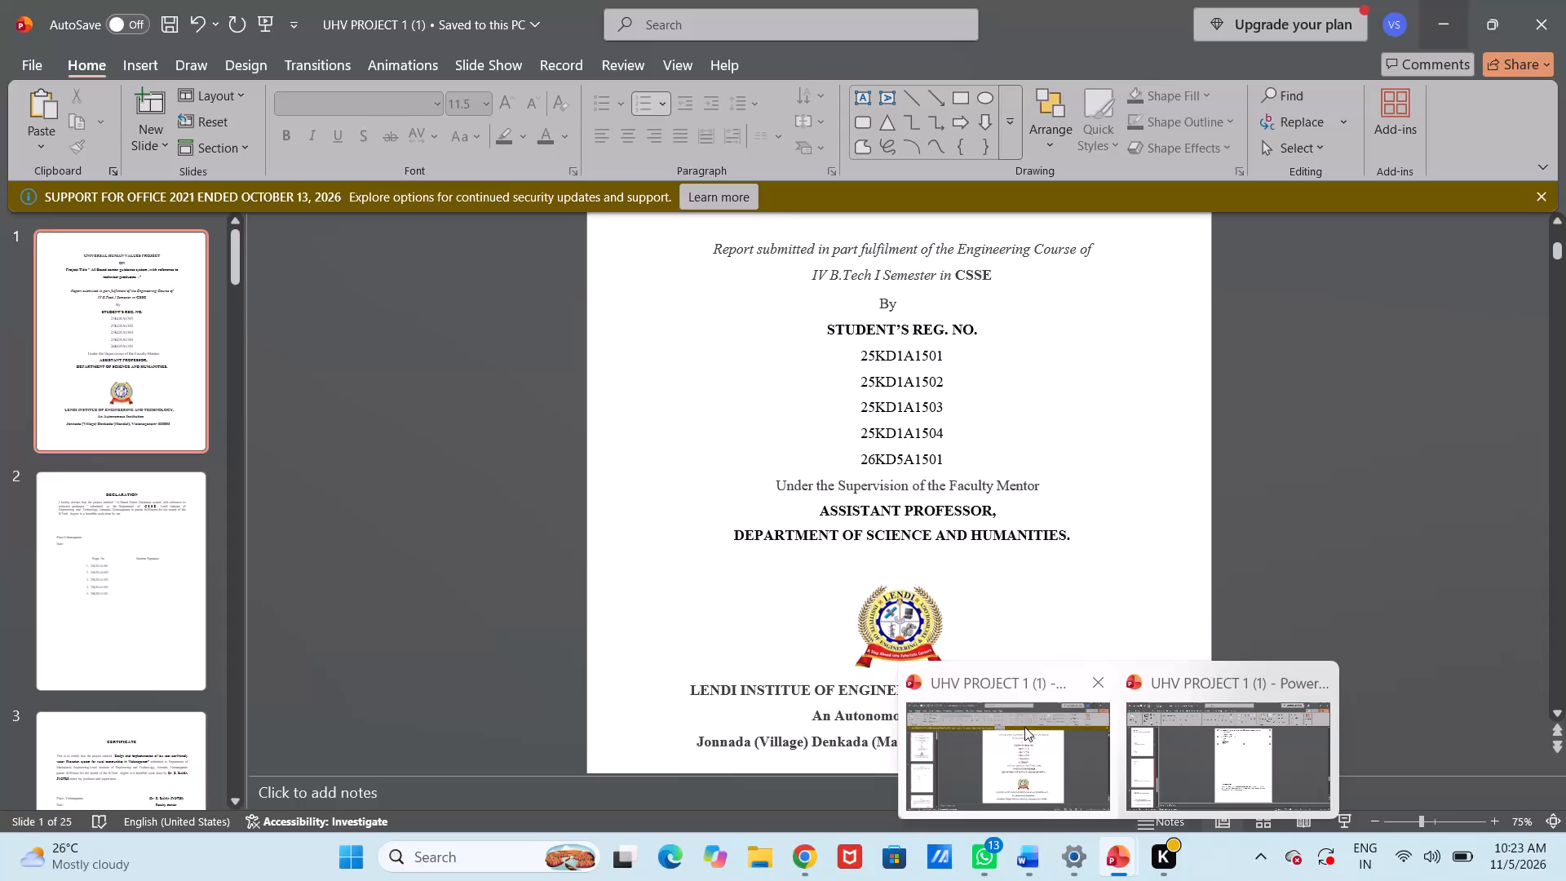
Close the 25-slide UHV PROJECT 1 (1) presentation window and continue in the other open UHV PROJECT 1 (1) window.
{"action": "left_click", "coordinate": [1105, 674]}
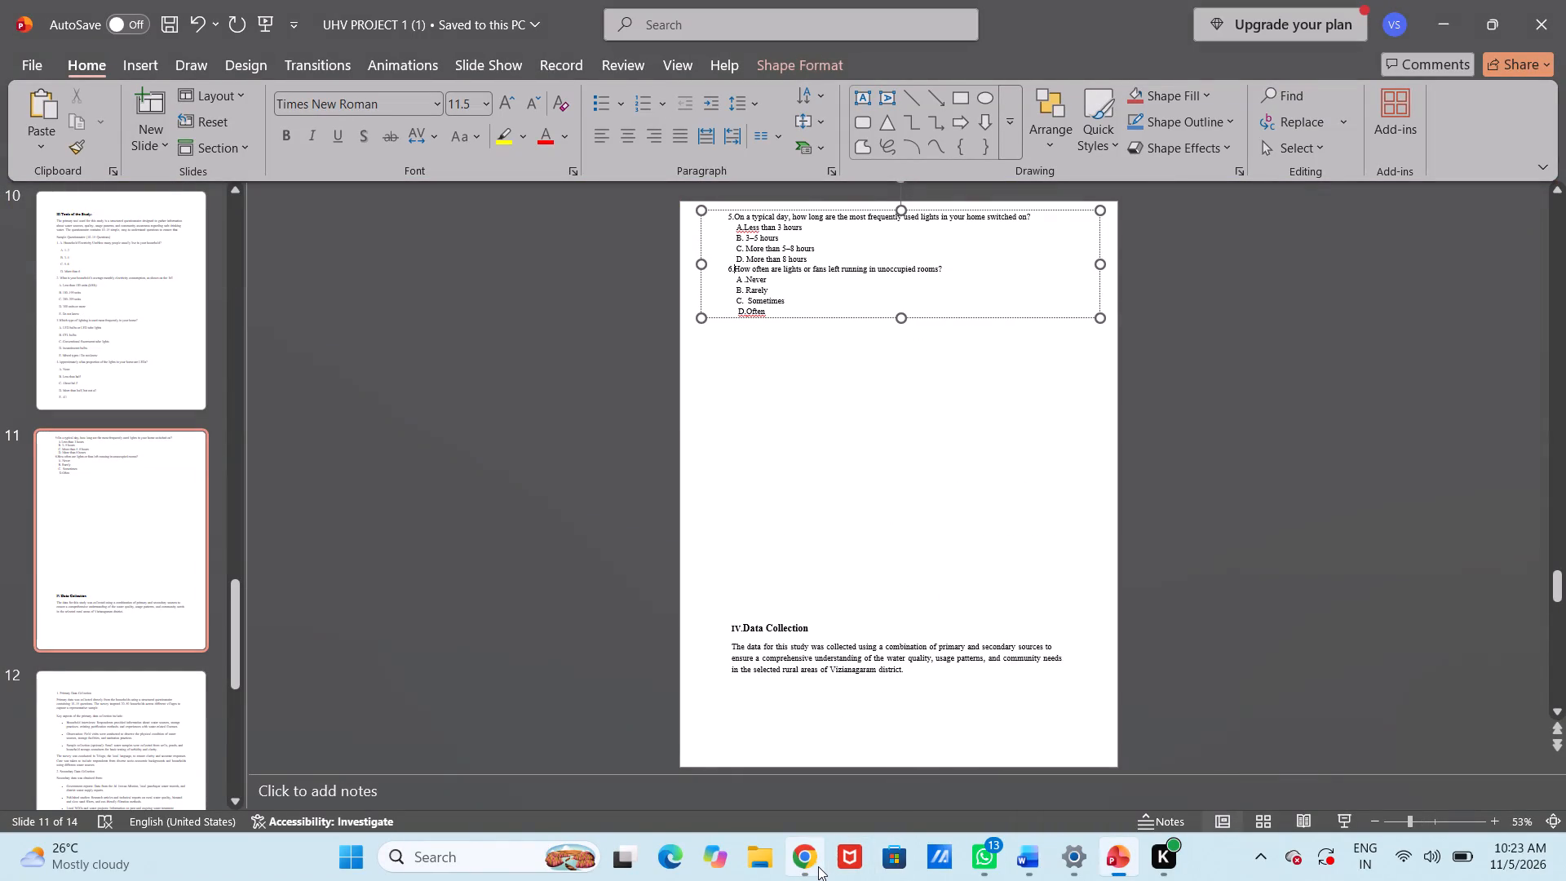
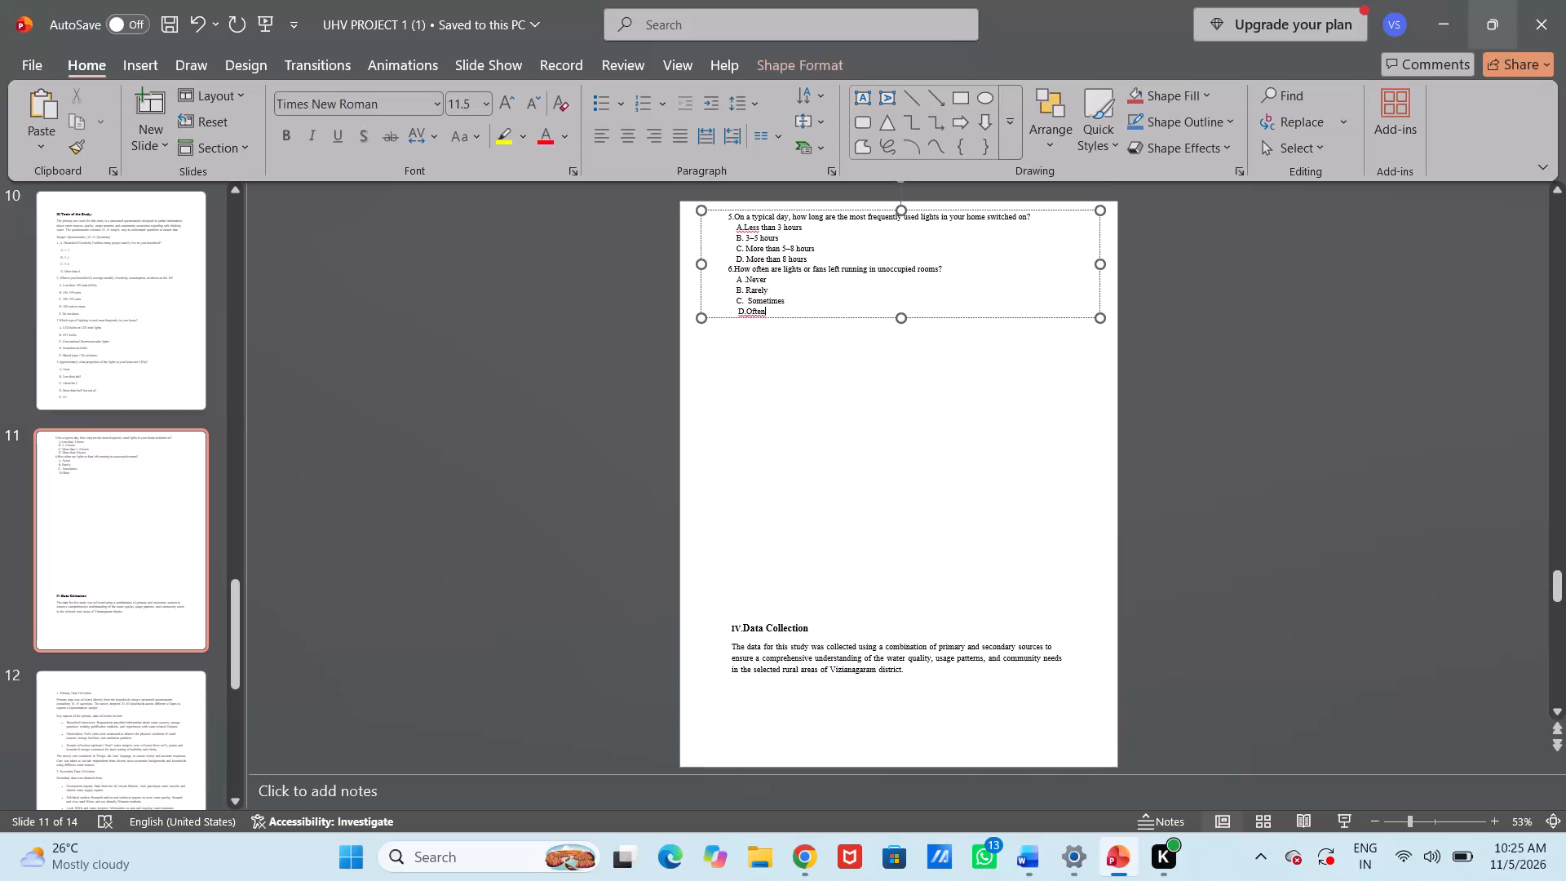
Paste the question about using natural daylight instead of electric lighting, with its answer options, on a new line below question 6 as question 7.
{"action": "key", "text": "Return"}
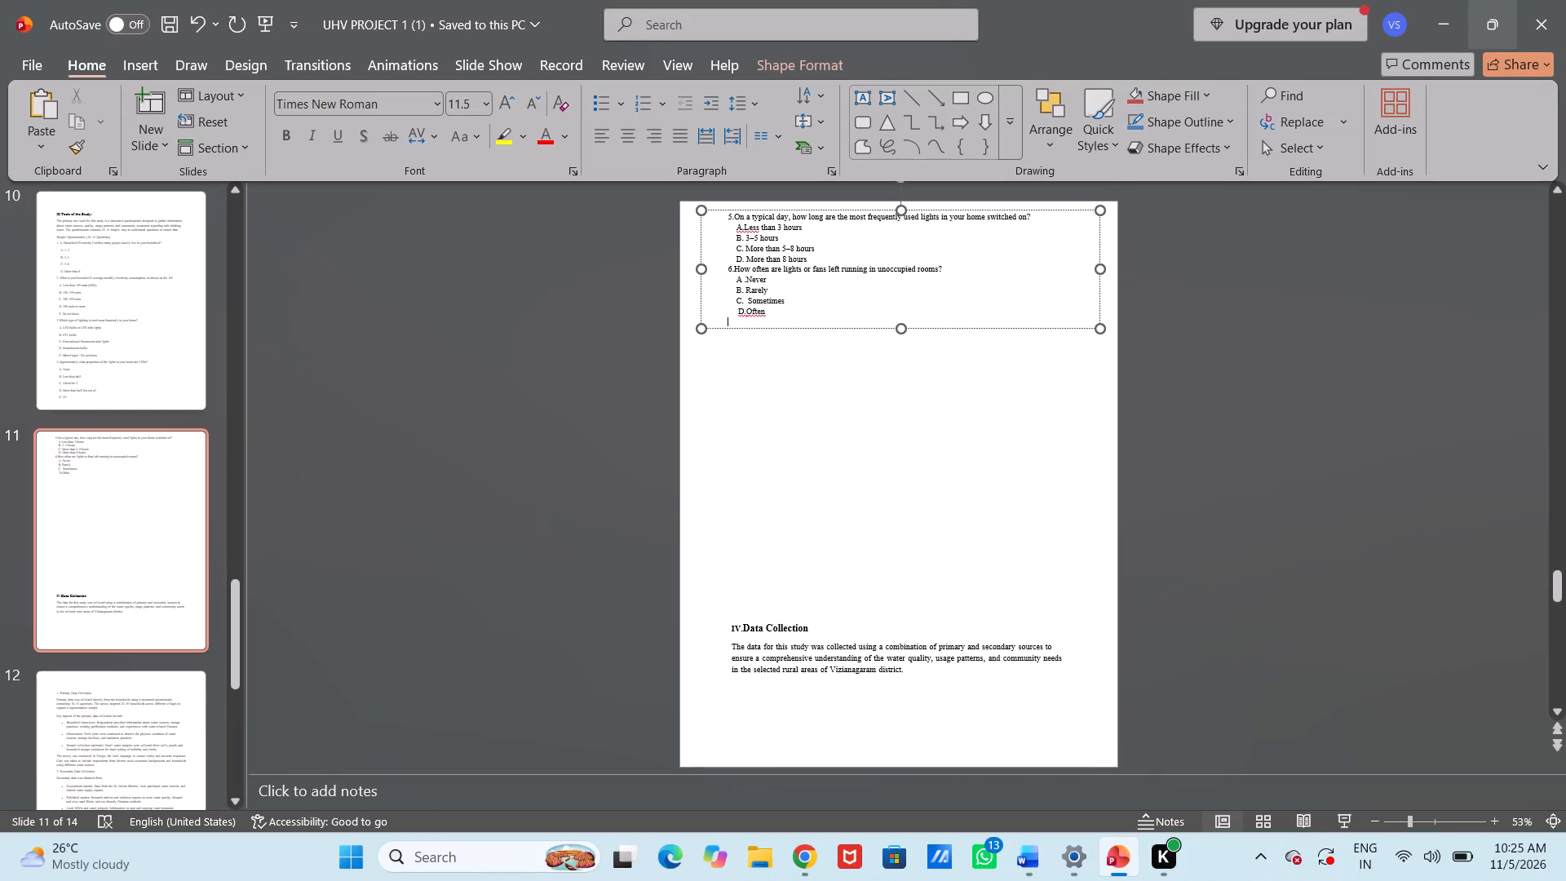
{"action": "key", "text": "ctrl+v"}
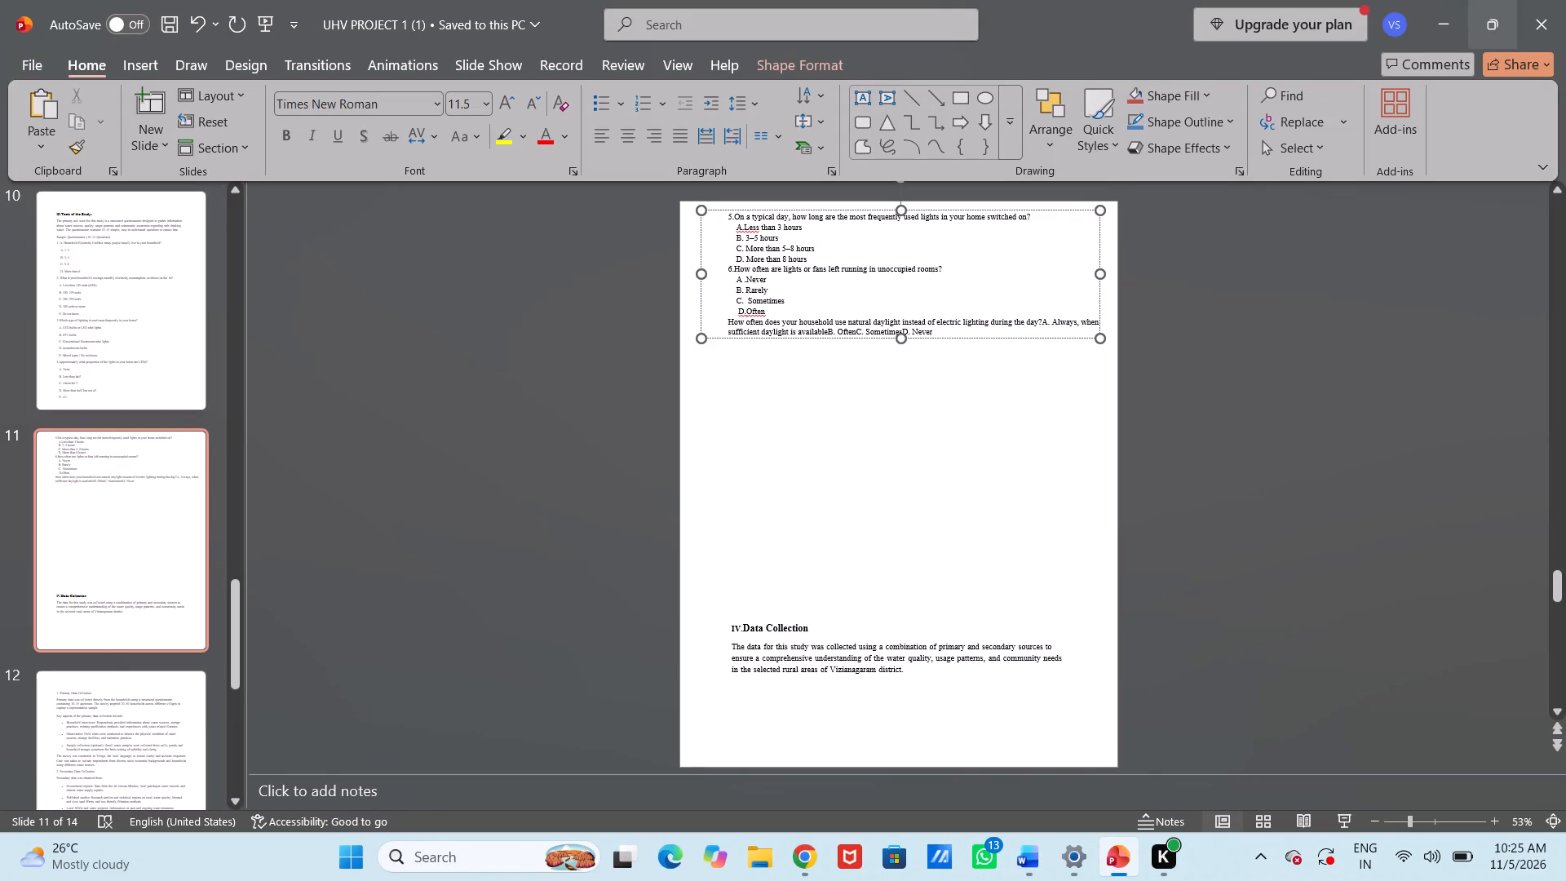
{"action": "left_click", "coordinate": [723, 319]}
Number the household daylight question as "7." and start its answer options on a new line below the question.
{"action": "key", "text": "7"}
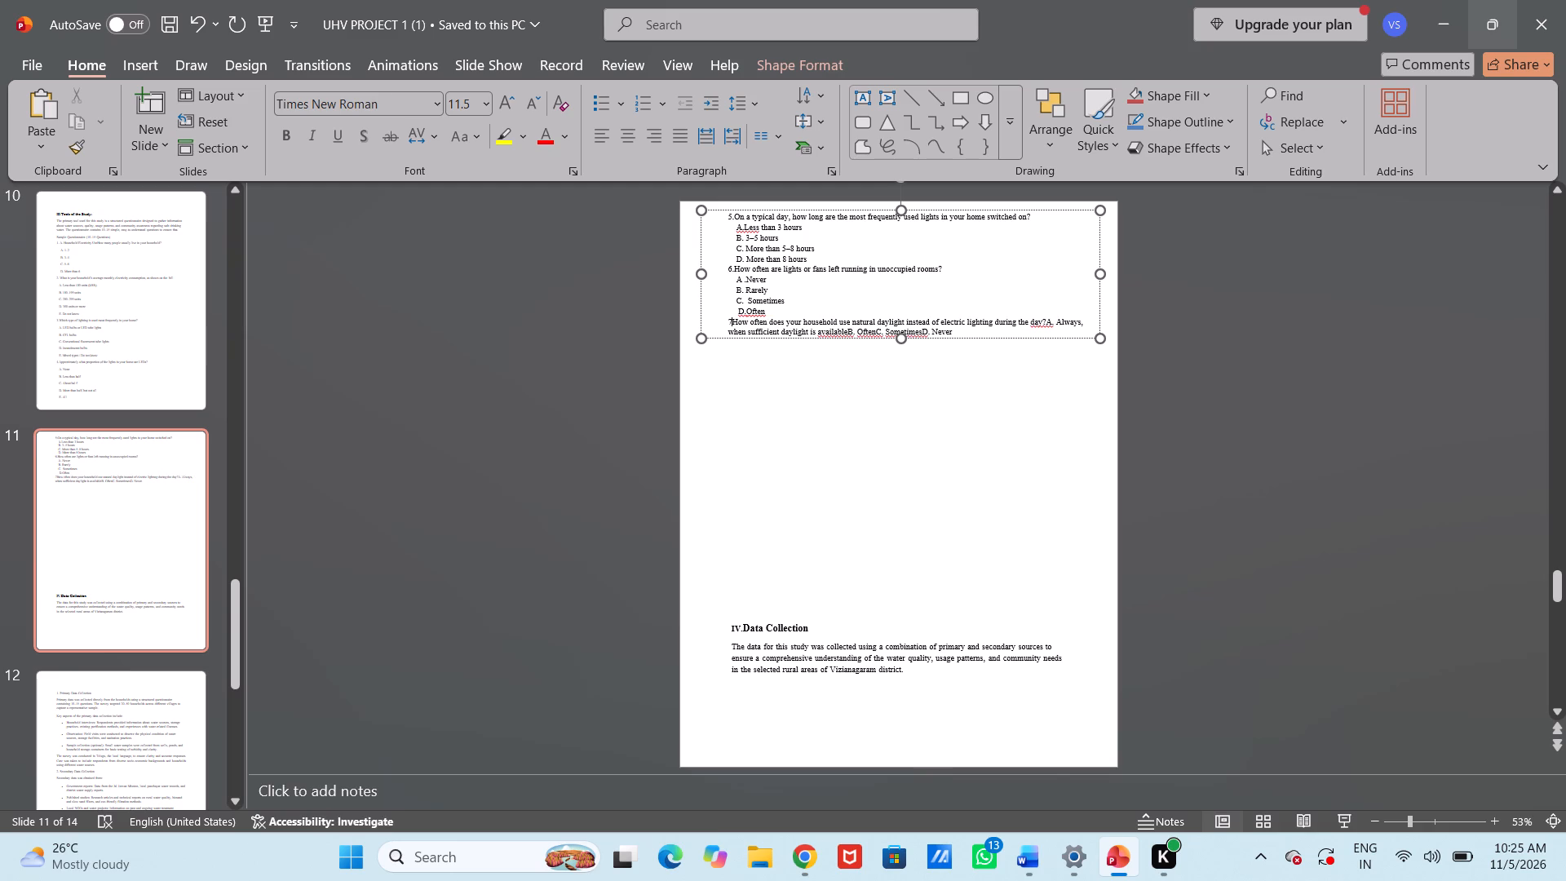
{"action": "key", "text": "period"}
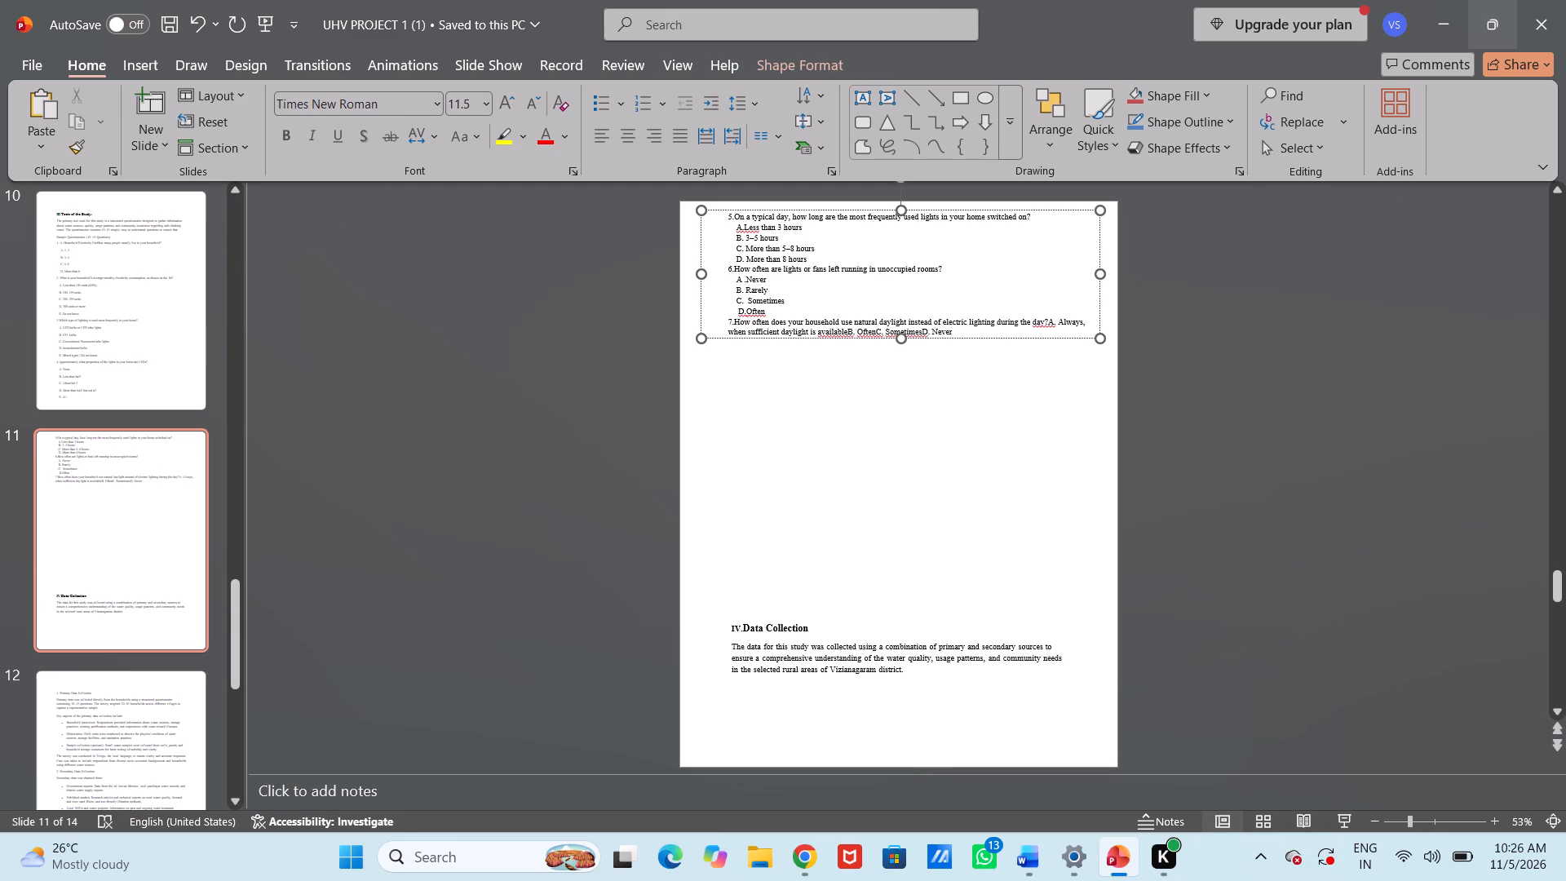
{"action": "left_click", "coordinate": [1048, 319]}
{"action": "key", "text": "Return"}
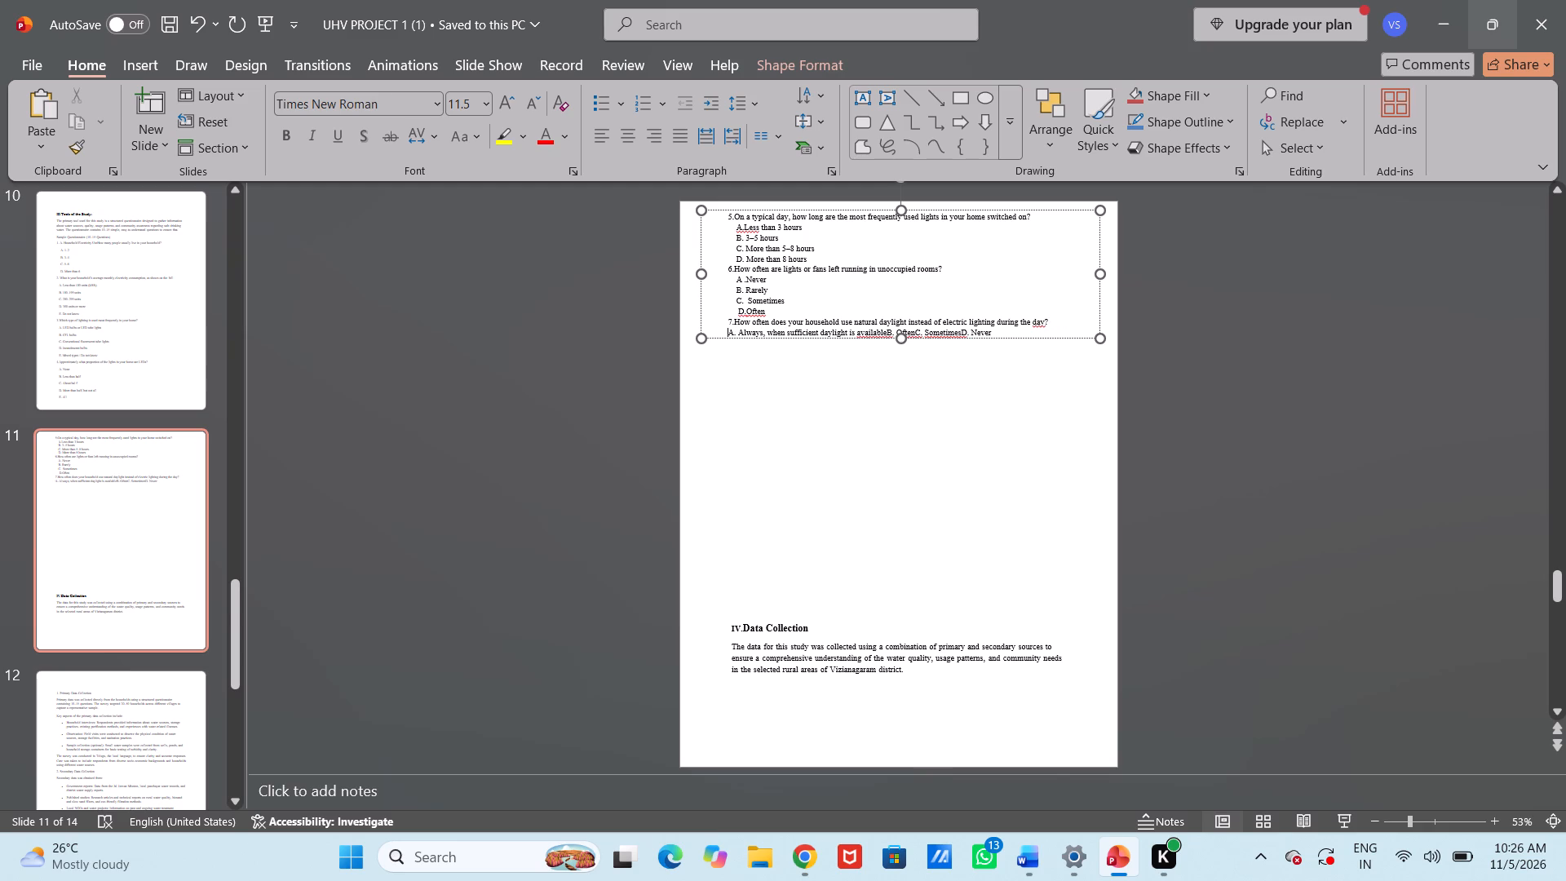
Put question 7's "Often" option on its own line as item B, removing the duplicate typed letter B.
{"action": "left_click", "coordinate": [883, 328]}
{"action": "left_click", "coordinate": [884, 331]}
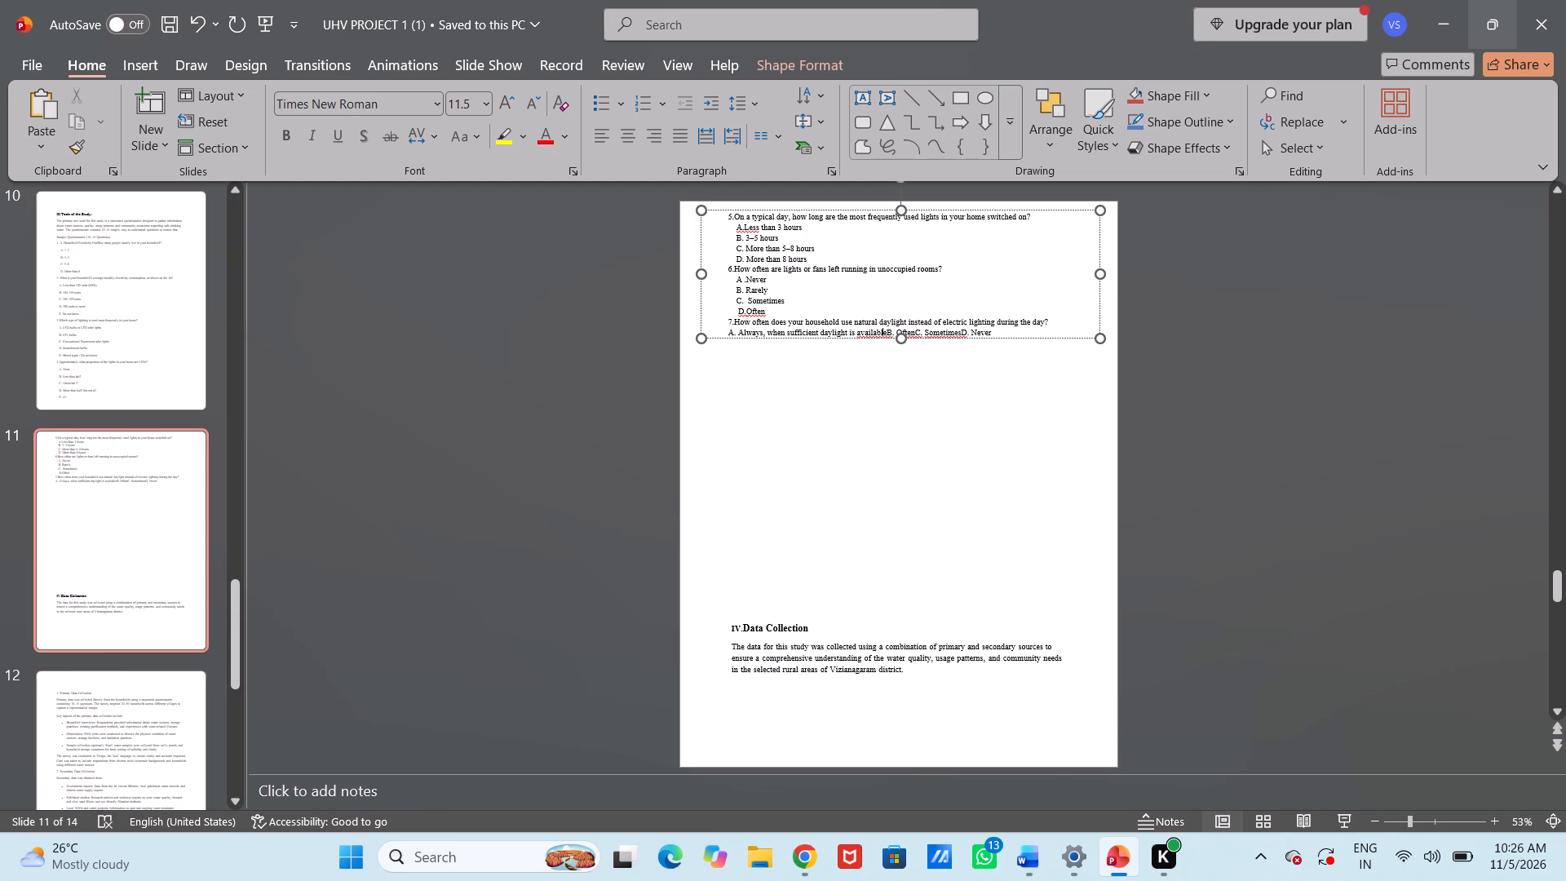
{"action": "key", "text": "Right"}
{"action": "key", "text": "Return"}
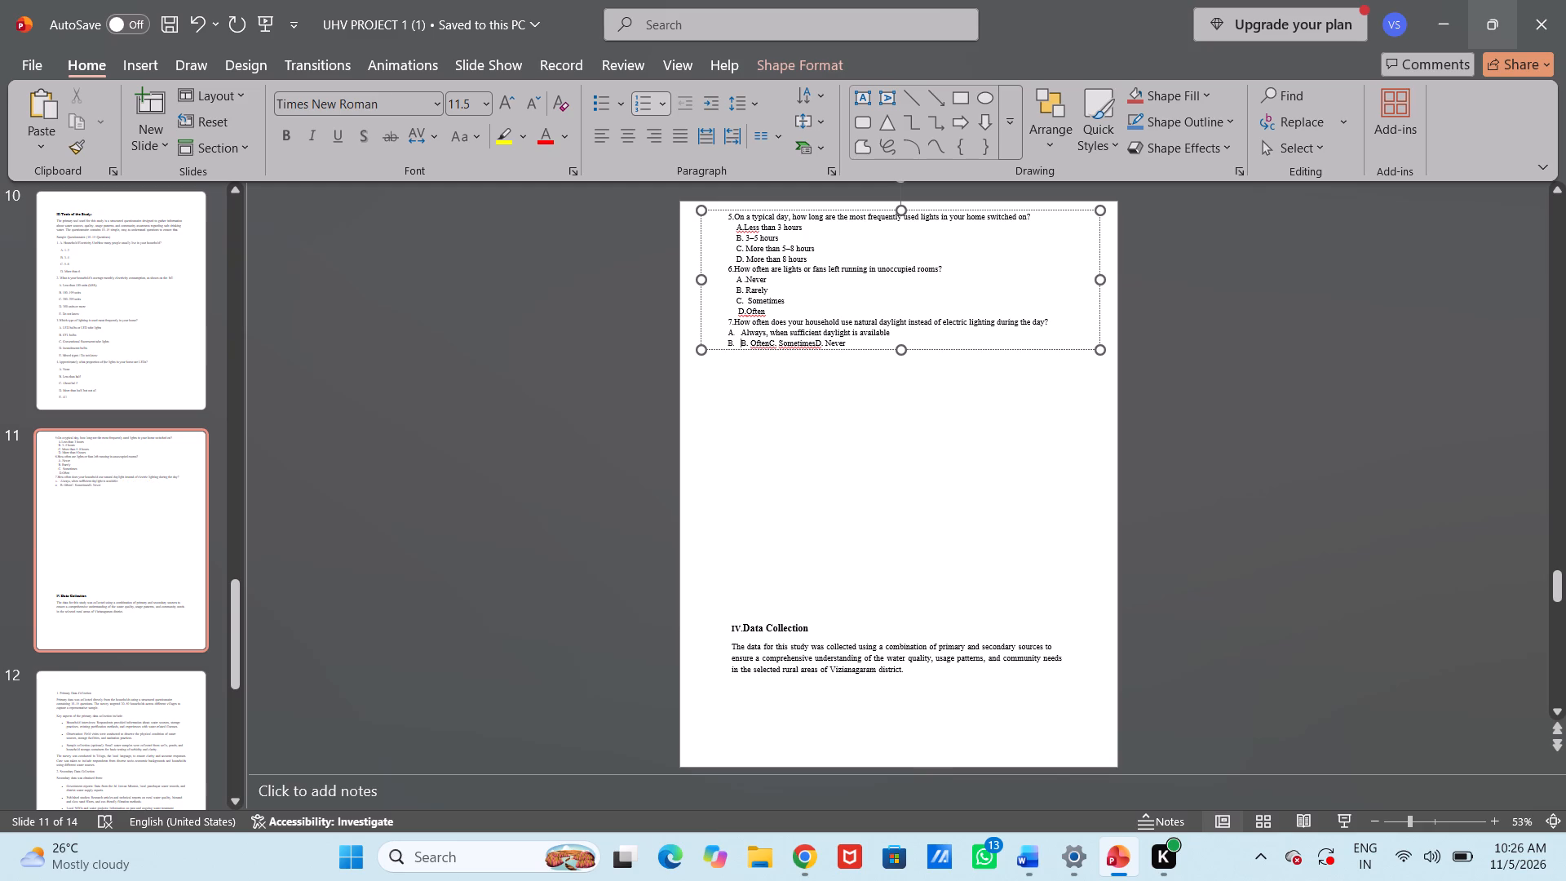
{"action": "left_click", "coordinate": [748, 338]}
{"action": "key", "text": "BackSpace"}
{"action": "key", "text": "BackSpace"}
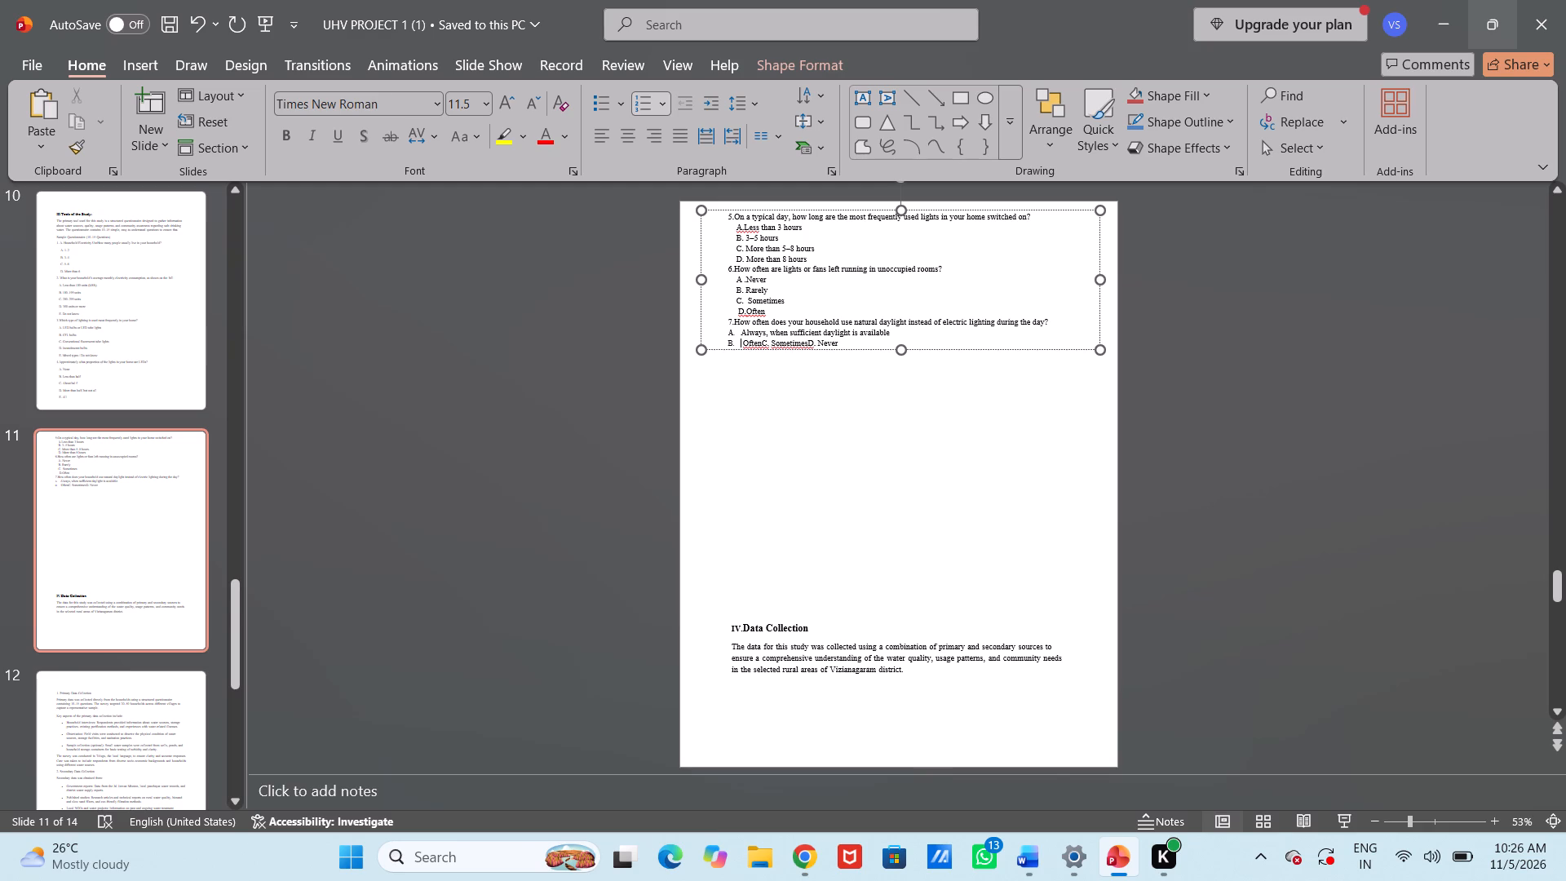
Put question 7's "Sometimes" option on its own line as item C, removing the duplicate typed letter C.
{"action": "left_click", "coordinate": [762, 340]}
{"action": "key", "text": "Return"}
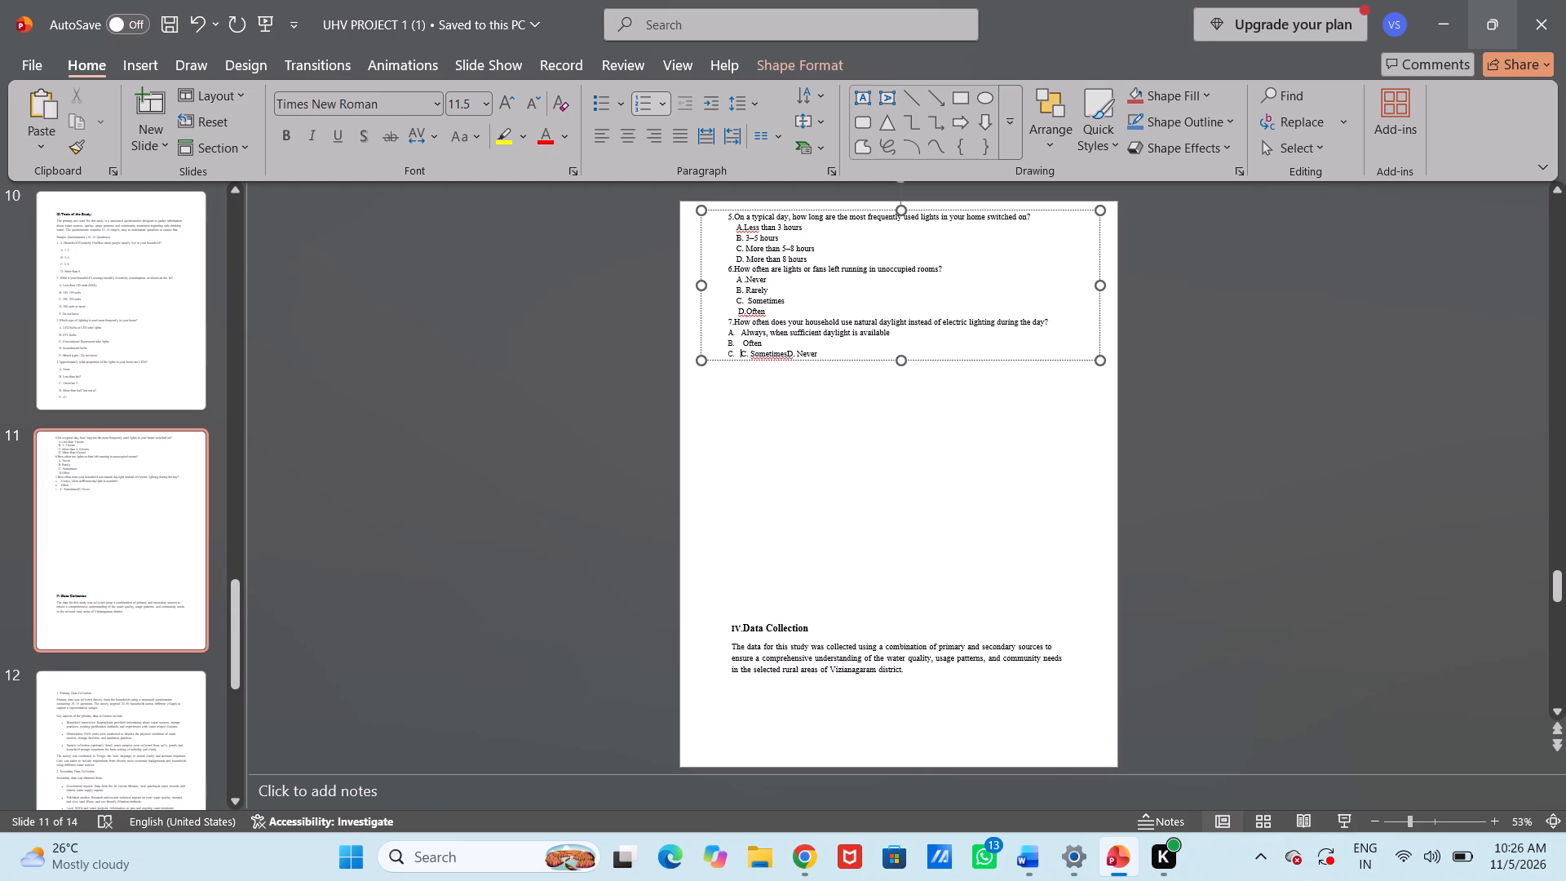
{"action": "left_click", "coordinate": [749, 356]}
{"action": "key", "text": "BackSpace"}
{"action": "key", "text": "BackSpace"}
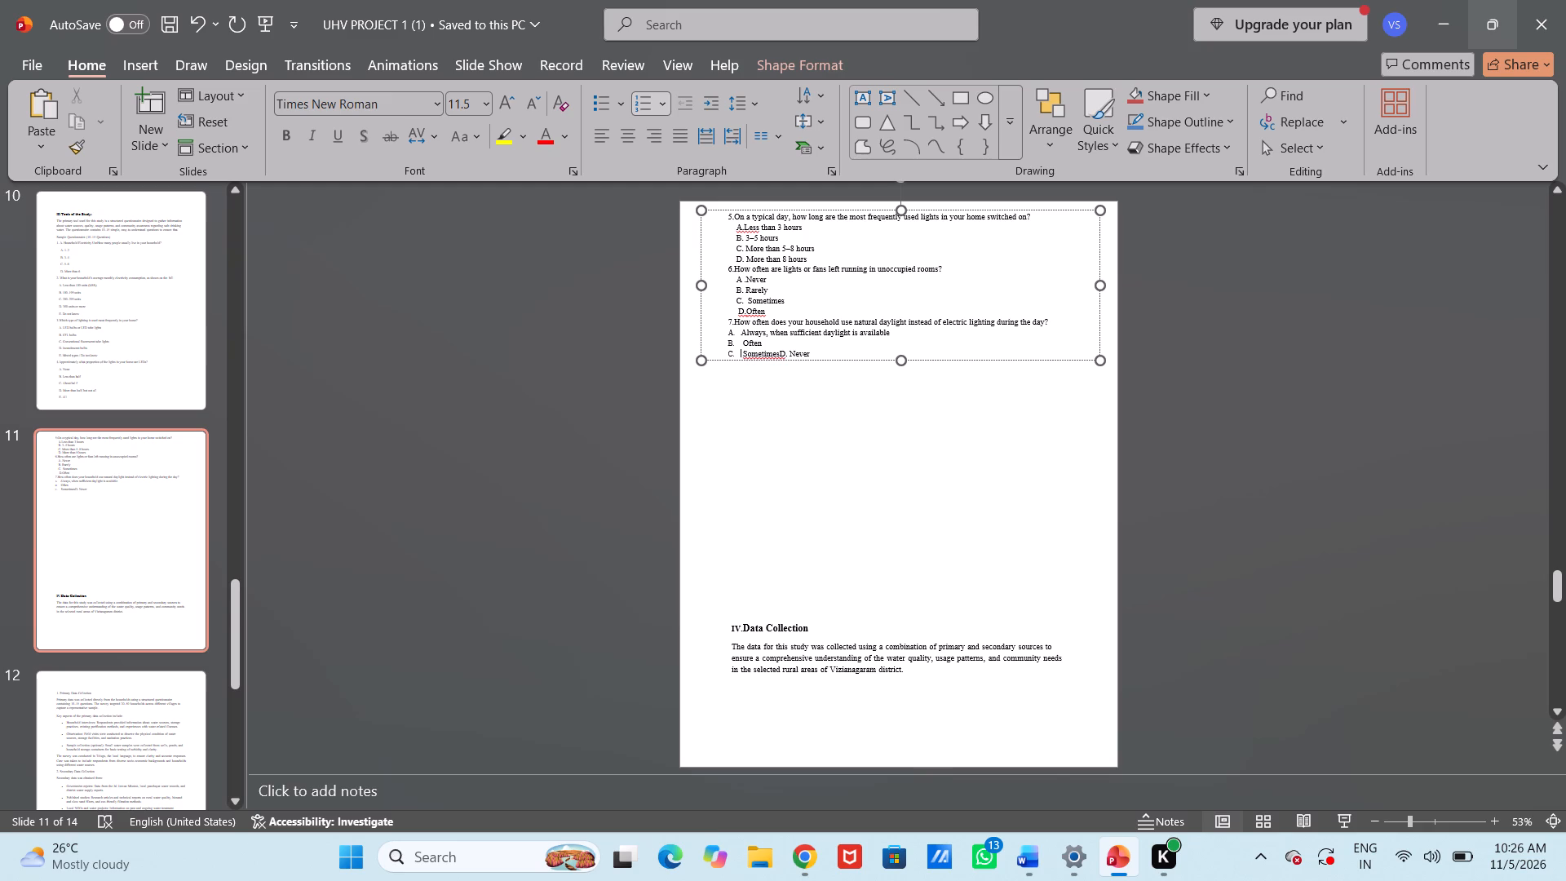
Separate question 7's "Never" option from "Sometimes" onto its own line as item D.
{"action": "left_click", "coordinate": [777, 352]}
{"action": "key", "text": "Right"}
Put question 7's "Never" option on its own line as item D and place the text cursor at its duplicate typed letter D.
{"action": "key", "text": "Return"}
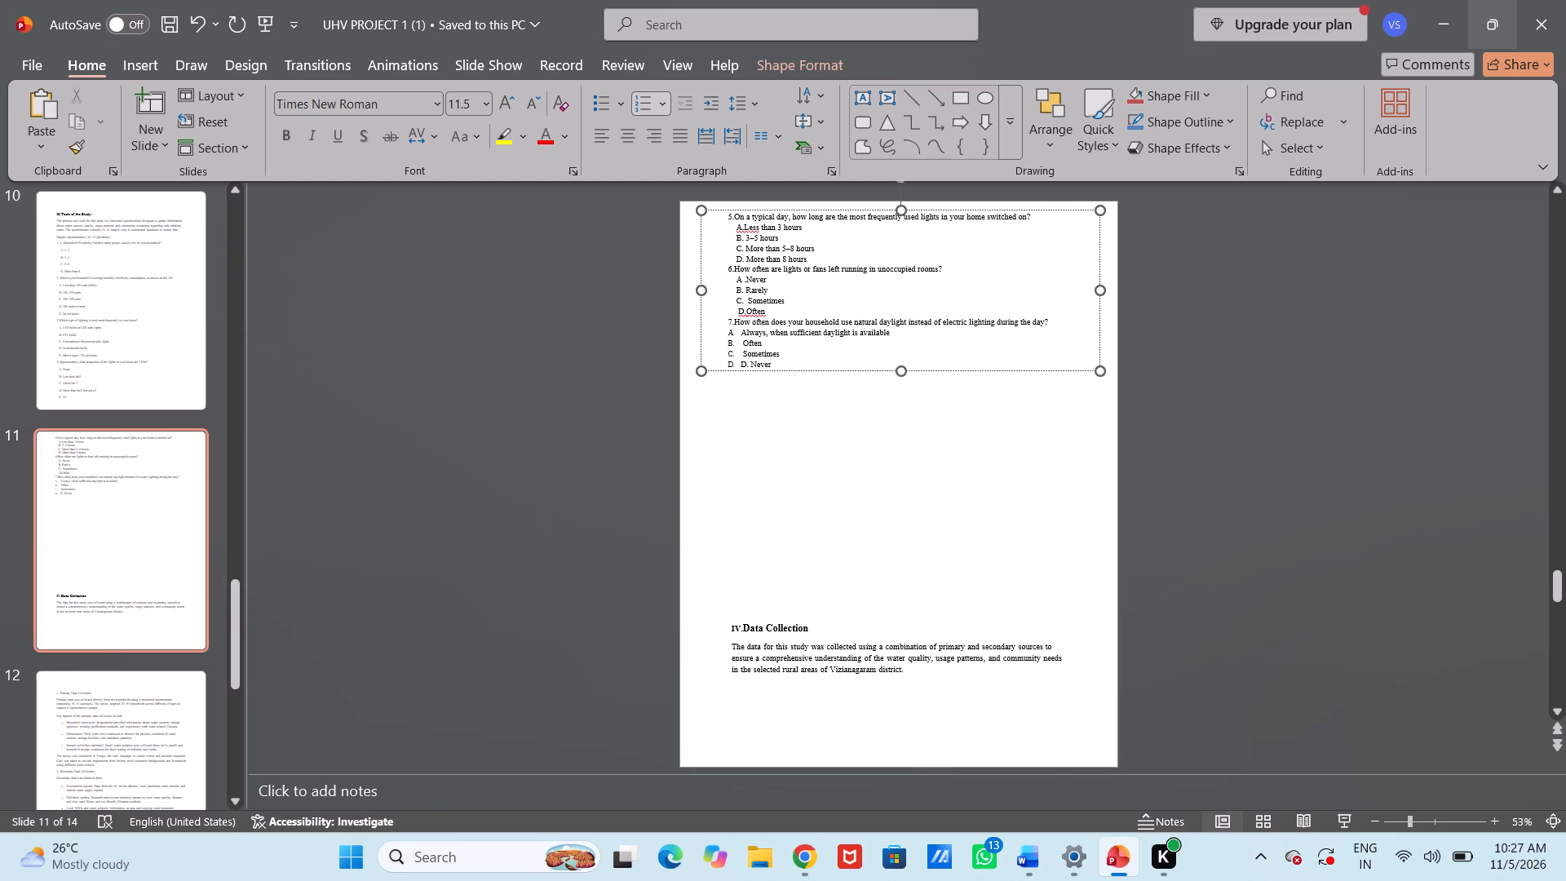
{"action": "left_click", "coordinate": [748, 365]}
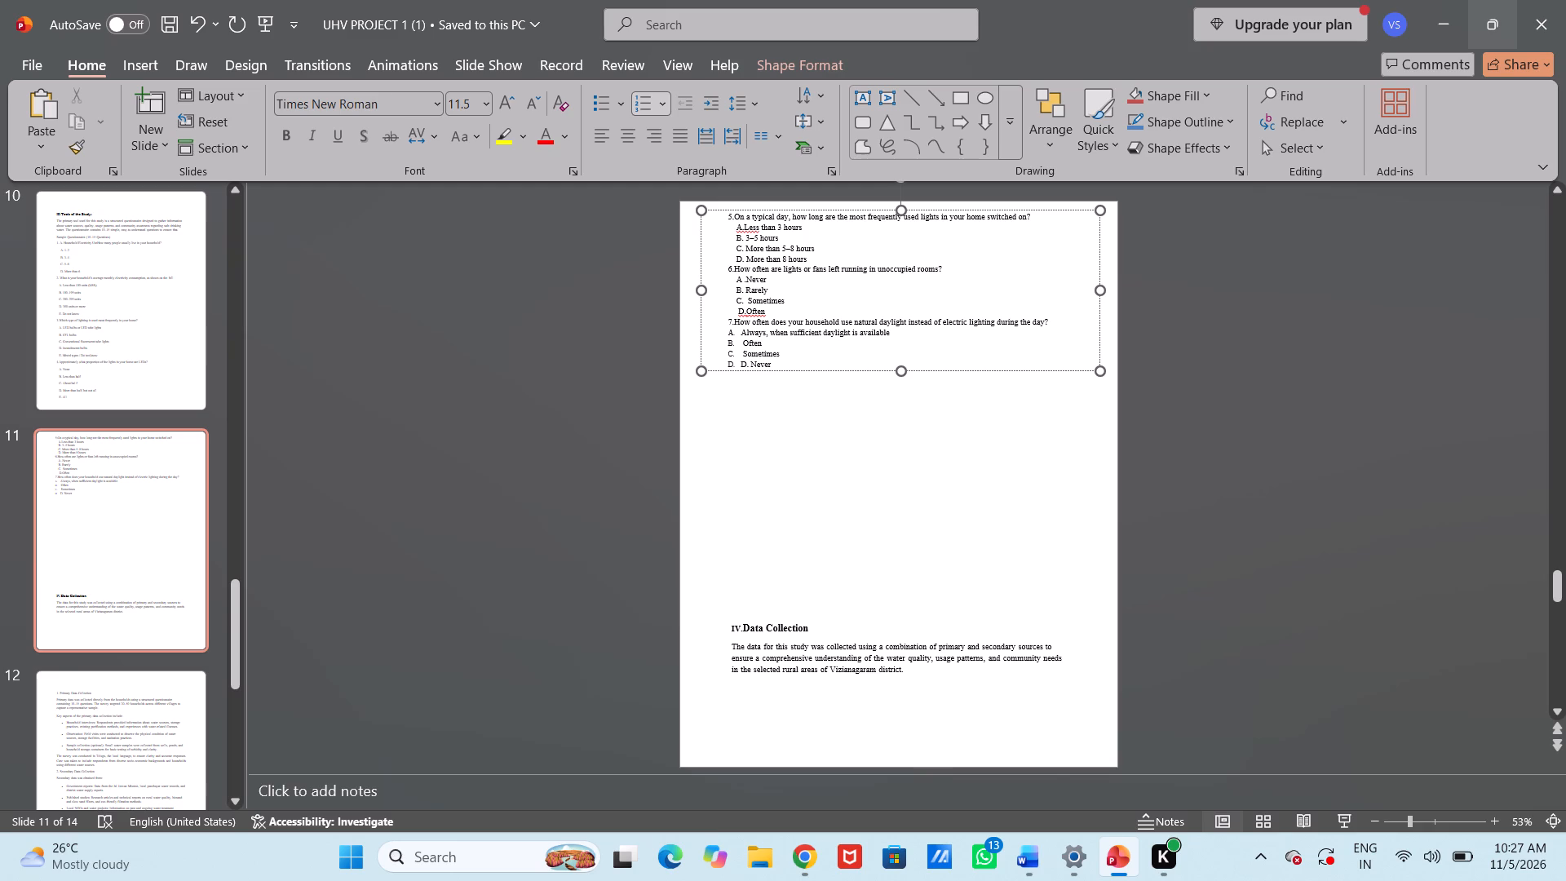
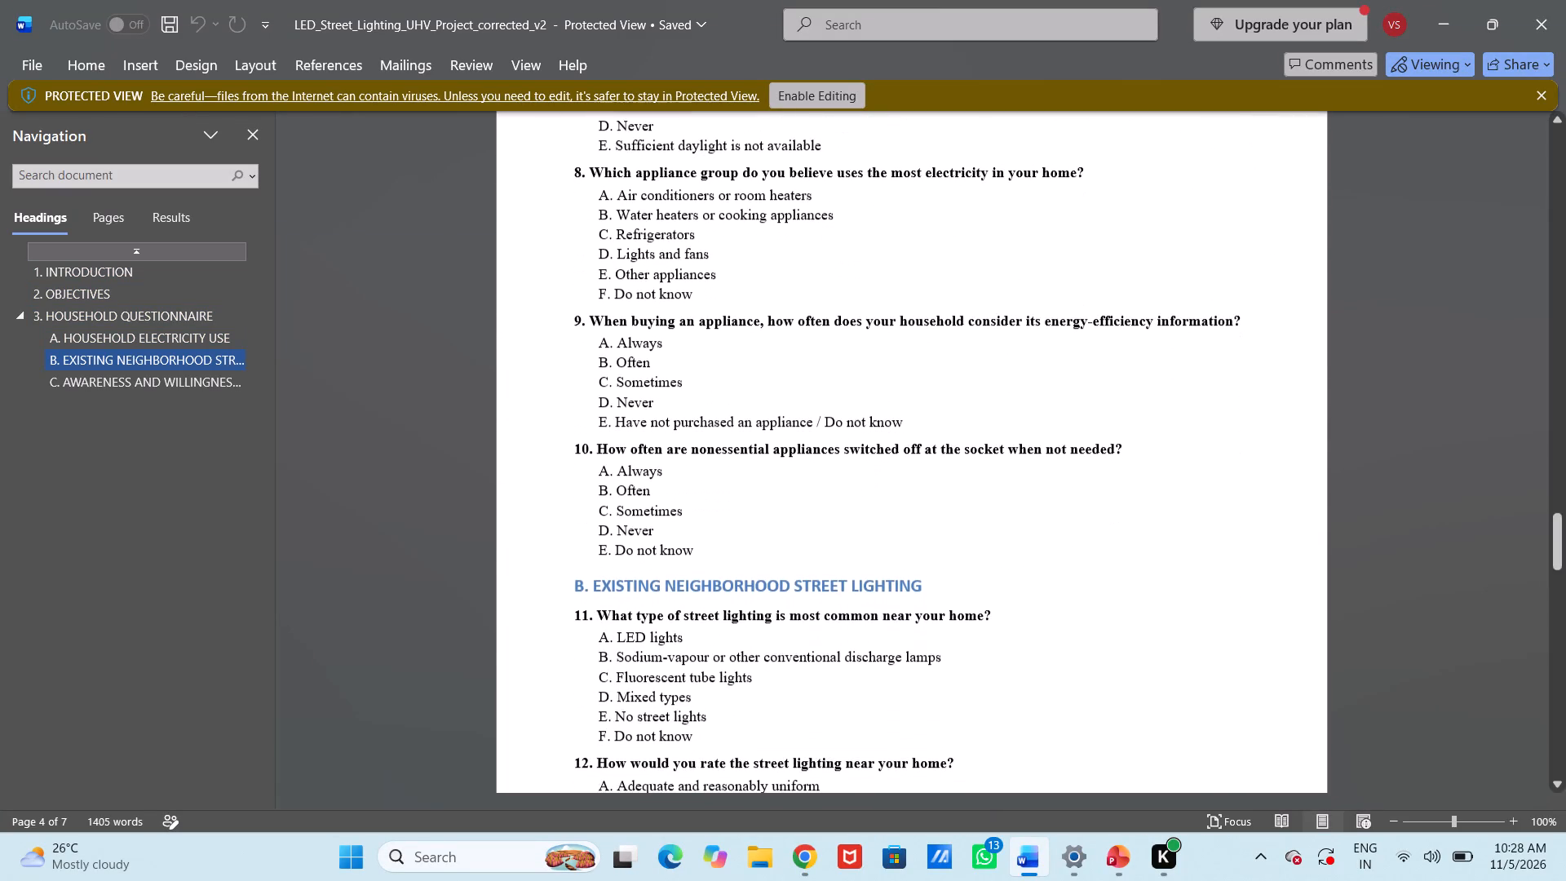
Review the household electricity questions around question 7 in the Word questionnaire and switch back to slide 11 in PowerPoint.
{"action": "scroll", "coordinate": [907, 681], "scroll_direction": "down", "scroll_amount": 1}
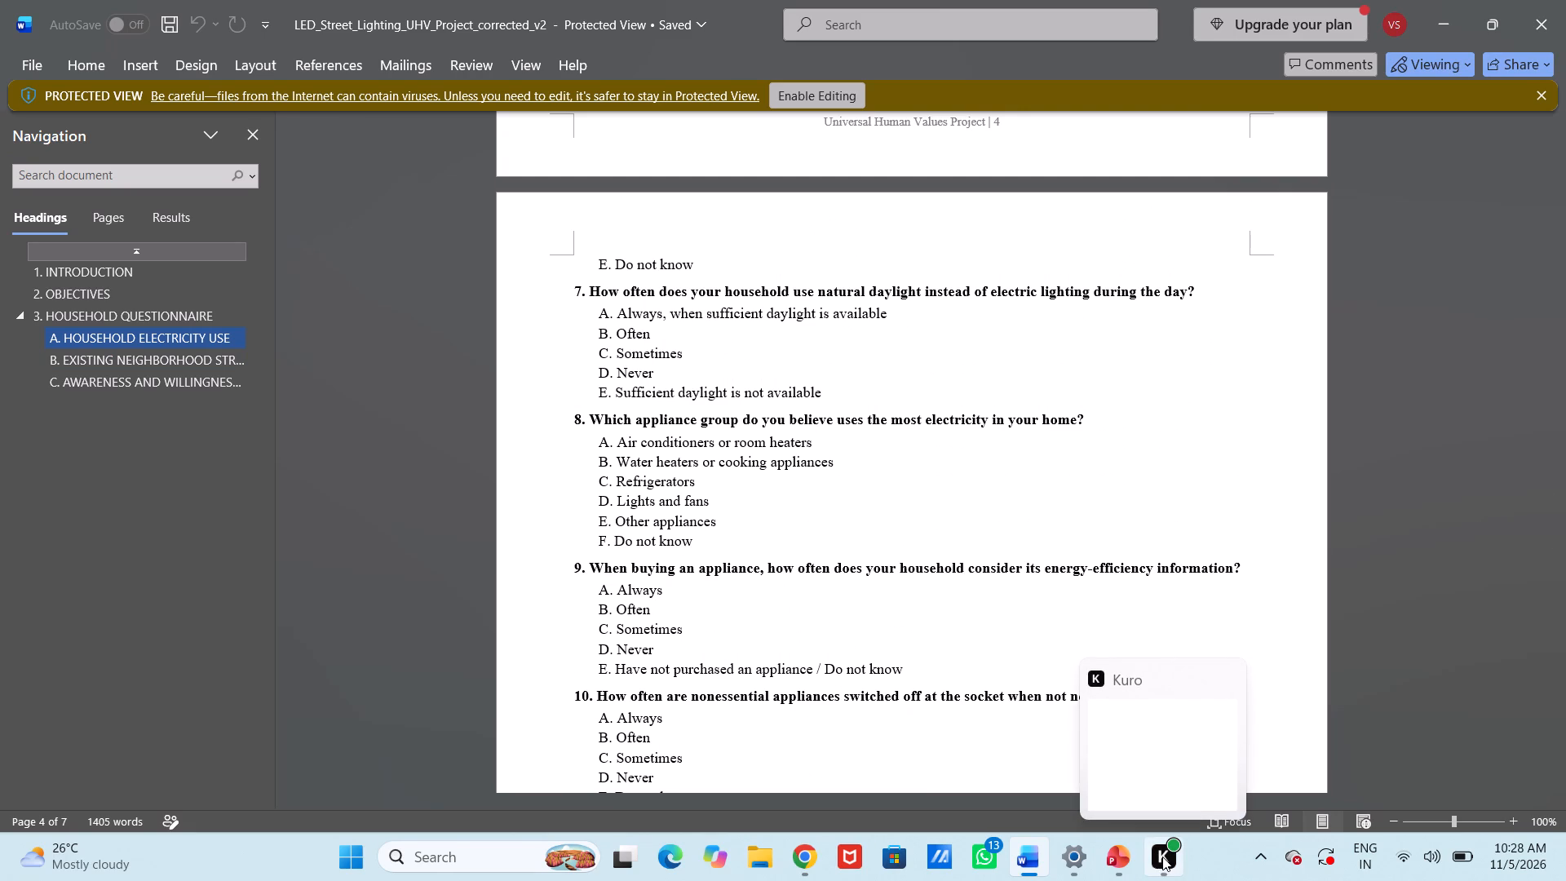
{"action": "left_click", "coordinate": [1108, 856]}
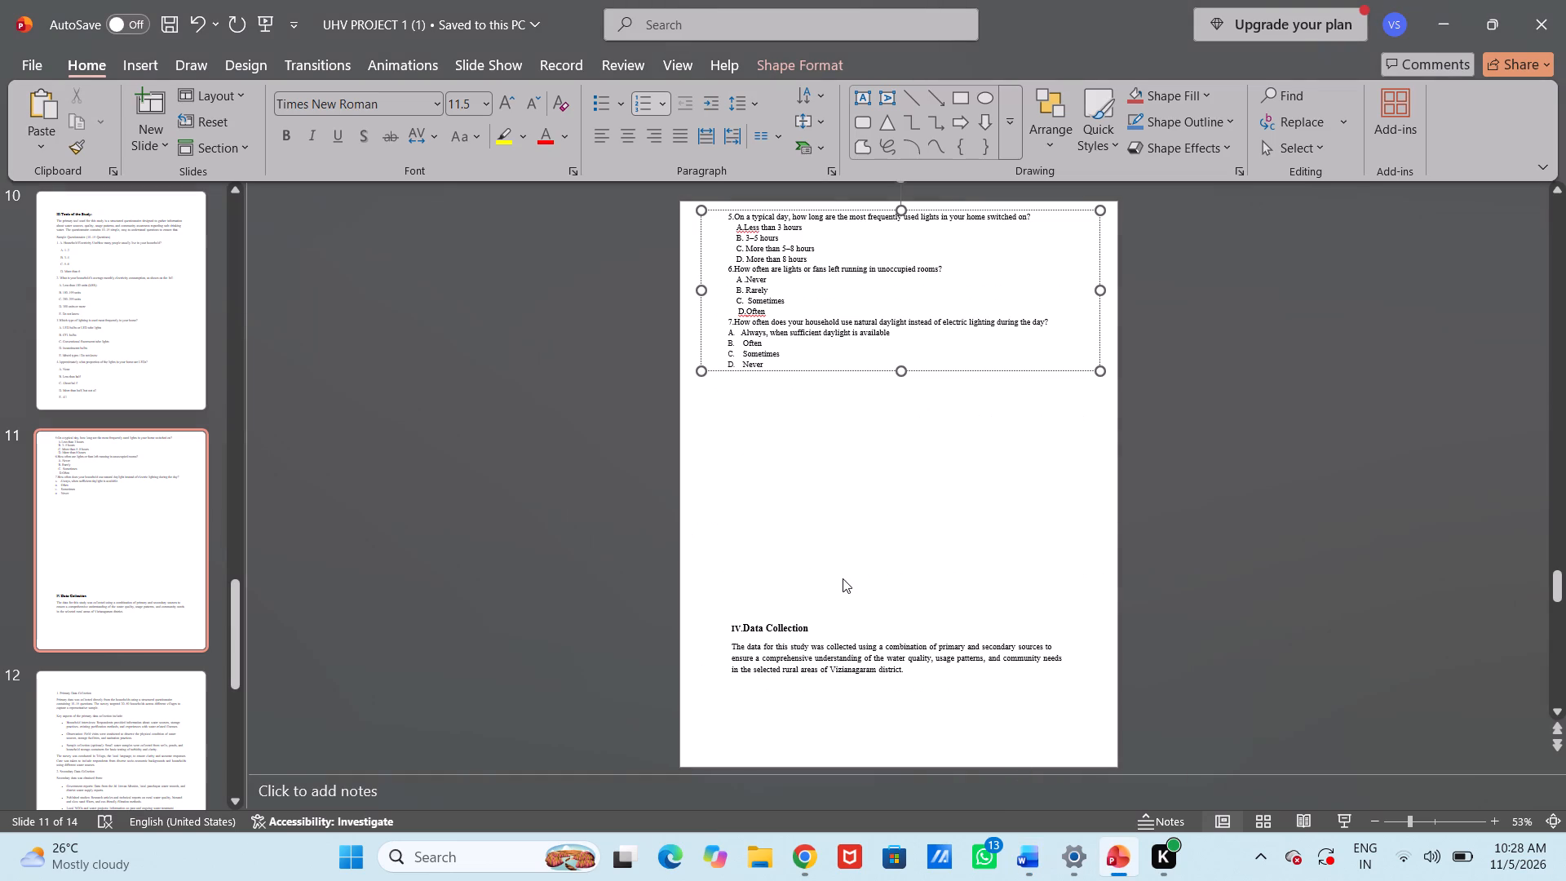
Paste the copied question about the appliance group using the most electricity on an unlettered line below question 7 and number it "8.".
{"action": "left_click", "coordinate": [764, 367]}
{"action": "key", "text": "Return"}
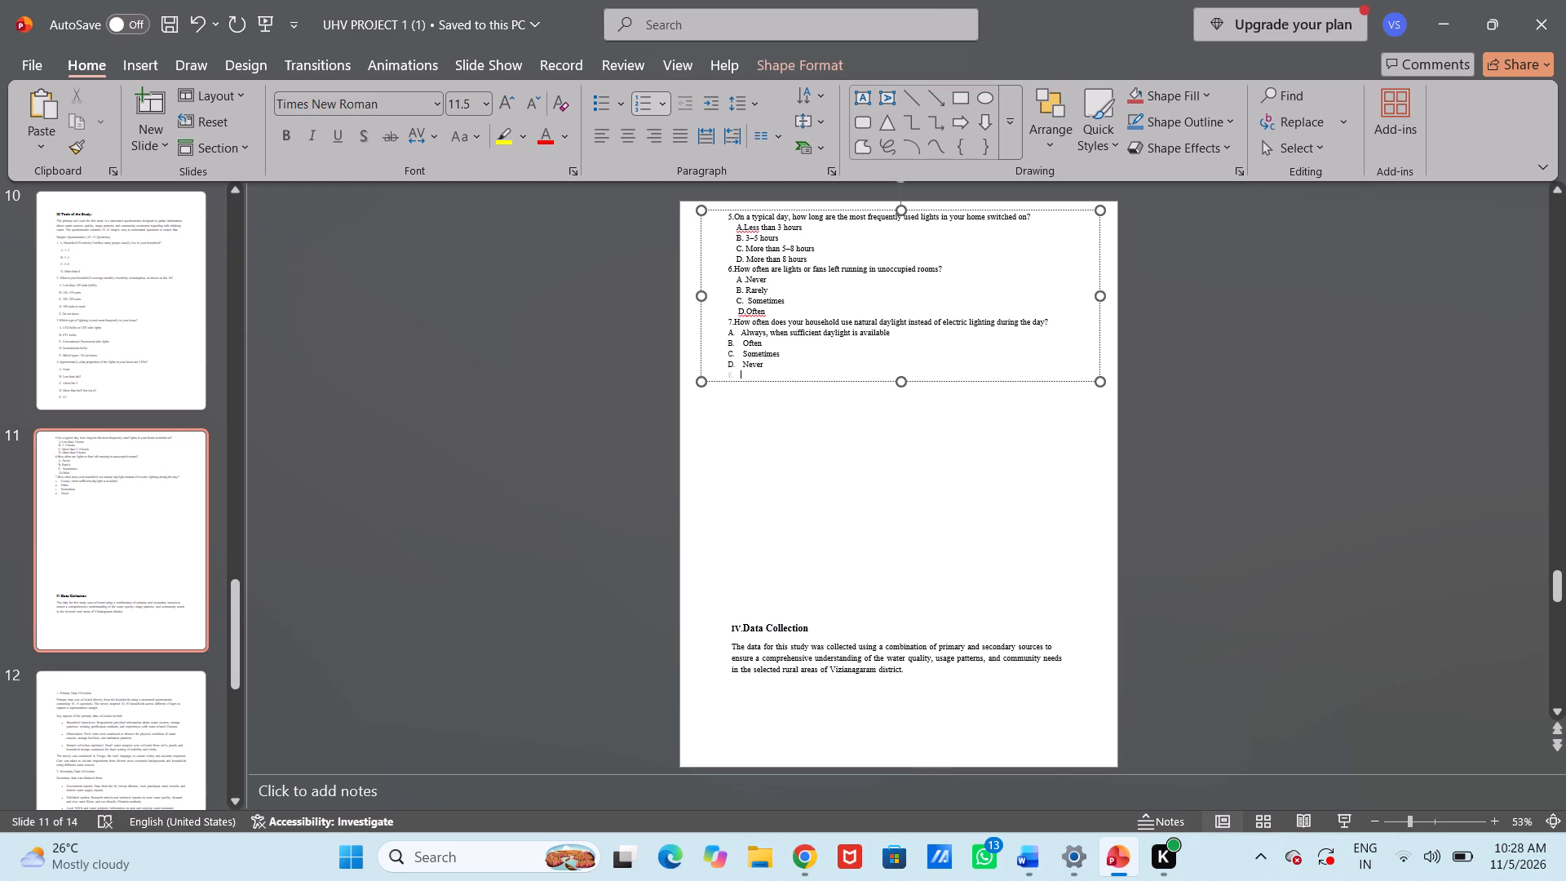
{"action": "key", "text": "BackSpace"}
{"action": "key", "text": "ctrl+v"}
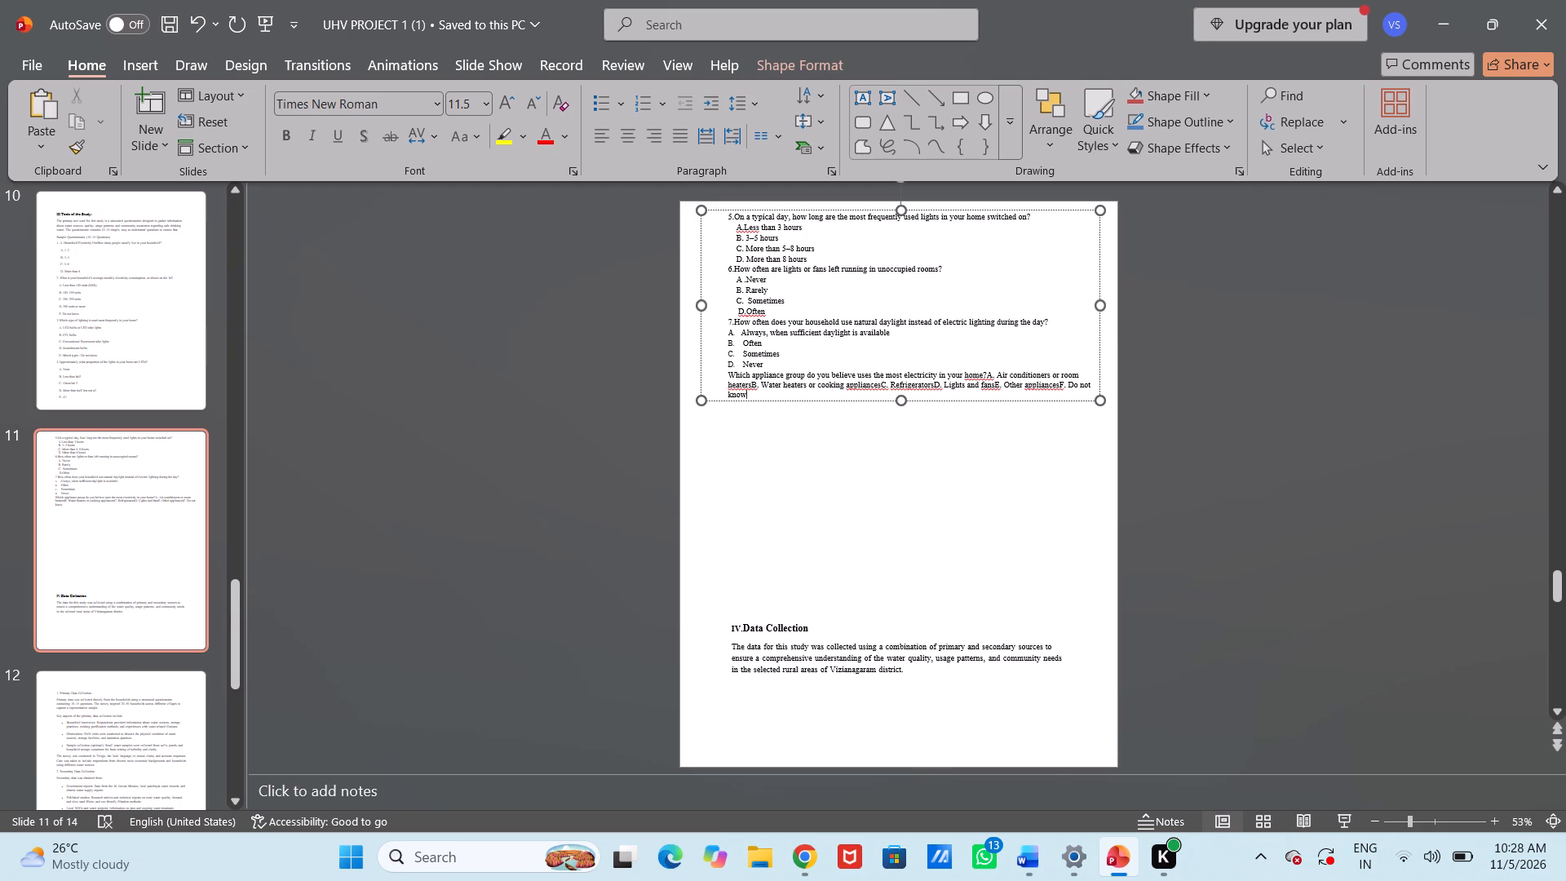
{"action": "left_click", "coordinate": [727, 372]}
{"action": "key", "text": "8"}
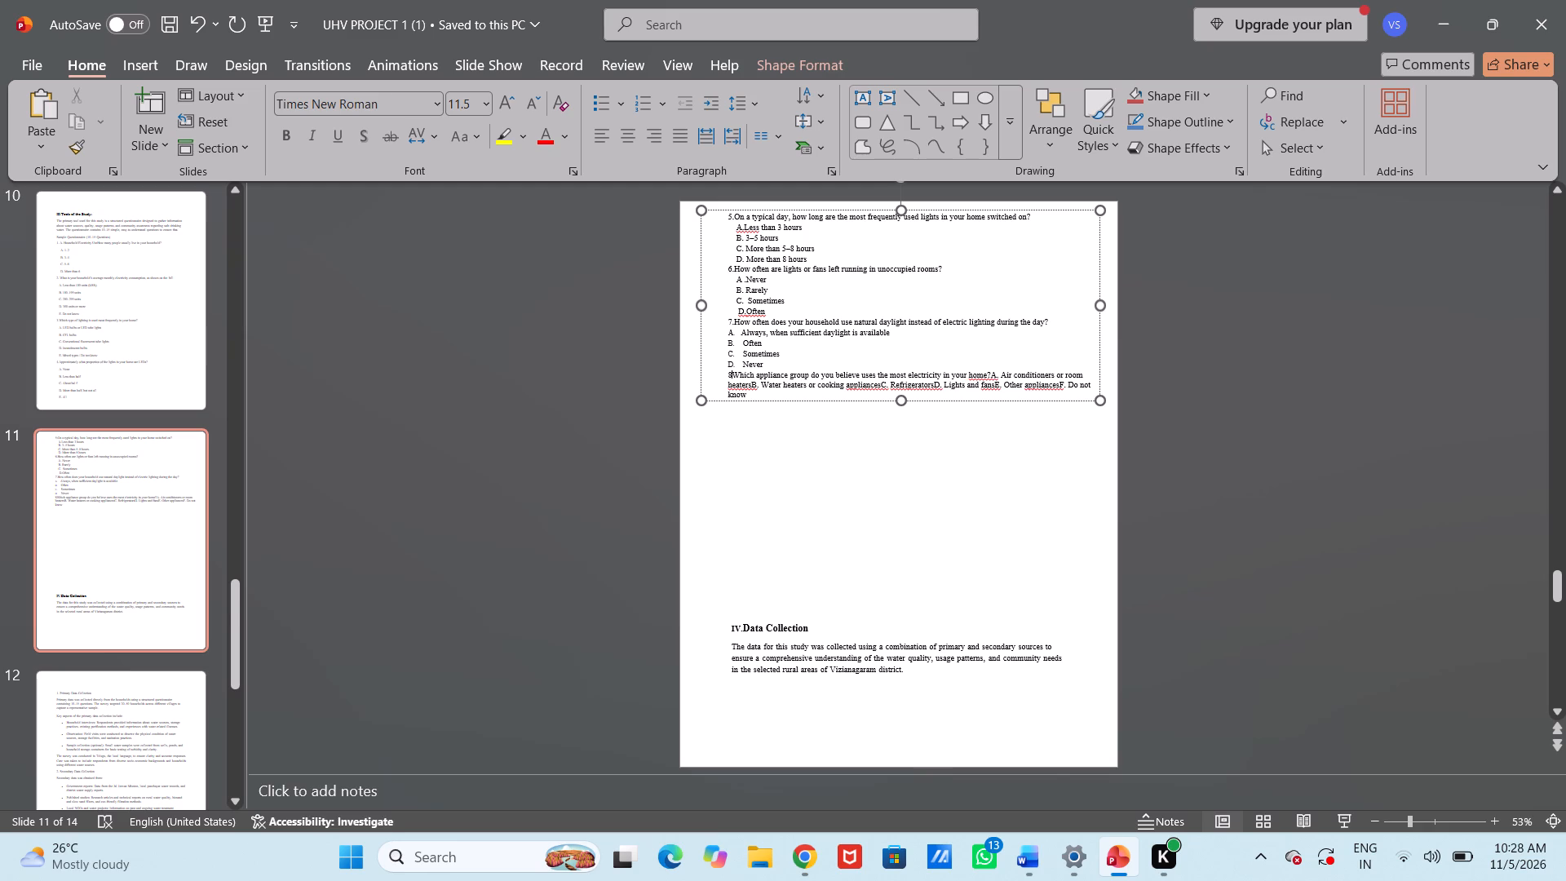
{"action": "key", "text": "period"}
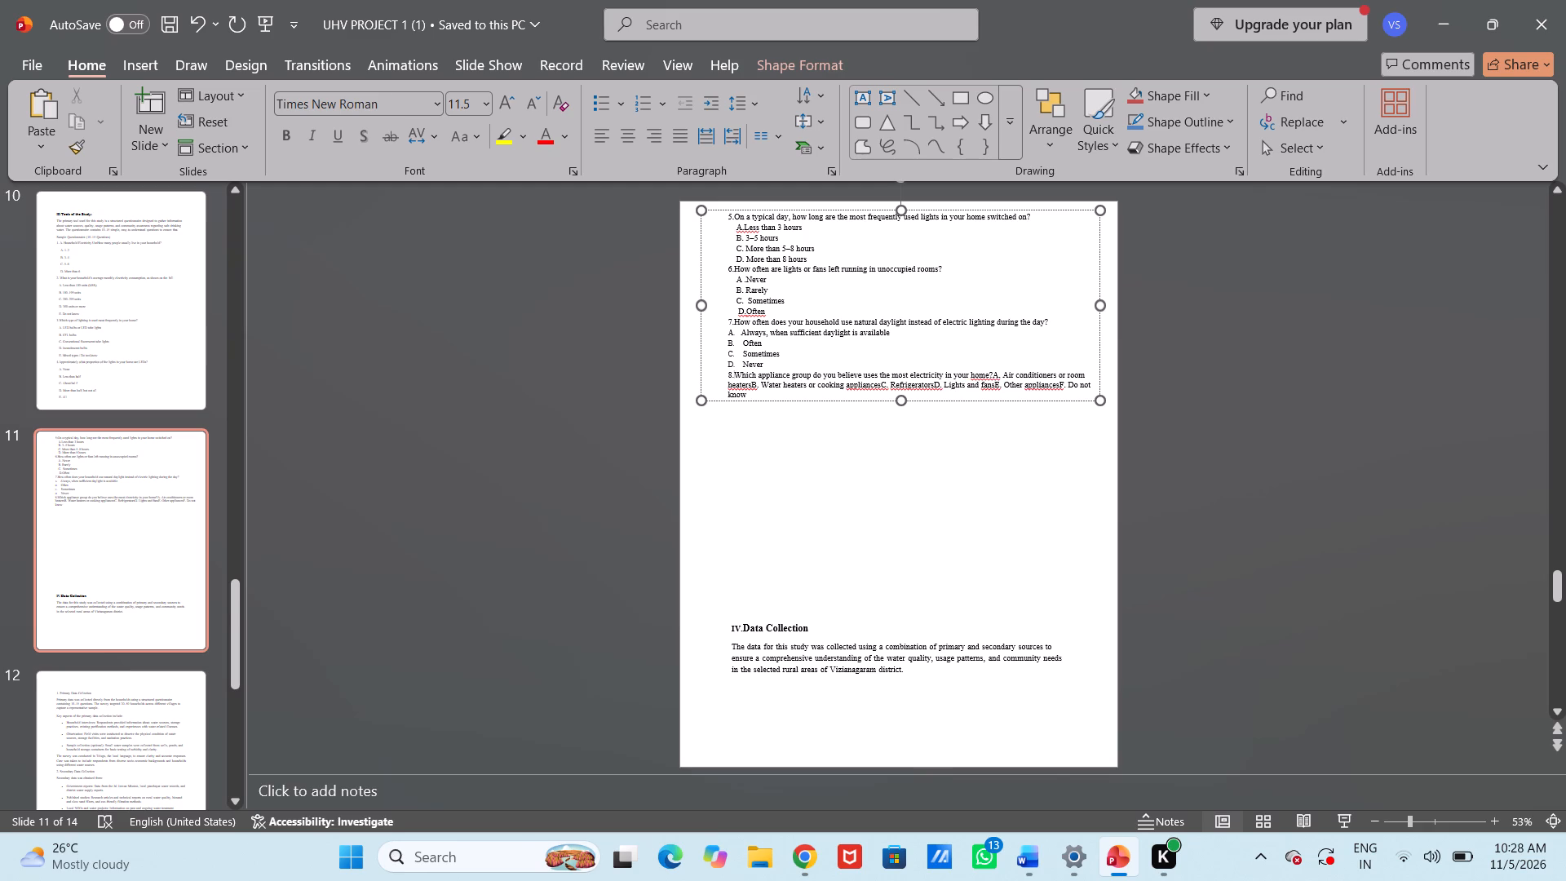
Break question 8's answer options below the question onto separate lines, from "Air conditioners or room heaters" through "Other appliances".
{"action": "left_click", "coordinate": [992, 372]}
{"action": "key", "text": "Return"}
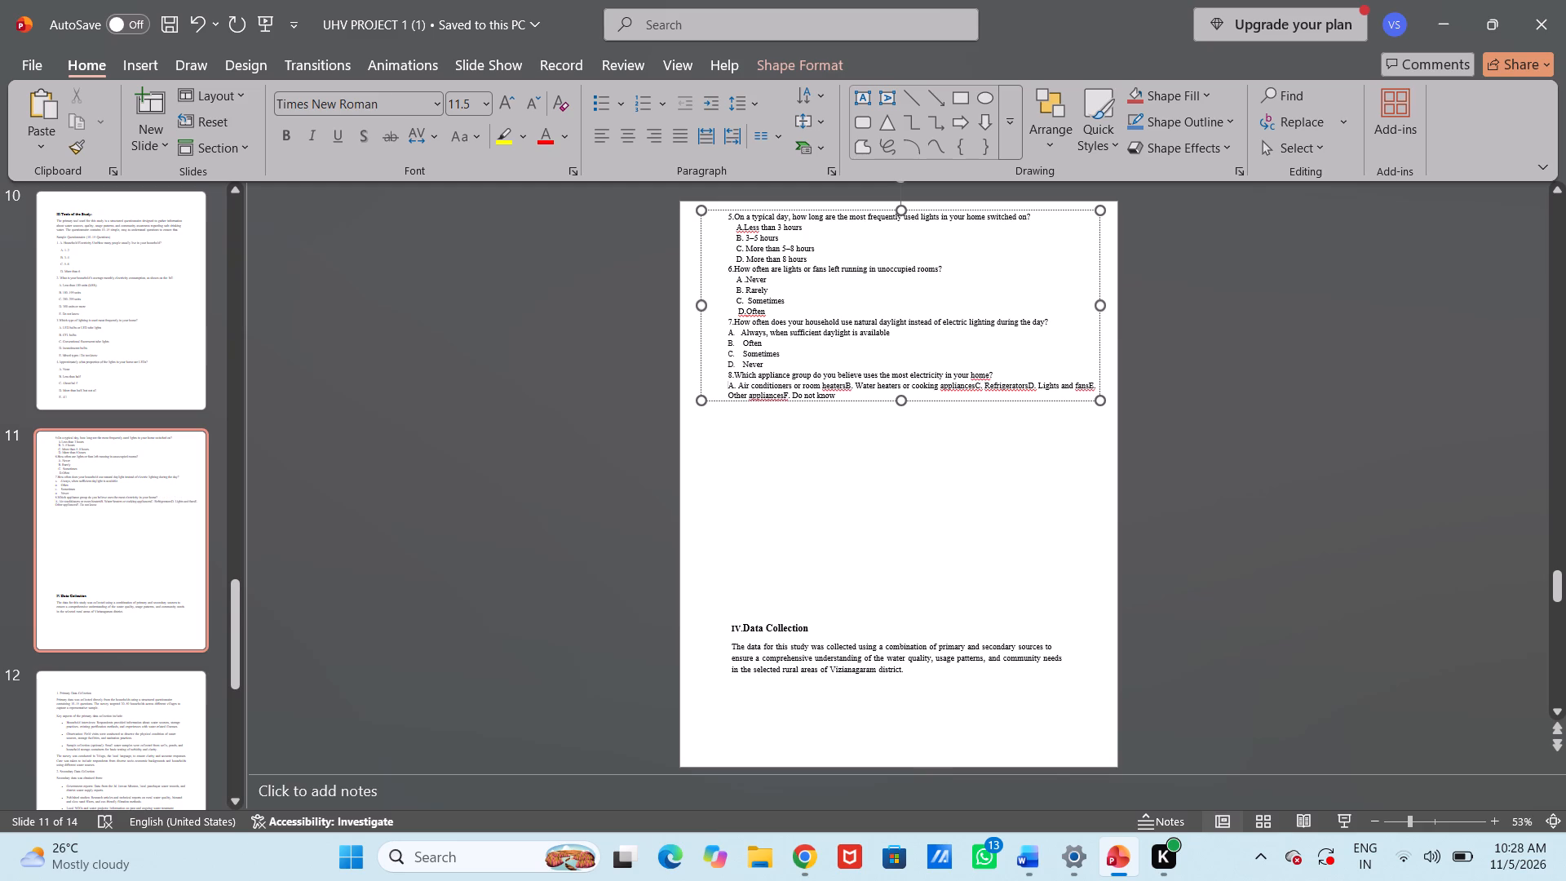
{"action": "left_click", "coordinate": [843, 382]}
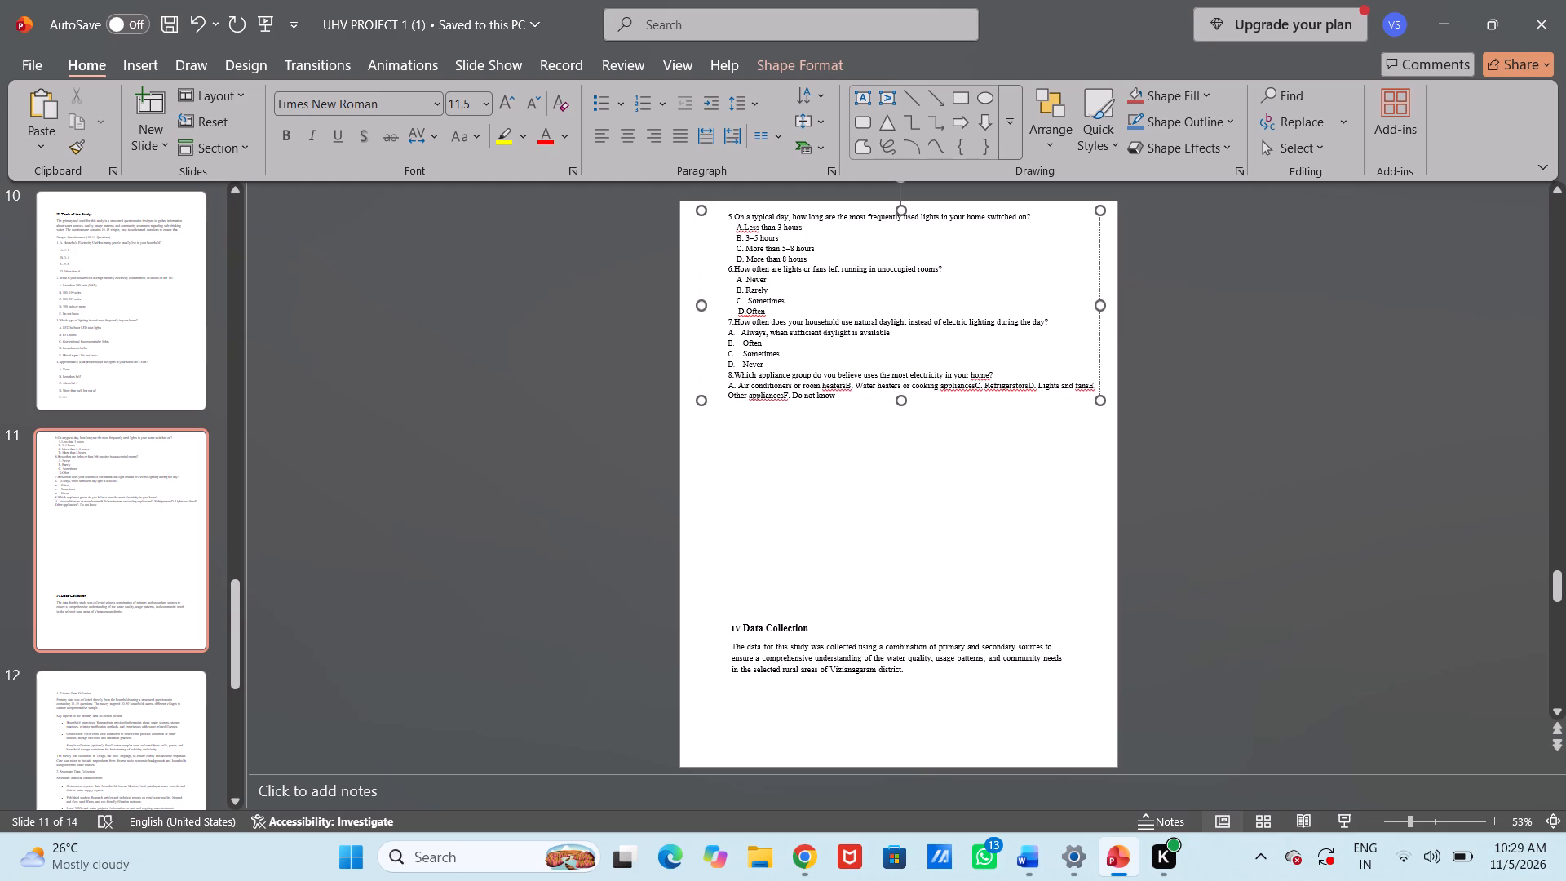
{"action": "left_click", "coordinate": [843, 382]}
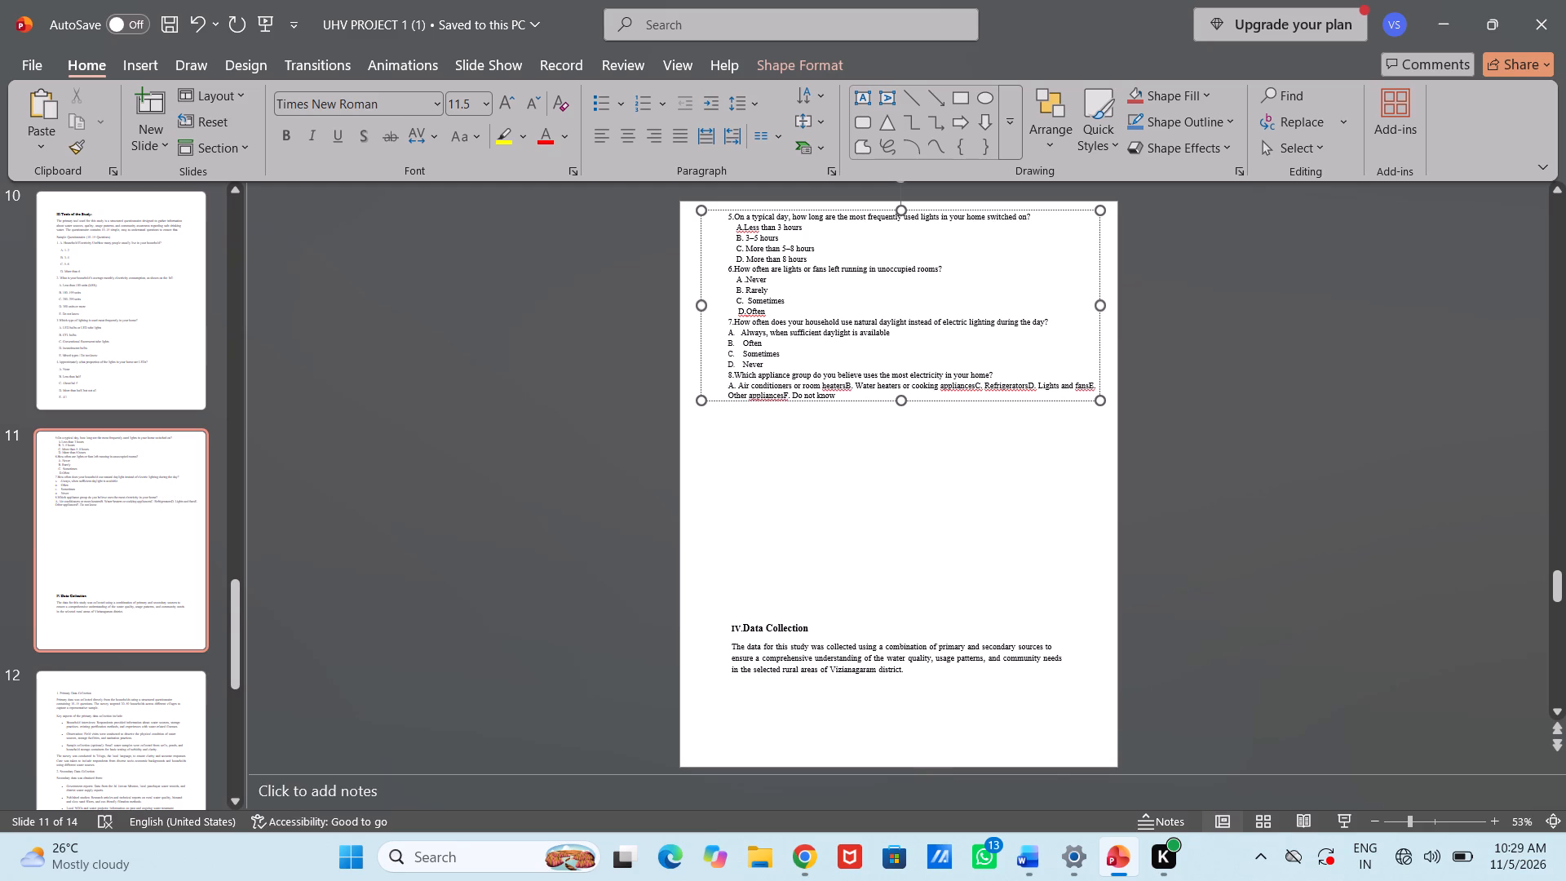
{"action": "key", "text": "Right"}
{"action": "key", "text": "Return"}
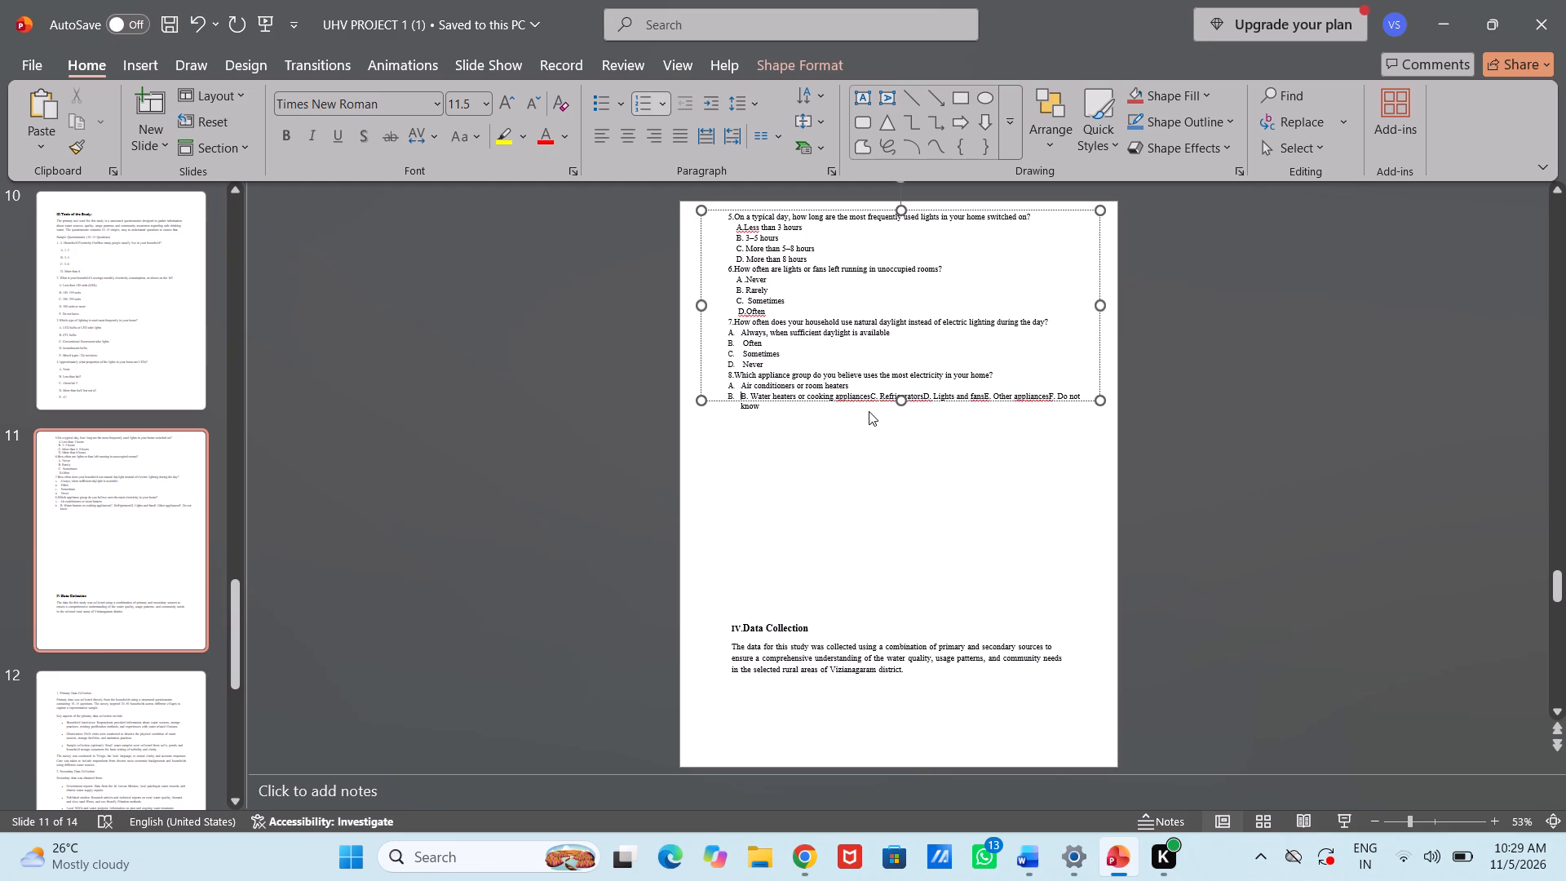
{"action": "left_click", "coordinate": [869, 396]}
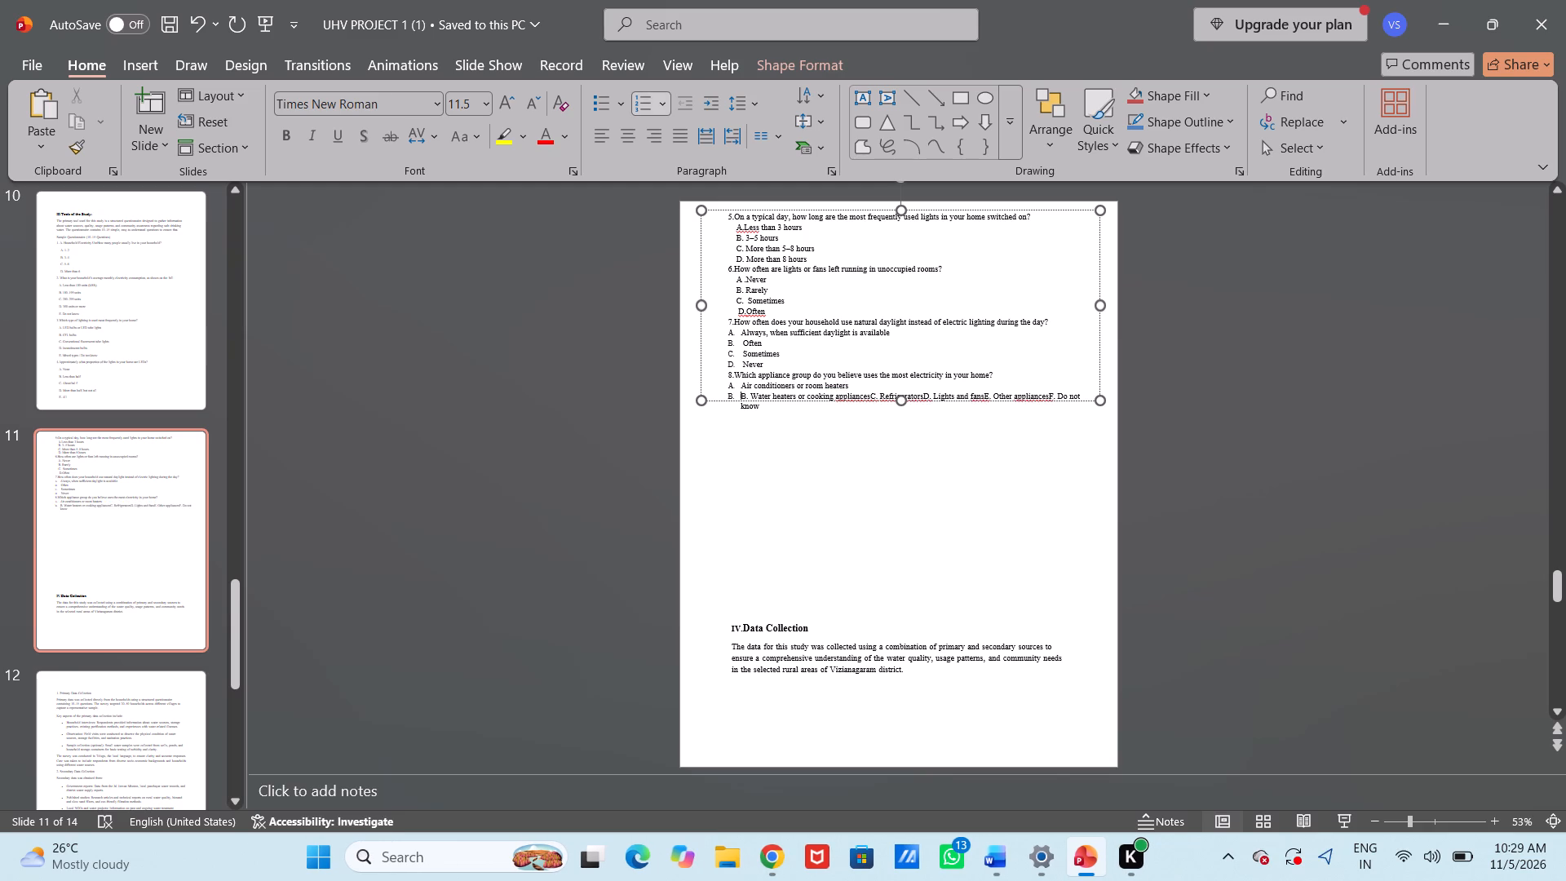
{"action": "key", "text": "Right"}
{"action": "key", "text": "Return"}
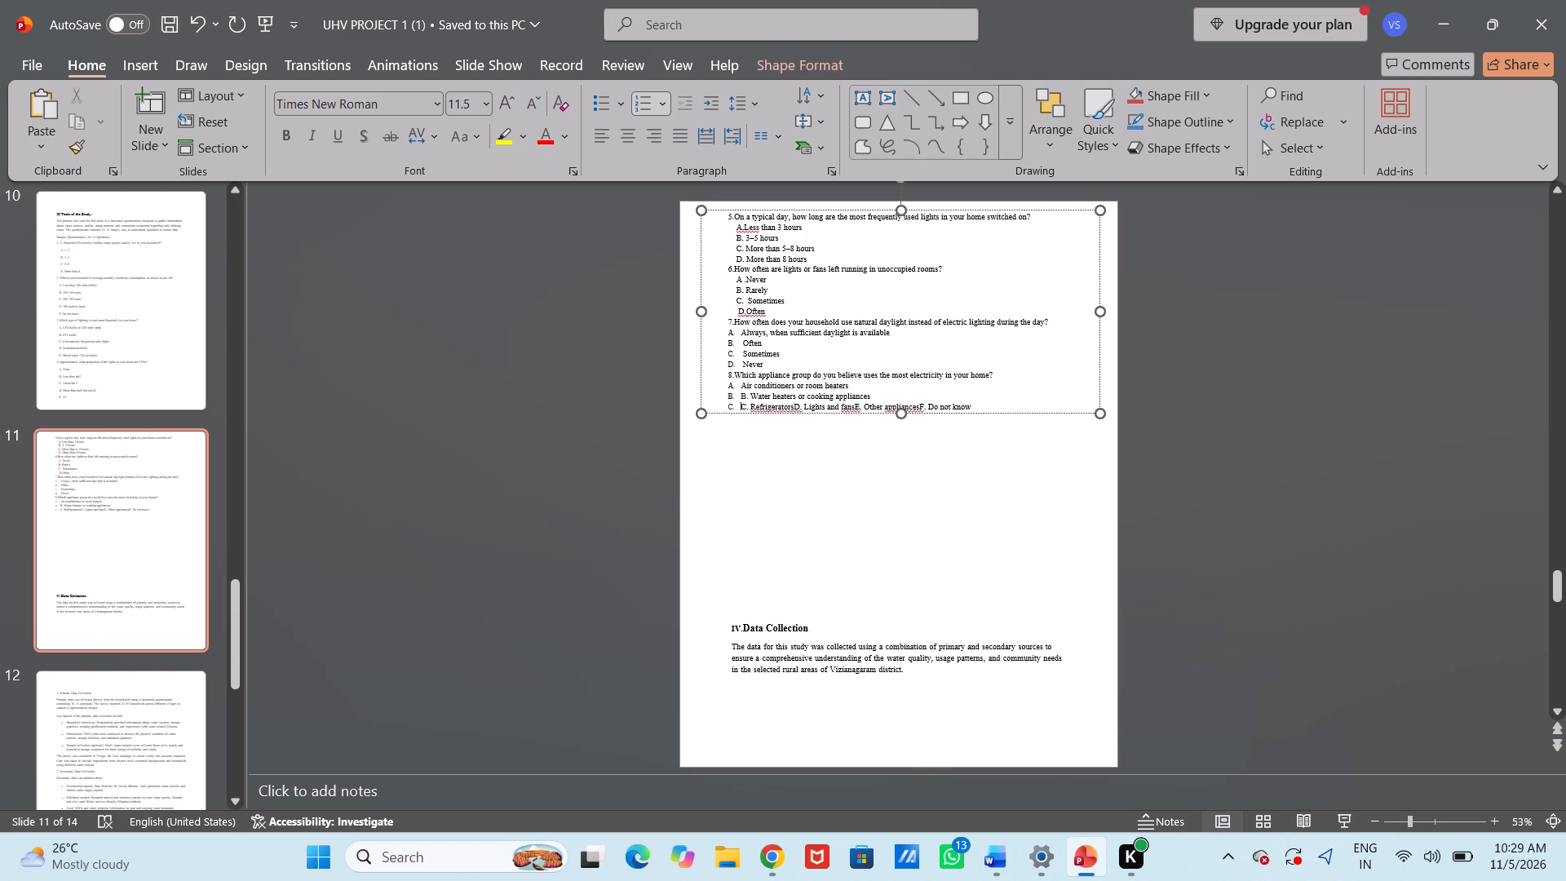
{"action": "left_click", "coordinate": [794, 407]}
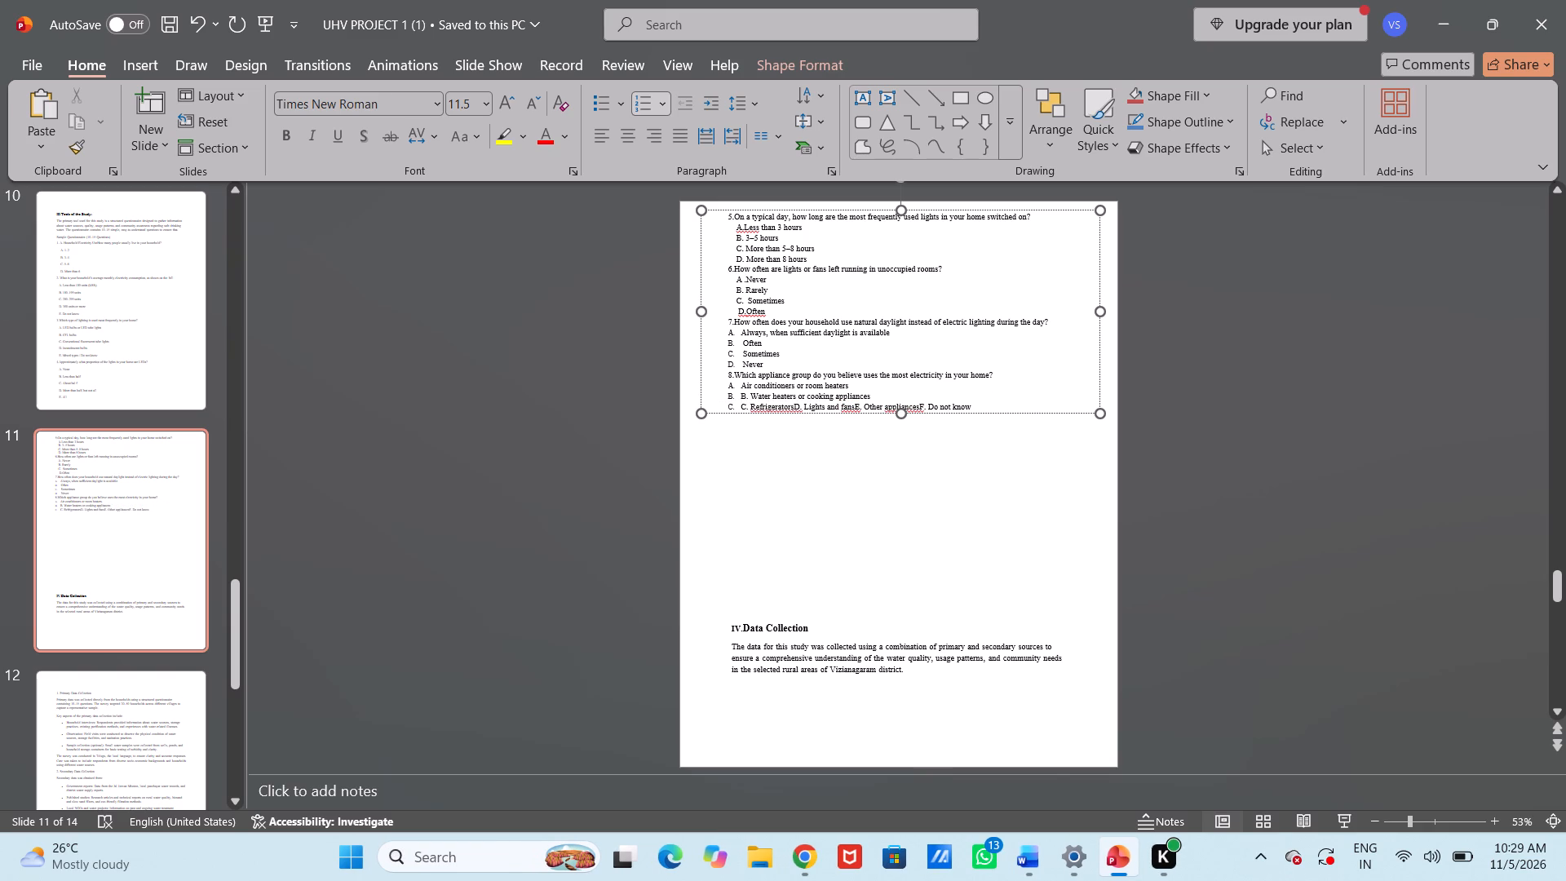
{"action": "key", "text": "Return"}
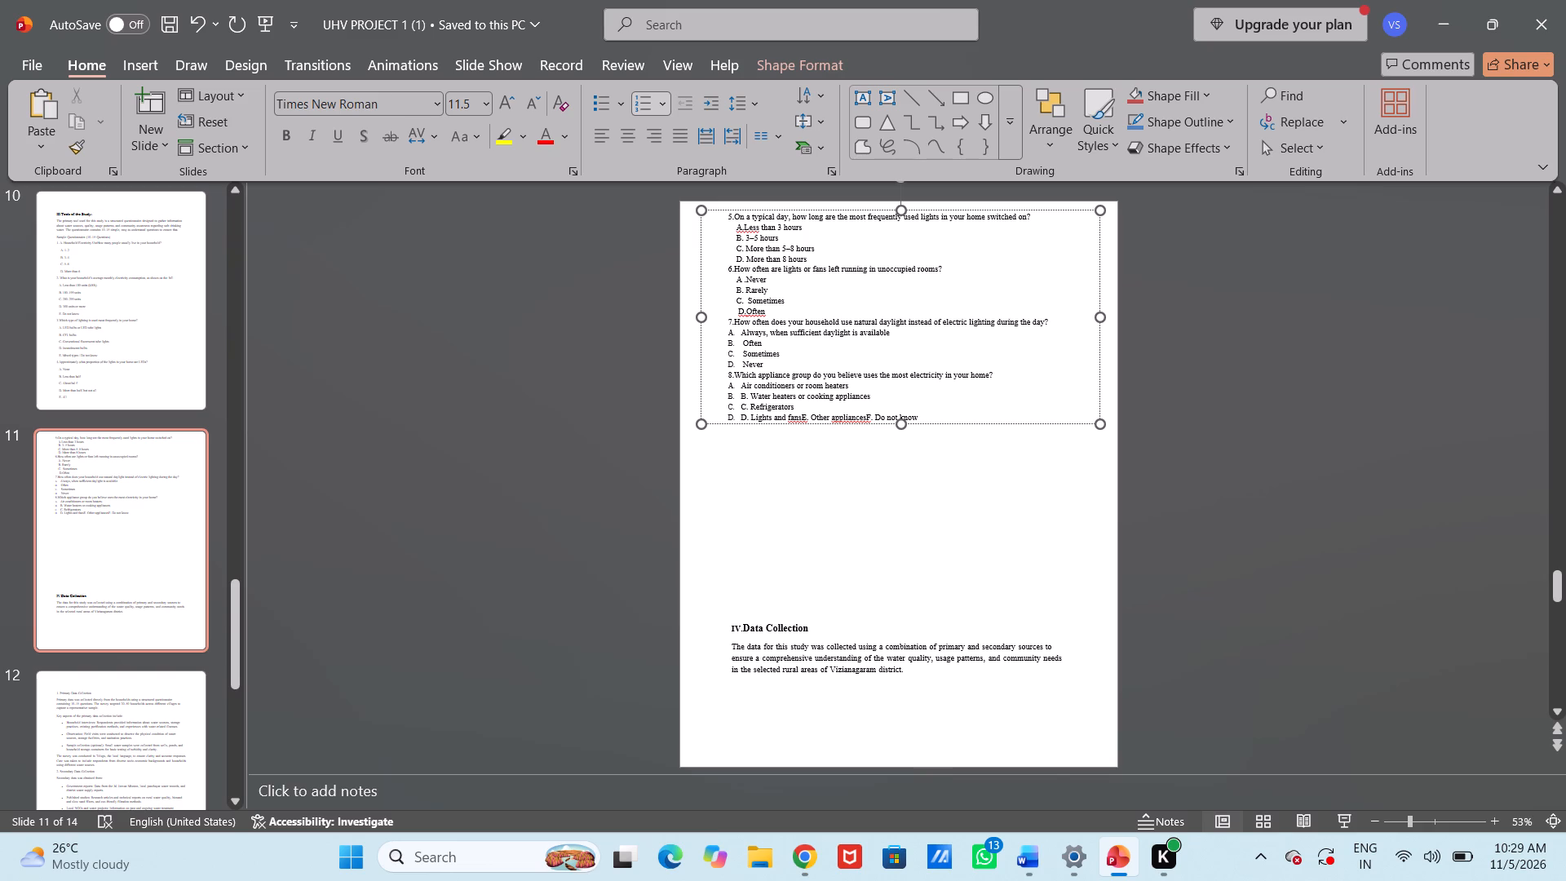
{"action": "left_click", "coordinate": [800, 416]}
{"action": "key", "text": "Return"}
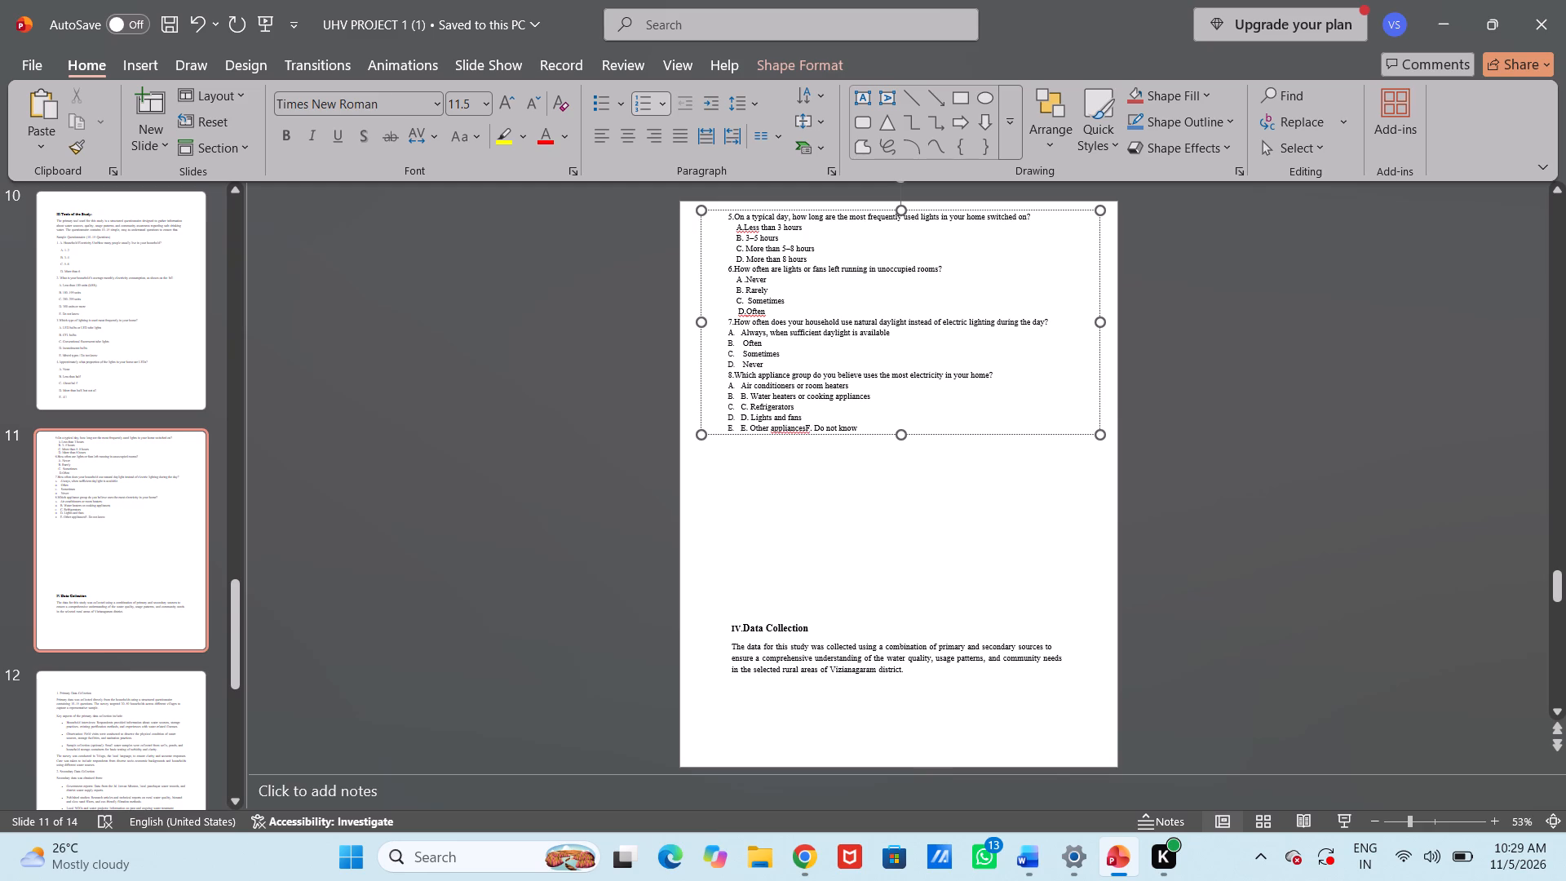
Delete the "F. Do not know" option from the end of question 8's last answer line.
{"action": "left_click", "coordinate": [859, 422]}
{"action": "key", "text": "BackSpace"}
{"action": "key", "text": "BackSpace"}
{"action": "key", "text": "BackSpace"}
{"action": "key", "text": "BackSpace"}
{"action": "key", "text": "BackSpace"}
{"action": "key", "text": "BackSpace"}
{"action": "key", "text": "BackSpace"}
{"action": "key", "text": "BackSpace"}
{"action": "key", "text": "BackSpace"}
{"action": "key", "text": "BackSpace"}
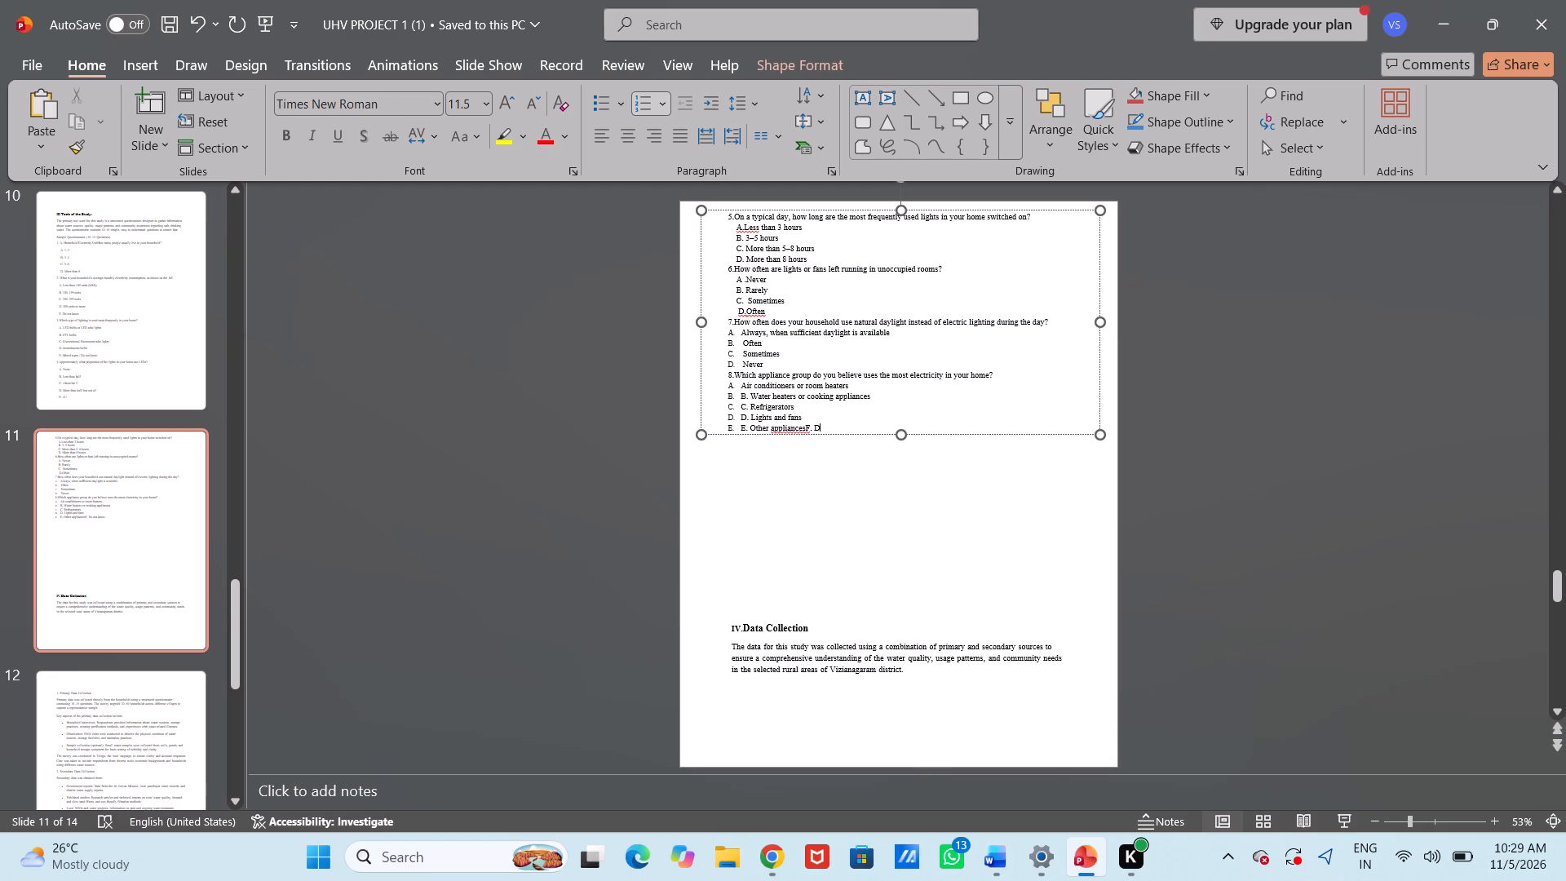
{"action": "key", "text": "BackSpace"}
{"action": "key", "text": "BackSpace"}
{"action": "key", "text": "BackSpace"}
{"action": "key", "text": "BackSpace"}
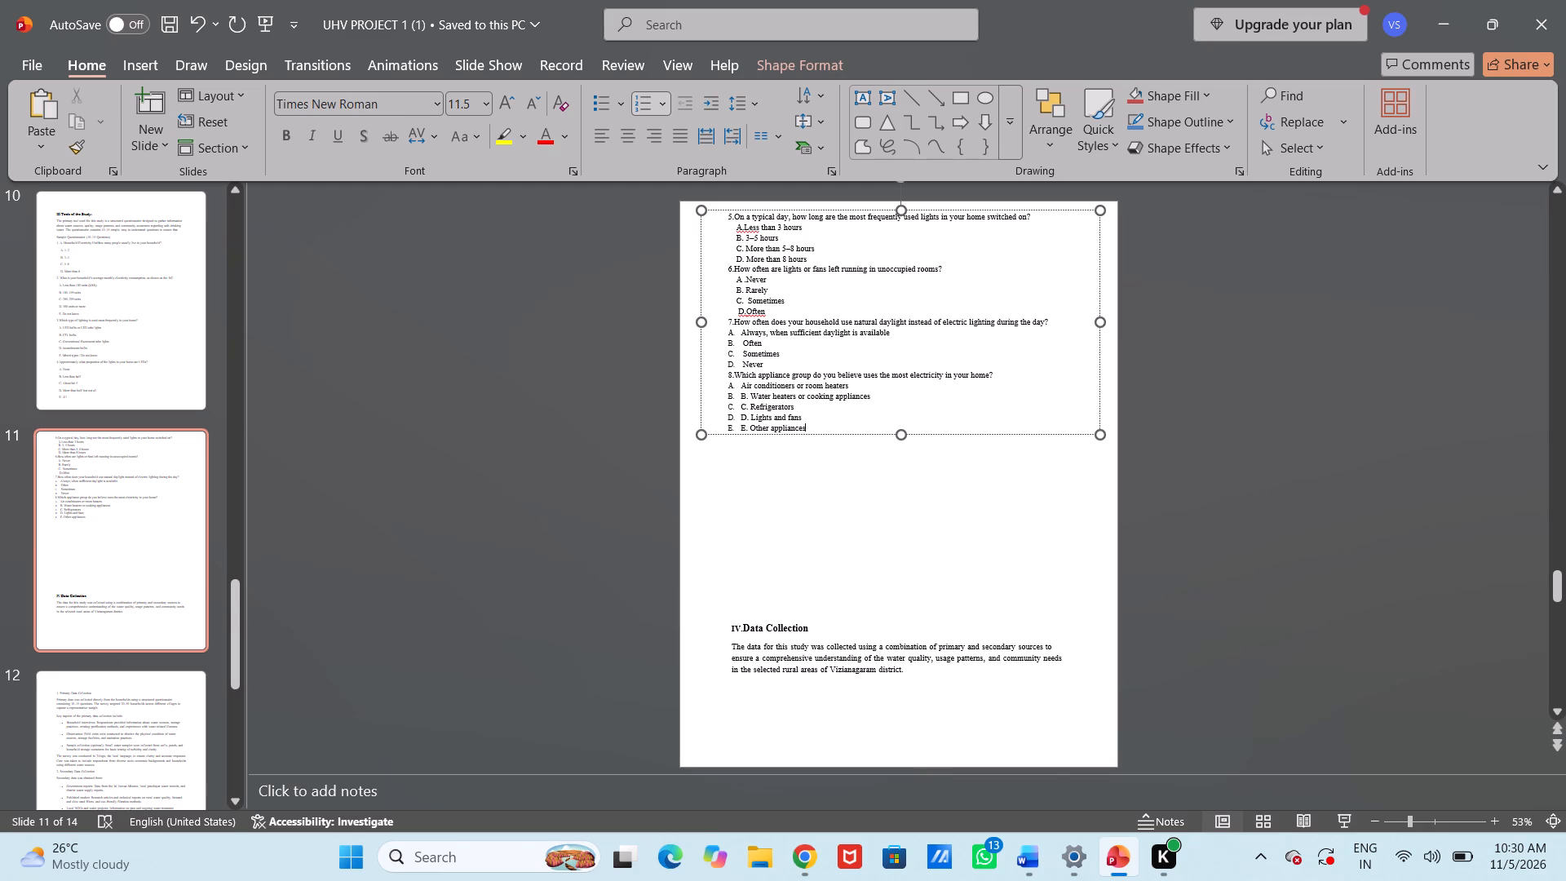
Replace the doubled lettering before question 8's "Other appliances" option with a single manually entered "E." followed by a space.
{"action": "left_click", "coordinate": [750, 430]}
{"action": "key", "text": "BackSpace"}
{"action": "key", "text": "BackSpace"}
{"action": "key", "text": "BackSpace"}
{"action": "key", "text": "BackSpace"}
{"action": "key", "text": "e"}
{"action": "key", "text": "period"}
{"action": "key", "text": "space"}
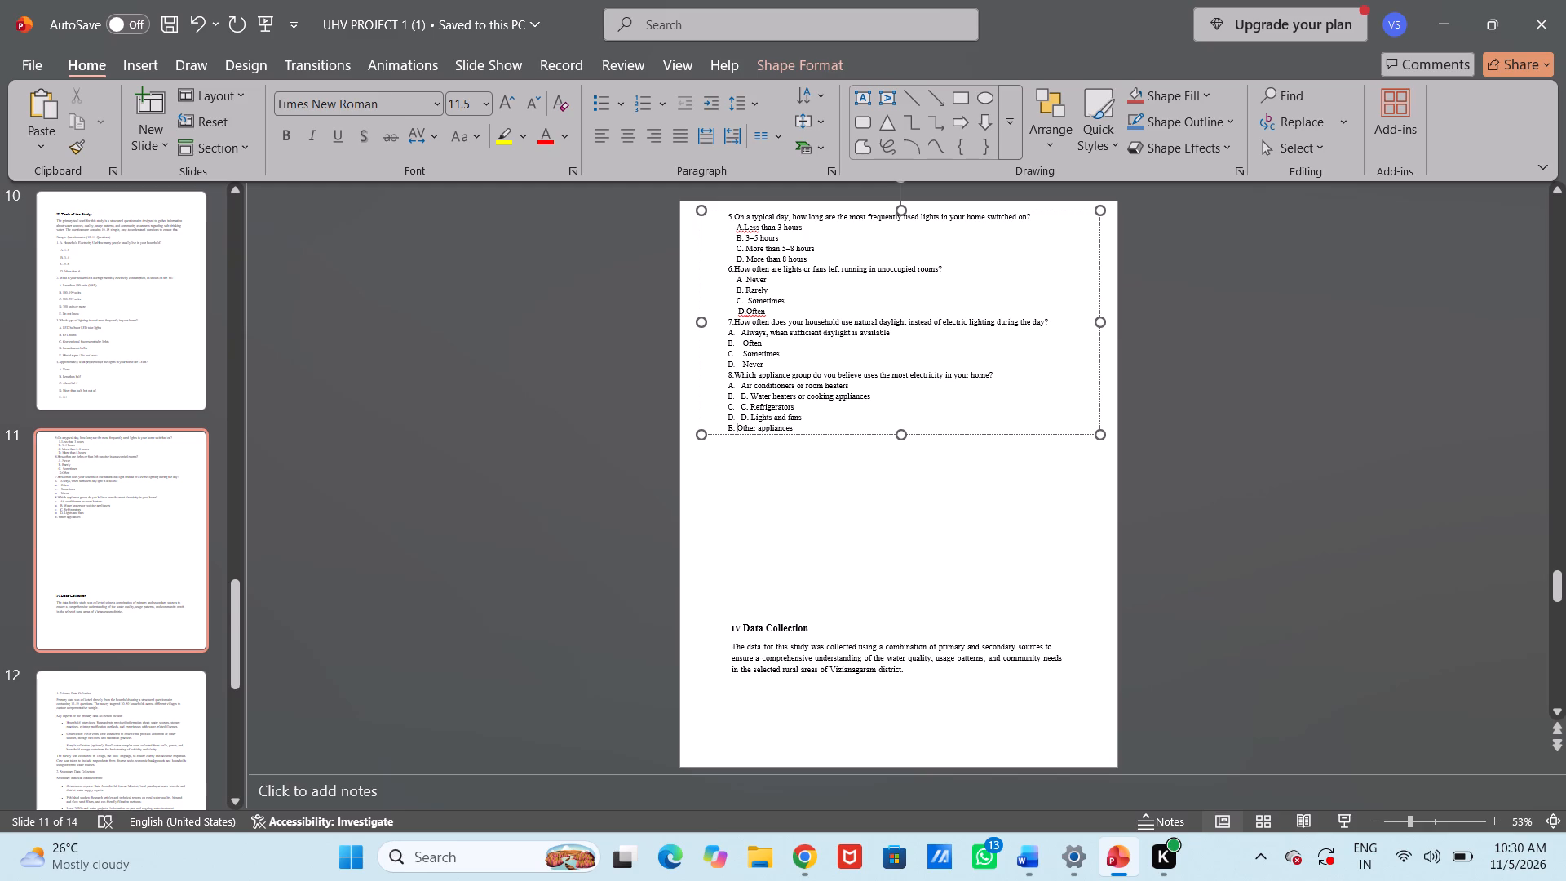
Replace the doubled lettering before question 8's "Lights and fans" option with a single manually entered "D.".
{"action": "left_click", "coordinate": [749, 415]}
{"action": "key", "text": "BackSpace"}
{"action": "key", "text": "BackSpace"}
{"action": "key", "text": "BackSpace"}
{"action": "key", "text": "d"}
{"action": "key", "text": "period"}
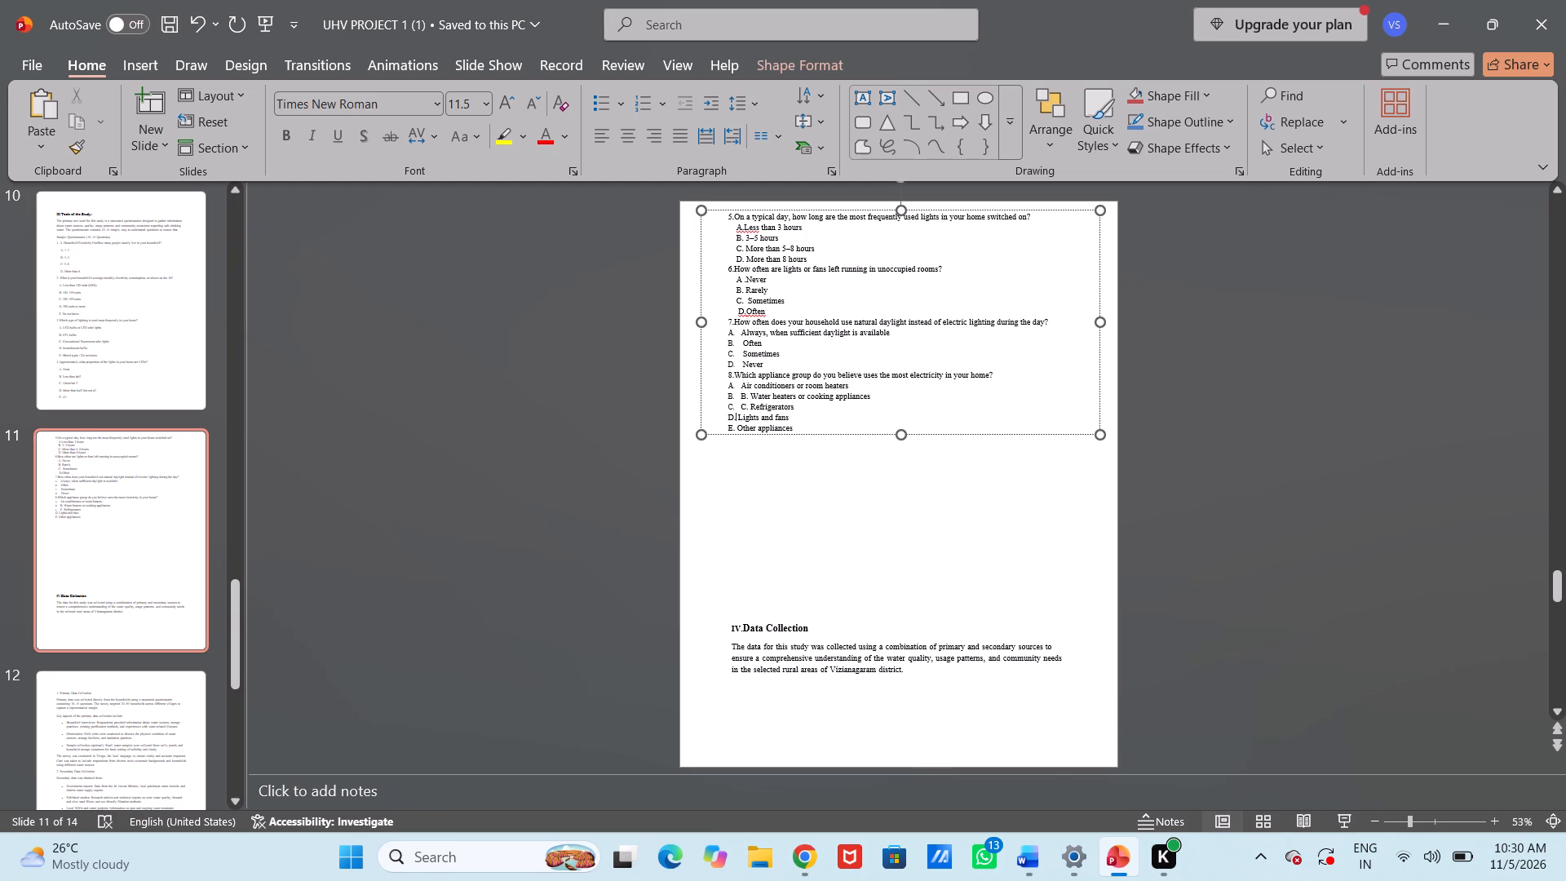
Remove both the automatic and the typed letter C before question 8's "Refrigerators" option.
{"action": "left_click", "coordinate": [749, 407]}
{"action": "key", "text": "BackSpace"}
{"action": "key", "text": "BackSpace"}
{"action": "key", "text": "BackSpace"}
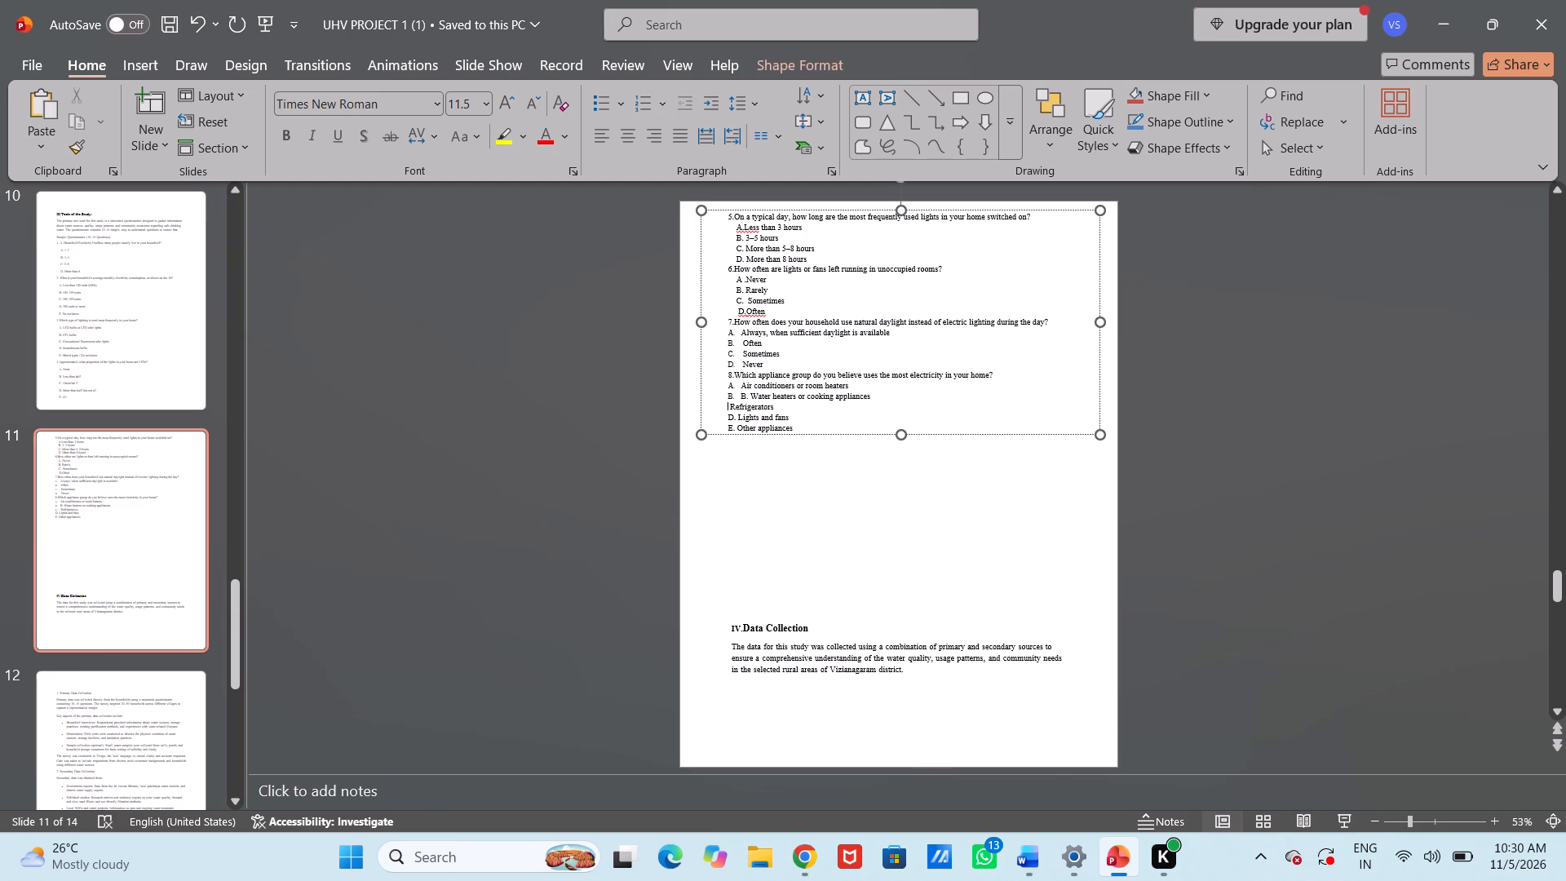
Enter "C." manually in front of question 8's "Refrigerators" option.
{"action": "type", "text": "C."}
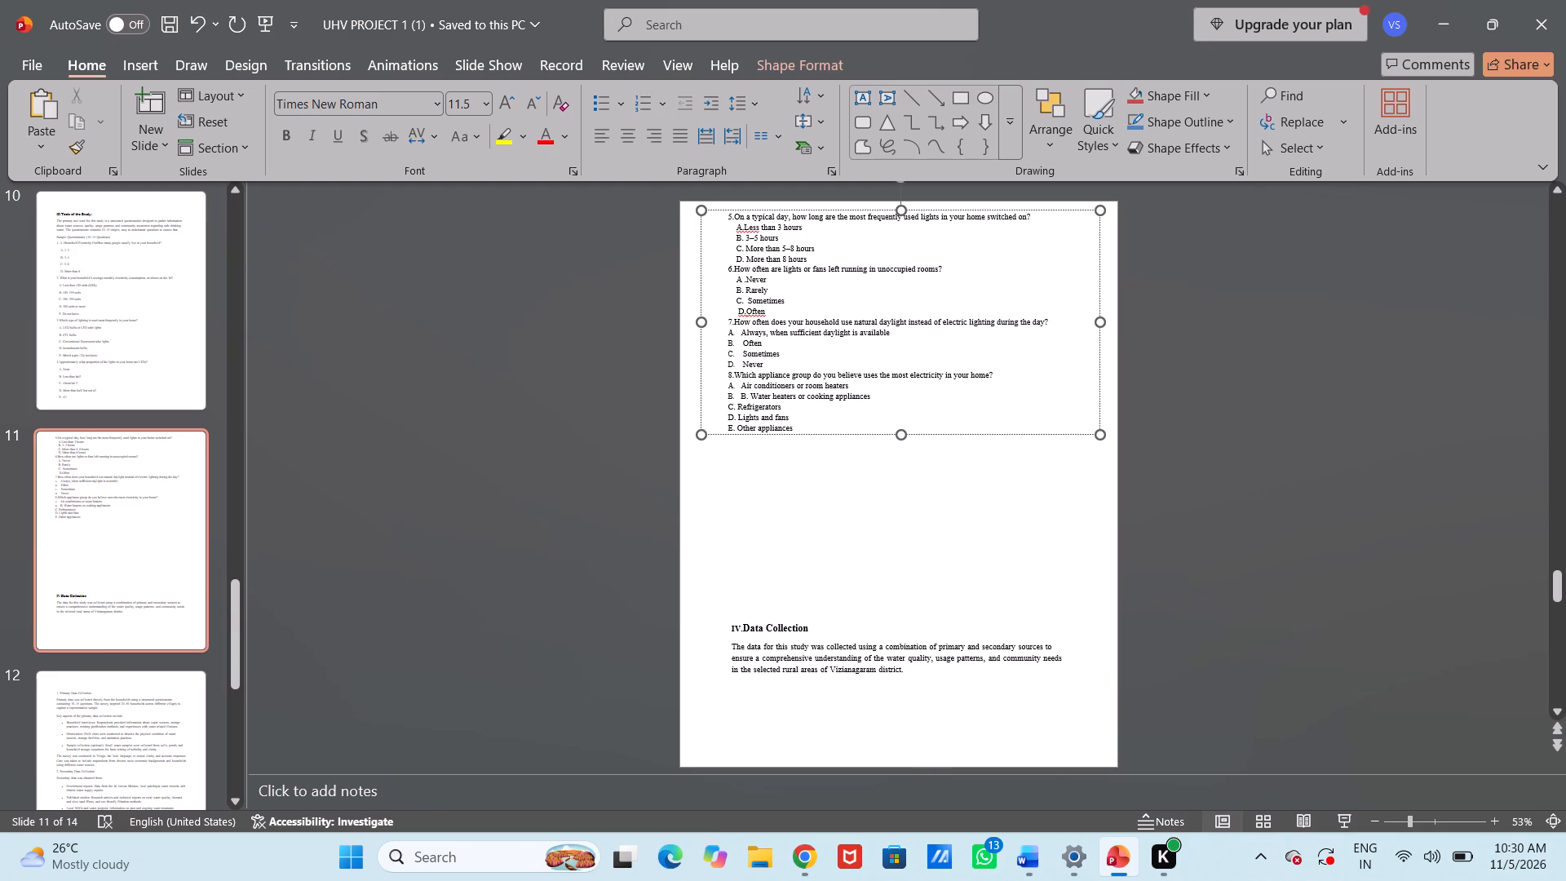
Delete the duplicate typed "B." before question 8's "Water heaters or cooking appliances" option, keeping the automatic letter.
{"action": "left_click", "coordinate": [750, 392]}
{"action": "key", "text": "BackSpace"}
{"action": "key", "text": "BackSpace"}
{"action": "key", "text": "BackSpace"}
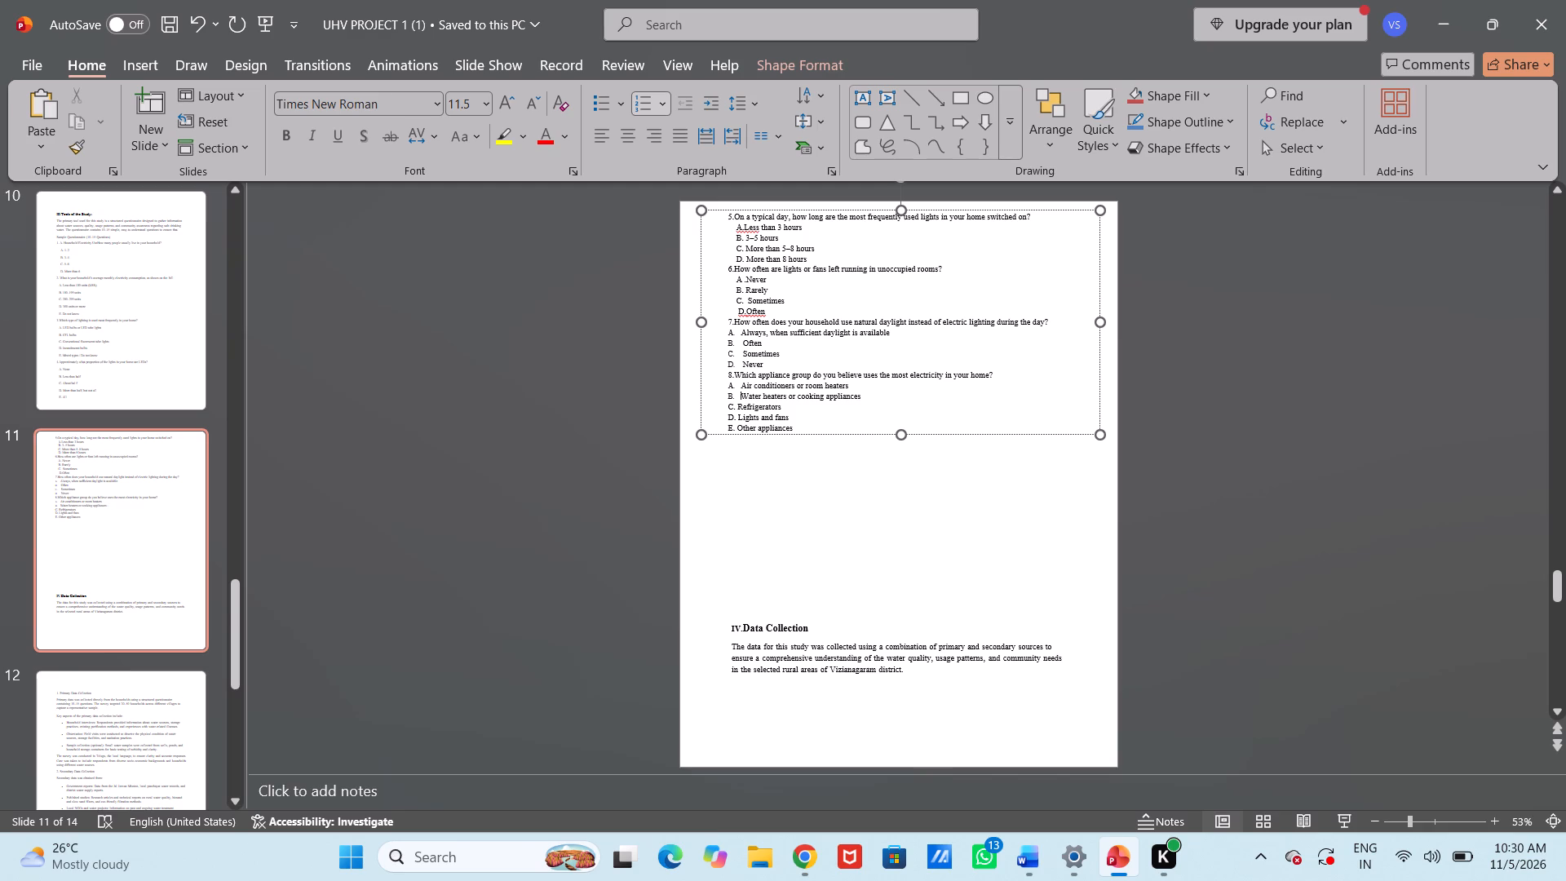
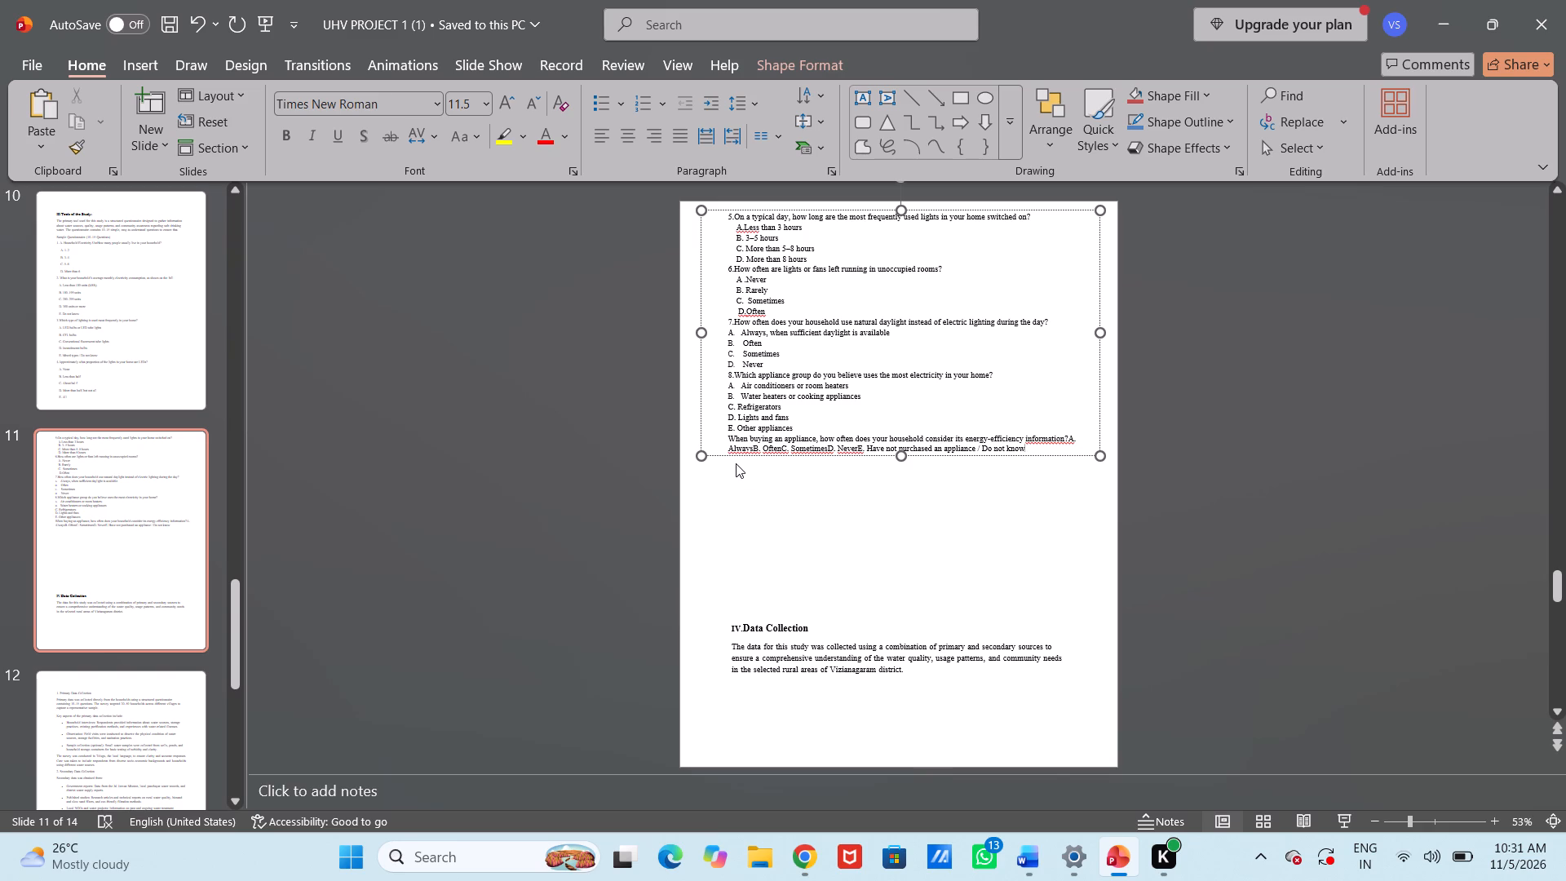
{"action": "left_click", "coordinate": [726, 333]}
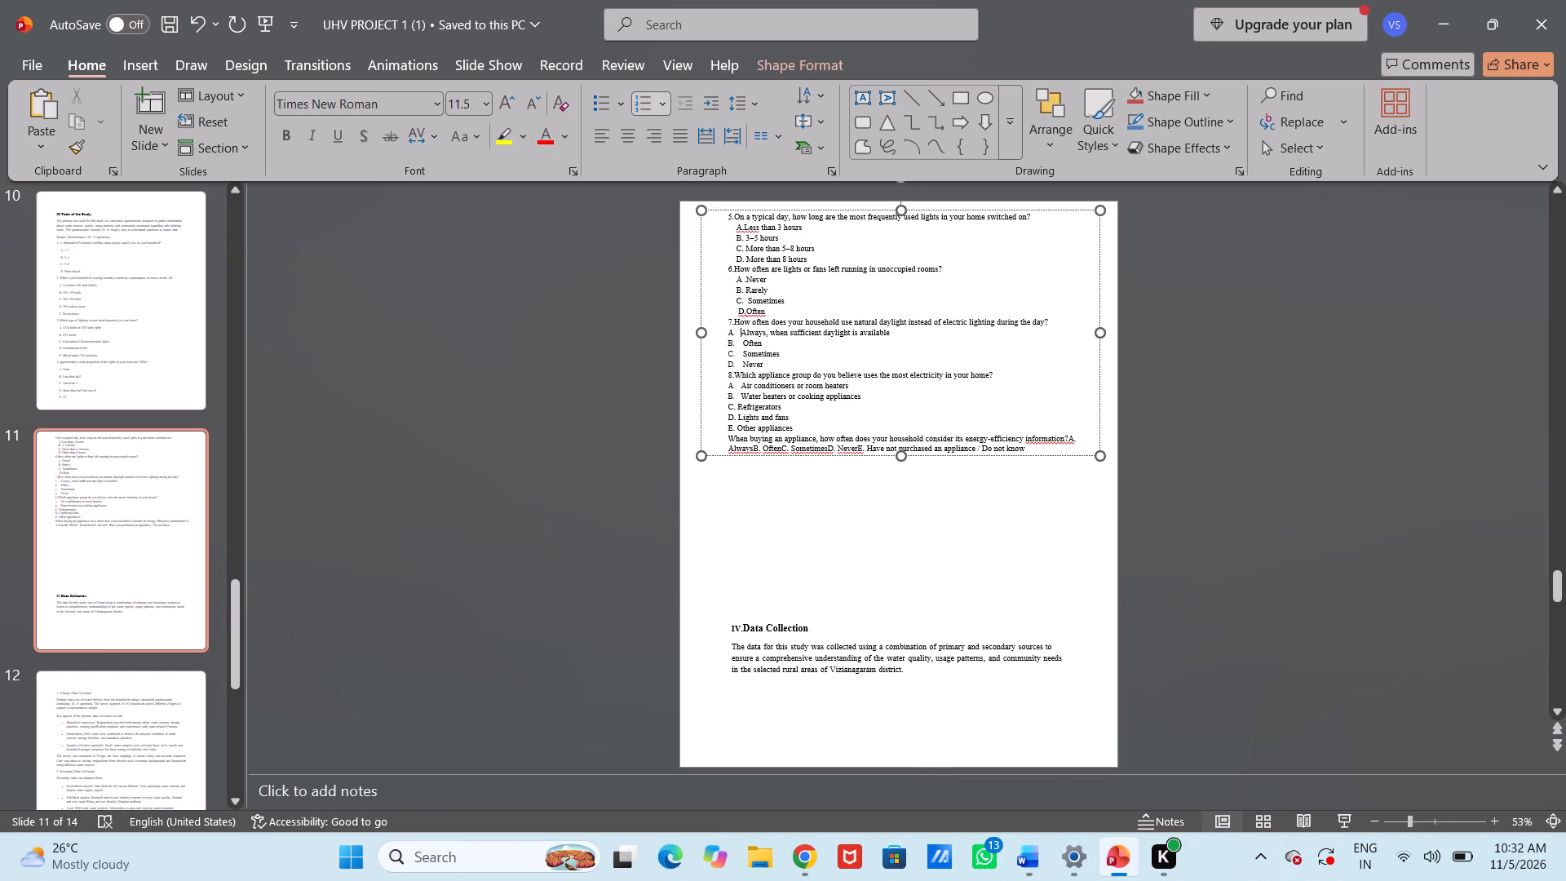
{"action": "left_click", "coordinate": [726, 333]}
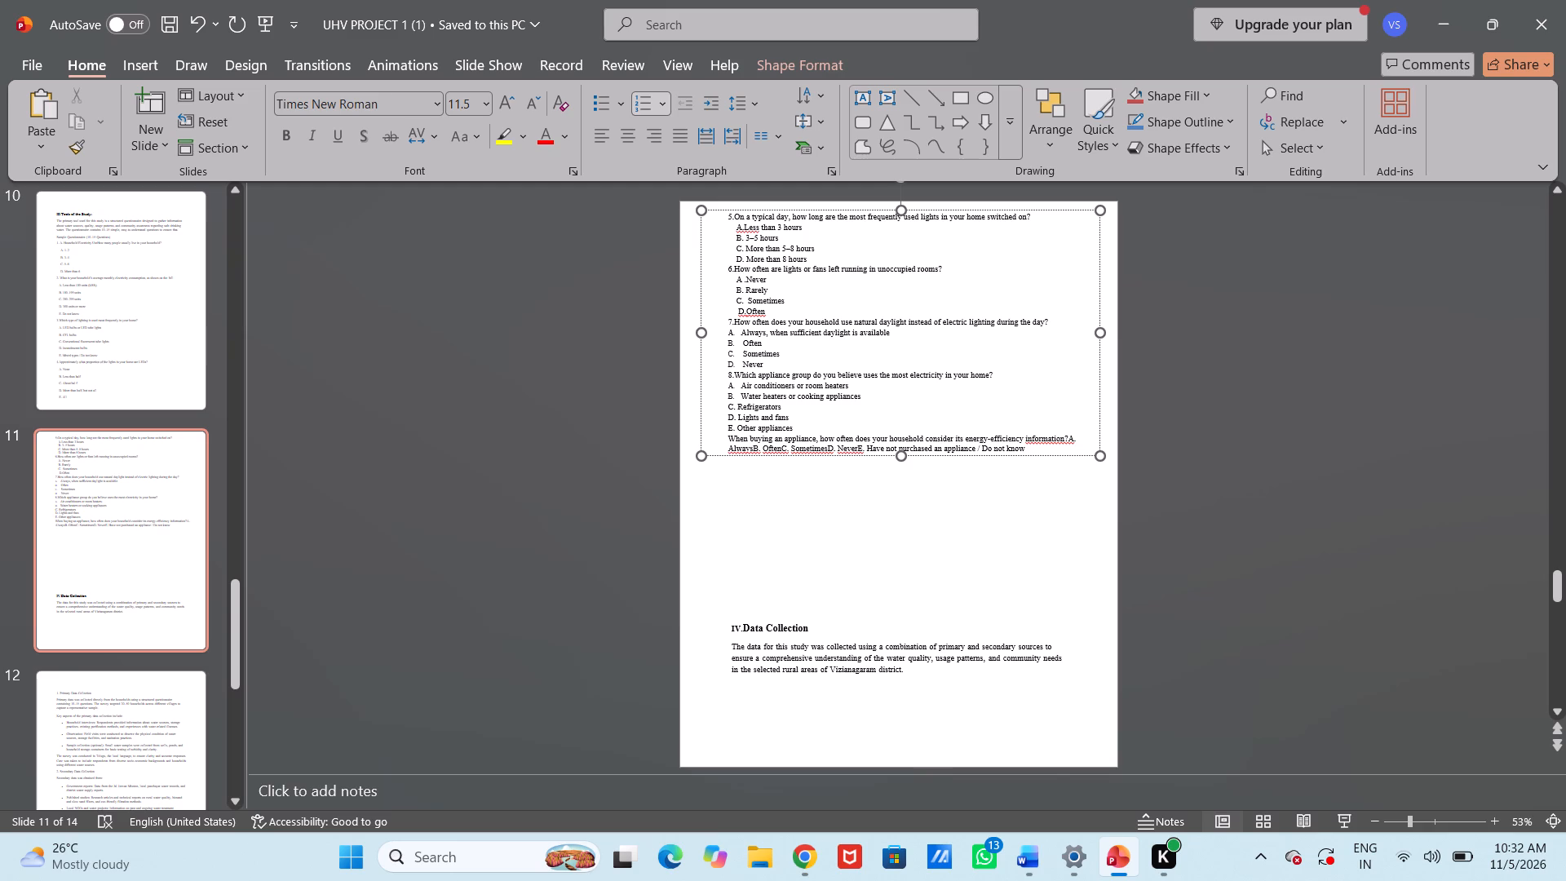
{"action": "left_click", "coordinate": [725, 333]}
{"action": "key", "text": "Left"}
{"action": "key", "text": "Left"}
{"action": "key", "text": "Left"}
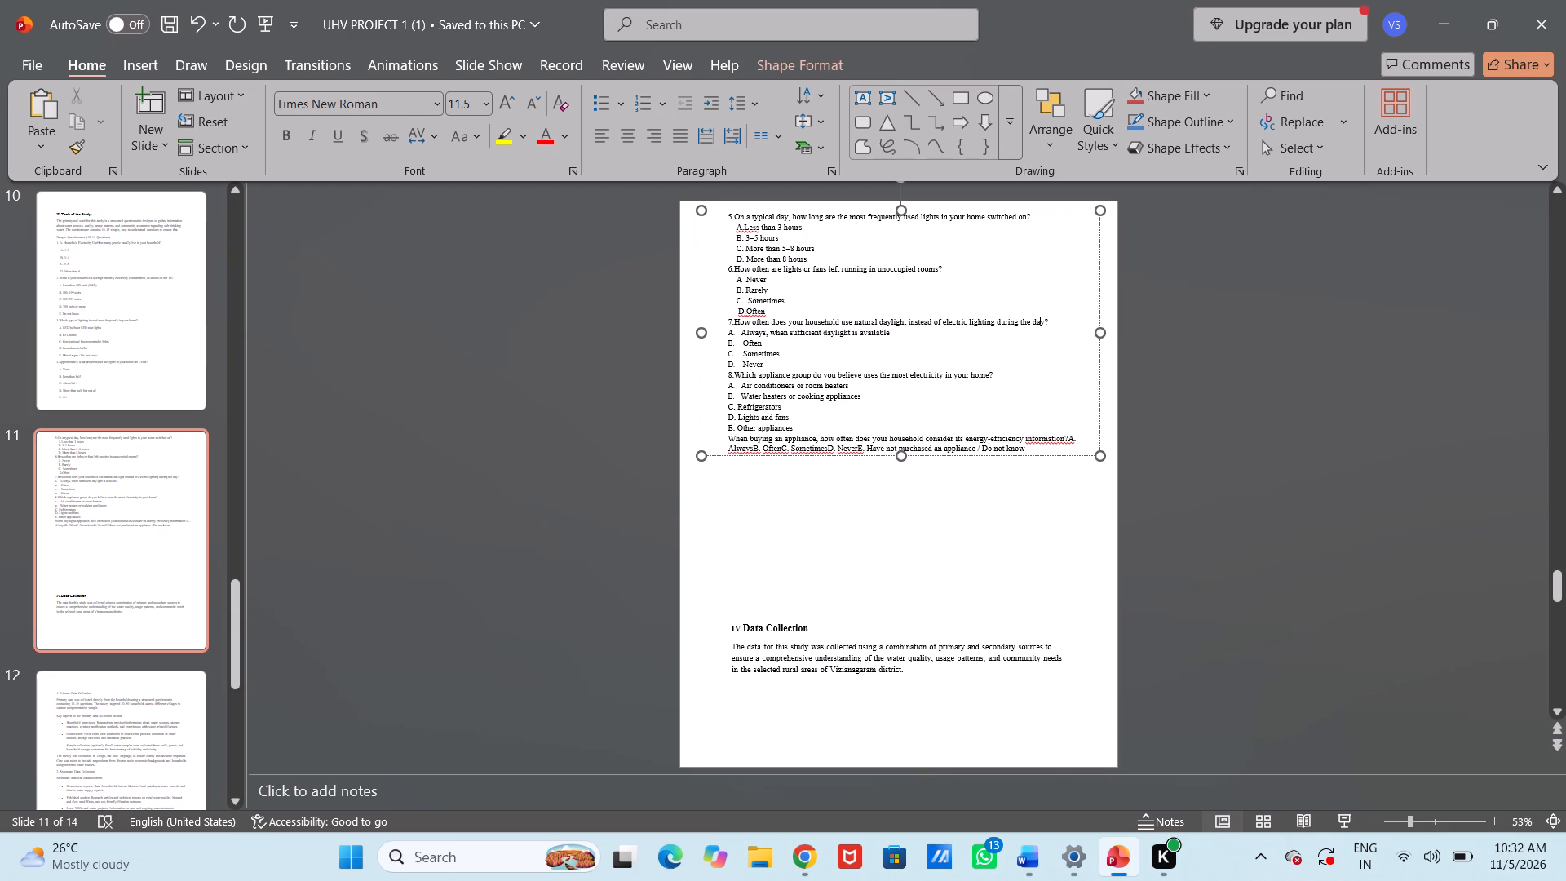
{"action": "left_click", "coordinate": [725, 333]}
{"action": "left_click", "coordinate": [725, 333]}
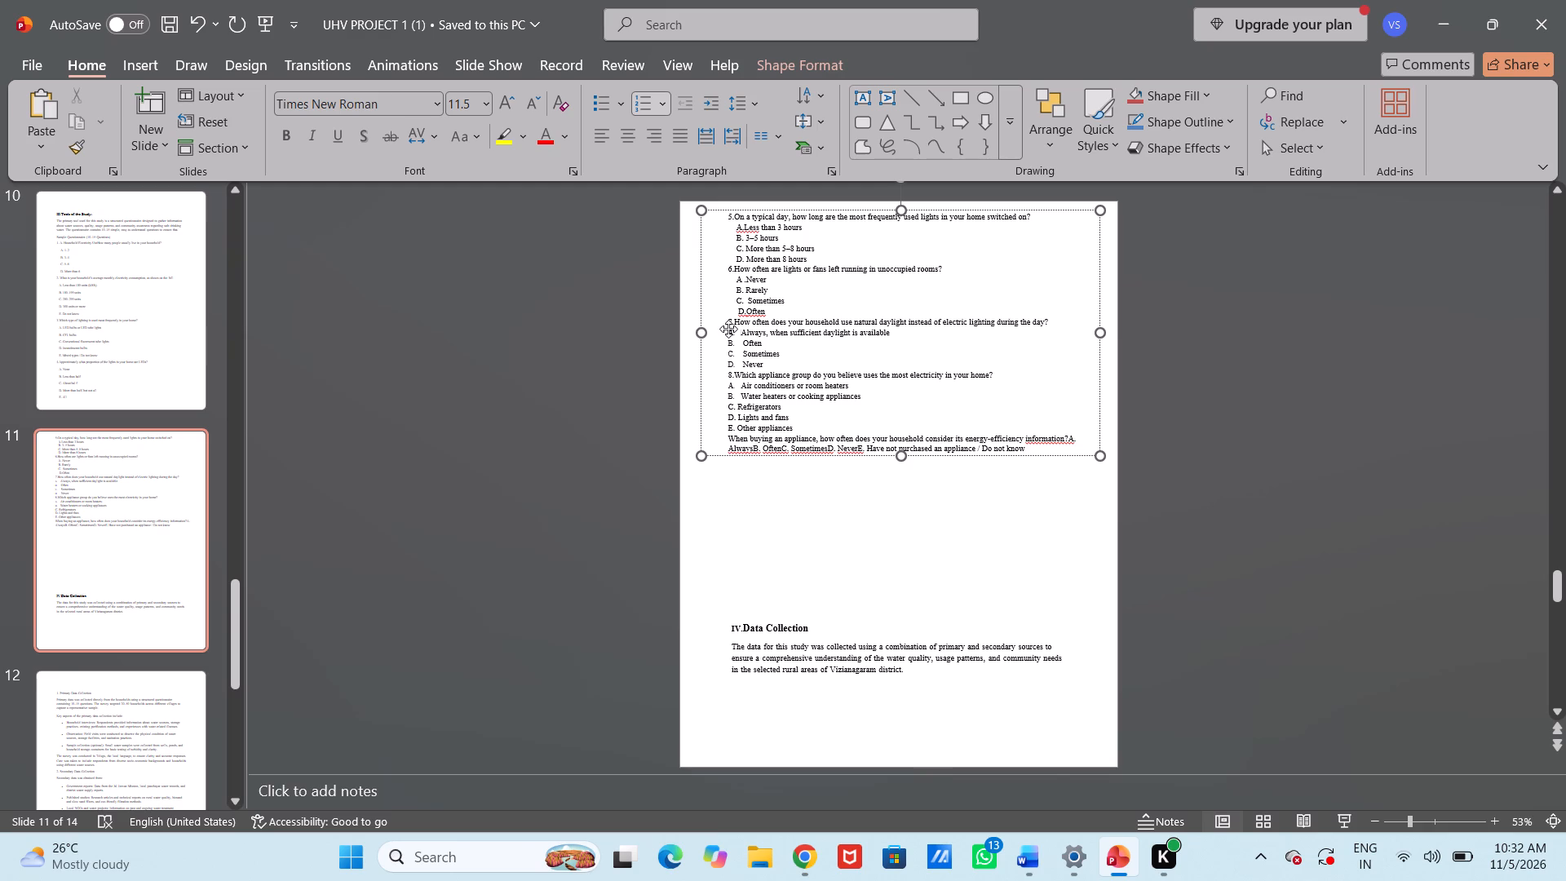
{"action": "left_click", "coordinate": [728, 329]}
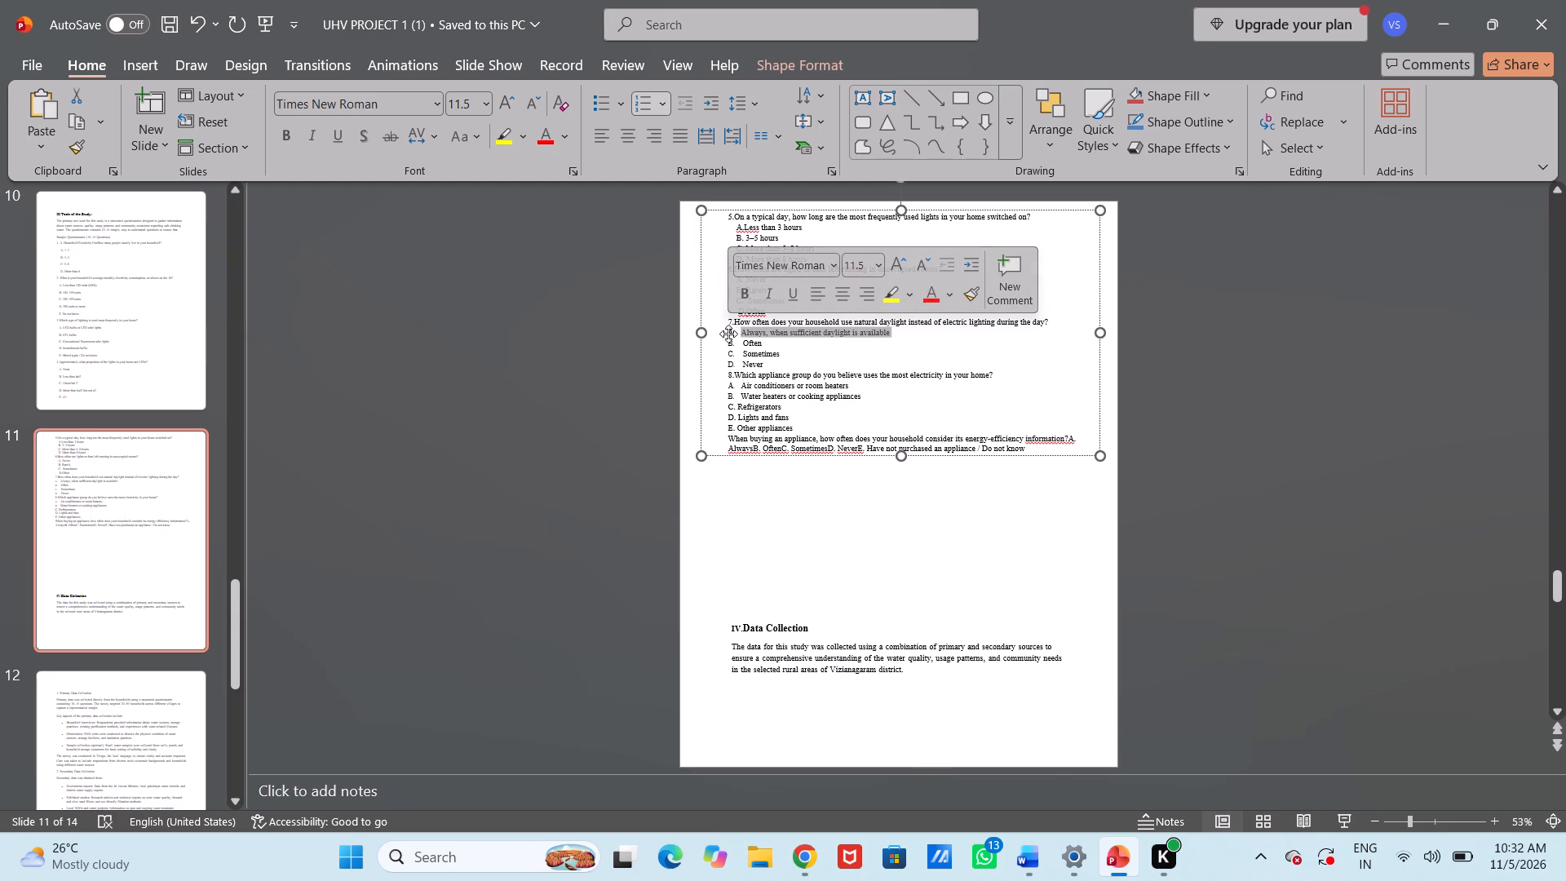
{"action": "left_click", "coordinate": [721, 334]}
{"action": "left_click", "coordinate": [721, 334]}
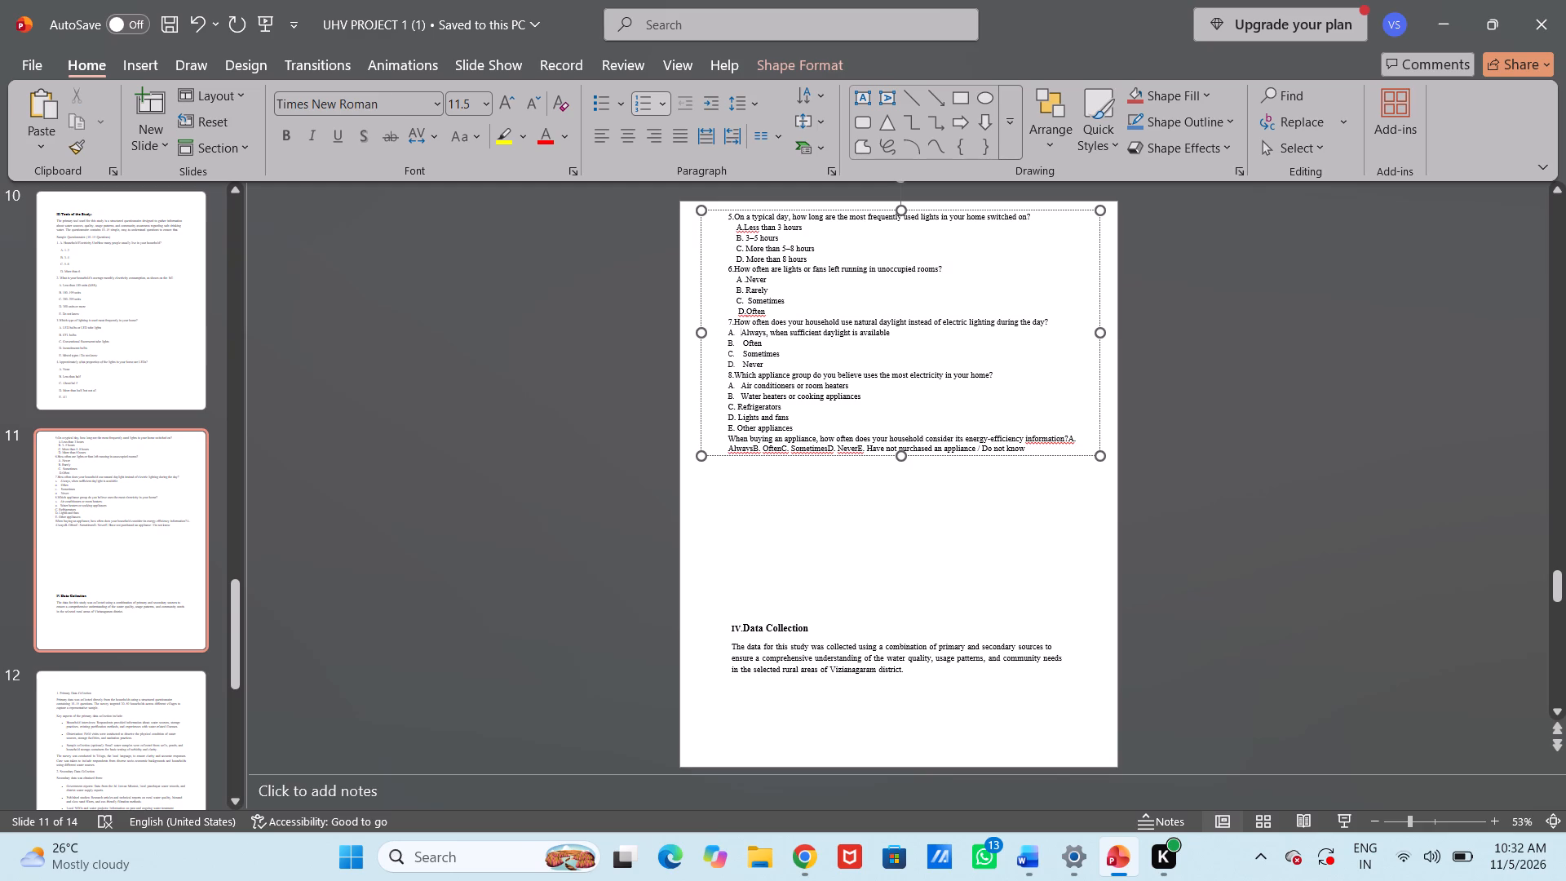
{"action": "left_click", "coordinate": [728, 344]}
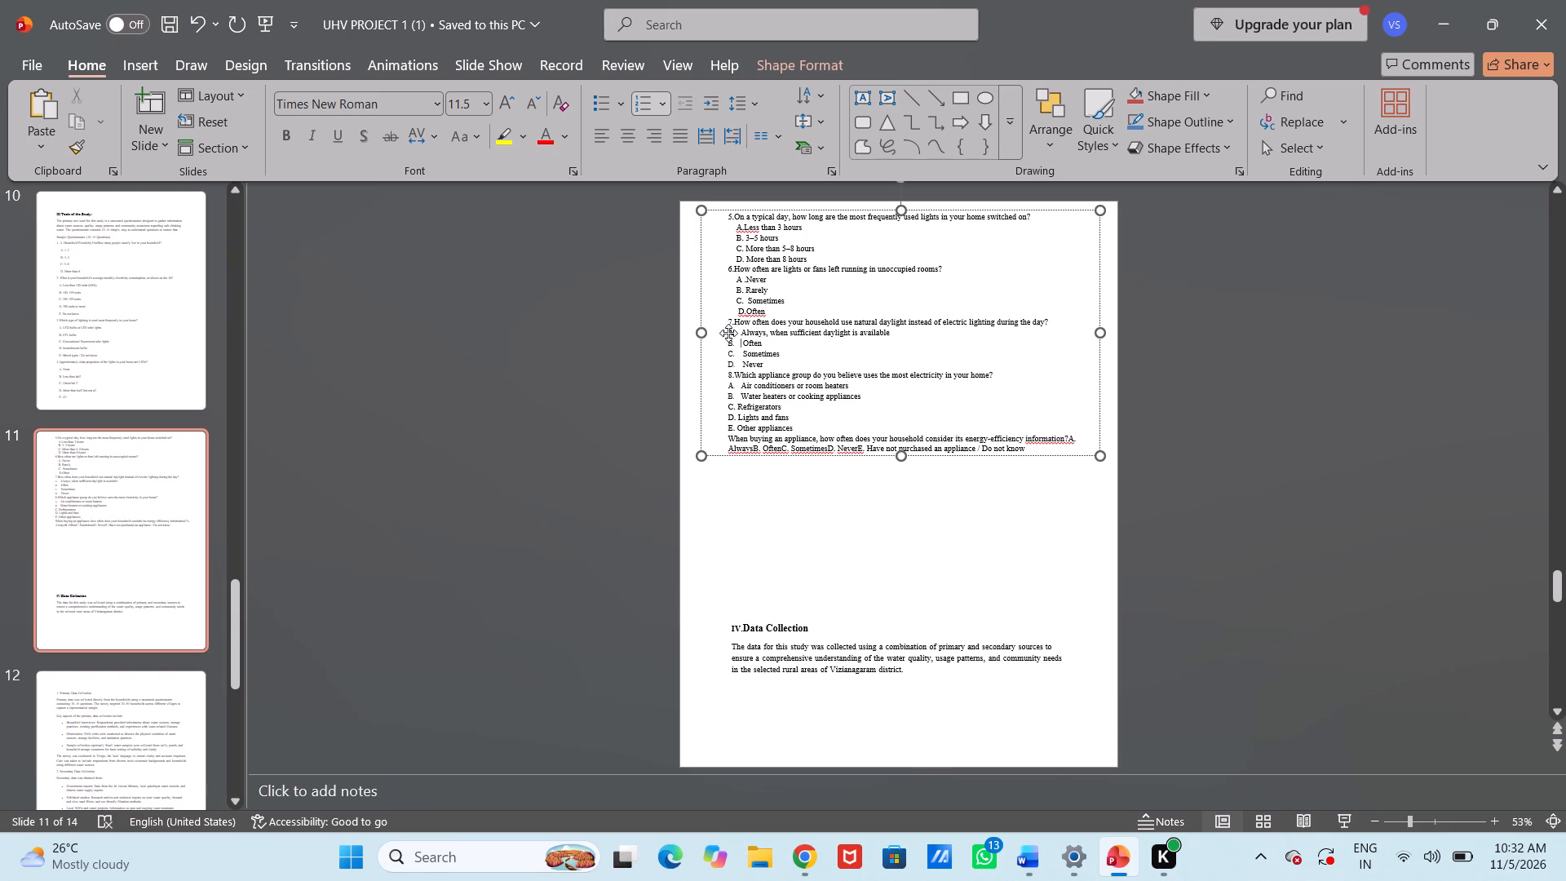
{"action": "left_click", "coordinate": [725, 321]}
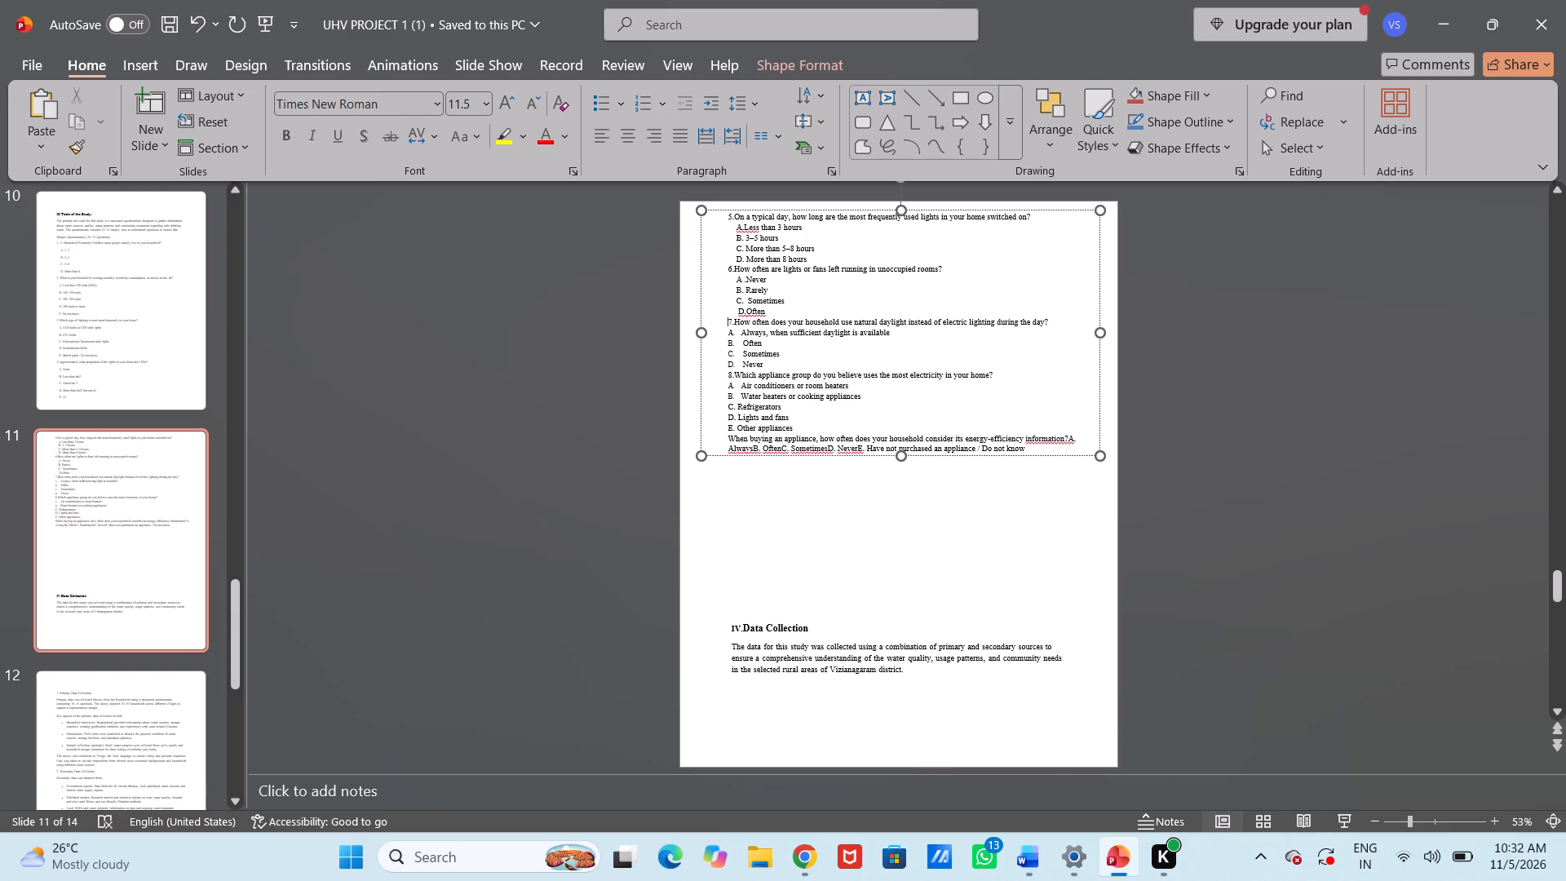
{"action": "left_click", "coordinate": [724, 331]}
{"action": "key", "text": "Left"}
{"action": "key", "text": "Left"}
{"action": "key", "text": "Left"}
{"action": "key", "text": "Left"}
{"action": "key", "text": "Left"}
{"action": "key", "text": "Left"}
Number the "When buying an appliance" question by adding "9." at its start.
{"action": "left_click", "coordinate": [725, 437]}
{"action": "left_click", "coordinate": [725, 437]}
{"action": "key", "text": "9"}
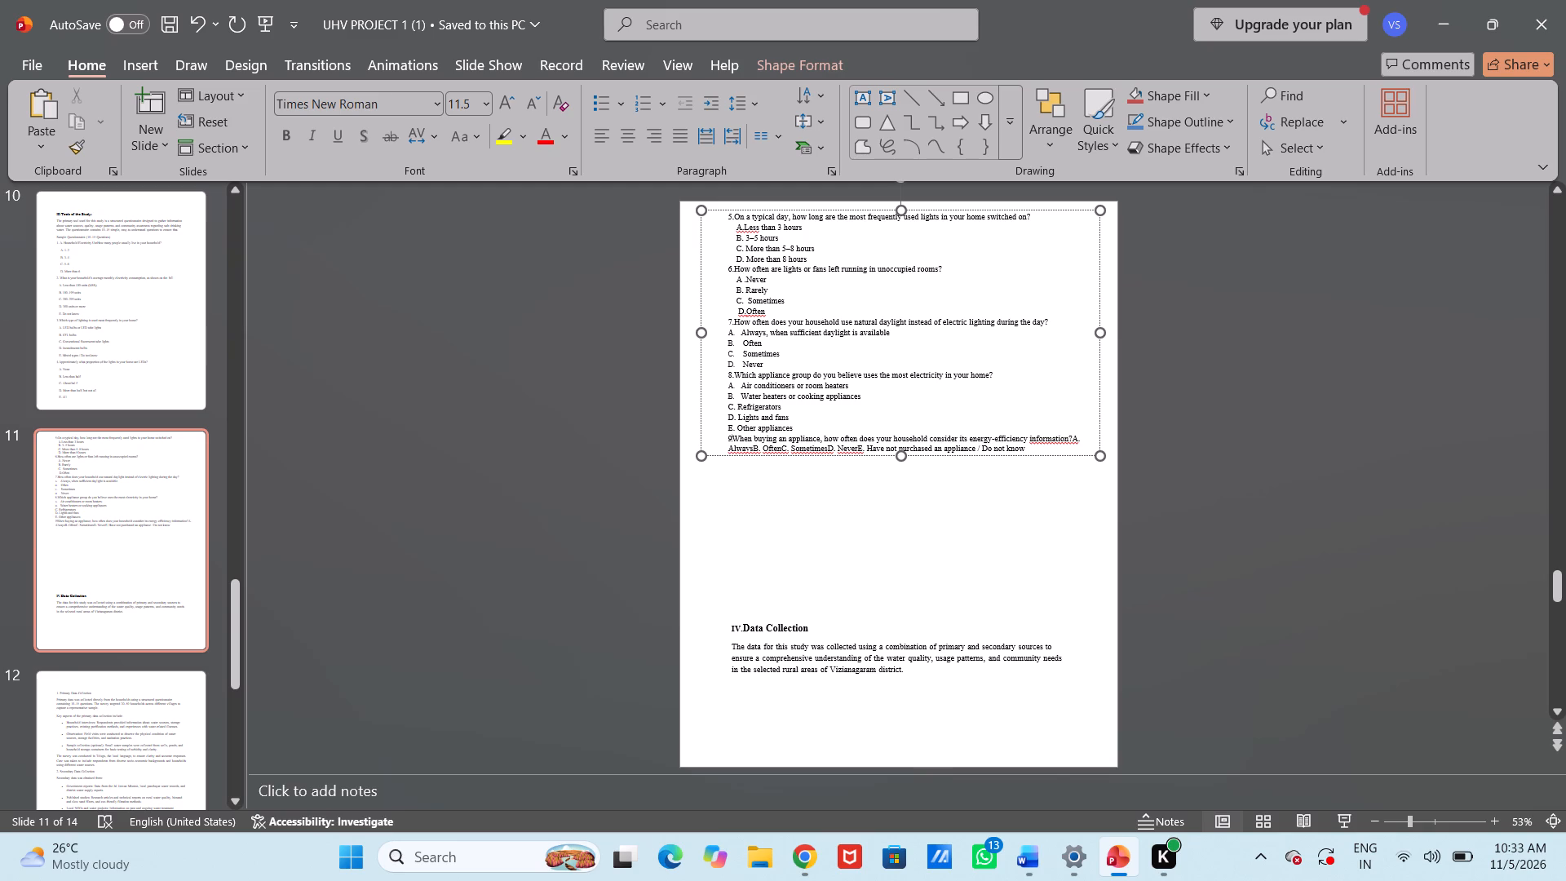
{"action": "key", "text": "period"}
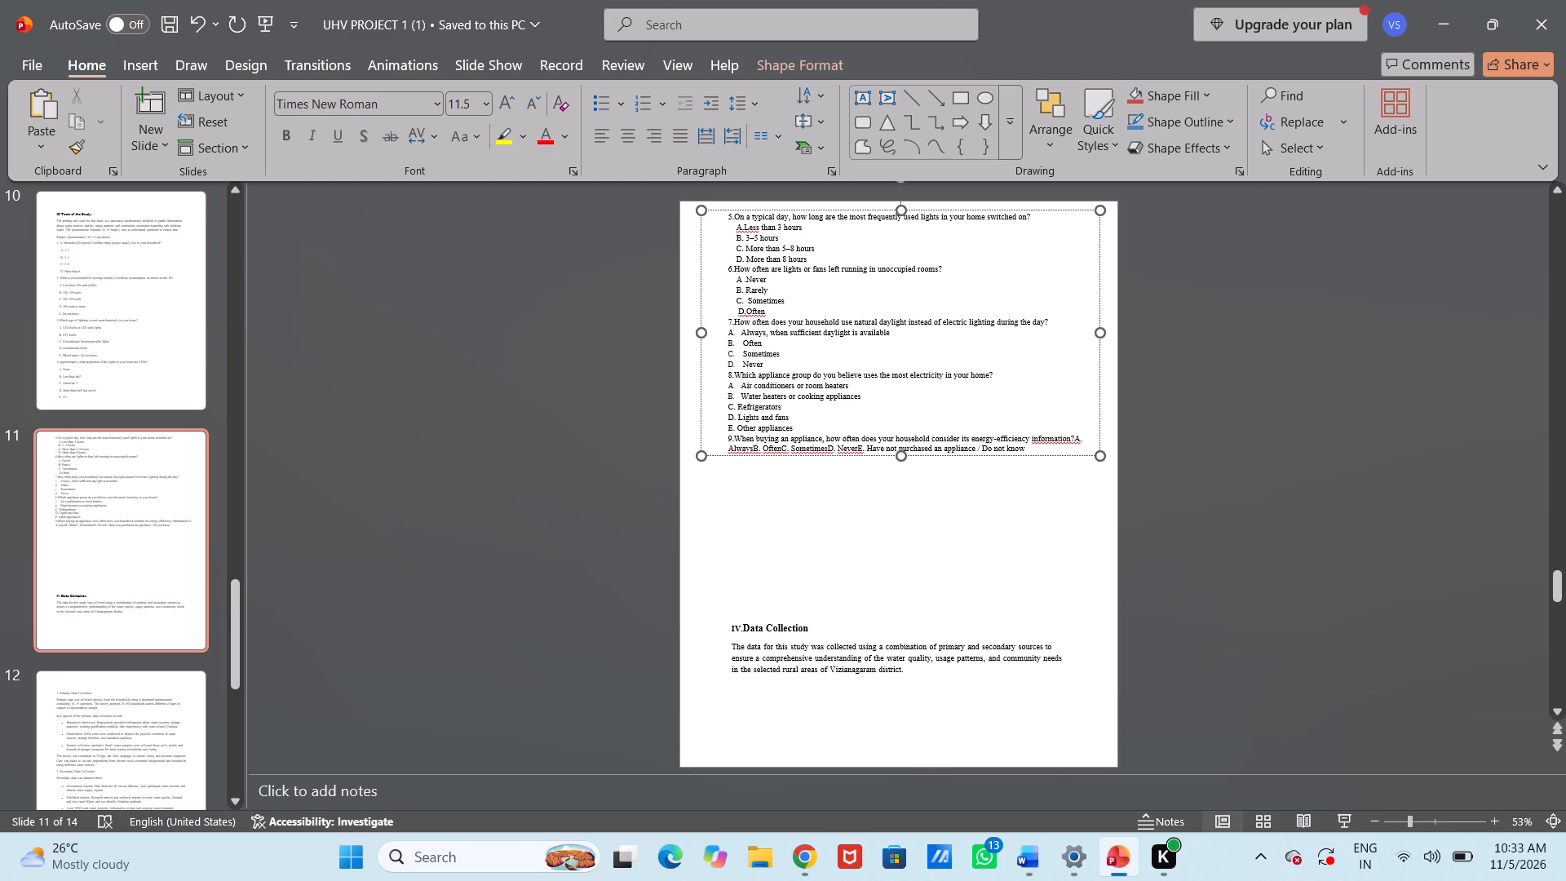
Move question 9's answer options onto a new line after "information?" and indent the line beginning "A. Always" by five spaces.
{"action": "left_click", "coordinate": [1073, 432]}
{"action": "key", "text": "Return"}
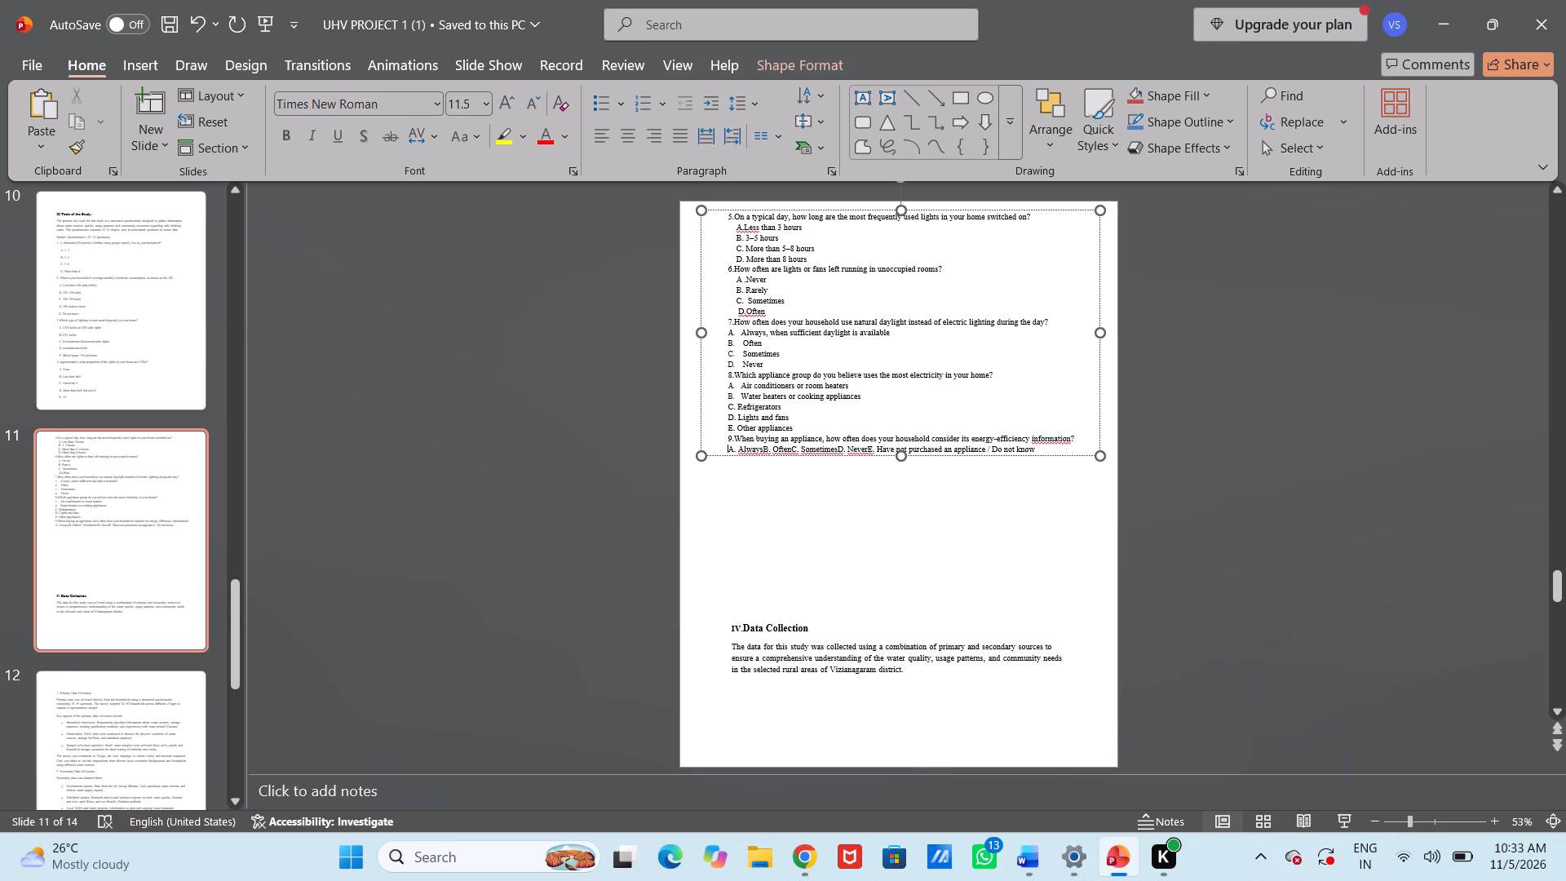
{"action": "key", "text": "space"}
{"action": "key", "text": "space"}
{"action": "key", "text": "space"}
{"action": "key", "text": "space"}
{"action": "key", "text": "space"}
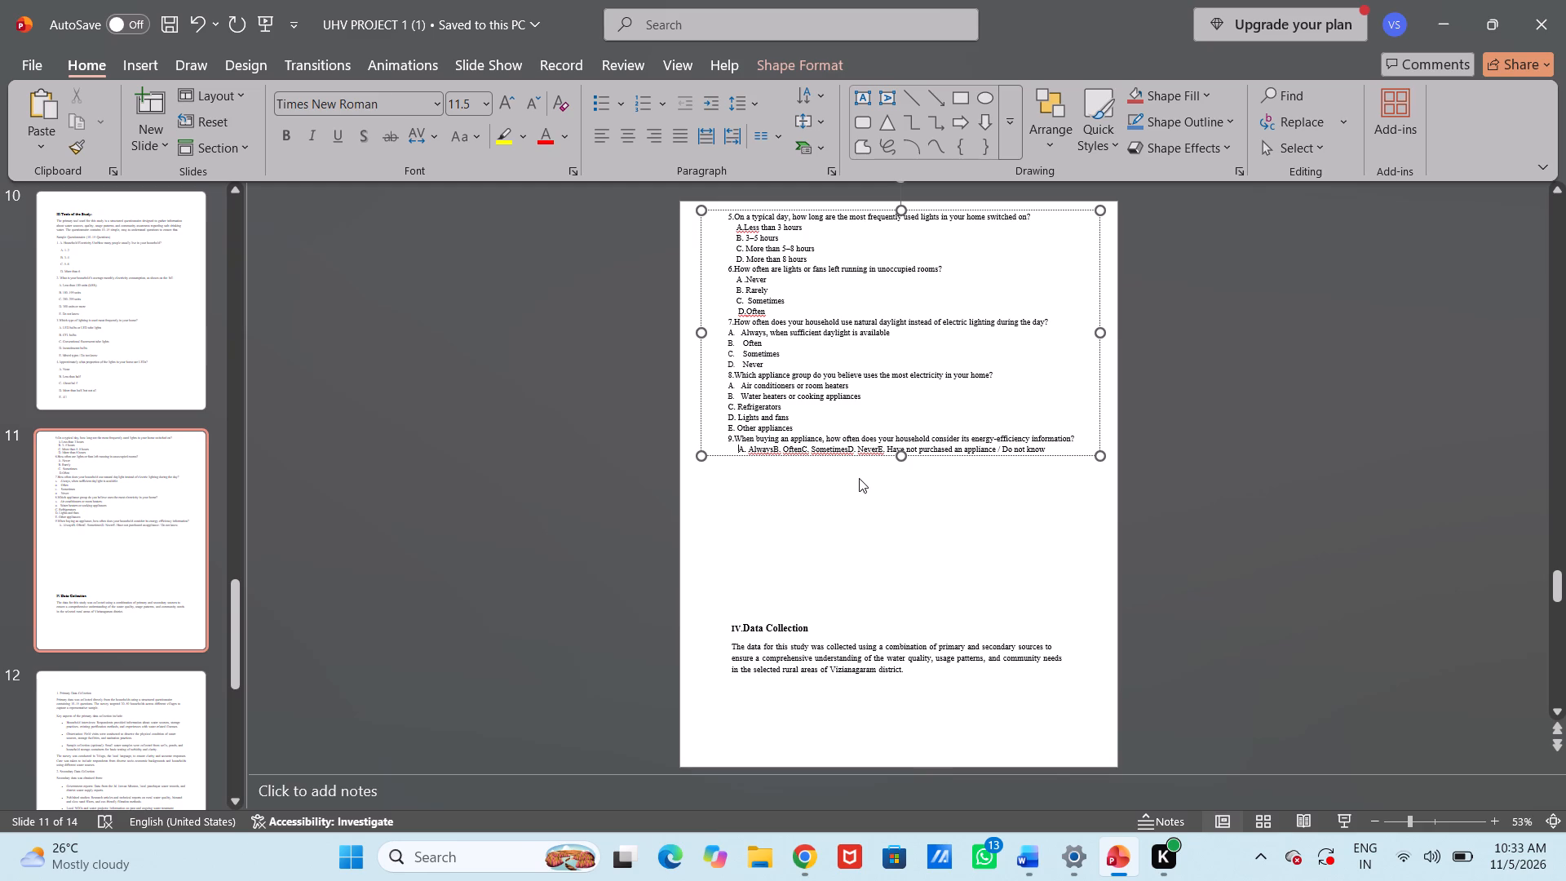
Break question 9's options after "A. Always" so "B. Often" starts a new line, indented by five spaces.
{"action": "left_click", "coordinate": [771, 450]}
{"action": "key", "text": "Right"}
{"action": "key", "text": "Return"}
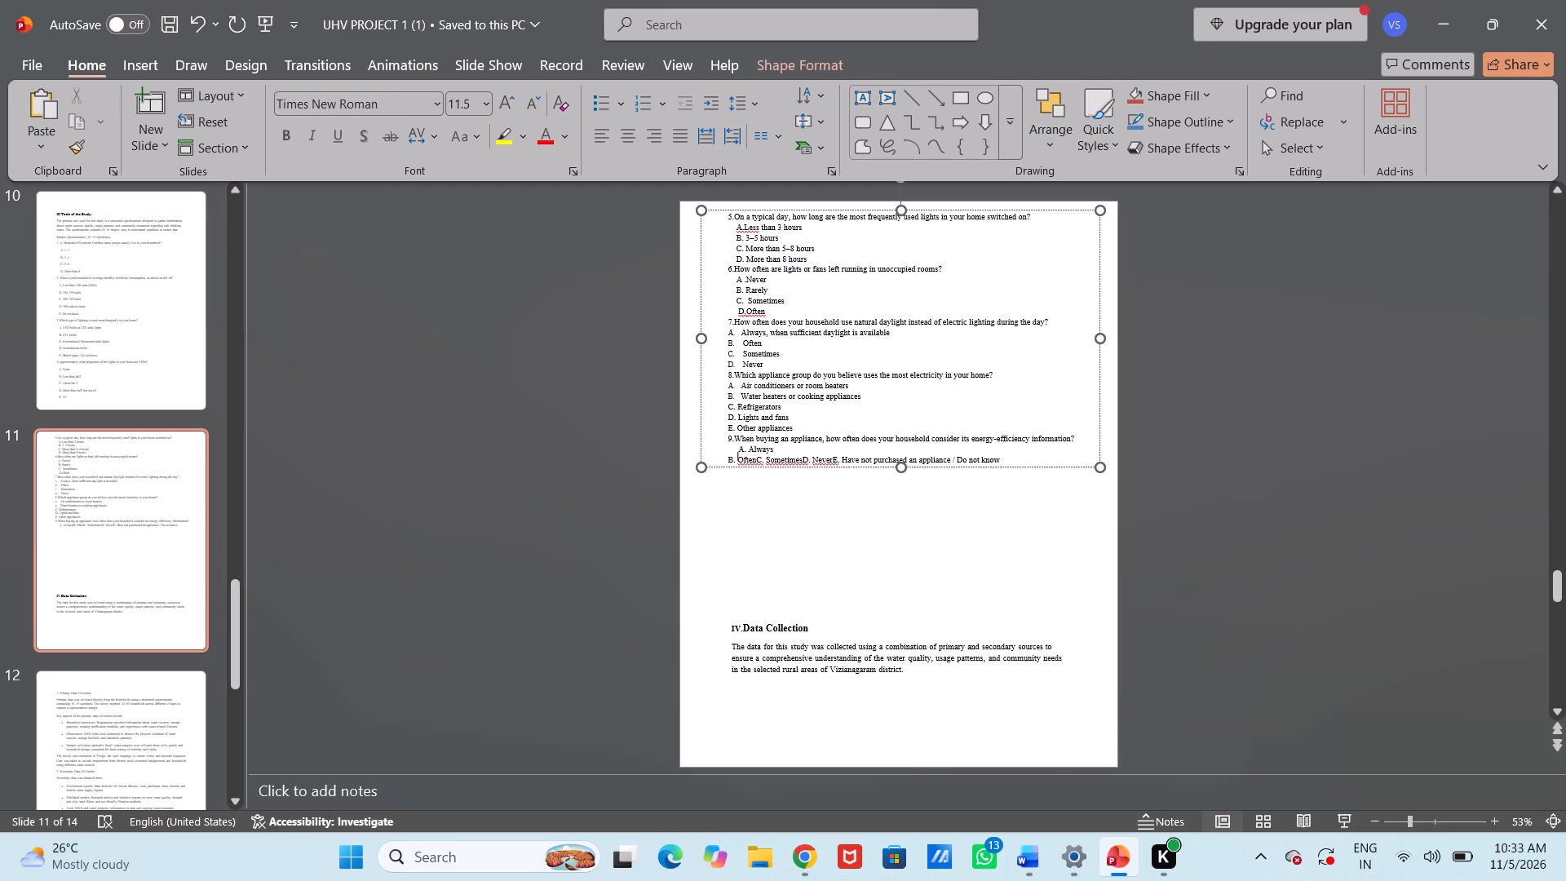
{"action": "key", "text": "space"}
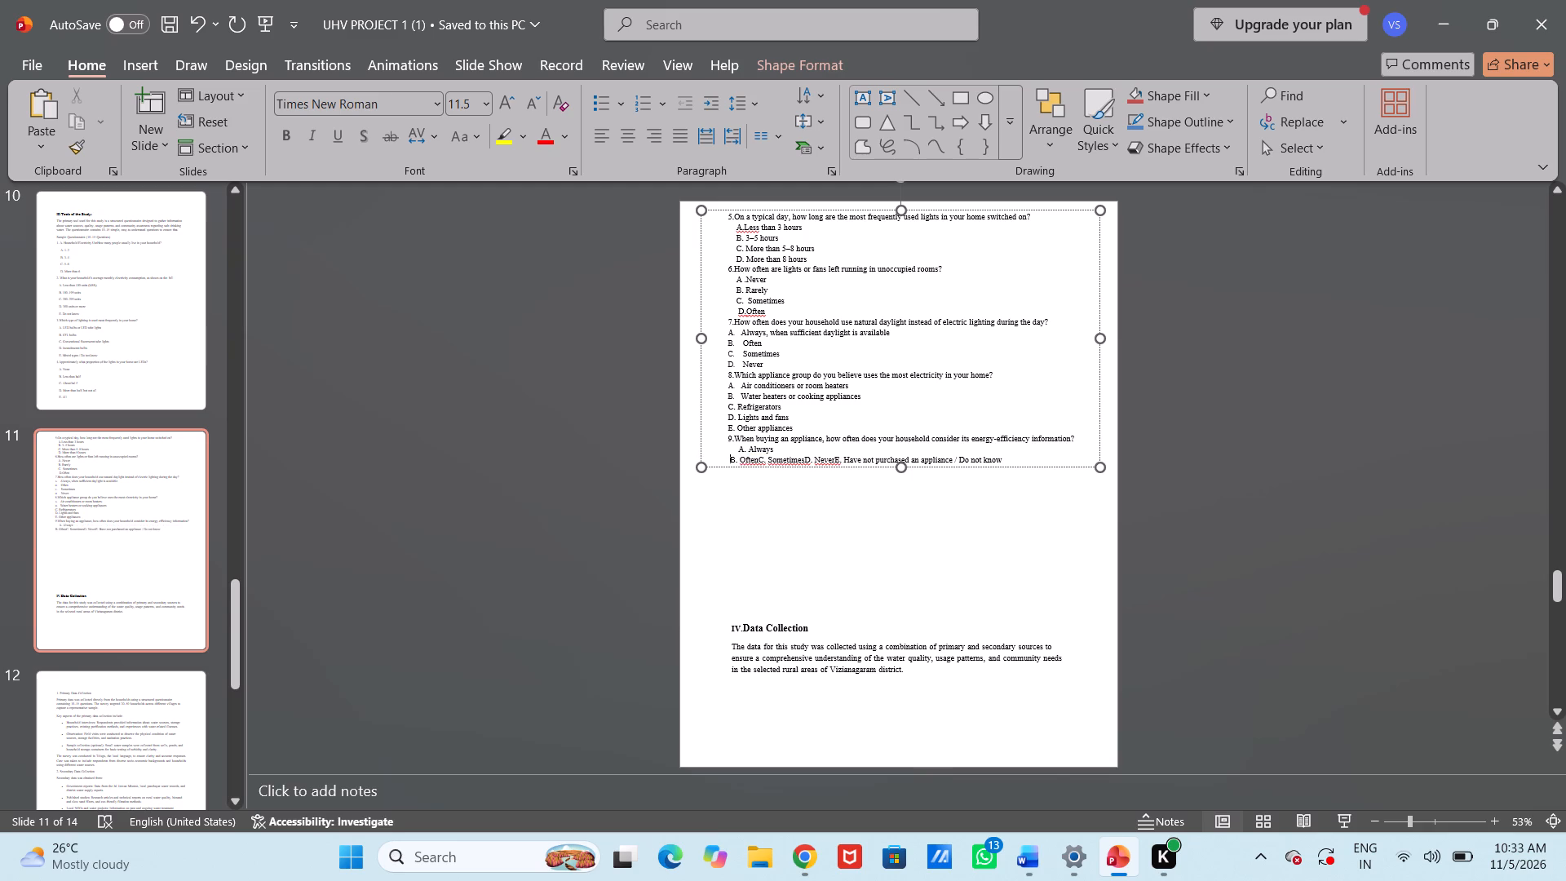
{"action": "key", "text": "space"}
{"action": "key", "text": "space"}
{"action": "key", "text": "space"}
{"action": "key", "text": "space"}
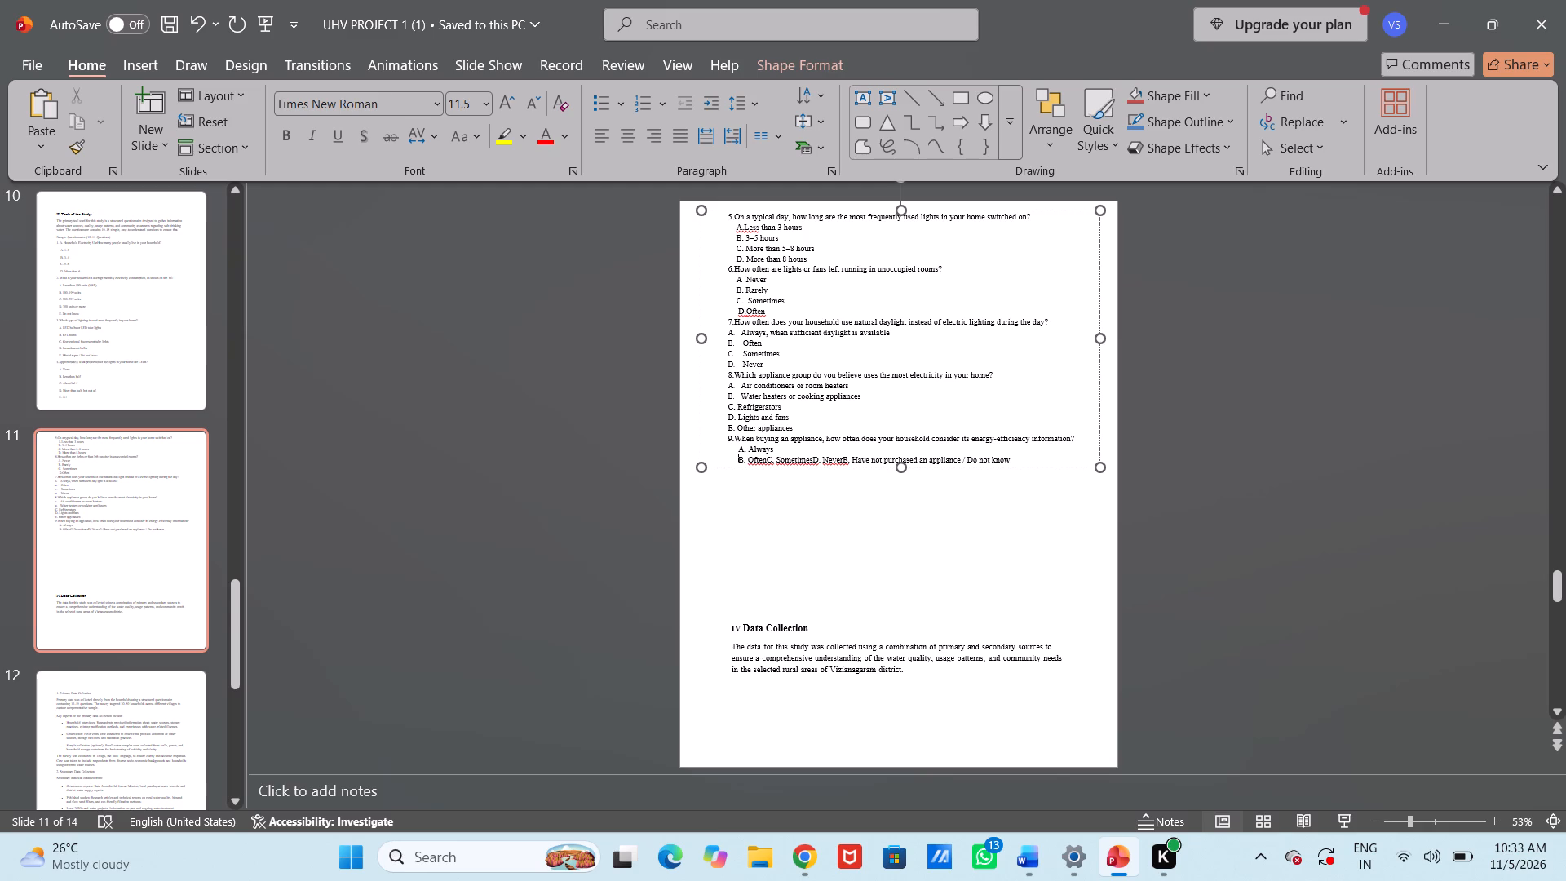
Break question 9's options after "B. Often" so "C. Sometimes" starts a new line, indented by five spaces.
{"action": "left_click", "coordinate": [765, 459]}
{"action": "key", "text": "Return"}
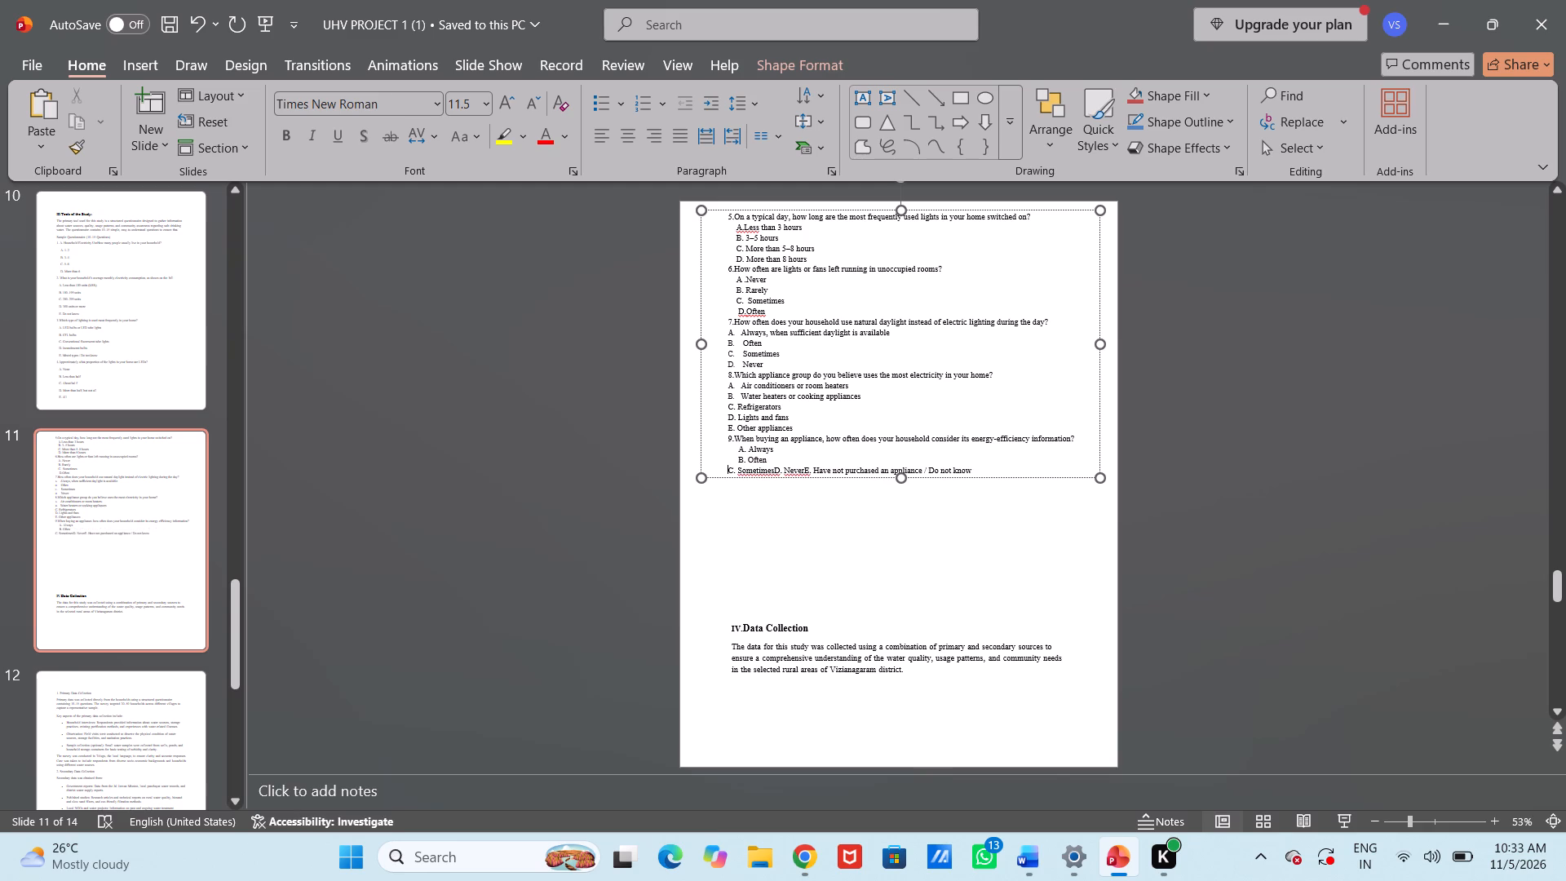
{"action": "key", "text": "space"}
{"action": "key", "text": "space"}
{"action": "key", "text": "space"}
{"action": "key", "text": "space"}
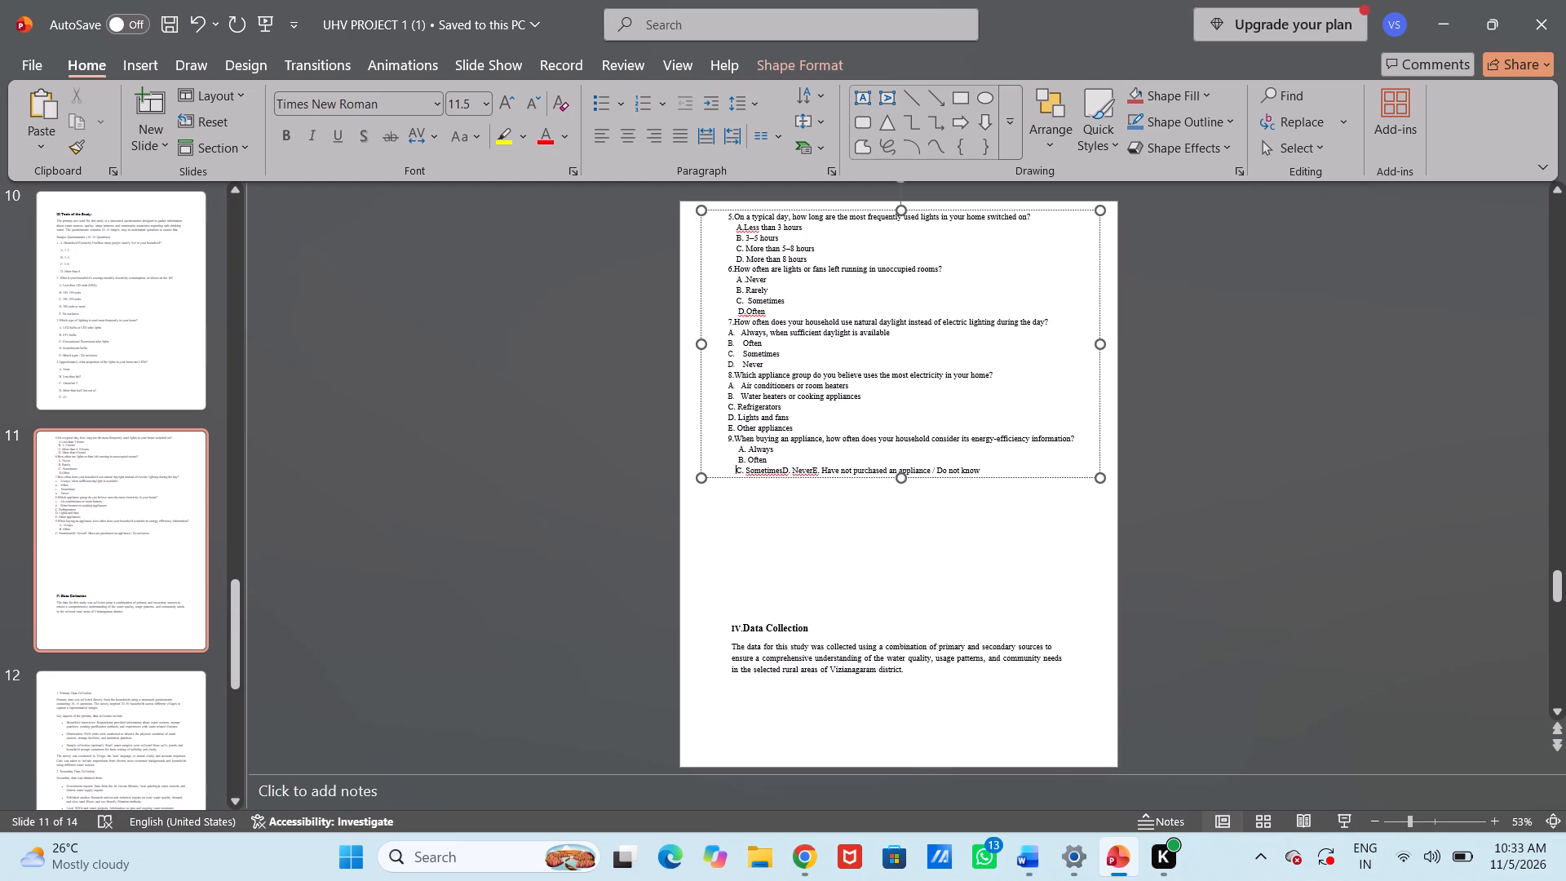
{"action": "key", "text": "space"}
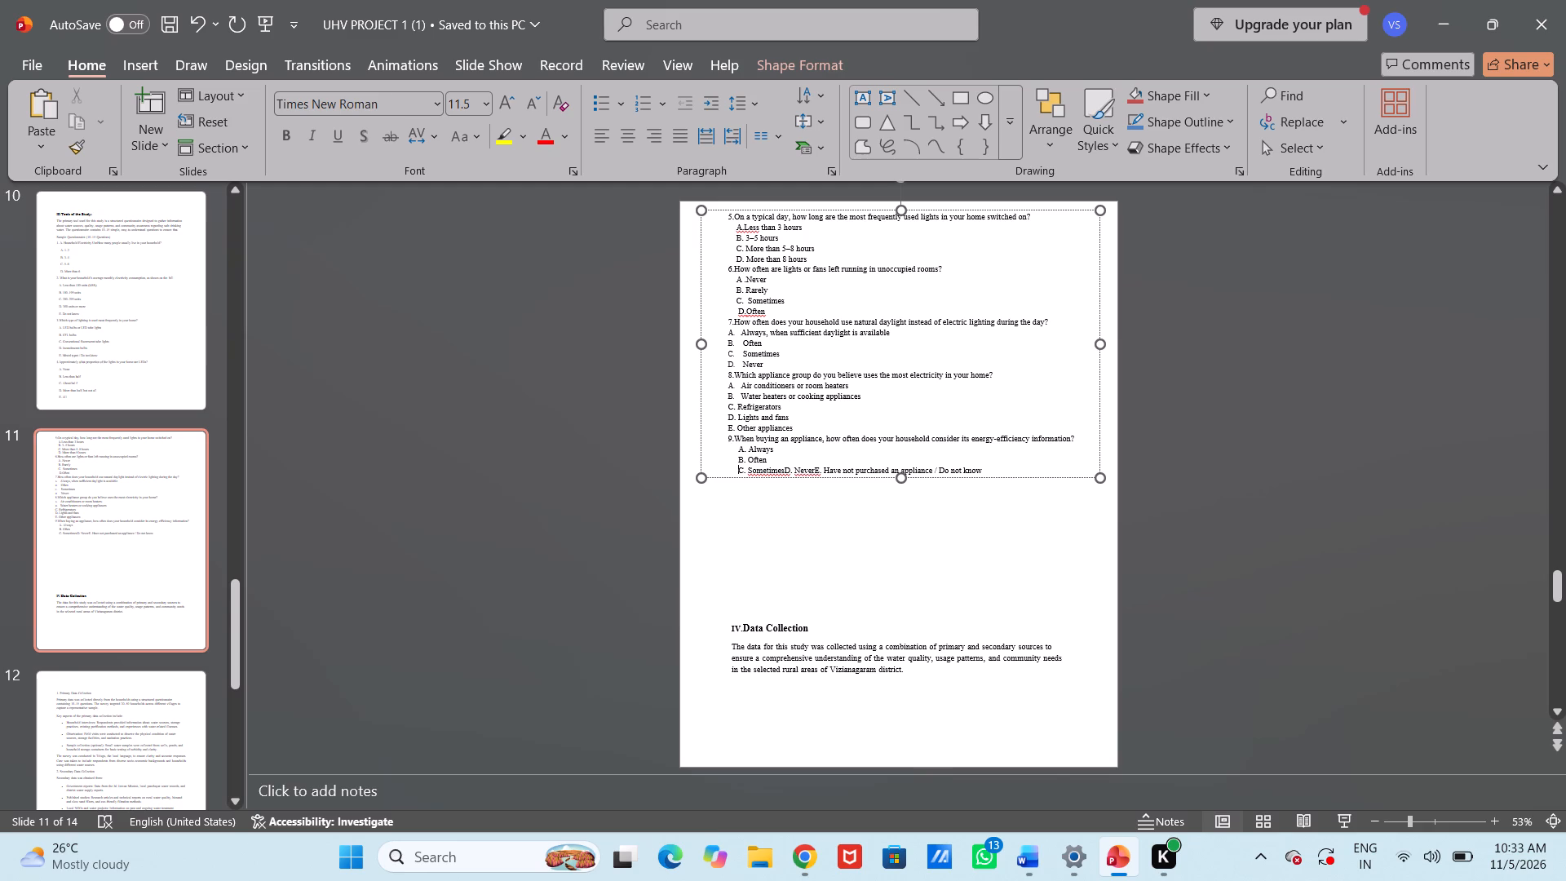
Break question 9's options after "C. Sometimes" so "D. Never" starts a new line, indented by five spaces.
{"action": "left_click", "coordinate": [784, 472]}
{"action": "key", "text": "Return"}
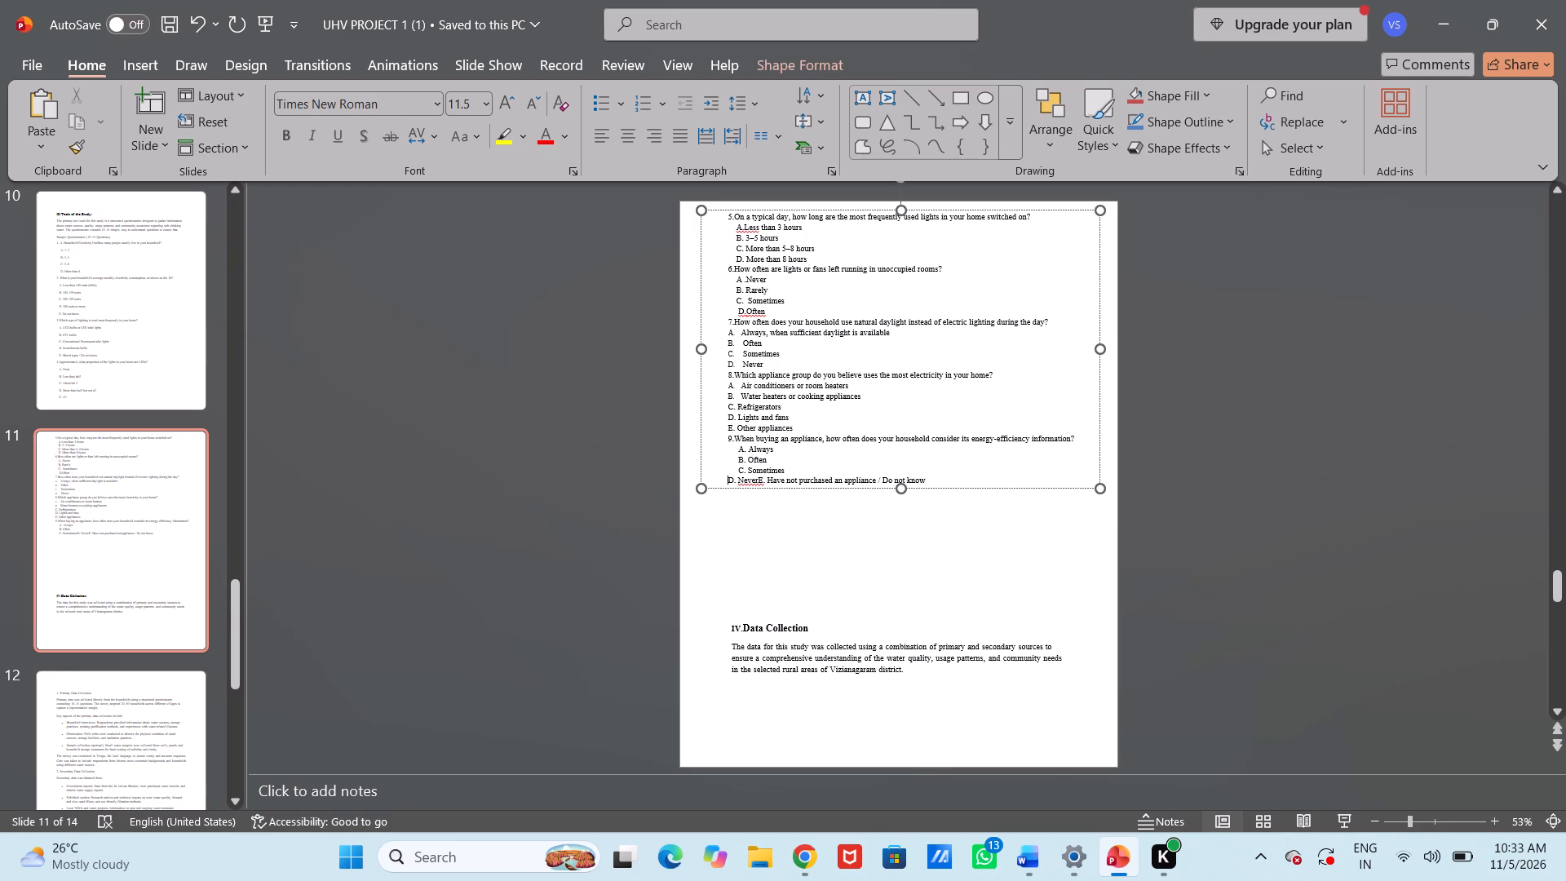
{"action": "key", "text": "space"}
{"action": "key", "text": "space"}
{"action": "key", "text": "space"}
{"action": "key", "text": "space"}
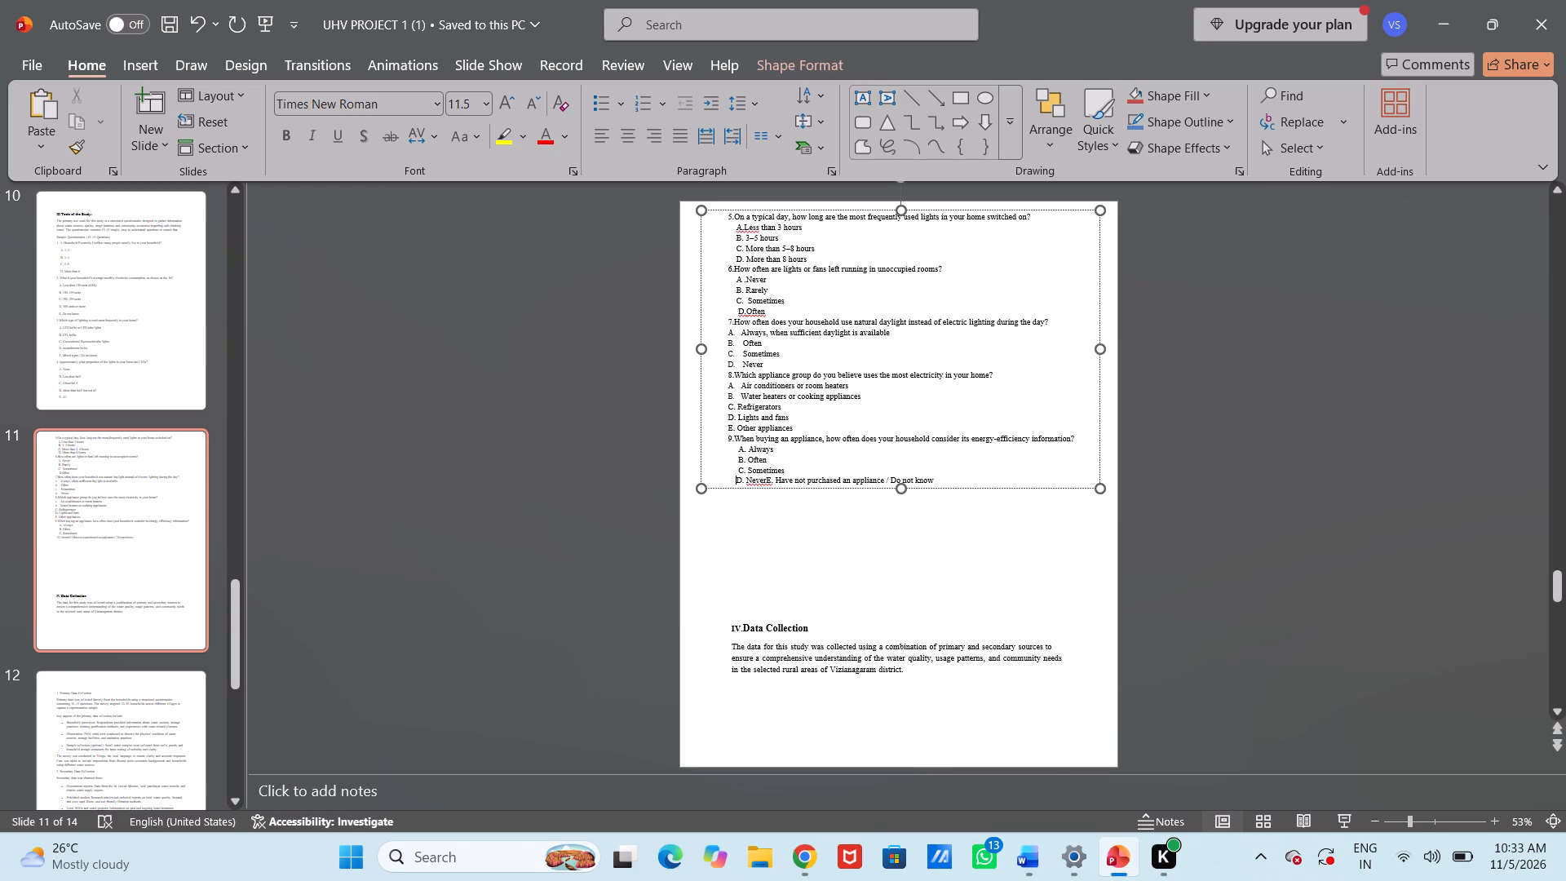
{"action": "key", "text": "space"}
Break question 9's options after "D. Never" so "E. Have not purchased an appliance / Do not know" starts a new line, indented by five spaces.
{"action": "key", "text": "Right"}
{"action": "key", "text": "Right"}
{"action": "key", "text": "Right"}
{"action": "key", "text": "Right"}
{"action": "key", "text": "Right"}
{"action": "key", "text": "Right"}
{"action": "key", "text": "Right"}
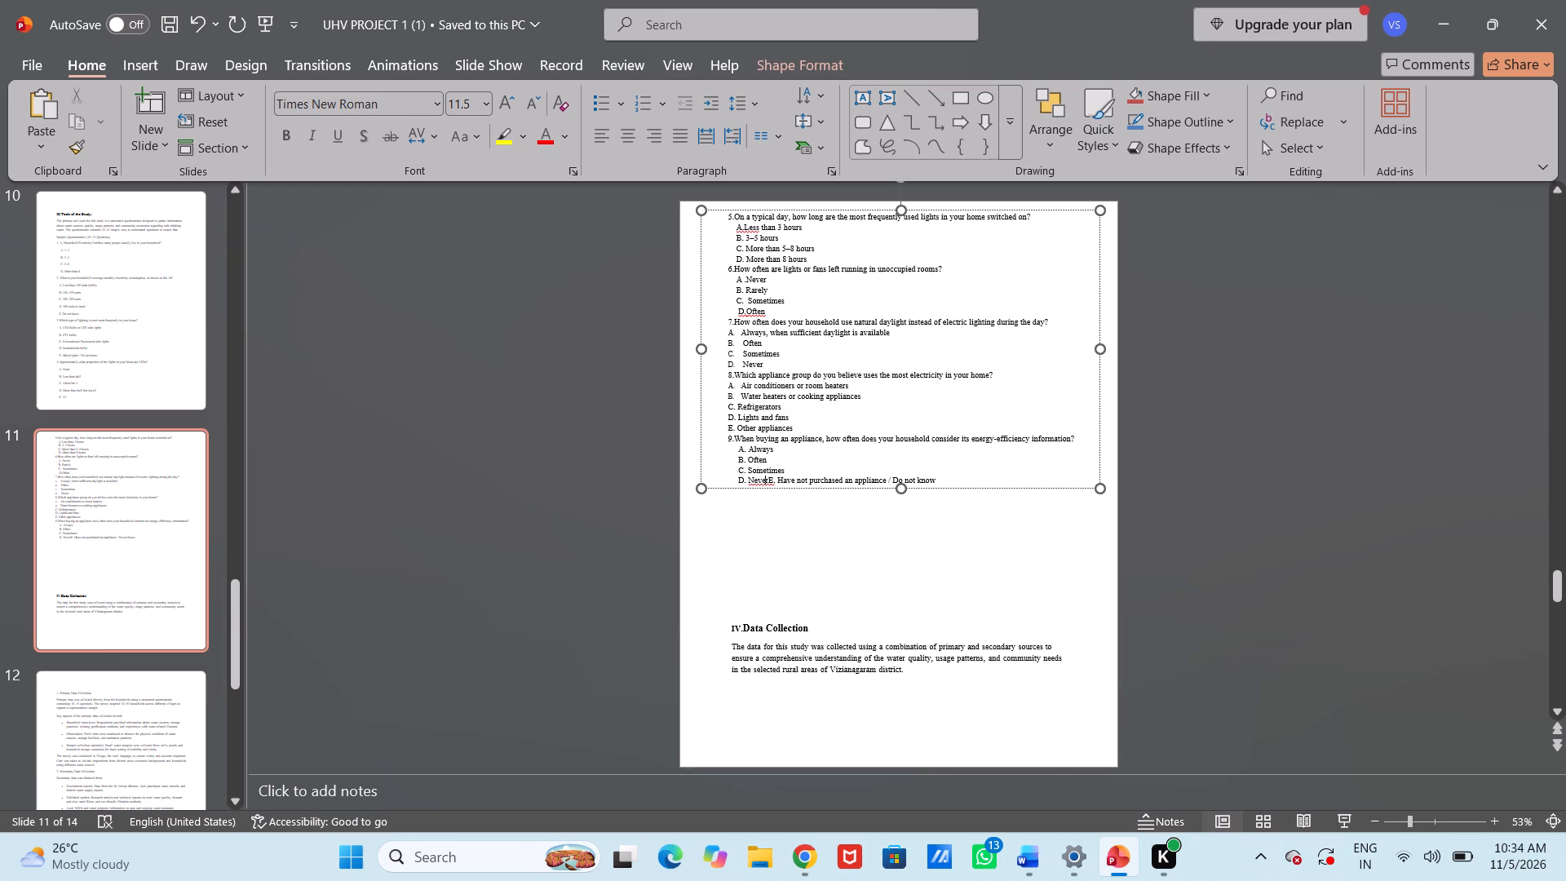
{"action": "key", "text": "Right"}
{"action": "key", "text": "Return"}
{"action": "key", "text": "space"}
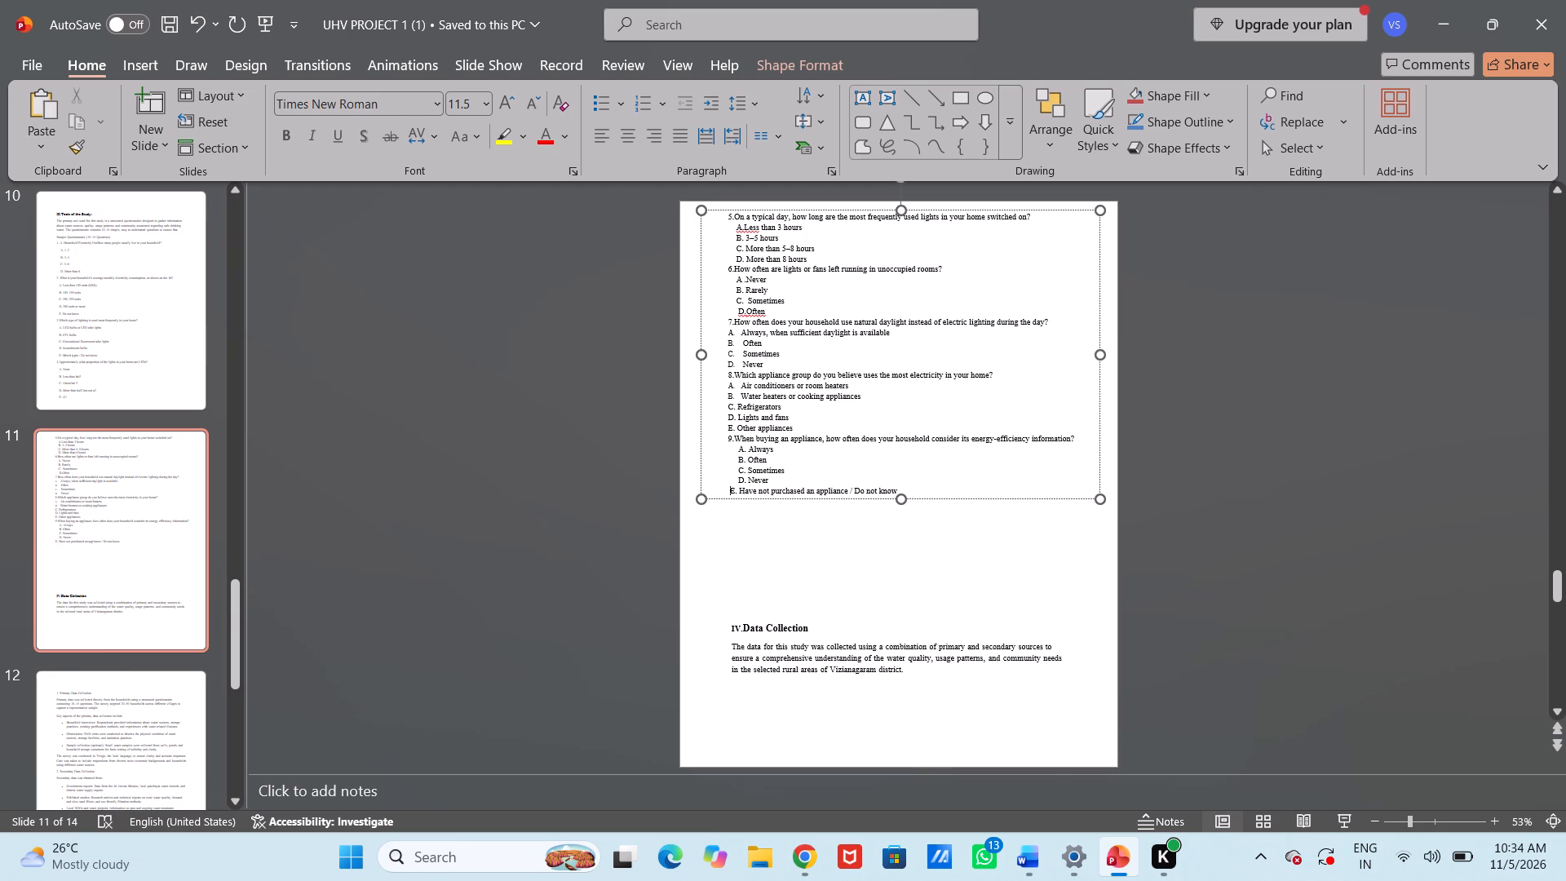
{"action": "key", "text": "space"}
{"action": "key", "text": "space"}
{"action": "key", "text": "space"}
{"action": "key", "text": "space"}
Indent question 8's option "E. Other appliances" by five spaces.
{"action": "left_click", "coordinate": [723, 426]}
{"action": "key", "text": "space"}
{"action": "key", "text": "space"}
{"action": "key", "text": "space"}
{"action": "key", "text": "space"}
{"action": "key", "text": "space"}
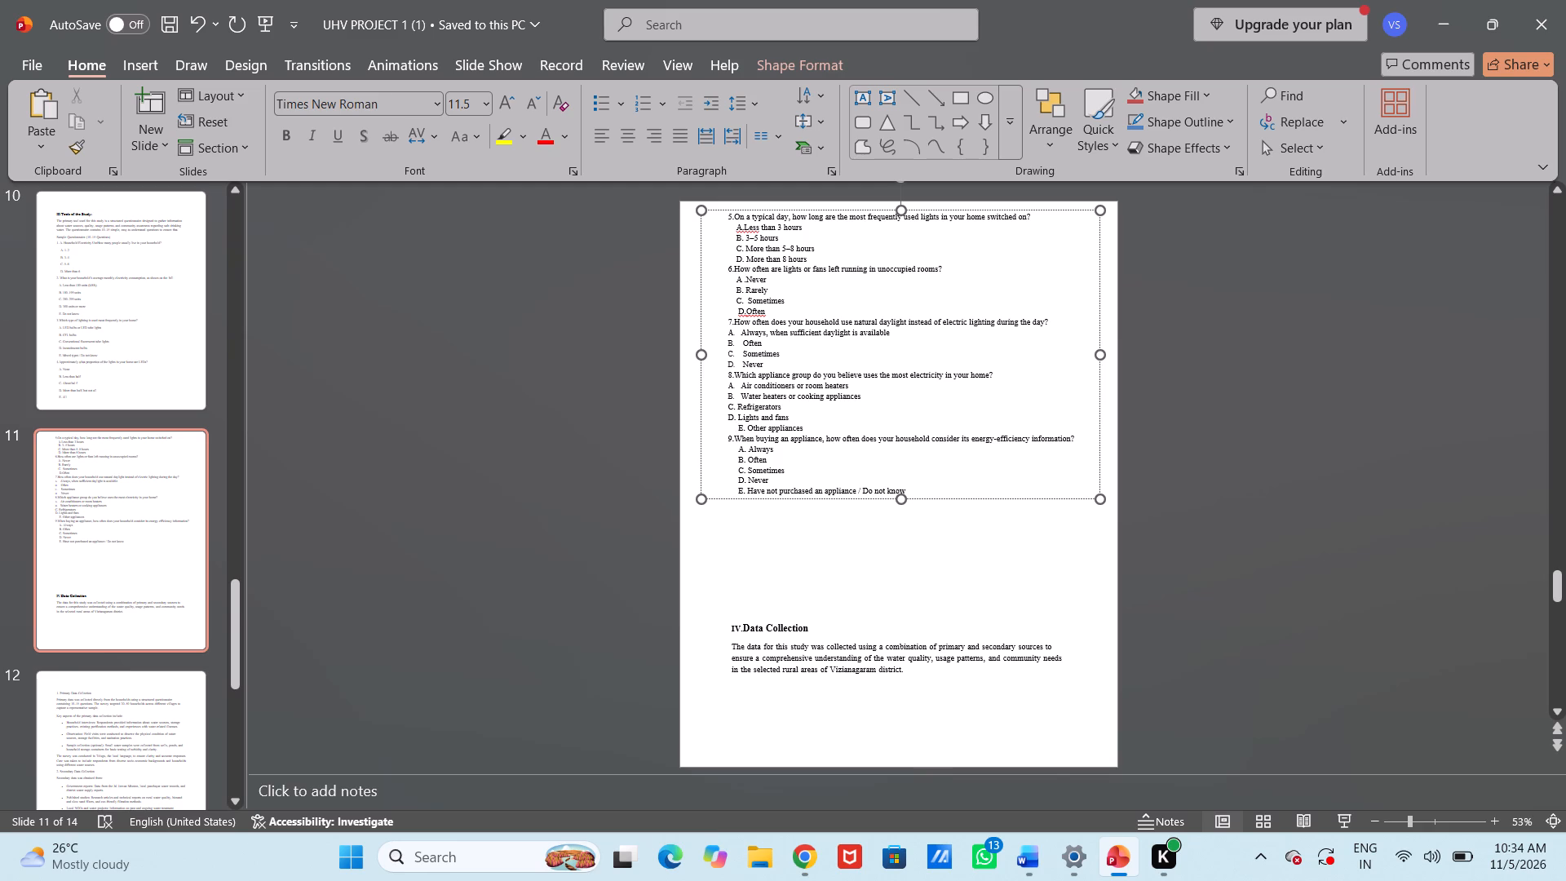
Indent question 8's option "D. Lights and fans" by four spaces.
{"action": "left_click", "coordinate": [724, 416]}
{"action": "key", "text": "space"}
{"action": "key", "text": "space"}
{"action": "key", "text": "space"}
{"action": "key", "text": "space"}
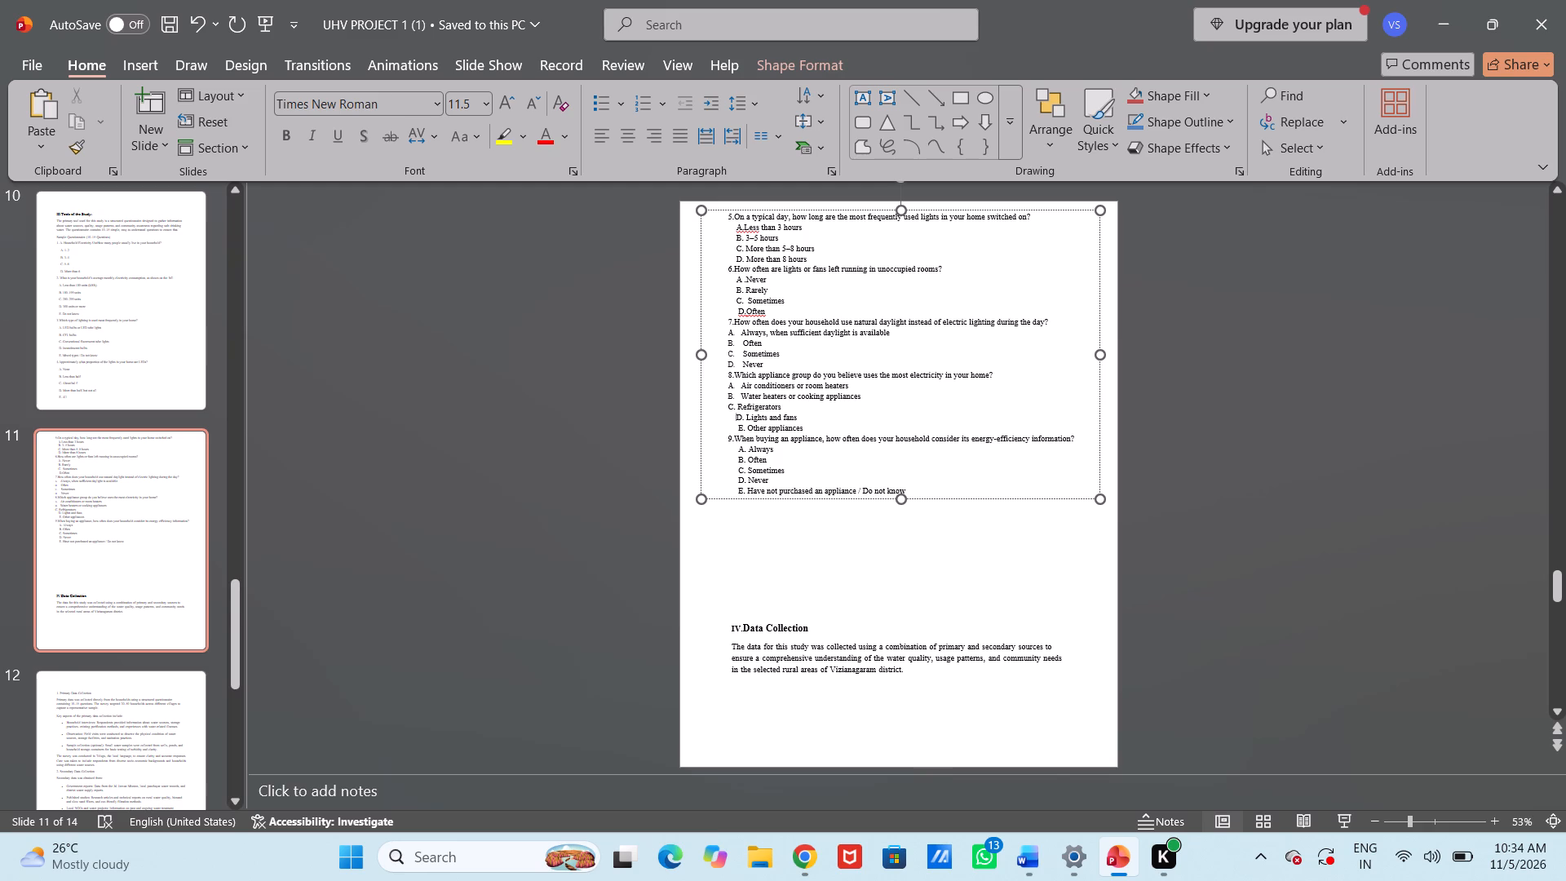
Indent question 8's option "C. Refrigerators" by four spaces.
{"action": "left_click", "coordinate": [724, 405]}
{"action": "key", "text": "space"}
{"action": "key", "text": "space"}
{"action": "key", "text": "space"}
{"action": "key", "text": "space"}
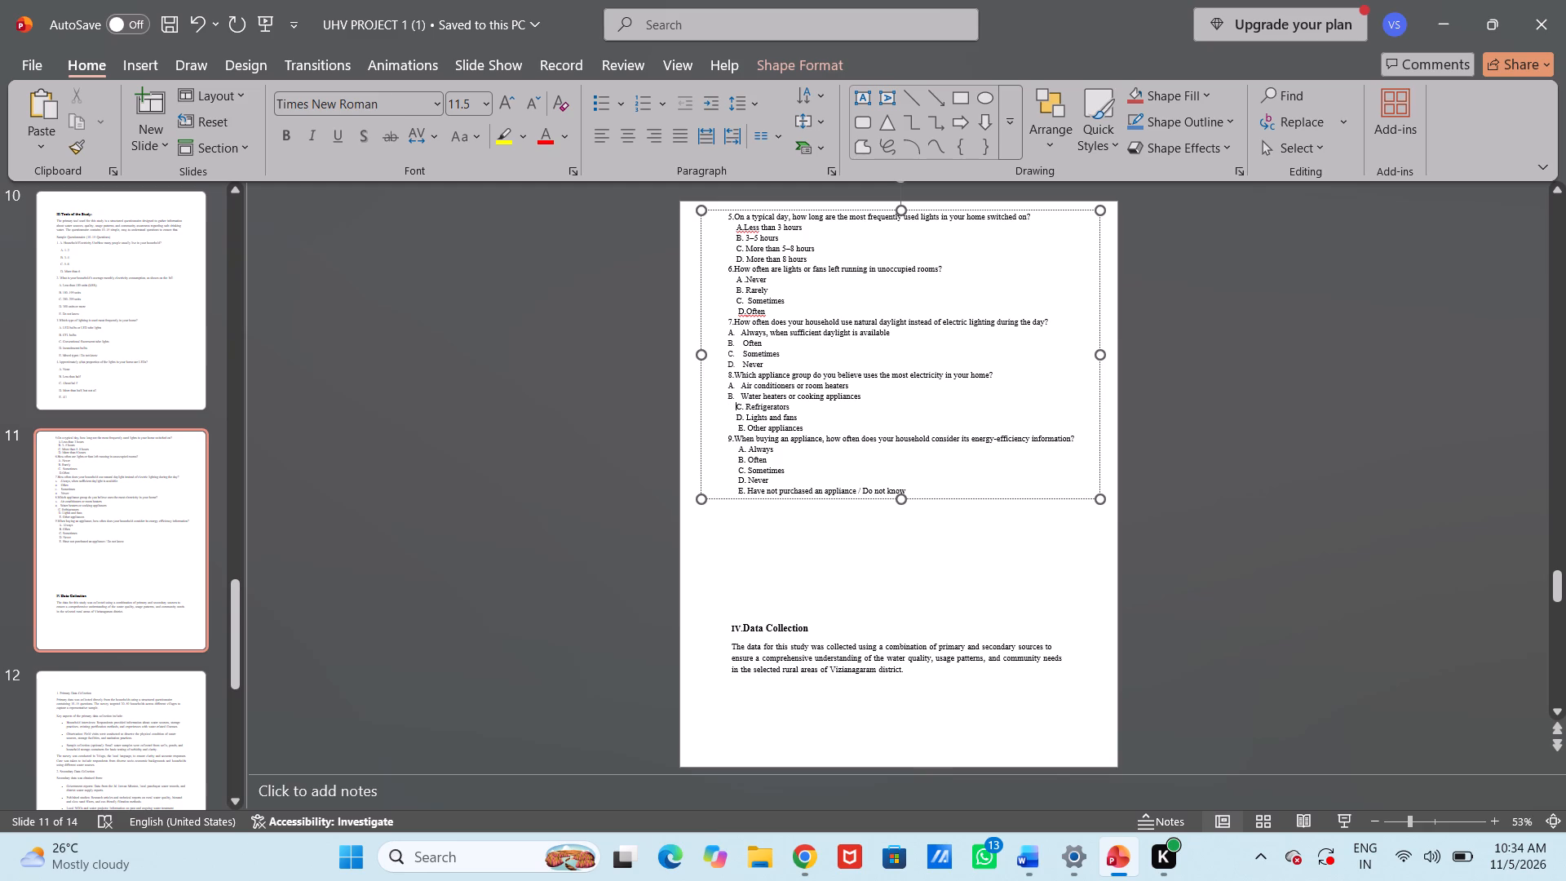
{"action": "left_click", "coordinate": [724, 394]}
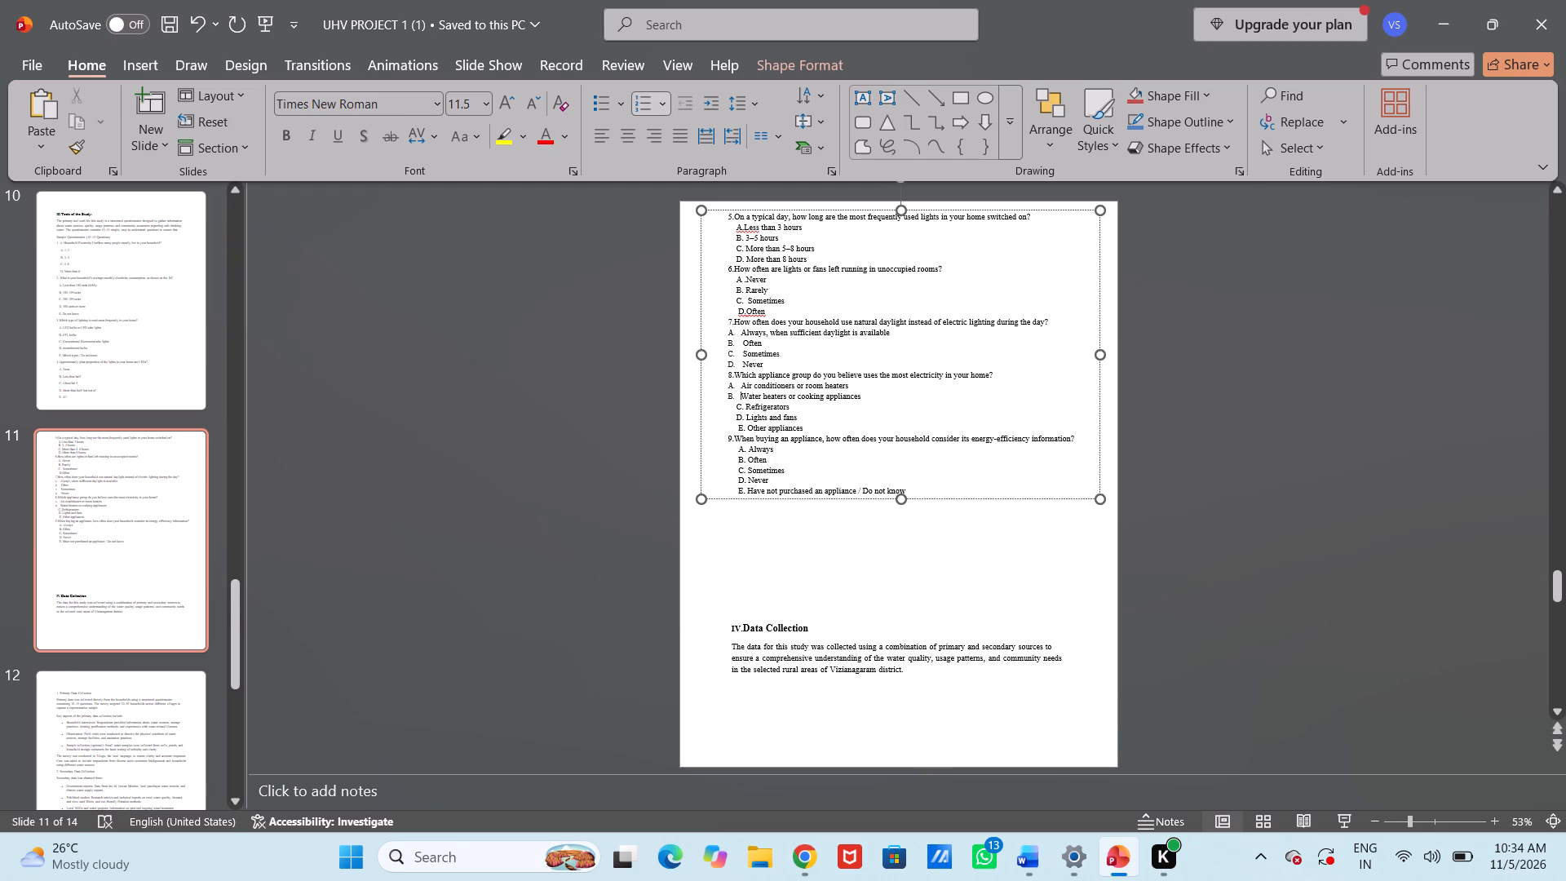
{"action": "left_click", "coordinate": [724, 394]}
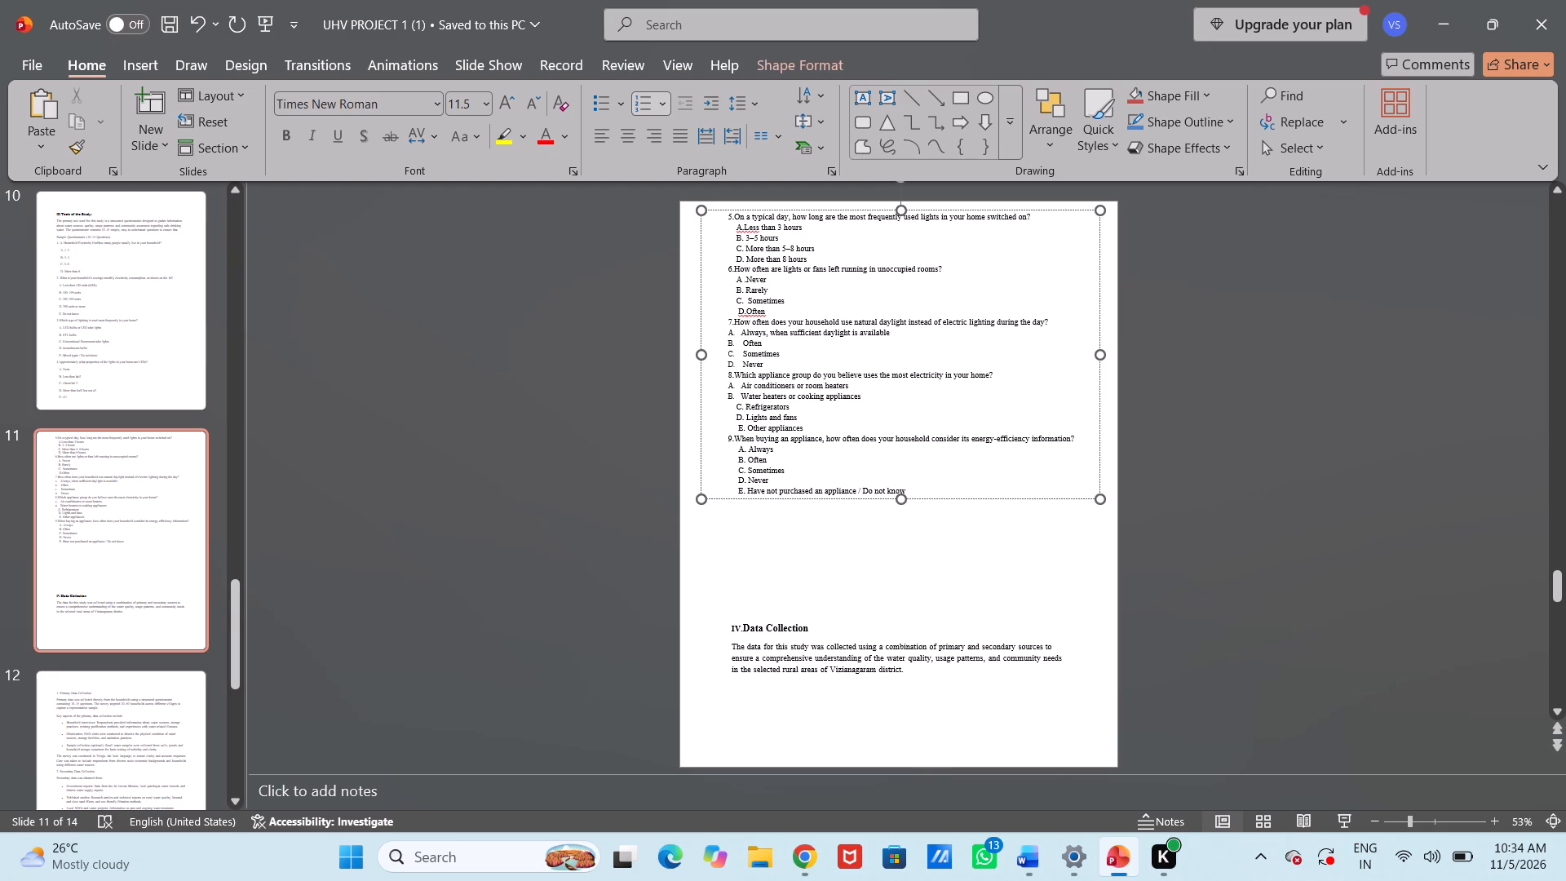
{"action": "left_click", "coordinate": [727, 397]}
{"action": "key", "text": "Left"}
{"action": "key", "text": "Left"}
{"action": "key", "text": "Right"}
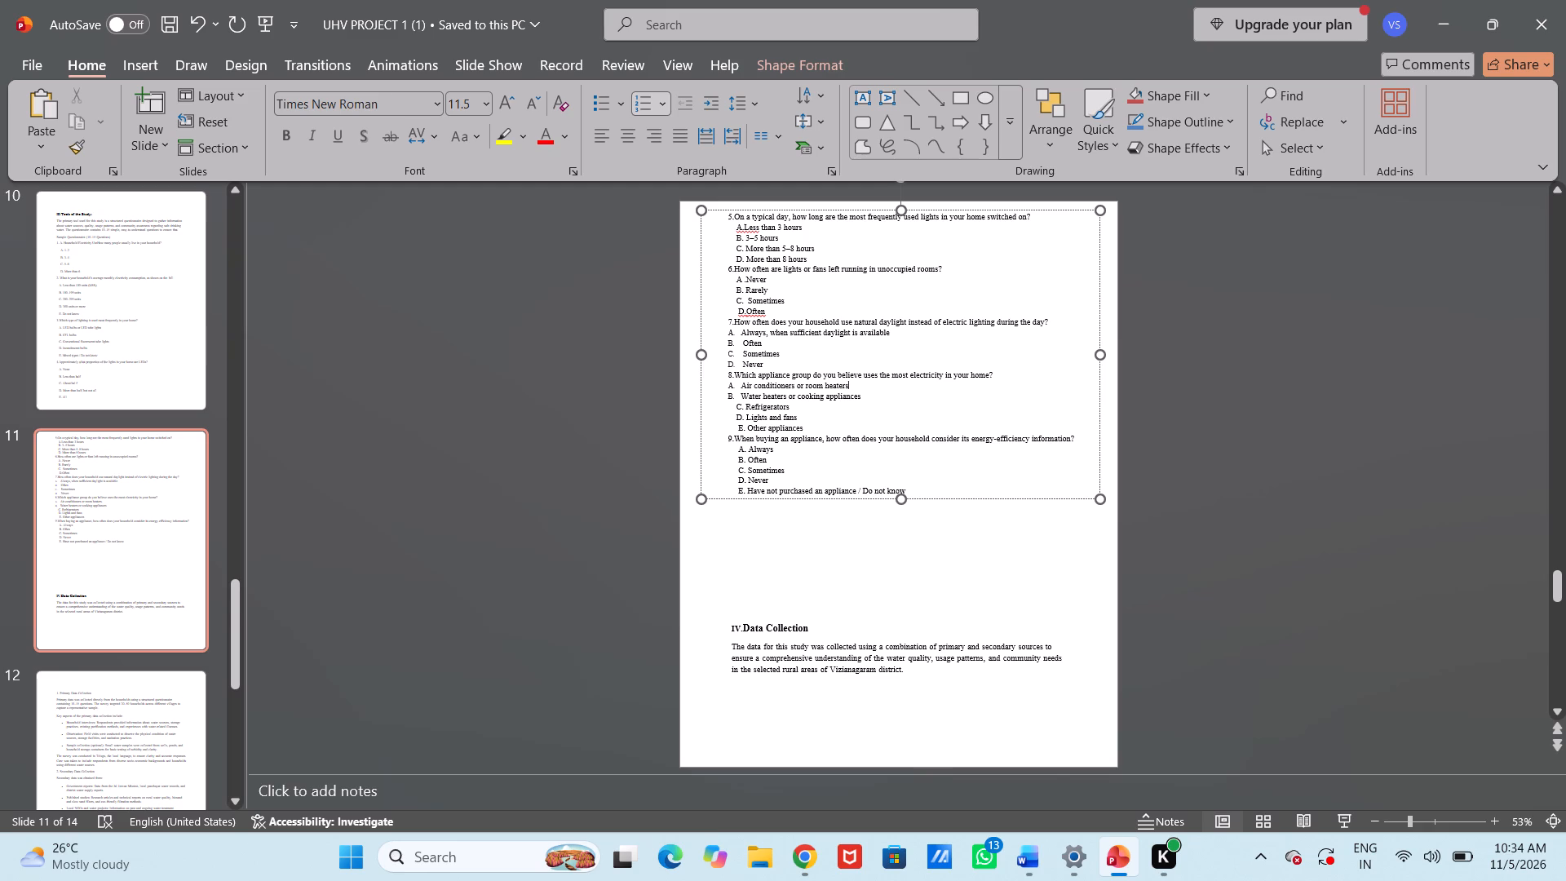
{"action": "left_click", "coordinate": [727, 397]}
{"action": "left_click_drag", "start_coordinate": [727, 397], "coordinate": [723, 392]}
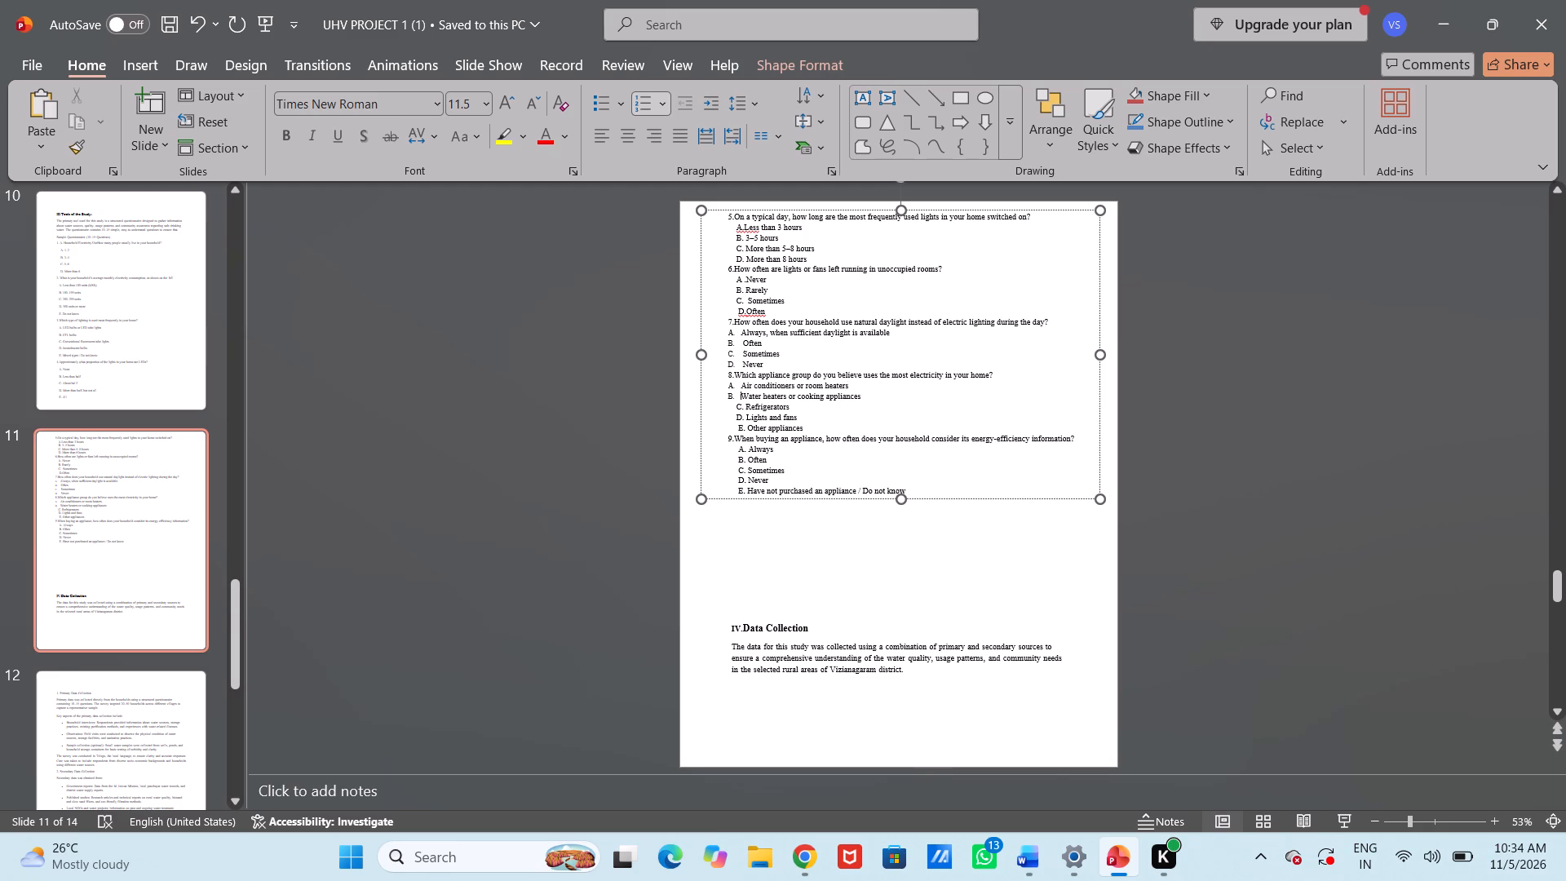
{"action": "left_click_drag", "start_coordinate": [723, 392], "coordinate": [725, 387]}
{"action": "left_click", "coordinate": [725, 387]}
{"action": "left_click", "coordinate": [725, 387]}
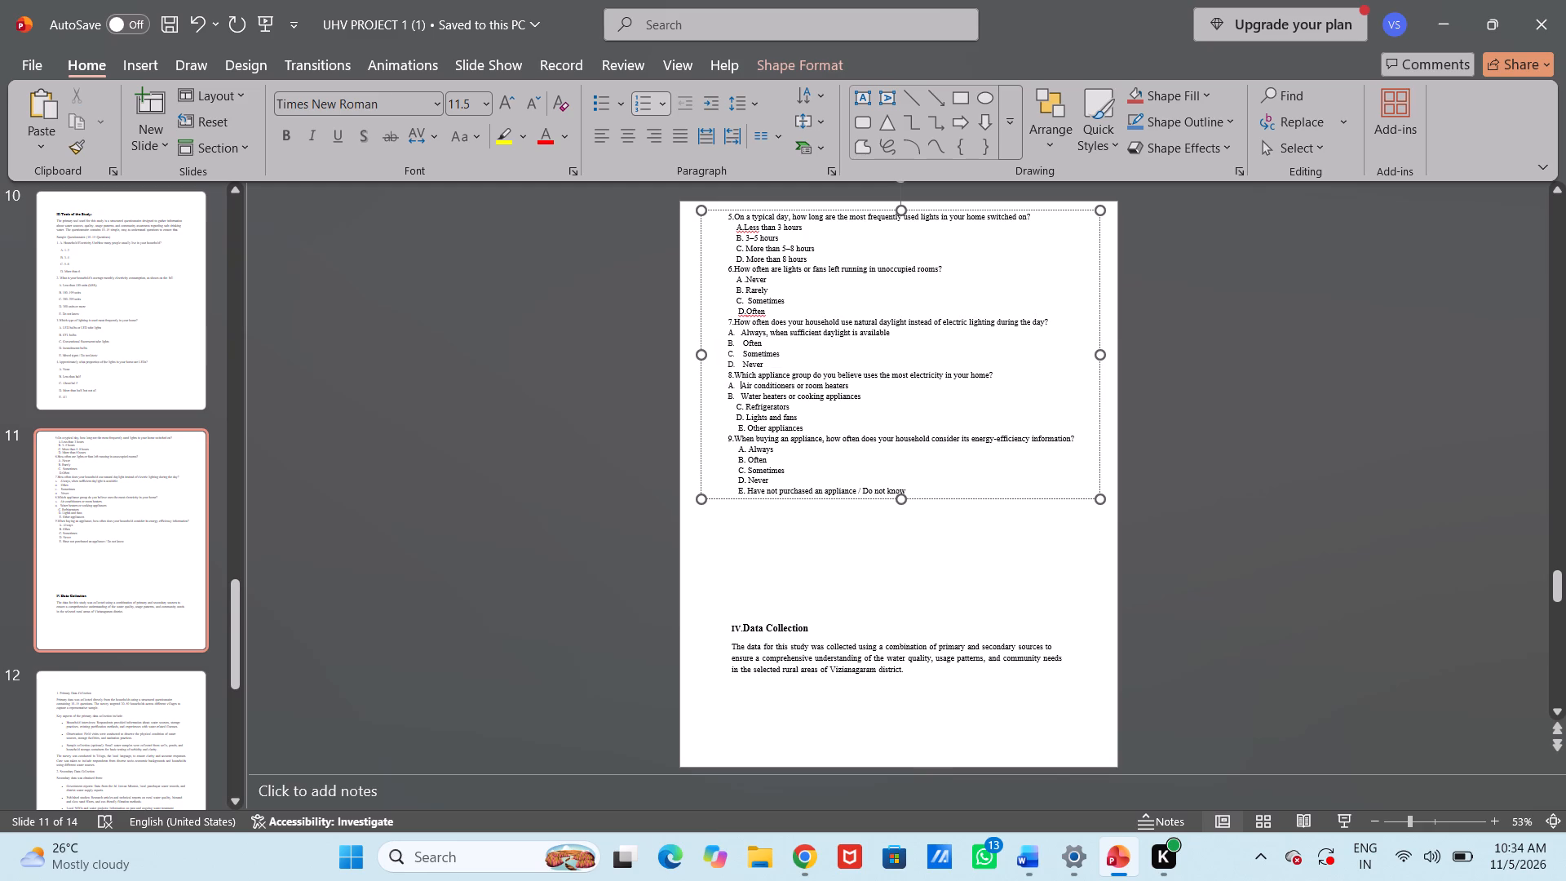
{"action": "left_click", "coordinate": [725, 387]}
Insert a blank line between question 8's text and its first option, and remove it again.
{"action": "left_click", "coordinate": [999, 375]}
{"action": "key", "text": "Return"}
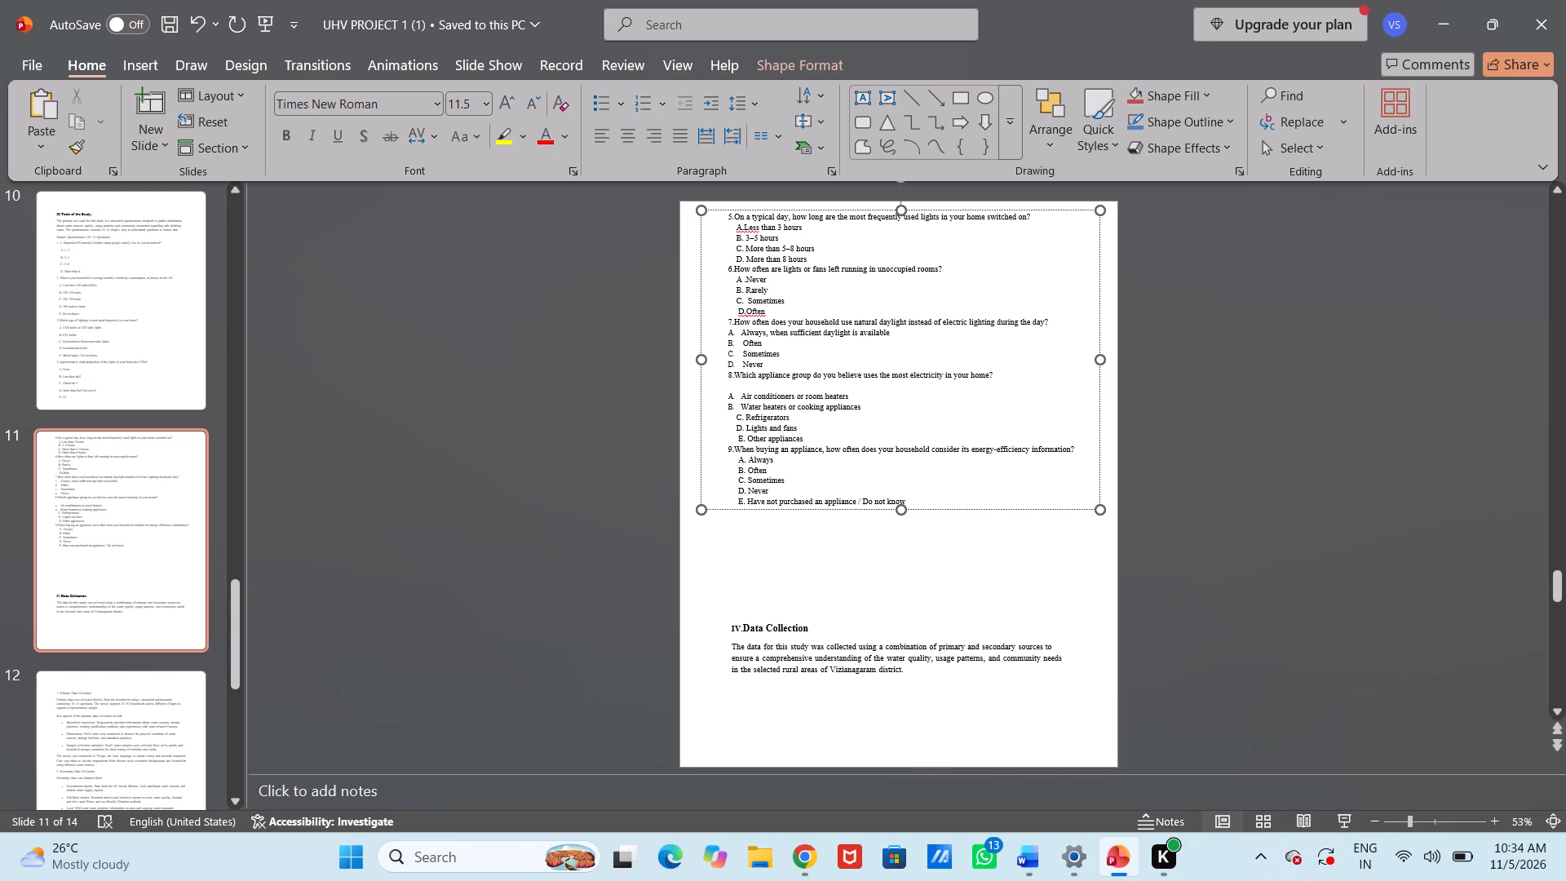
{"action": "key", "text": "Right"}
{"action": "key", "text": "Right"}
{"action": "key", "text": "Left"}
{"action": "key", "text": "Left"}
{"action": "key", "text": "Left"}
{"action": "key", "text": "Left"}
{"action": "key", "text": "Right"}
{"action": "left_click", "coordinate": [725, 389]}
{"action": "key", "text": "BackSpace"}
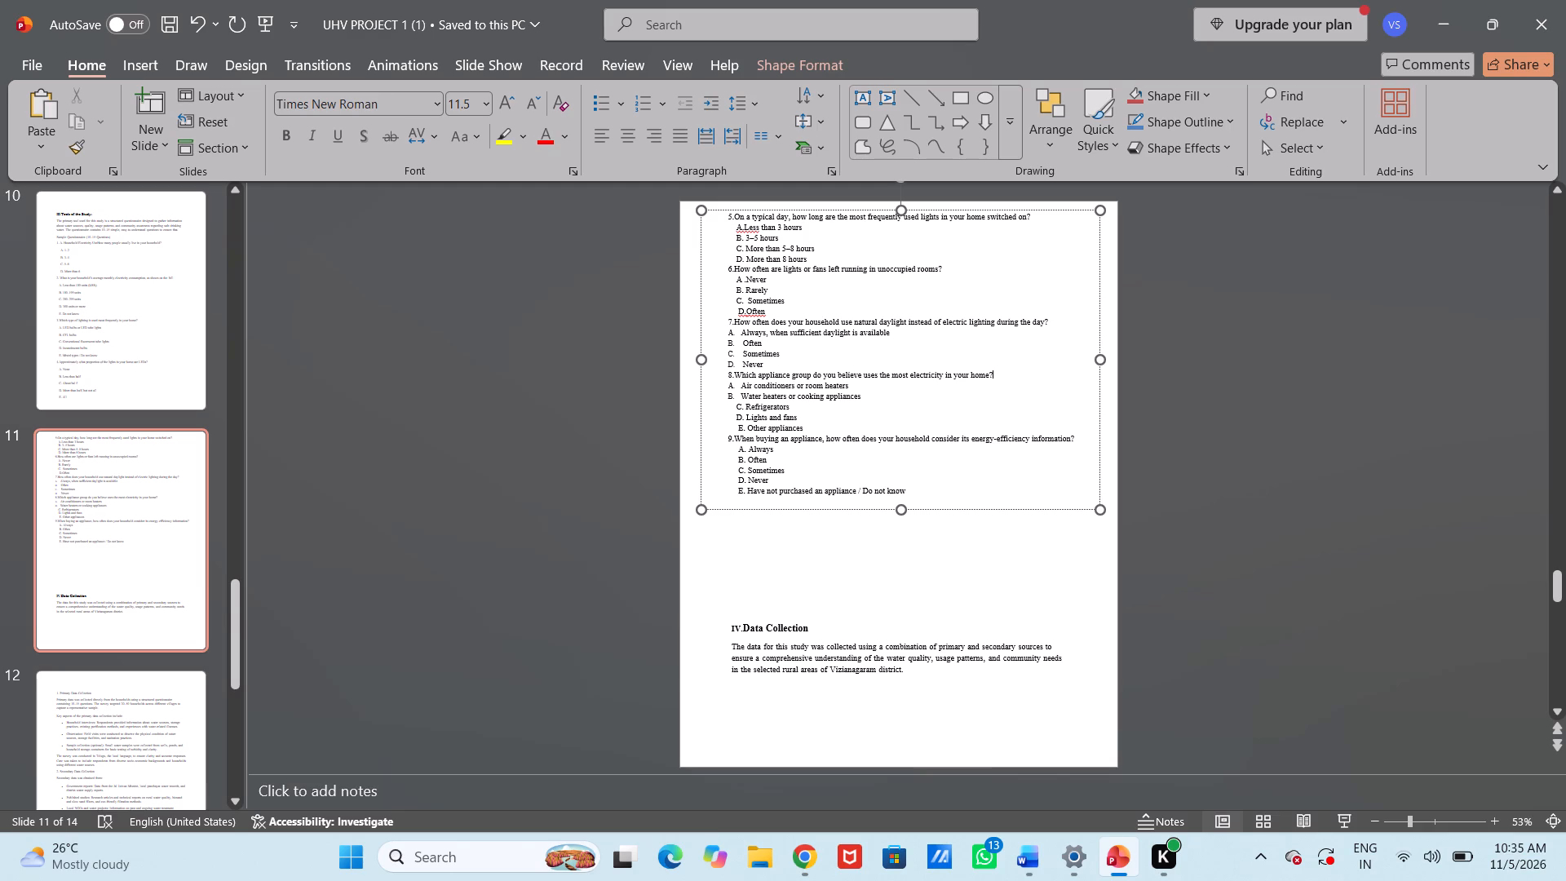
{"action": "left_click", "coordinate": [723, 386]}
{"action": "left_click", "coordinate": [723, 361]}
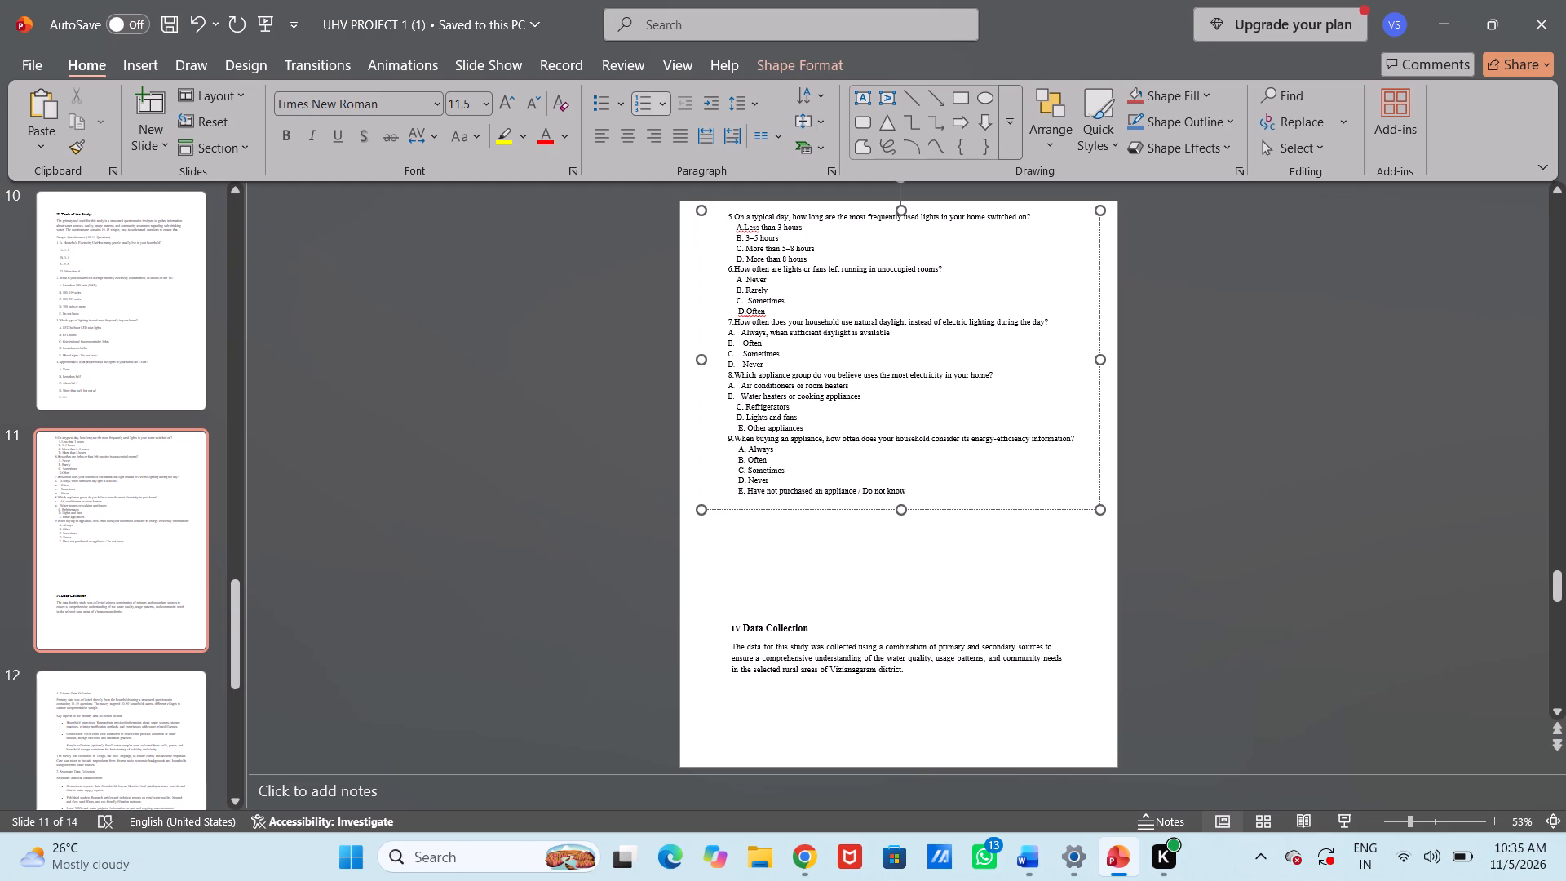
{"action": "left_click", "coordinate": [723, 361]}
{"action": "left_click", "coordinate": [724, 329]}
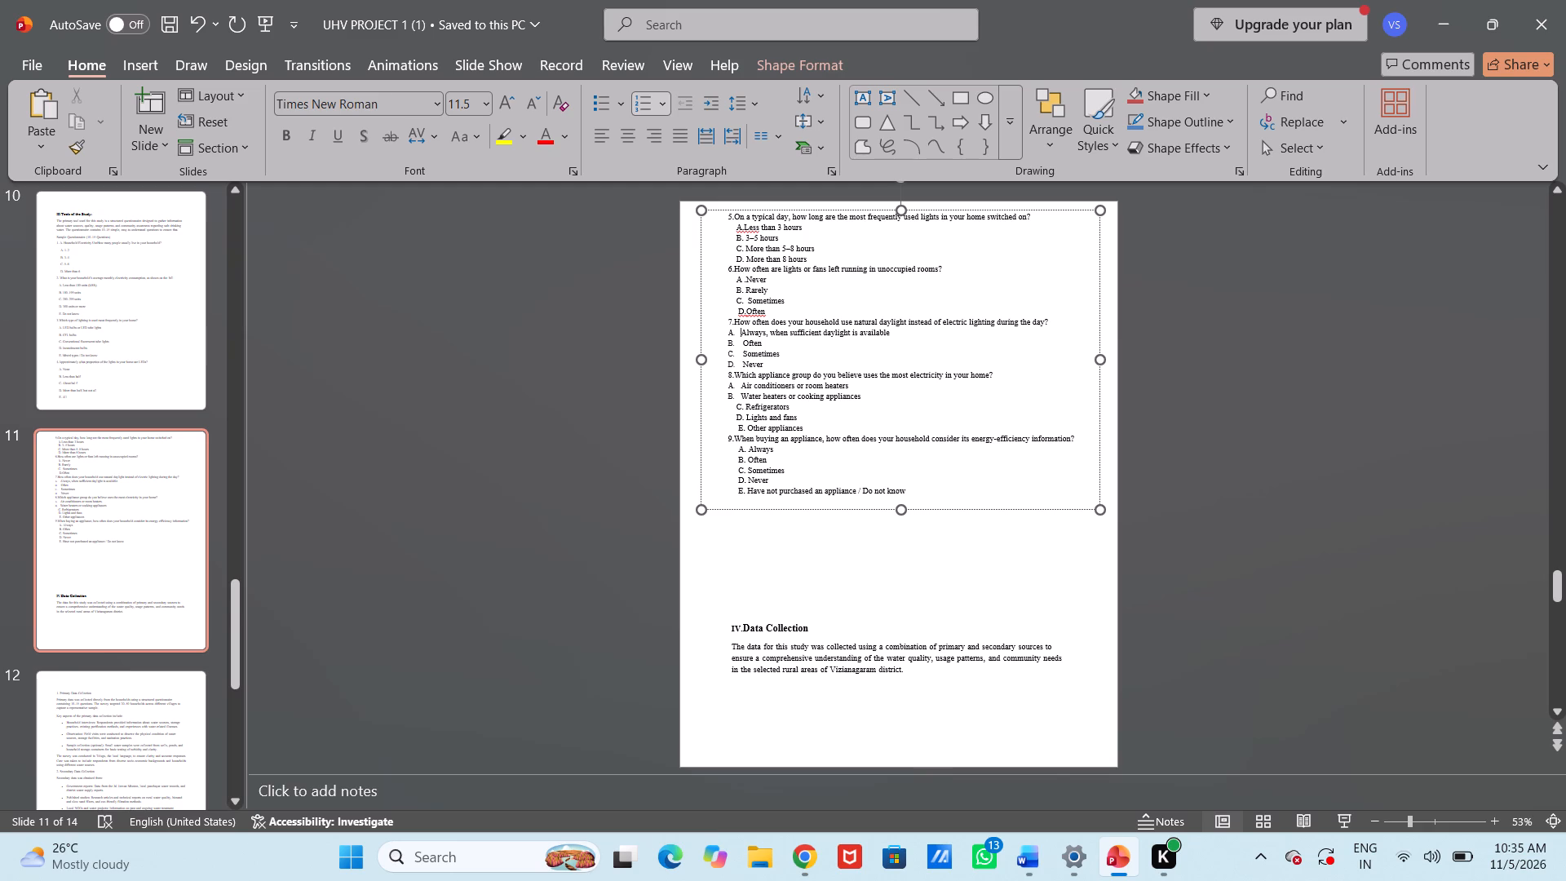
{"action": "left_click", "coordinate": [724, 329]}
Place the text cursor at the end of question 9's option "E. Have not purchased an appliance / Do not know".
{"action": "left_click", "coordinate": [910, 488]}
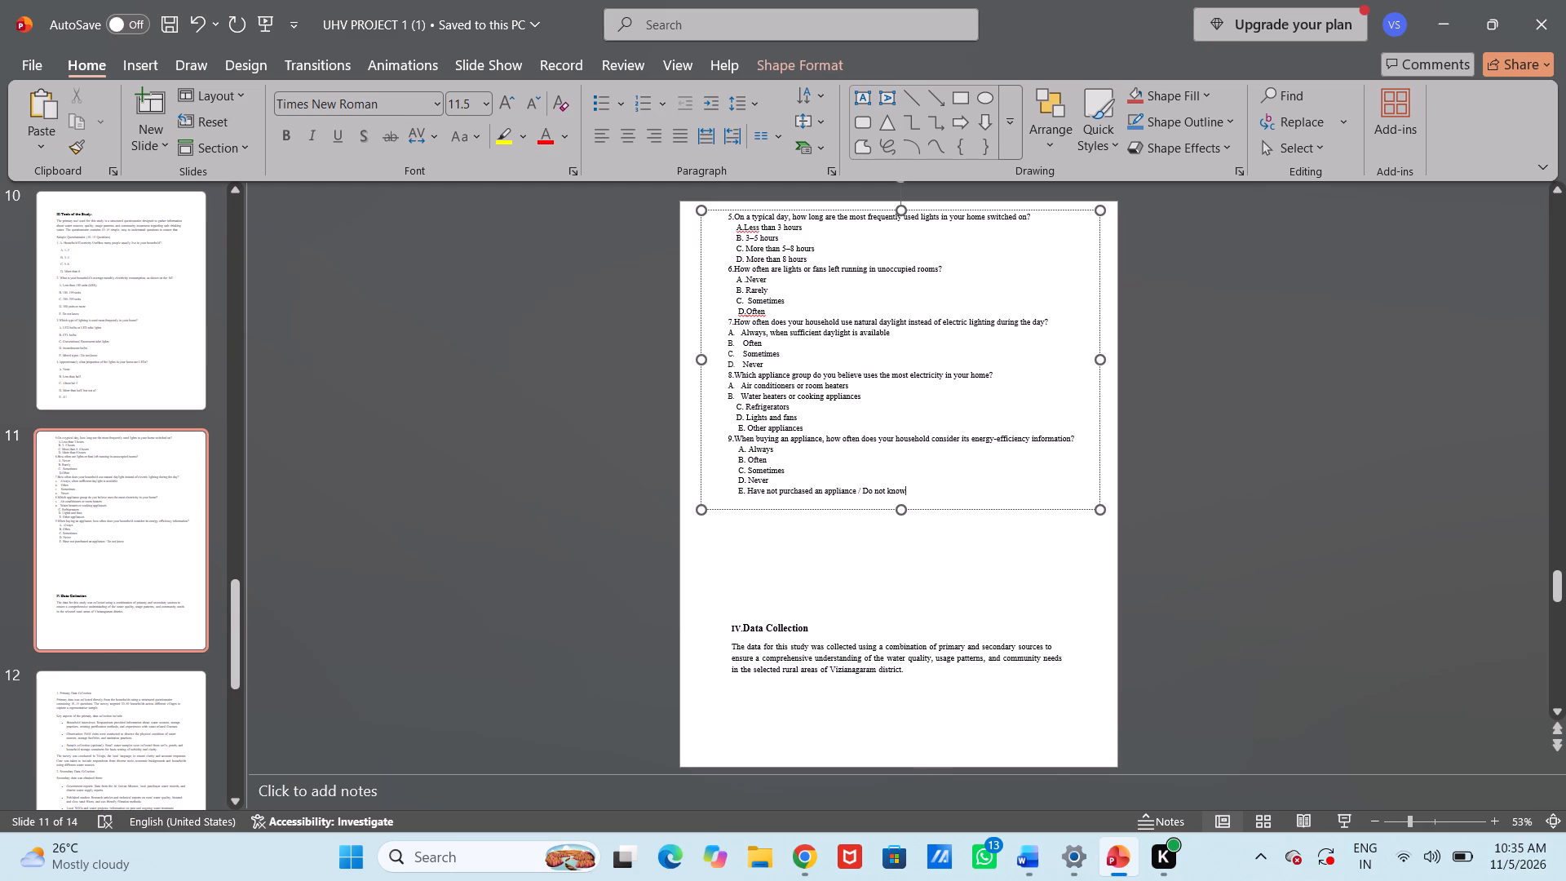
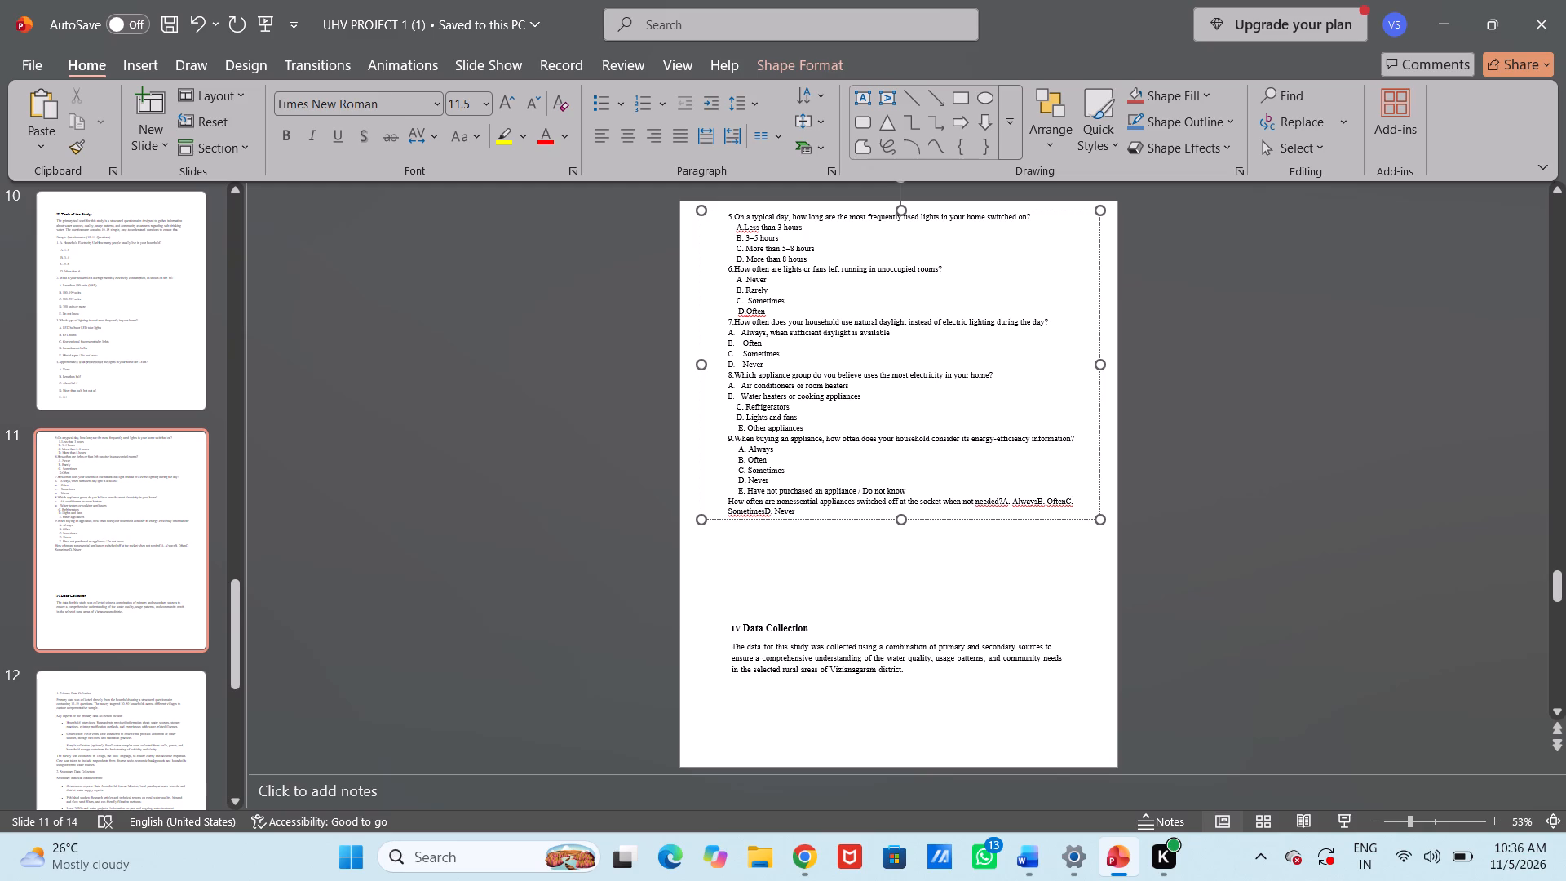
Add the number 10 before the question about how often nonessential appliances are switched off at the socket.
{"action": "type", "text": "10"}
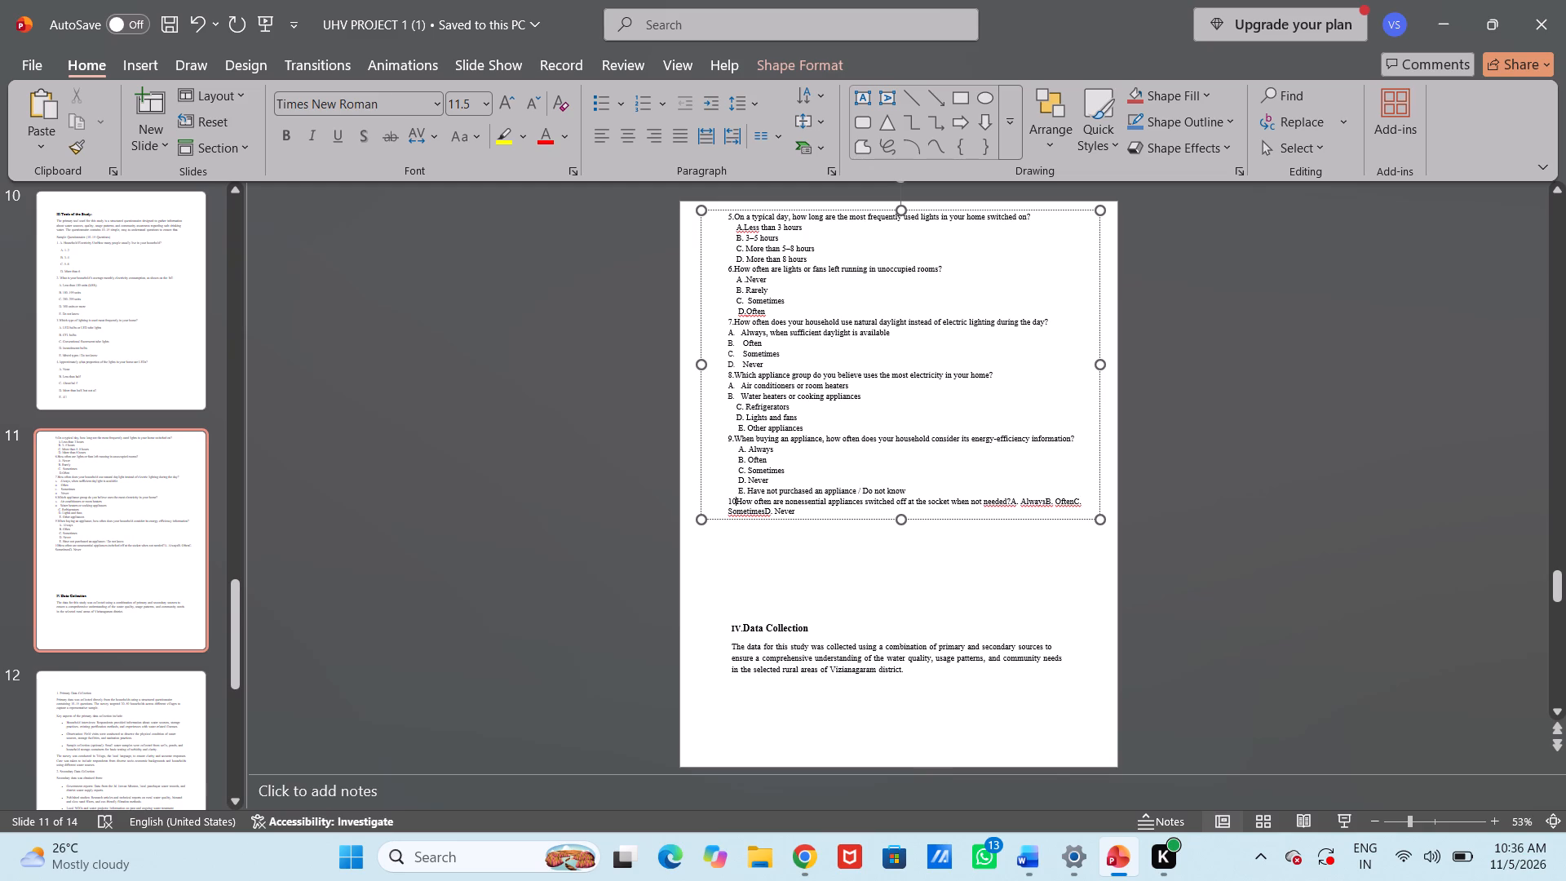
Add a period after the number 10 at the start of the tenth question.
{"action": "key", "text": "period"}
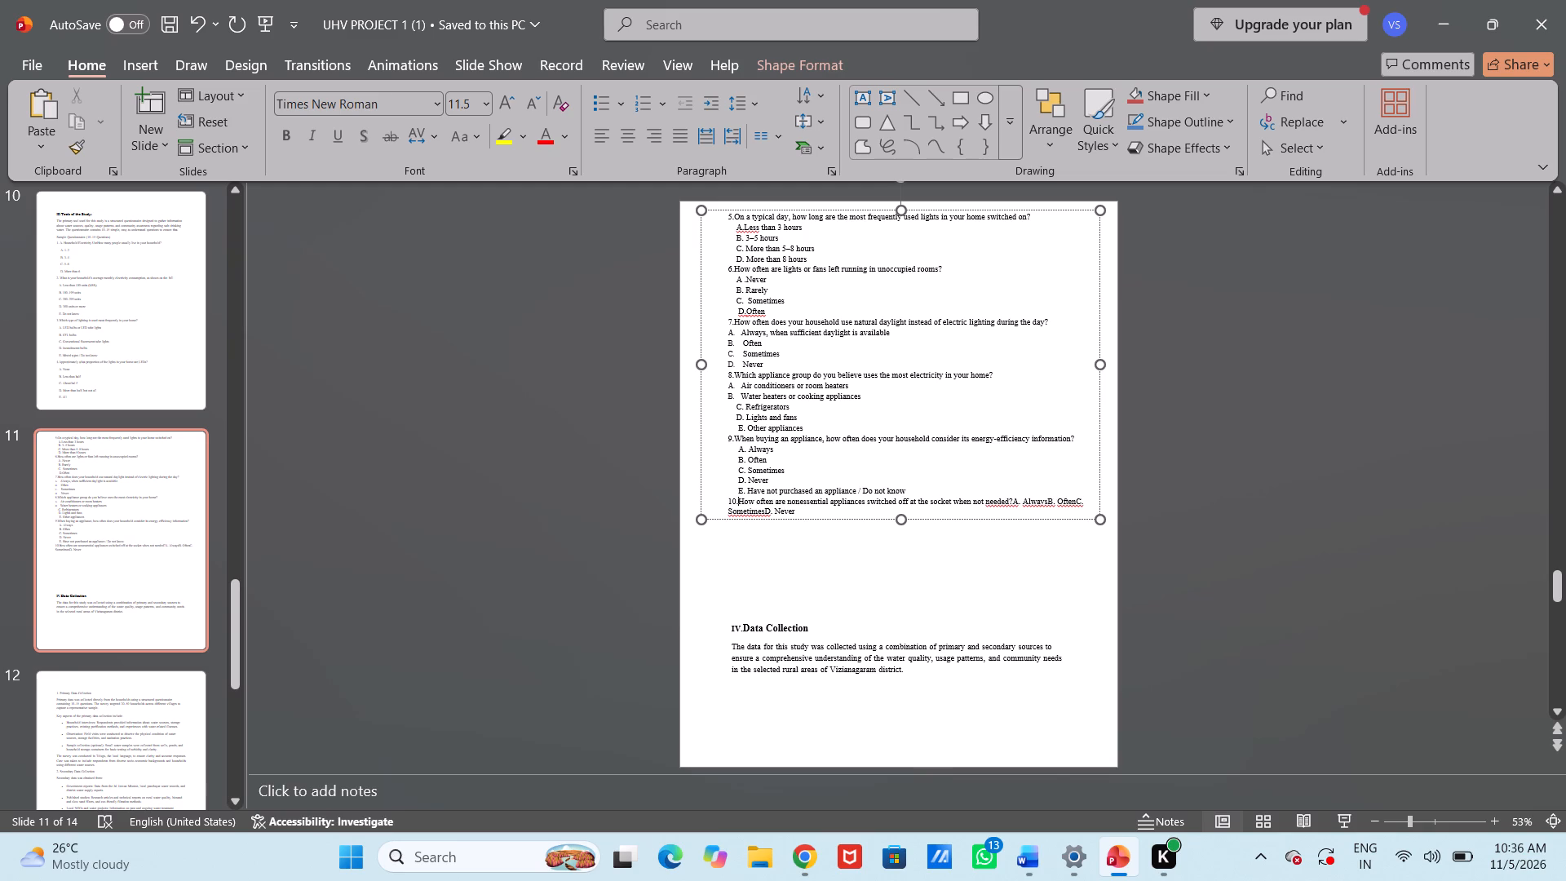
Move question 10's option "A. Always" onto its own line below the question, indented by five spaces.
{"action": "left_click", "coordinate": [1012, 498]}
{"action": "key", "text": "Return"}
{"action": "key", "text": "space"}
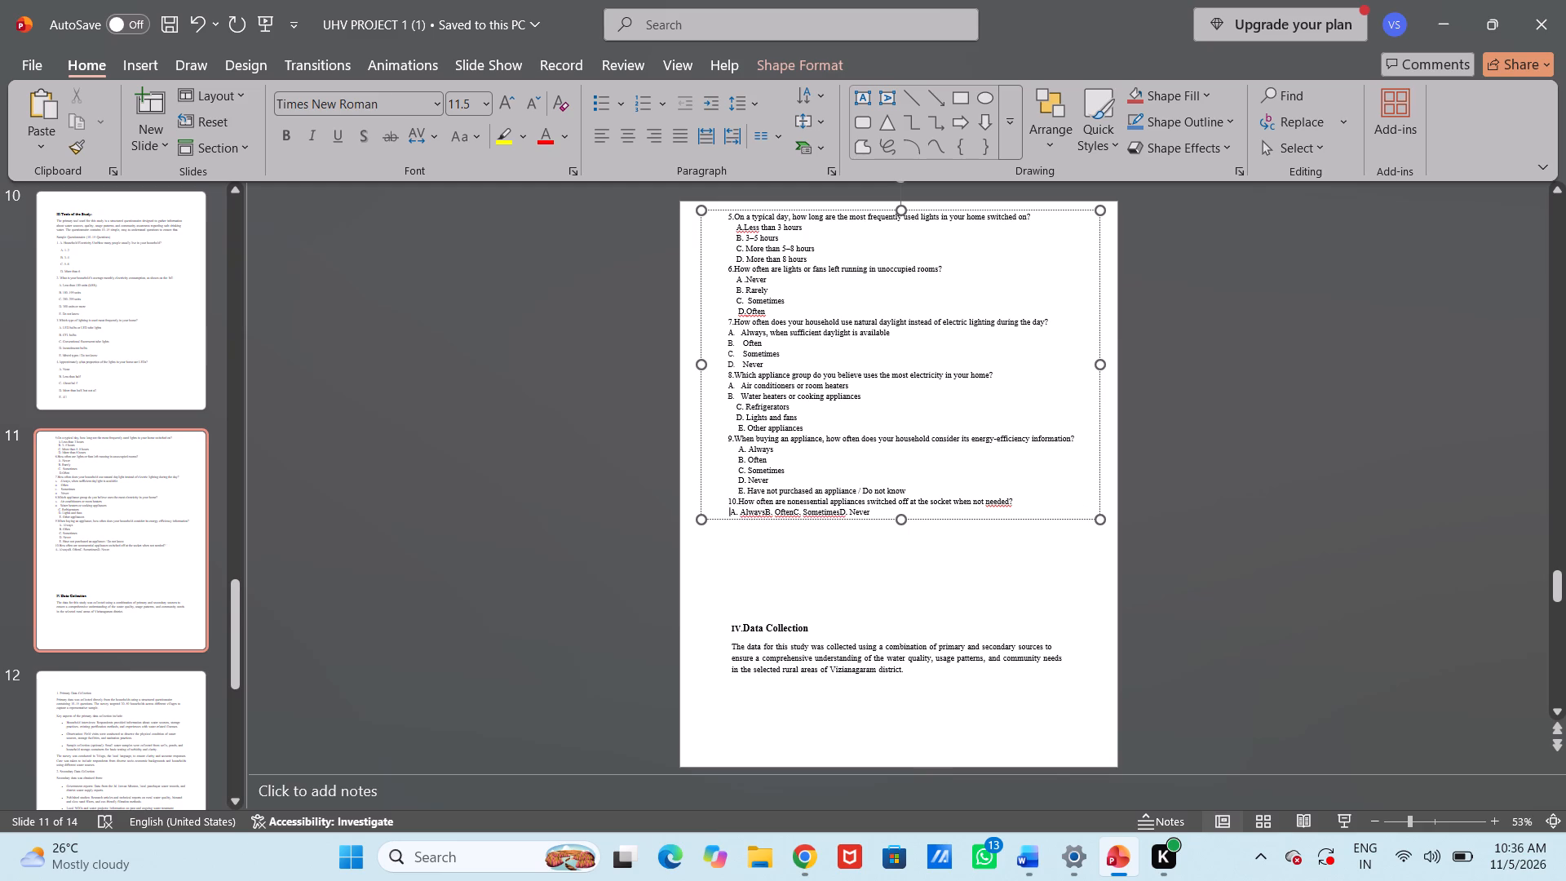
{"action": "key", "text": "space"}
{"action": "key", "text": "space"}
{"action": "key", "text": "space"}
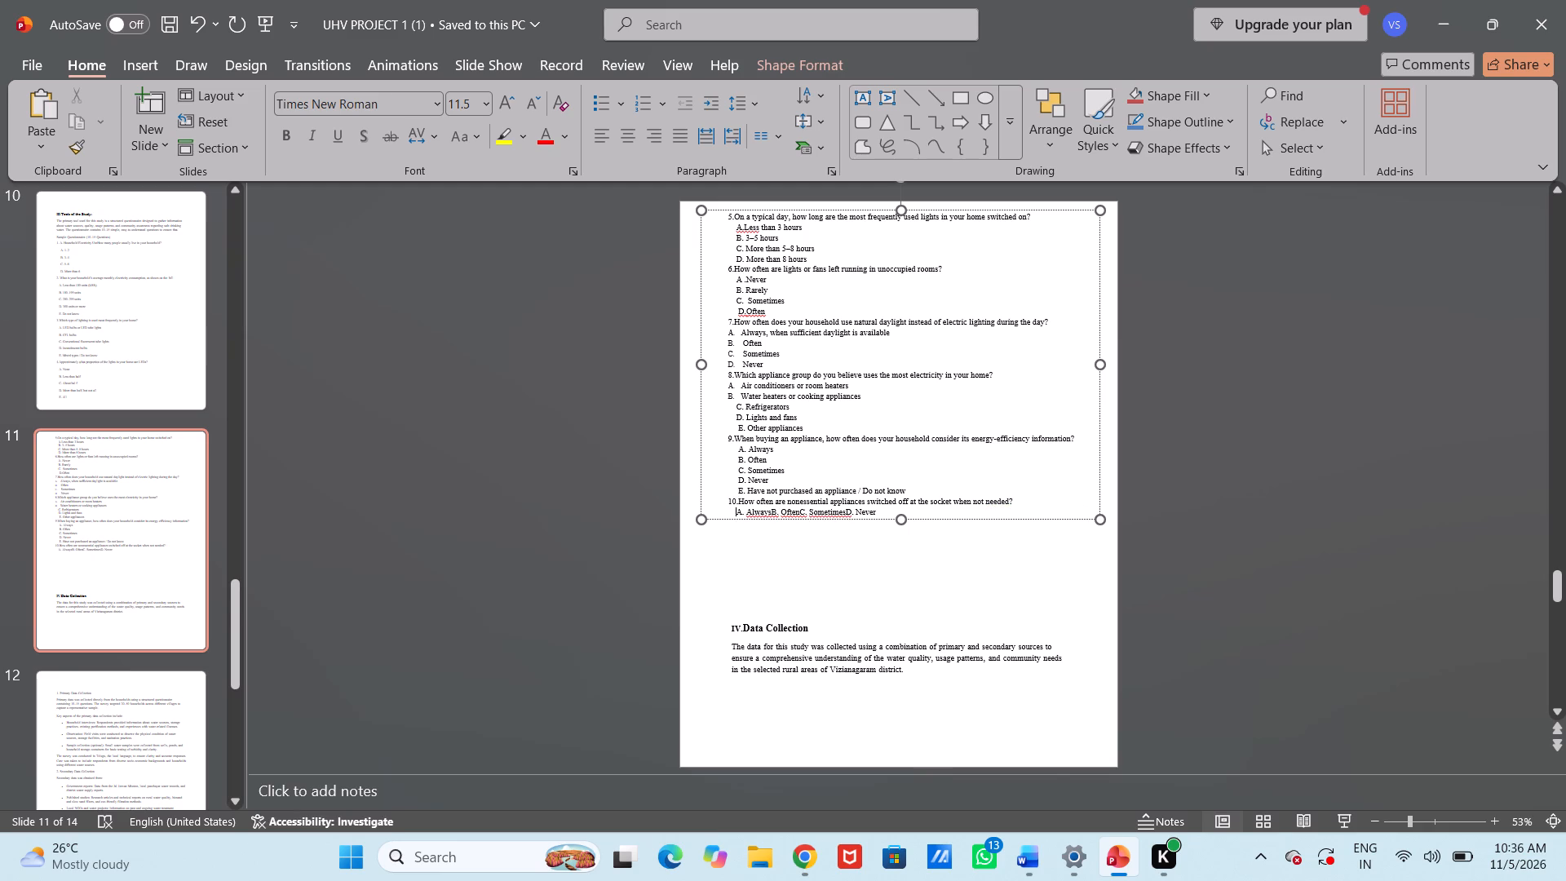
{"action": "key", "text": "space"}
Move question 10's option "B. Often" onto its own line, indented by five spaces.
{"action": "left_click", "coordinate": [772, 508]}
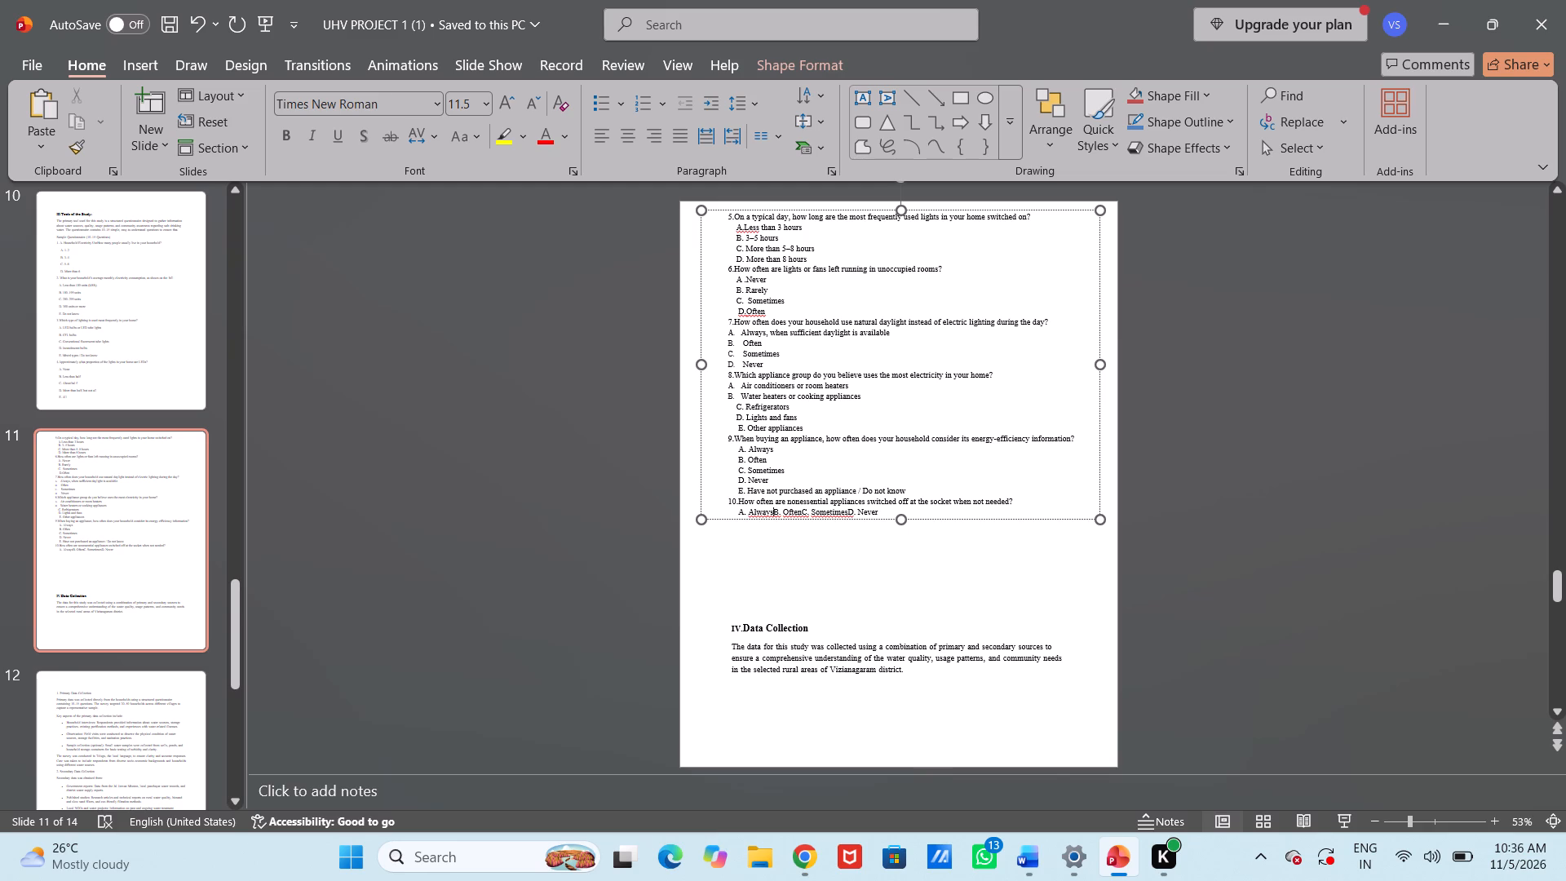
{"action": "key", "text": "Return"}
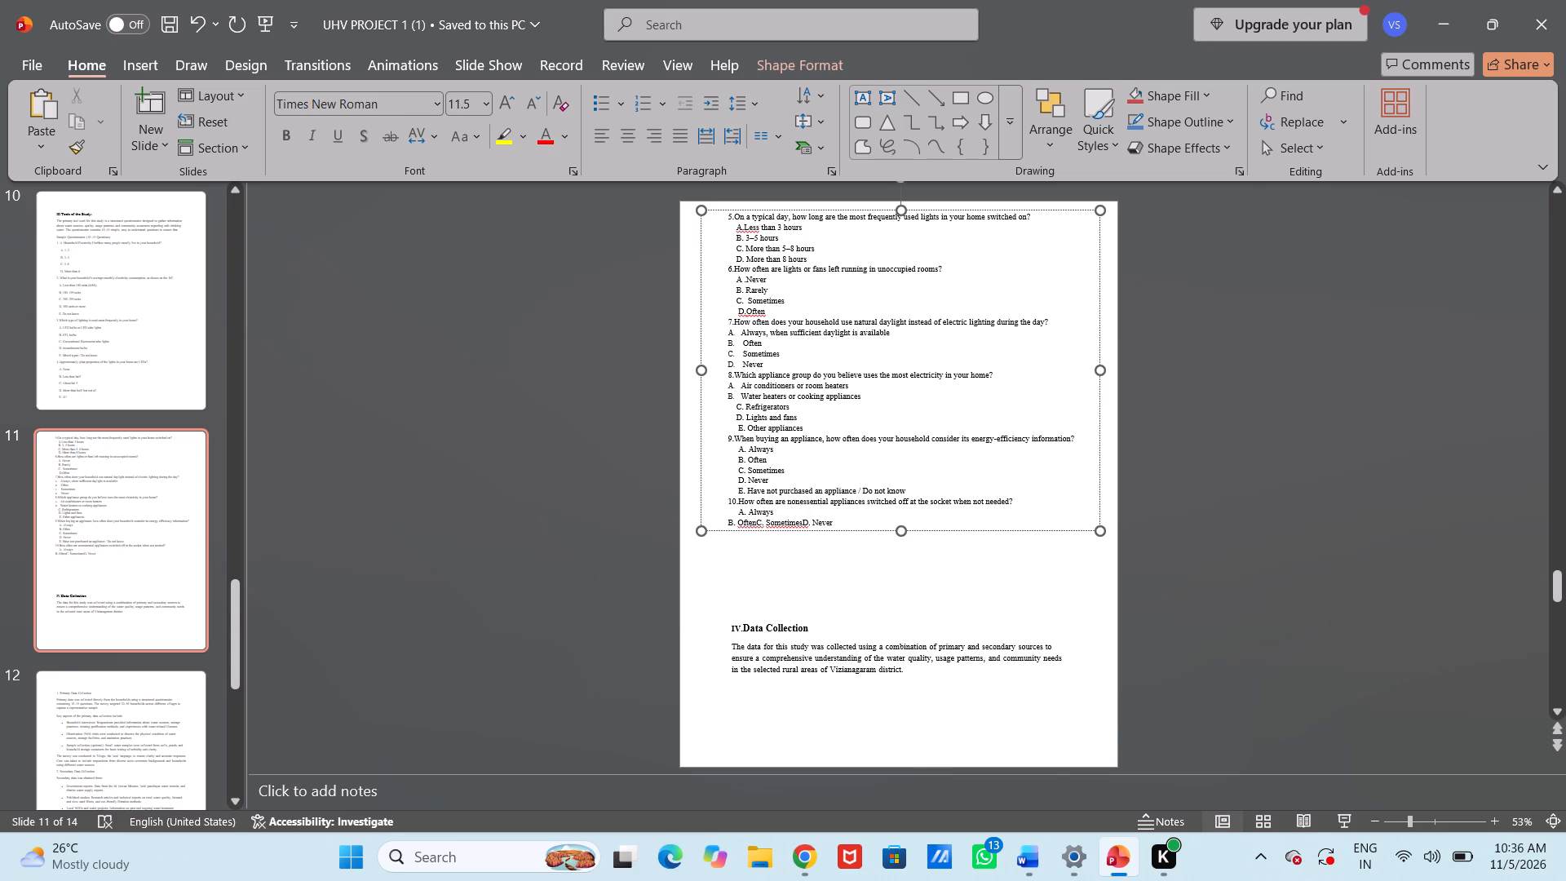
{"action": "key", "text": "space"}
{"action": "key", "text": "space"}
{"action": "key", "text": "space"}
{"action": "key", "text": "space"}
{"action": "key", "text": "space"}
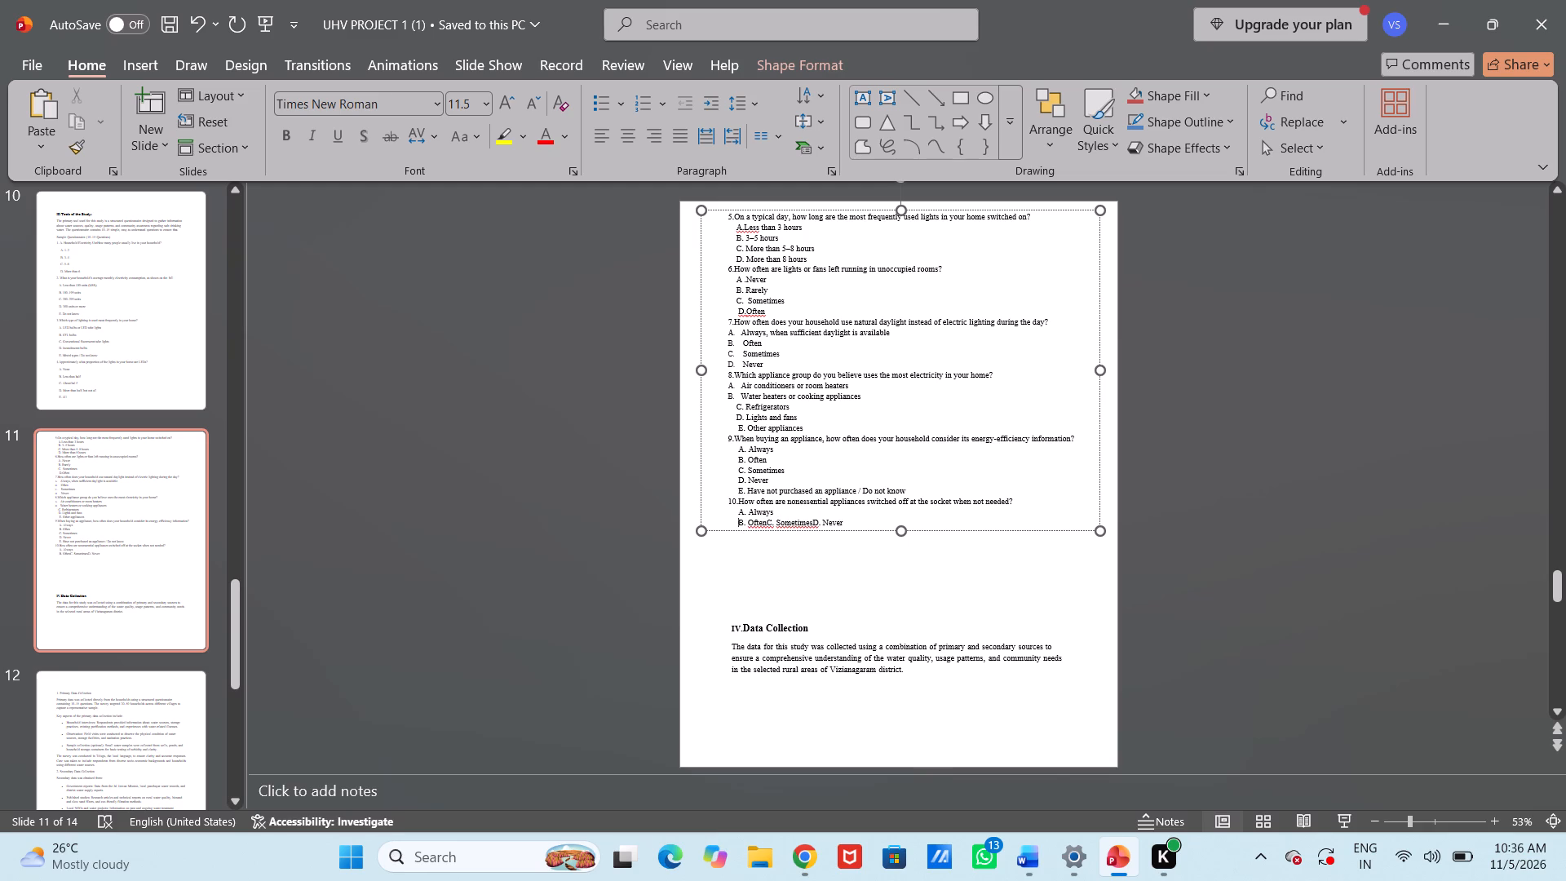
Move question 10's option "C. Sometimes" onto its own line, indented by five spaces.
{"action": "left_click", "coordinate": [766, 524]}
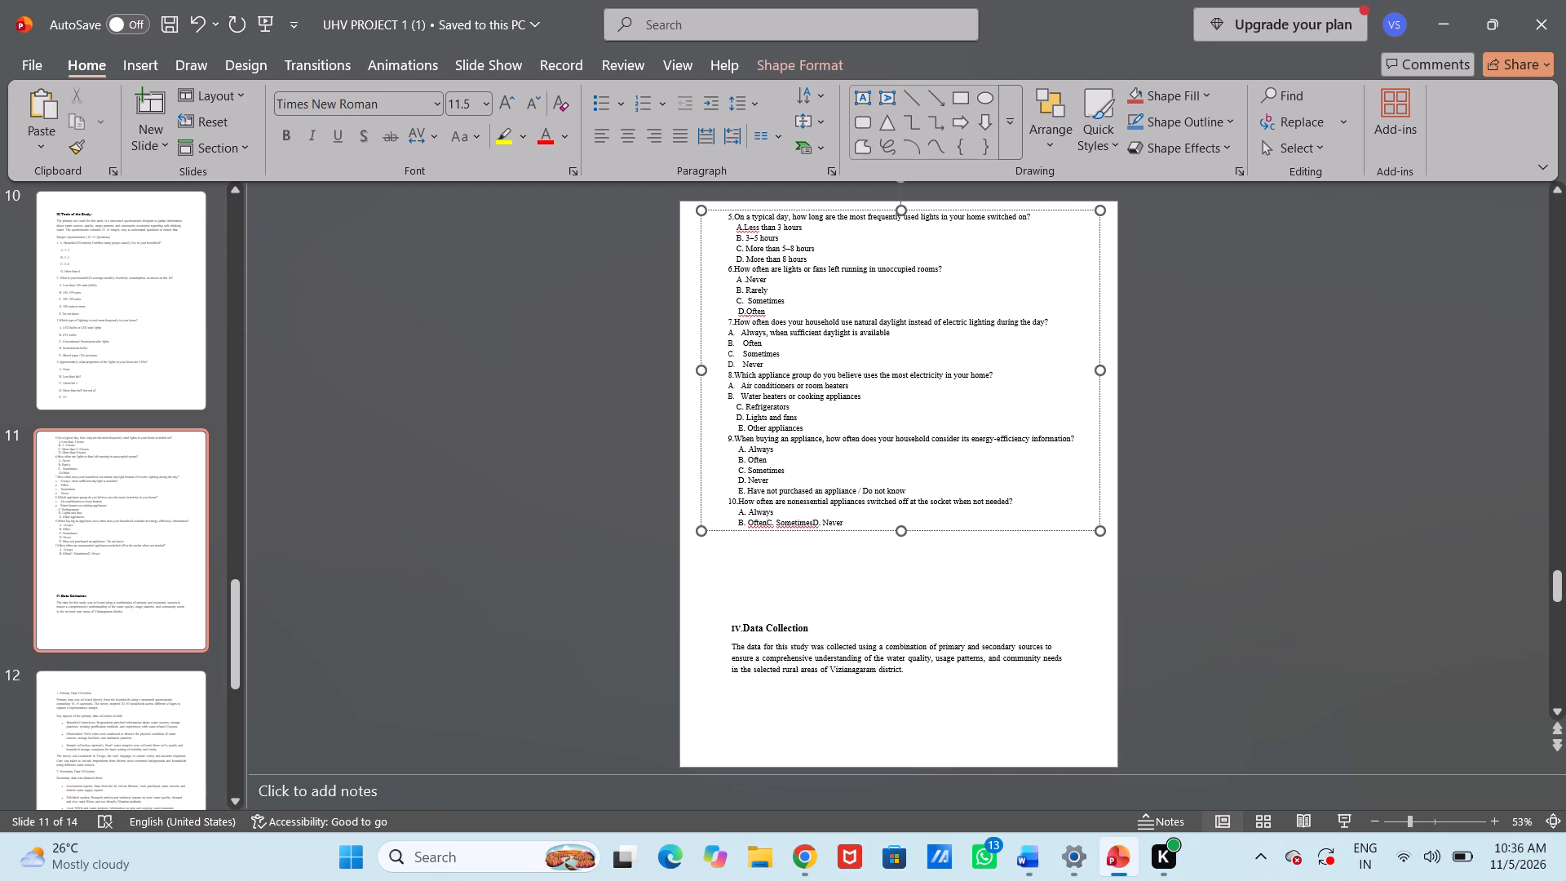
{"action": "key", "text": "Return"}
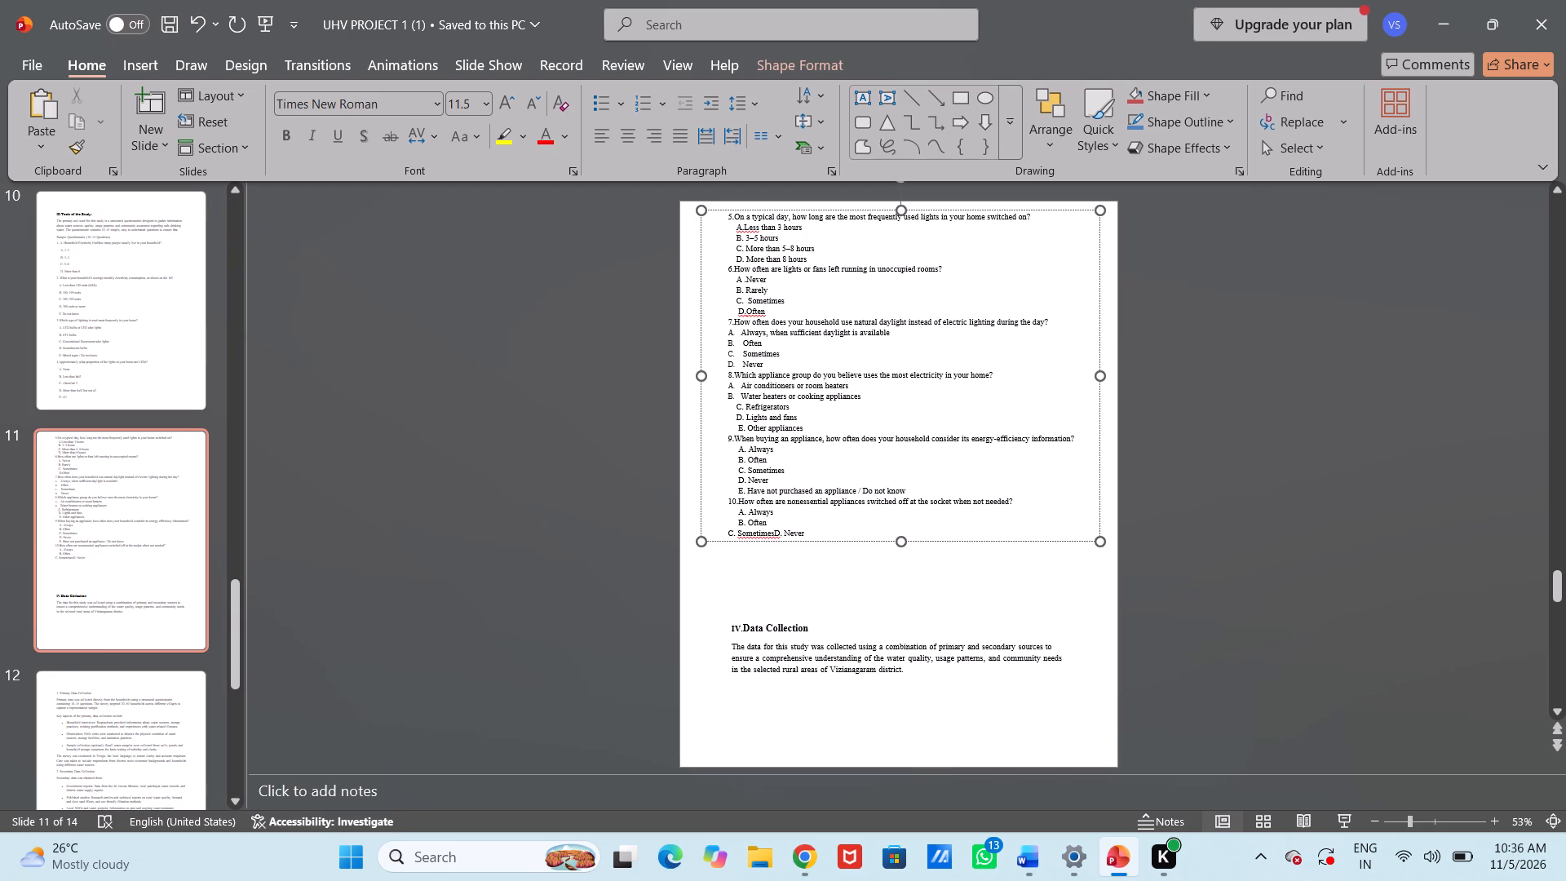
{"action": "key", "text": "space"}
{"action": "key", "text": "space"}
{"action": "key", "text": "space"}
{"action": "key", "text": "space"}
{"action": "key", "text": "space"}
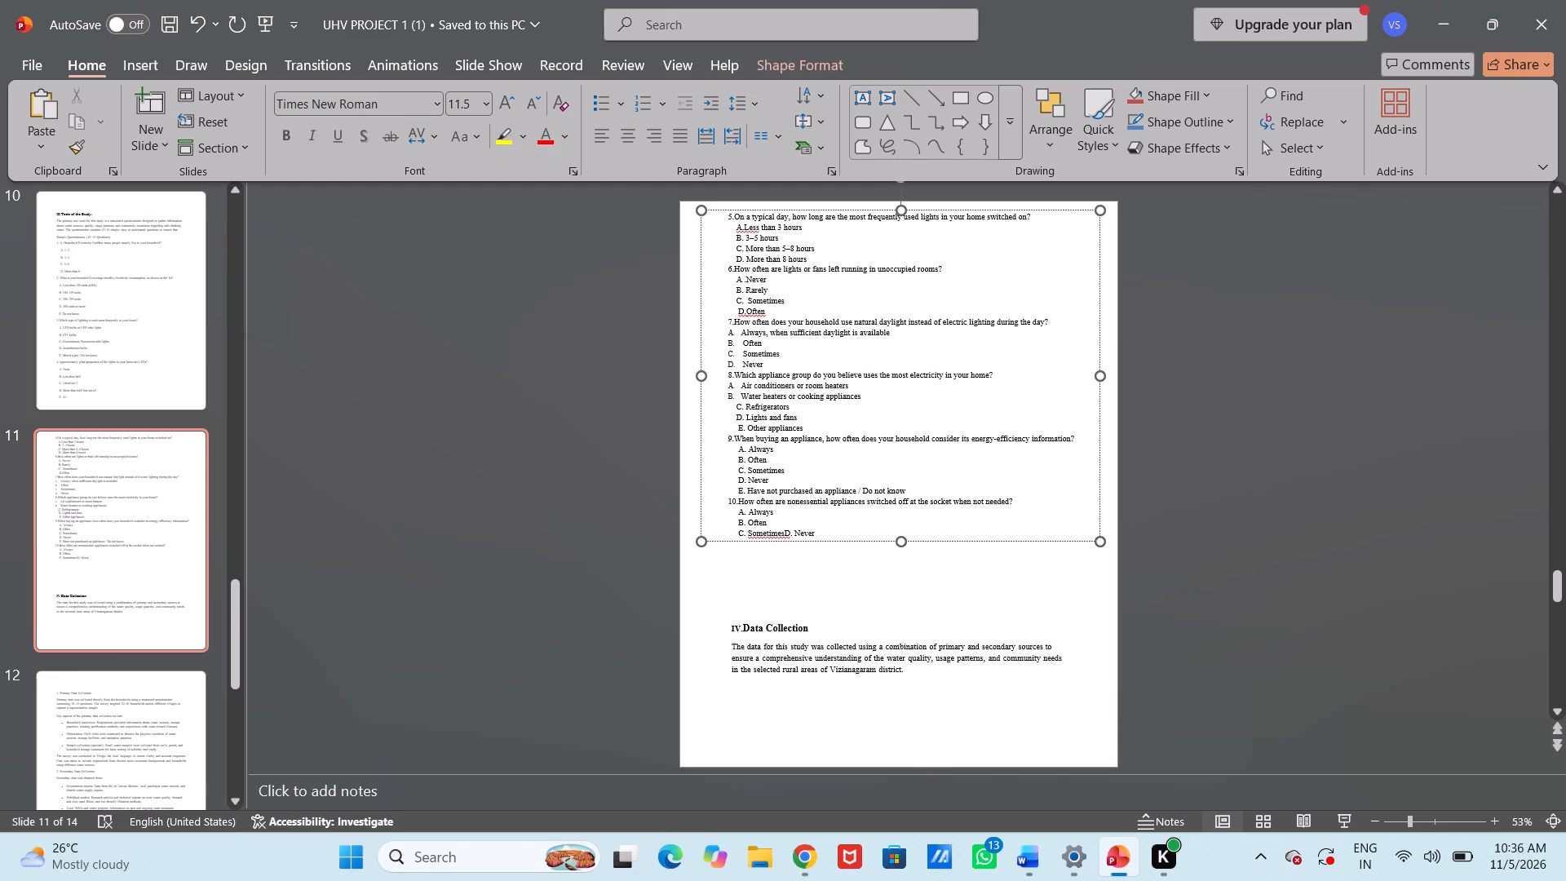
Move question 10's option "D. Never" onto its own line.
{"action": "left_click", "coordinate": [783, 533]}
{"action": "key", "text": "Return"}
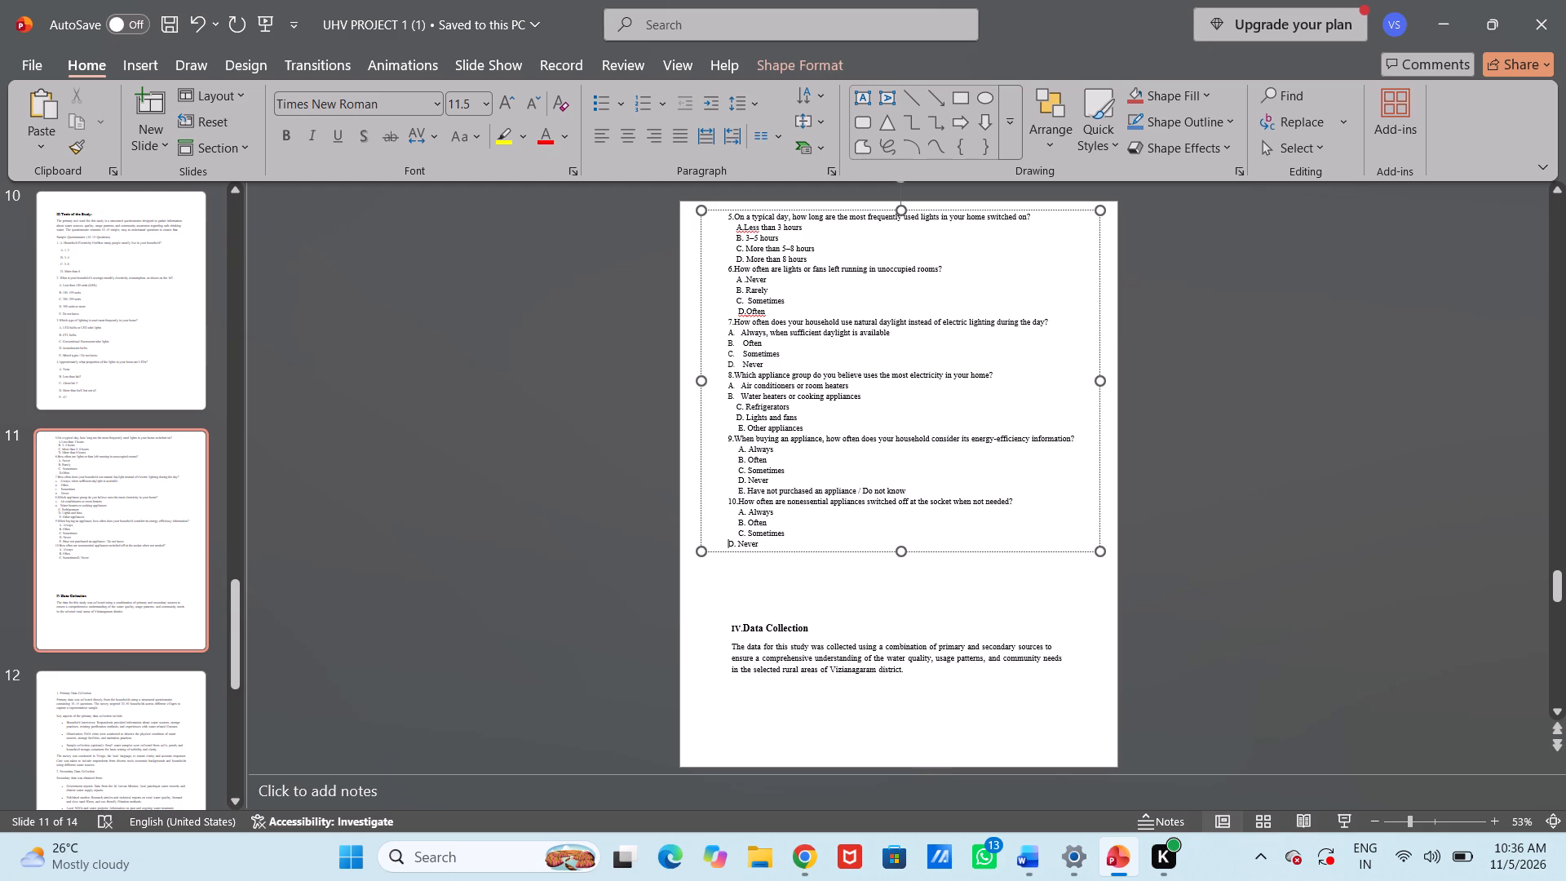
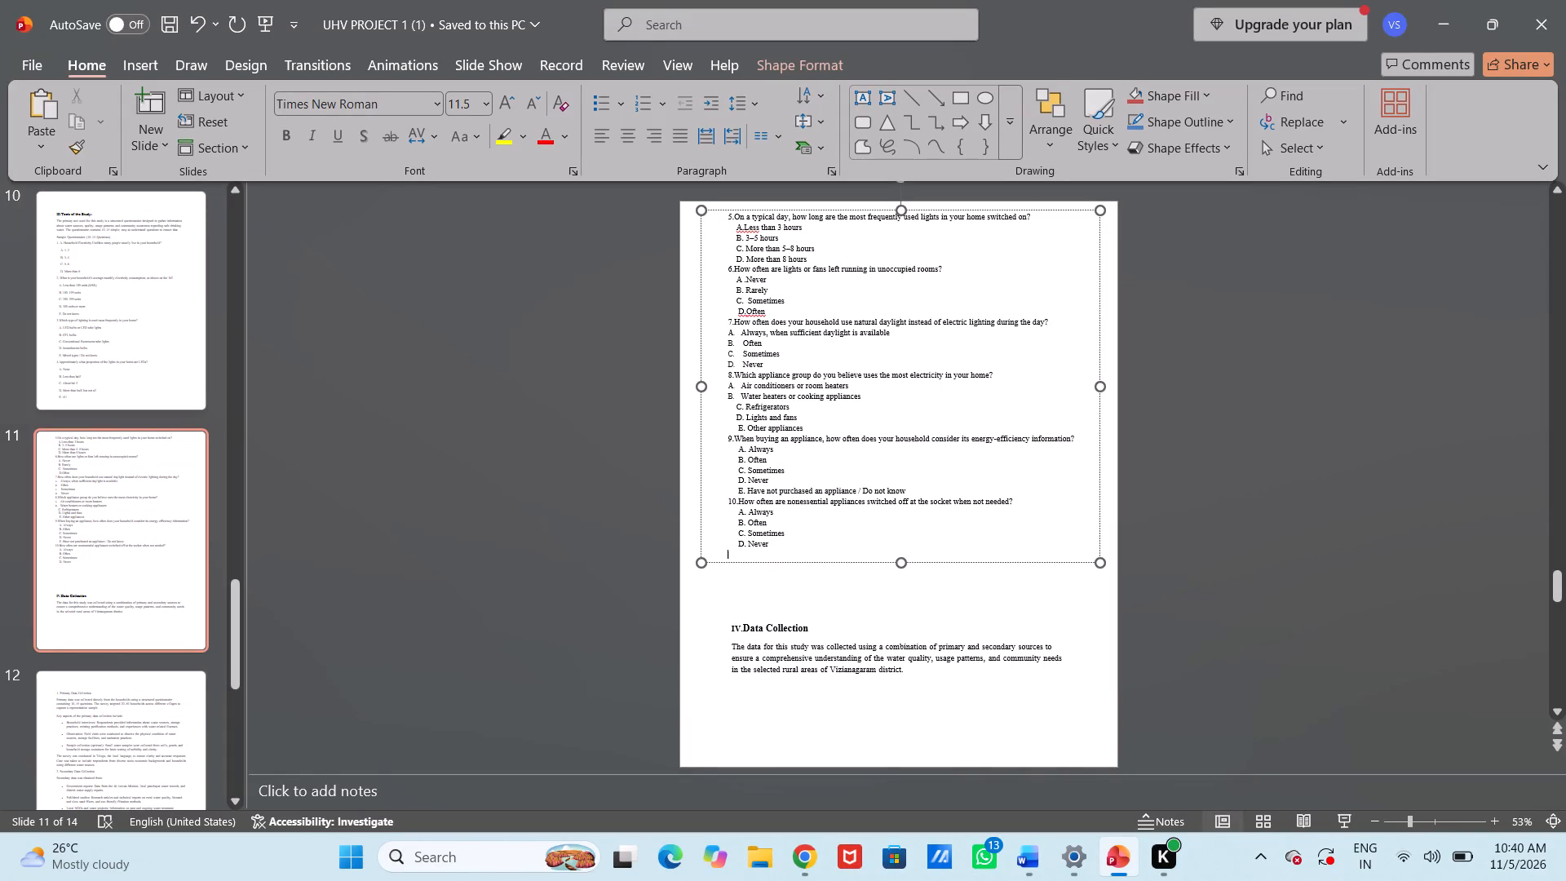
Add the section label "B." on its own line below question 10's options, followed by a new line.
{"action": "key", "text": "b"}
{"action": "key", "text": "period"}
{"action": "key", "text": "Return"}
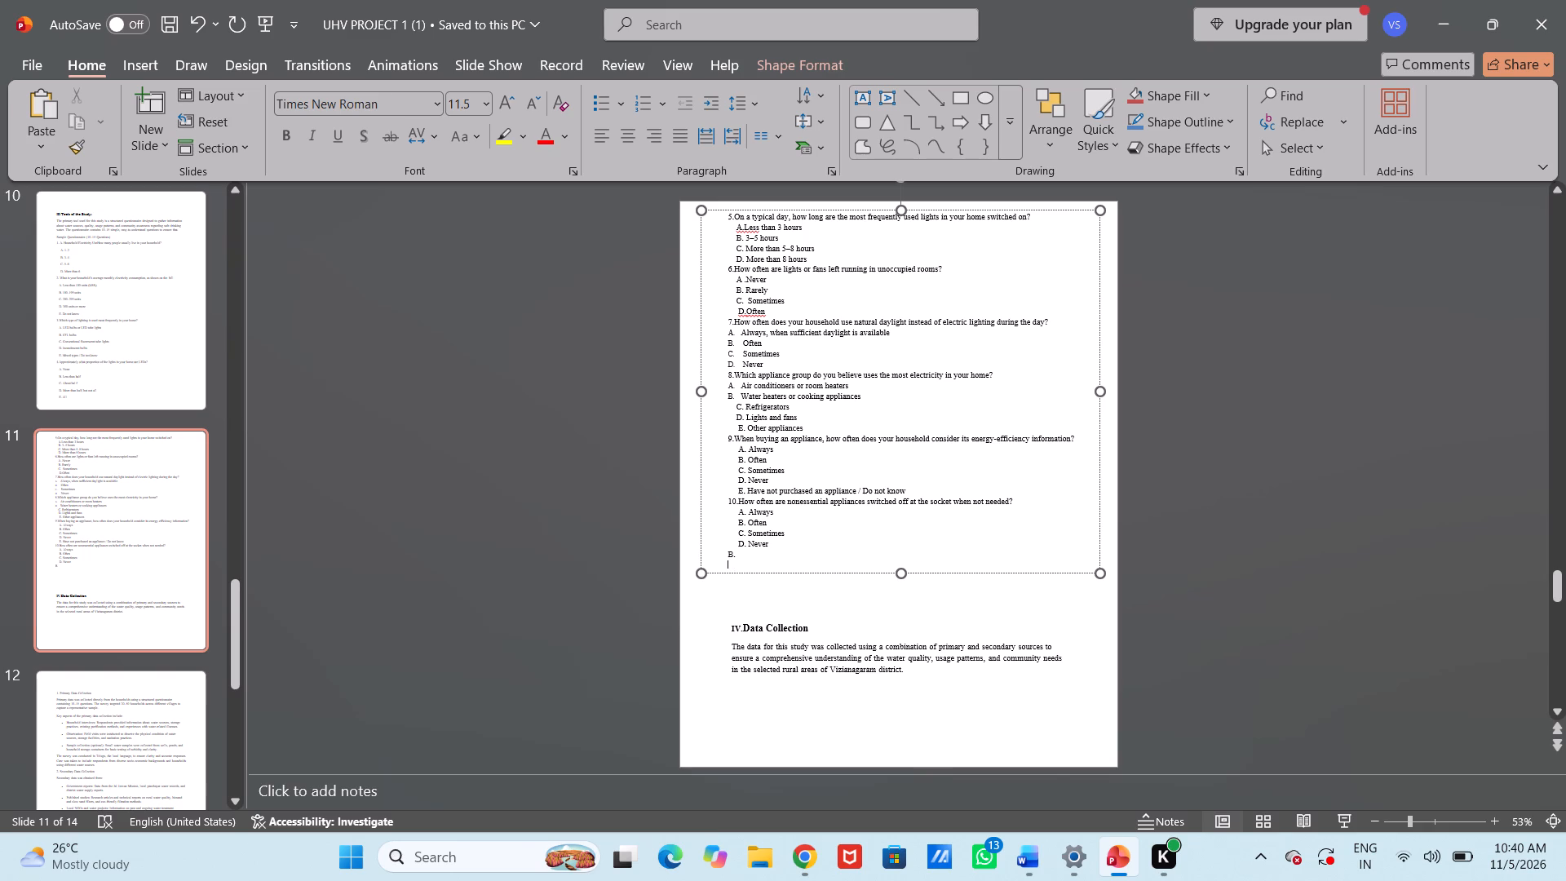
Paste the copied question "What type of street lighting is most common near your home?" under section B and number it "1.".
{"action": "key", "text": "ctrl+v"}
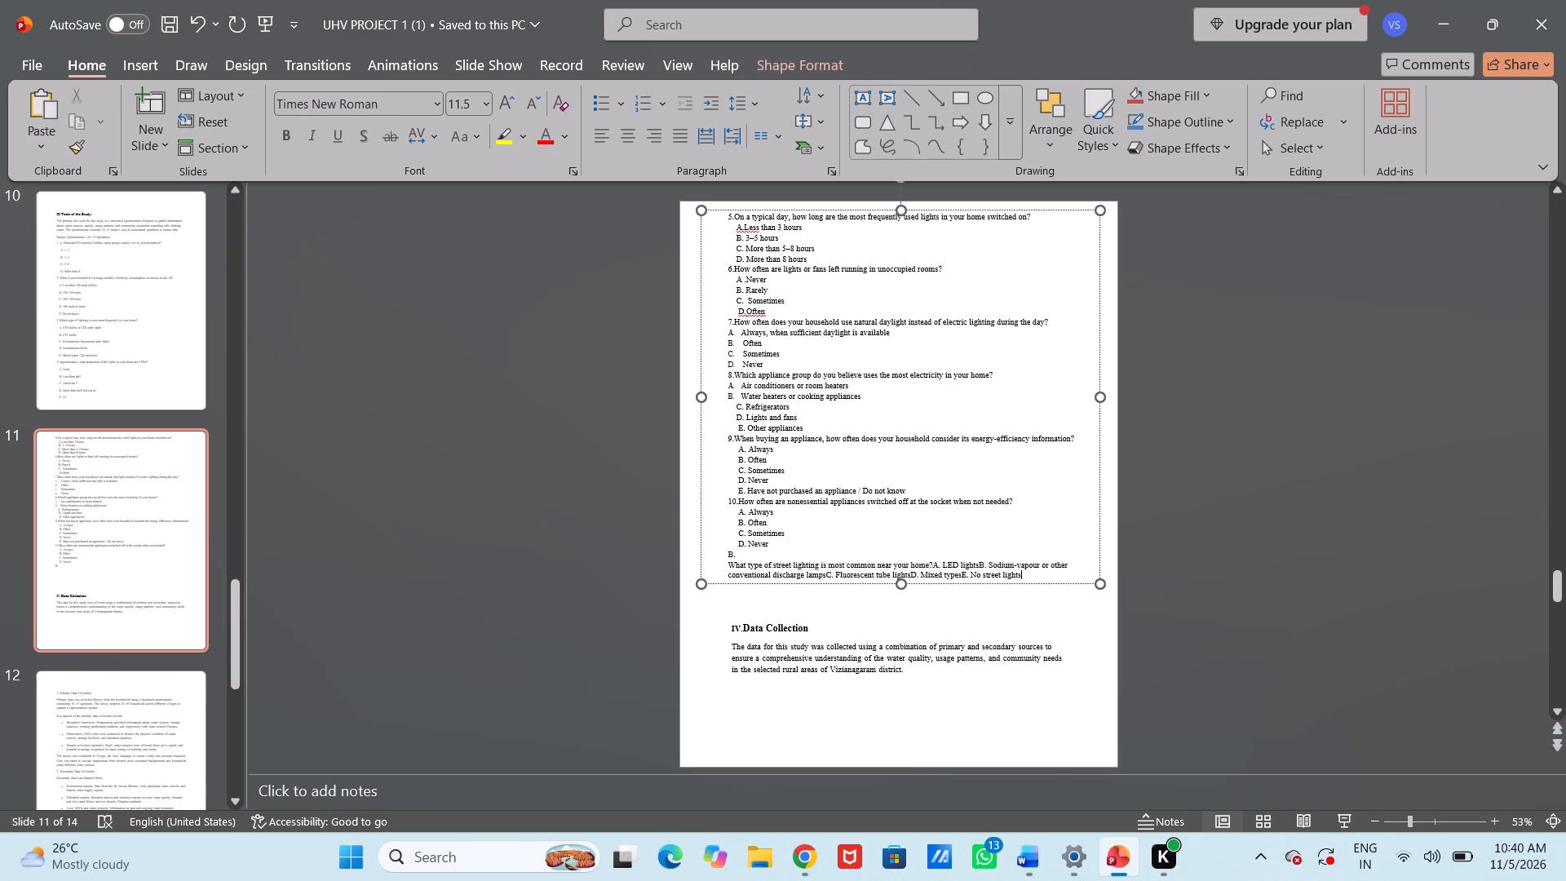
{"action": "left_click", "coordinate": [723, 567]}
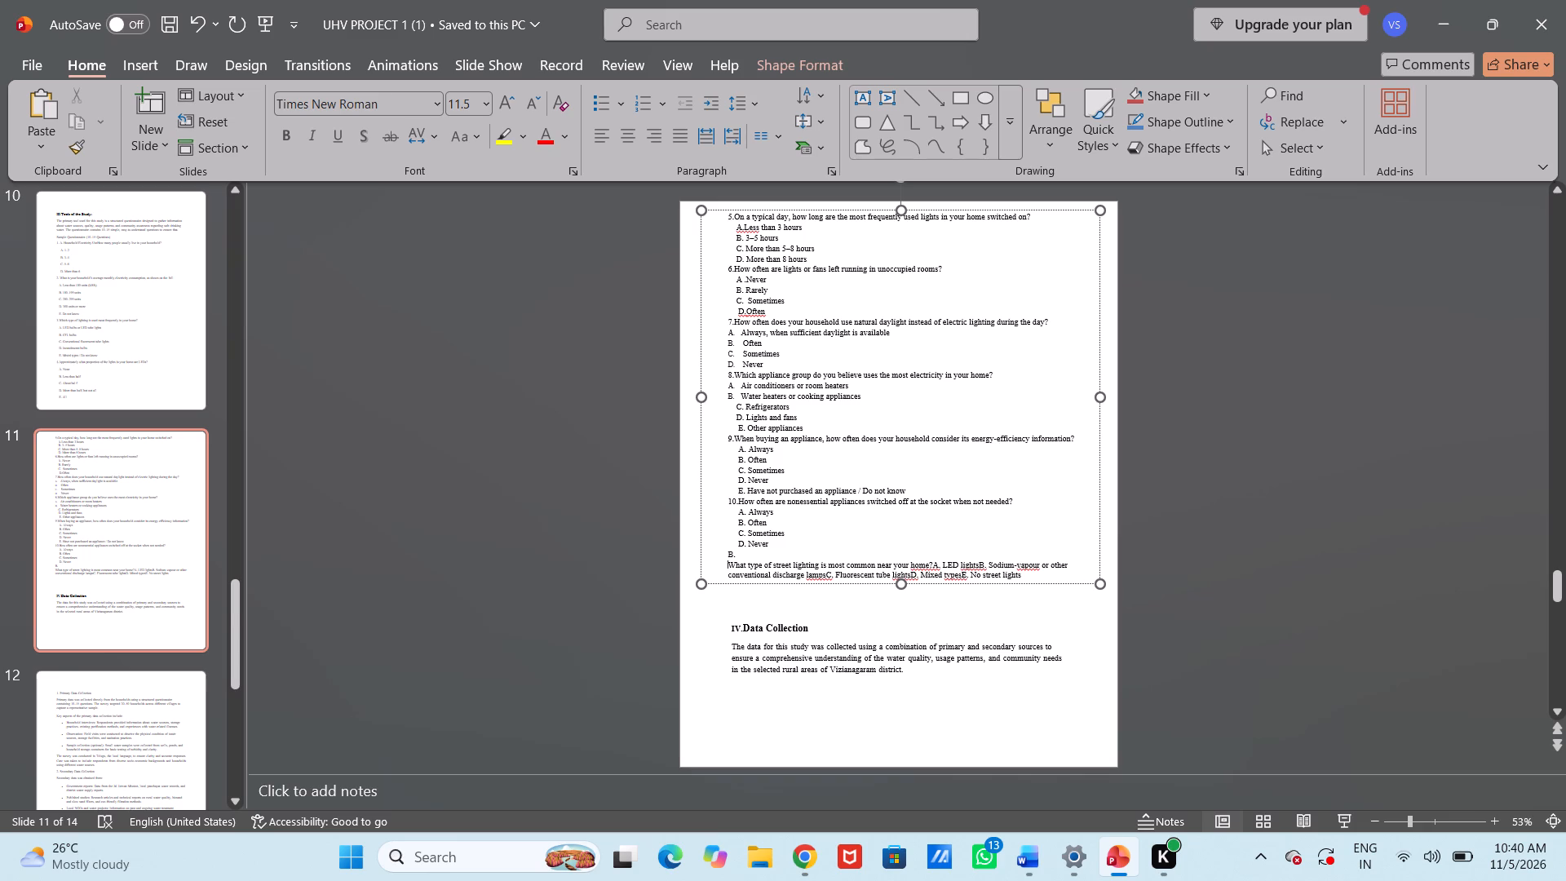
{"action": "left_click", "coordinate": [723, 567]}
{"action": "type", "text": "1."}
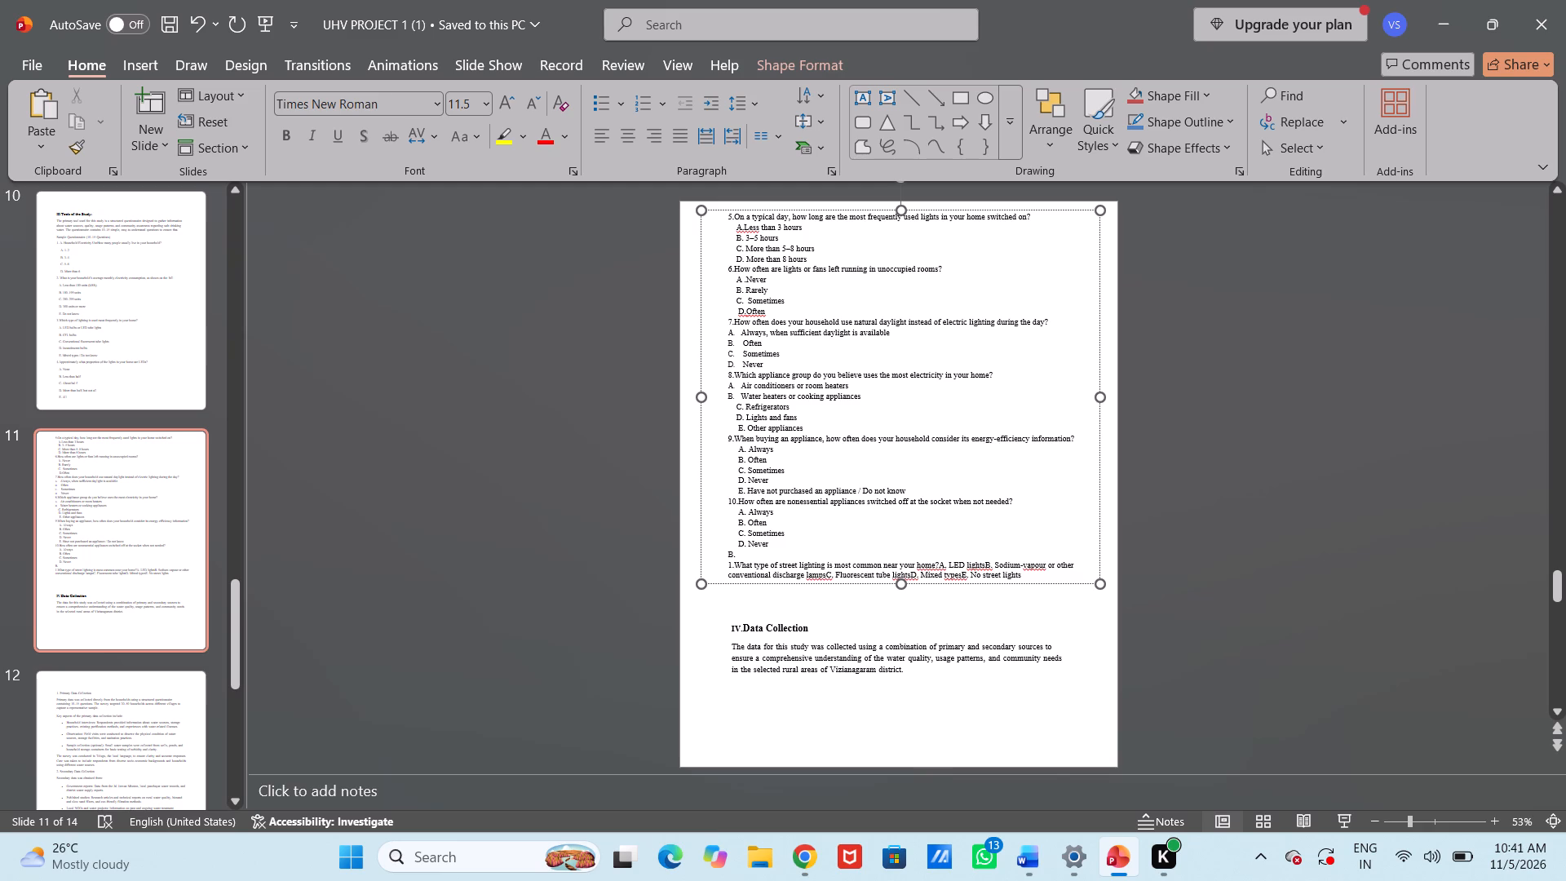
Move the street-lighting question's option "A. LED lights" onto its own line below the question, indented by five spaces.
{"action": "left_click", "coordinate": [938, 564]}
{"action": "key", "text": "Return"}
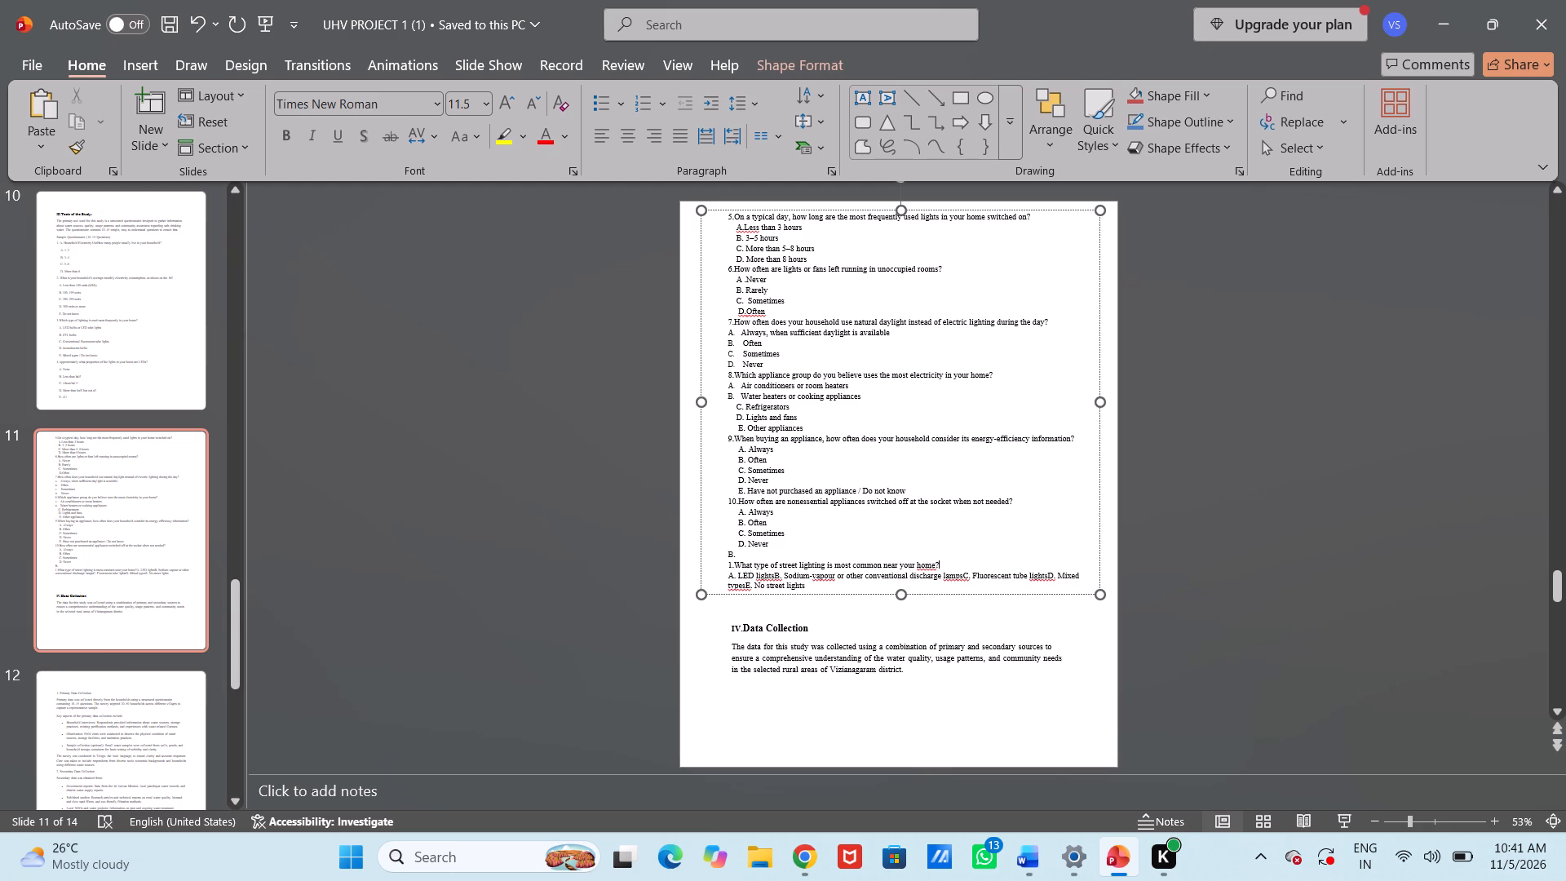
{"action": "key", "text": "space"}
{"action": "key", "text": "space"}
{"action": "key", "text": "space"}
{"action": "key", "text": "space"}
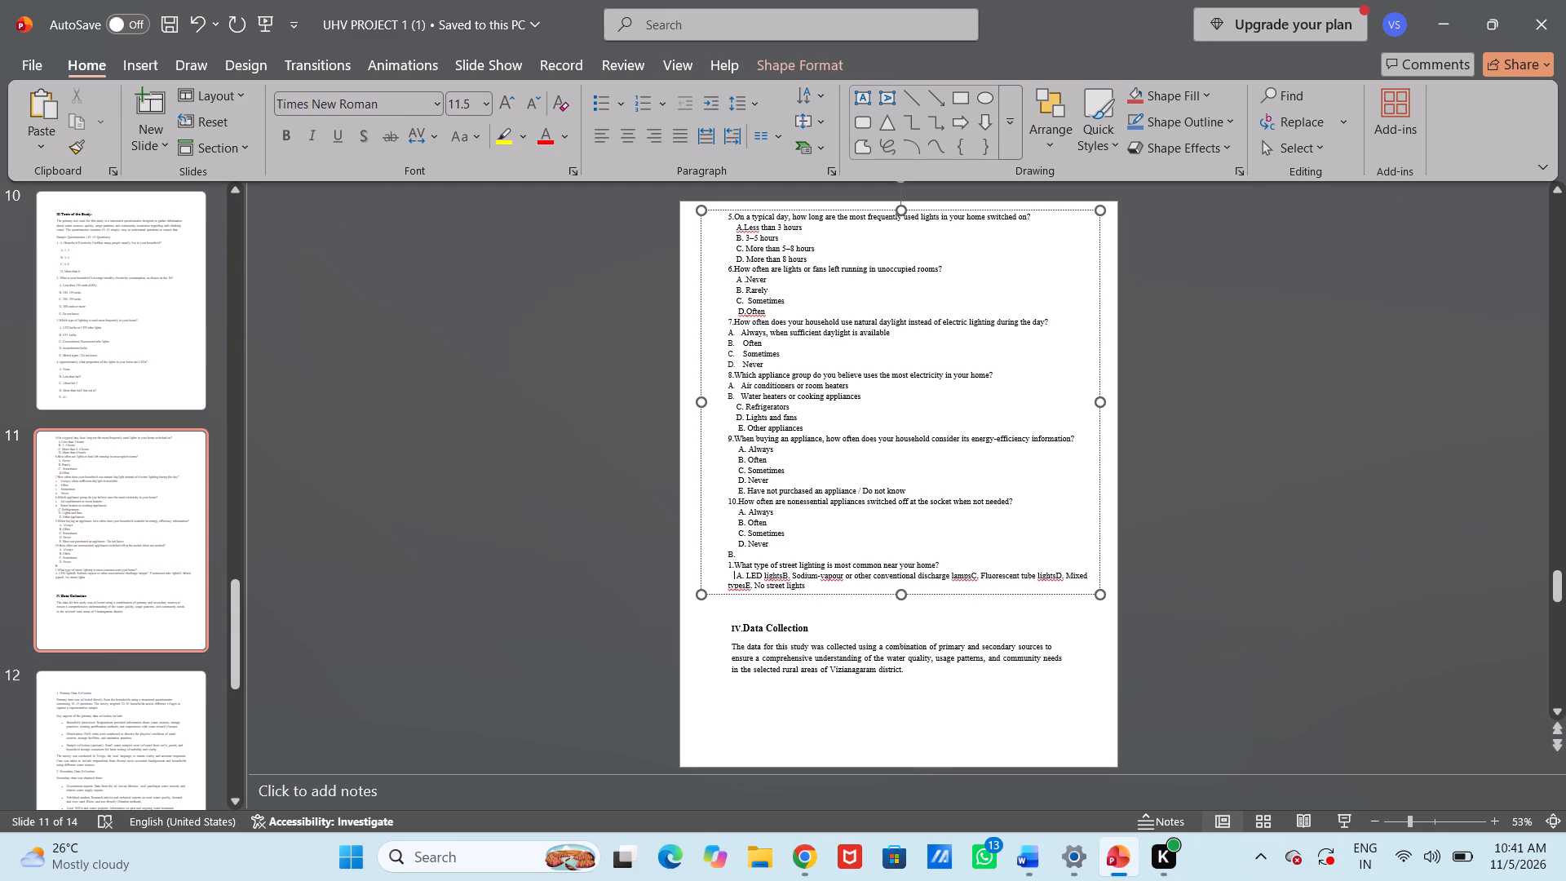
{"action": "key", "text": "space"}
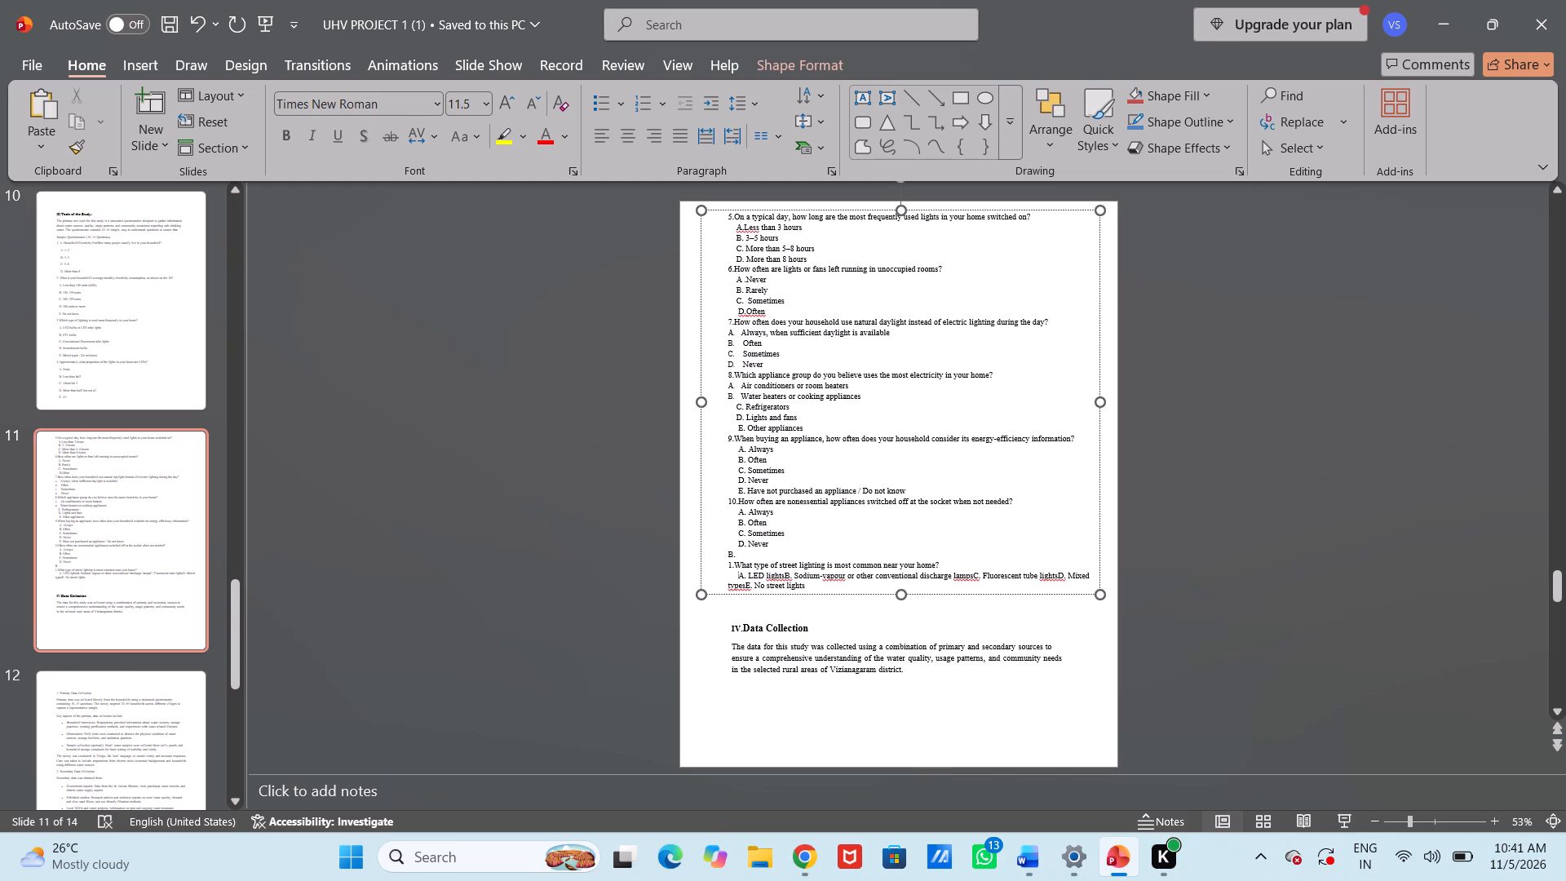
{"action": "left_click", "coordinate": [938, 564]}
{"action": "key", "text": "space"}
{"action": "left_click", "coordinate": [735, 574]}
{"action": "key", "text": "space"}
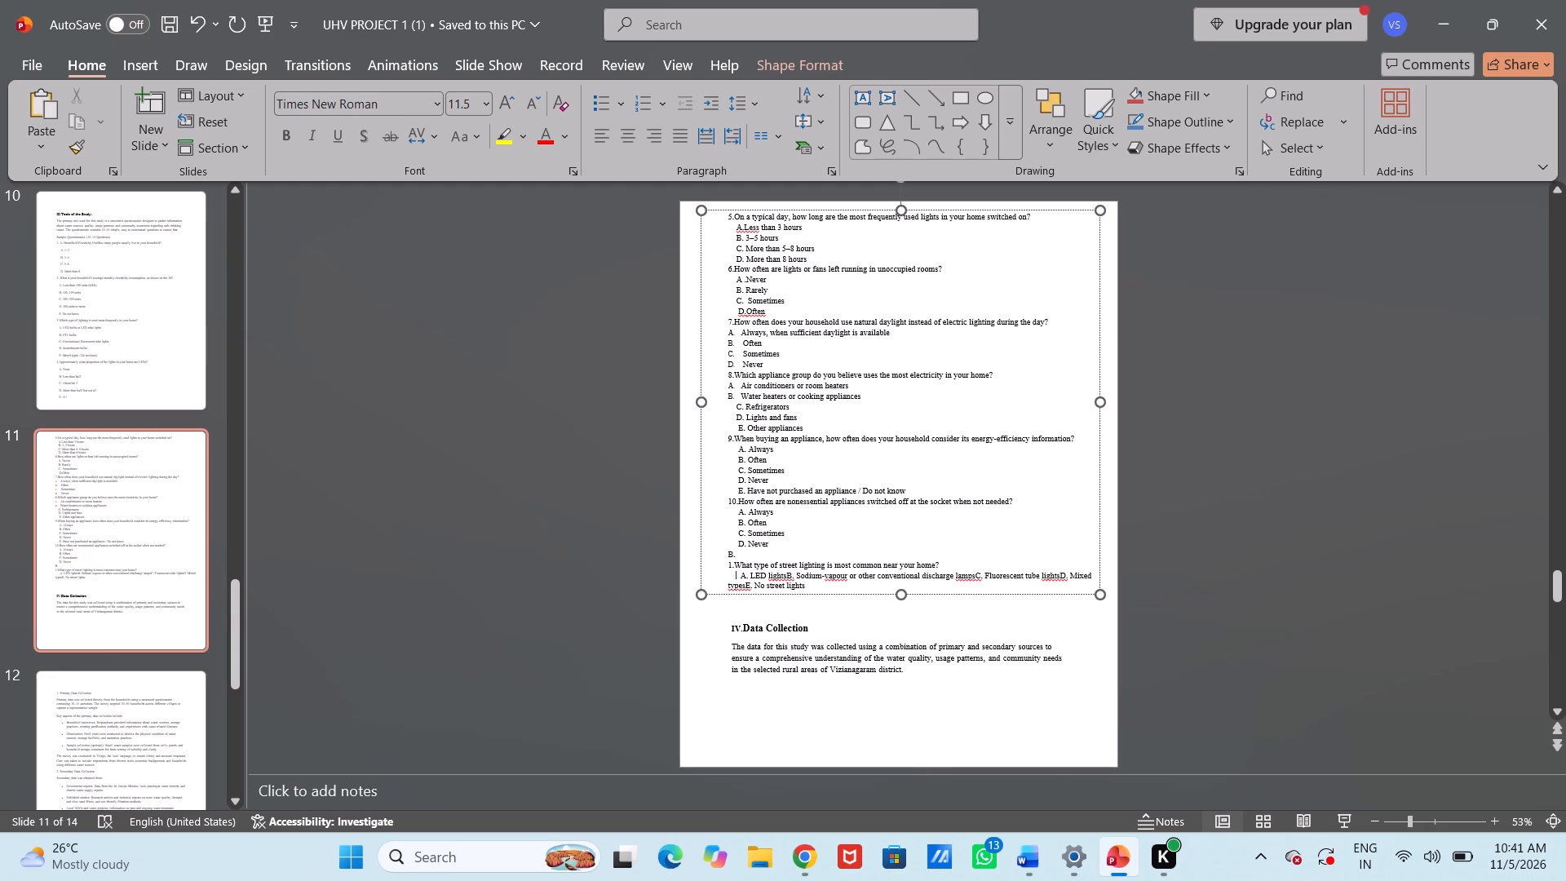
{"action": "key", "text": "BackSpace"}
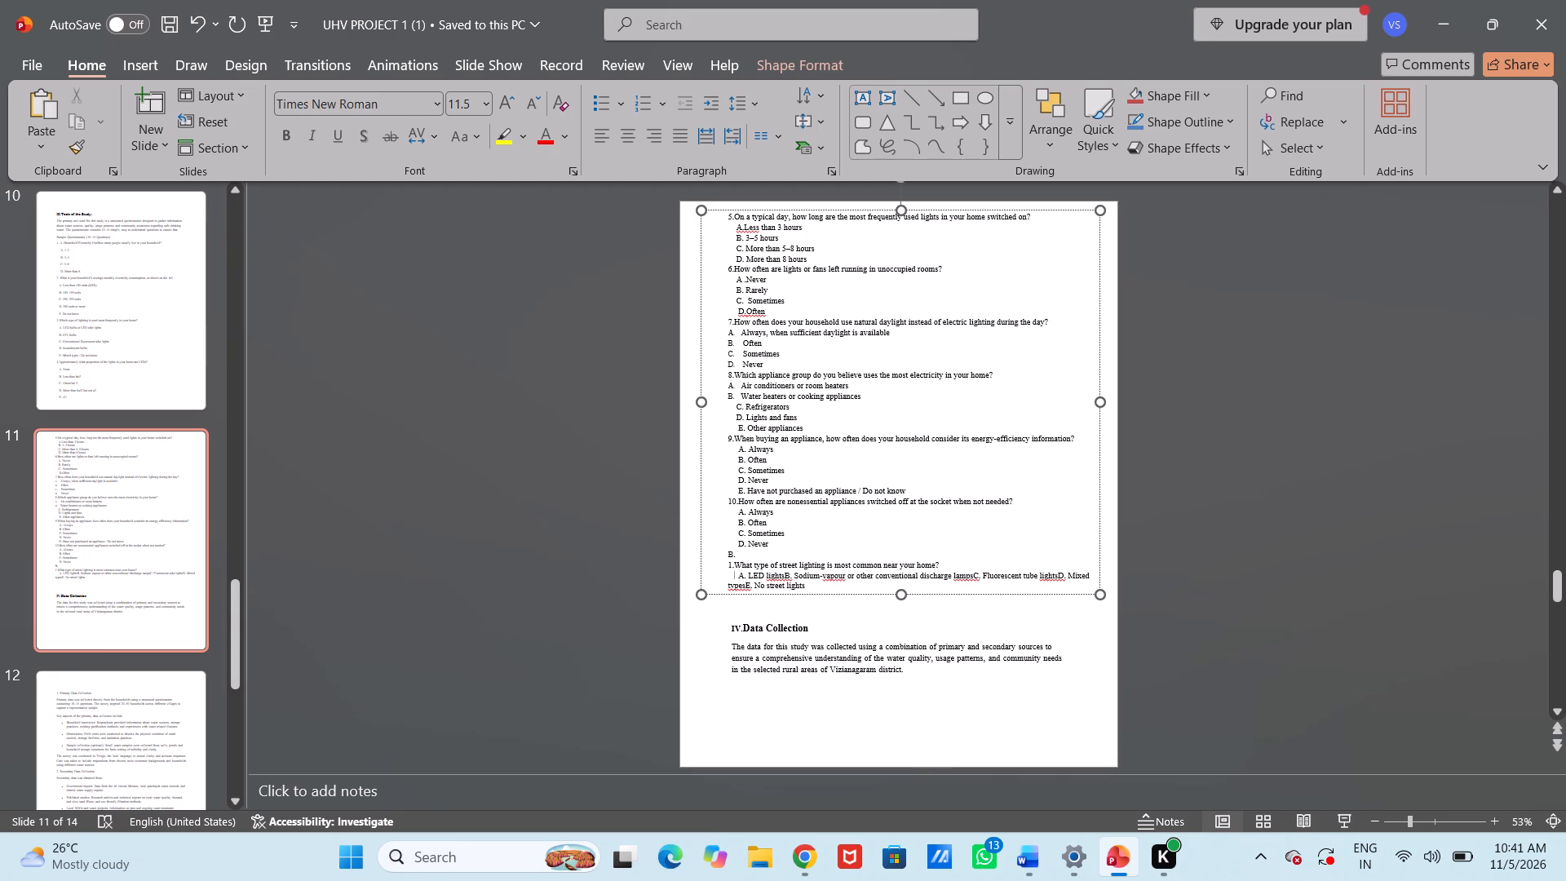
Move the street-lighting option "B. Sodium-vapour or other conventional discharge lamps" onto its own line, indented by five spaces.
{"action": "left_click", "coordinate": [785, 572]}
{"action": "key", "text": "Return"}
{"action": "key", "text": "space"}
{"action": "key", "text": "space"}
{"action": "key", "text": "space"}
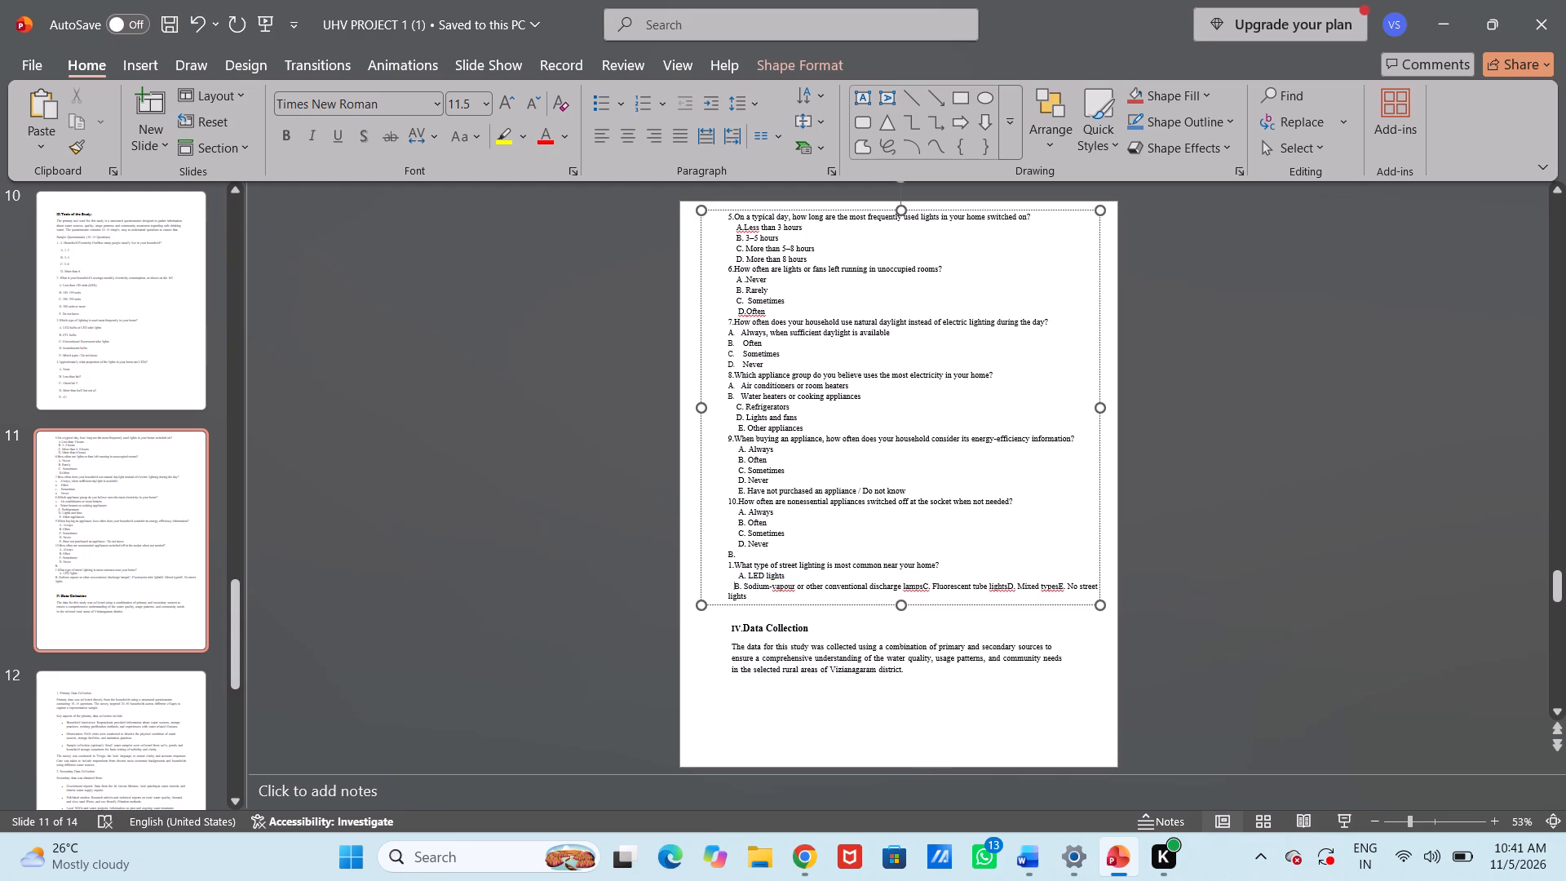
{"action": "key", "text": "space"}
{"action": "key", "text": "space"}
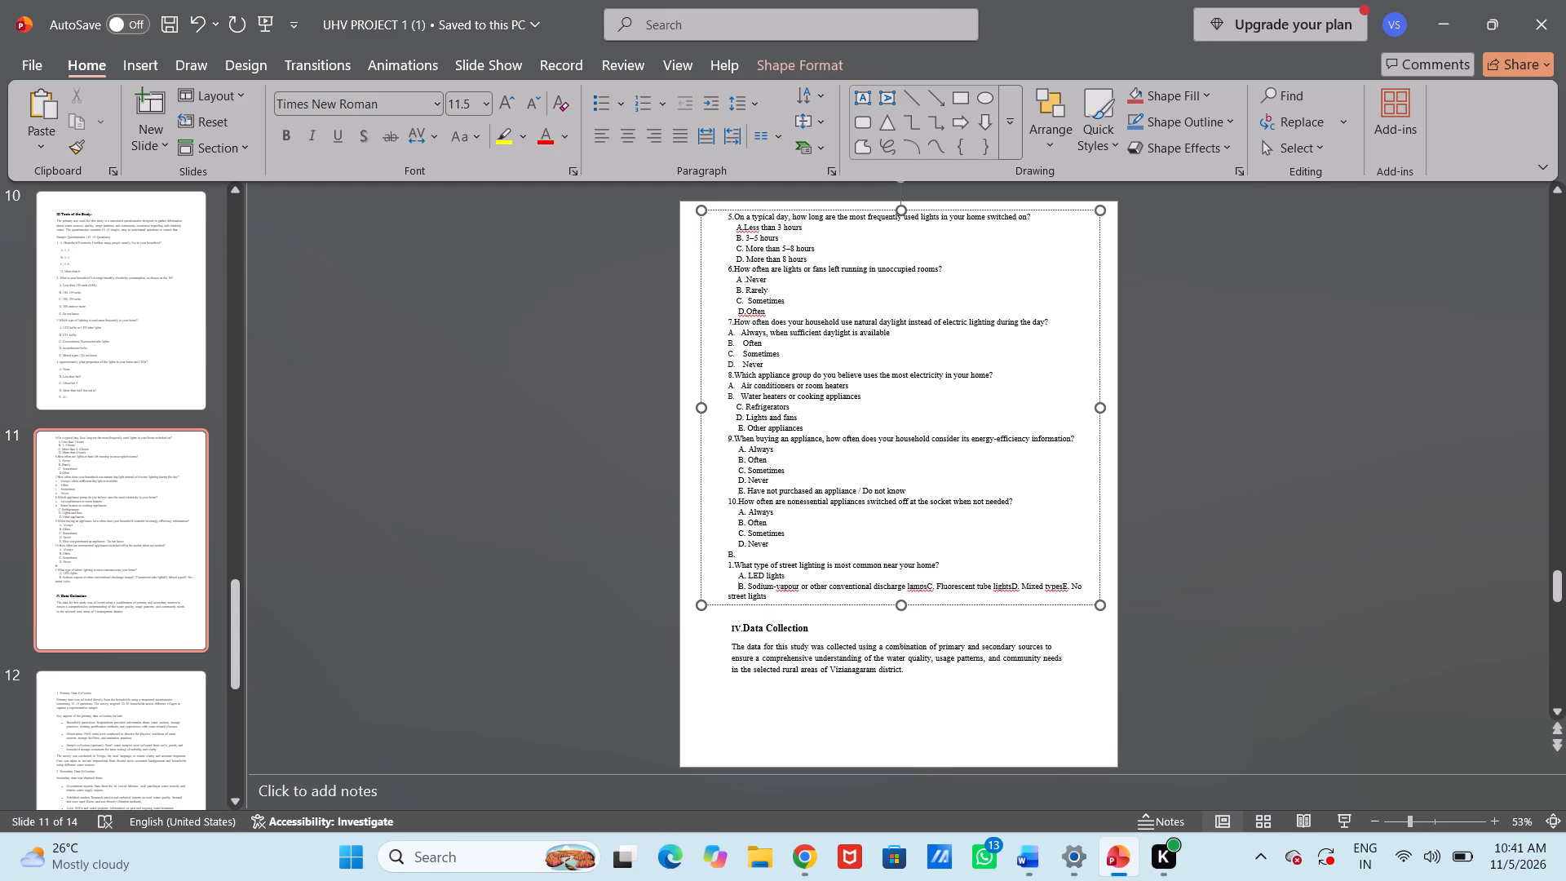
Move the street-lighting option "C. Fluorescent tube lights" onto its own line, indented by five spaces.
{"action": "left_click", "coordinate": [926, 583]}
{"action": "key", "text": "Return"}
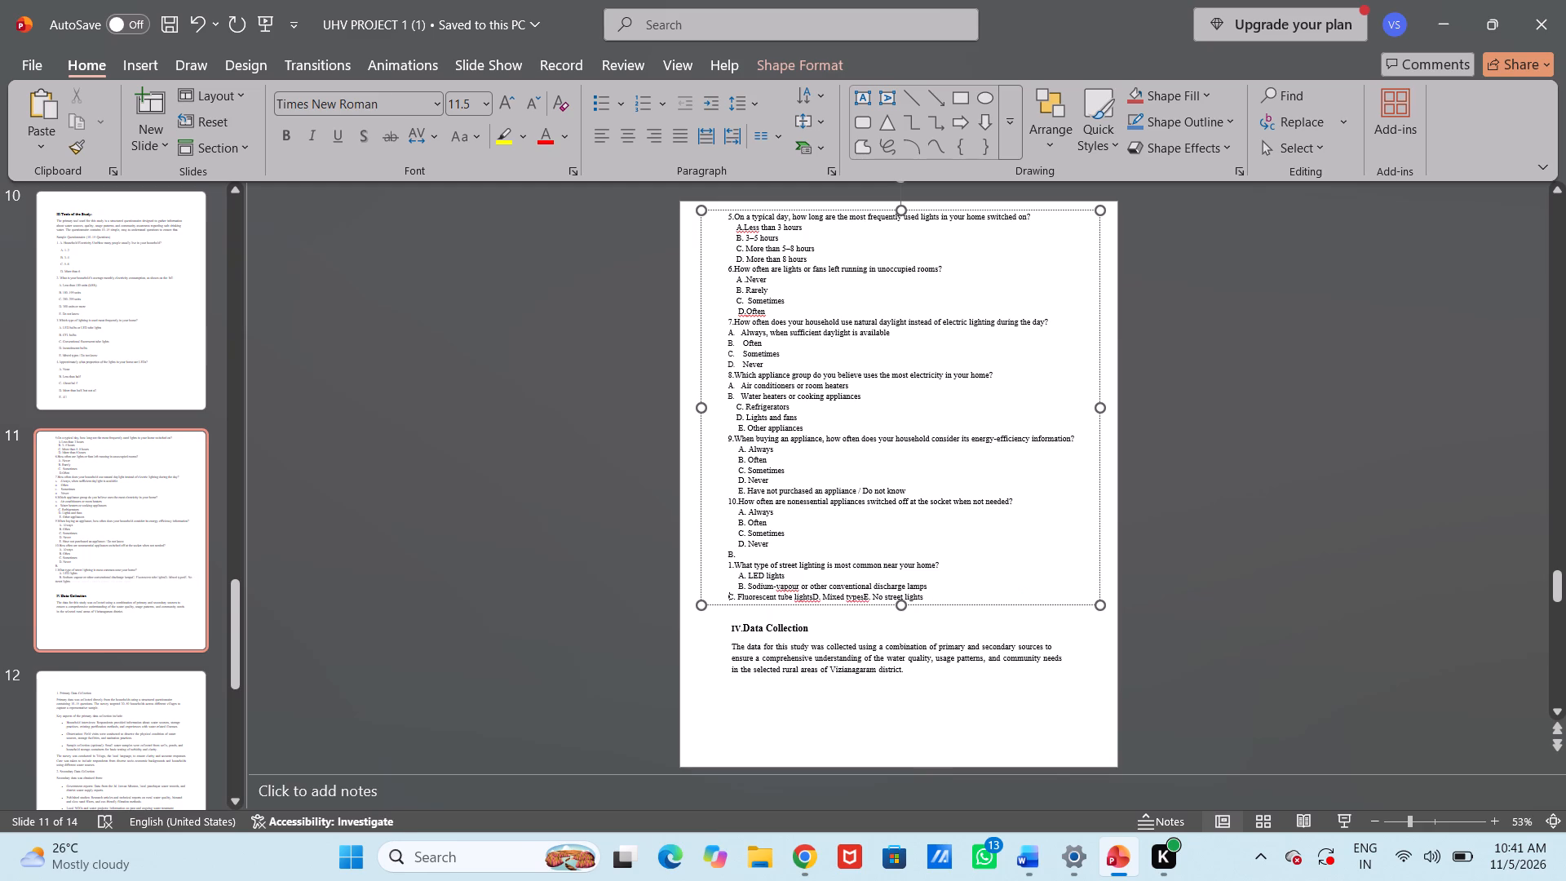
{"action": "key", "text": "space"}
{"action": "key", "text": "space"}
{"action": "key", "text": "space"}
{"action": "key", "text": "space"}
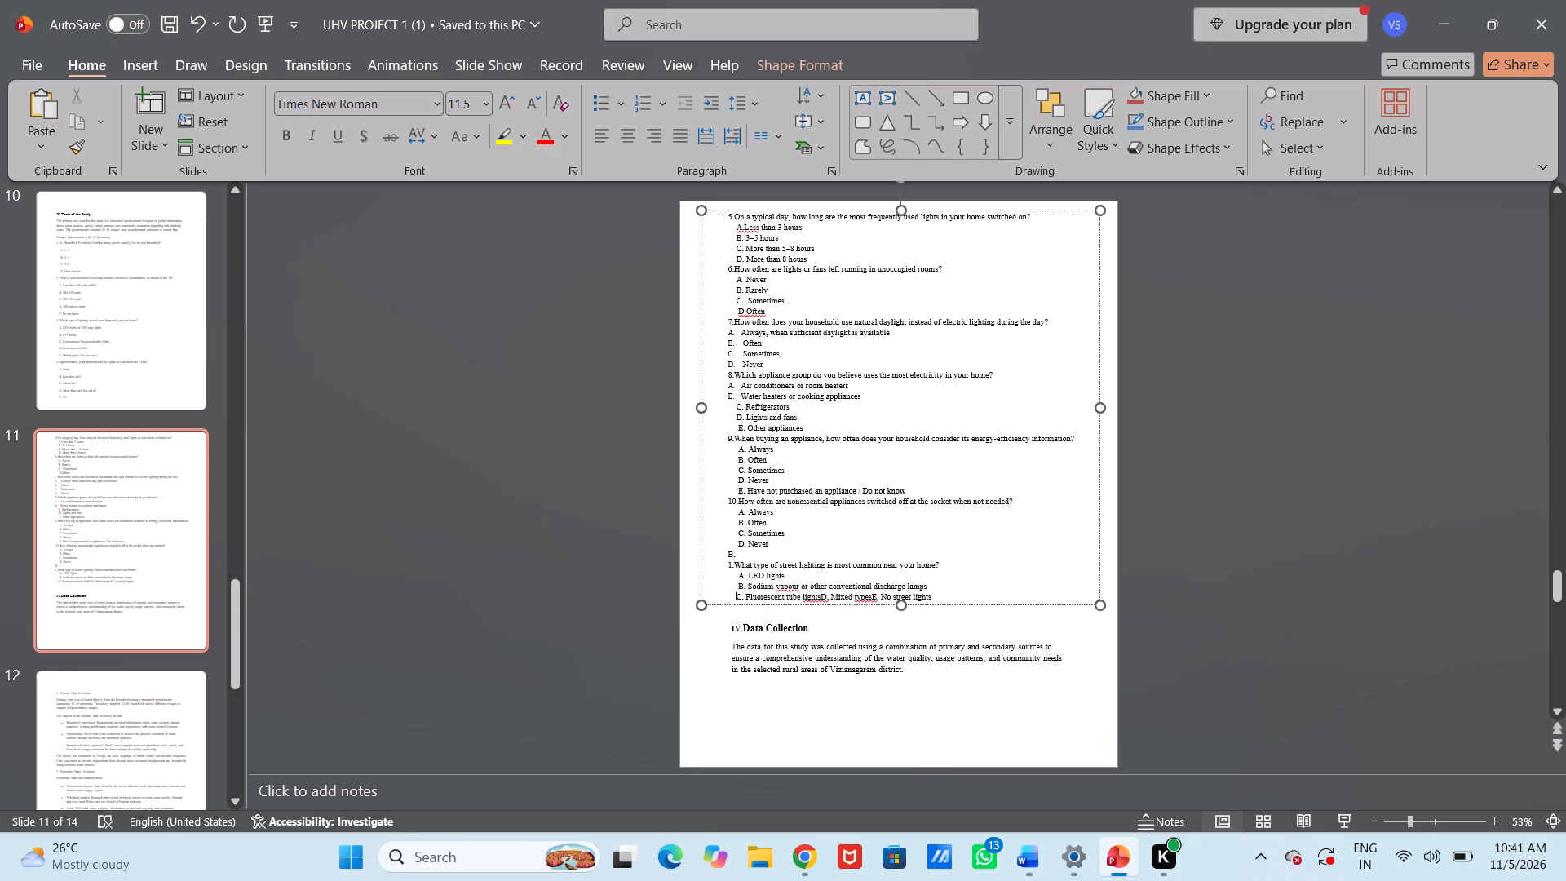
{"action": "key", "text": "space"}
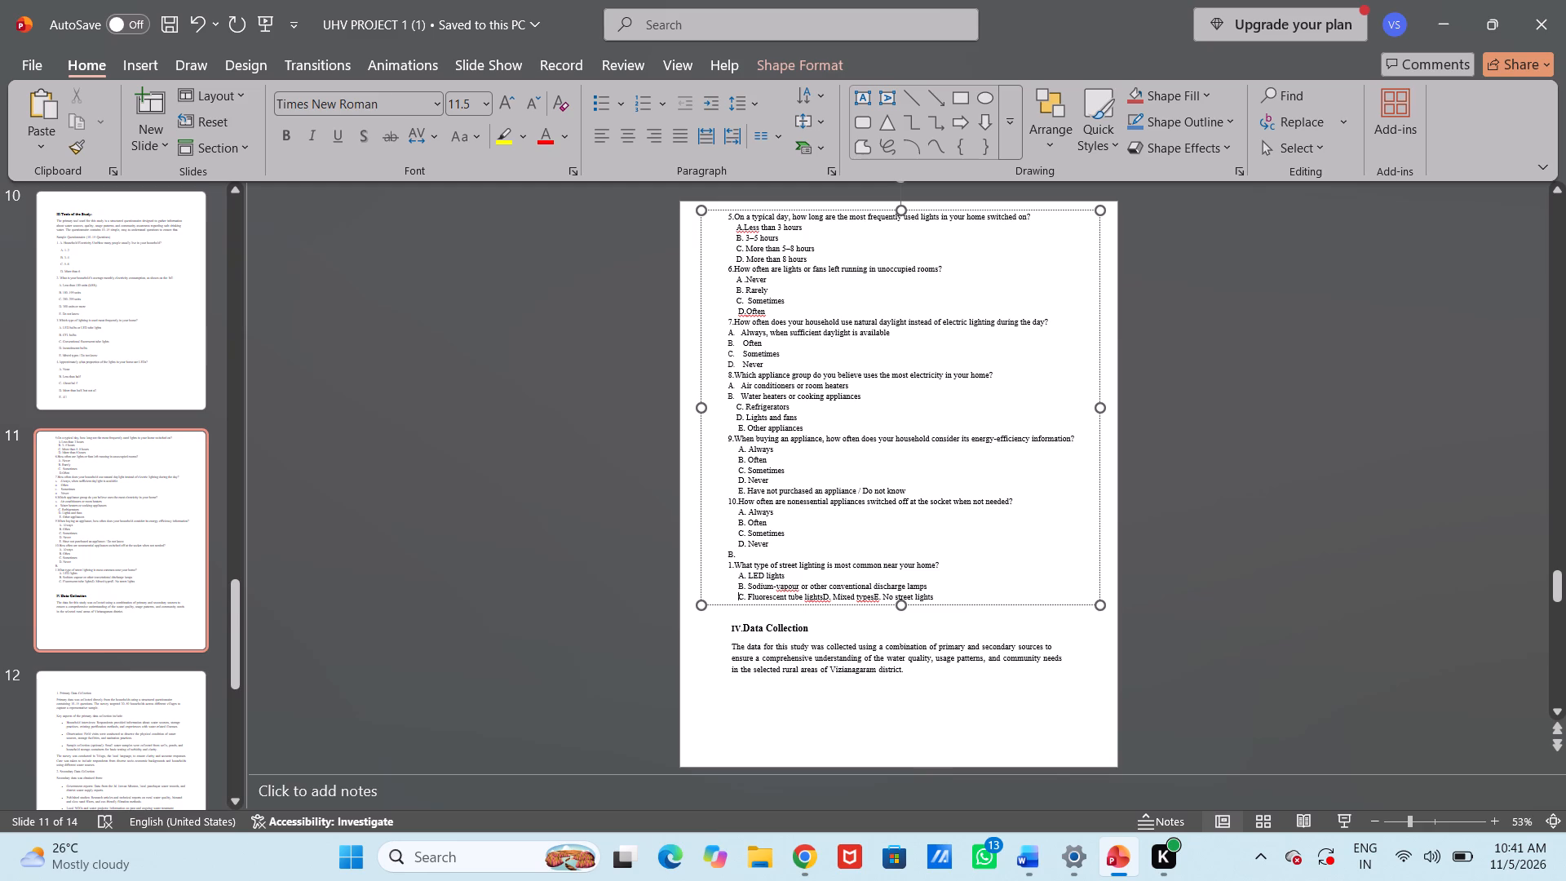
Move the street-lighting option "D. Mixed types" onto its own line, indented by five spaces.
{"action": "left_click", "coordinate": [821, 595]}
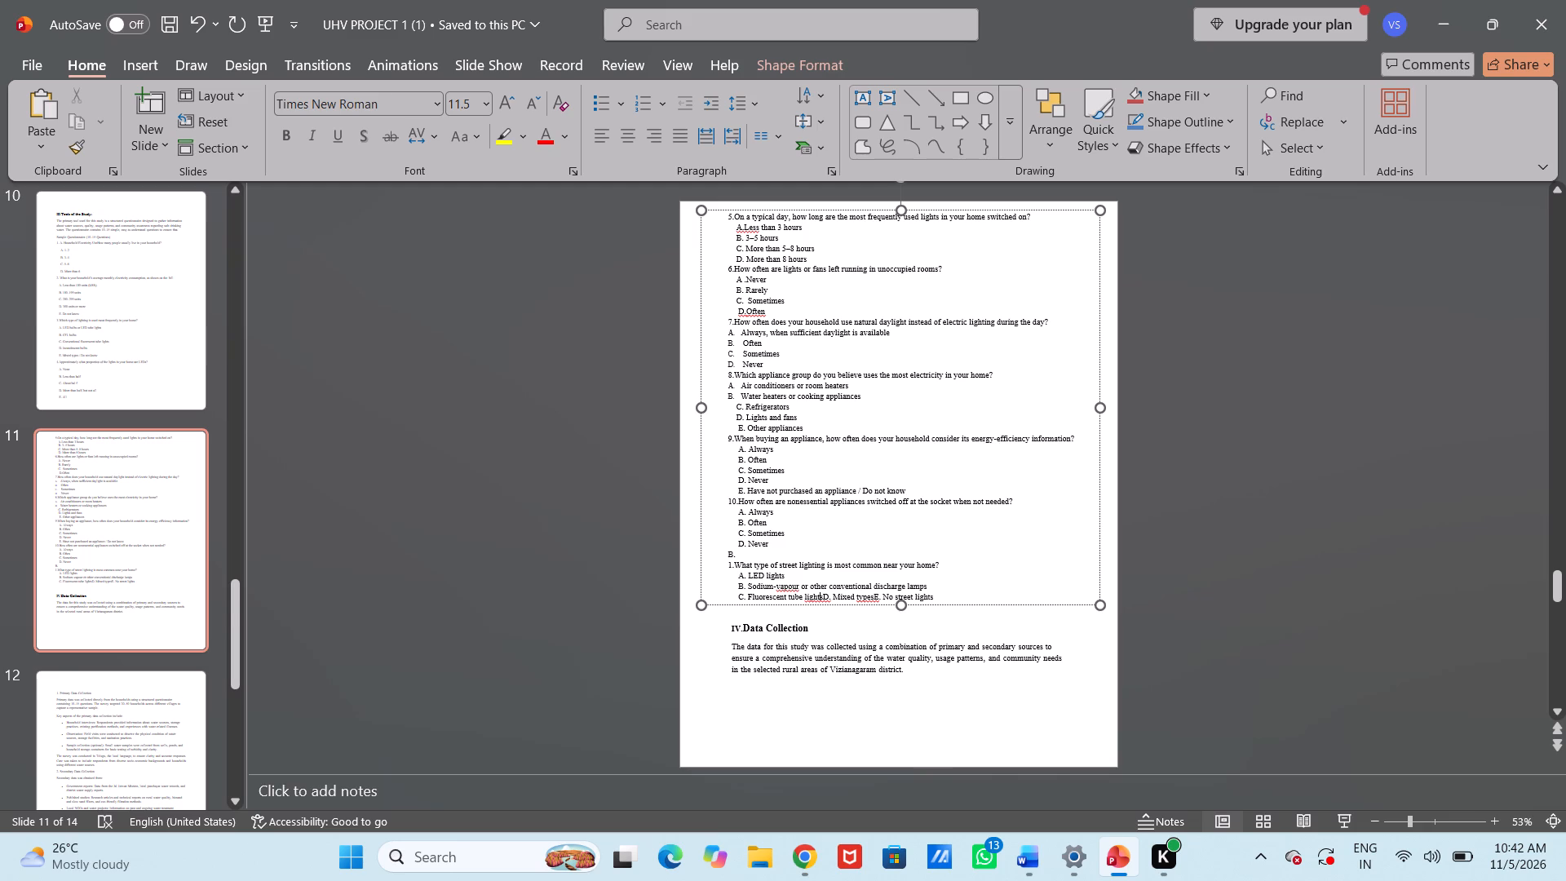
{"action": "key", "text": "Right"}
{"action": "key", "text": "Return"}
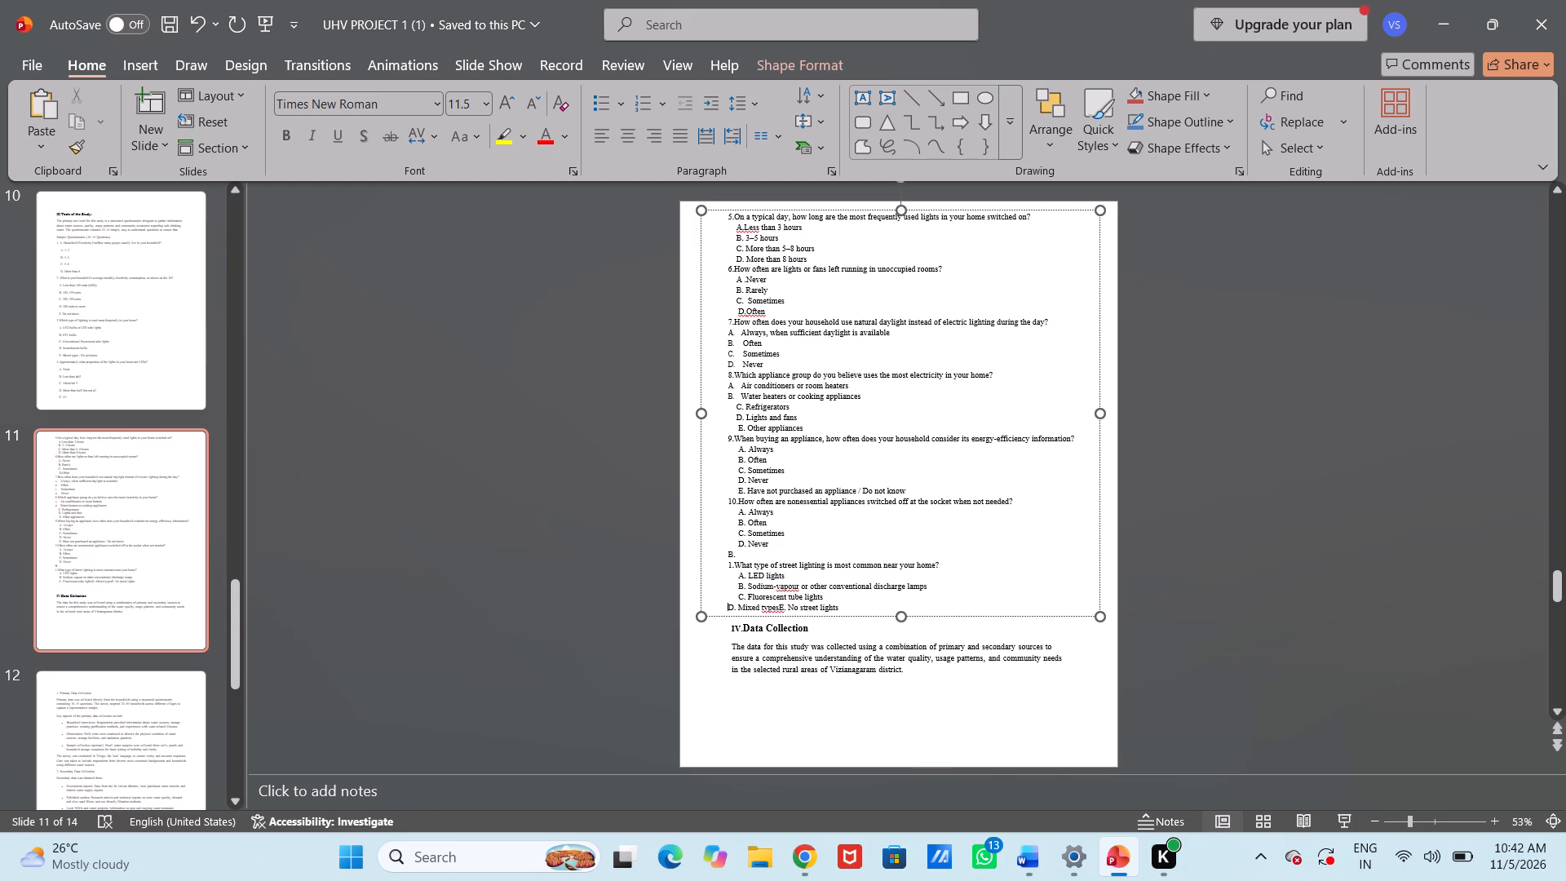
{"action": "key", "text": "space"}
{"action": "key", "text": "space"}
{"action": "key", "text": "space"}
{"action": "key", "text": "space"}
{"action": "key", "text": "space"}
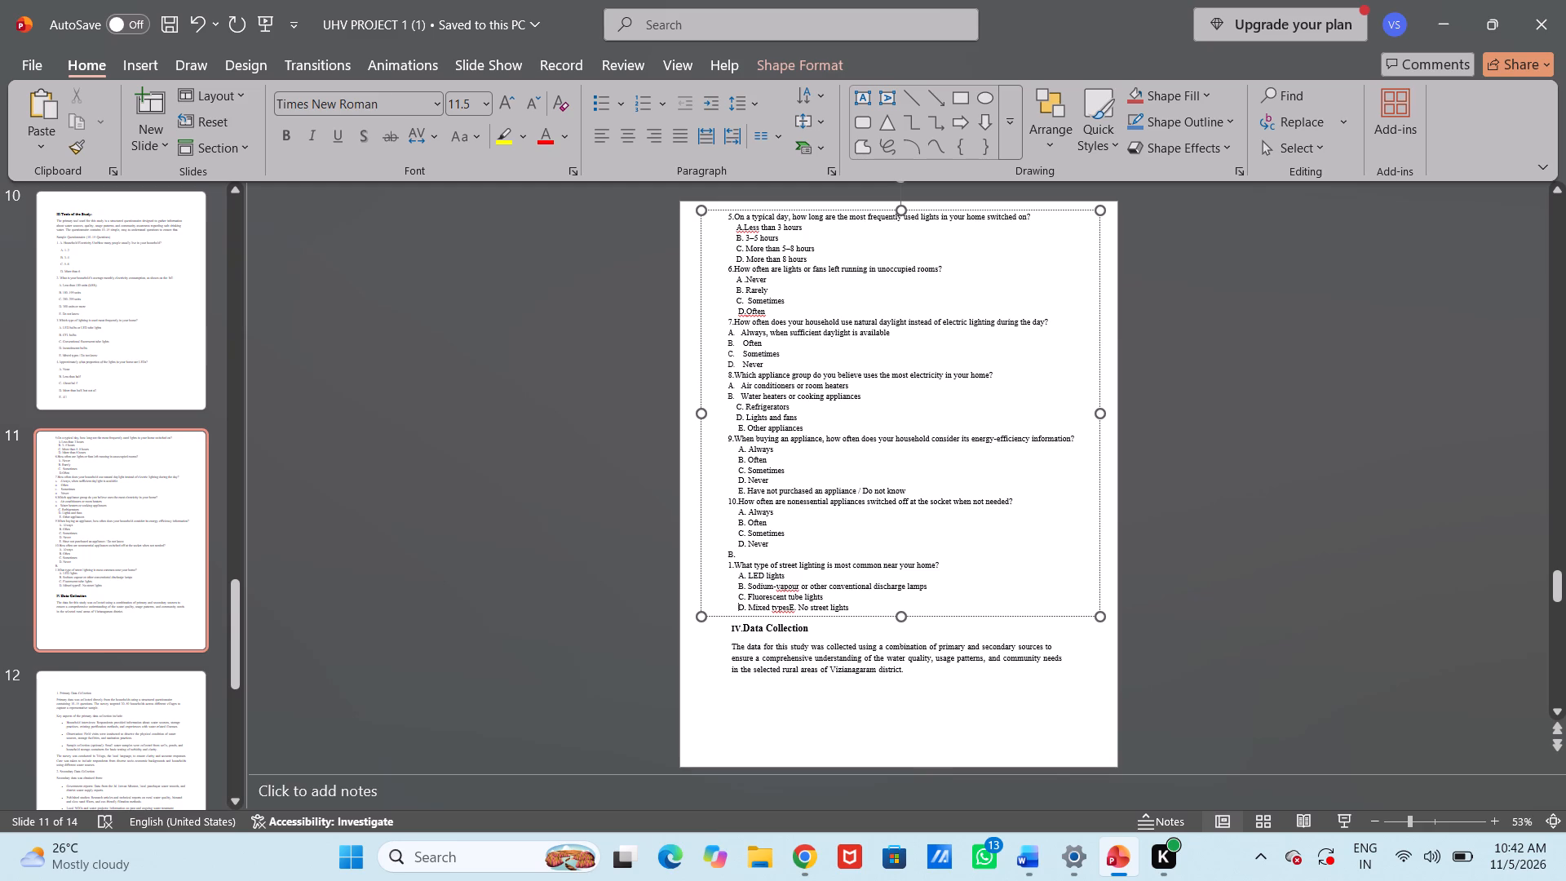
Move the street-lighting option "E. No street lights" onto its own line, indented by five spaces.
{"action": "left_click", "coordinate": [785, 607]}
{"action": "key", "text": "Right"}
{"action": "key", "text": "Return"}
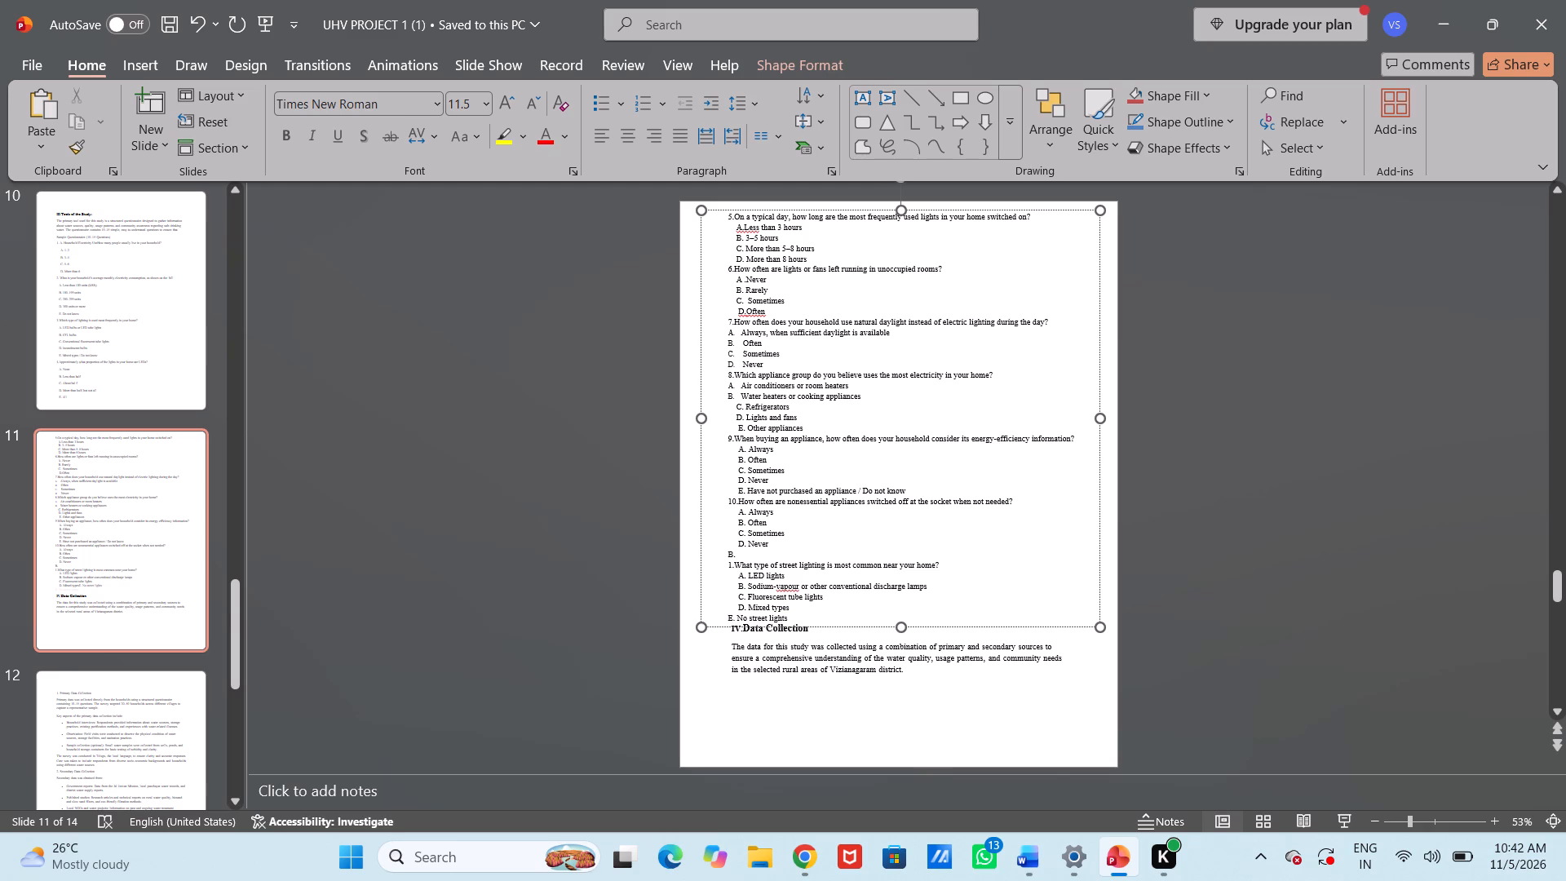
{"action": "key", "text": "space"}
{"action": "key", "text": "space"}
{"action": "key", "text": "space"}
{"action": "key", "text": "space"}
{"action": "key", "text": "space"}
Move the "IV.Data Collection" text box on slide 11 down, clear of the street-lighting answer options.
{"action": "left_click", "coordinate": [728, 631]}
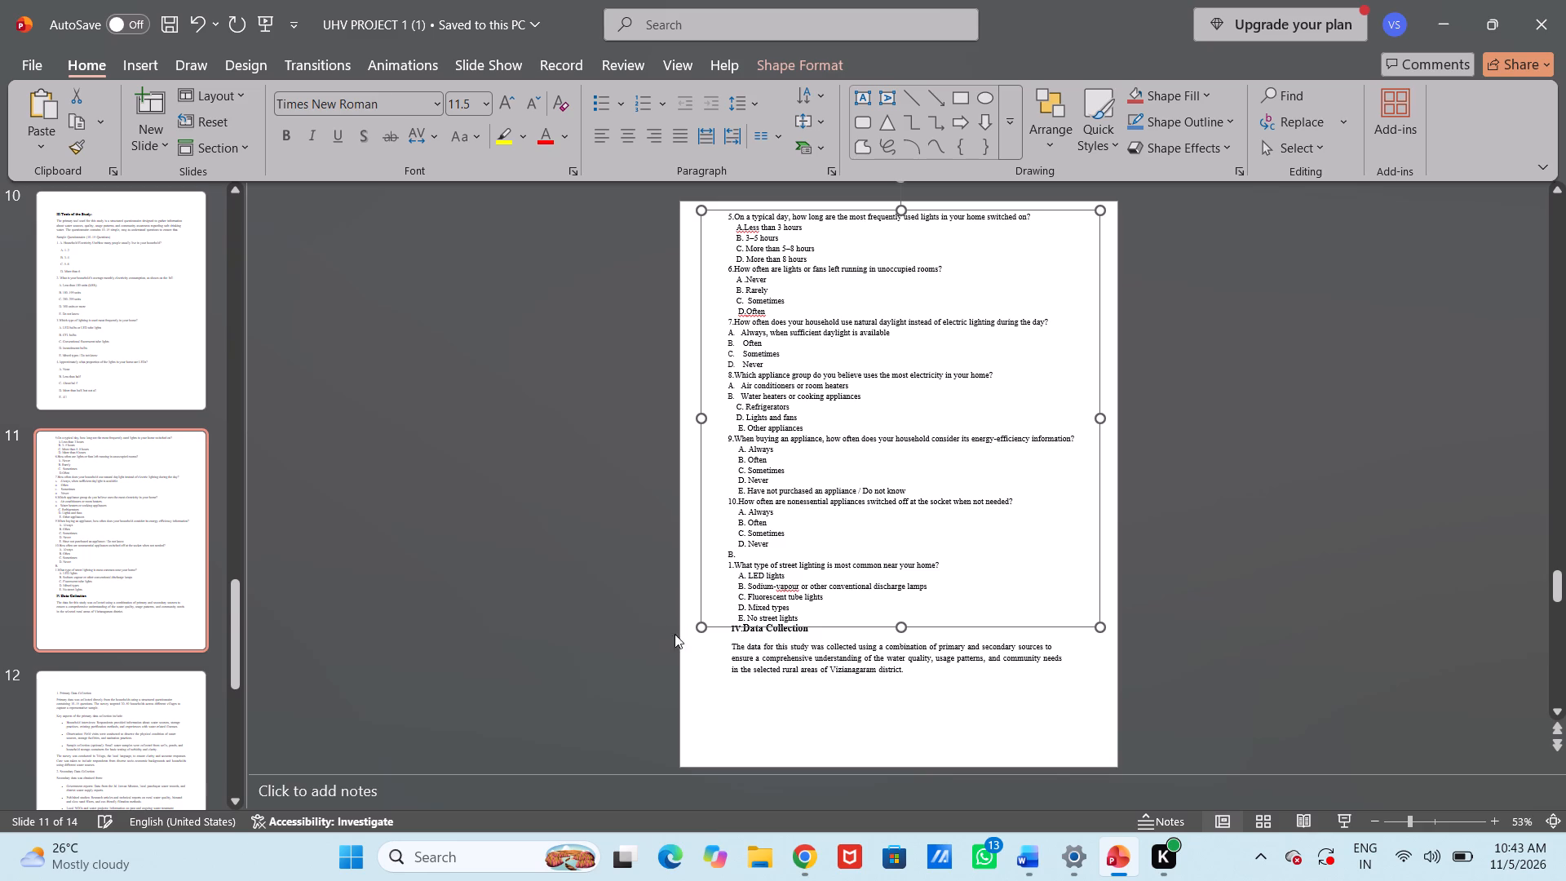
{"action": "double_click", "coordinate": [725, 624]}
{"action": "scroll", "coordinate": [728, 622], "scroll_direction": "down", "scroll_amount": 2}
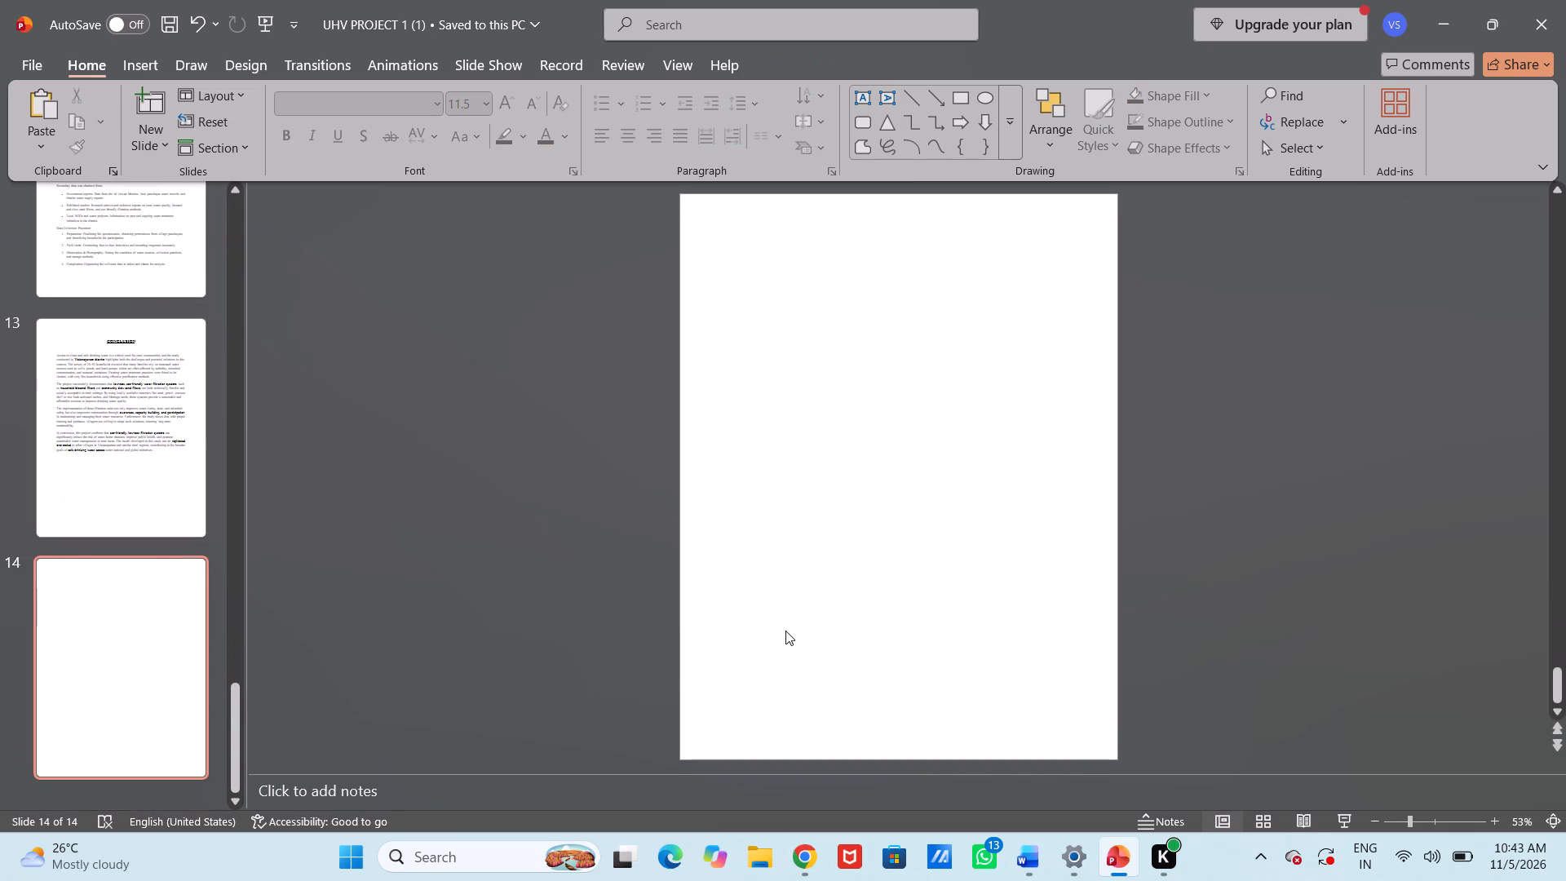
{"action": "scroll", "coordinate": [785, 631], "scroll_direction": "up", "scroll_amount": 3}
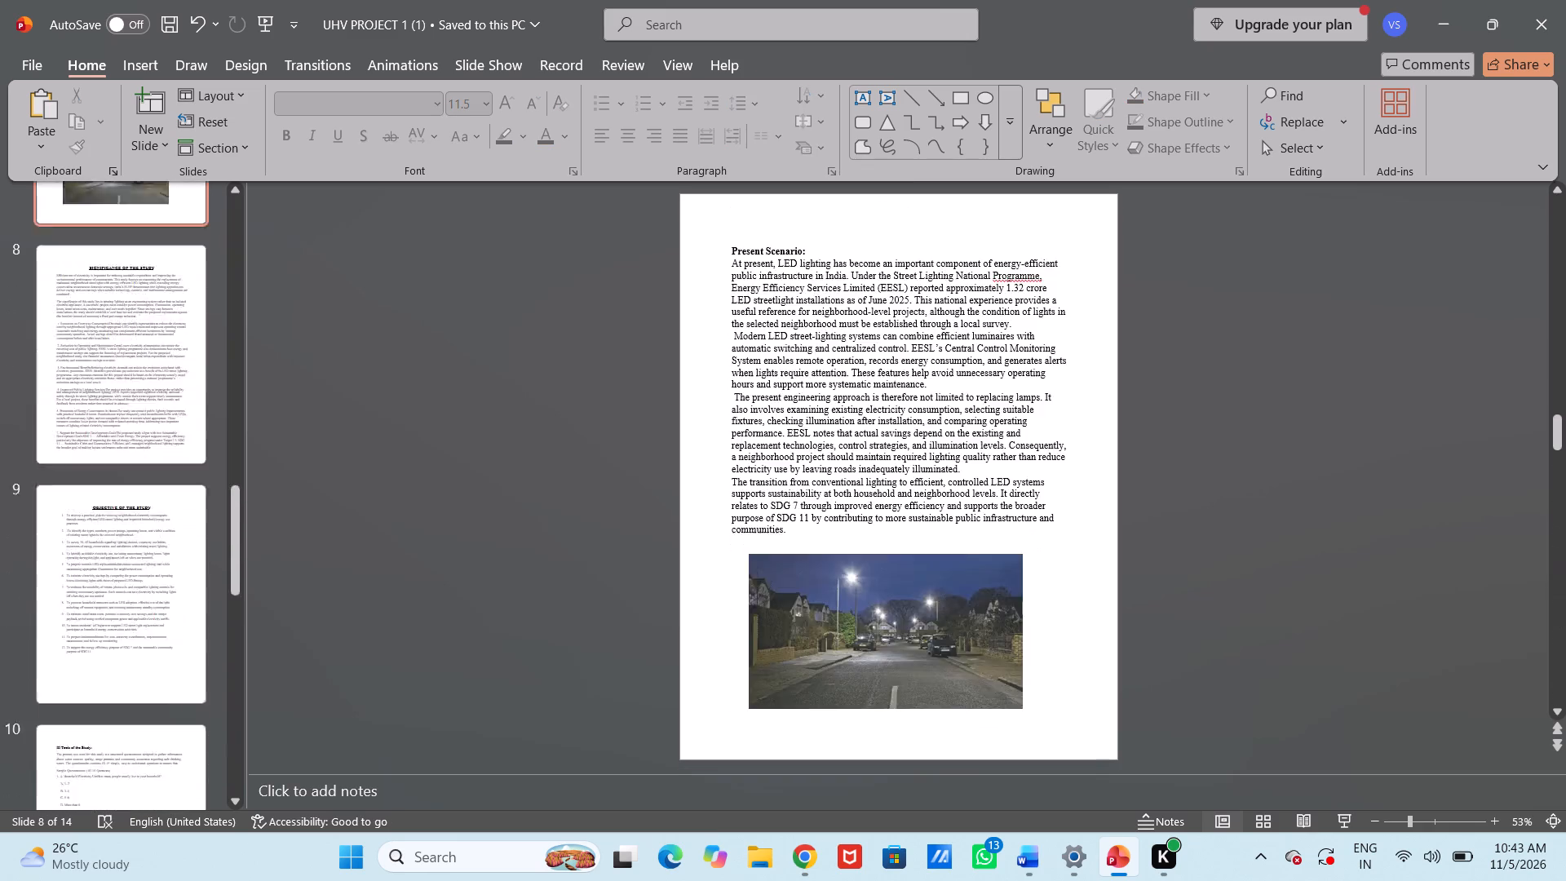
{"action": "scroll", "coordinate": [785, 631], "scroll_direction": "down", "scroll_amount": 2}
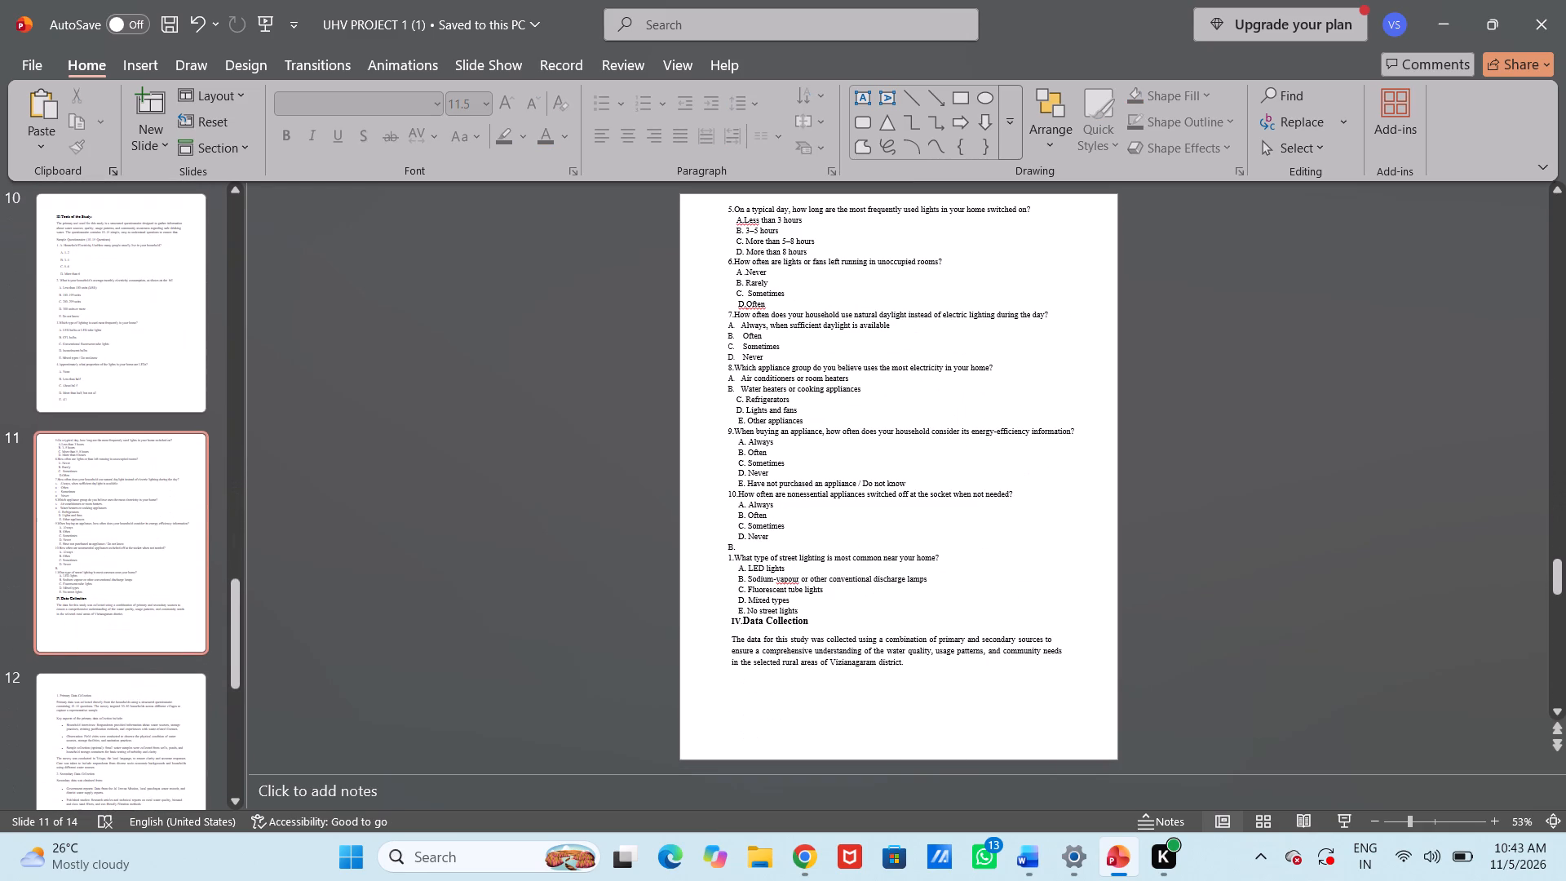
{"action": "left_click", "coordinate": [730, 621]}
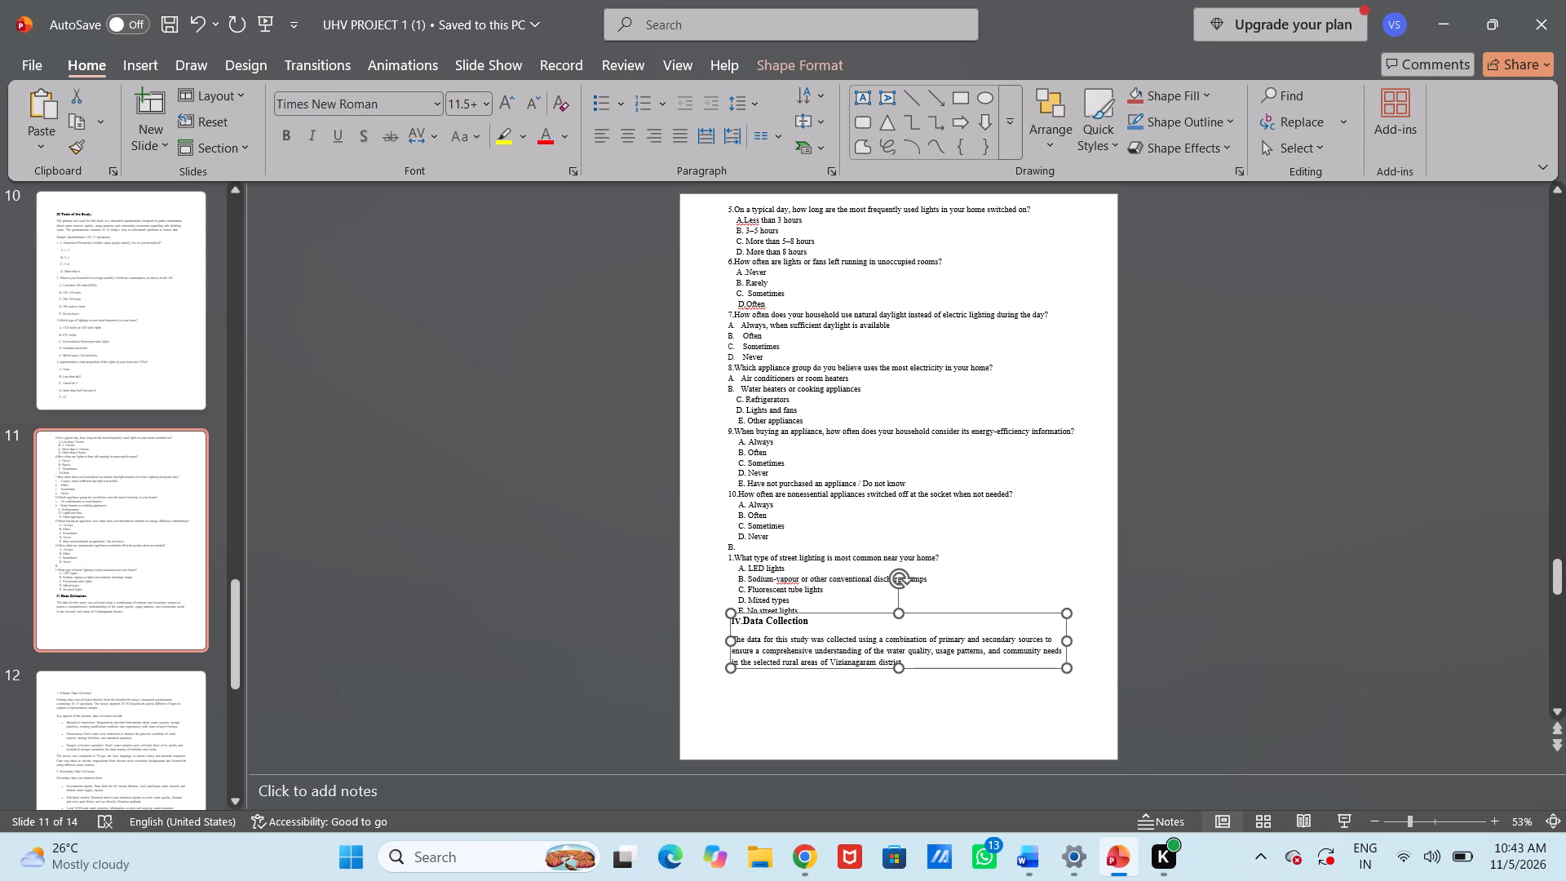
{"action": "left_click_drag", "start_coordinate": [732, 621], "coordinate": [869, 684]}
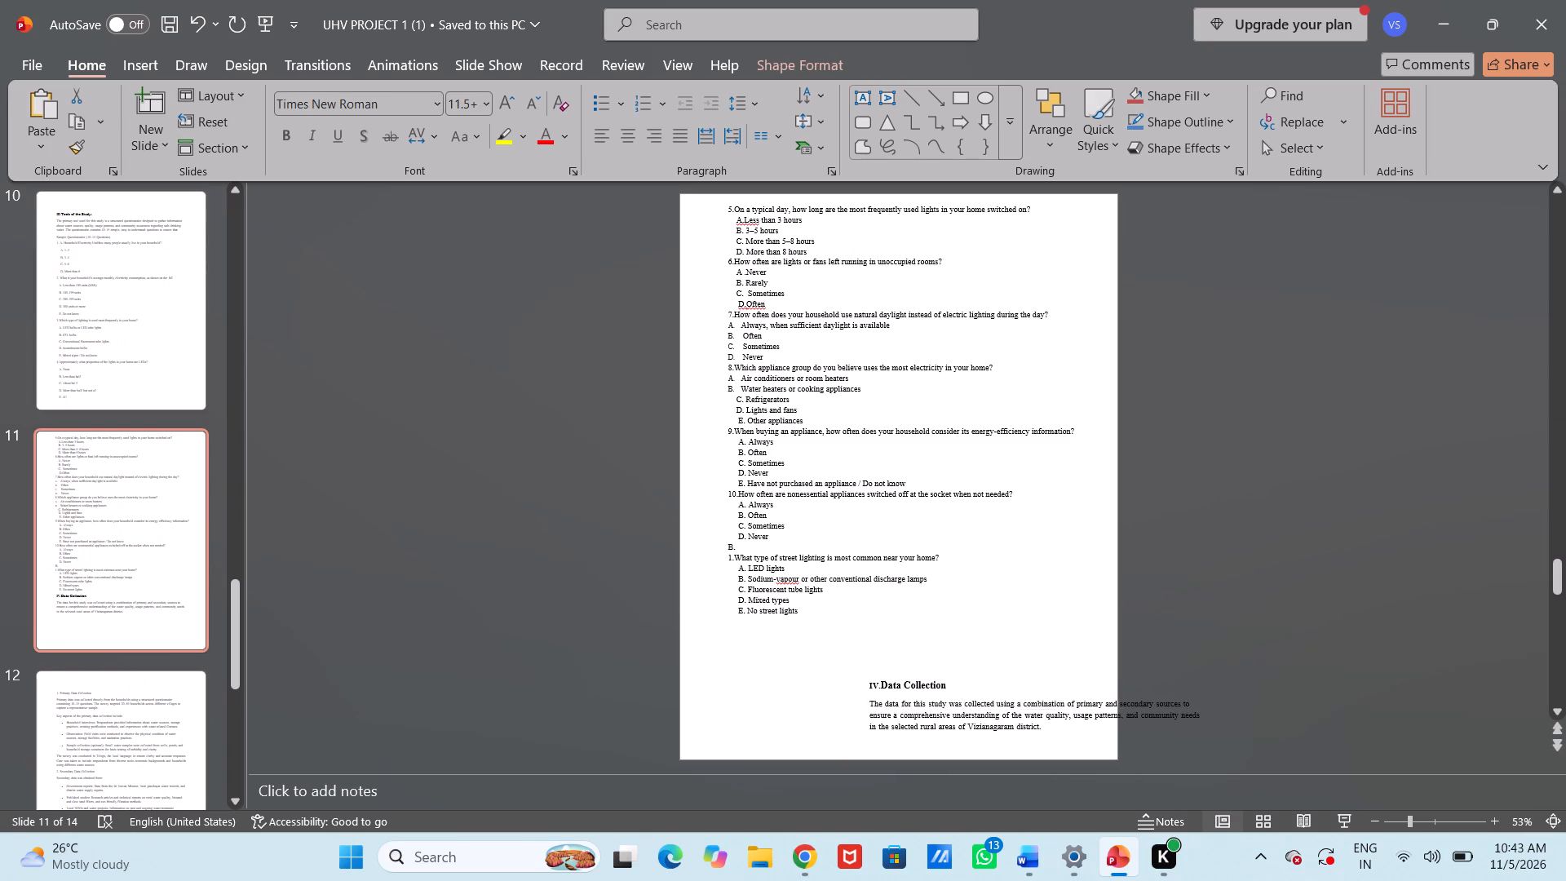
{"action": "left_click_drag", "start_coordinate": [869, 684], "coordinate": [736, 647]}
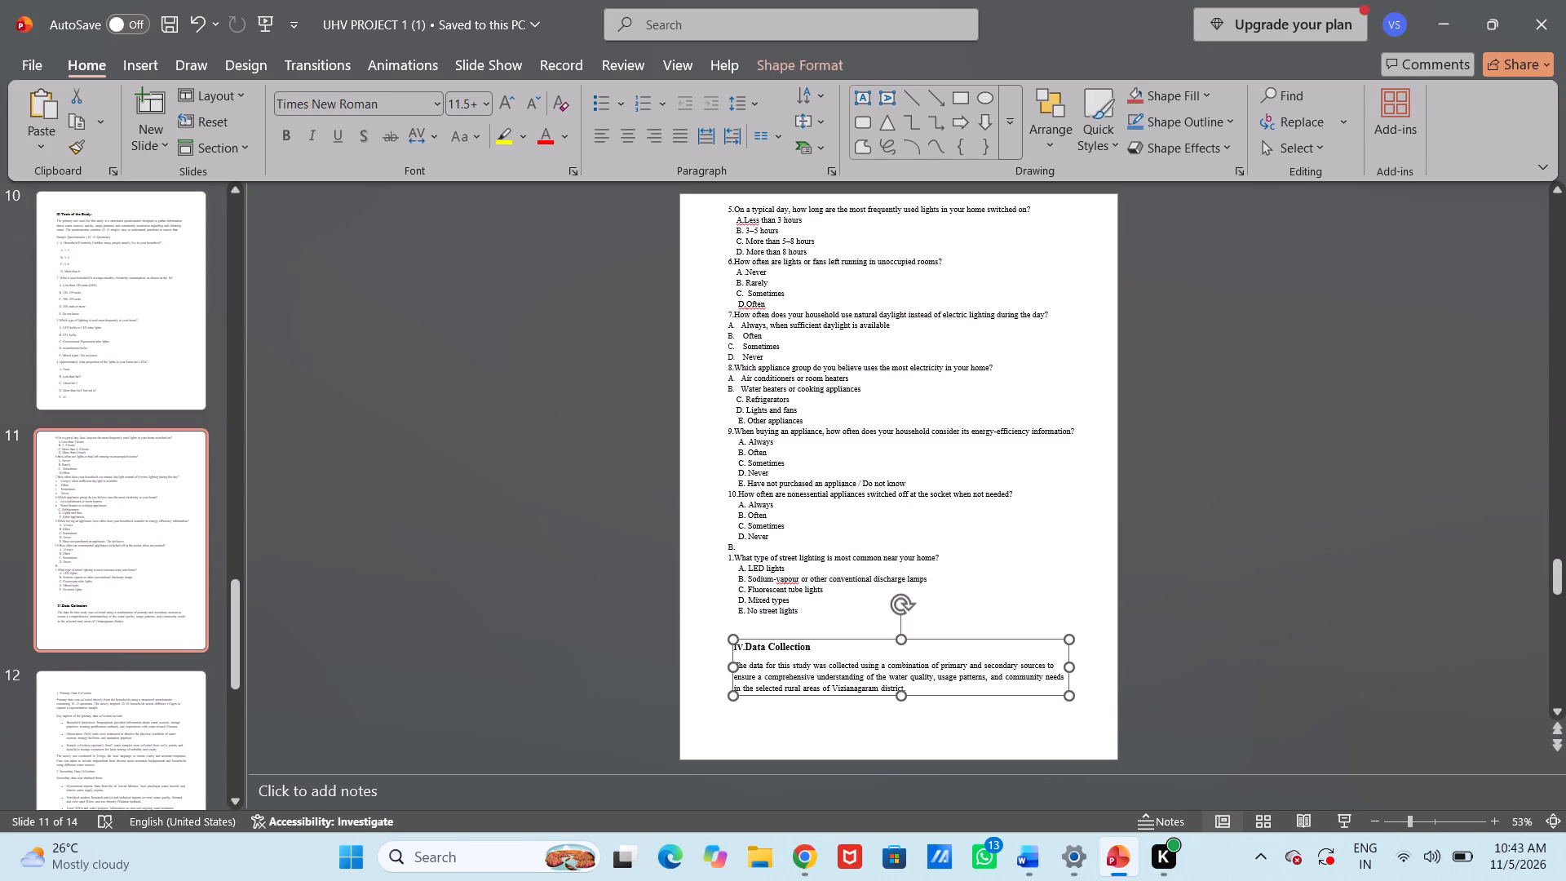
Delete the "IV.Data Collection" heading and its paragraph from below the questionnaire on slide 11.
{"action": "left_click_drag", "start_coordinate": [743, 650], "coordinate": [911, 711]}
{"action": "key", "text": "BackSpace"}
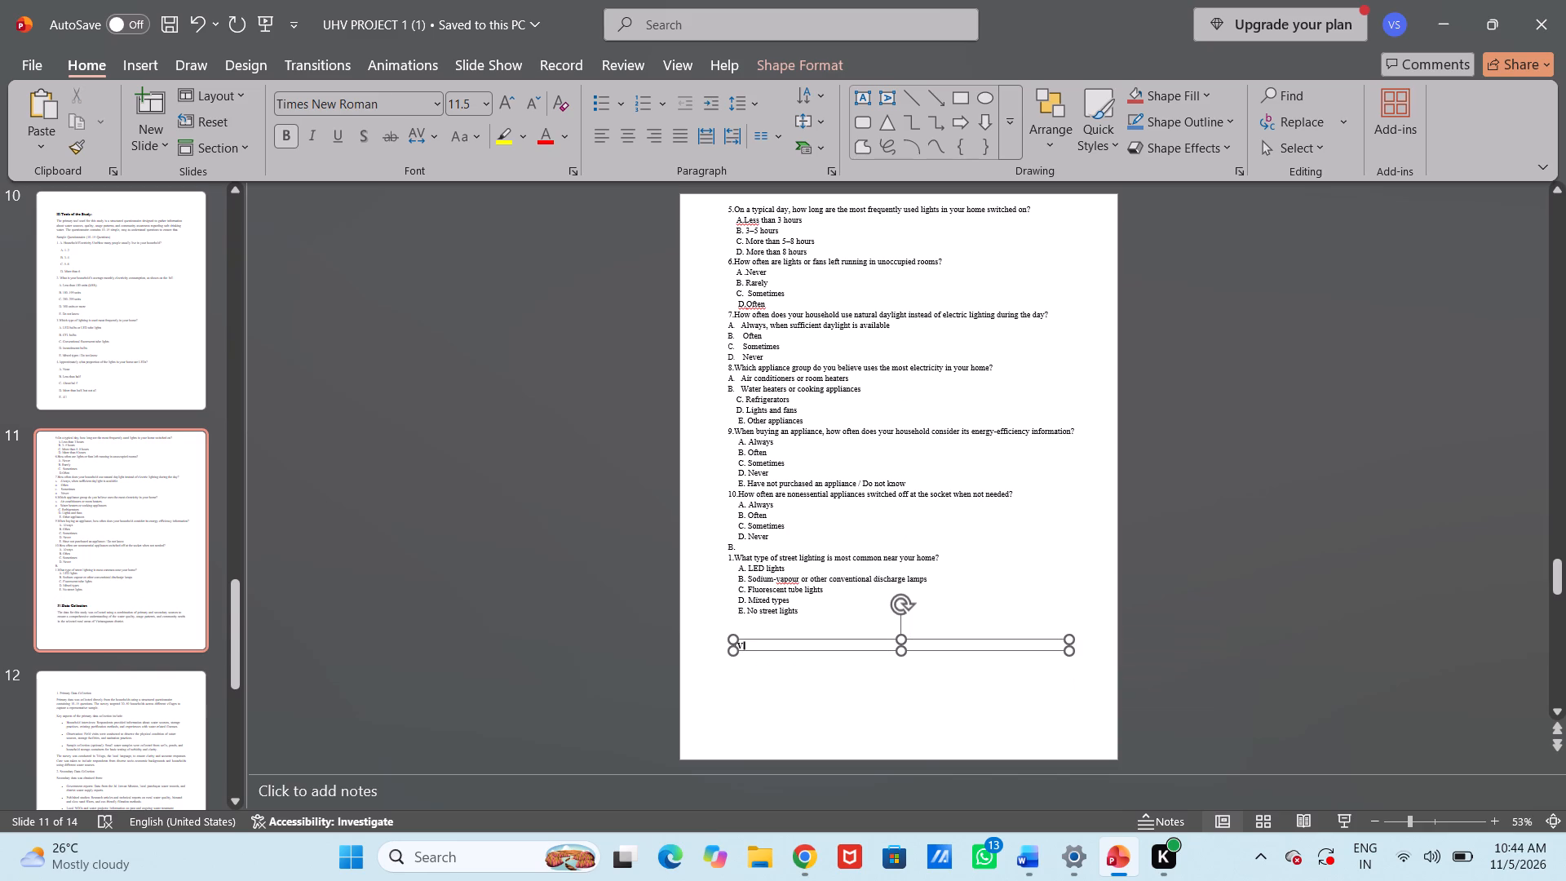
{"action": "key", "text": "BackSpace"}
{"action": "key", "text": "BackSpace"}
{"action": "left_click", "coordinate": [963, 523]}
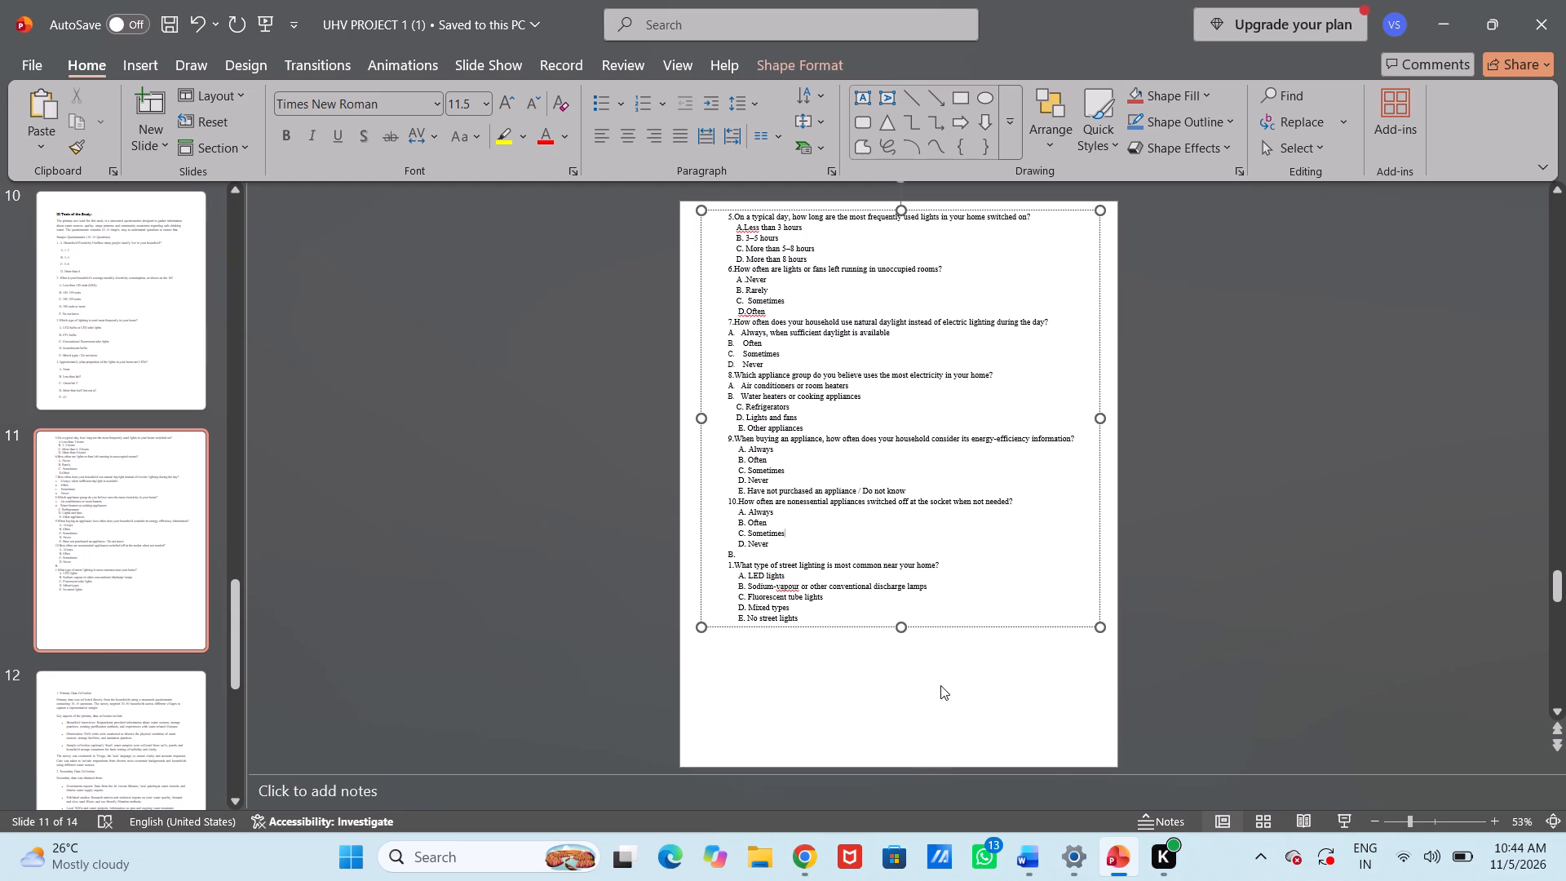
Delete slide 12, which holds the old primary and secondary data collection text.
{"action": "left_click", "coordinate": [133, 707]}
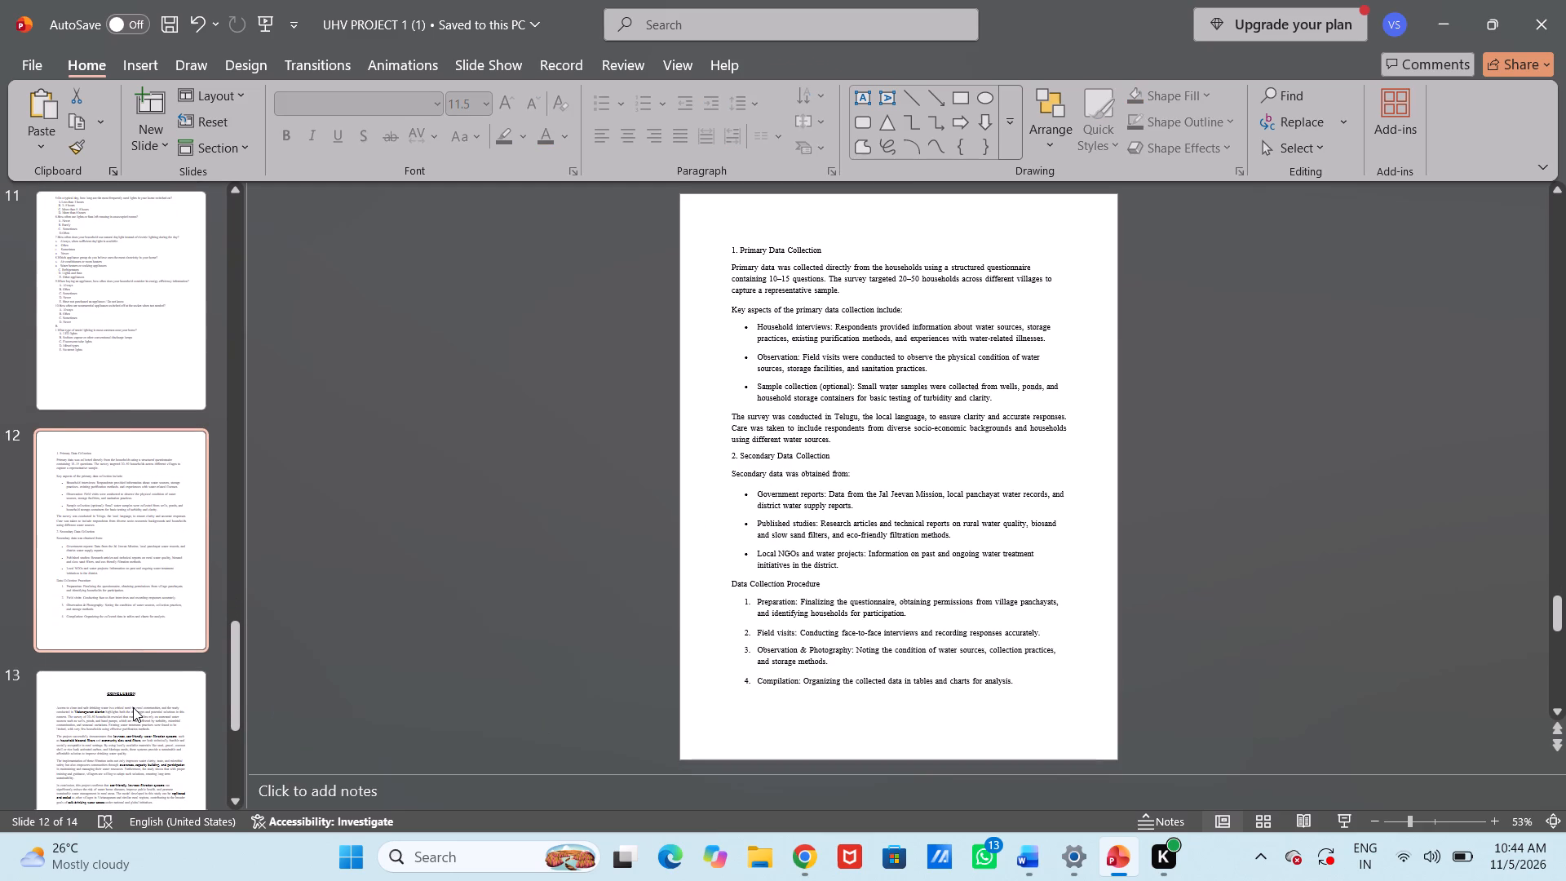
{"action": "right_click", "coordinate": [586, 504]}
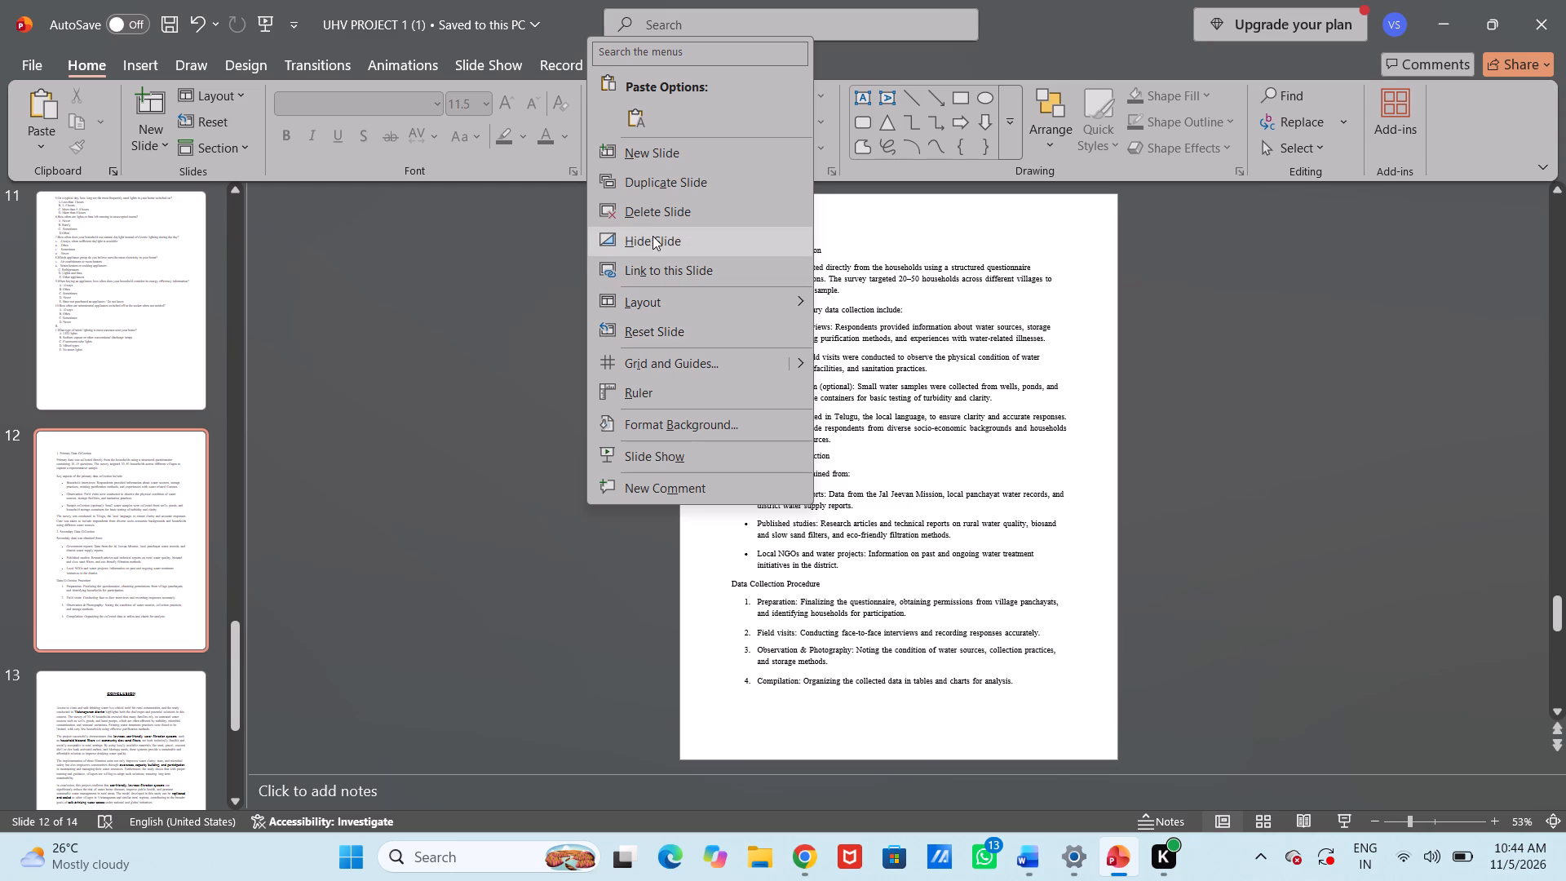
{"action": "left_click", "coordinate": [642, 208]}
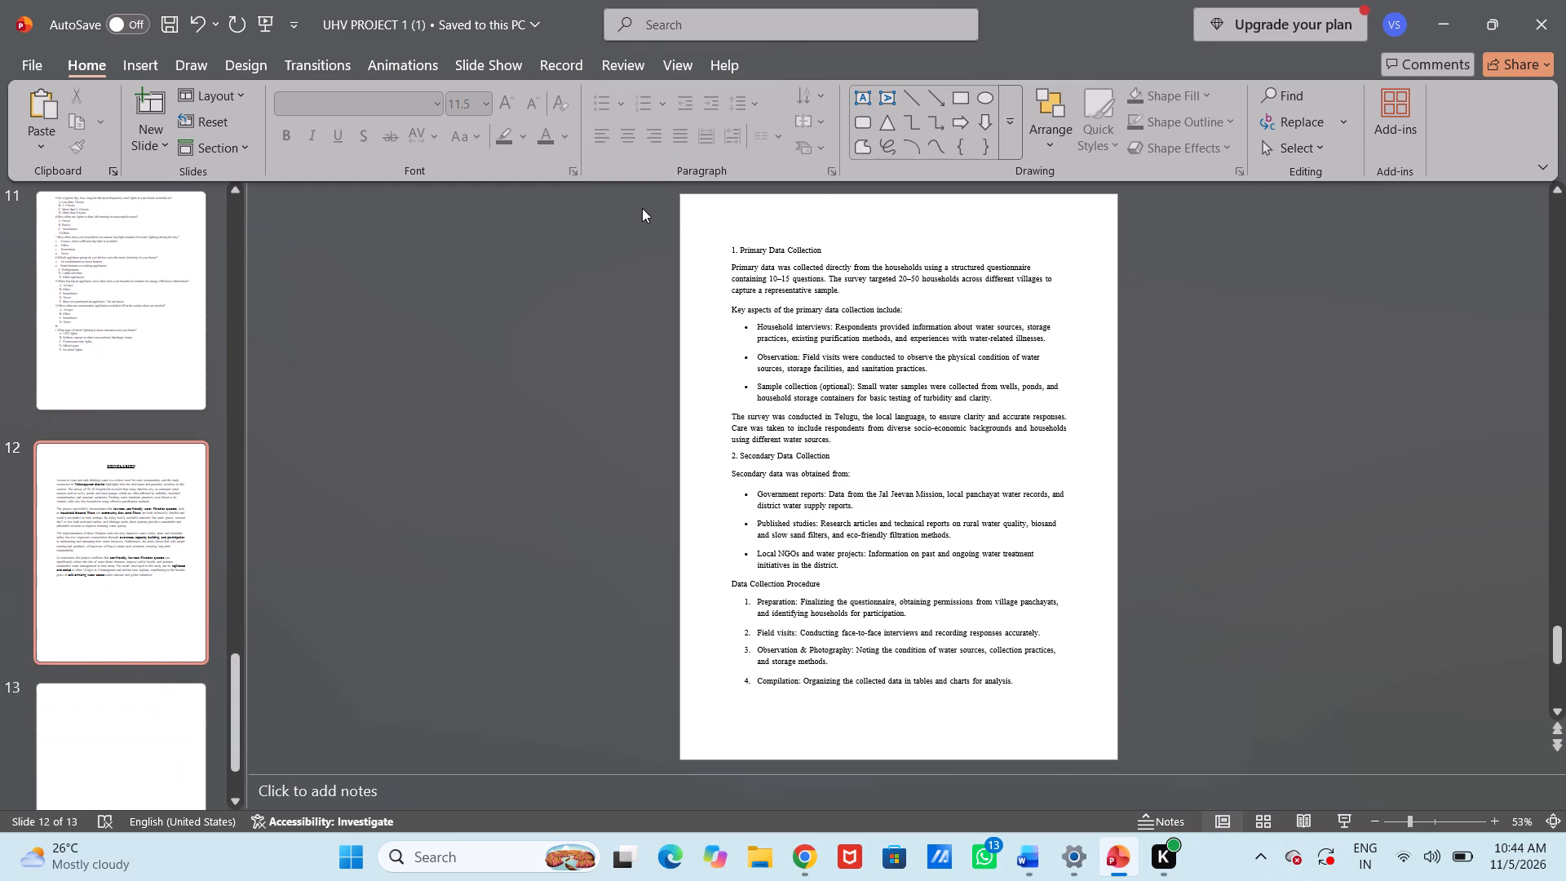
Open the slide headed "CONCLUSION".
{"action": "left_click", "coordinate": [100, 525]}
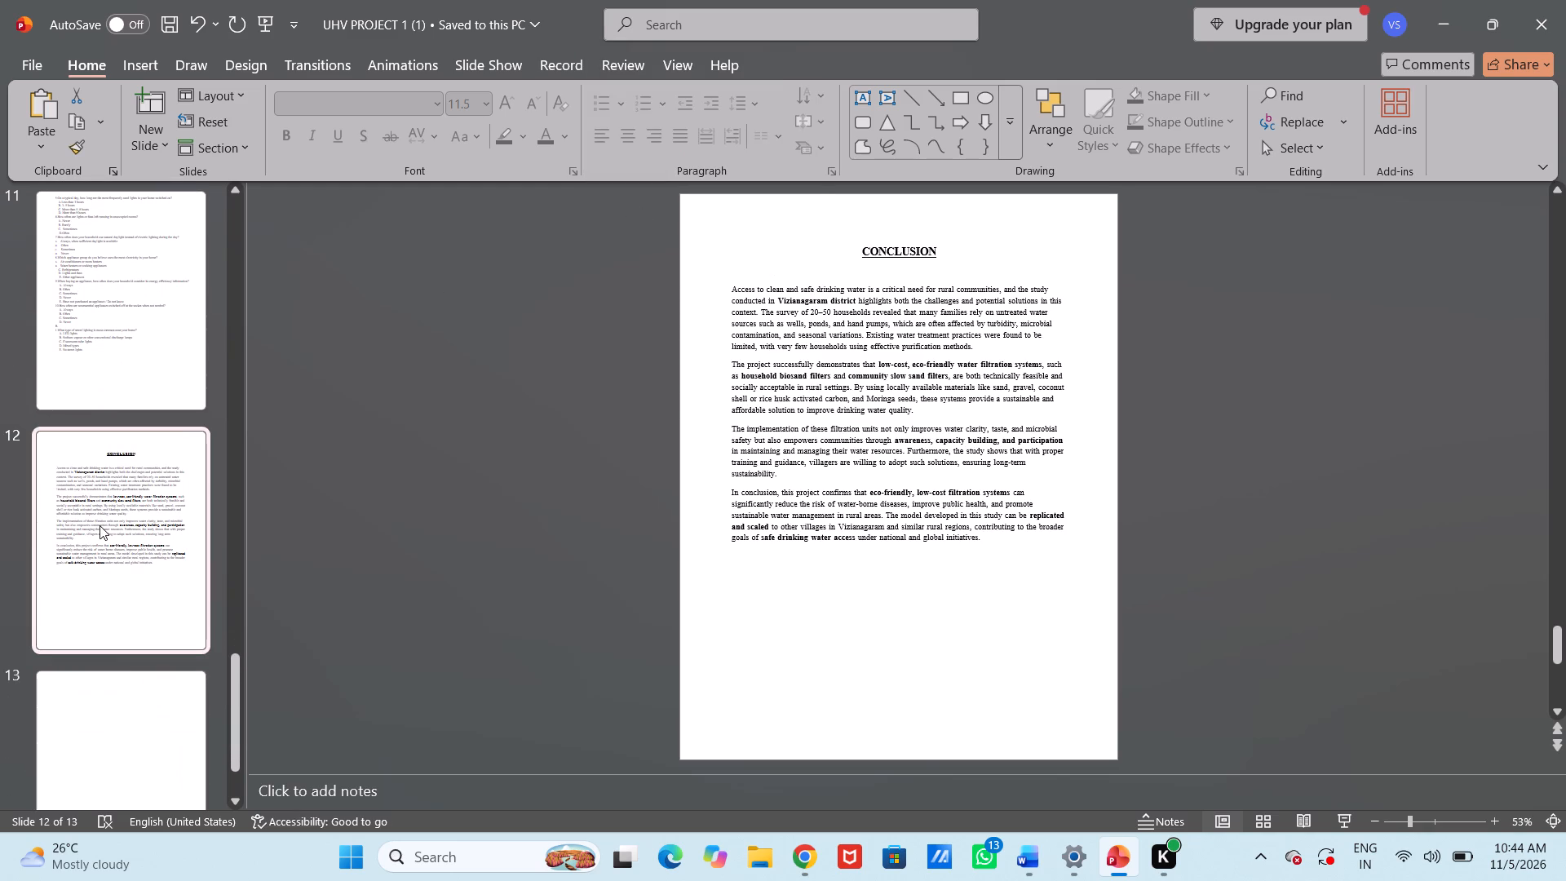
Delete slide 12, which holds the "CONCLUSION" text on the drinking water project.
{"action": "right_click", "coordinate": [401, 435]}
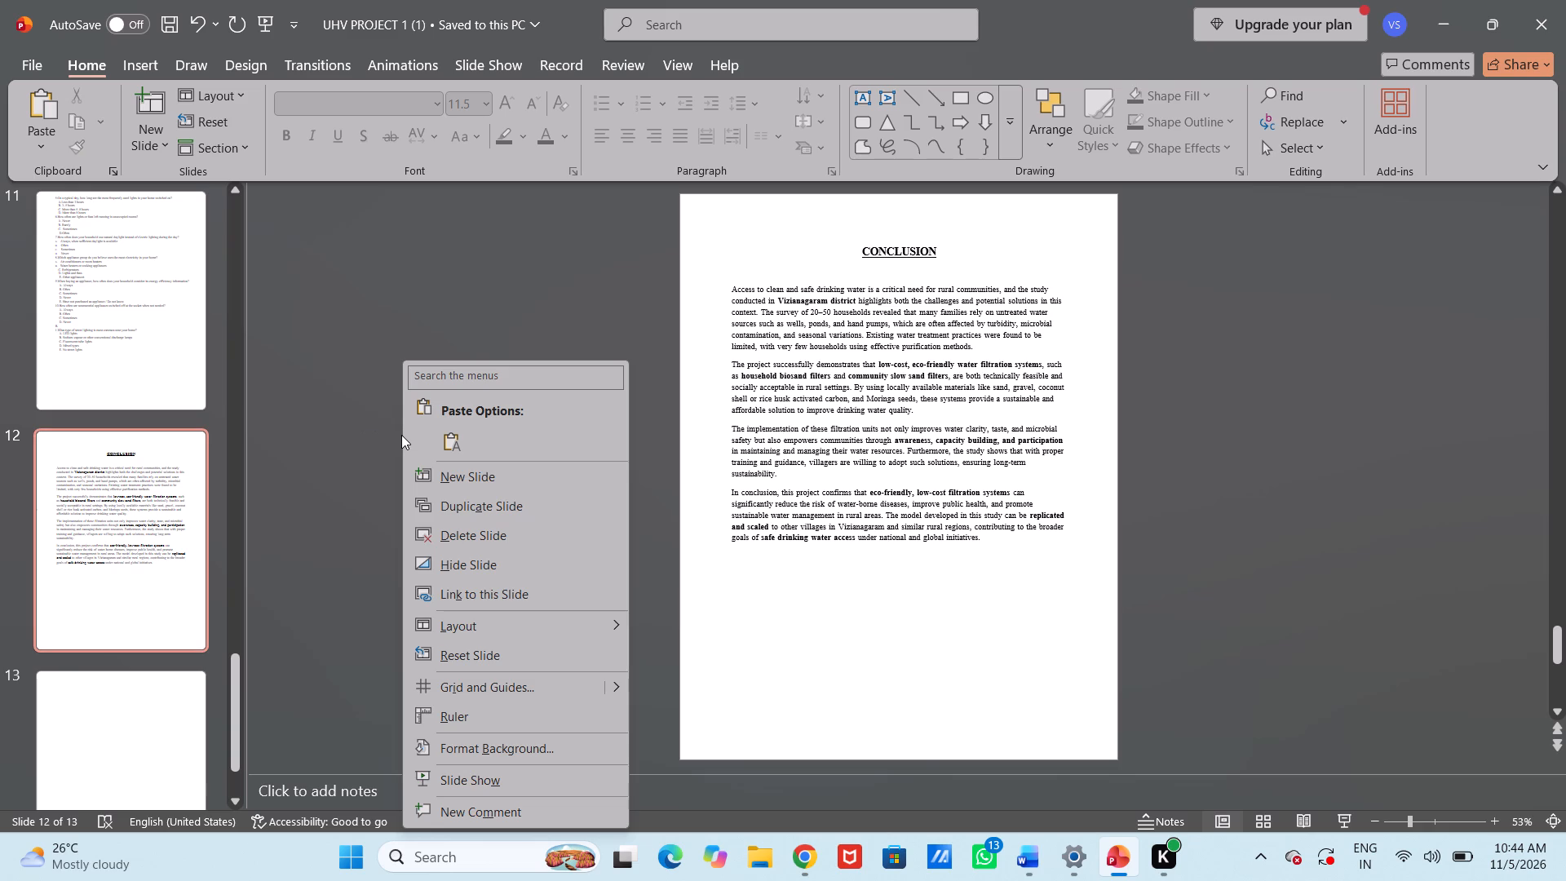
{"action": "left_click", "coordinate": [489, 543]}
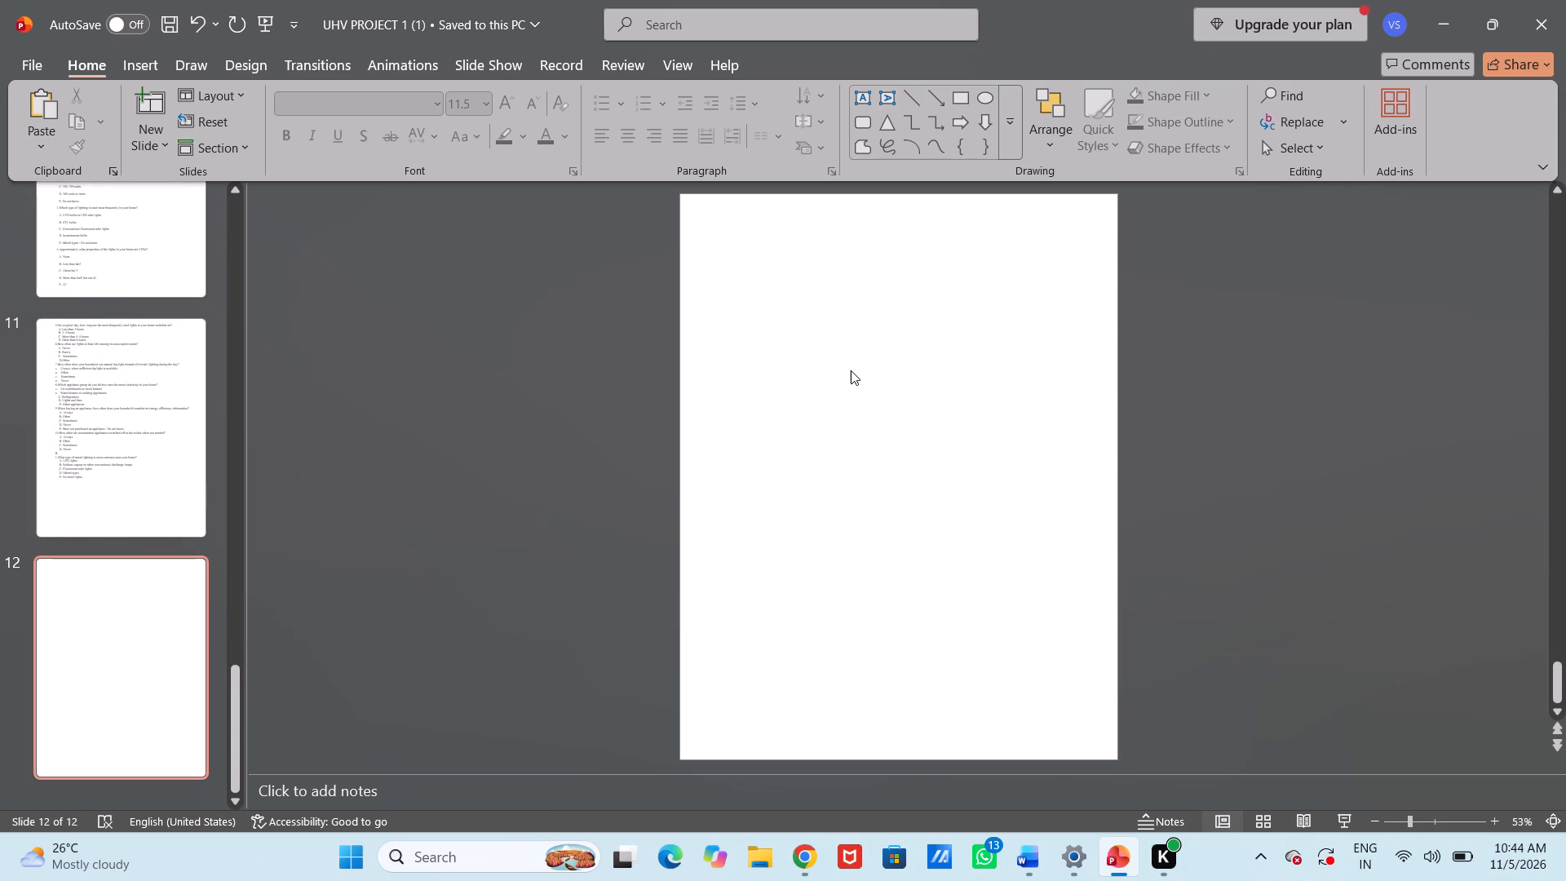
{"action": "left_click", "coordinate": [851, 370]}
Return to slide 11 and place the text cursor after the last street-lighting answer option, "E. No street lights".
{"action": "left_click", "coordinate": [156, 458]}
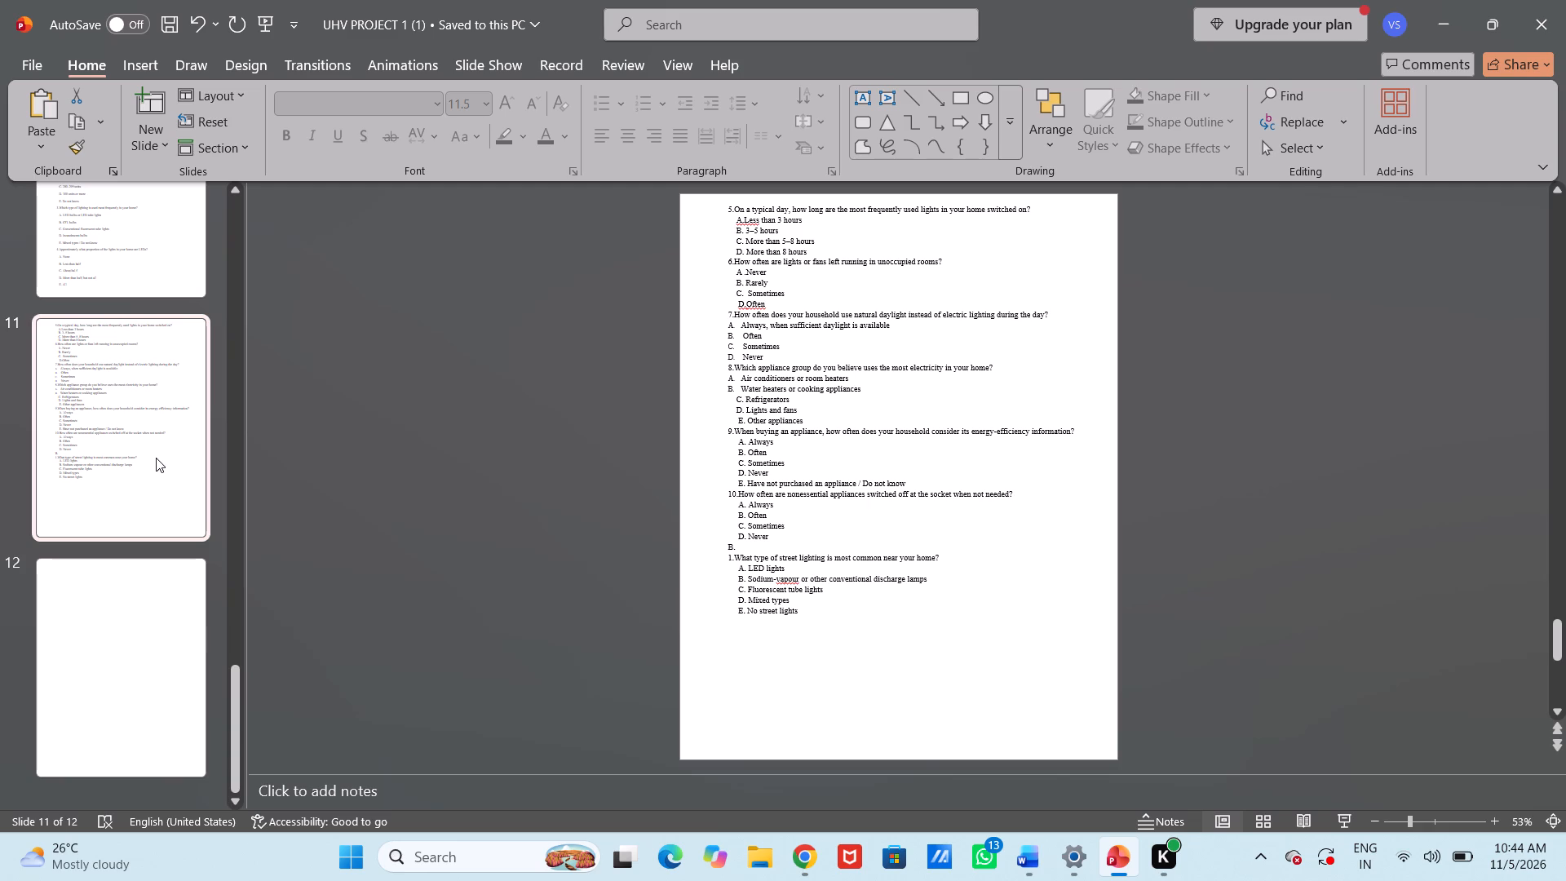
{"action": "left_click", "coordinate": [734, 578]}
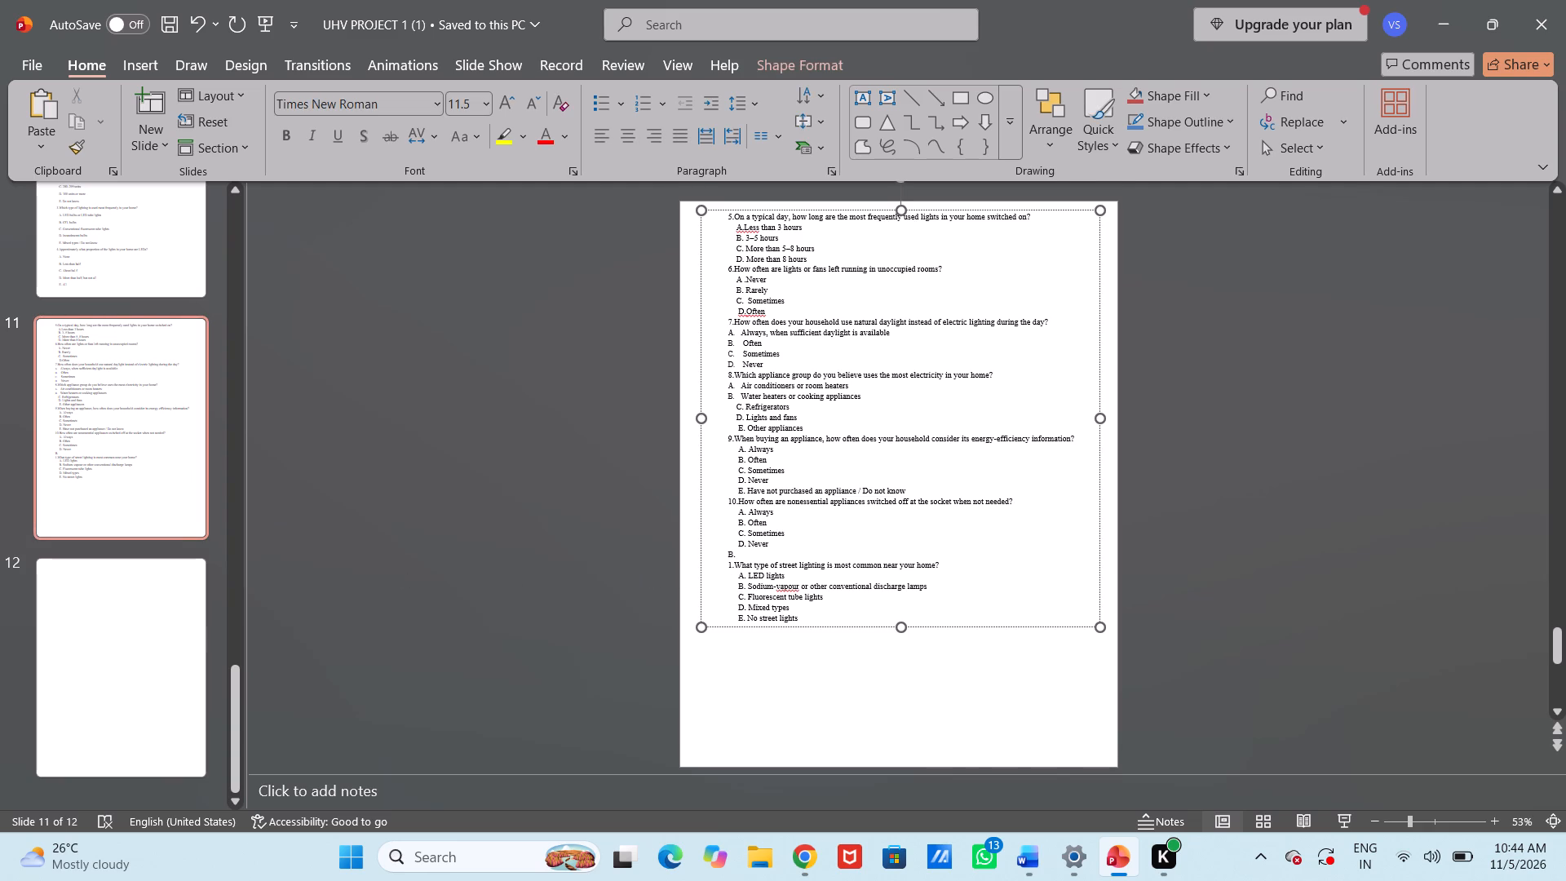
{"action": "left_click", "coordinate": [804, 615]}
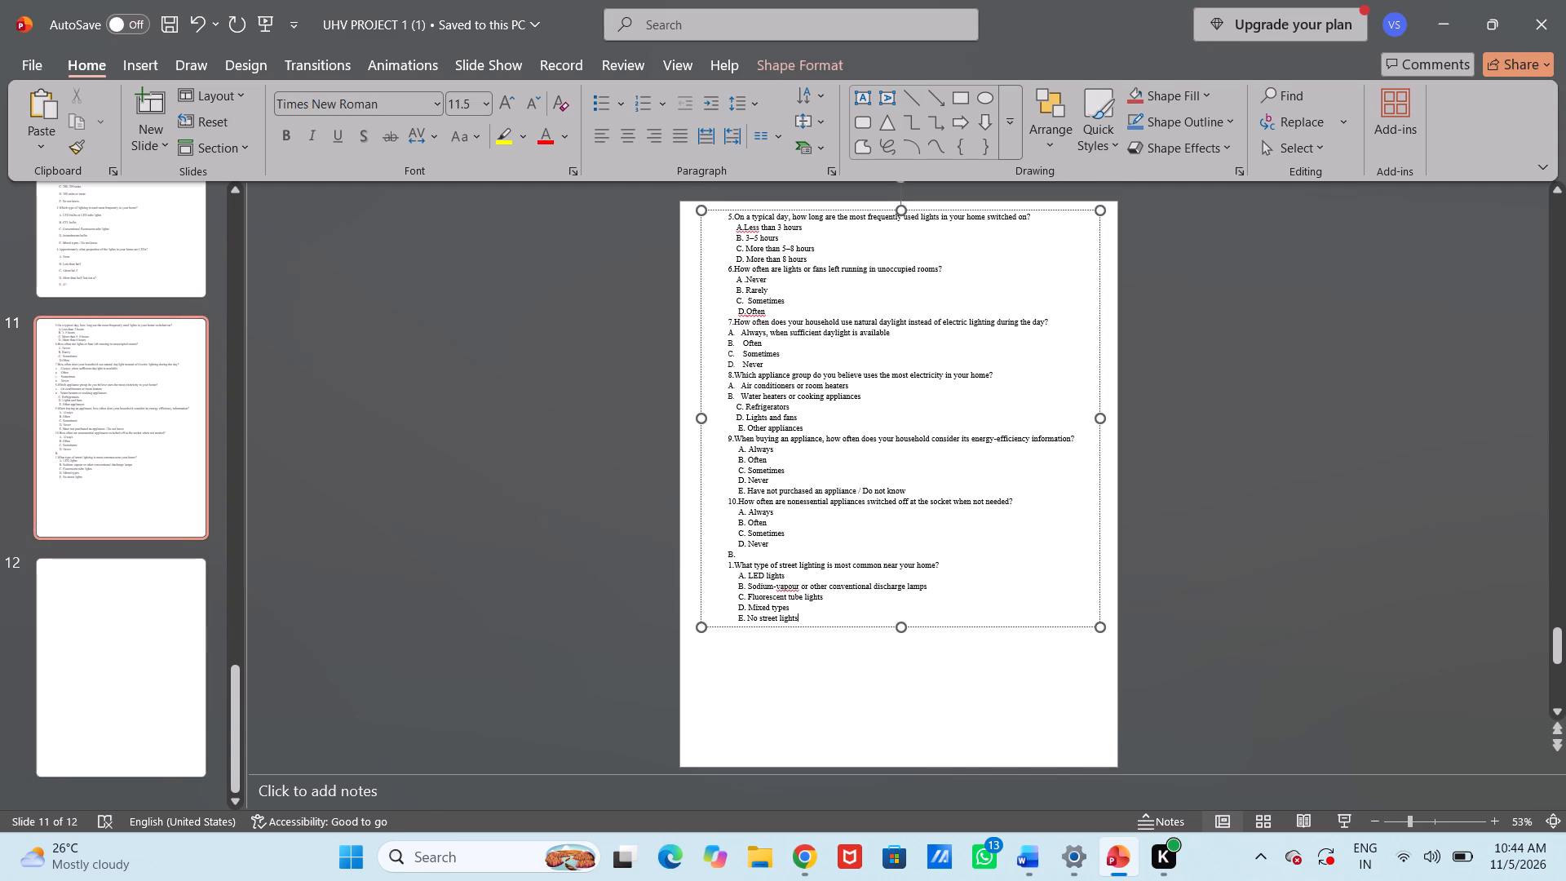
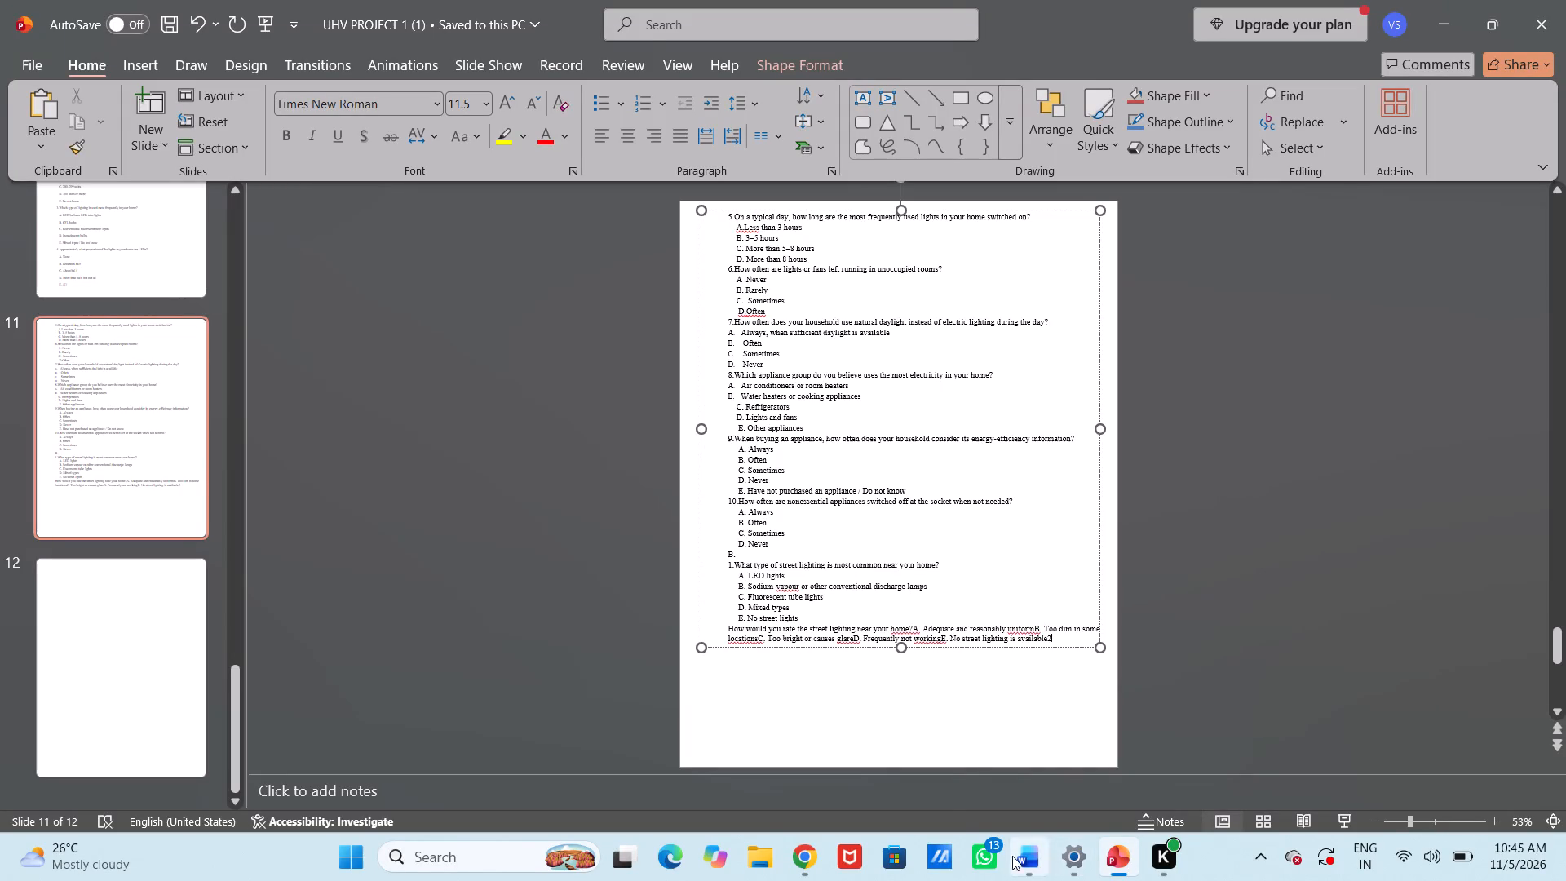
Remove the stray 2 after "No street lighting is available" and place it before "How would you rate the street lighting near your home?".
{"action": "key", "text": "BackSpace"}
{"action": "left_click", "coordinate": [726, 628]}
Number the street-lighting rating question on slide 11 as "2." and start its option A on an indented line below it.
{"action": "key", "text": "2"}
{"action": "key", "text": "period"}
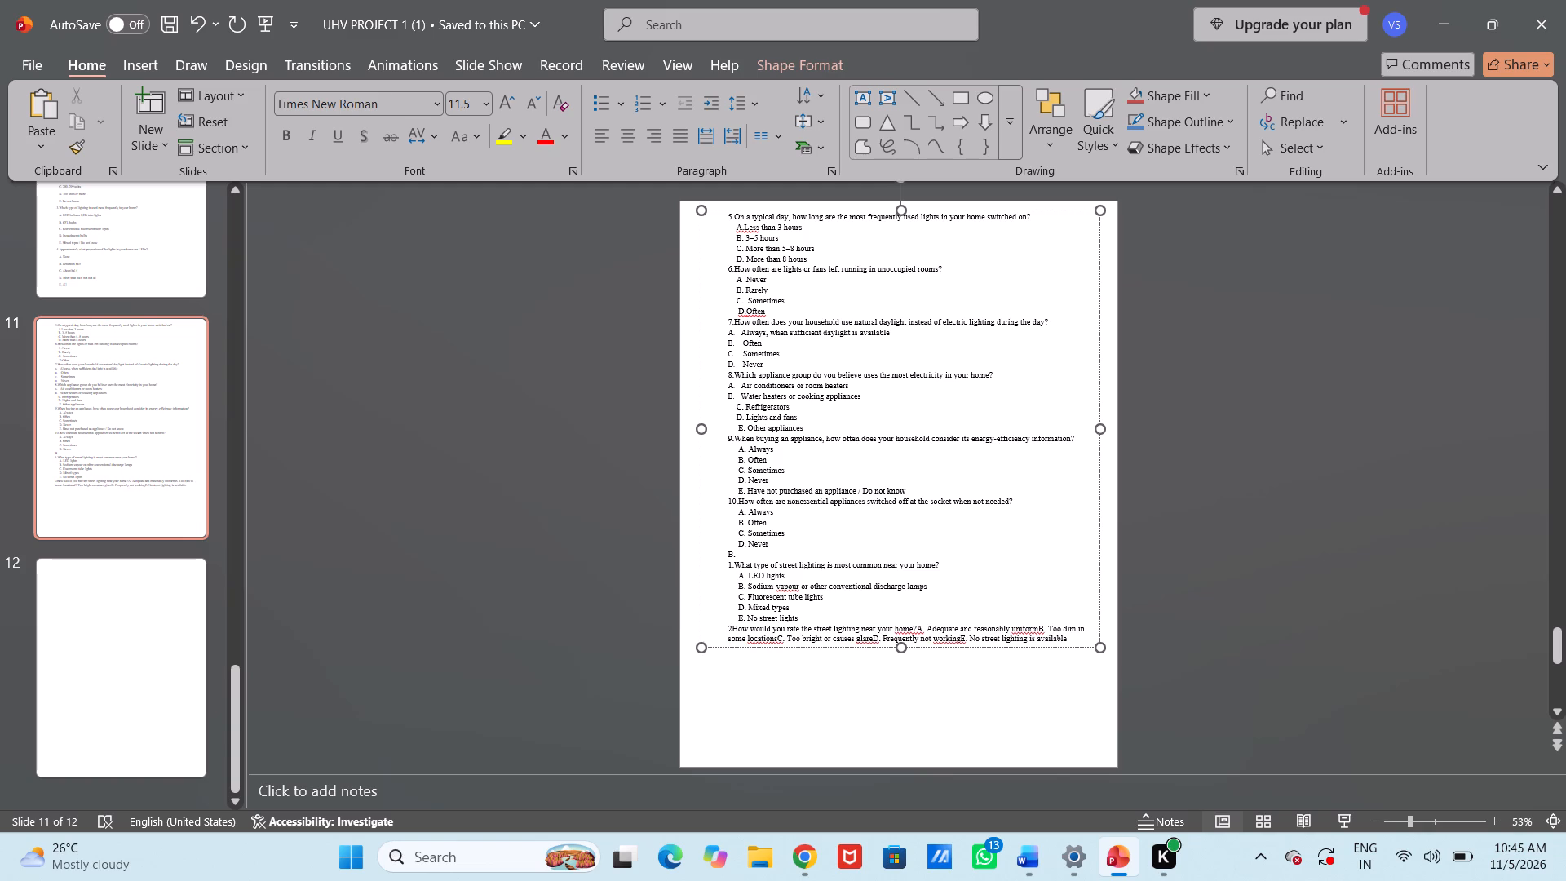
{"action": "left_click", "coordinate": [917, 628]}
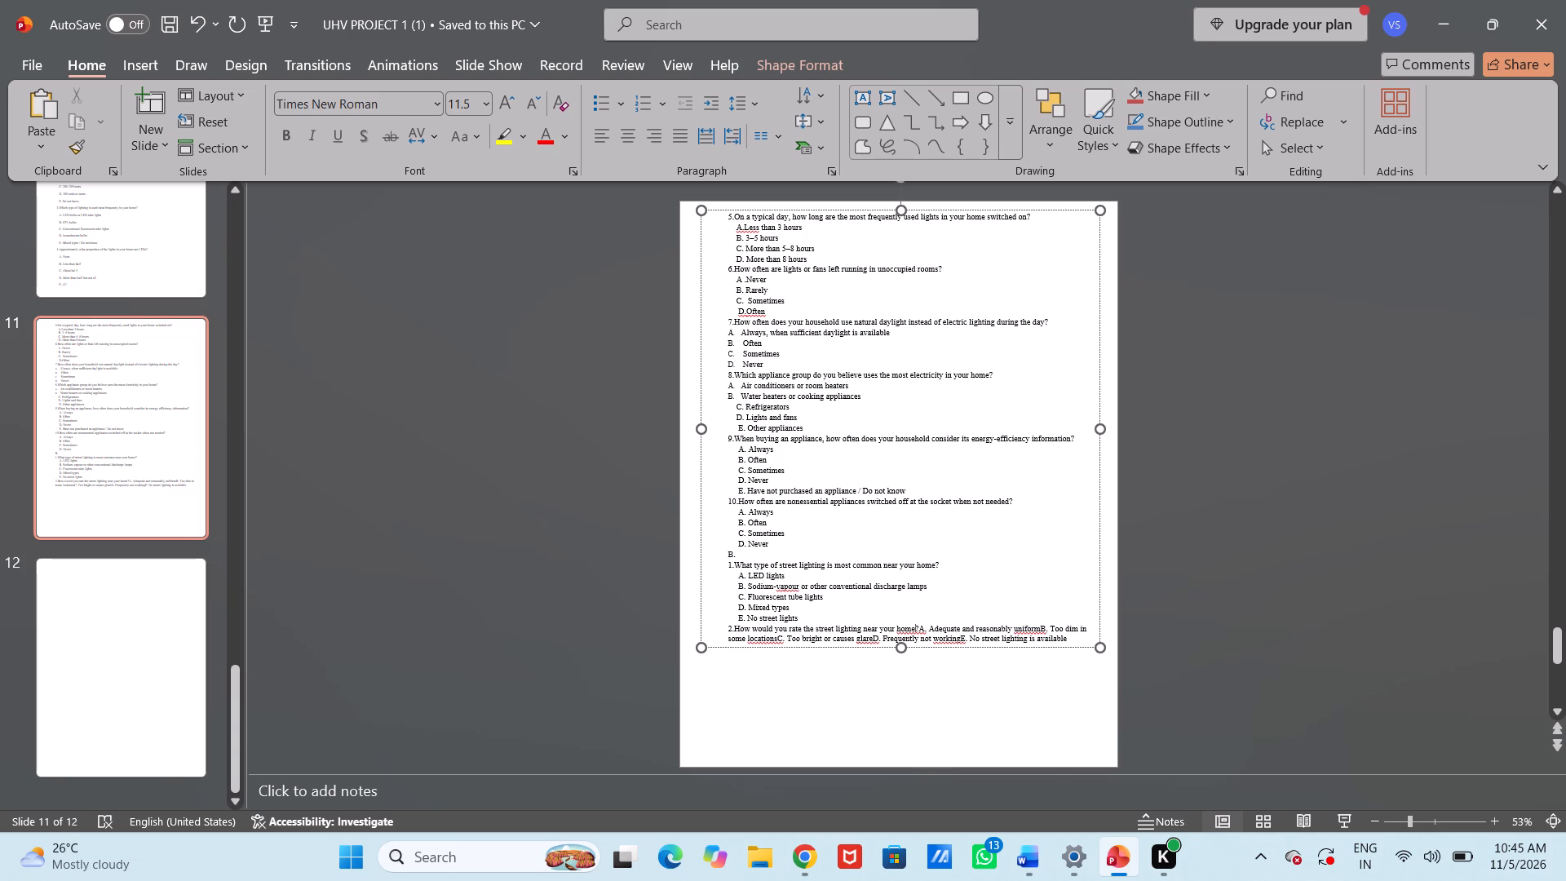
{"action": "key", "text": "Right"}
{"action": "key", "text": "Return"}
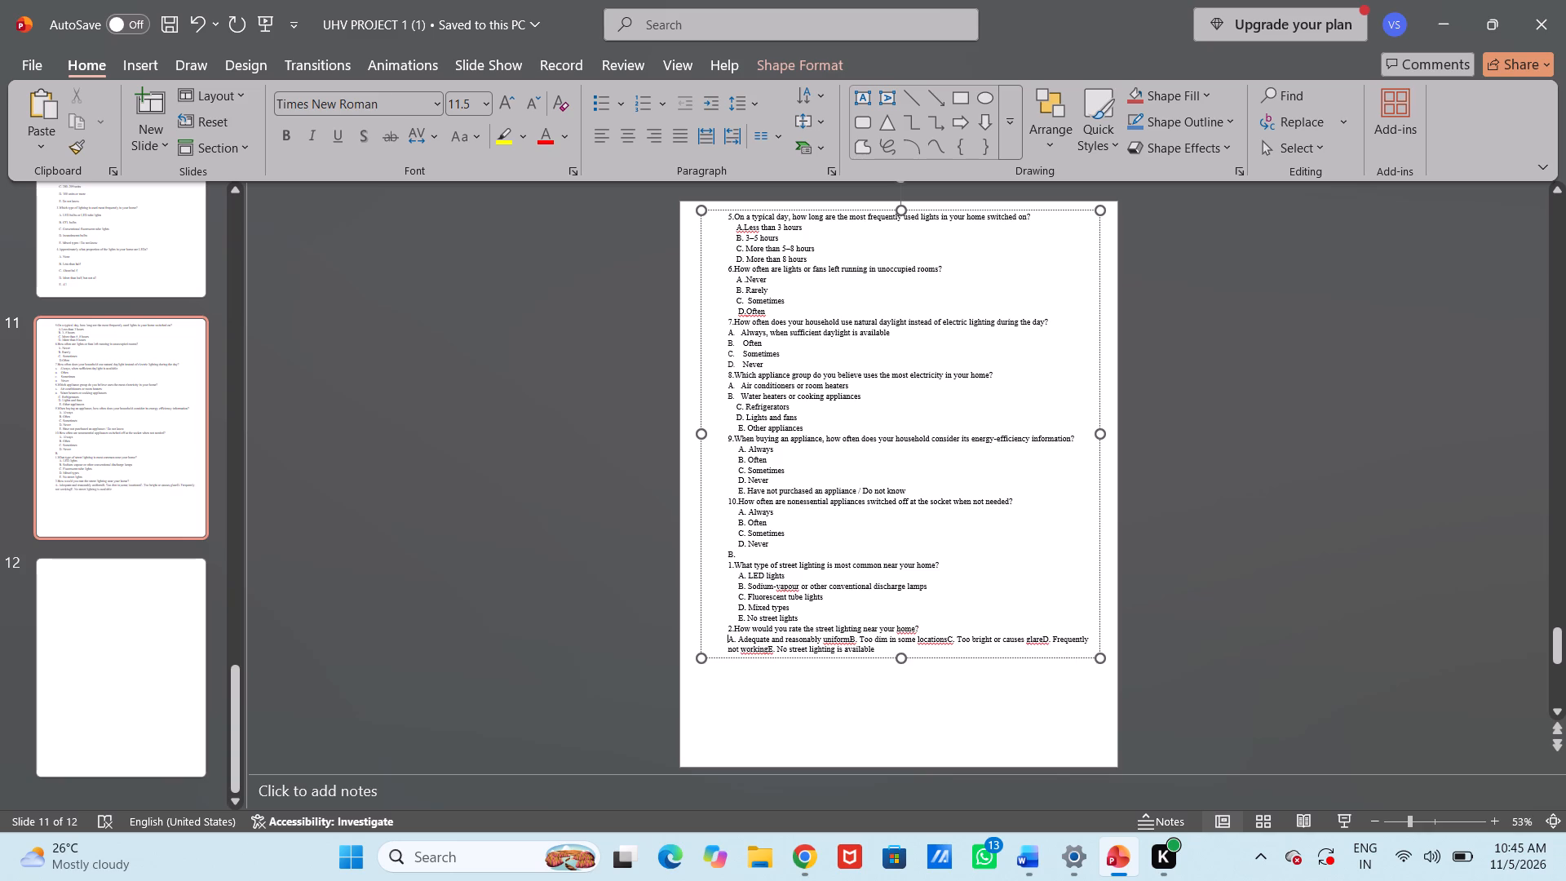
{"action": "key", "text": "space"}
{"action": "key", "text": "space"}
{"action": "key", "text": "space"}
{"action": "key", "text": "space"}
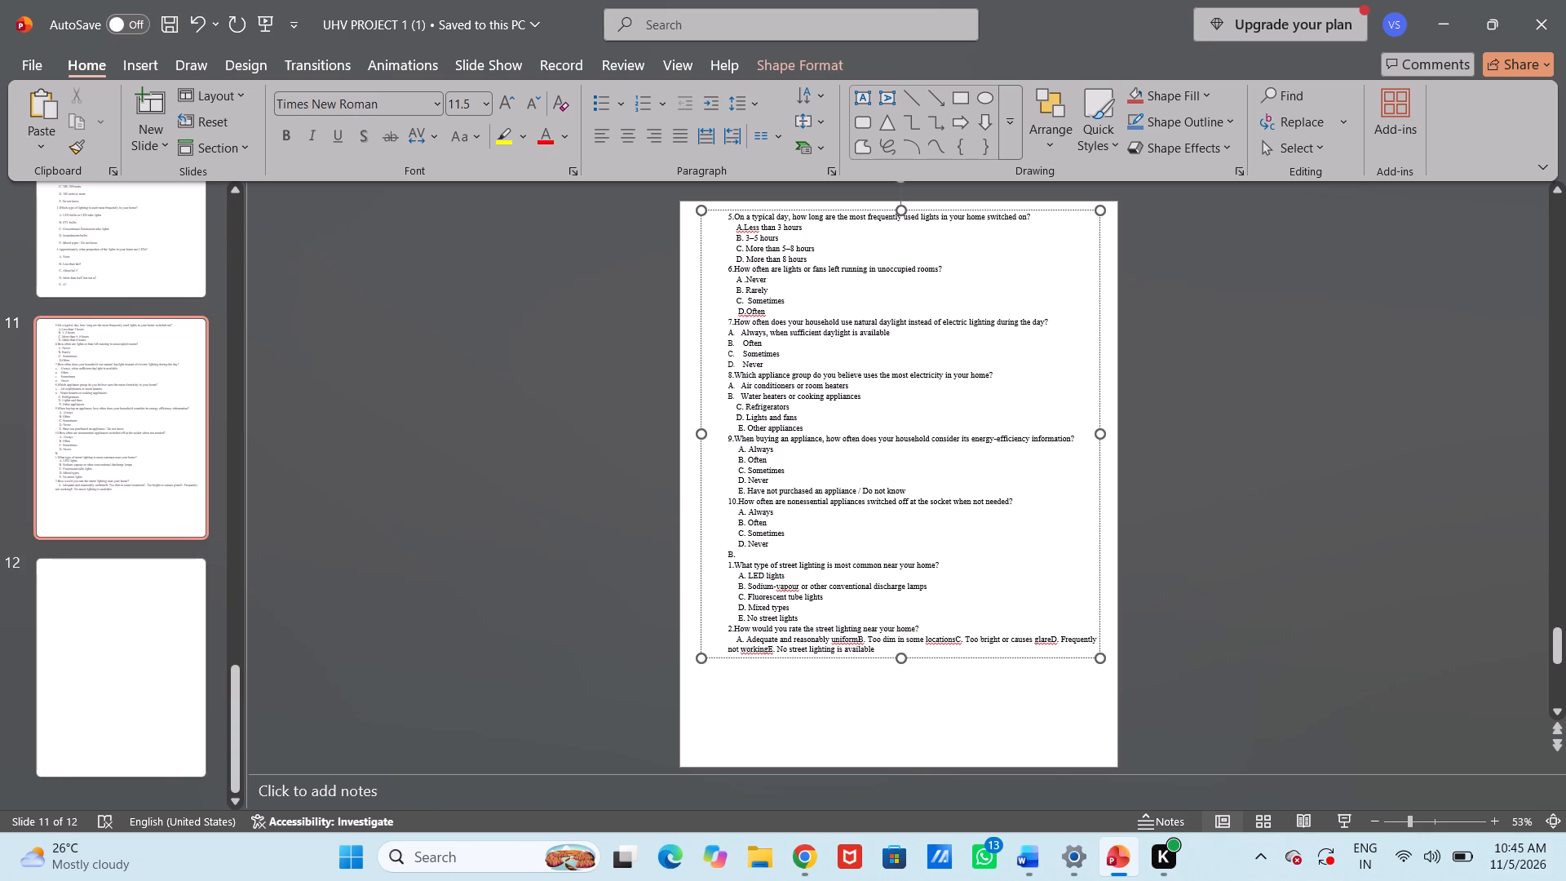
Split options B "Too dim in some locations" and C "Too bright or causes glare" of the street-lighting rating question onto separate indented lines.
{"action": "left_click", "coordinate": [858, 636]}
{"action": "key", "text": "Return"}
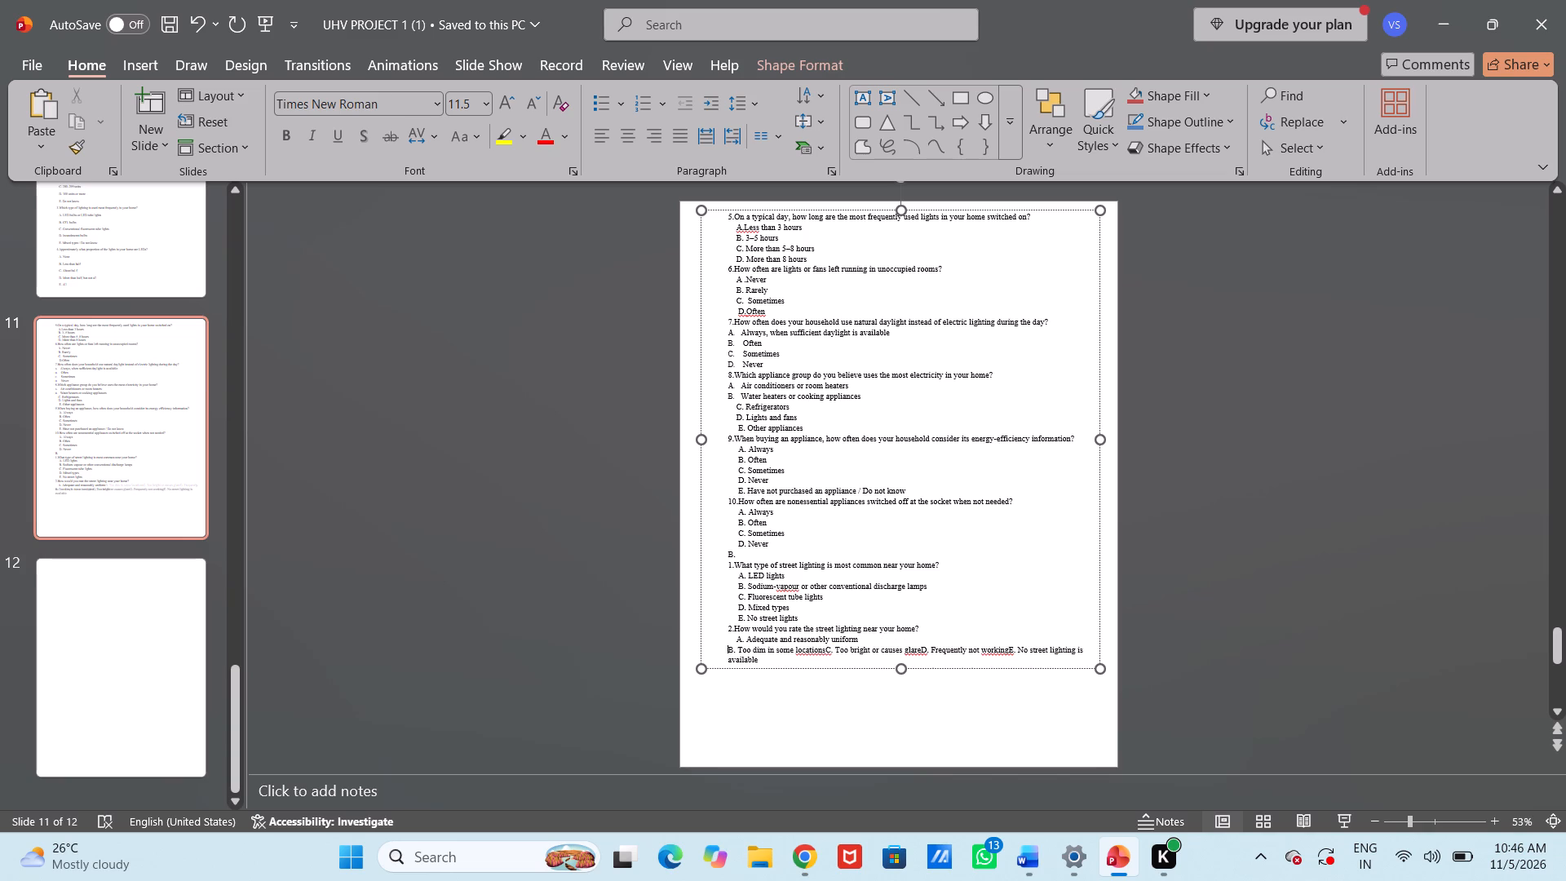
{"action": "key", "text": "space"}
{"action": "key", "text": "space"}
{"action": "key", "text": "space"}
{"action": "key", "text": "space"}
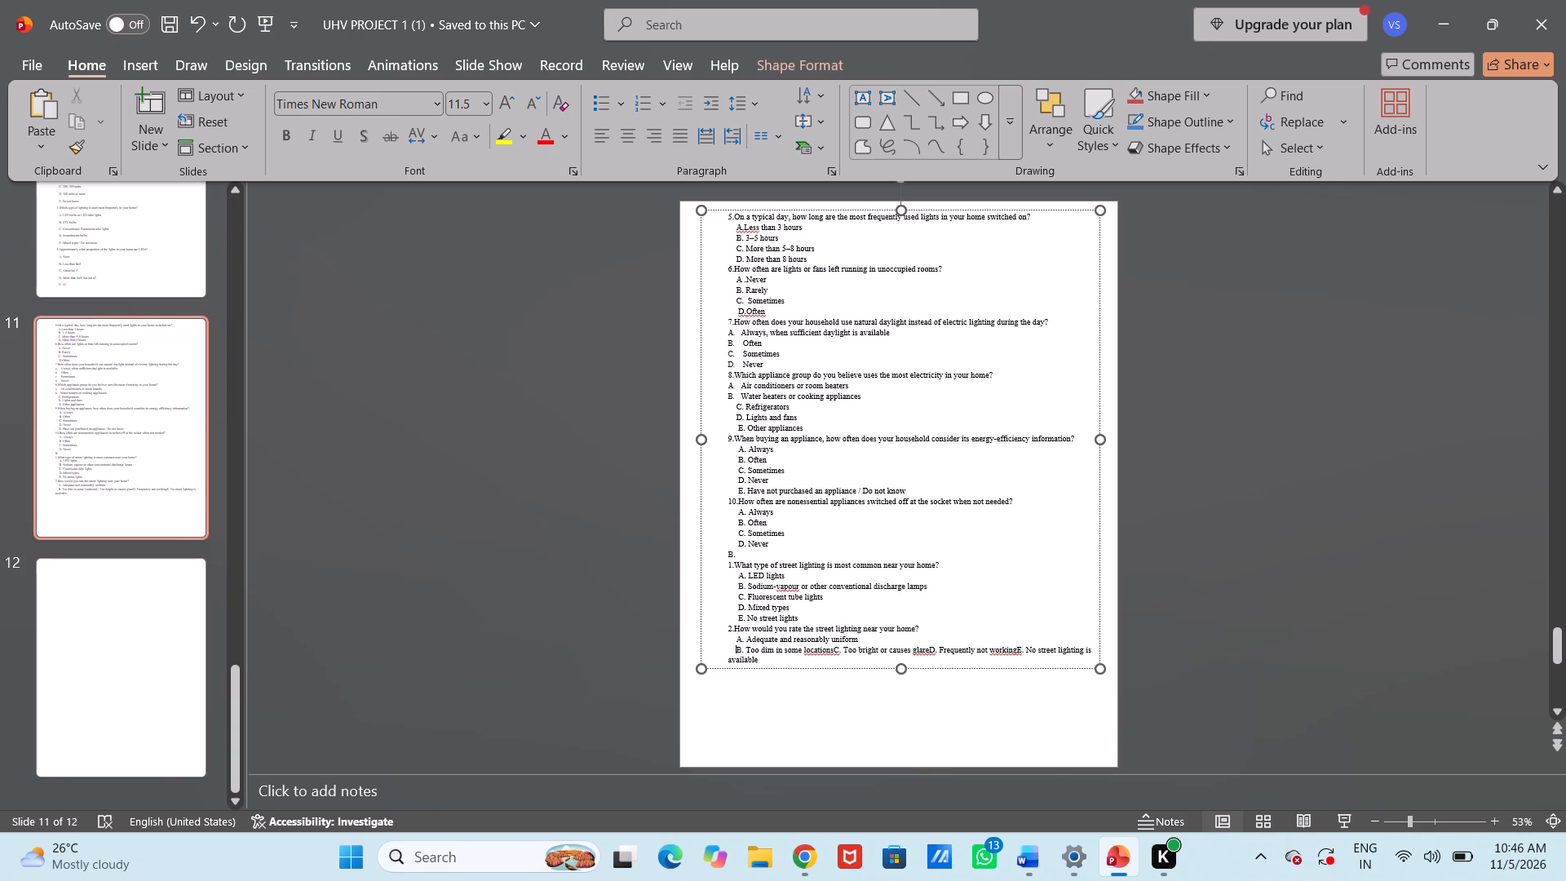
{"action": "left_click", "coordinate": [833, 650]}
{"action": "key", "text": "Return"}
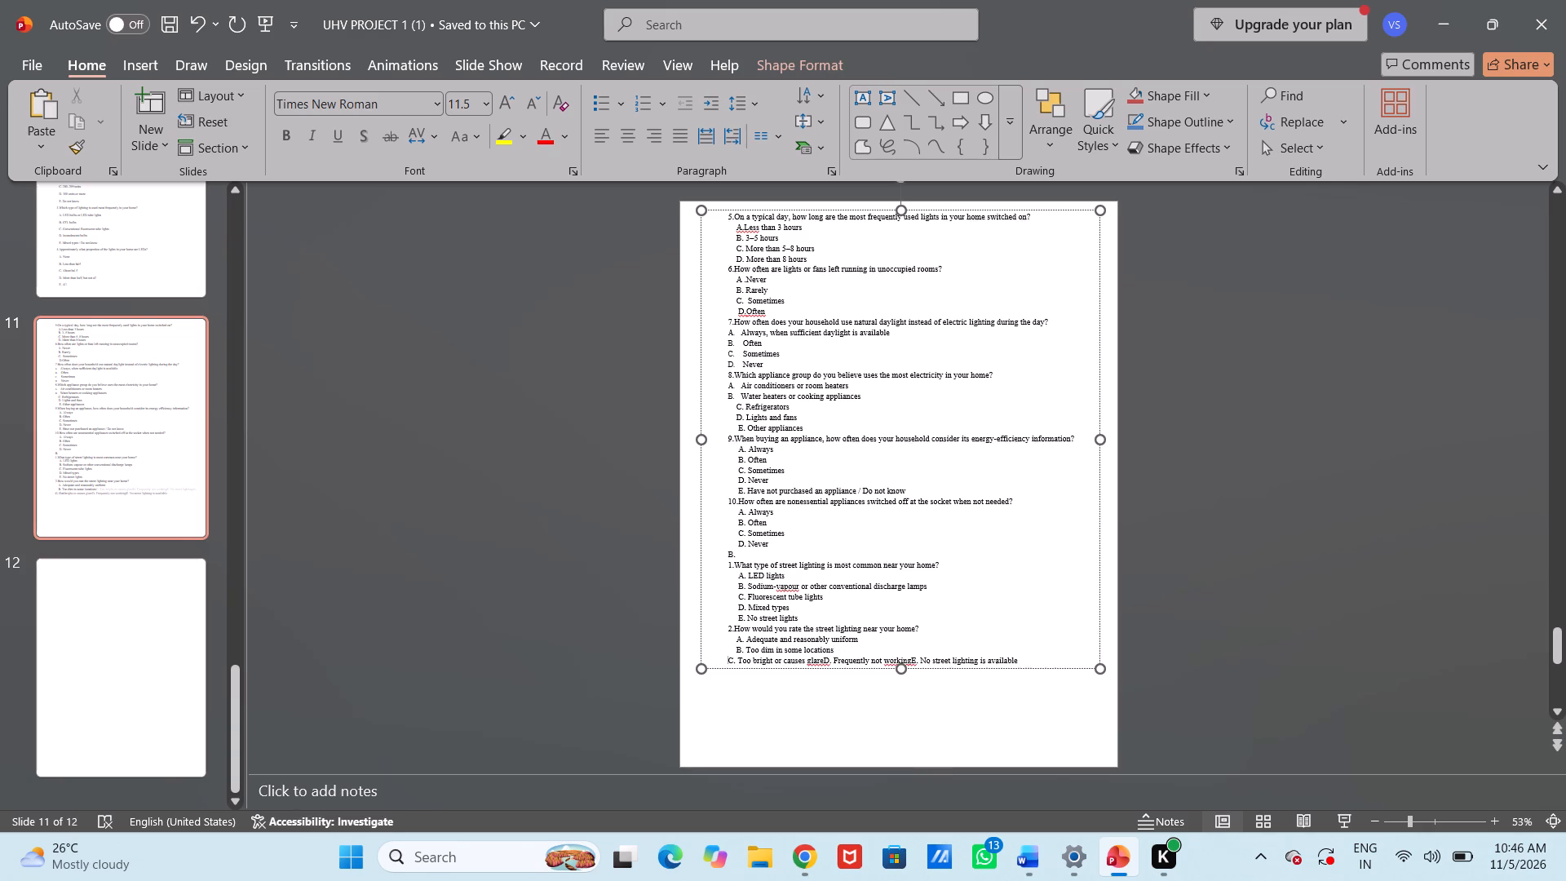
{"action": "key", "text": "space"}
{"action": "key", "text": "space"}
{"action": "key", "text": "space"}
{"action": "key", "text": "space"}
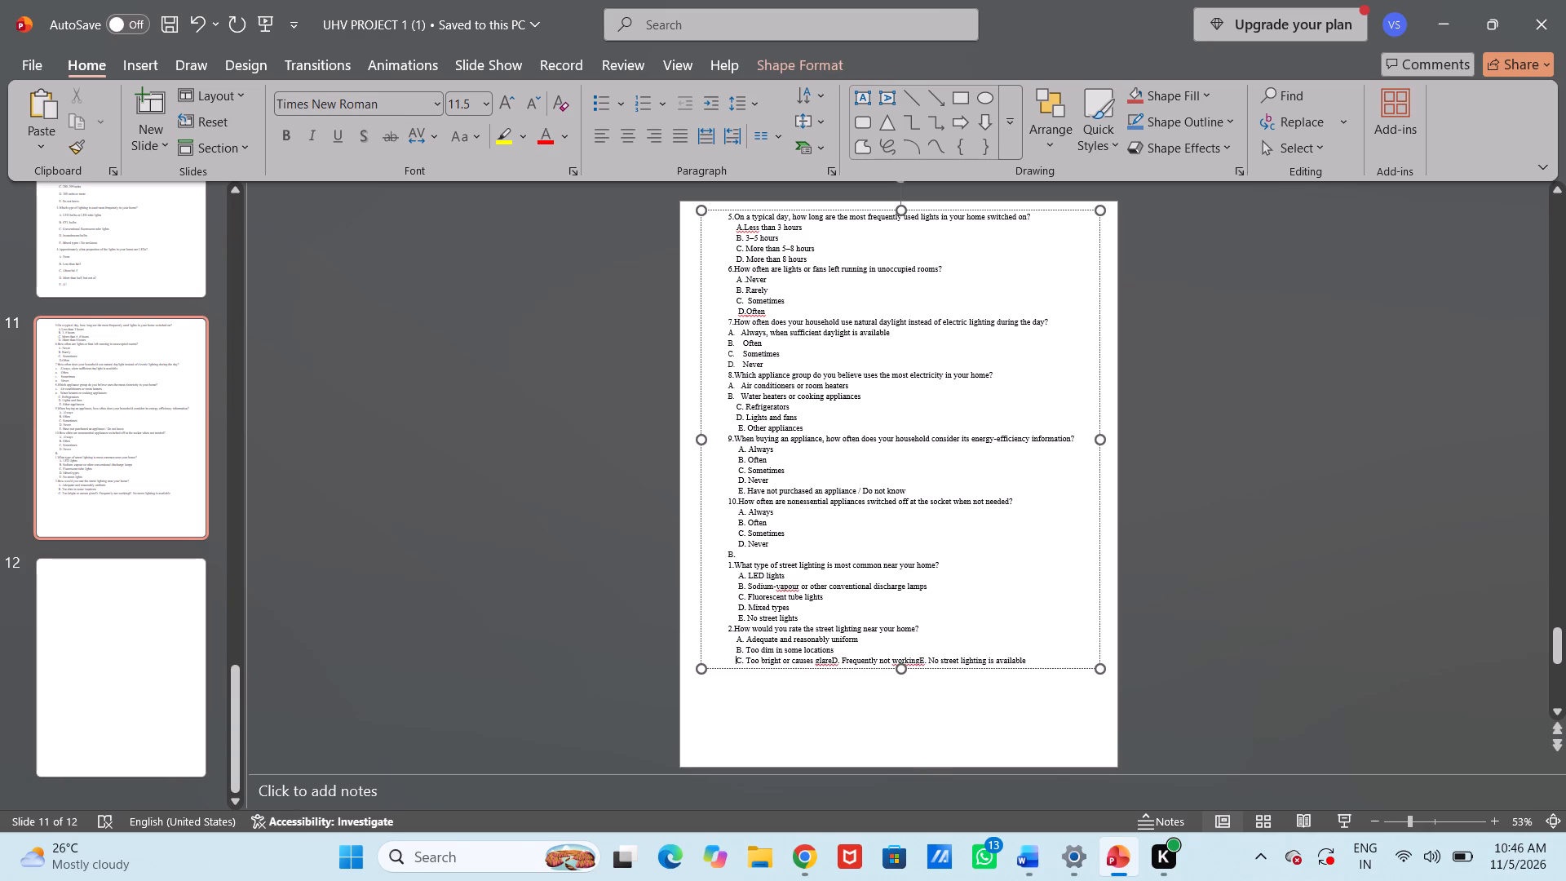
{"action": "left_click", "coordinate": [829, 657]}
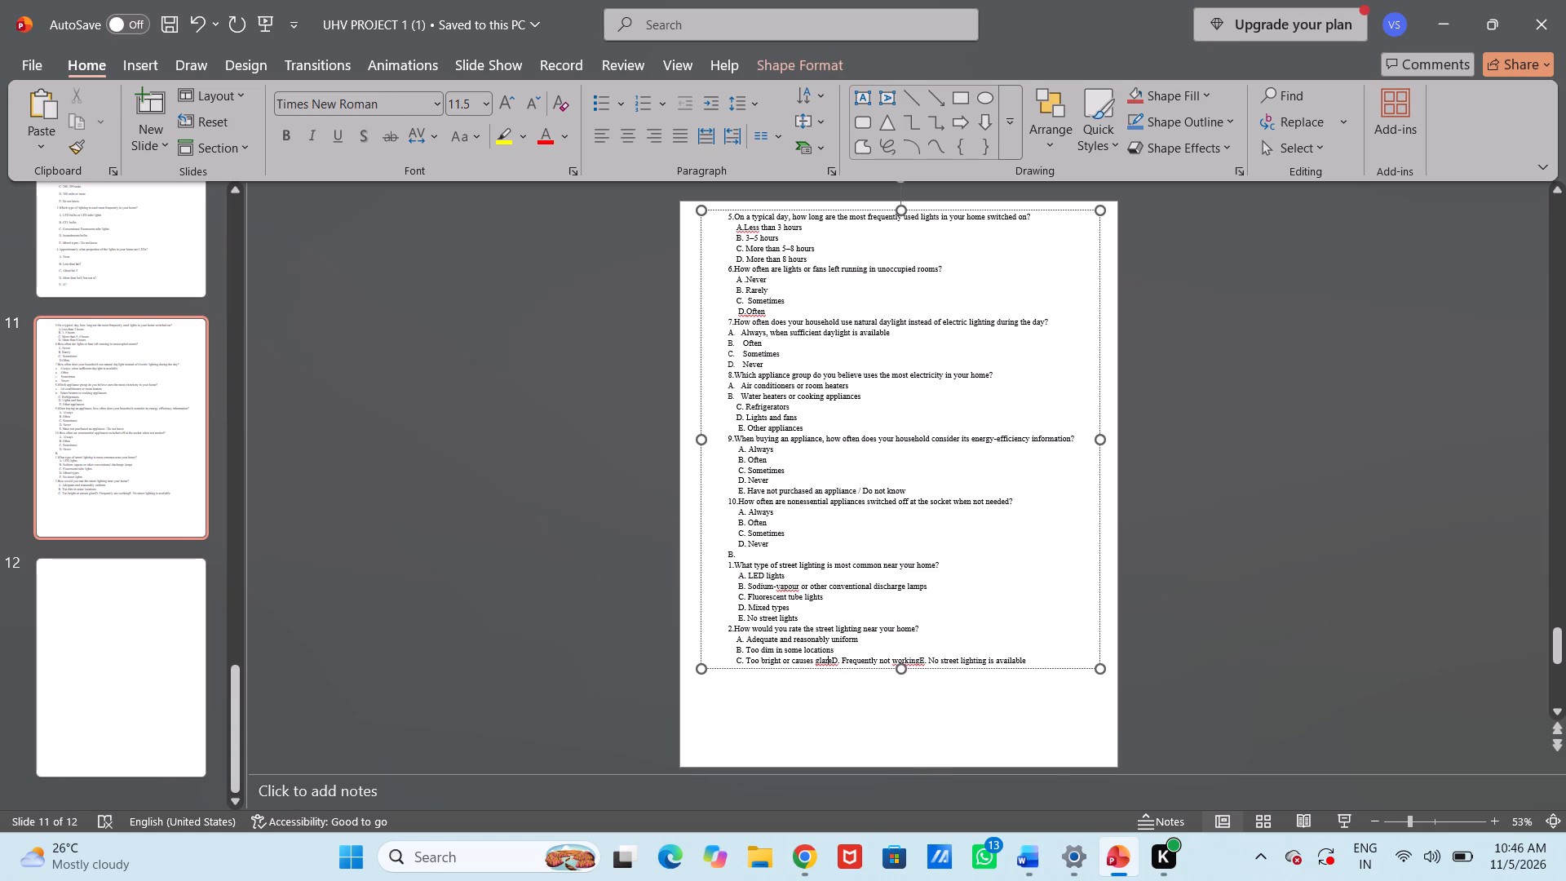
{"action": "key", "text": "Right"}
Replace the automatic letter before "Water heaters or cooking appliances" under question 8 with an indented, manually entered "B.".
{"action": "left_click", "coordinate": [737, 391]}
{"action": "key", "text": "BackSpace"}
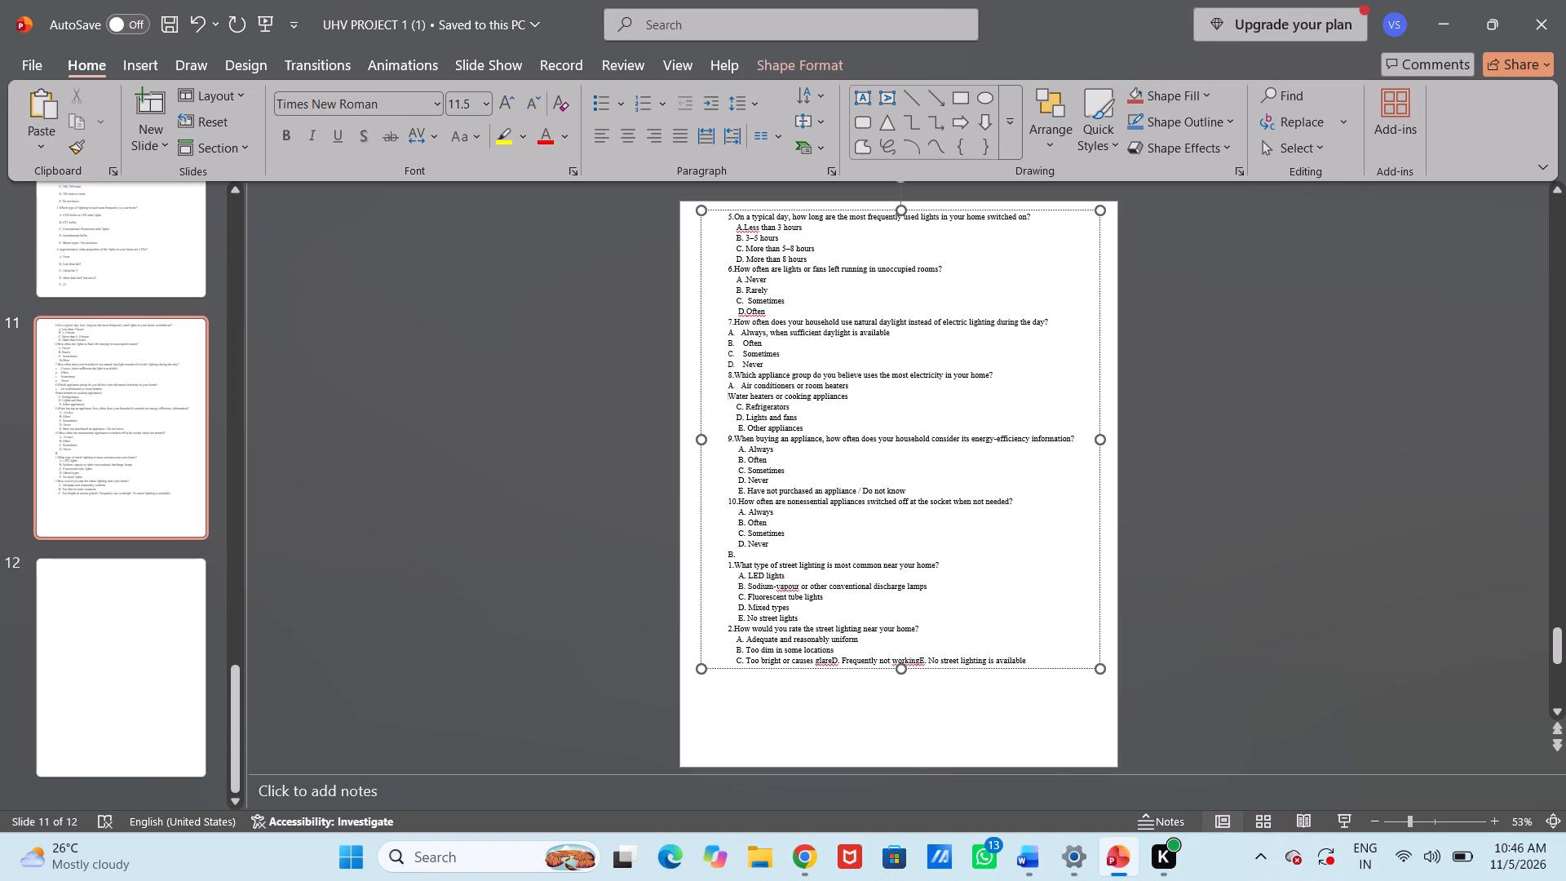
{"action": "key", "text": "space"}
{"action": "key", "text": "space"}
{"action": "key", "text": "space"}
{"action": "key", "text": "space"}
{"action": "key", "text": "space"}
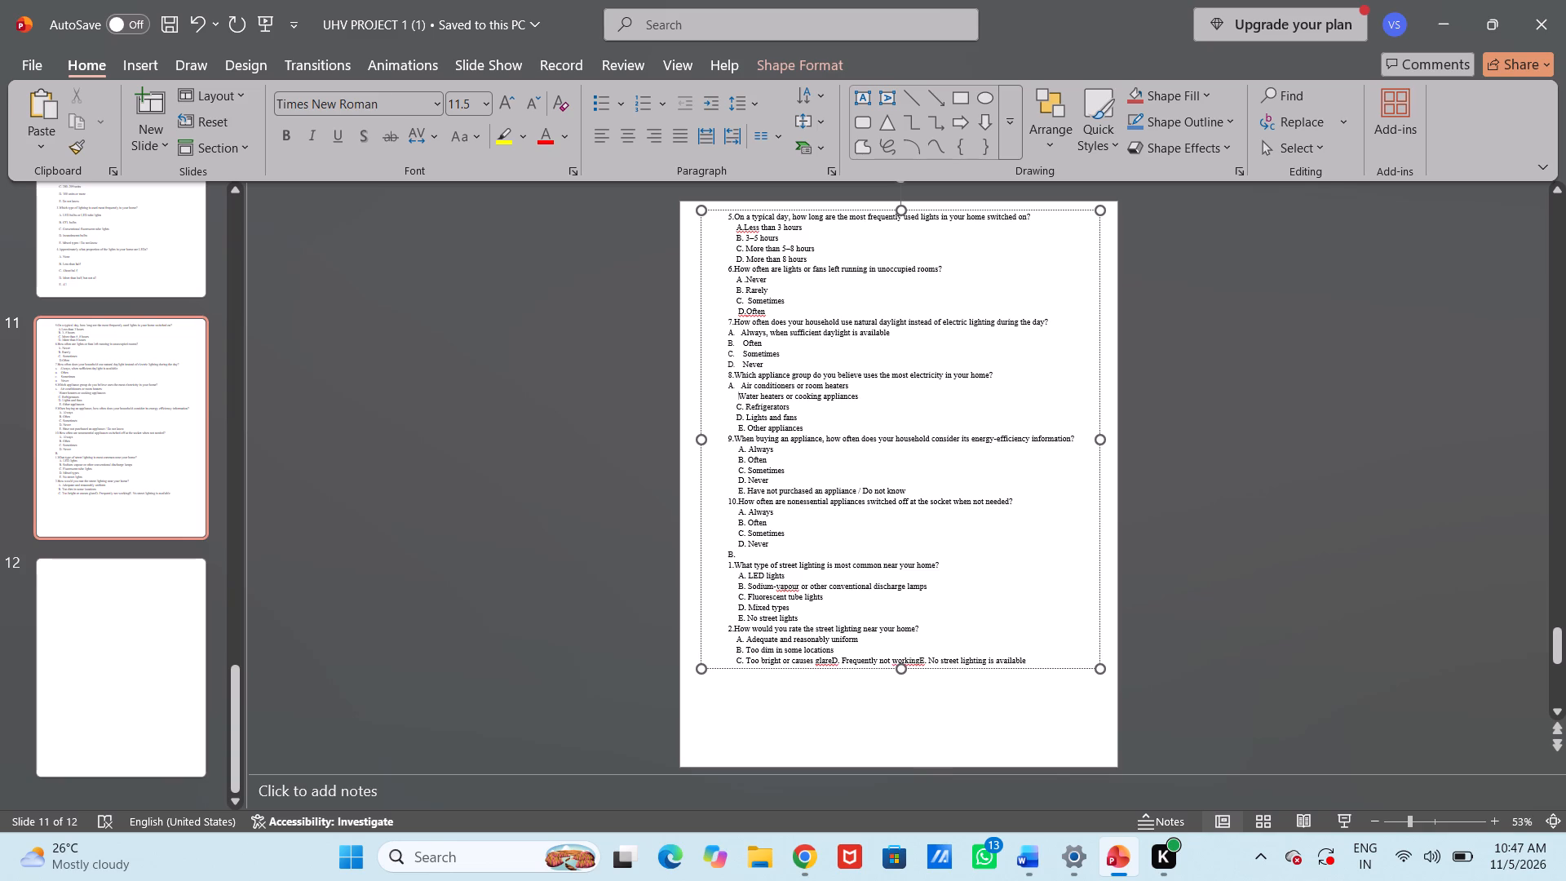
{"action": "key", "text": "b"}
{"action": "key", "text": "period"}
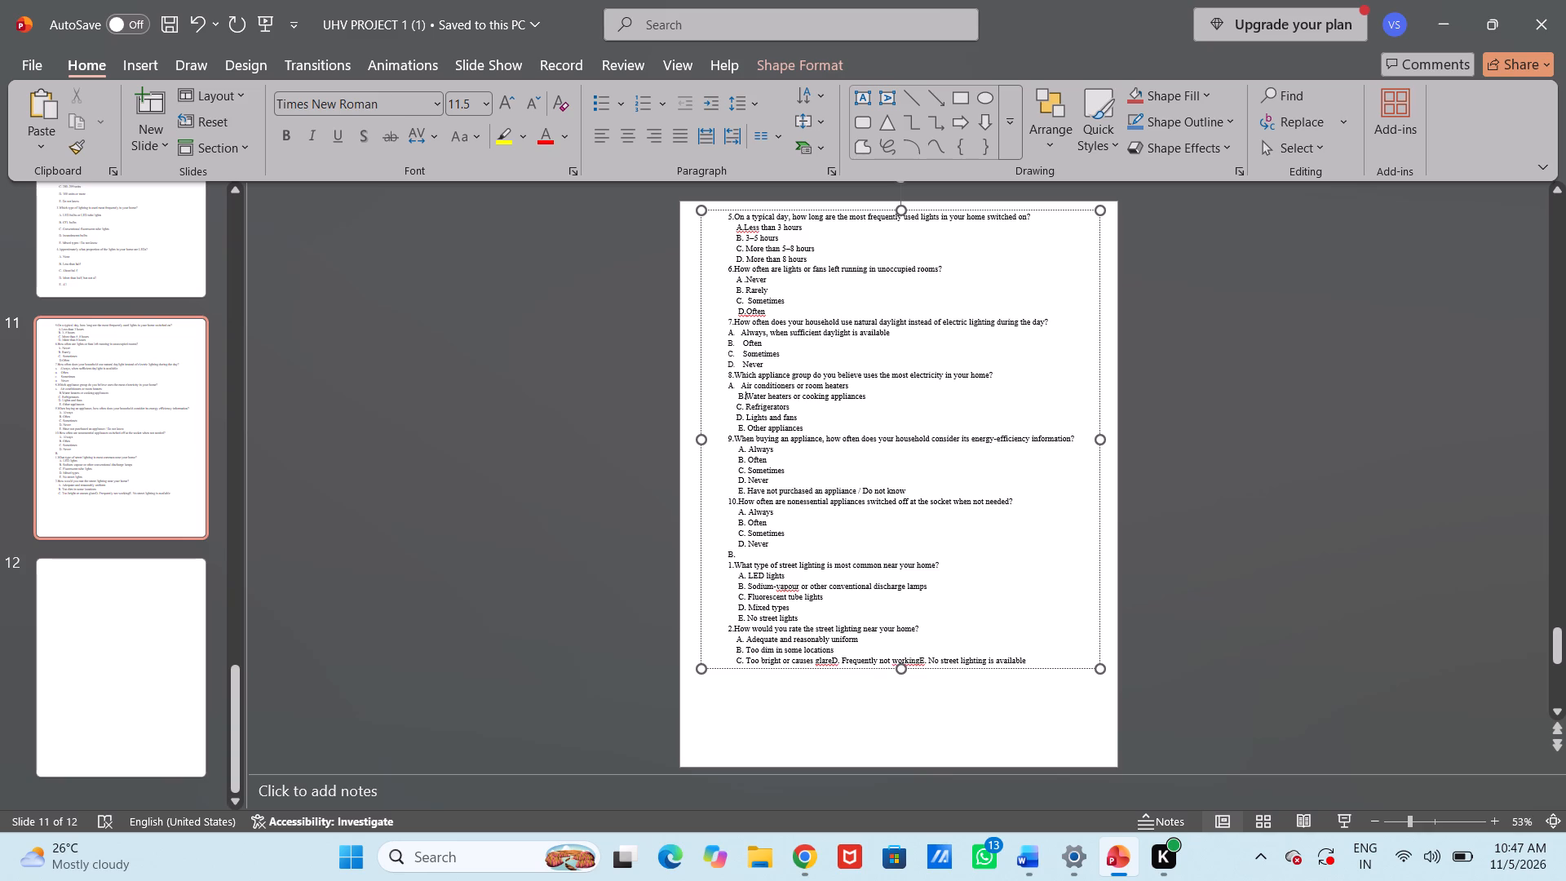
Replace the automatic letter before "Air conditioners or room heaters" under question 8 with an indented, manually entered "A.".
{"action": "left_click", "coordinate": [740, 385]}
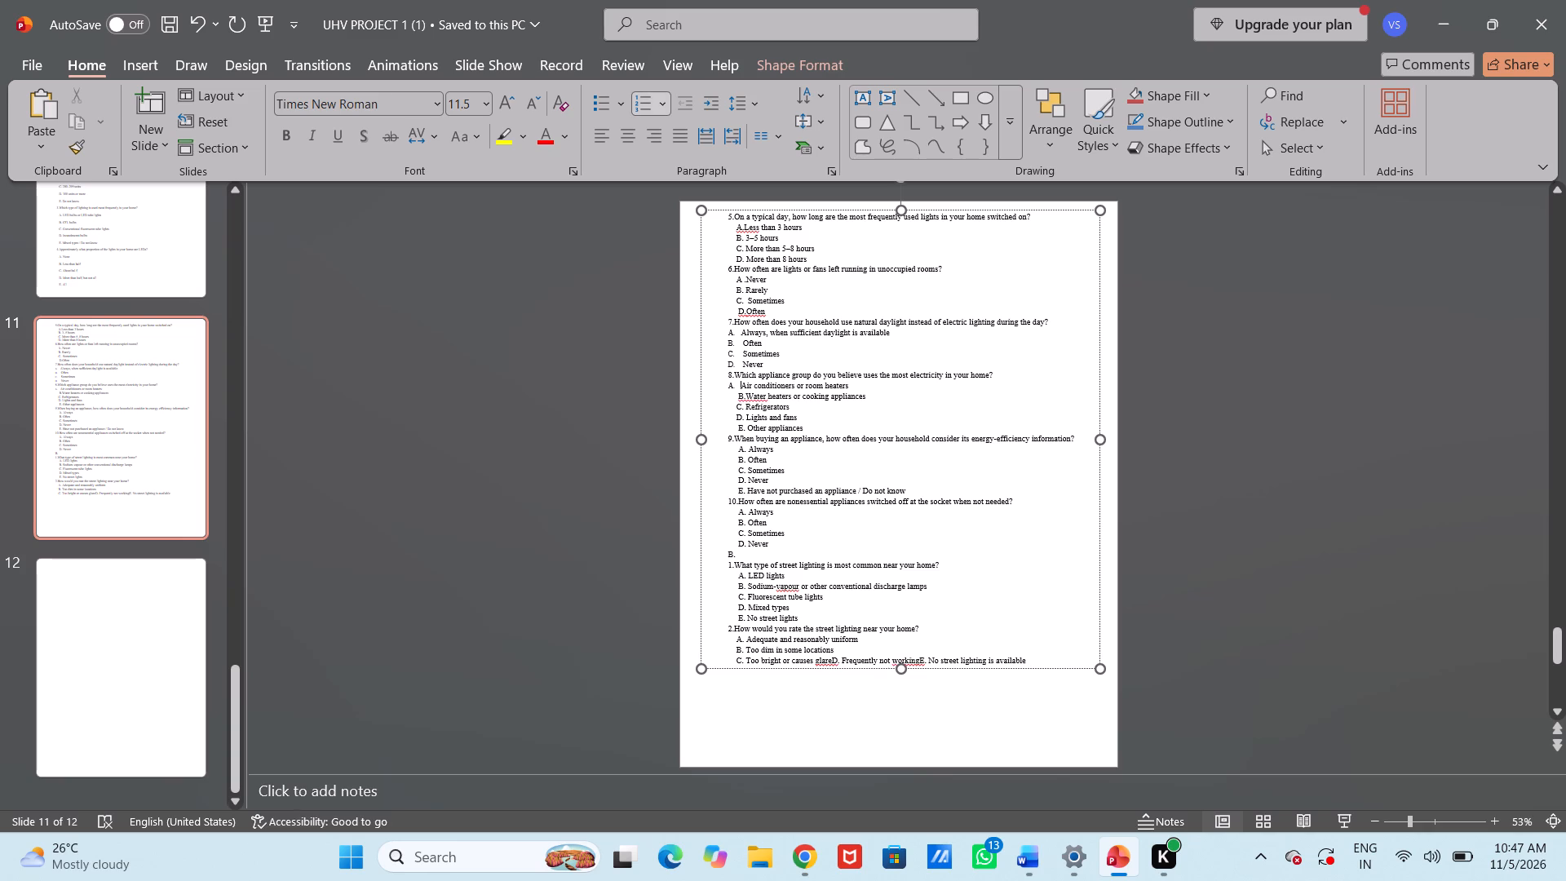
{"action": "key", "text": "BackSpace"}
{"action": "key", "text": "BackSpace"}
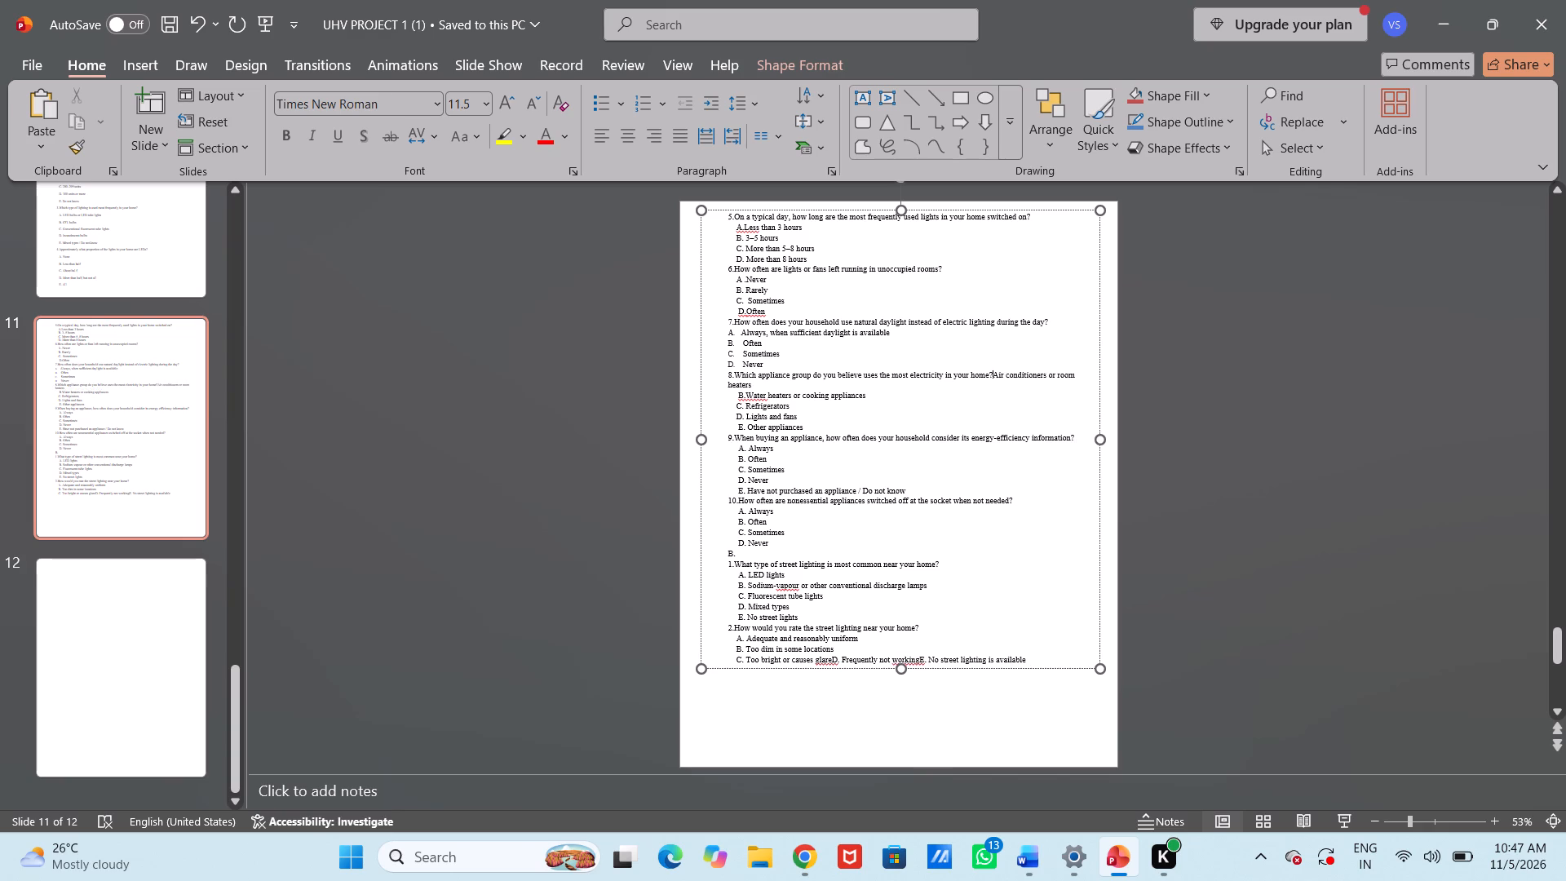
{"action": "key", "text": "Return"}
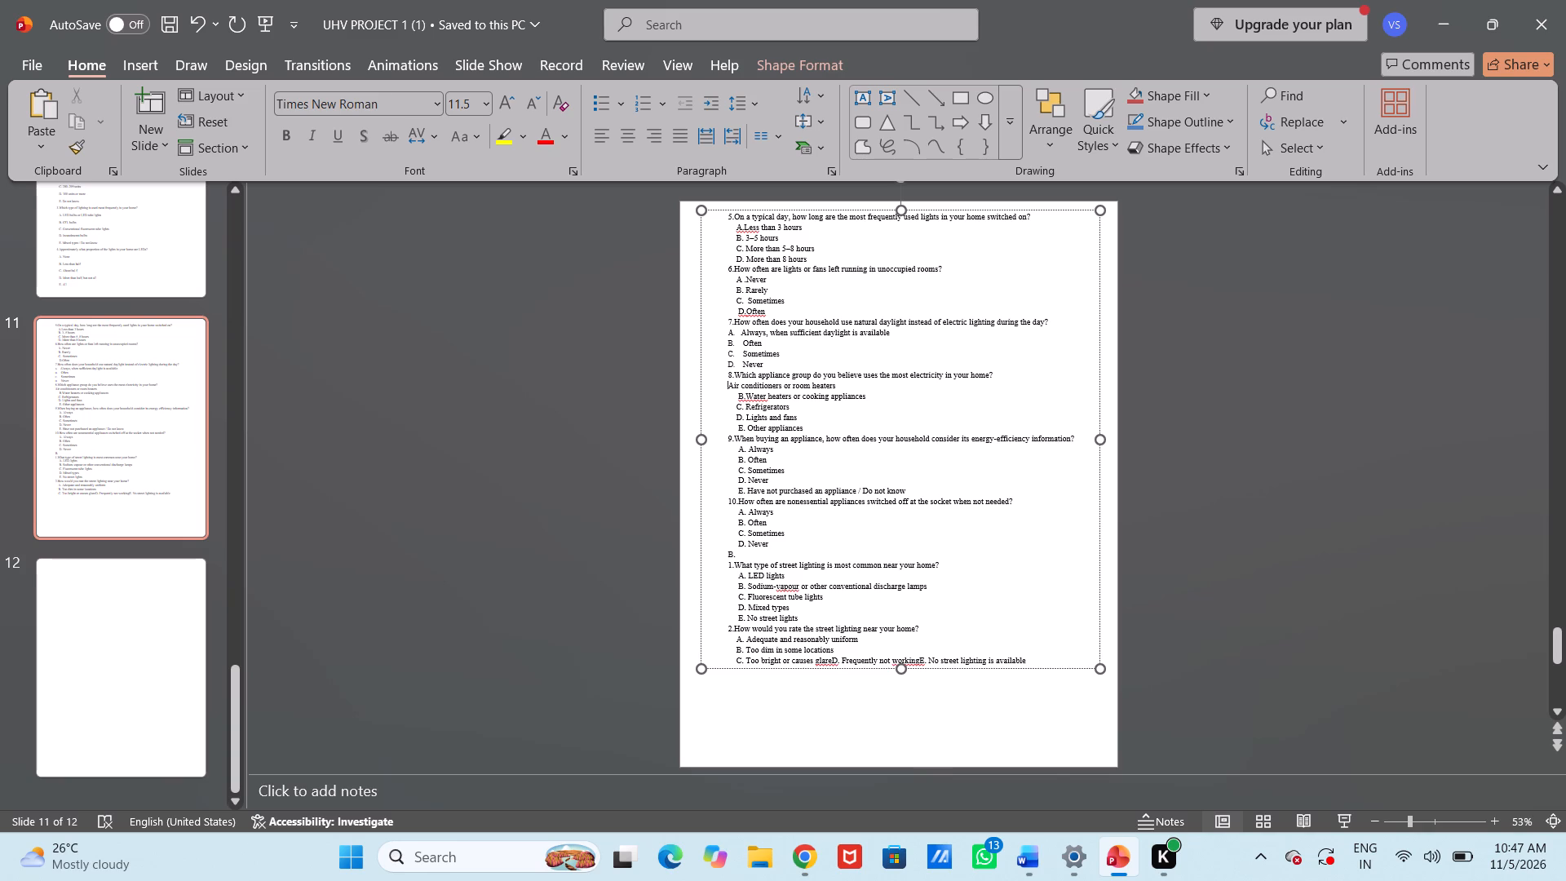
{"action": "type", "text": "A."}
{"action": "key", "text": "BackSpace"}
{"action": "key", "text": "BackSpace"}
{"action": "key", "text": "space"}
{"action": "key", "text": "space"}
{"action": "key", "text": "space"}
{"action": "key", "text": "space"}
{"action": "key", "text": "space"}
{"action": "key", "text": "space"}
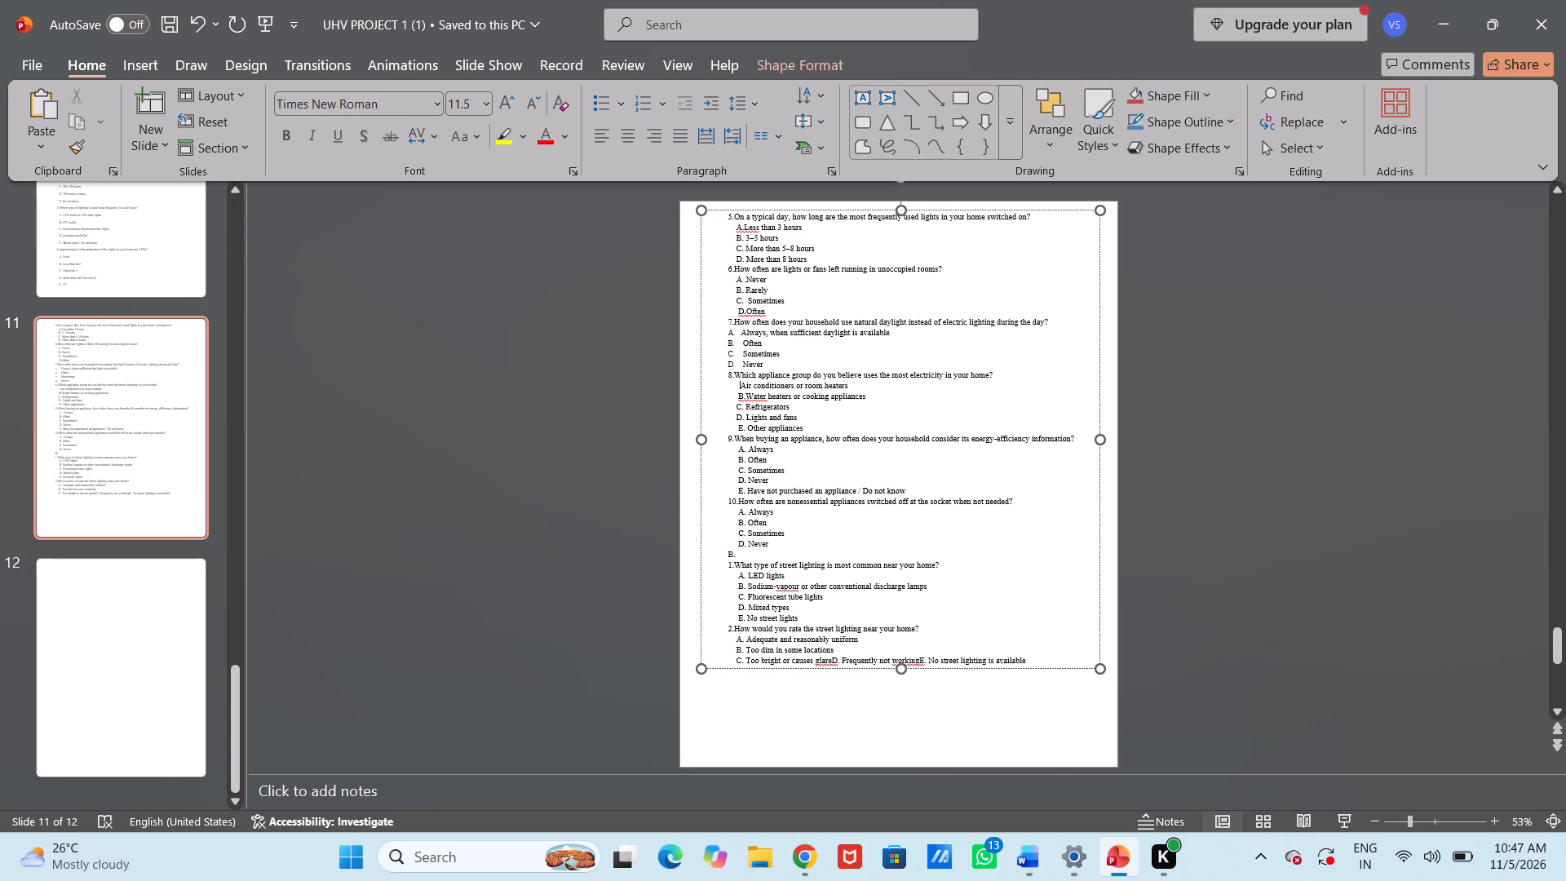
{"action": "type", "text": "A."}
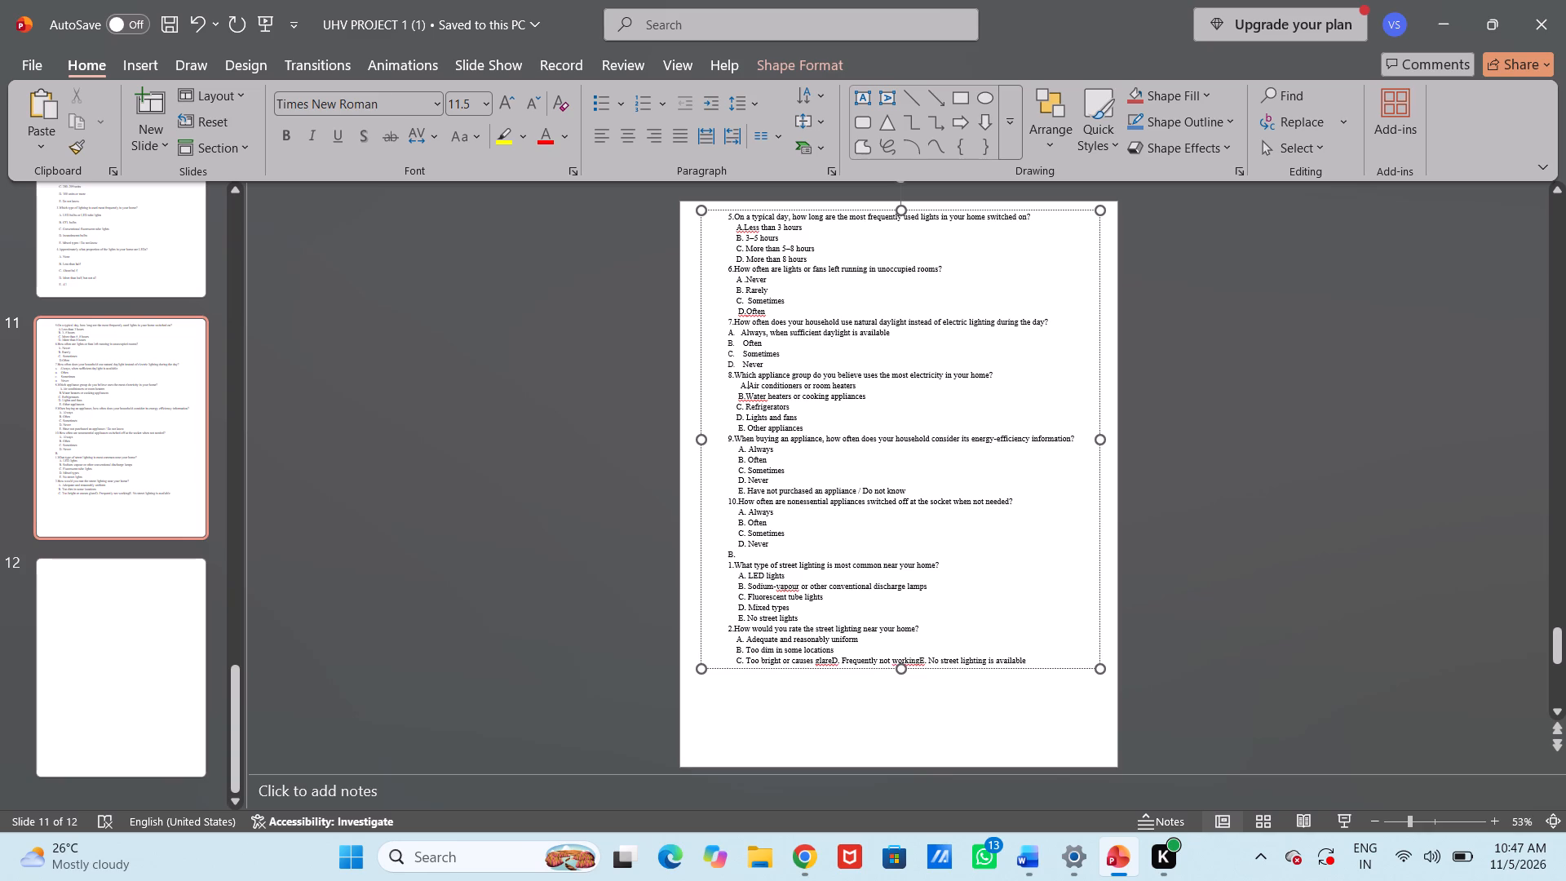
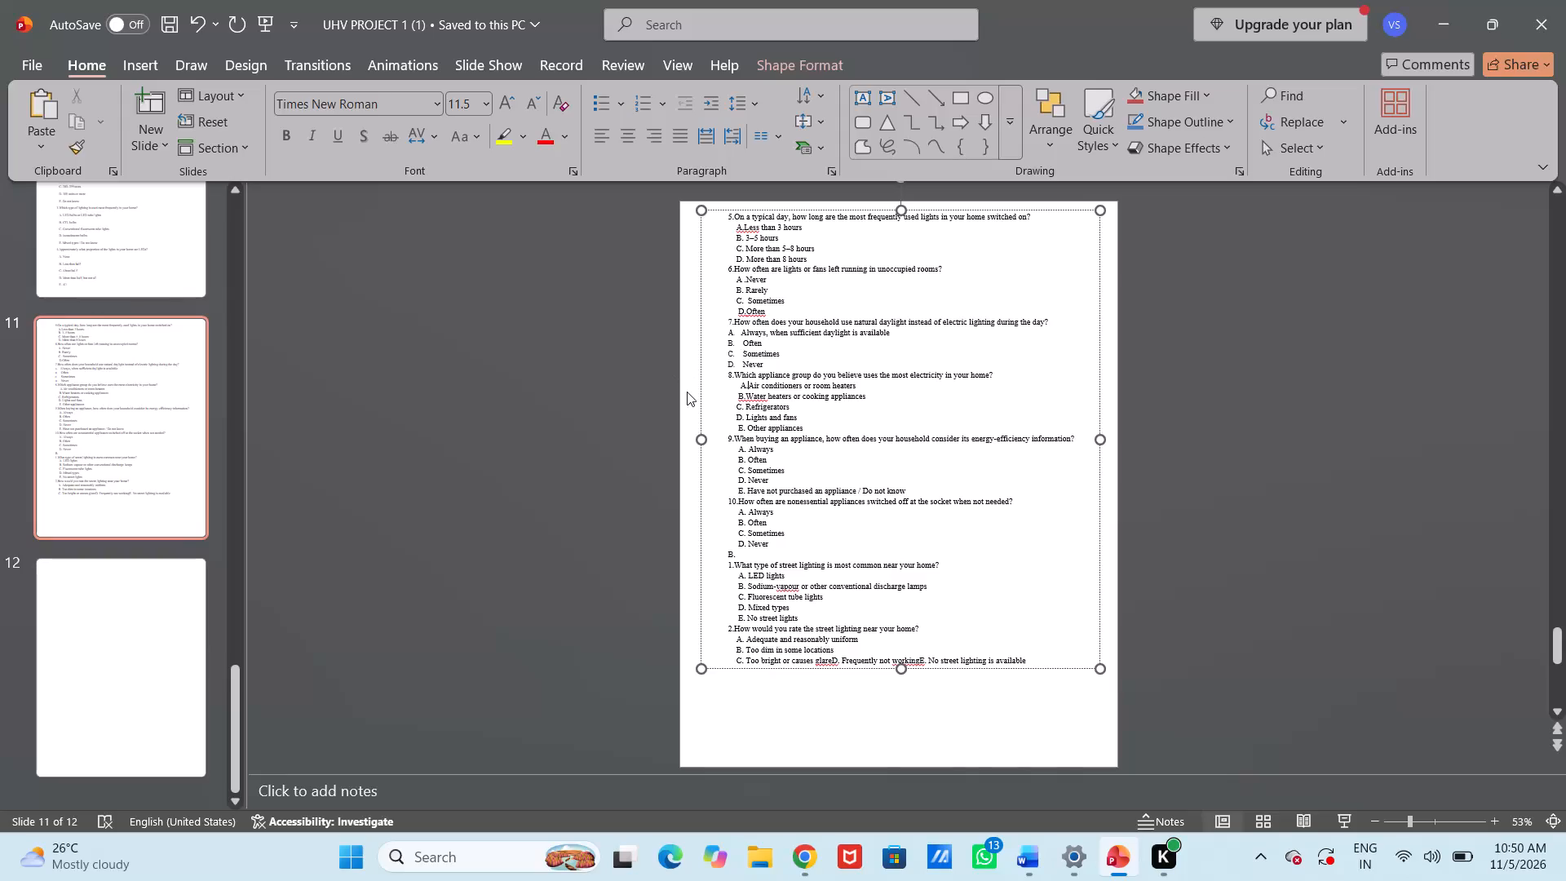
Split options D "Frequently not working" and E "No street lighting is available" of the street-lighting rating question onto separate indented lines.
{"action": "left_click", "coordinate": [829, 661]}
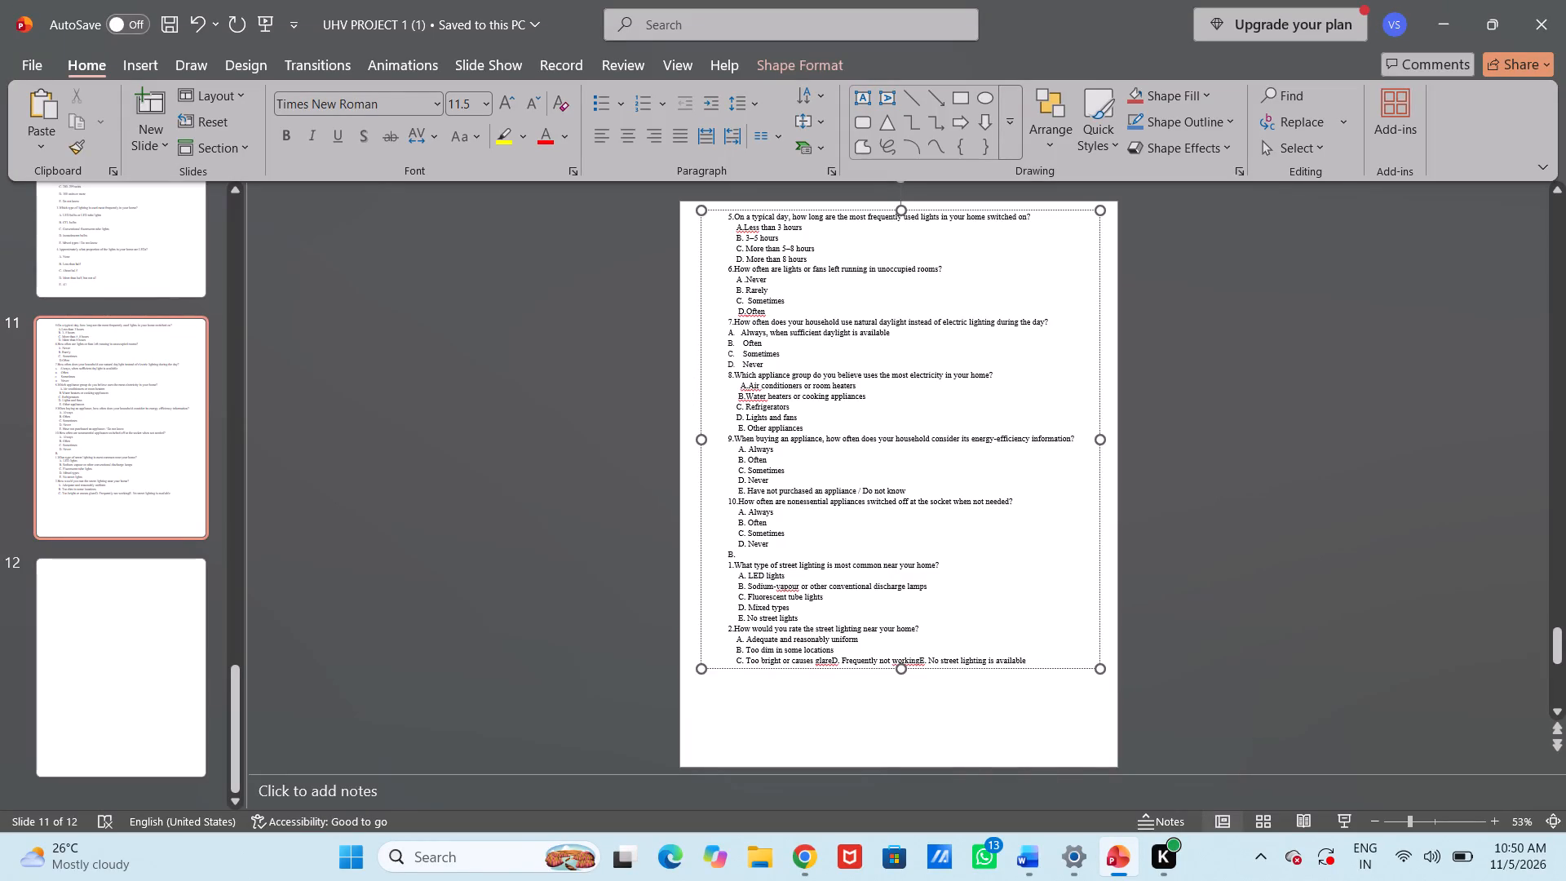
{"action": "key", "text": "Right"}
{"action": "key", "text": "Return"}
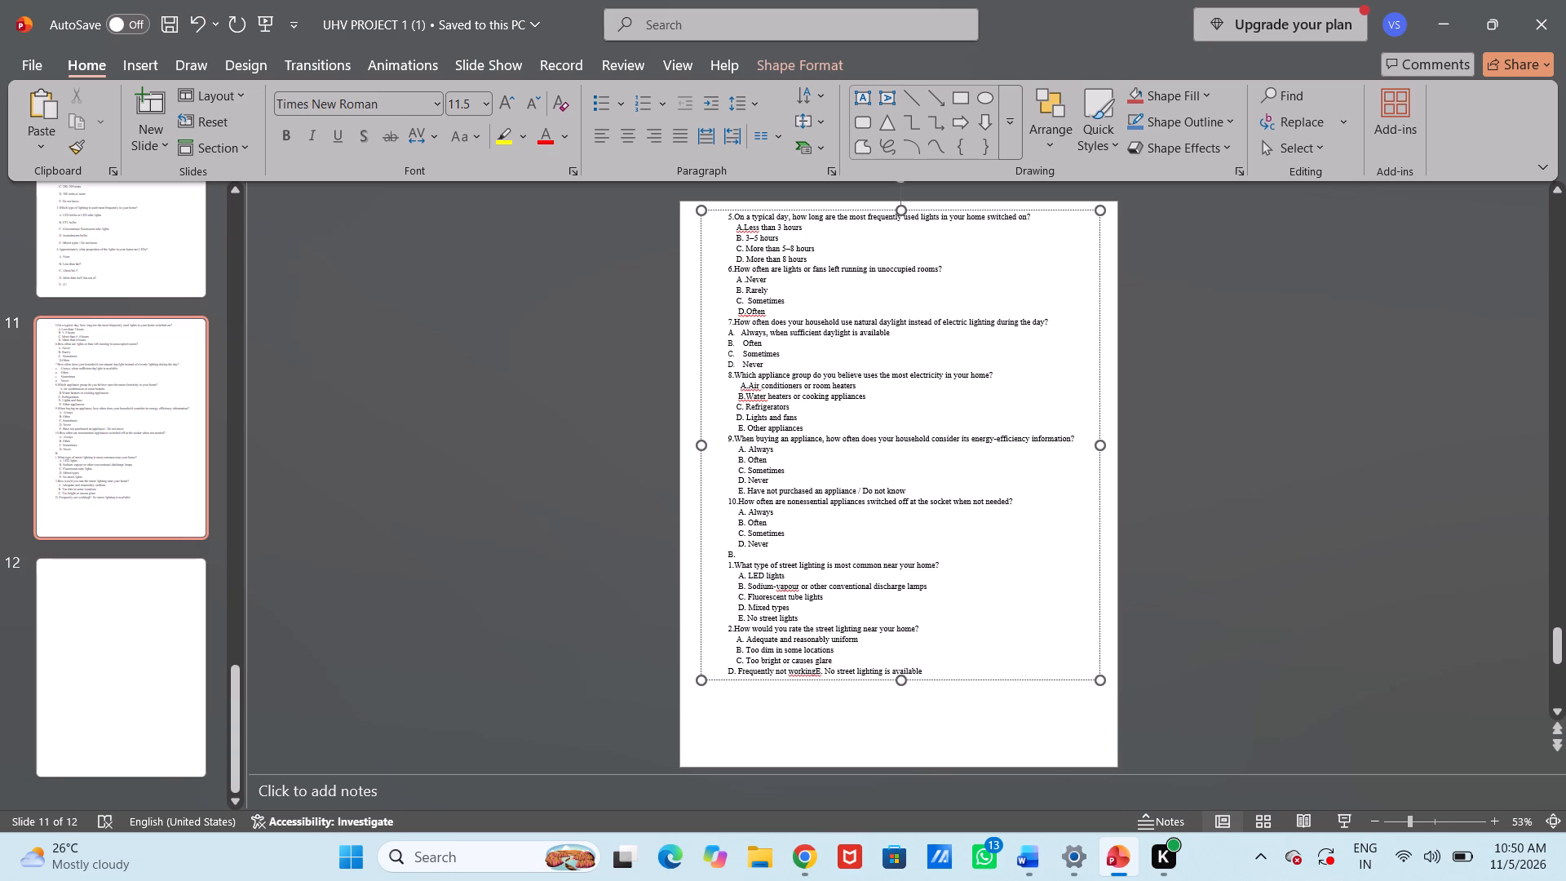
{"action": "key", "text": "space"}
{"action": "key", "text": "space"}
{"action": "key", "text": "space"}
{"action": "key", "text": "space"}
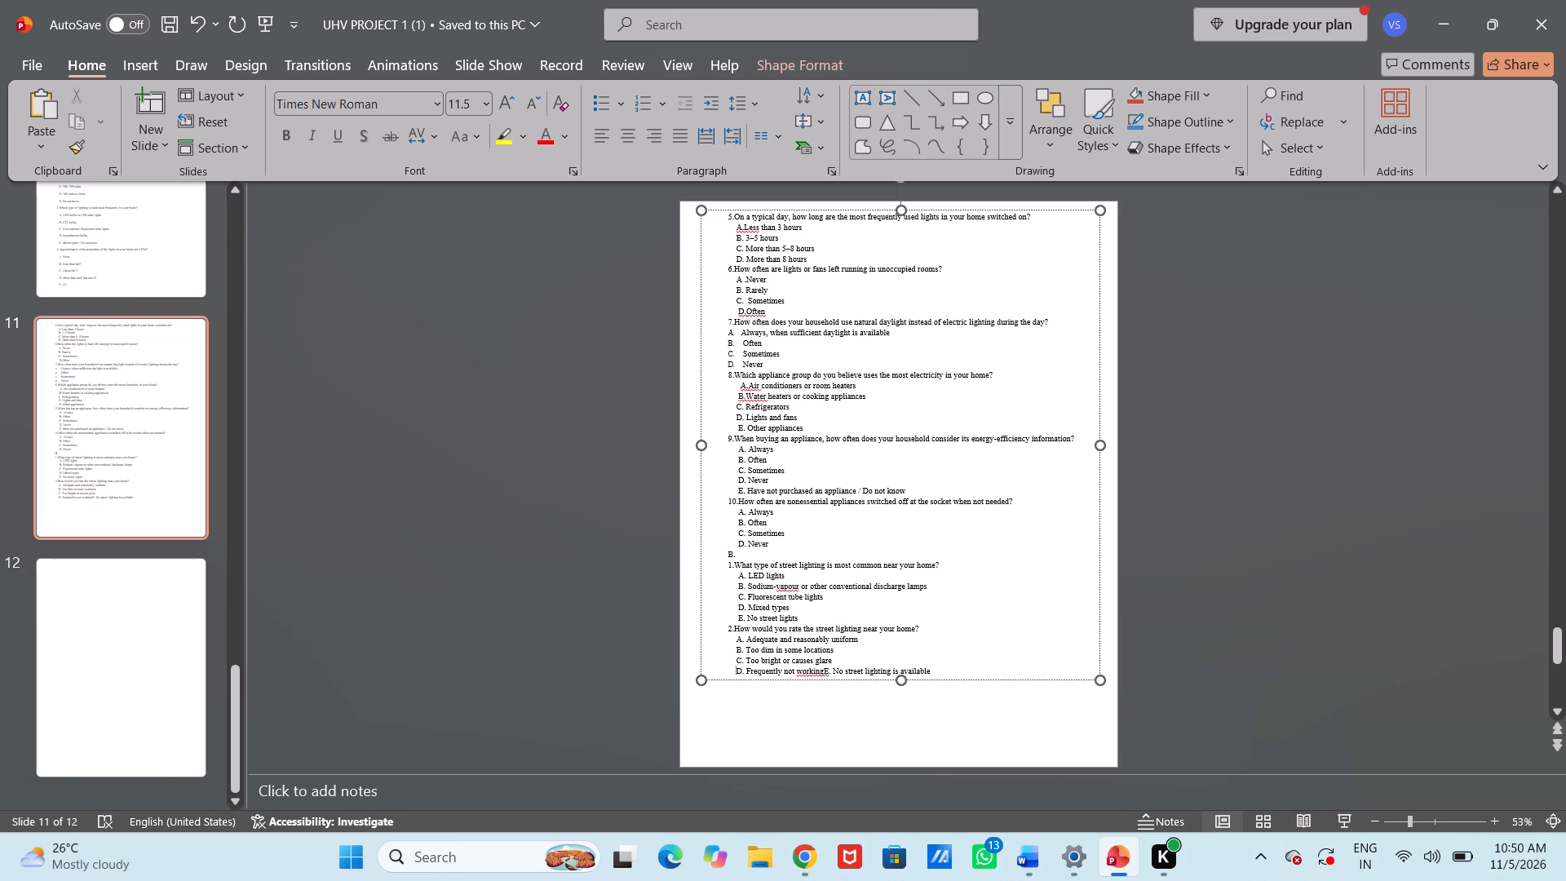
{"action": "left_click", "coordinate": [823, 671]}
{"action": "key", "text": "Return"}
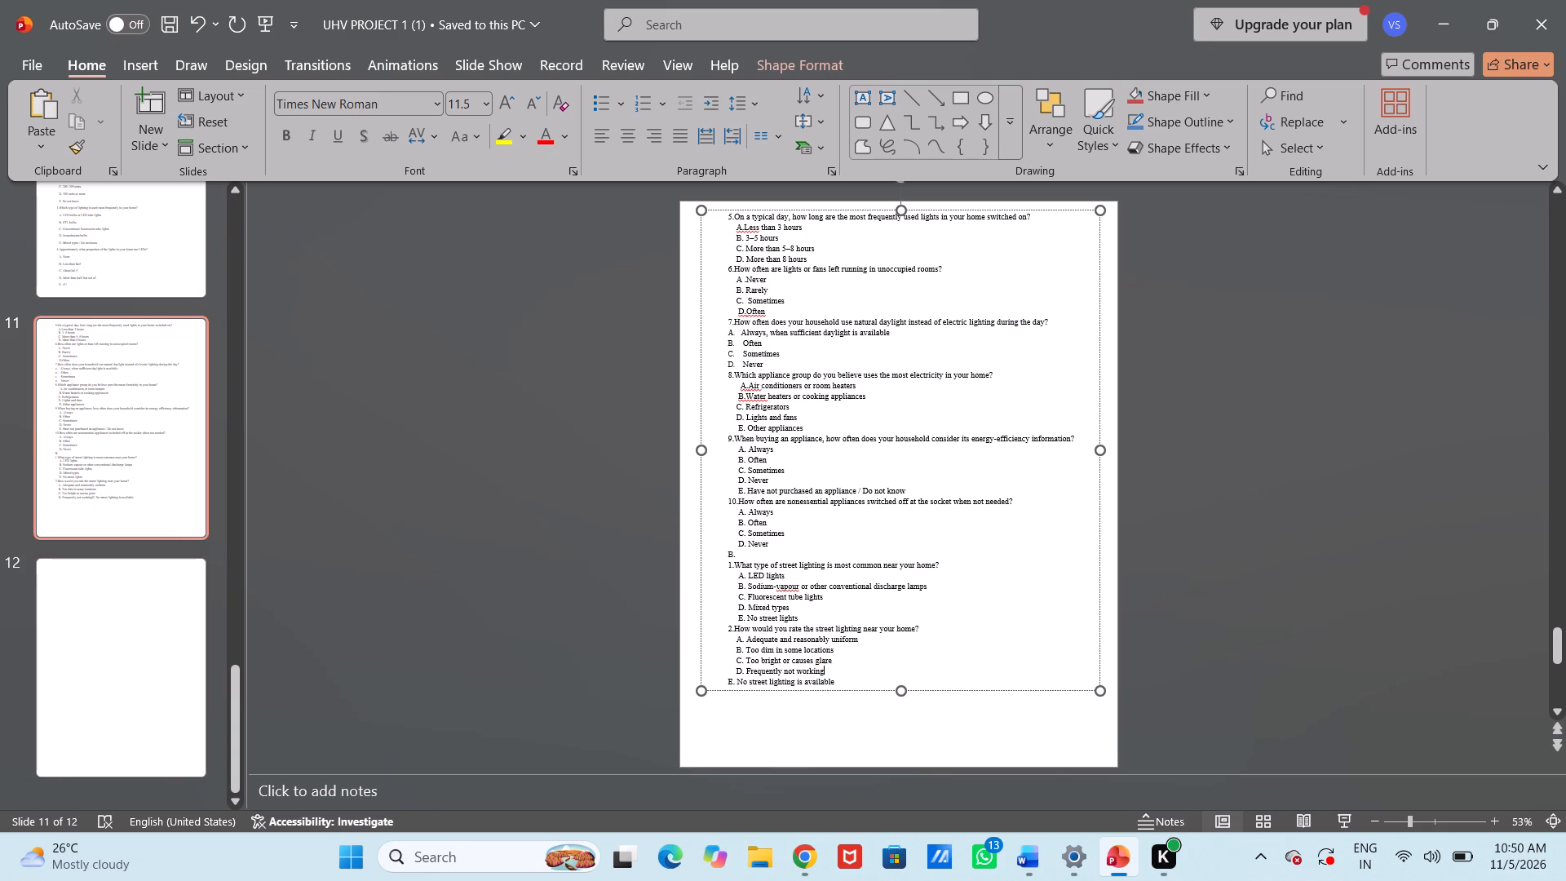
{"action": "key", "text": "space"}
{"action": "key", "text": "space"}
{"action": "key", "text": "space"}
{"action": "key", "text": "space"}
Place the text cursor at the end of option E "No street lighting is available" to continue the questionnaire from there.
{"action": "key", "text": "Right"}
{"action": "key", "text": "Right"}
{"action": "key", "text": "Right"}
{"action": "key", "text": "Right"}
{"action": "key", "text": "Right"}
{"action": "key", "text": "Right"}
{"action": "key", "text": "Right"}
{"action": "key", "text": "Right"}
{"action": "key", "text": "Right"}
{"action": "key", "text": "Right"}
{"action": "key", "text": "Right"}
{"action": "key", "text": "Right"}
{"action": "key", "text": "Right"}
{"action": "key", "text": "Right"}
{"action": "key", "text": "Right"}
{"action": "key", "text": "Right"}
{"action": "key", "text": "Right"}
{"action": "key", "text": "Right"}
{"action": "key", "text": "Right"}
{"action": "key", "text": "Right"}
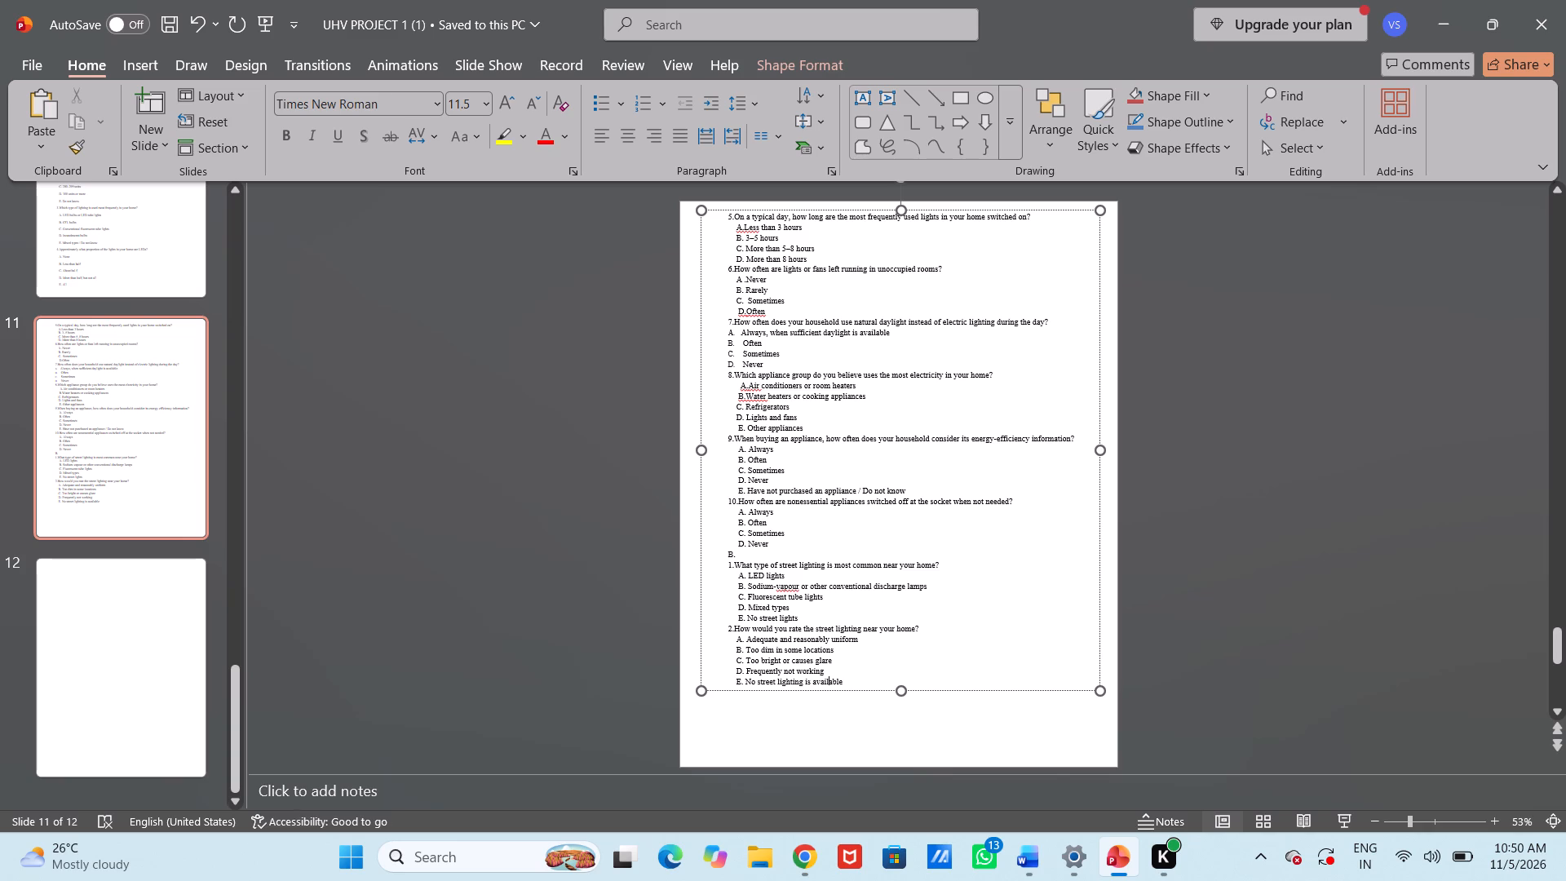
{"action": "key", "text": "Right"}
{"action": "key", "text": "Right"}
{"action": "key", "text": "Right"}
{"action": "key", "text": "Right"}
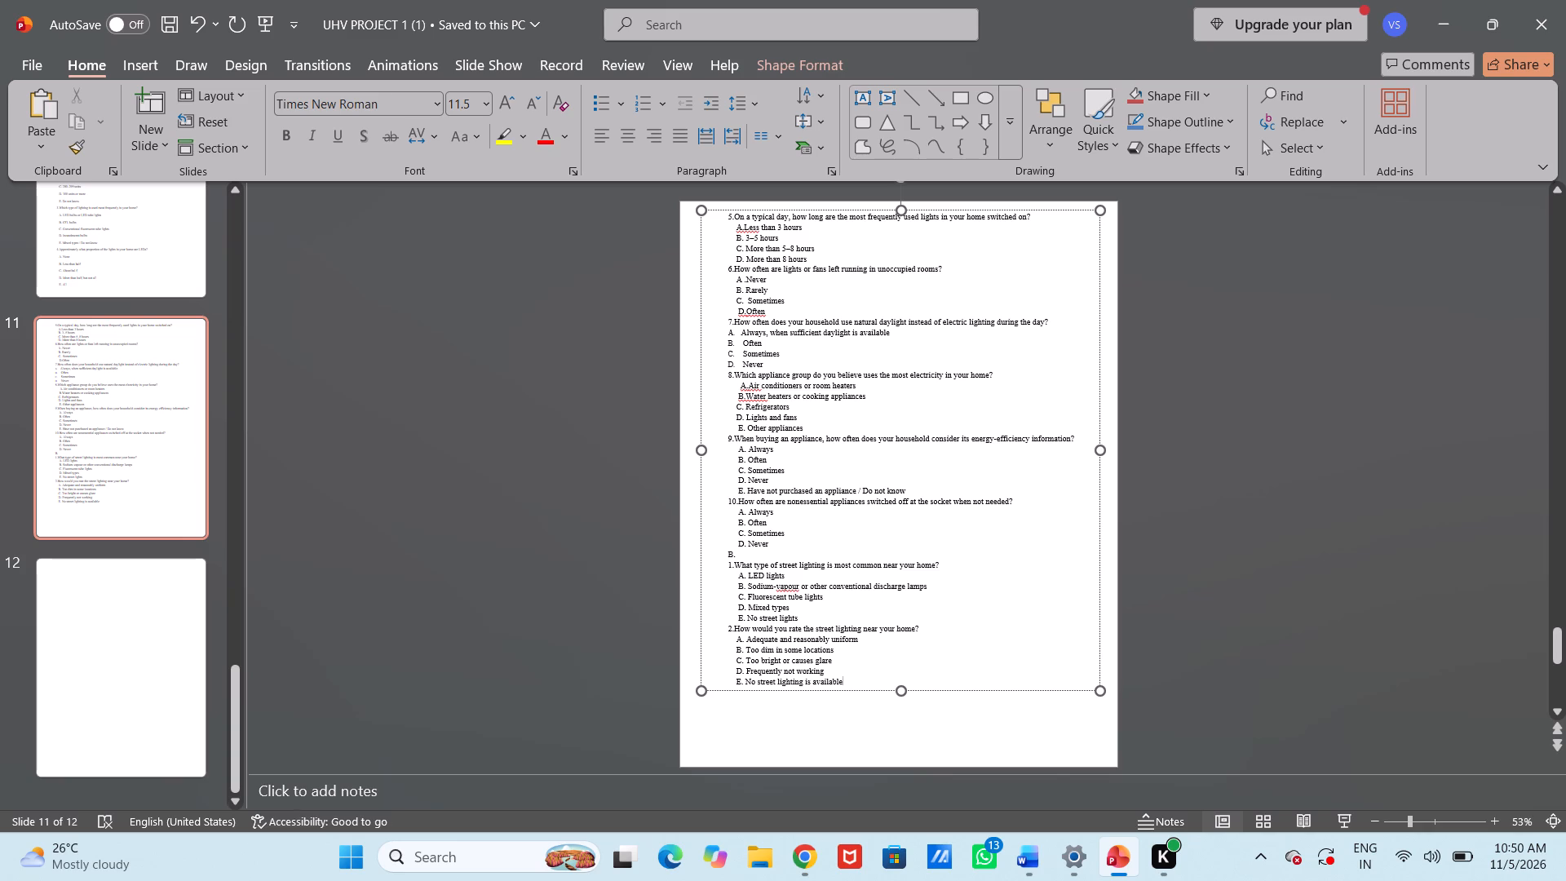
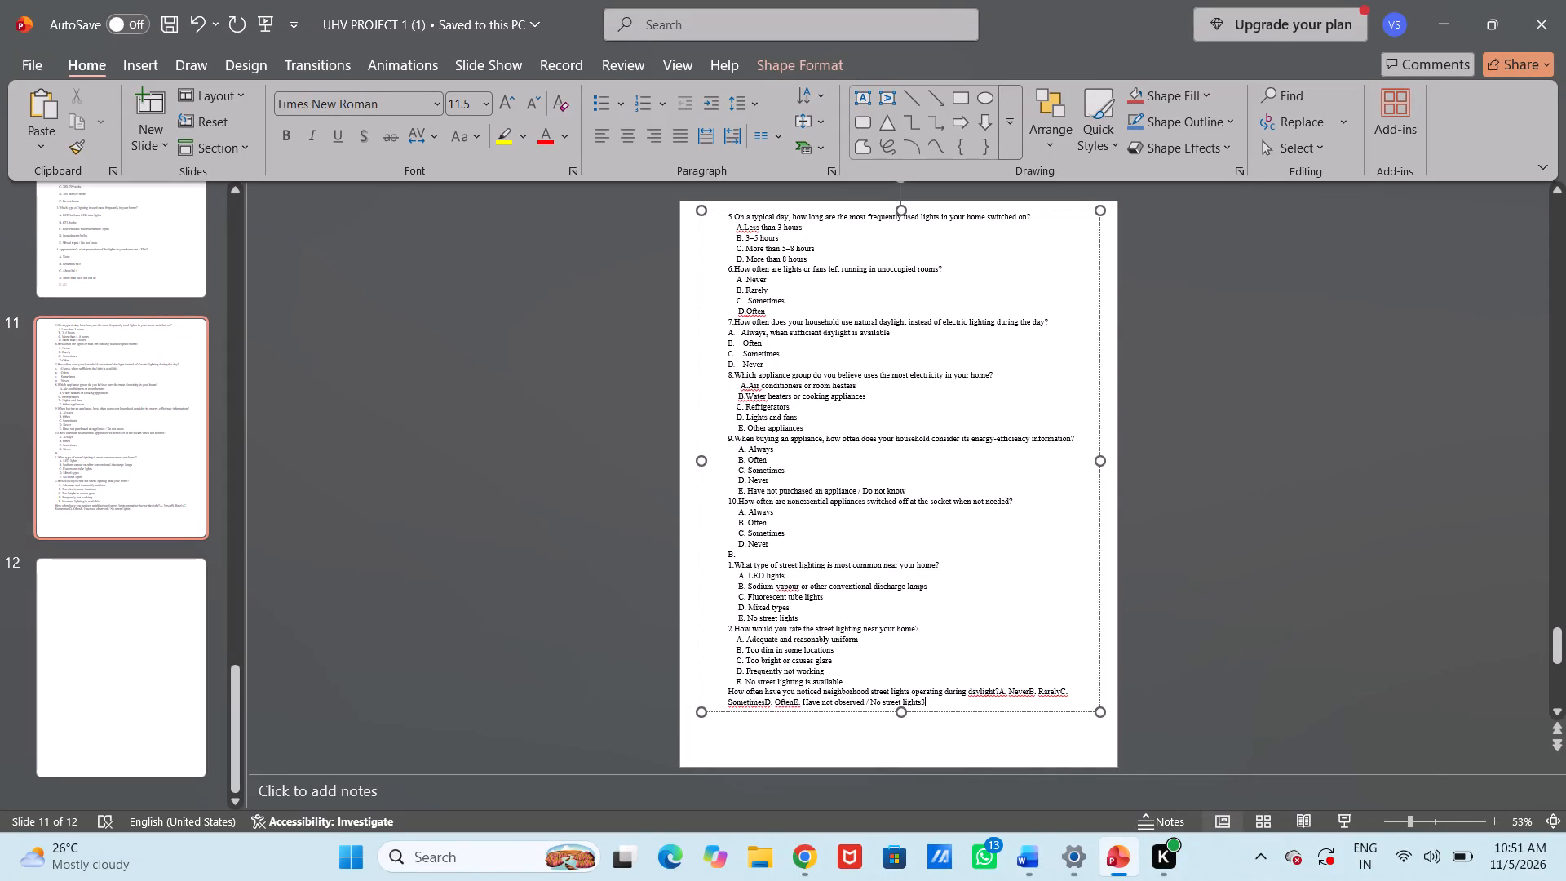
Remove the stray character after "No street lights" and number the question about street lights operating during daylight as "3.".
{"action": "key", "text": "BackSpace"}
{"action": "left_click", "coordinate": [725, 686]}
{"action": "key", "text": "3"}
{"action": "key", "text": "period"}
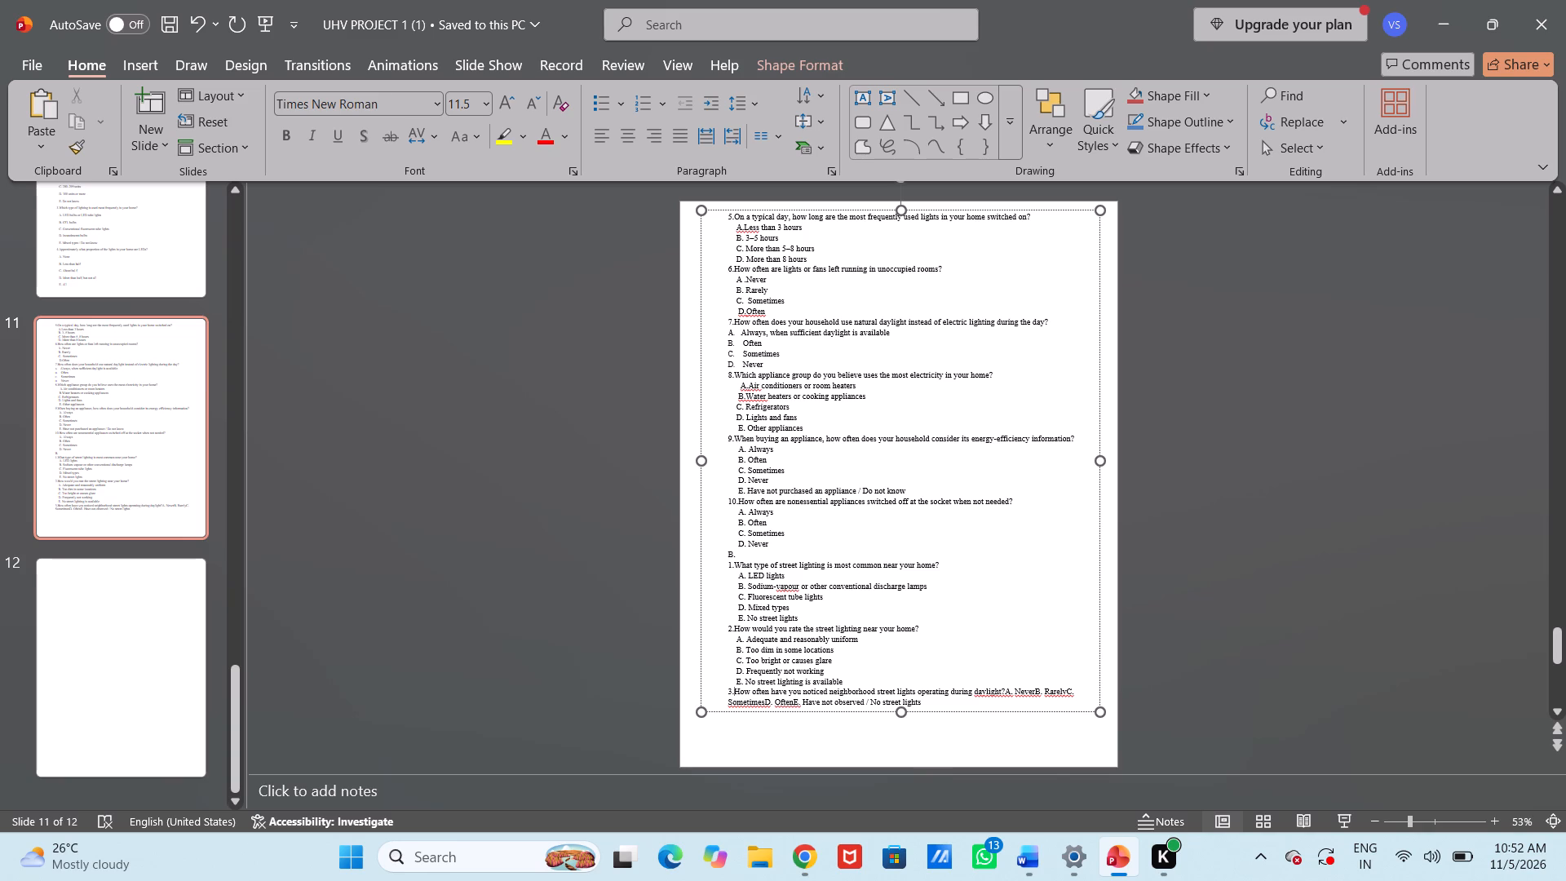
Move option A "Never" and the text following it onto a new line below question 3, indented four spaces.
{"action": "left_click", "coordinate": [1004, 688]}
{"action": "key", "text": "Return"}
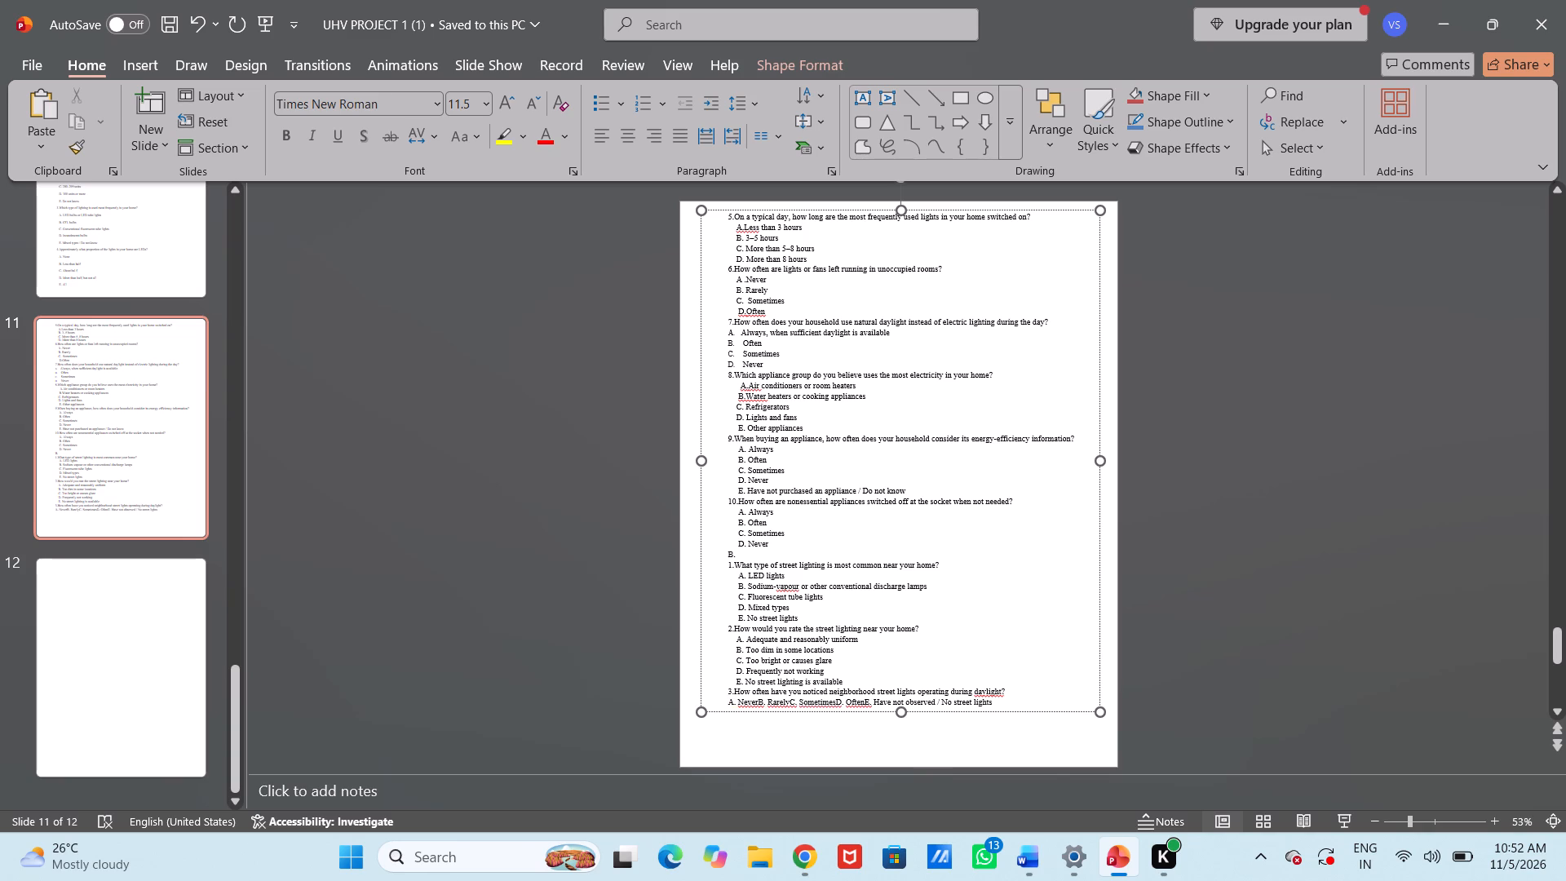
{"action": "key", "text": "space"}
{"action": "key", "text": "space"}
{"action": "key", "text": "space"}
{"action": "key", "text": "space"}
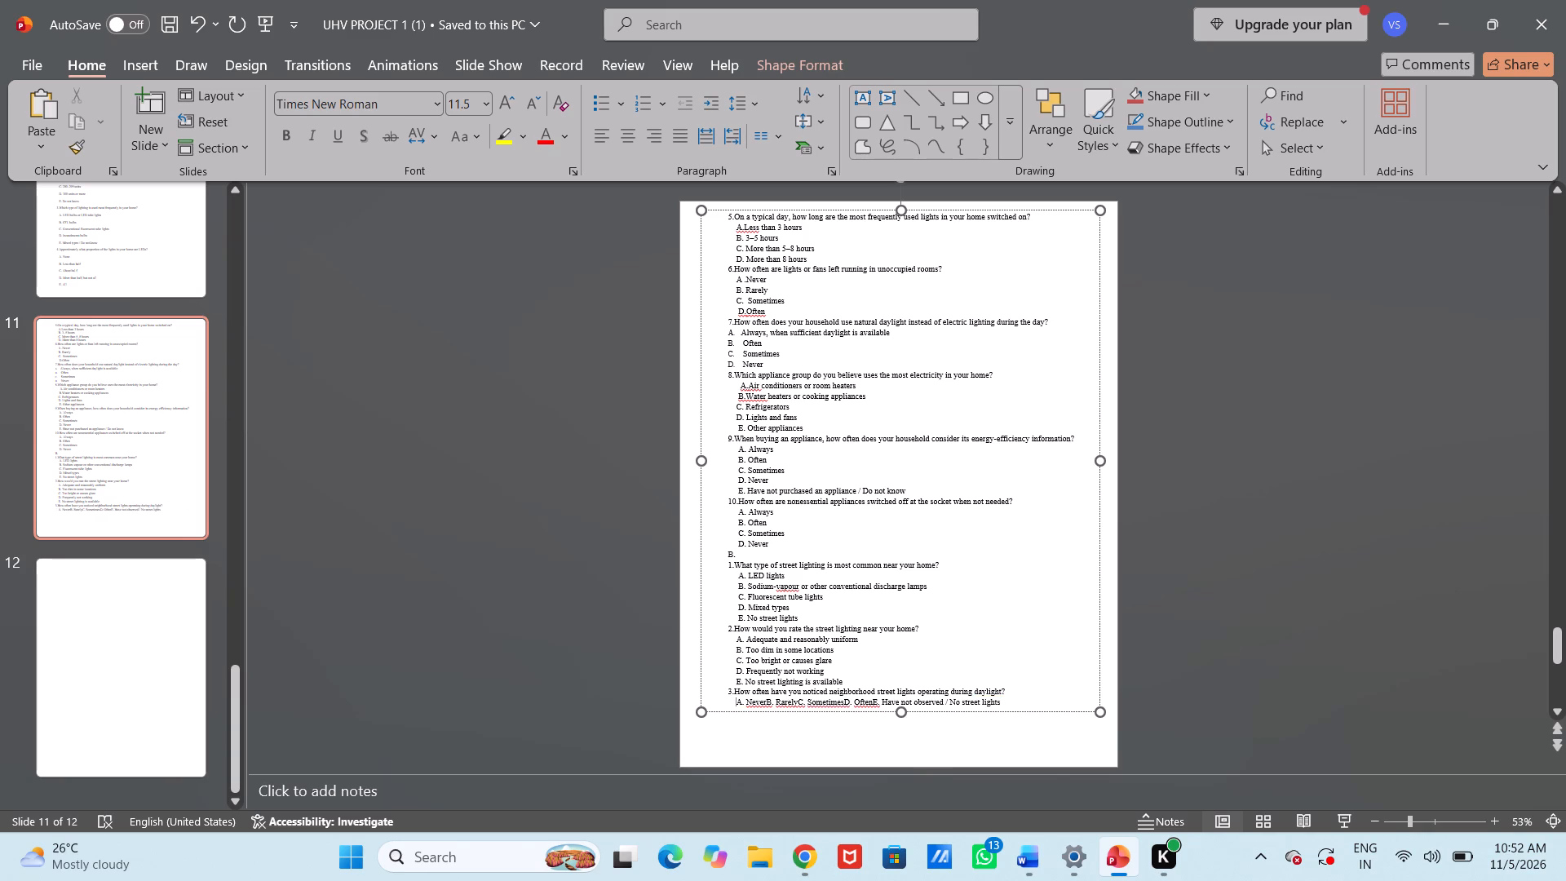
Break question 3's options before B "Rarely" so it starts a new line indented four spaces.
{"action": "left_click", "coordinate": [766, 698]}
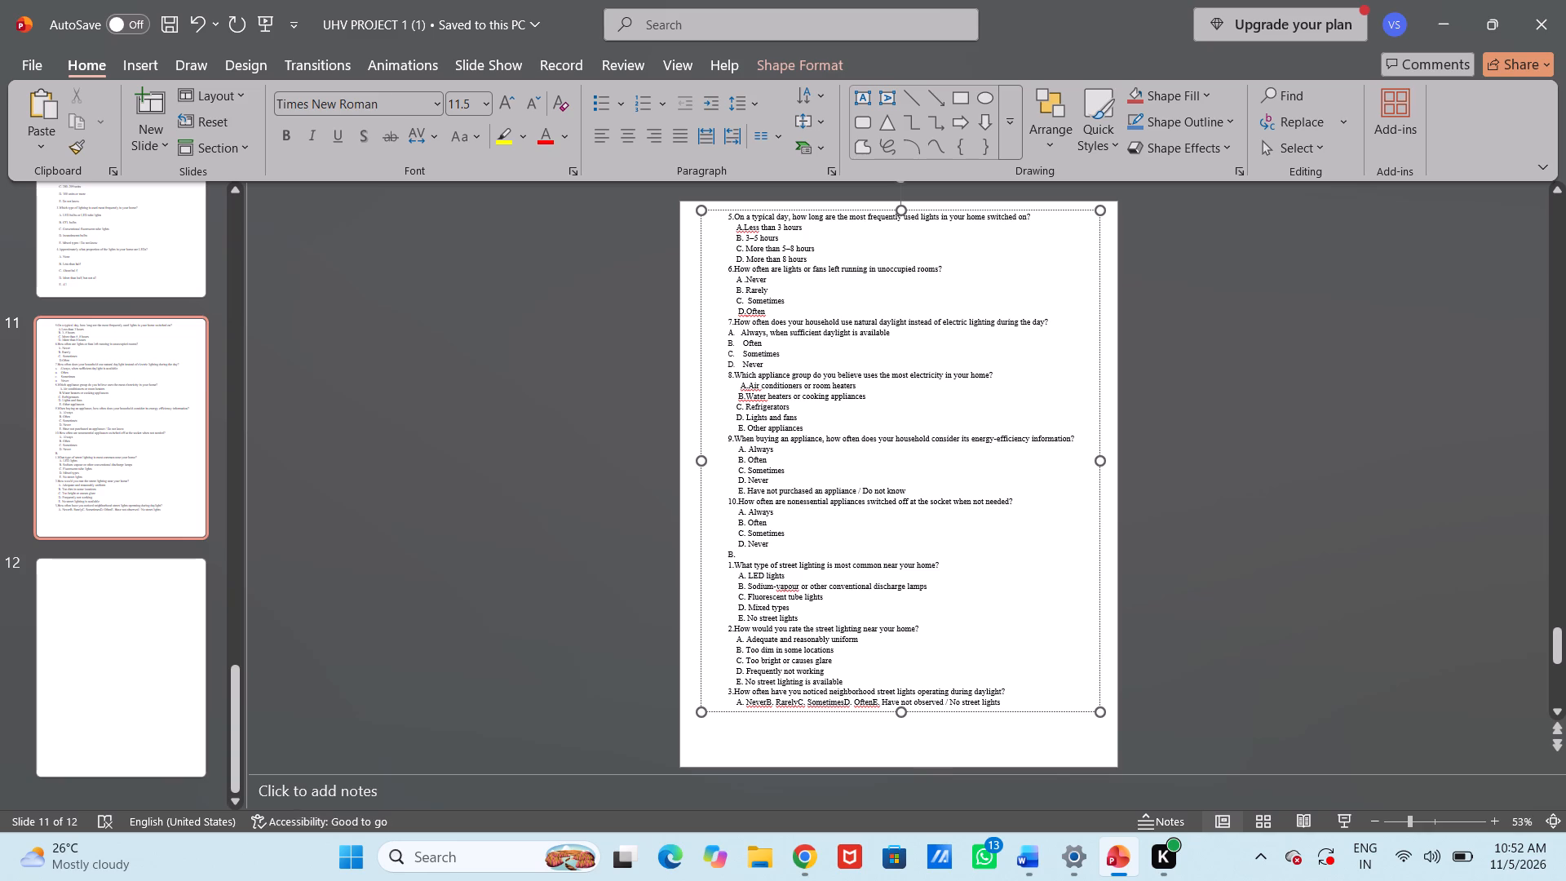
{"action": "key", "text": "Return"}
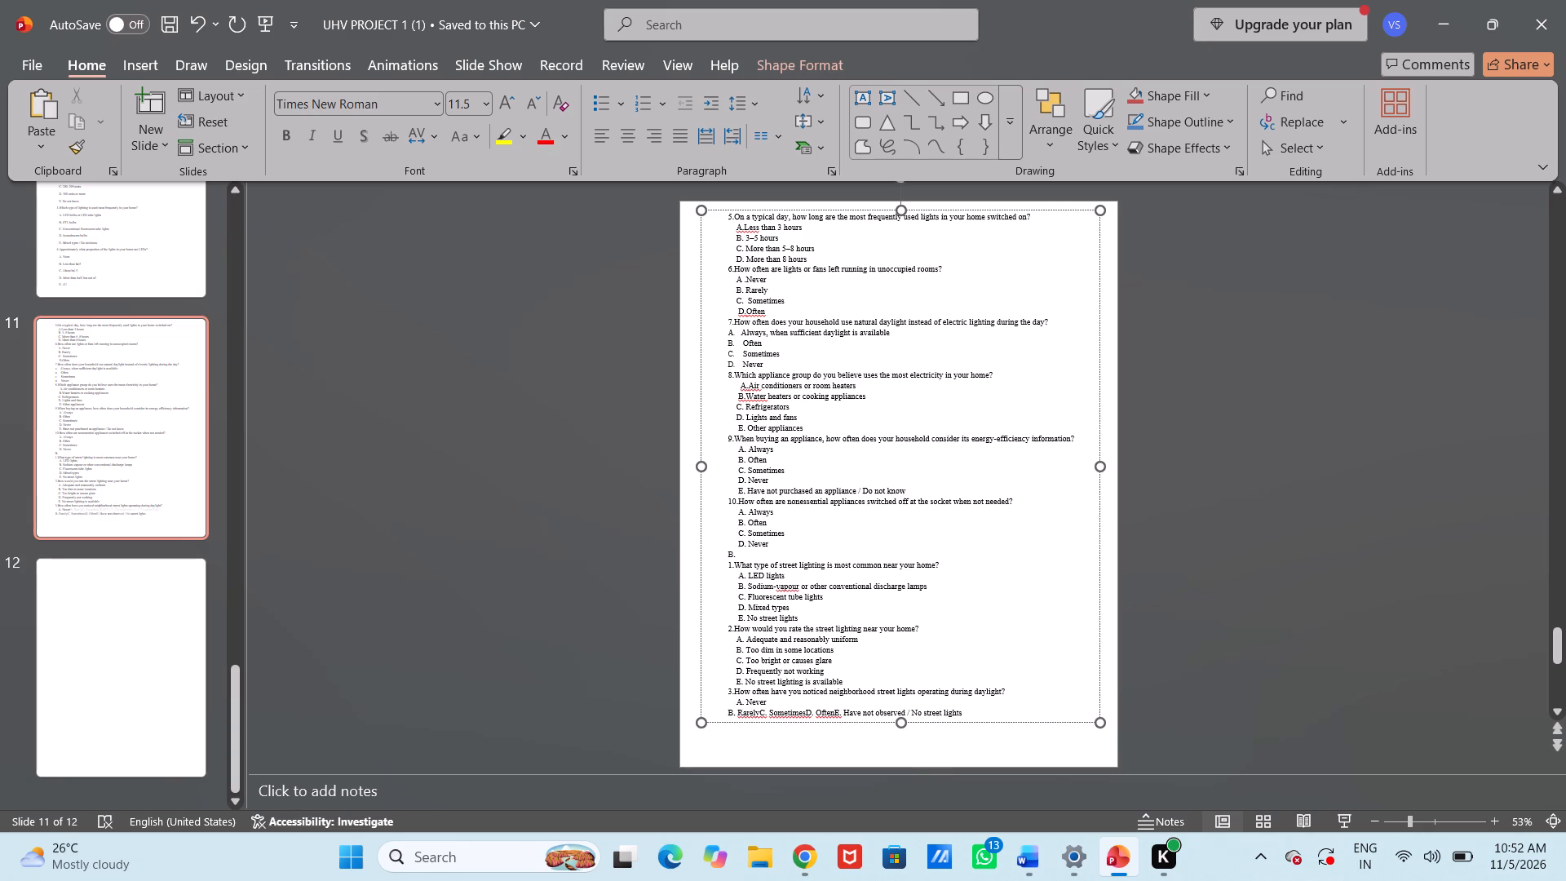
{"action": "key", "text": "space"}
{"action": "key", "text": "space"}
{"action": "key", "text": "space"}
{"action": "key", "text": "space"}
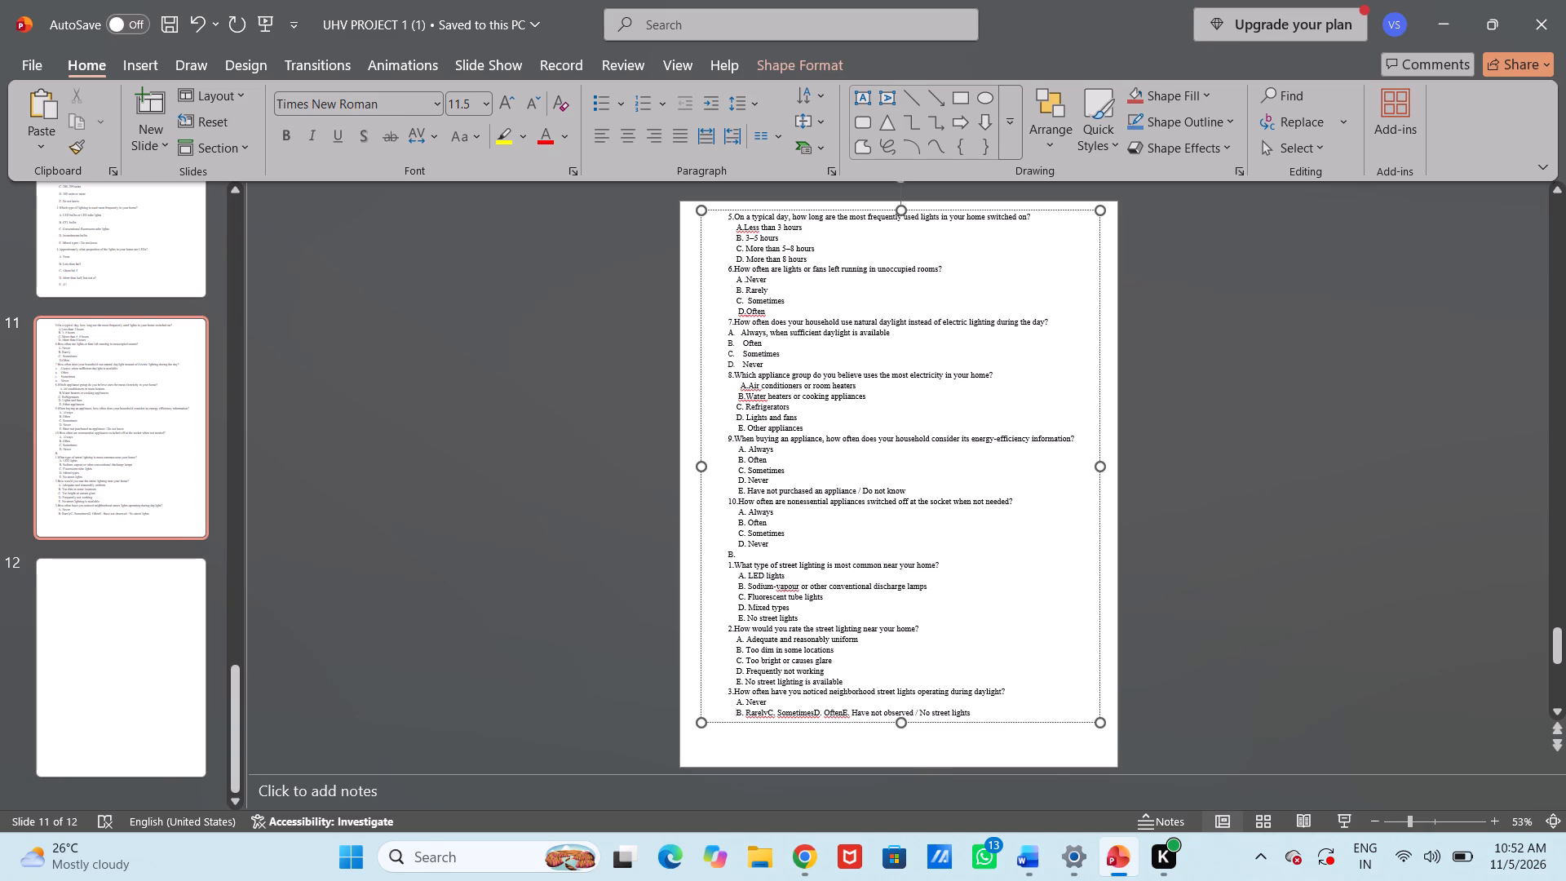
Break question 3's options before C "Sometimes" so it starts a new line indented four spaces.
{"action": "double_click", "coordinate": [765, 711]}
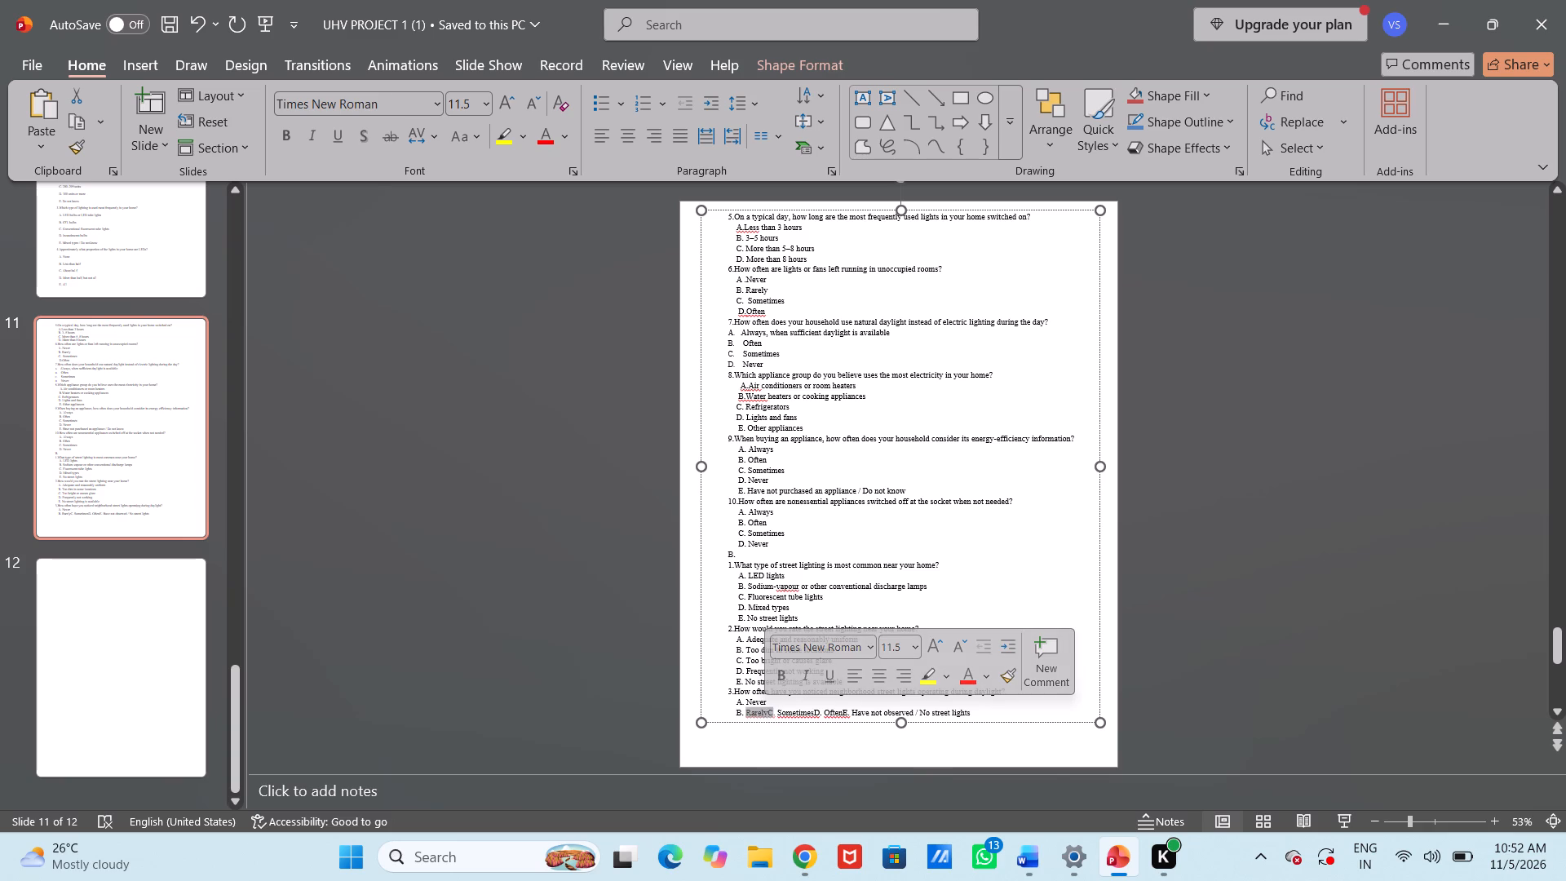
{"action": "left_click", "coordinate": [780, 699]}
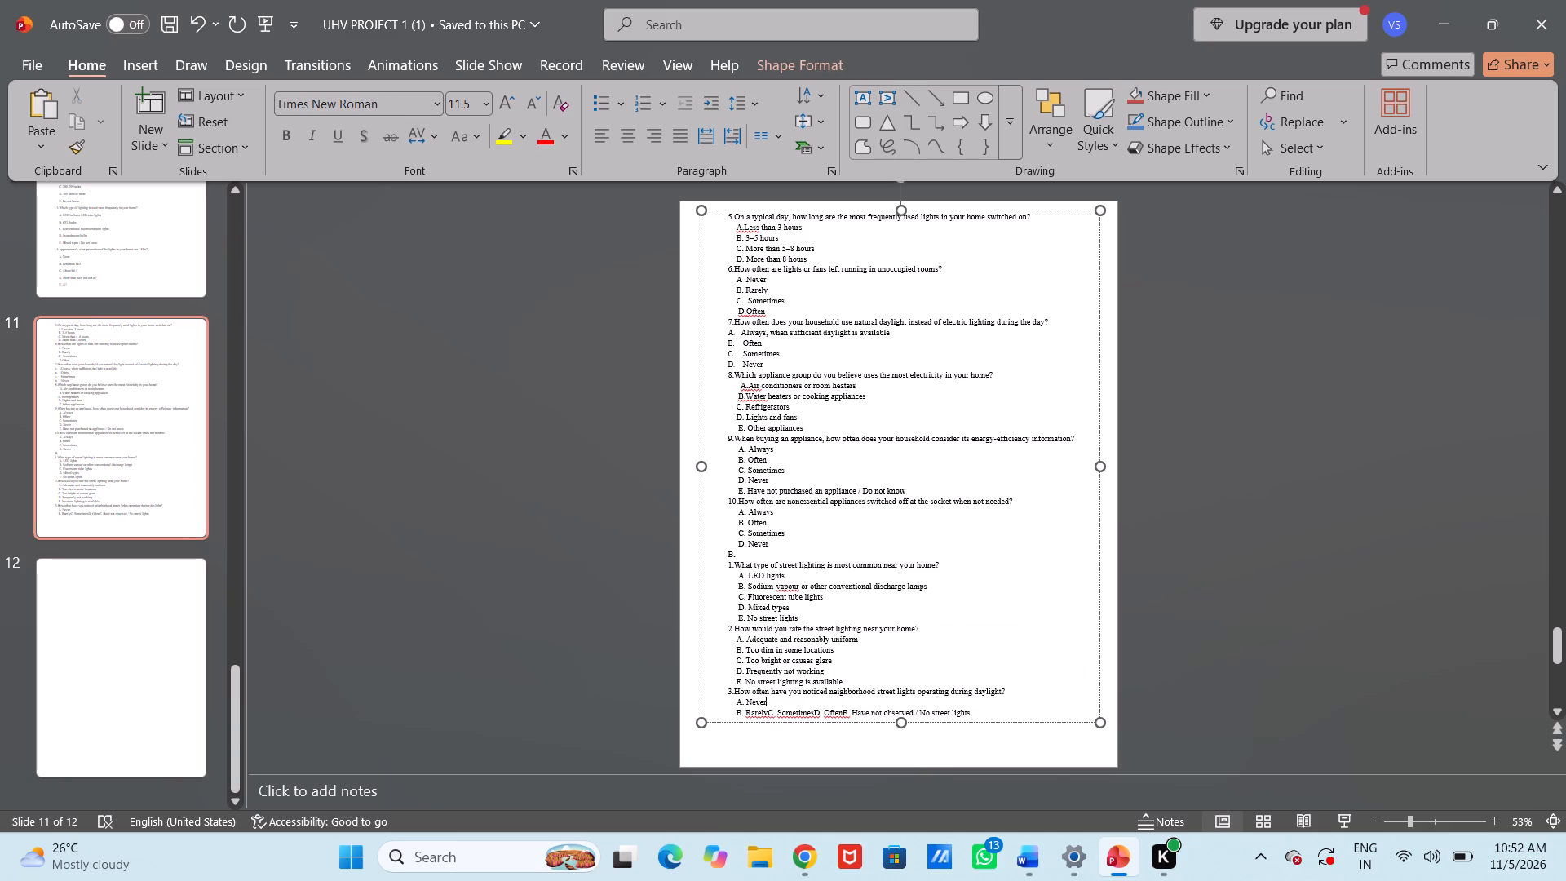
{"action": "left_click", "coordinate": [766, 709]}
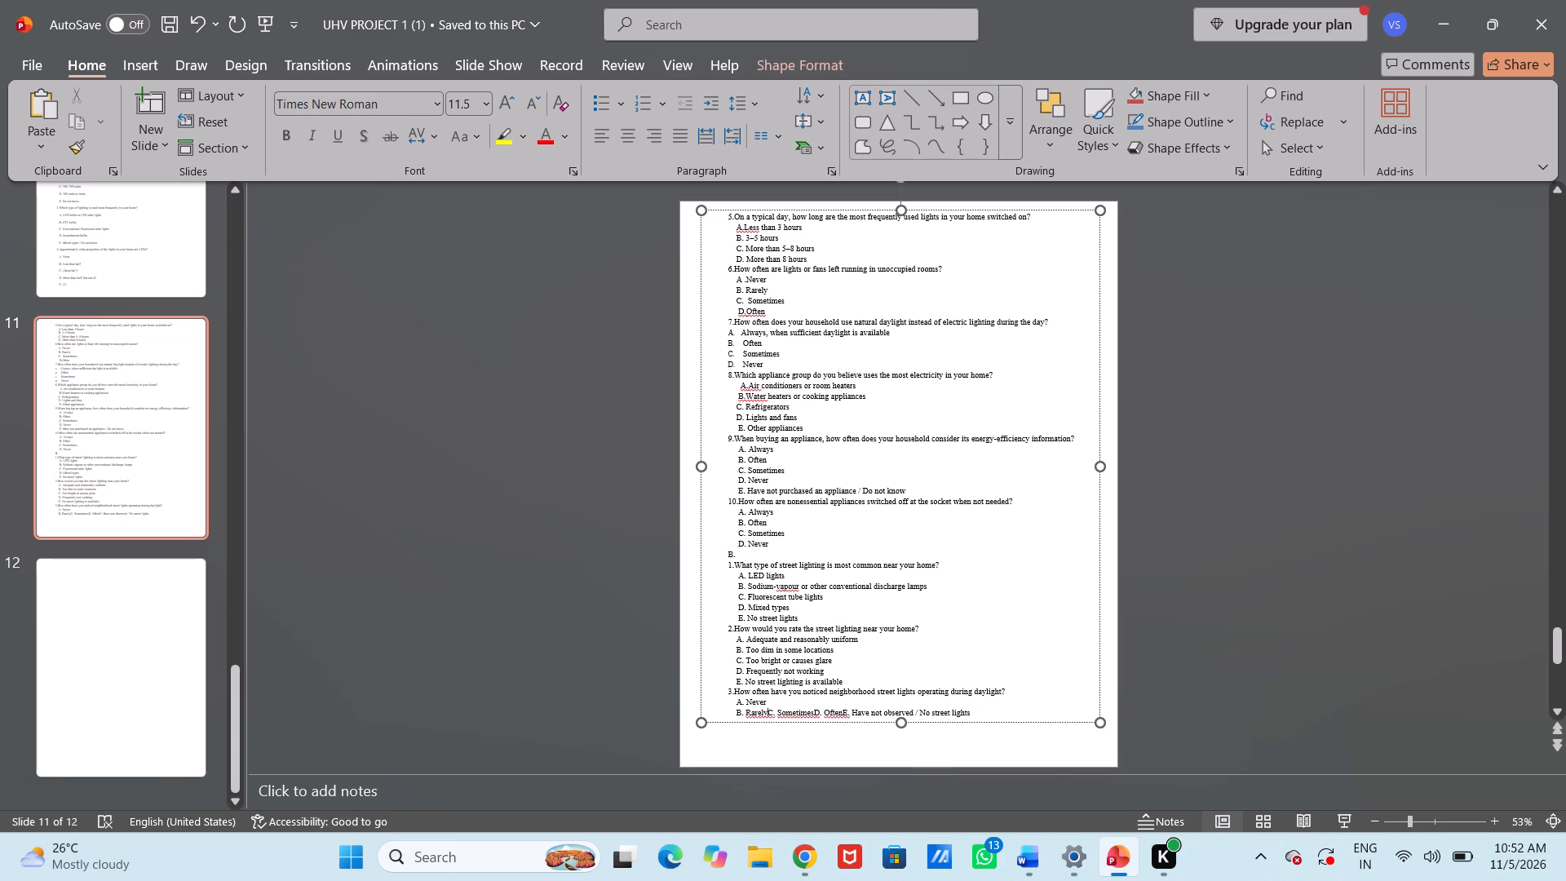
{"action": "left_click", "coordinate": [766, 712]}
{"action": "key", "text": "Return"}
{"action": "key", "text": "space"}
{"action": "key", "text": "space"}
{"action": "key", "text": "space"}
{"action": "key", "text": "space"}
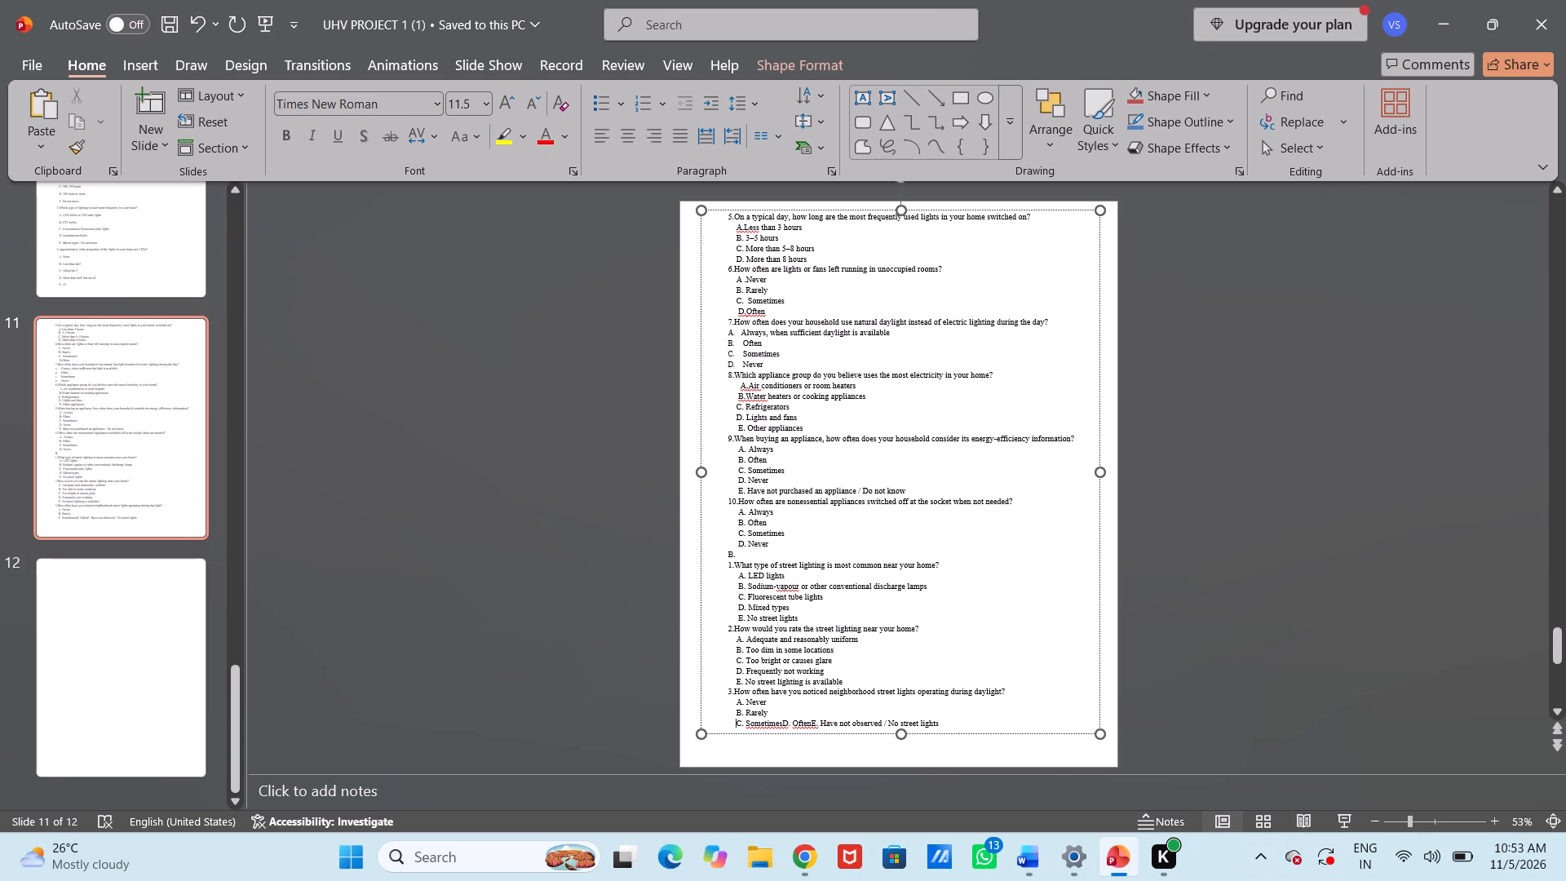
Break question 3's options before D "Often" so it starts a new line indented four spaces.
{"action": "key", "text": "Right"}
{"action": "key", "text": "Right"}
{"action": "key", "text": "Right"}
{"action": "key", "text": "Right"}
{"action": "key", "text": "Right"}
{"action": "key", "text": "Right"}
{"action": "key", "text": "Right"}
{"action": "key", "text": "Right"}
{"action": "key", "text": "Right"}
{"action": "key", "text": "Right"}
{"action": "key", "text": "Right"}
{"action": "key", "text": "Right"}
{"action": "key", "text": "Right"}
{"action": "key", "text": "Right"}
{"action": "key", "text": "Left"}
{"action": "key", "text": "Left"}
{"action": "key", "text": "Left"}
{"action": "key", "text": "Right"}
{"action": "key", "text": "Return"}
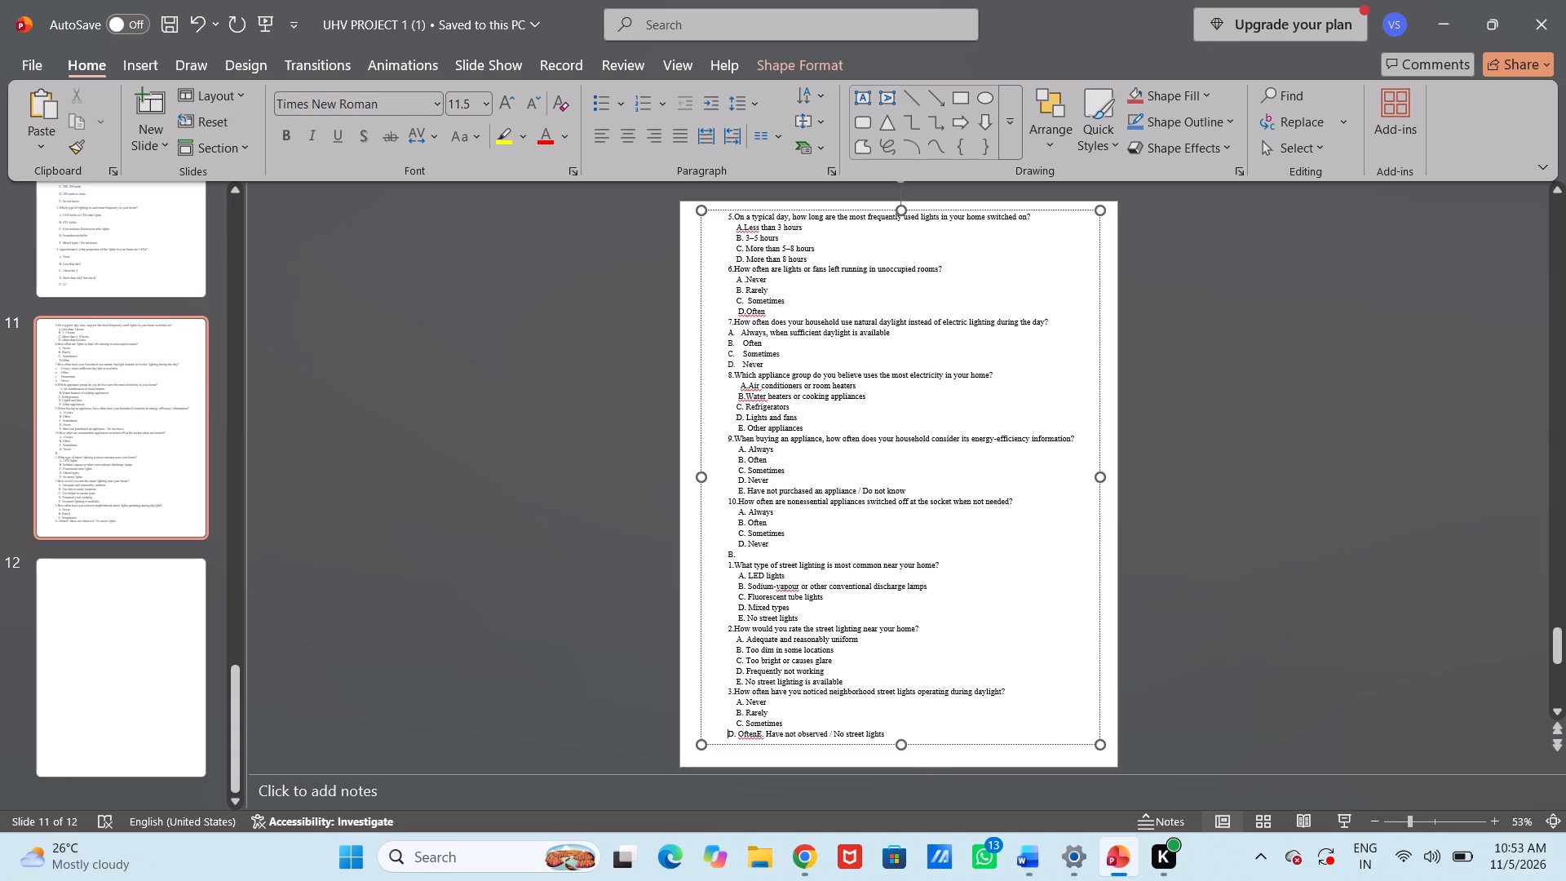
{"action": "key", "text": "space"}
{"action": "key", "text": "space"}
{"action": "key", "text": "space"}
{"action": "key", "text": "space"}
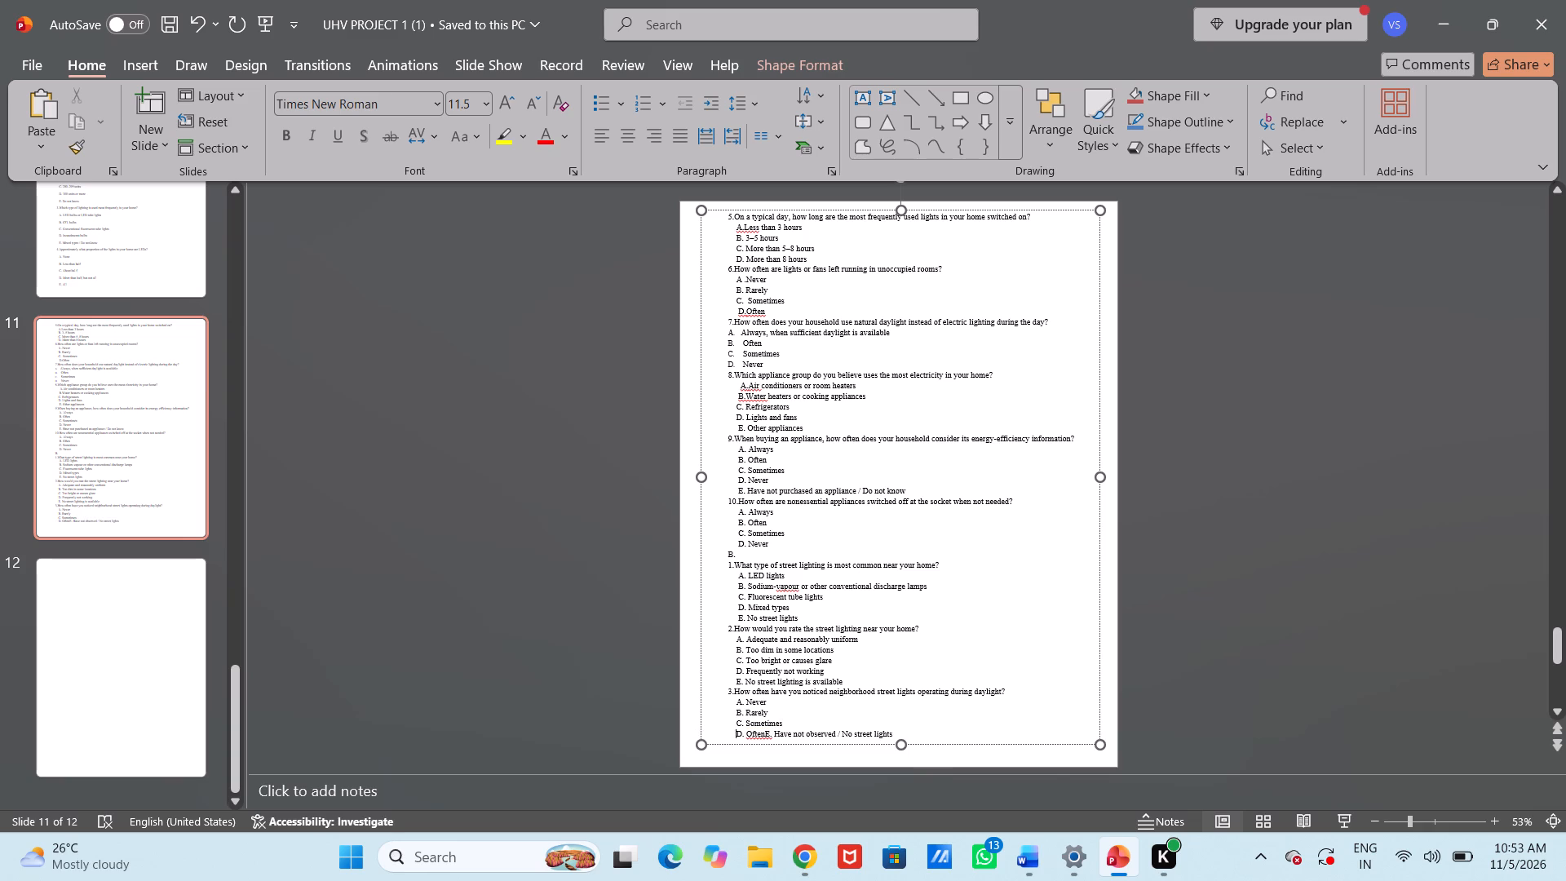
Put option E "Have not observed / No street lights" of question 3 on its own line indented four spaces.
{"action": "left_click", "coordinate": [763, 730]}
{"action": "key", "text": "Right"}
{"action": "key", "text": "Return"}
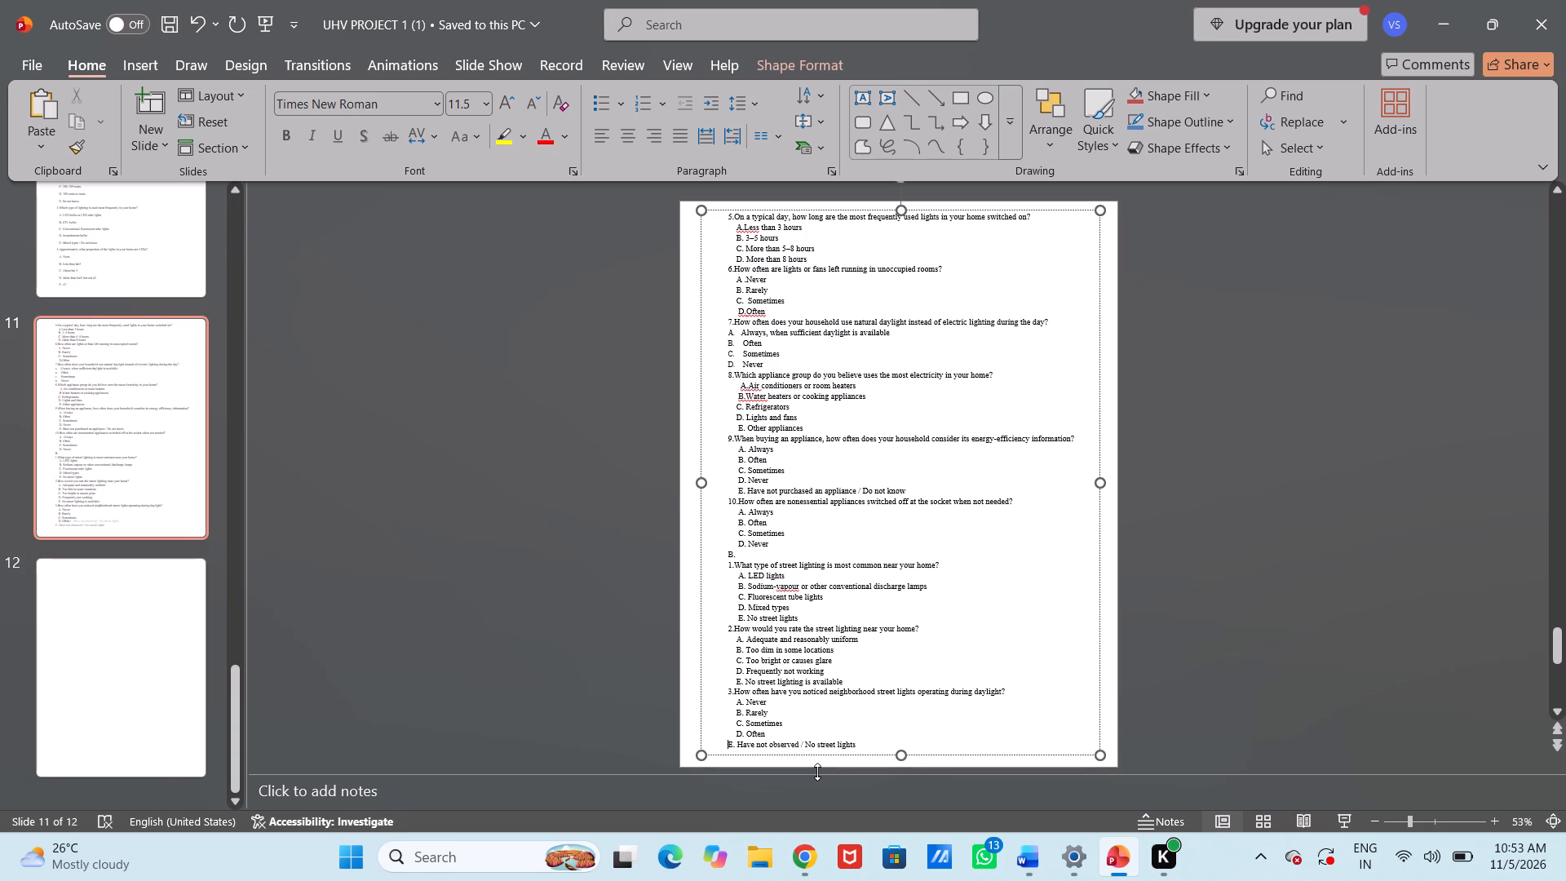
{"action": "key", "text": "space"}
{"action": "key", "text": "space"}
{"action": "key", "text": "space"}
{"action": "key", "text": "space"}
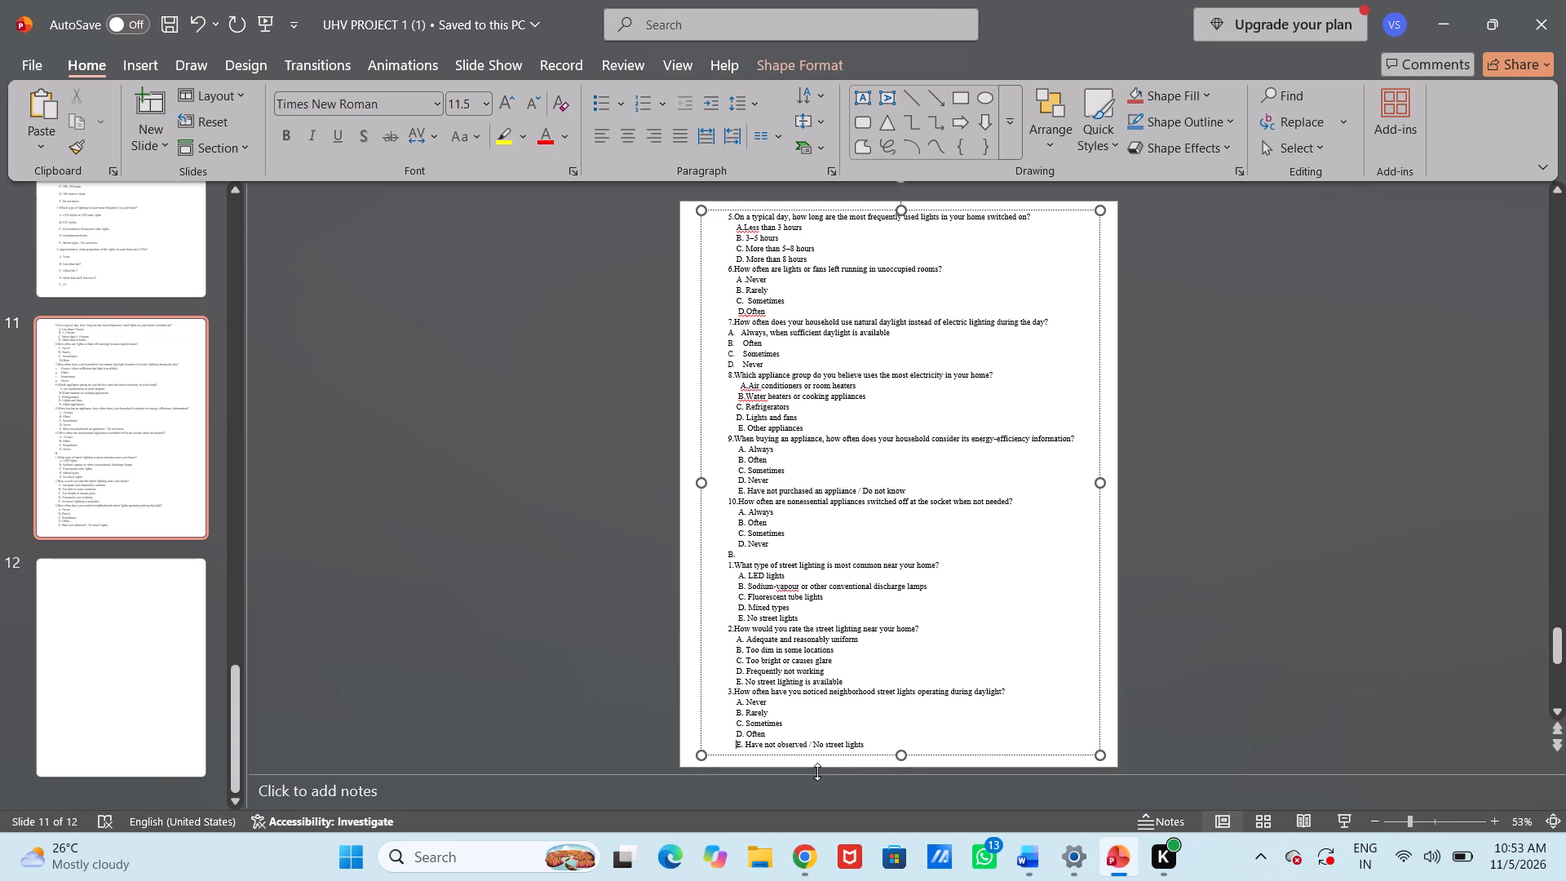
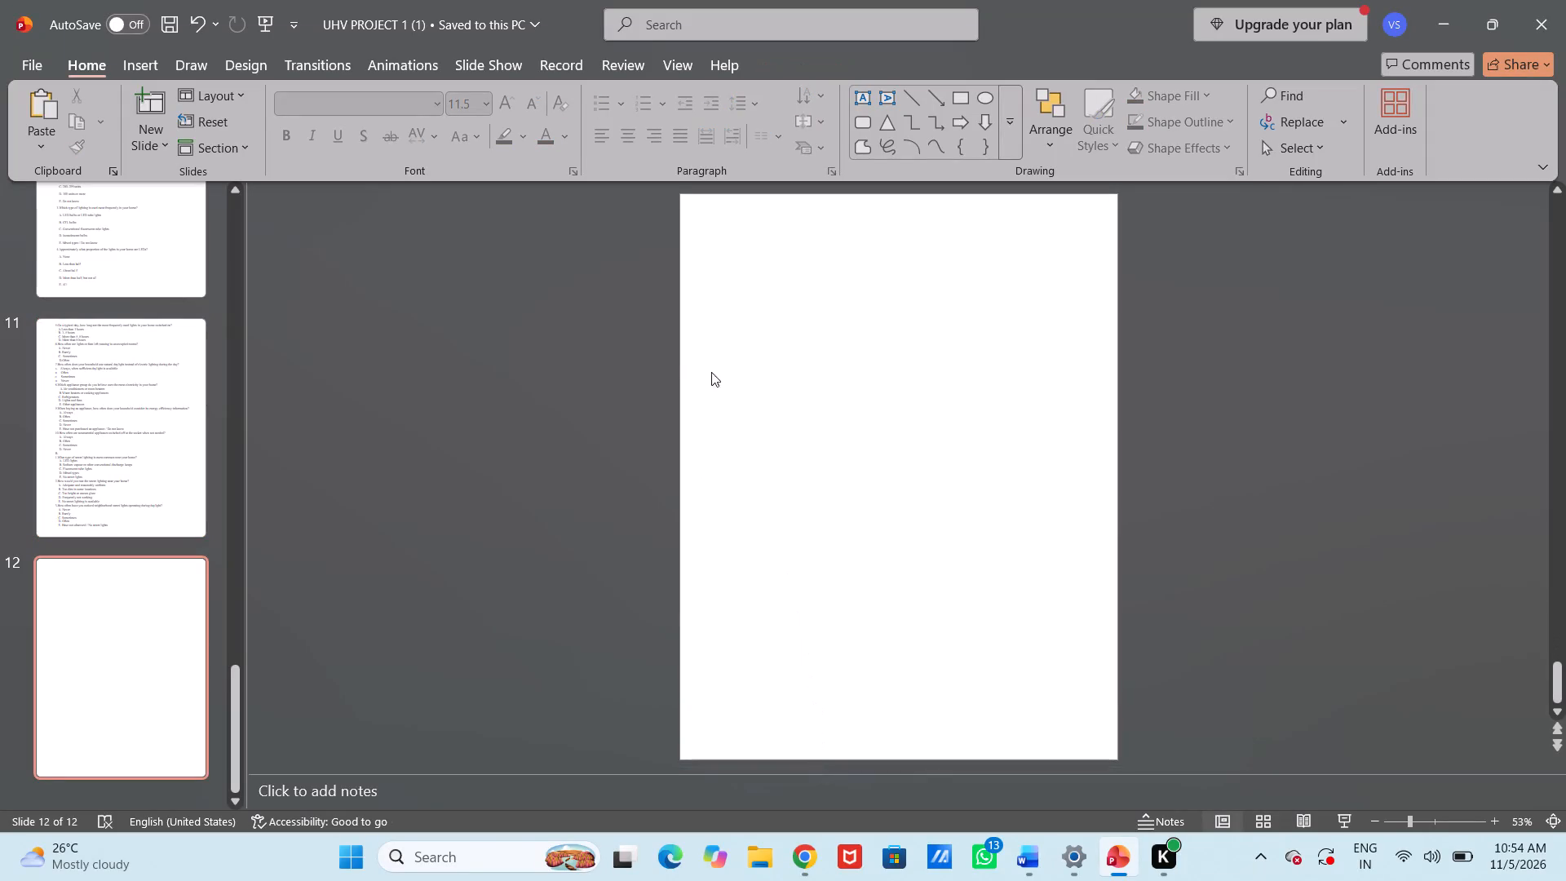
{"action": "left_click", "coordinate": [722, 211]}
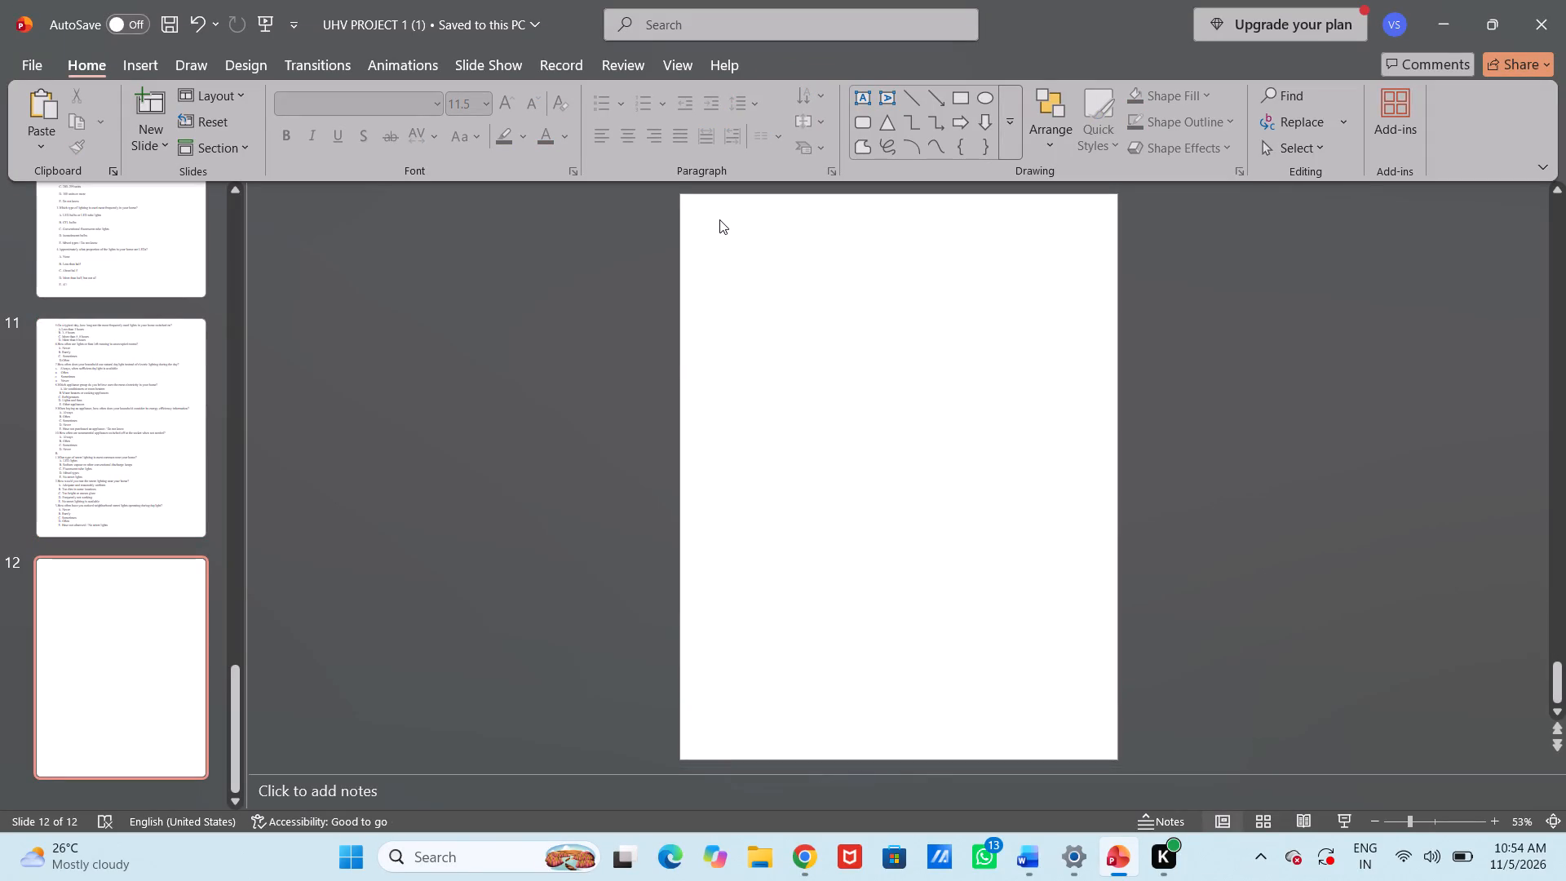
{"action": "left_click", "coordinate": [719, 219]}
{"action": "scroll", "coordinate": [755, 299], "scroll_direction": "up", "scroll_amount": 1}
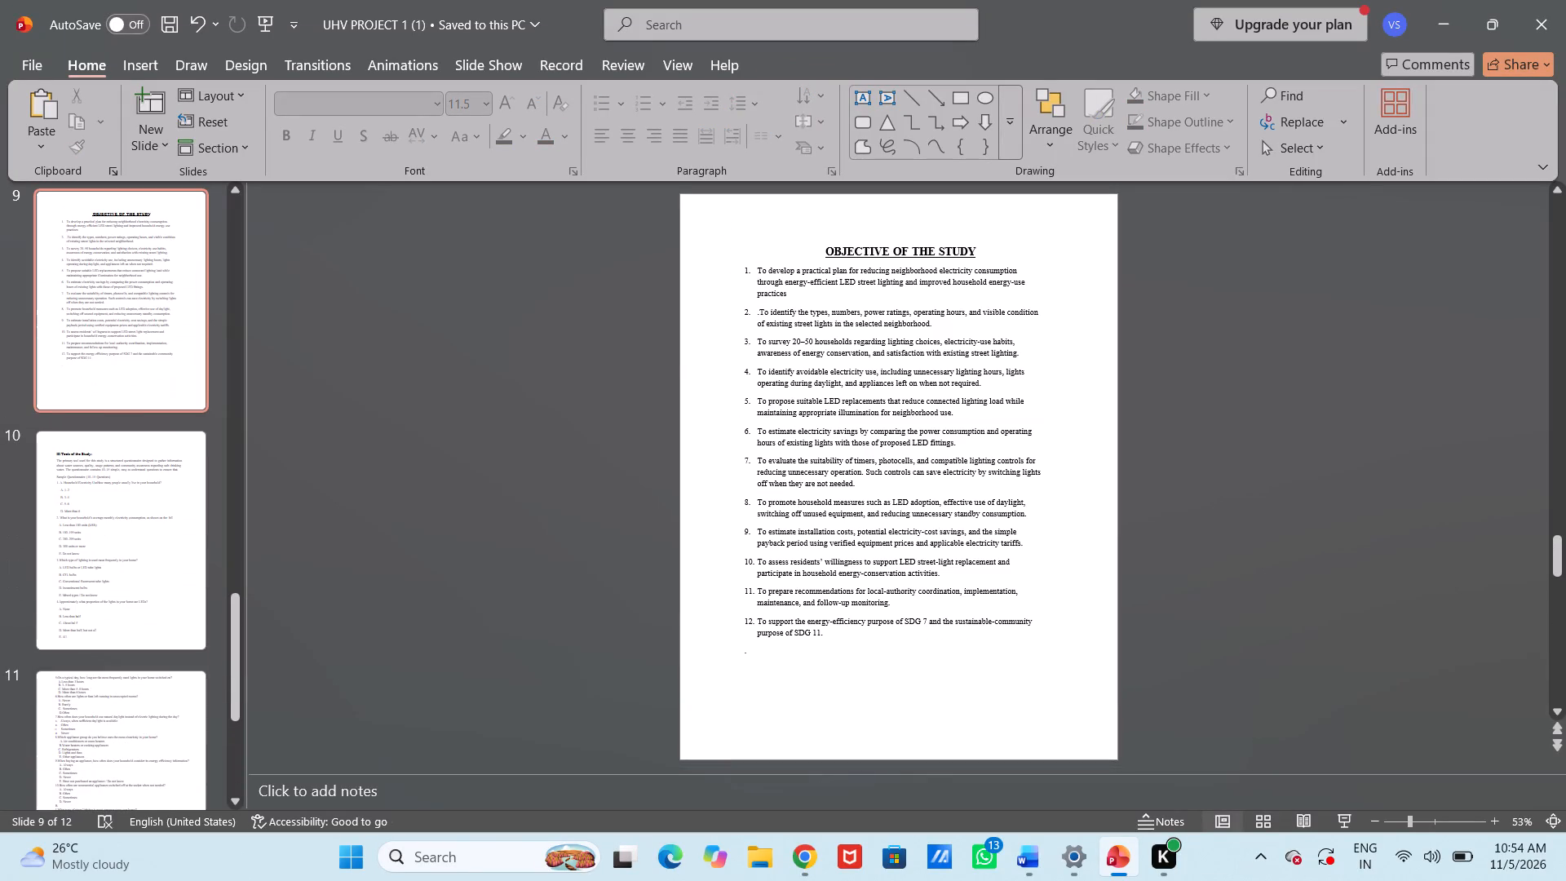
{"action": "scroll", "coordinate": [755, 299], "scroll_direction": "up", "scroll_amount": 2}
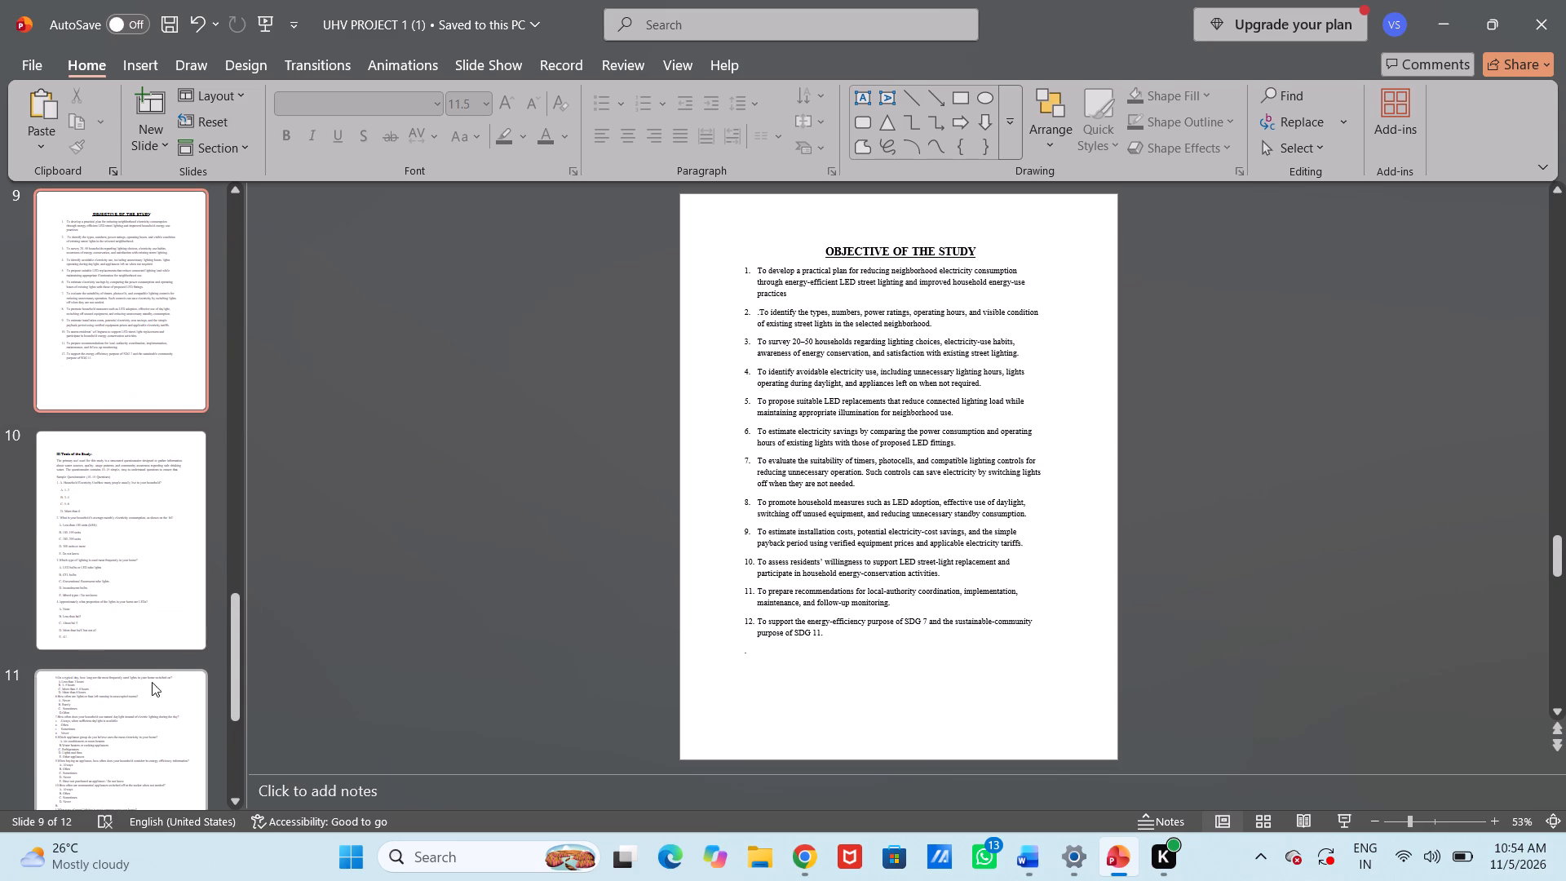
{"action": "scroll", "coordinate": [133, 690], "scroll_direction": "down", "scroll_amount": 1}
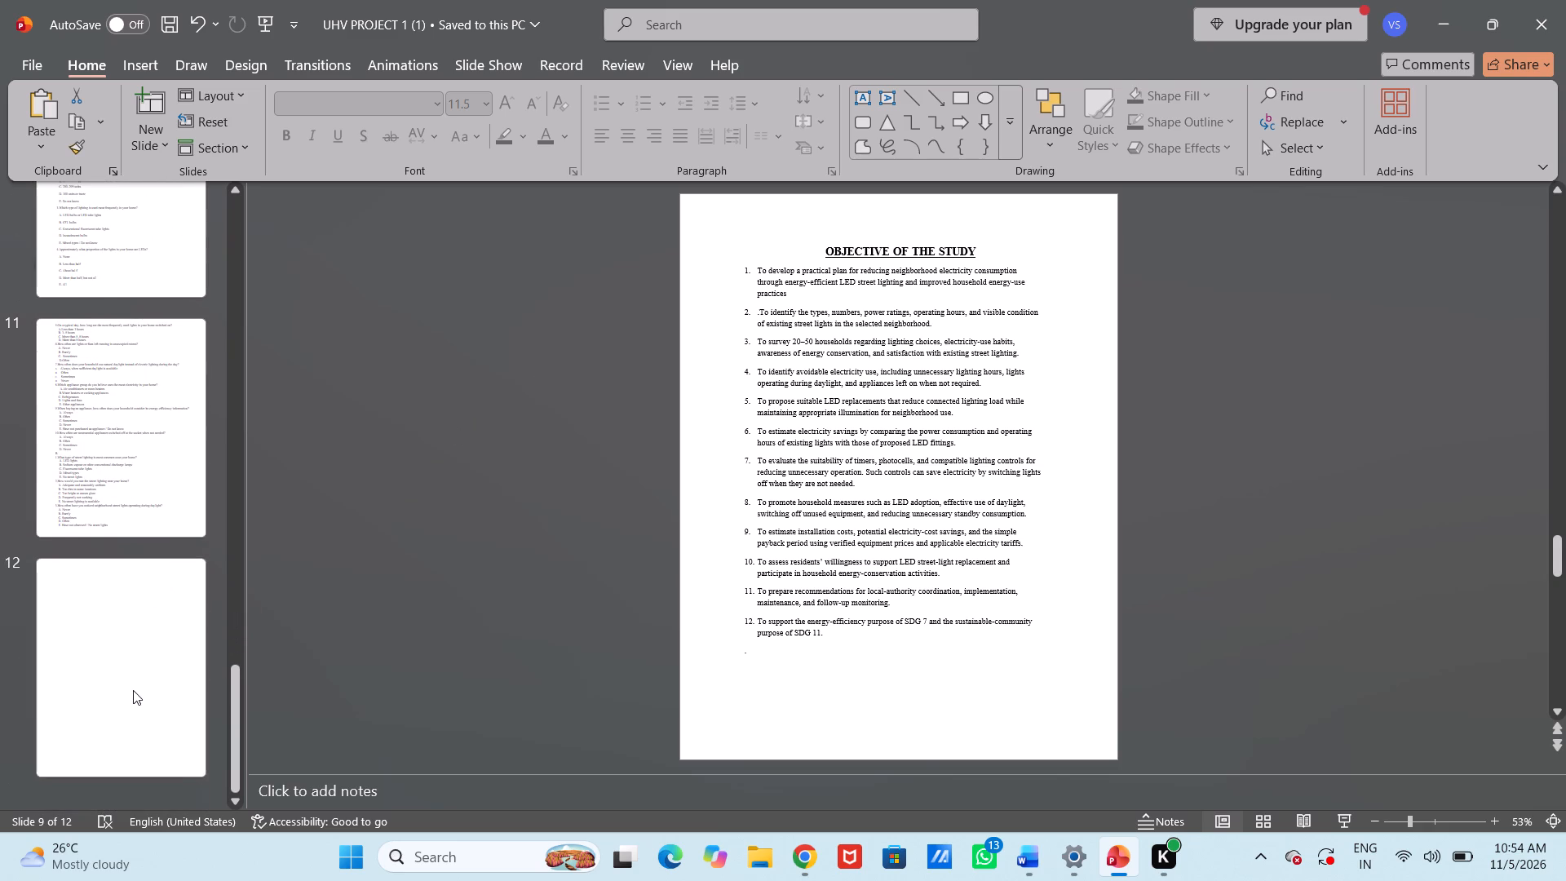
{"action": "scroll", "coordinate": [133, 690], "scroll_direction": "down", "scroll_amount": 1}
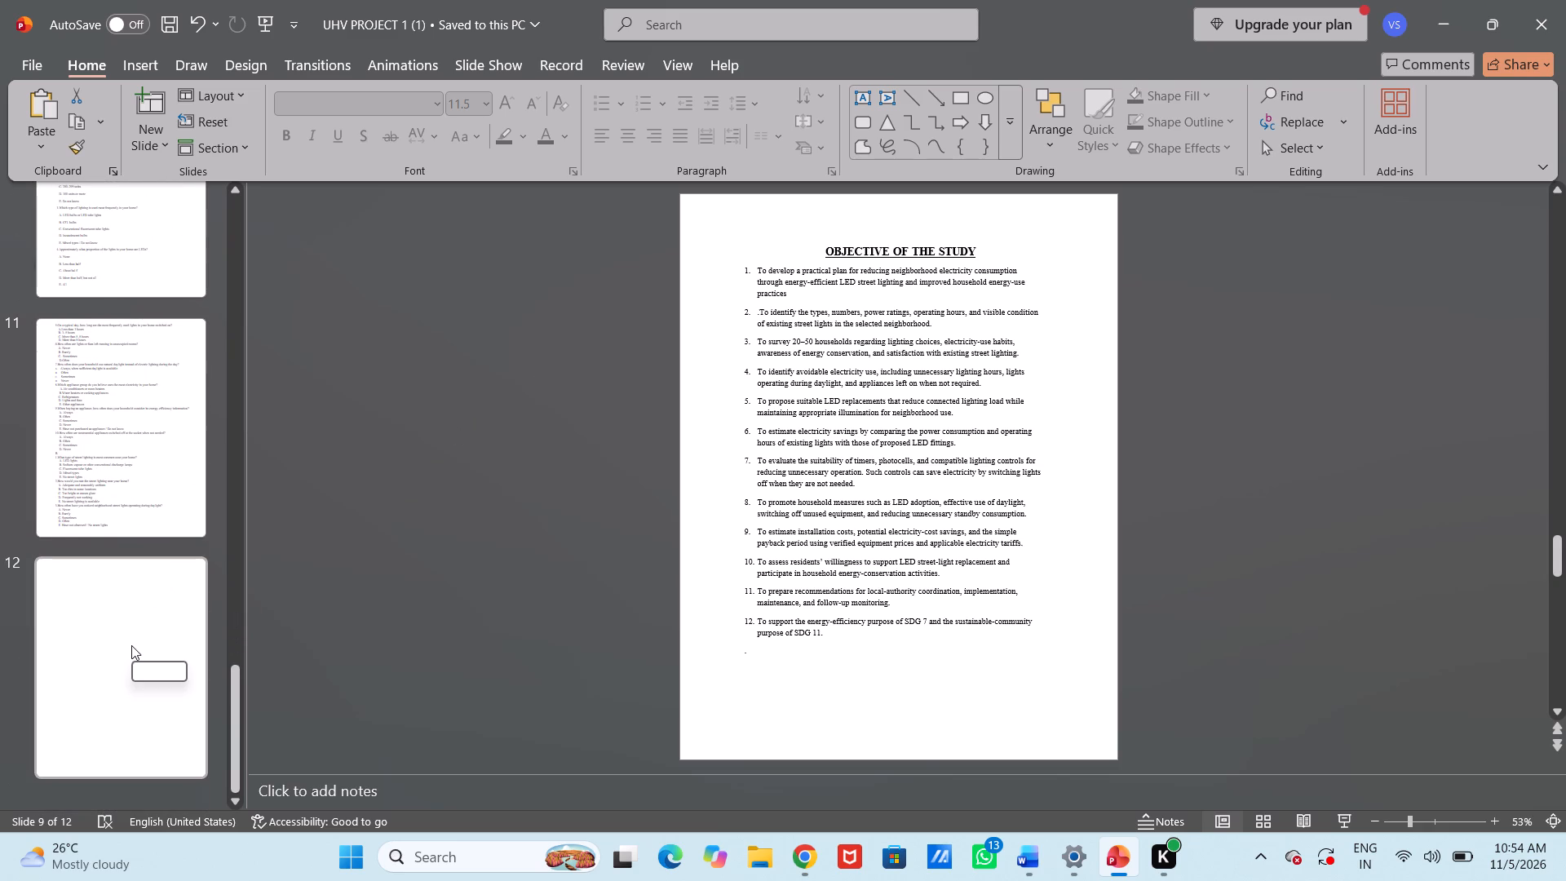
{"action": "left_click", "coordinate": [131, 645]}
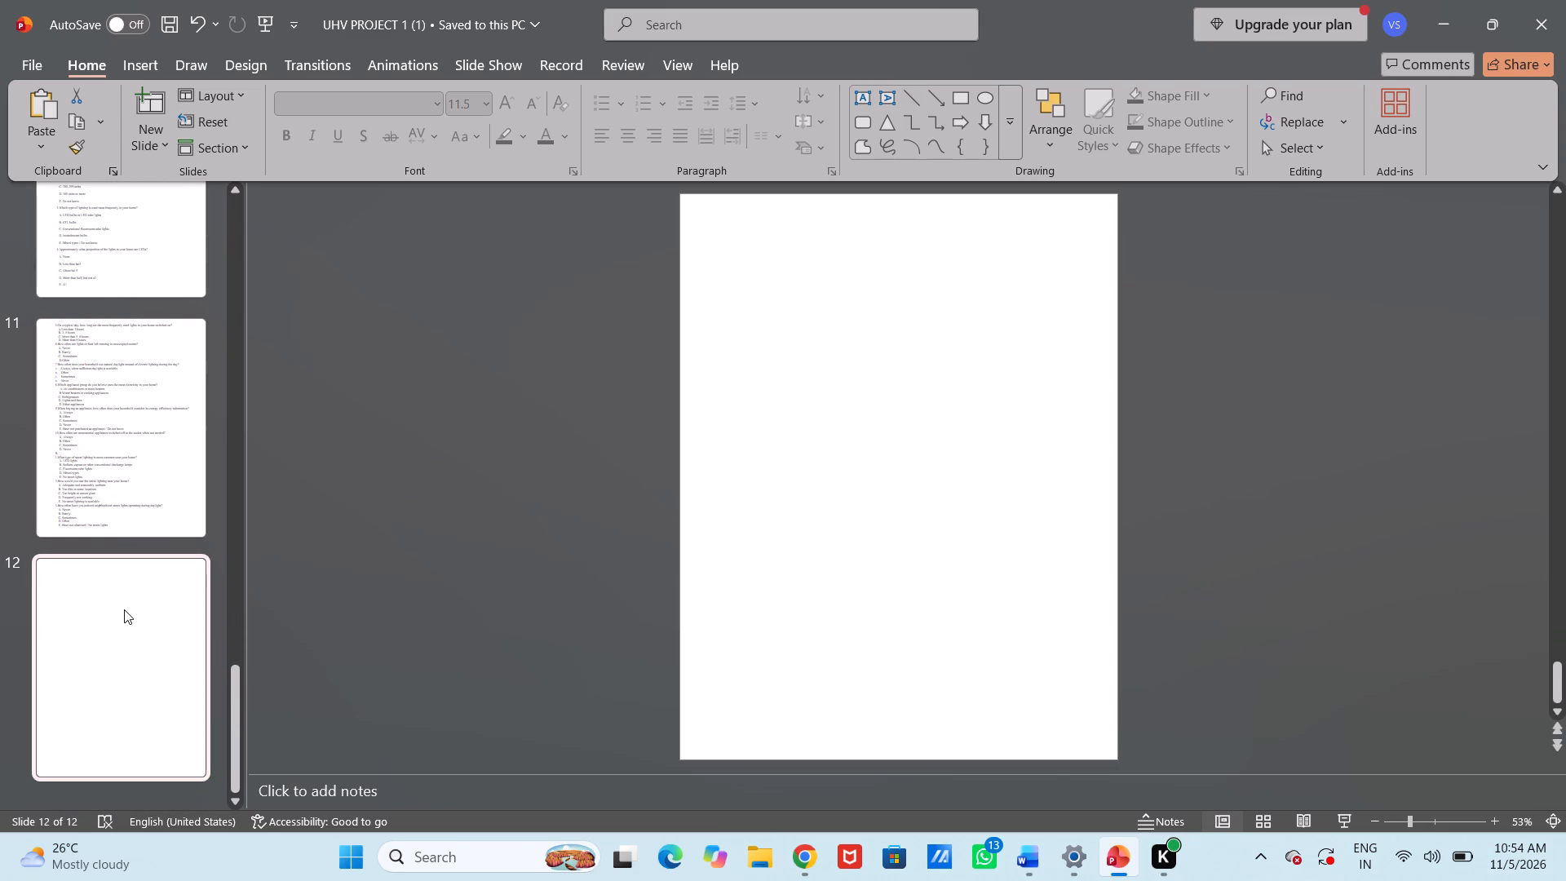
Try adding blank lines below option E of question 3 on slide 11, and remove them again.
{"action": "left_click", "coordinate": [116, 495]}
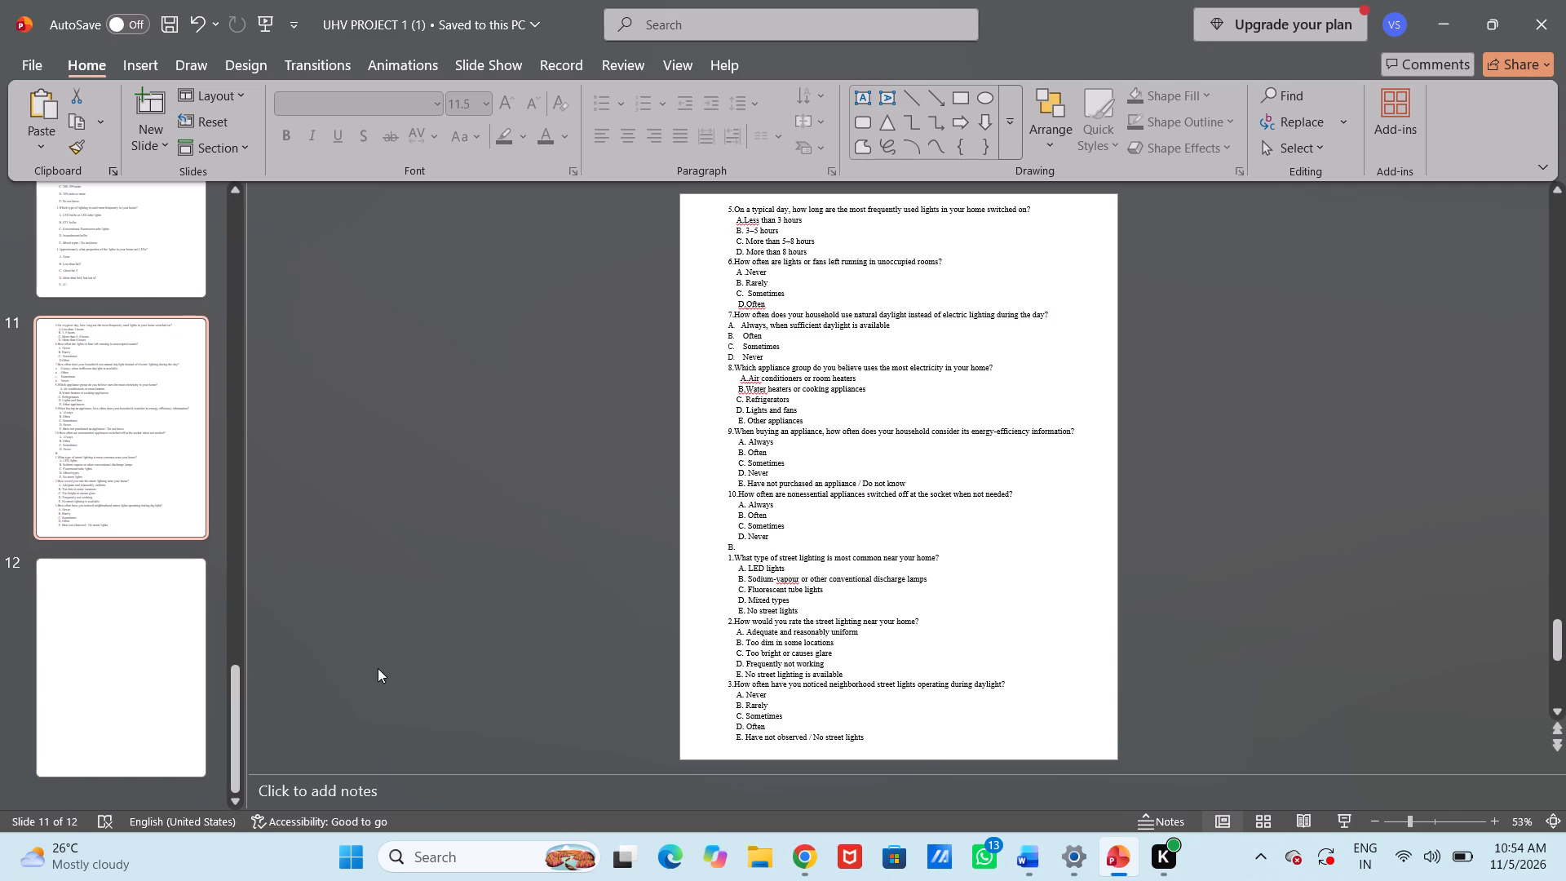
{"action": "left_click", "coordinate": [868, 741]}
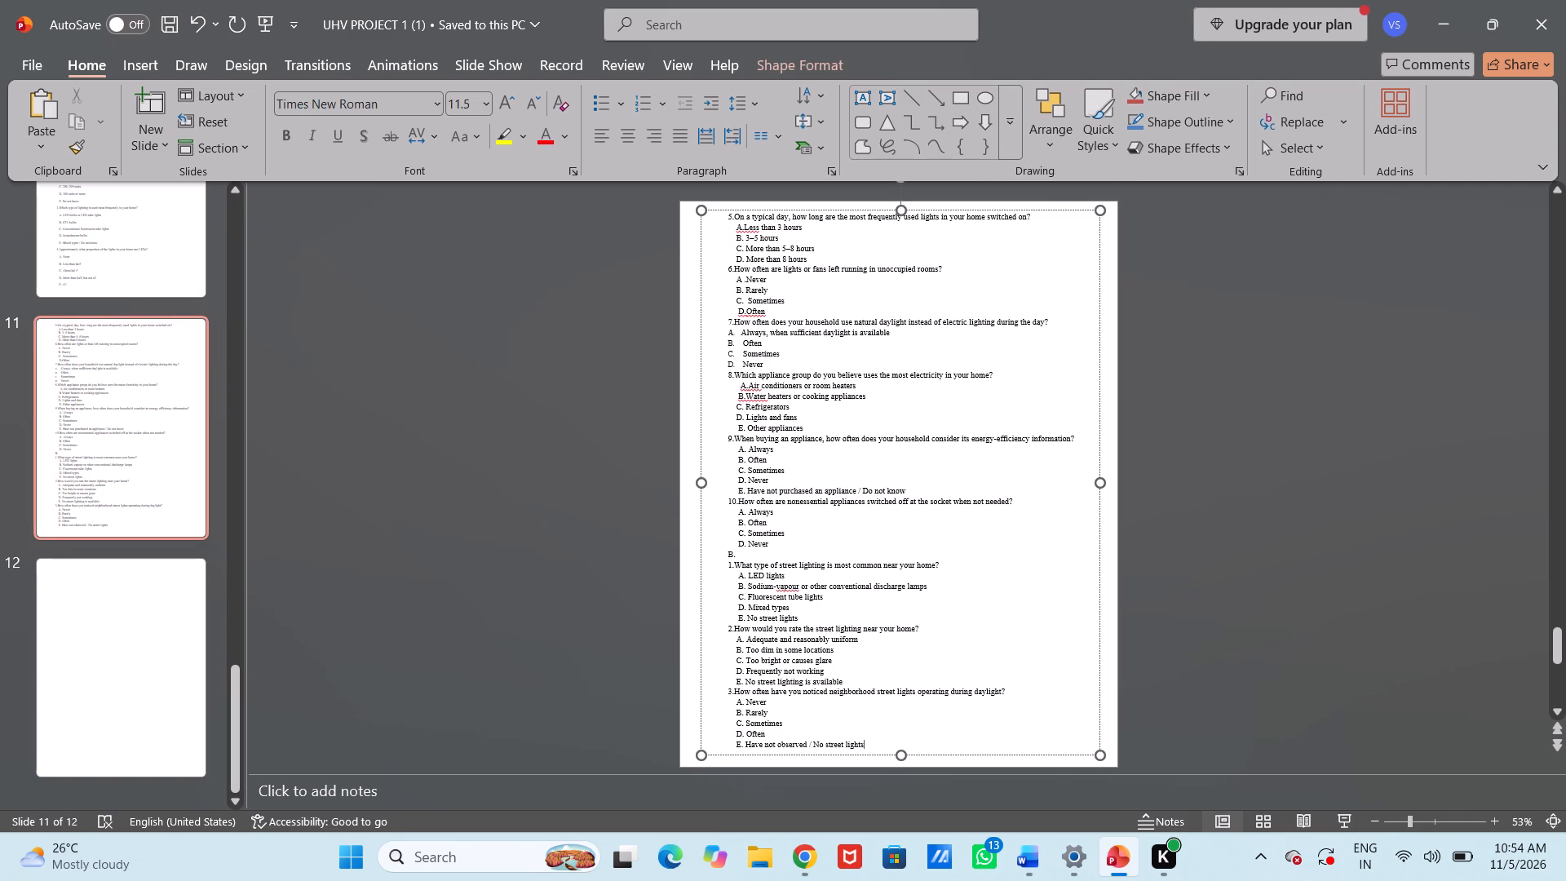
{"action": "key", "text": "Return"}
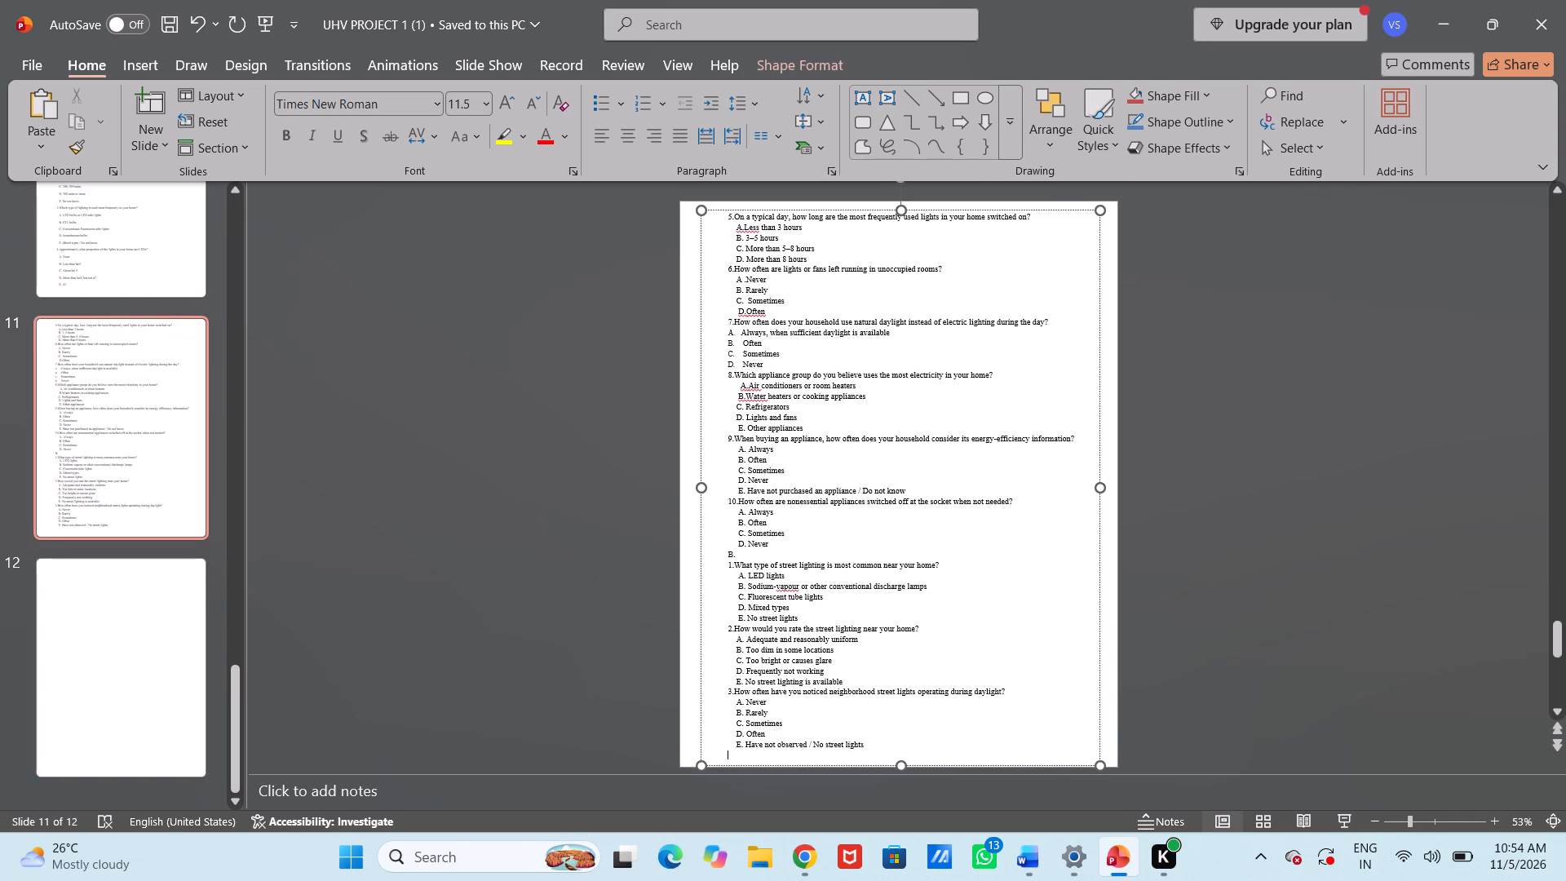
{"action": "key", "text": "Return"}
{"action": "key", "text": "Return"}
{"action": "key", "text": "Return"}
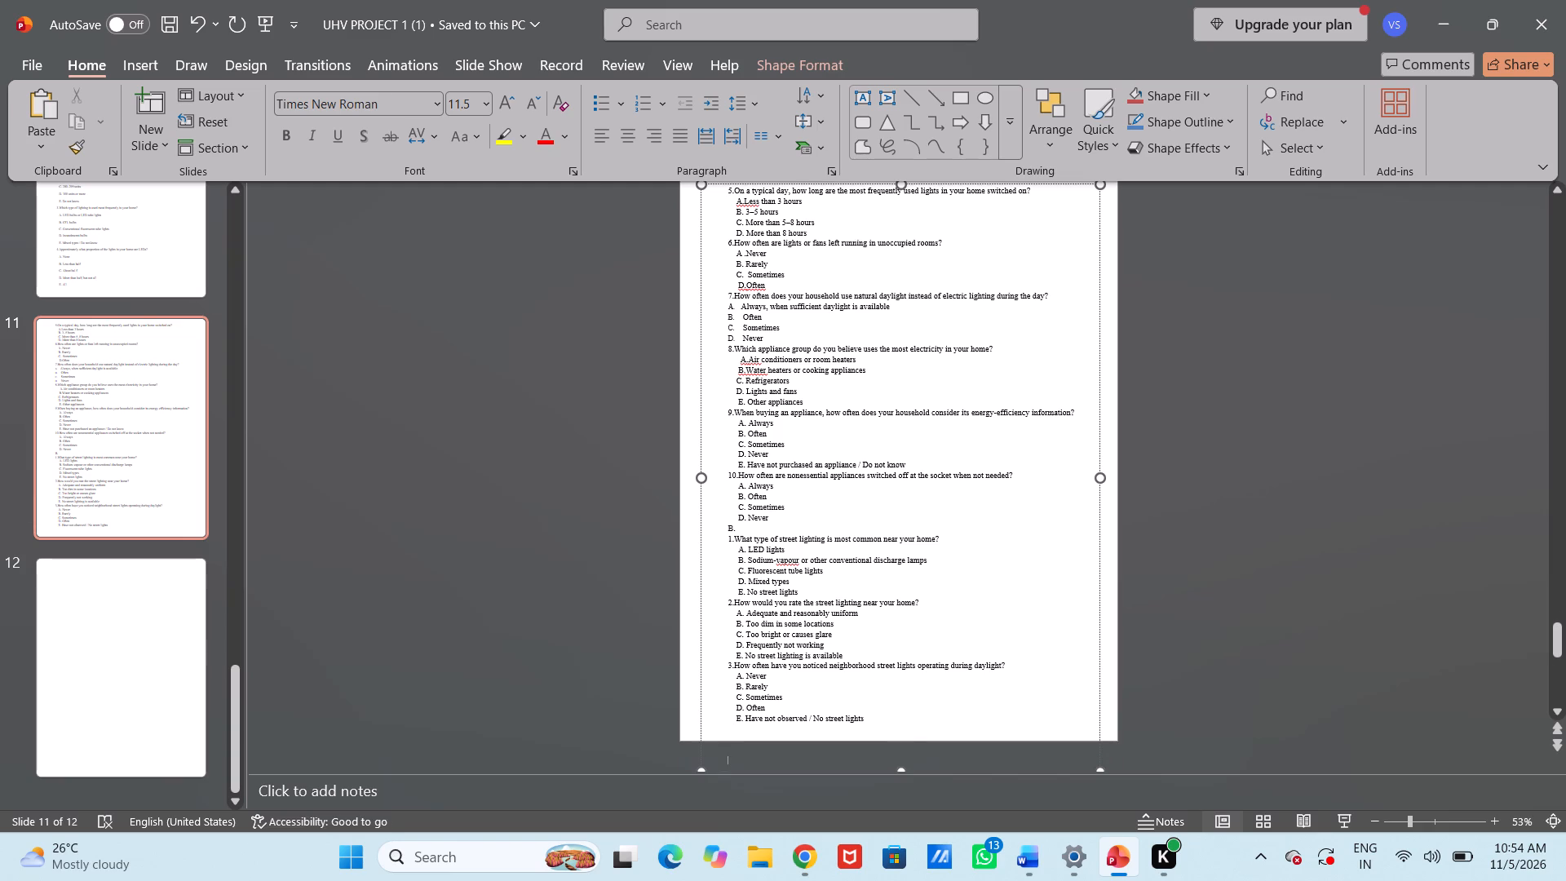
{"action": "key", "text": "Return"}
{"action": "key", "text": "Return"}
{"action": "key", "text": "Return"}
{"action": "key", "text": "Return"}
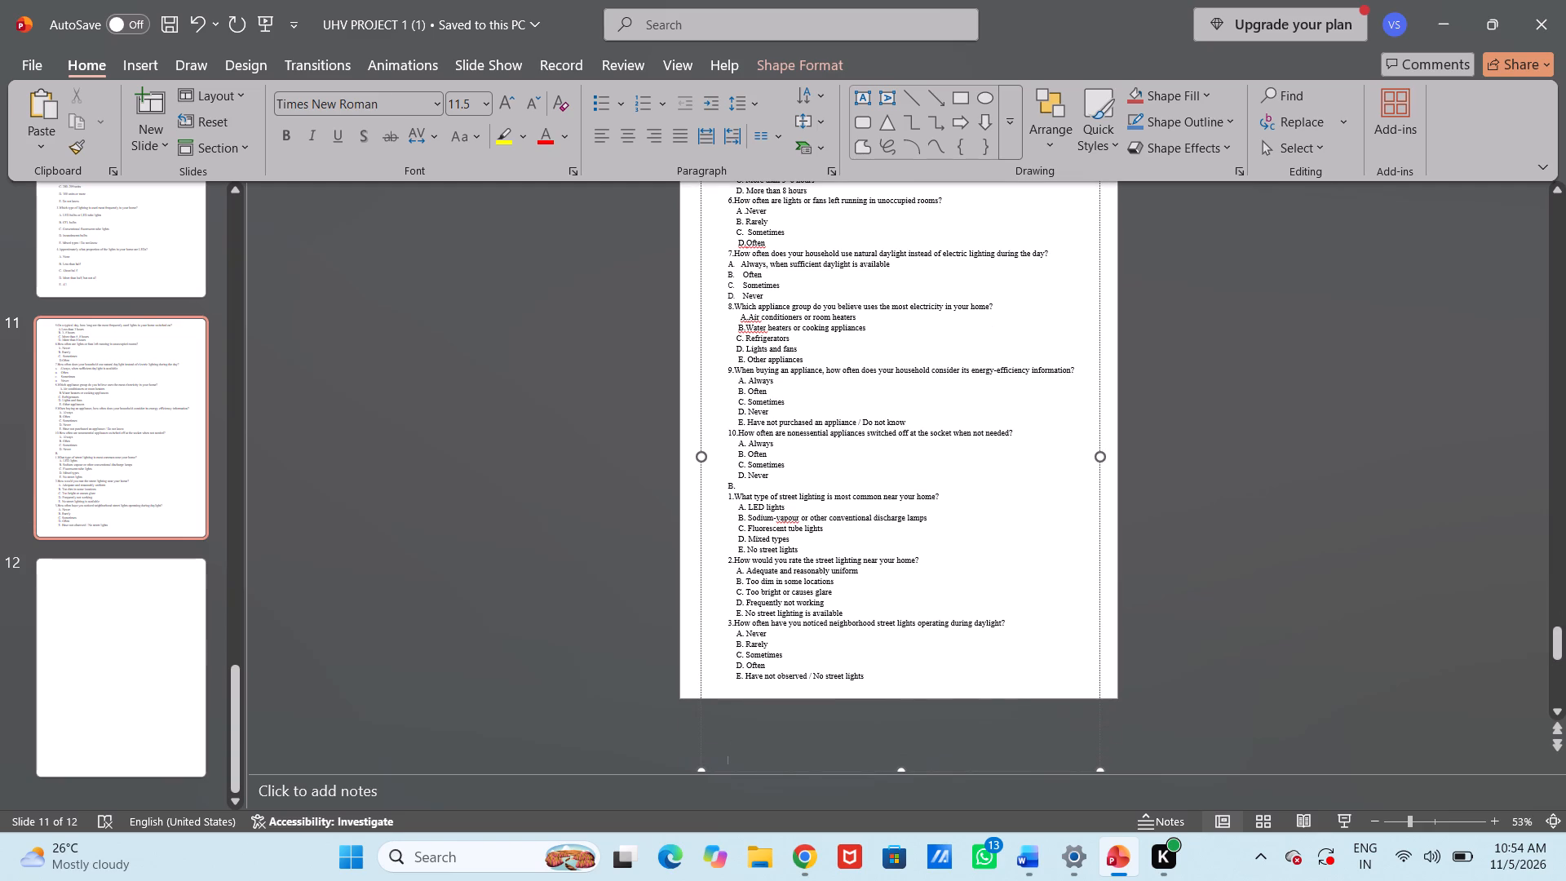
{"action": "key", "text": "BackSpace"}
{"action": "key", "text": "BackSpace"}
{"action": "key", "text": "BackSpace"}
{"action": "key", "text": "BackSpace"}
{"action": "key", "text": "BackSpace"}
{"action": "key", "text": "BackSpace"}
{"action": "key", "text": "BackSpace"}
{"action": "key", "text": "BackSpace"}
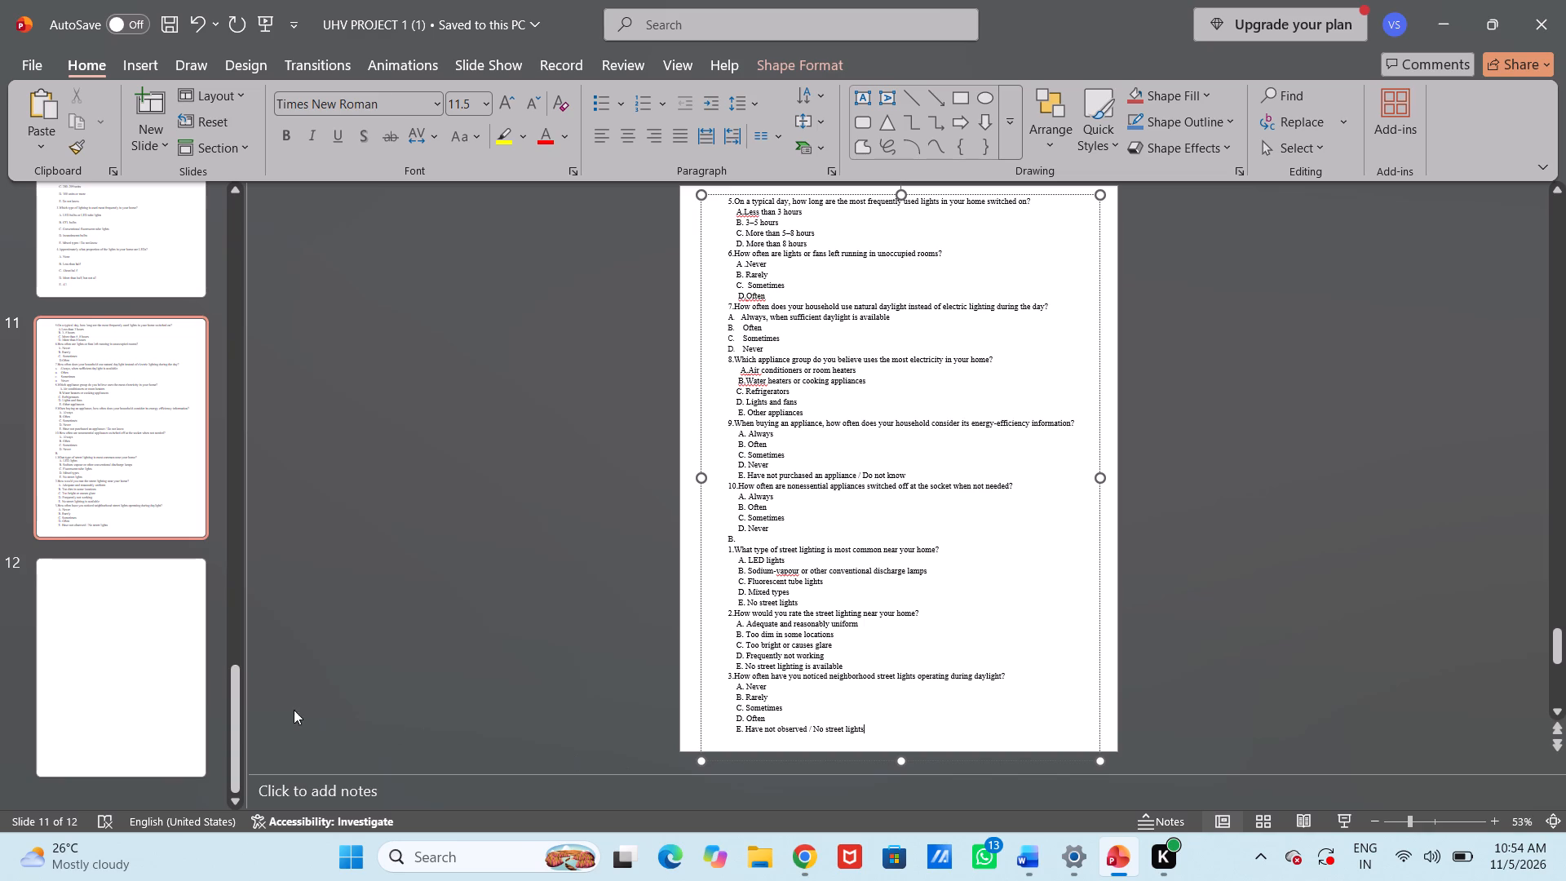
Start a text box near the upper-left corner of the blank page on slide 12.
{"action": "left_click", "coordinate": [104, 661]}
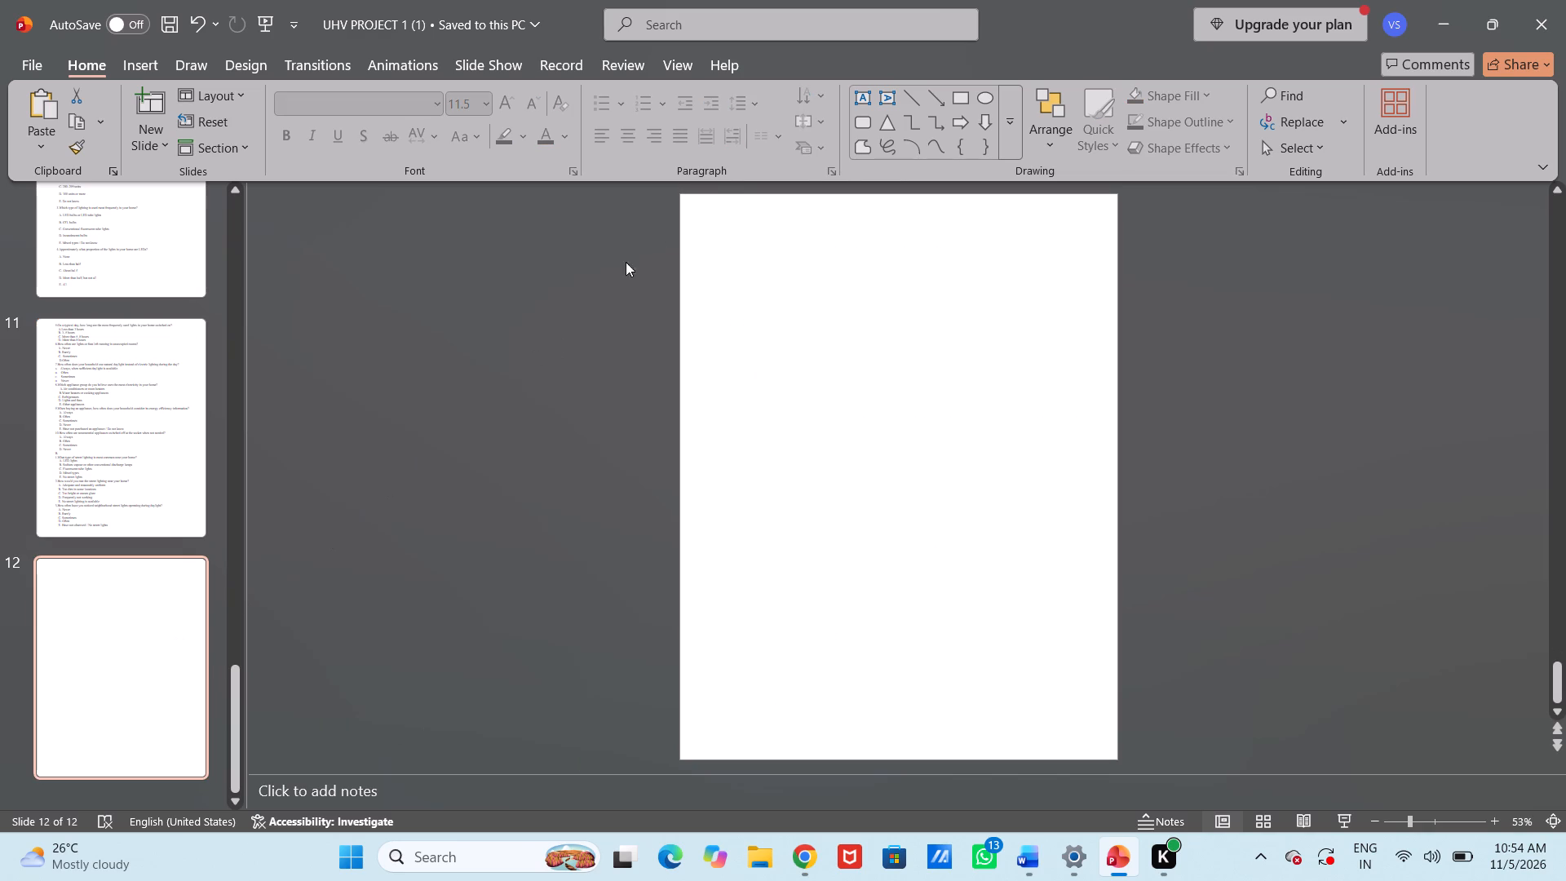
{"action": "left_click", "coordinate": [725, 209]}
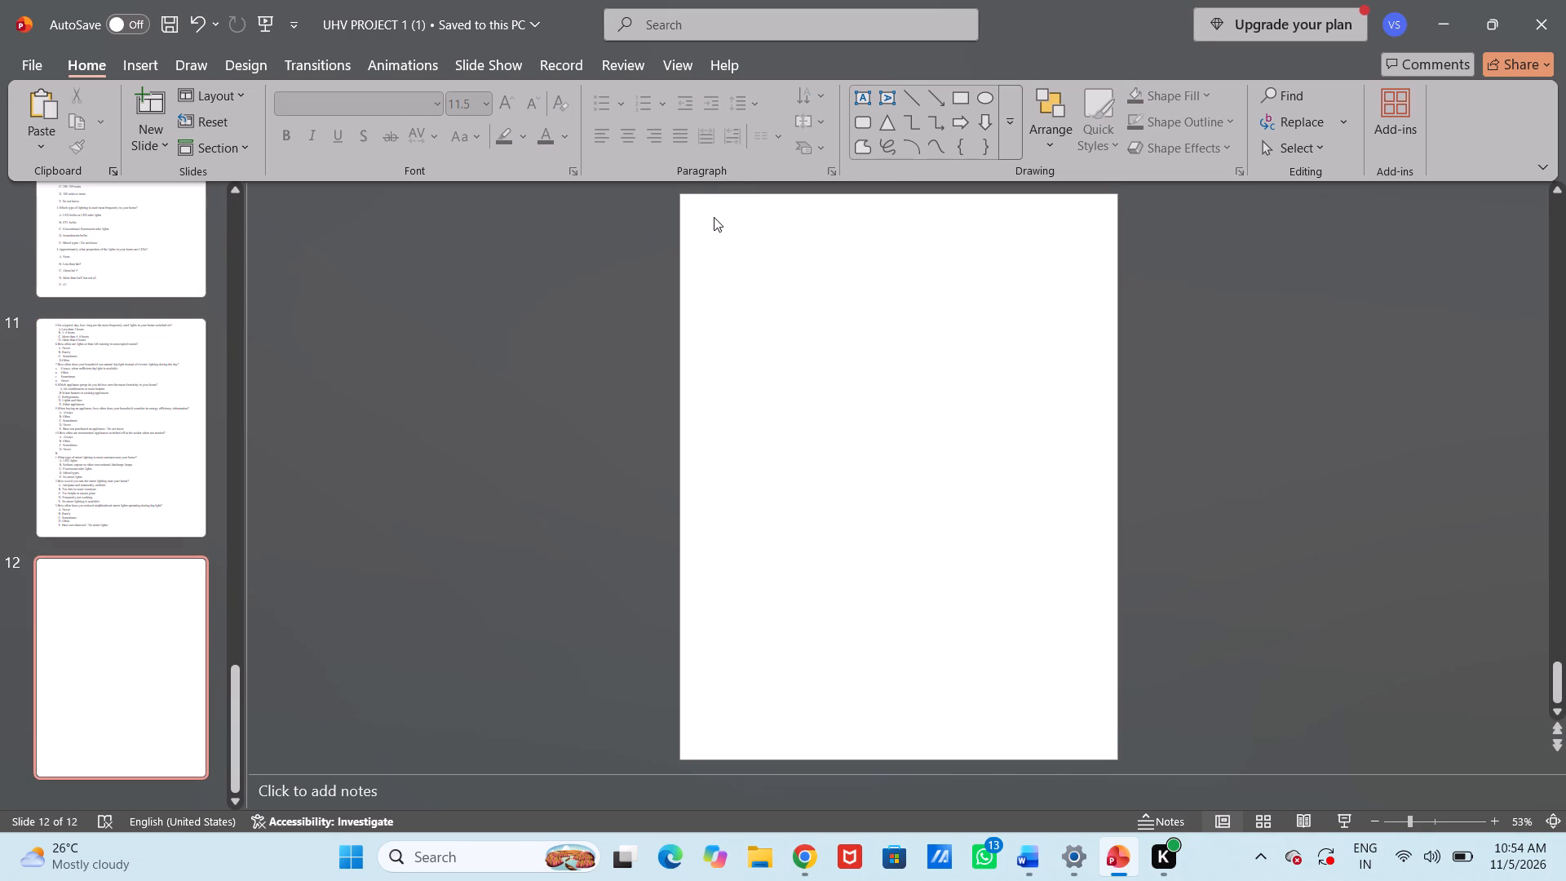
{"action": "left_click", "coordinate": [714, 217]}
{"action": "triple_click", "coordinate": [714, 217]}
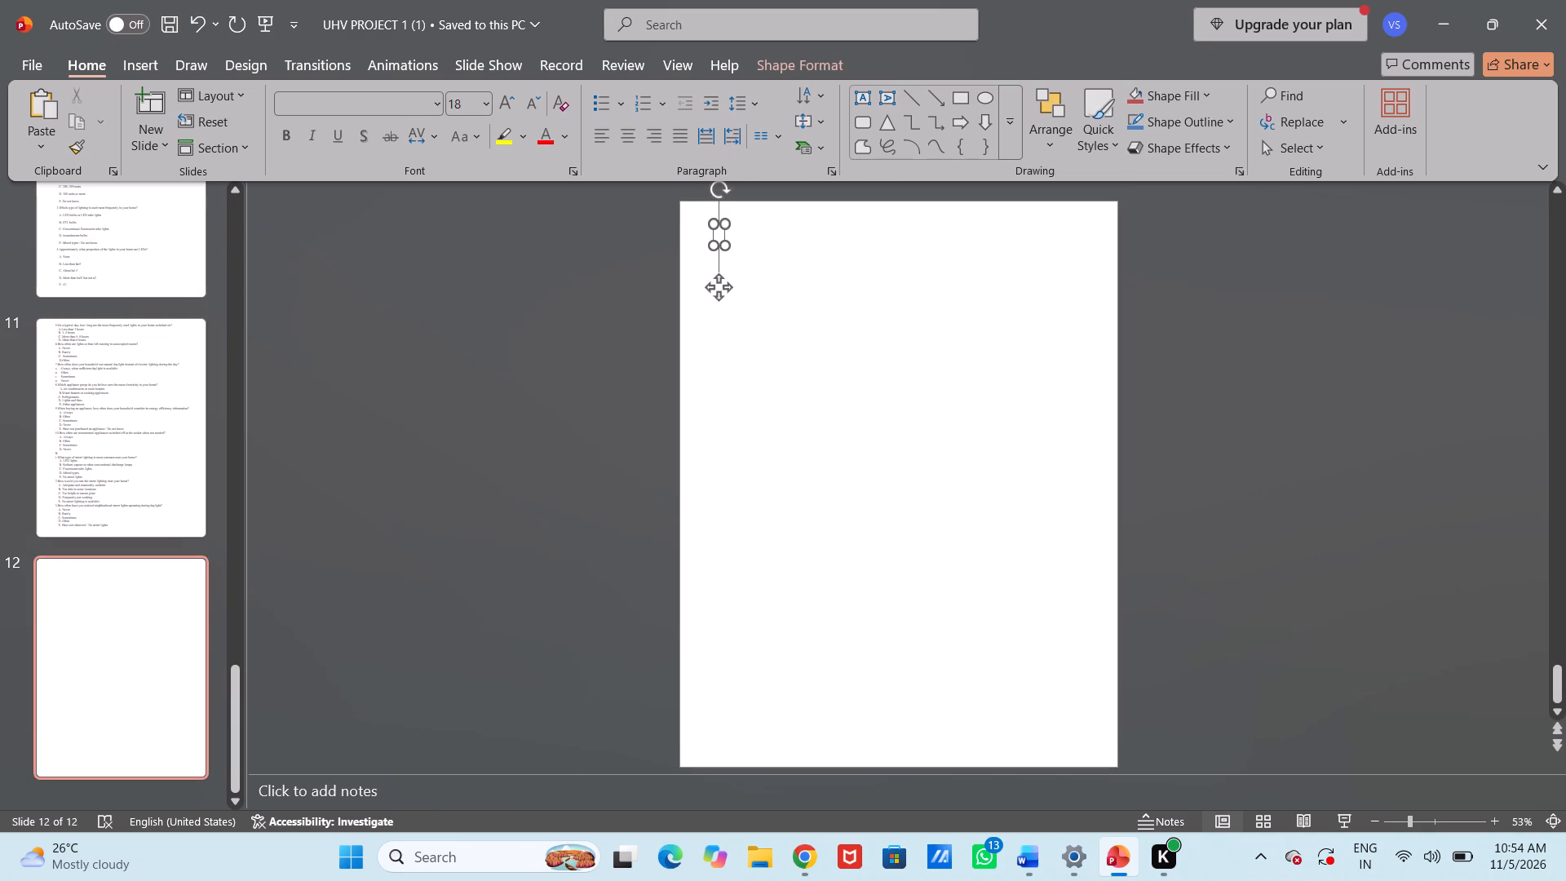
{"action": "left_click", "coordinate": [745, 242]}
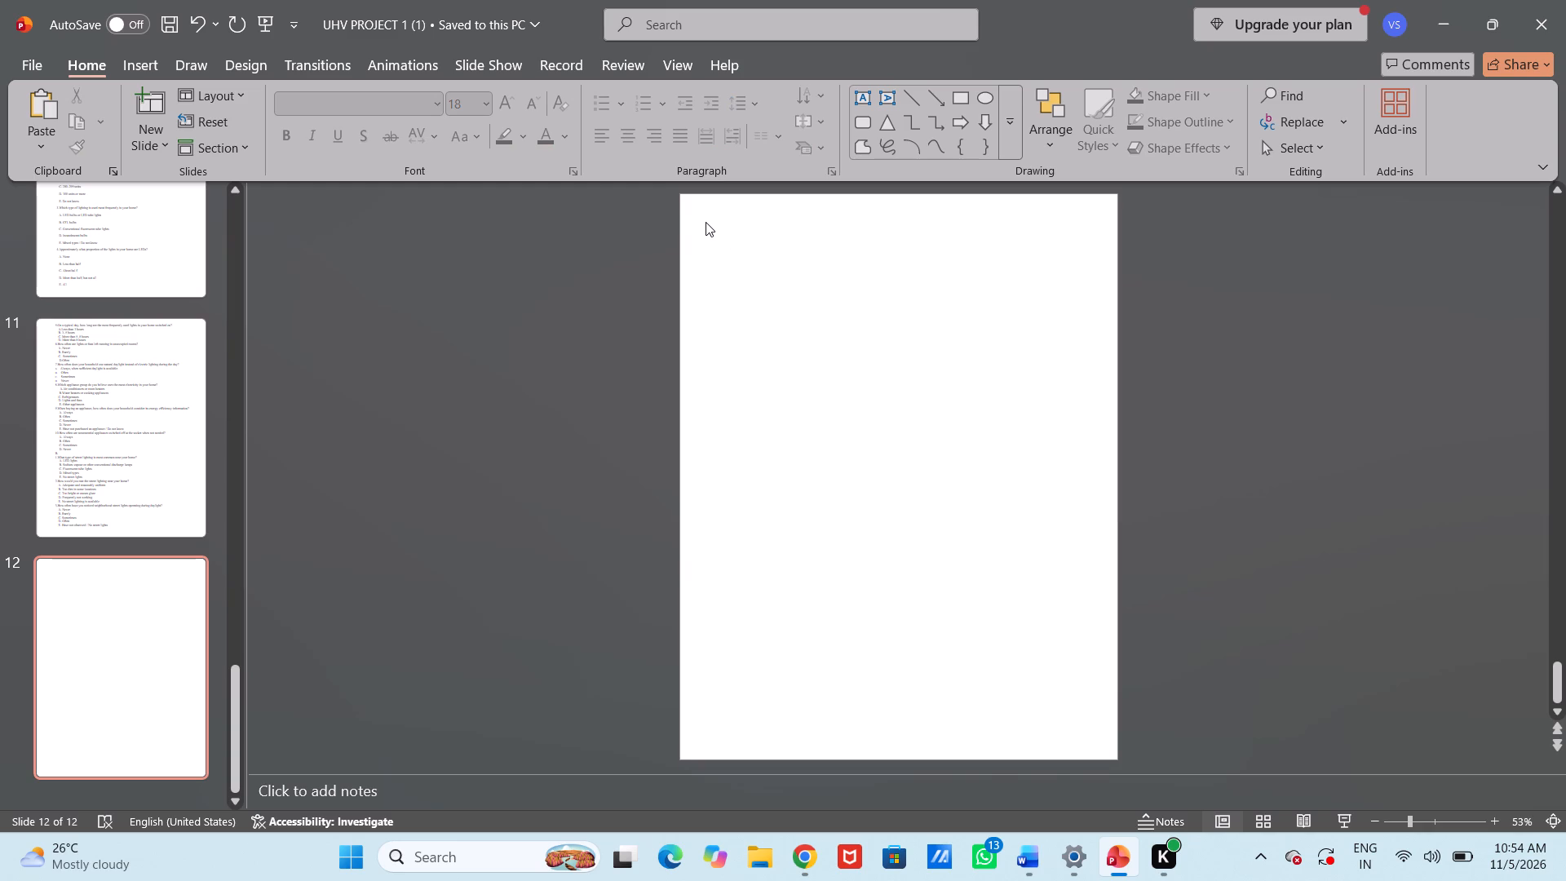
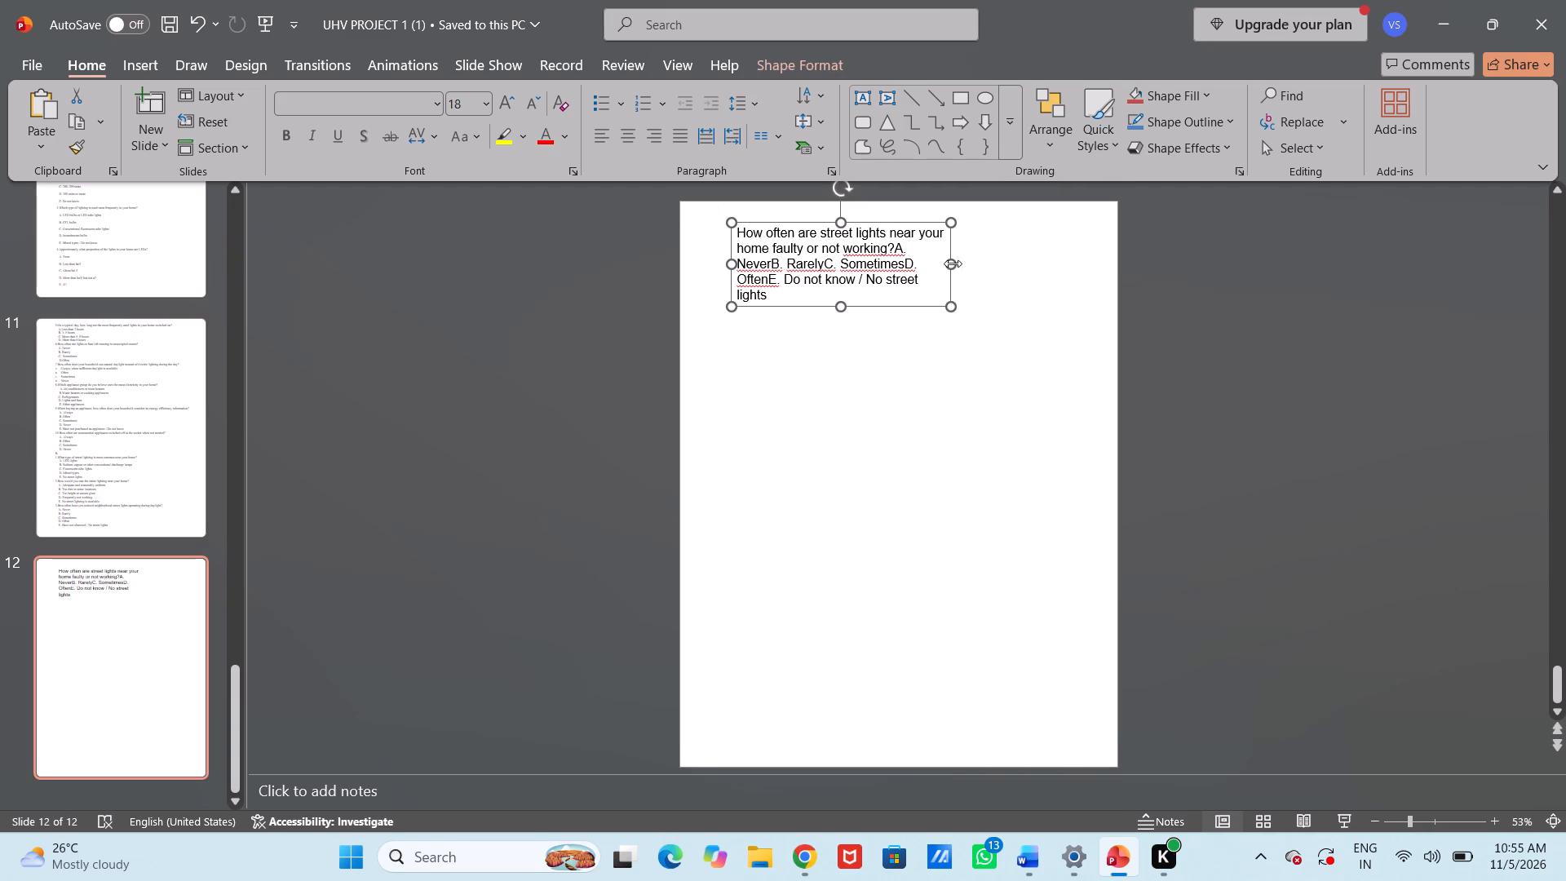
Widen the street-lights question text box on slide 12 so it spans nearly the full page width.
{"action": "left_click_drag", "start_coordinate": [953, 263], "coordinate": [1065, 251]}
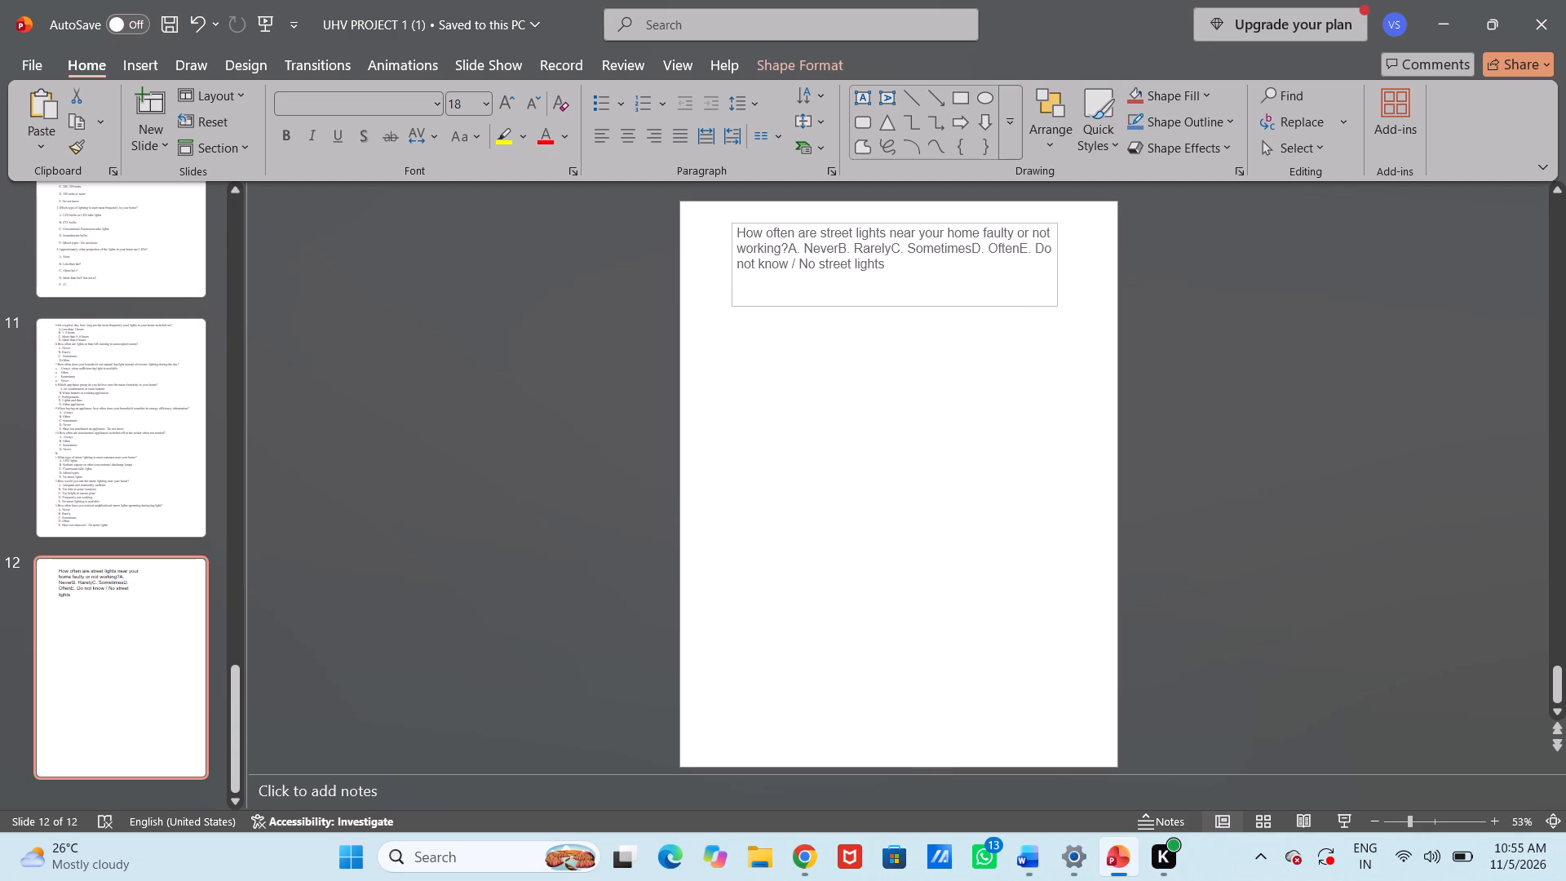
{"action": "left_click_drag", "start_coordinate": [1065, 251], "coordinate": [1110, 236]}
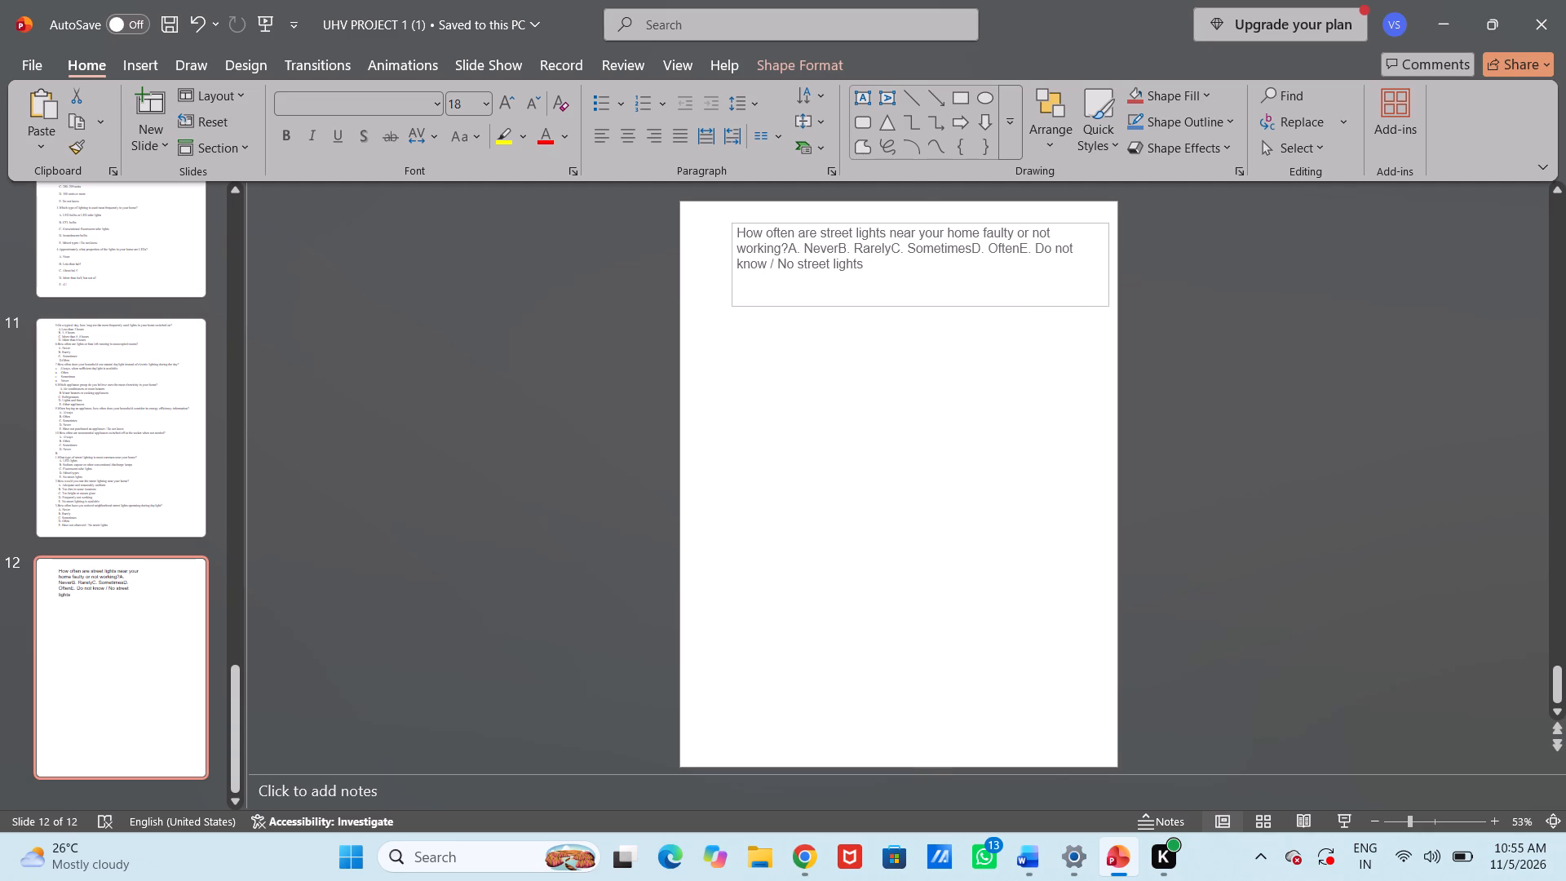
{"action": "left_click_drag", "start_coordinate": [1110, 236], "coordinate": [1112, 235]}
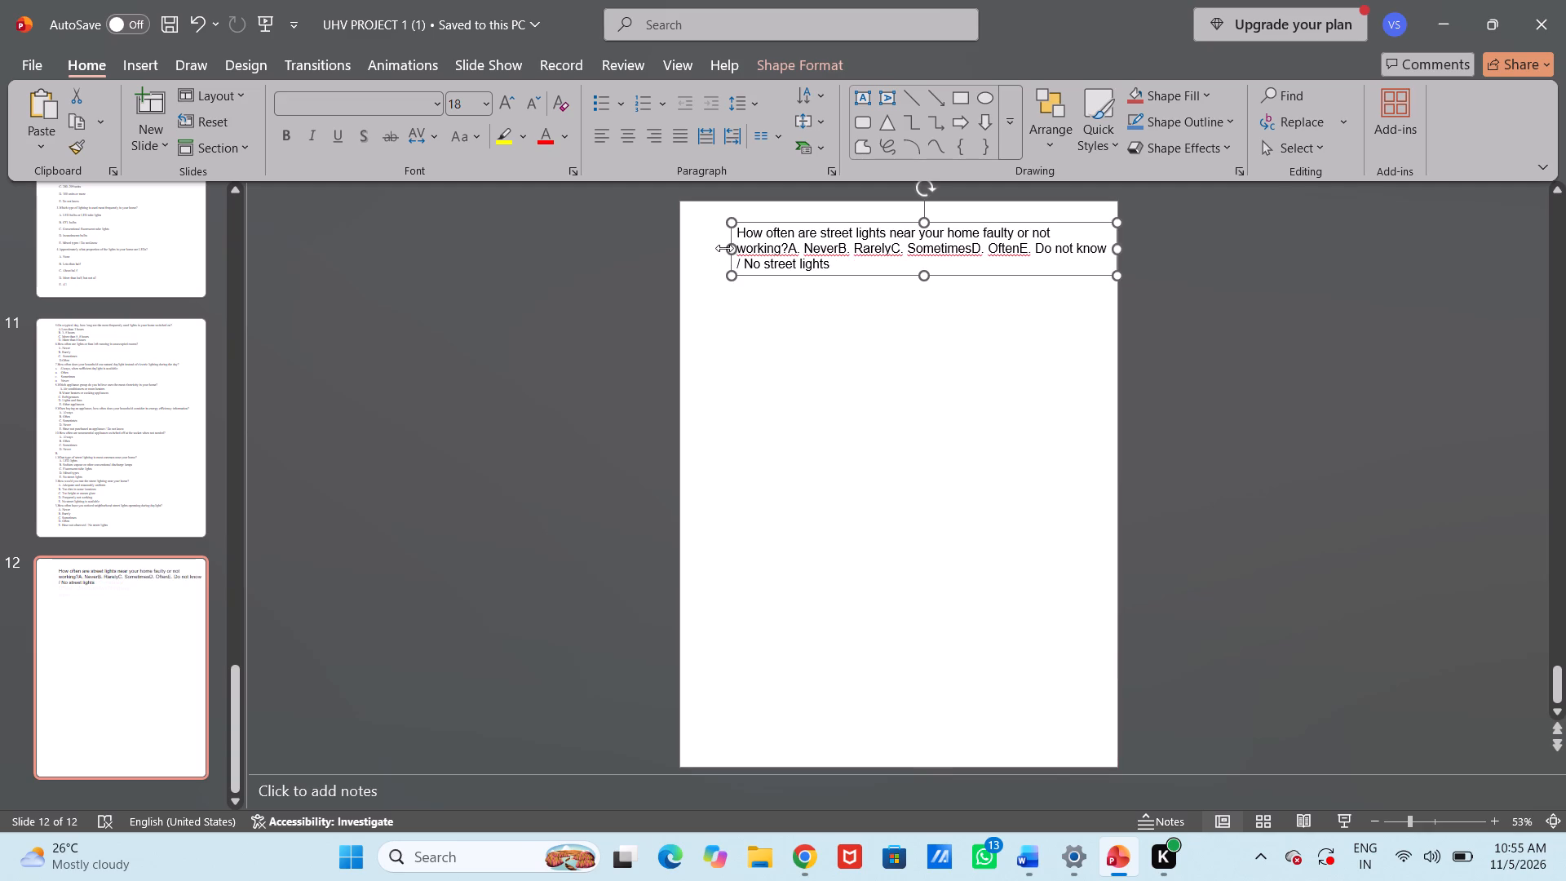
{"action": "left_click_drag", "start_coordinate": [724, 248], "coordinate": [698, 232]}
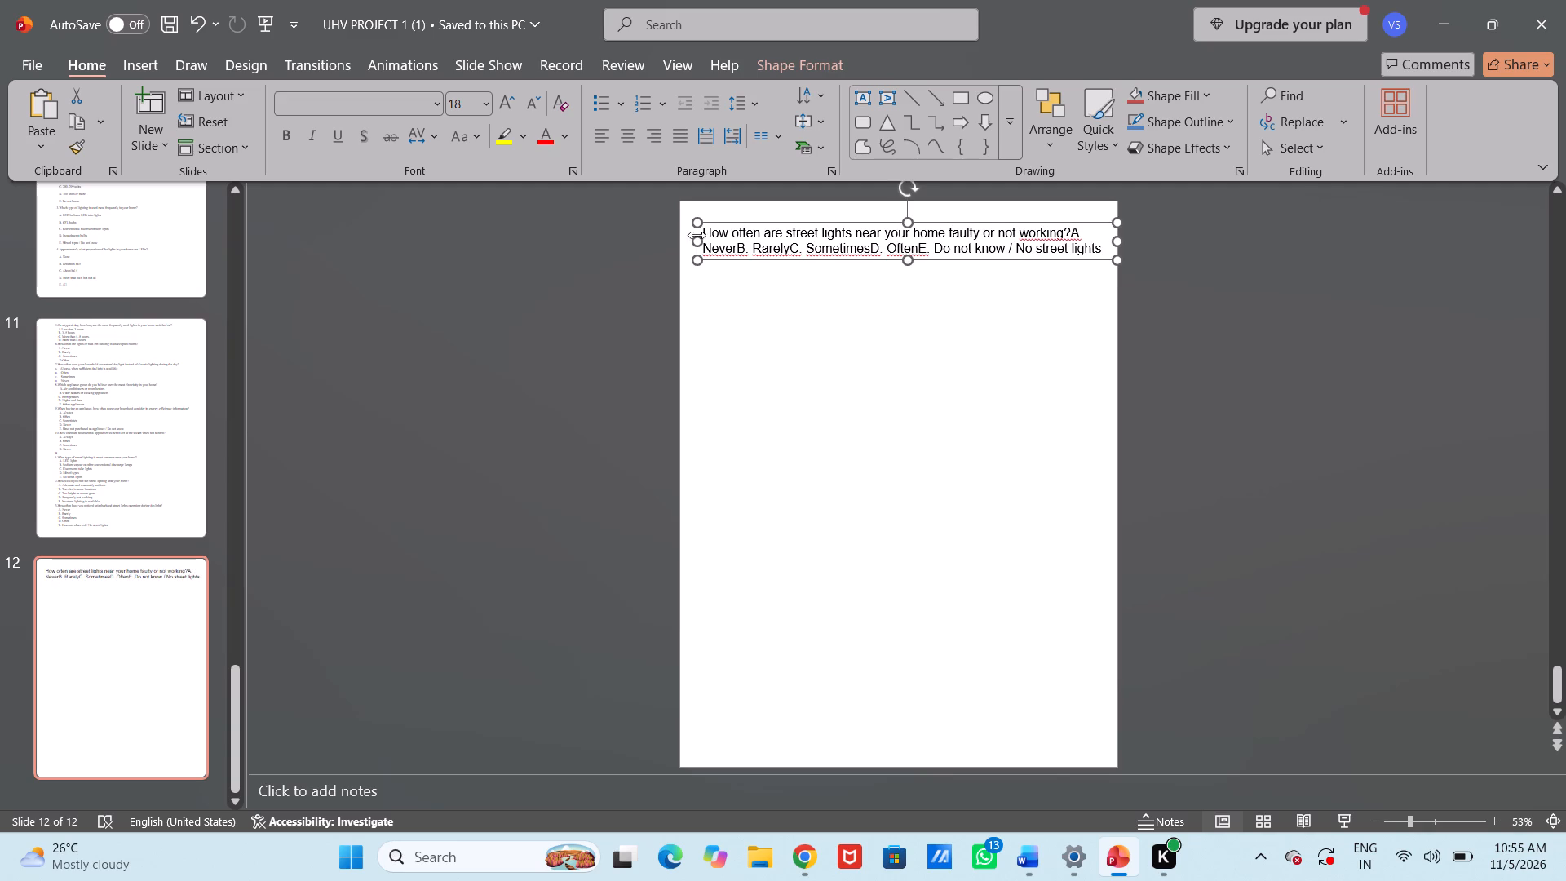
Number the street-lights question by adding "4." in front of "How often are street lights near your home".
{"action": "left_click", "coordinate": [697, 233]}
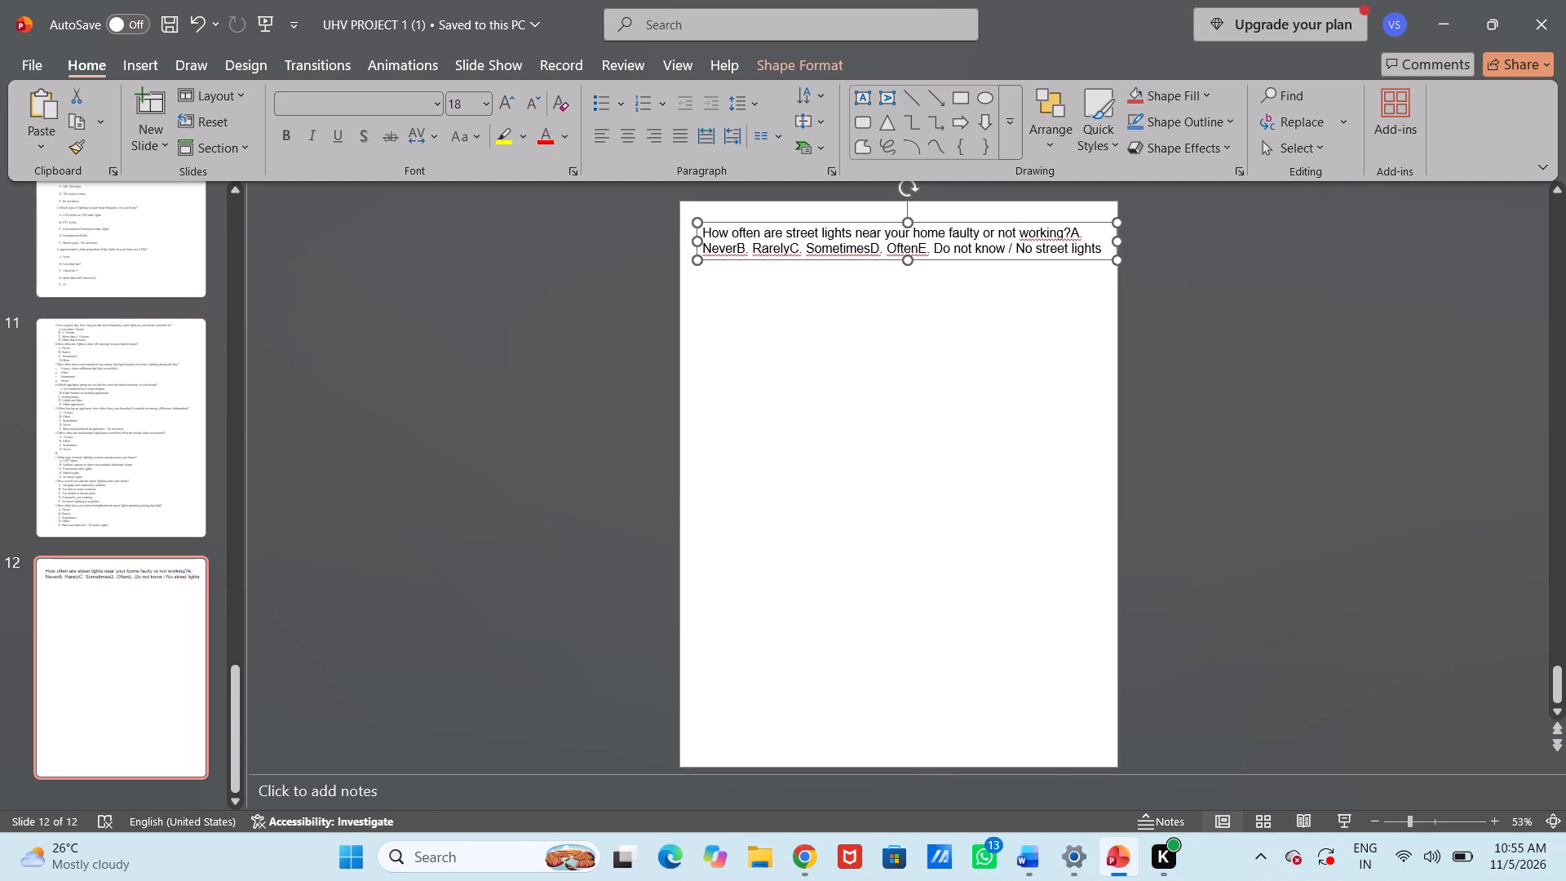
{"action": "left_click", "coordinate": [701, 228]}
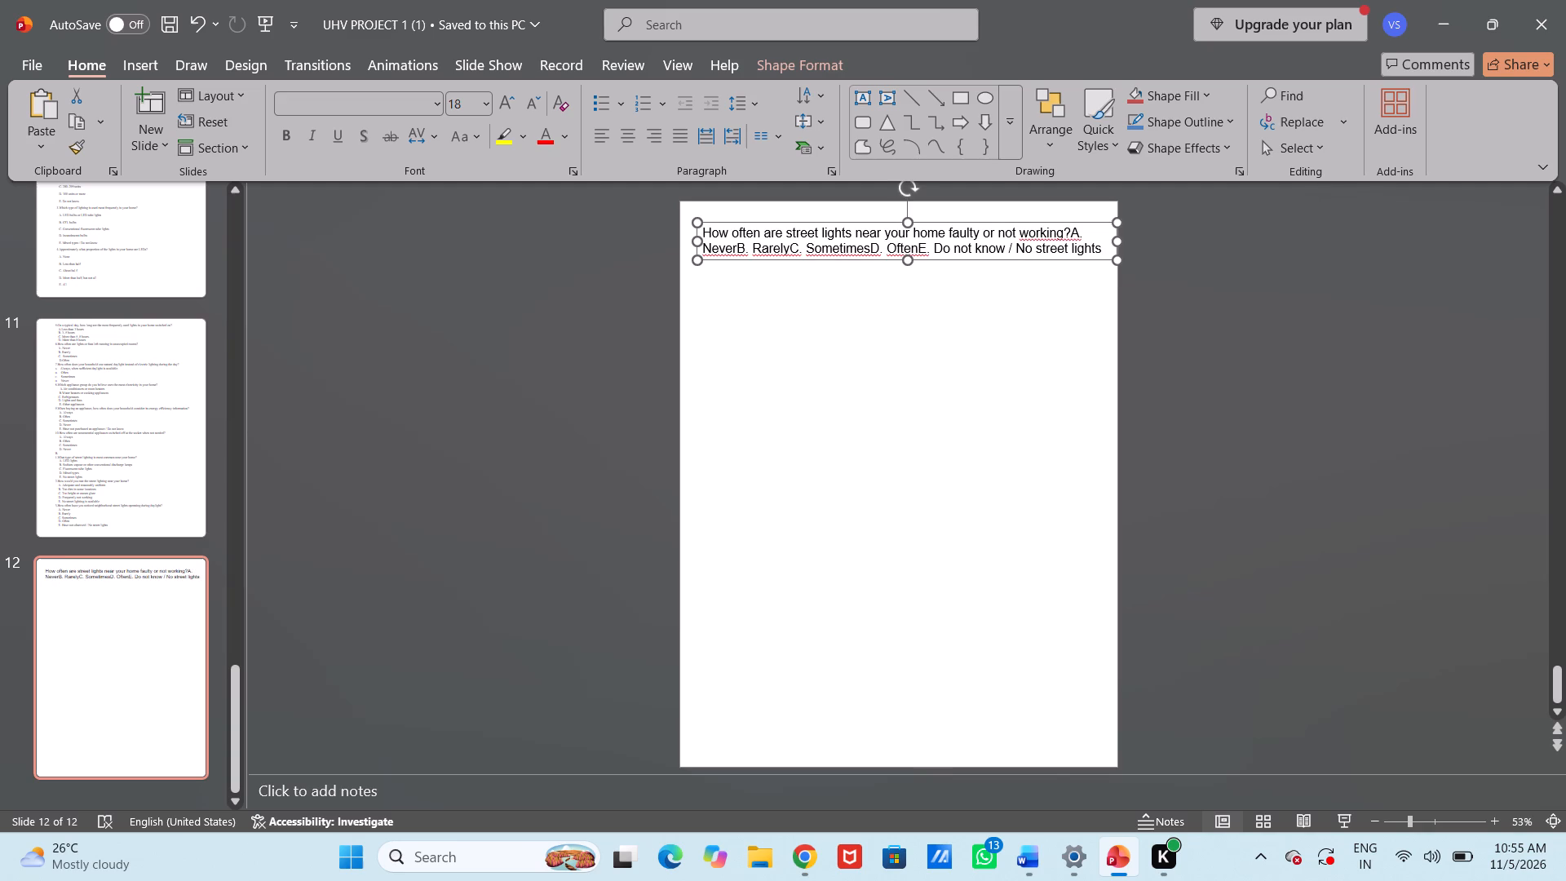
{"action": "left_click", "coordinate": [701, 232]}
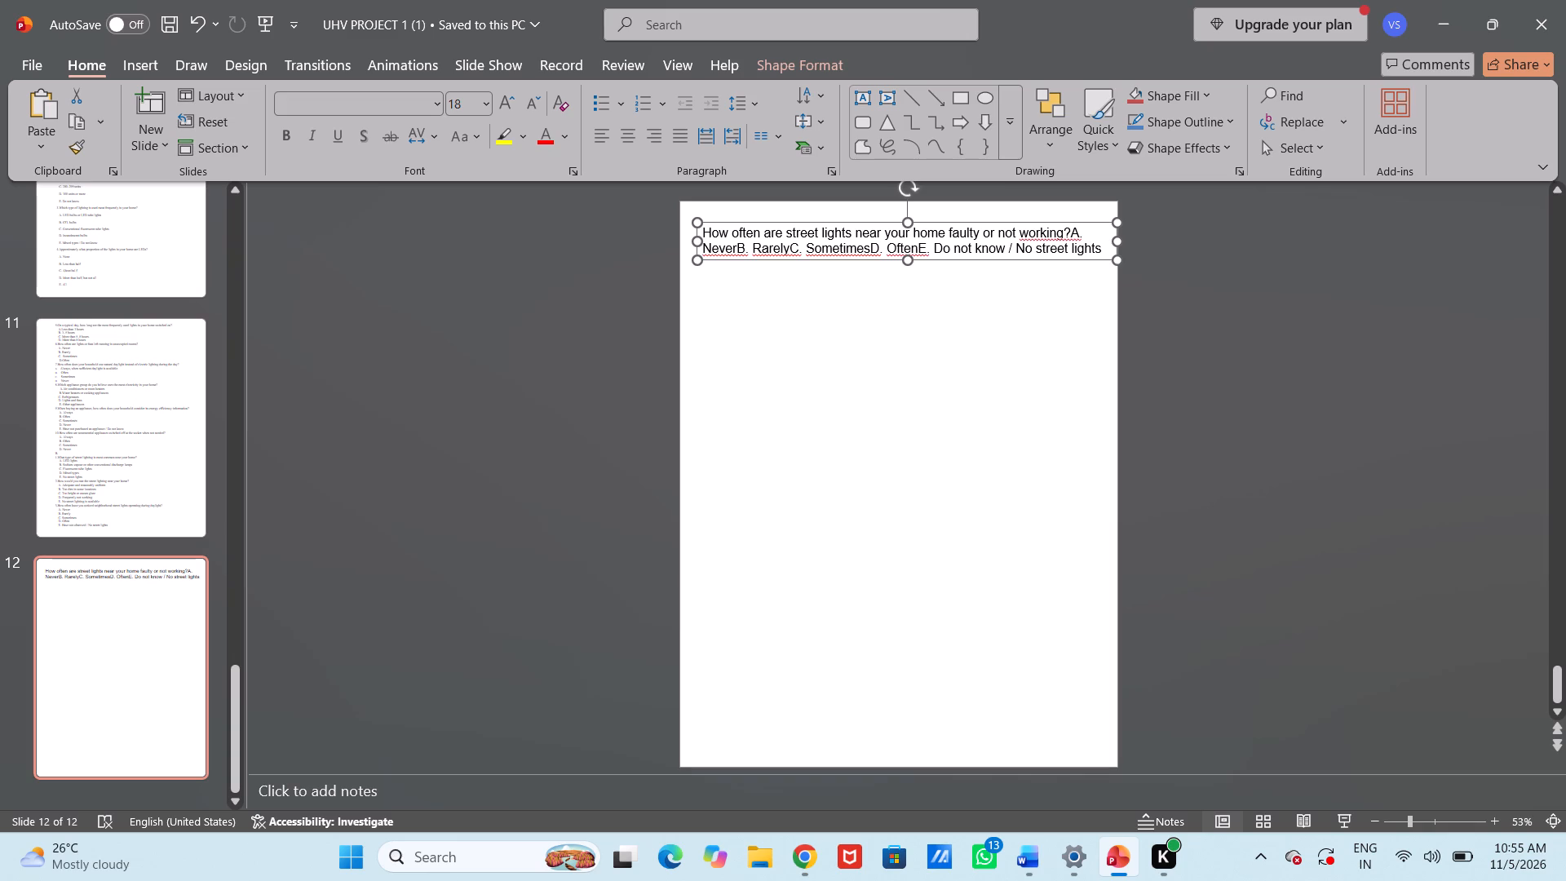
{"action": "left_click", "coordinate": [728, 230]}
{"action": "key", "text": "Left"}
{"action": "key", "text": "Left"}
{"action": "key", "text": "Left"}
{"action": "type", "text": "4."}
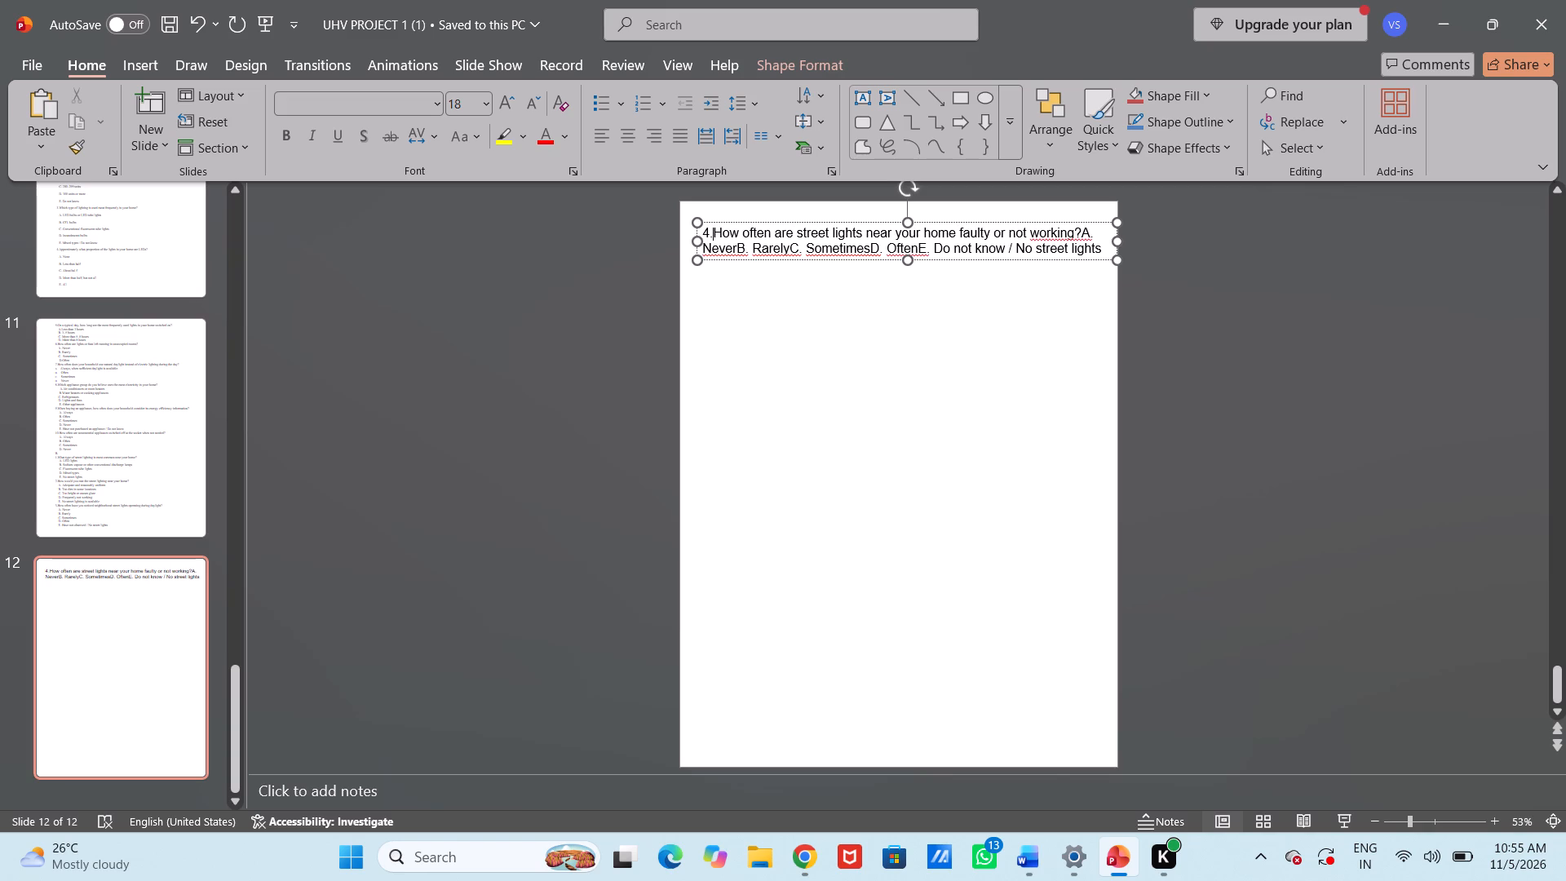
Put option A of question 4 on its own line below the question, indented by six spaces.
{"action": "left_click", "coordinate": [1082, 228]}
{"action": "key", "text": "Return"}
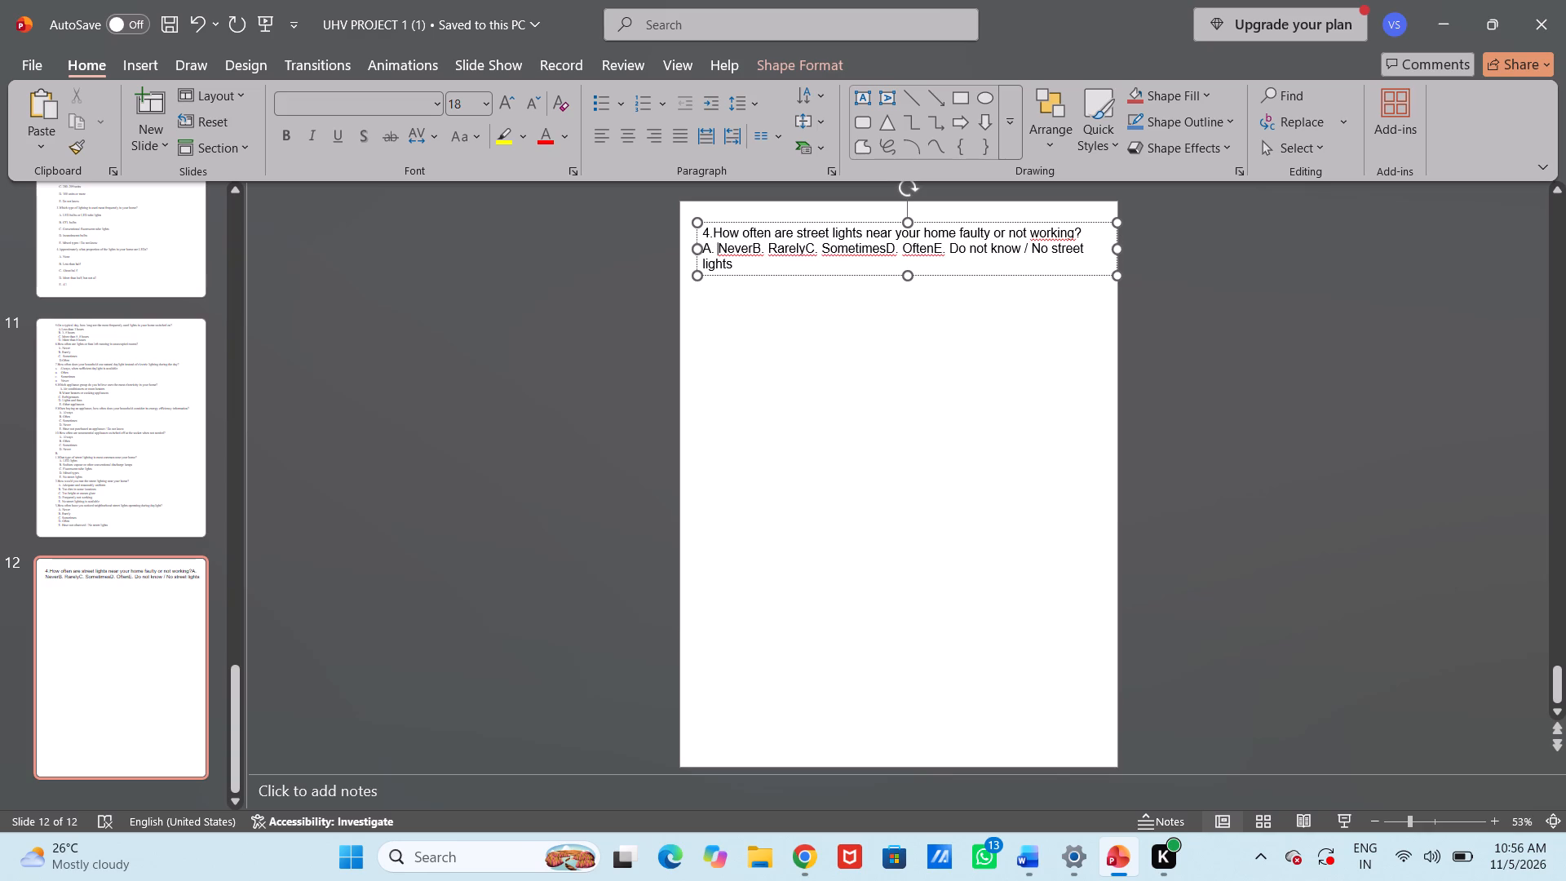
{"action": "key", "text": "space"}
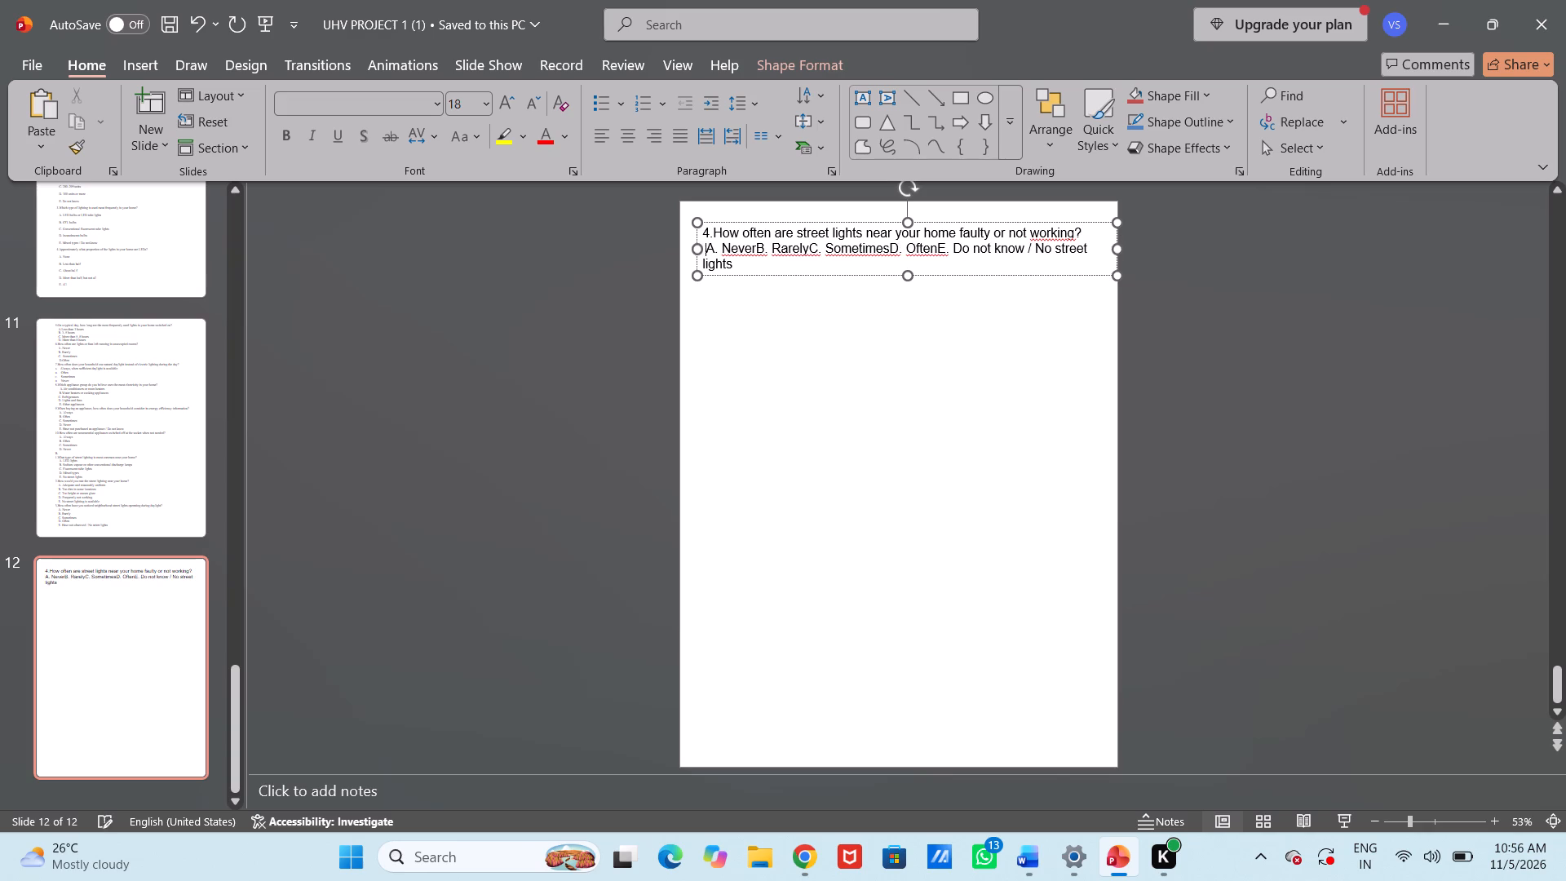
{"action": "key", "text": "space"}
{"action": "key", "text": "space"}
{"action": "key", "text": "space"}
{"action": "key", "text": "space"}
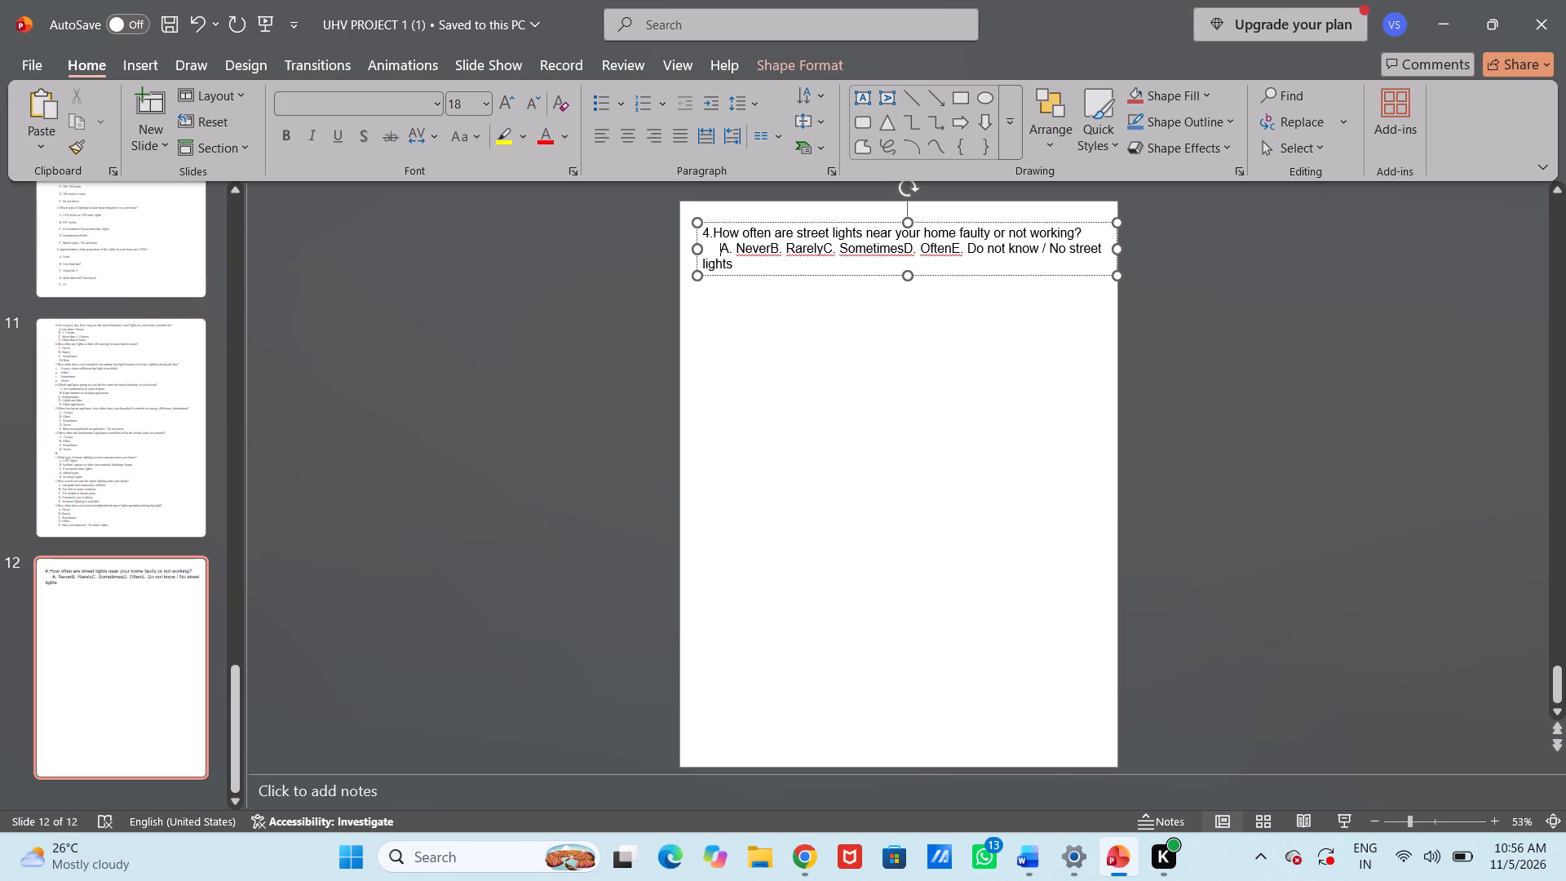
{"action": "key", "text": "space"}
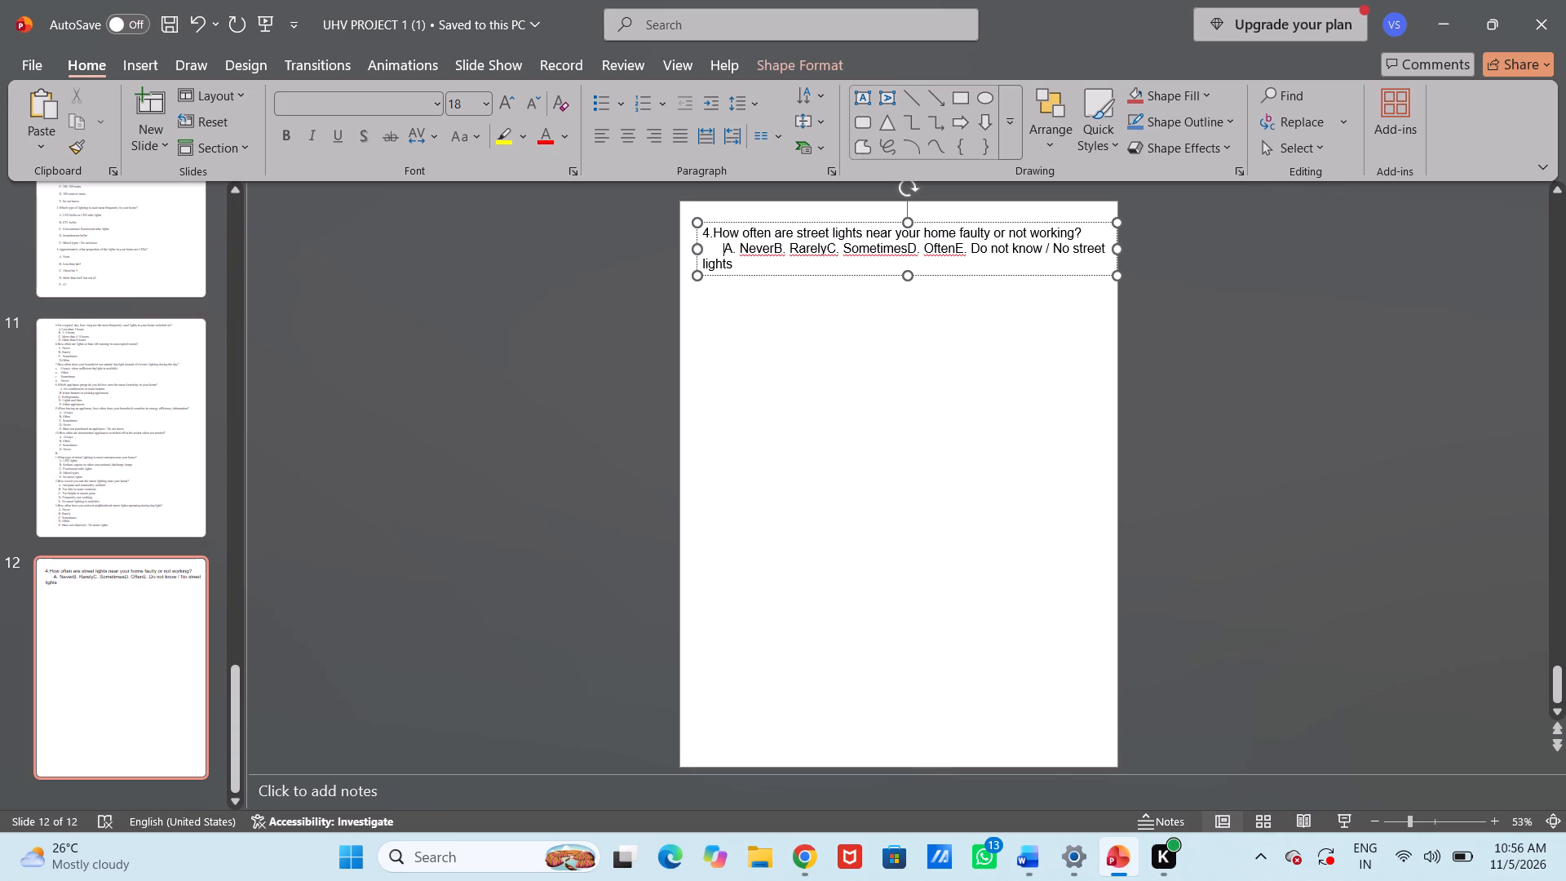
Move option B, Rarely, to its own line below option A, indented by six spaces.
{"action": "left_click", "coordinate": [773, 245]}
{"action": "key", "text": "Return"}
{"action": "key", "text": "space"}
{"action": "key", "text": "space"}
{"action": "key", "text": "space"}
{"action": "key", "text": "space"}
{"action": "key", "text": "space"}
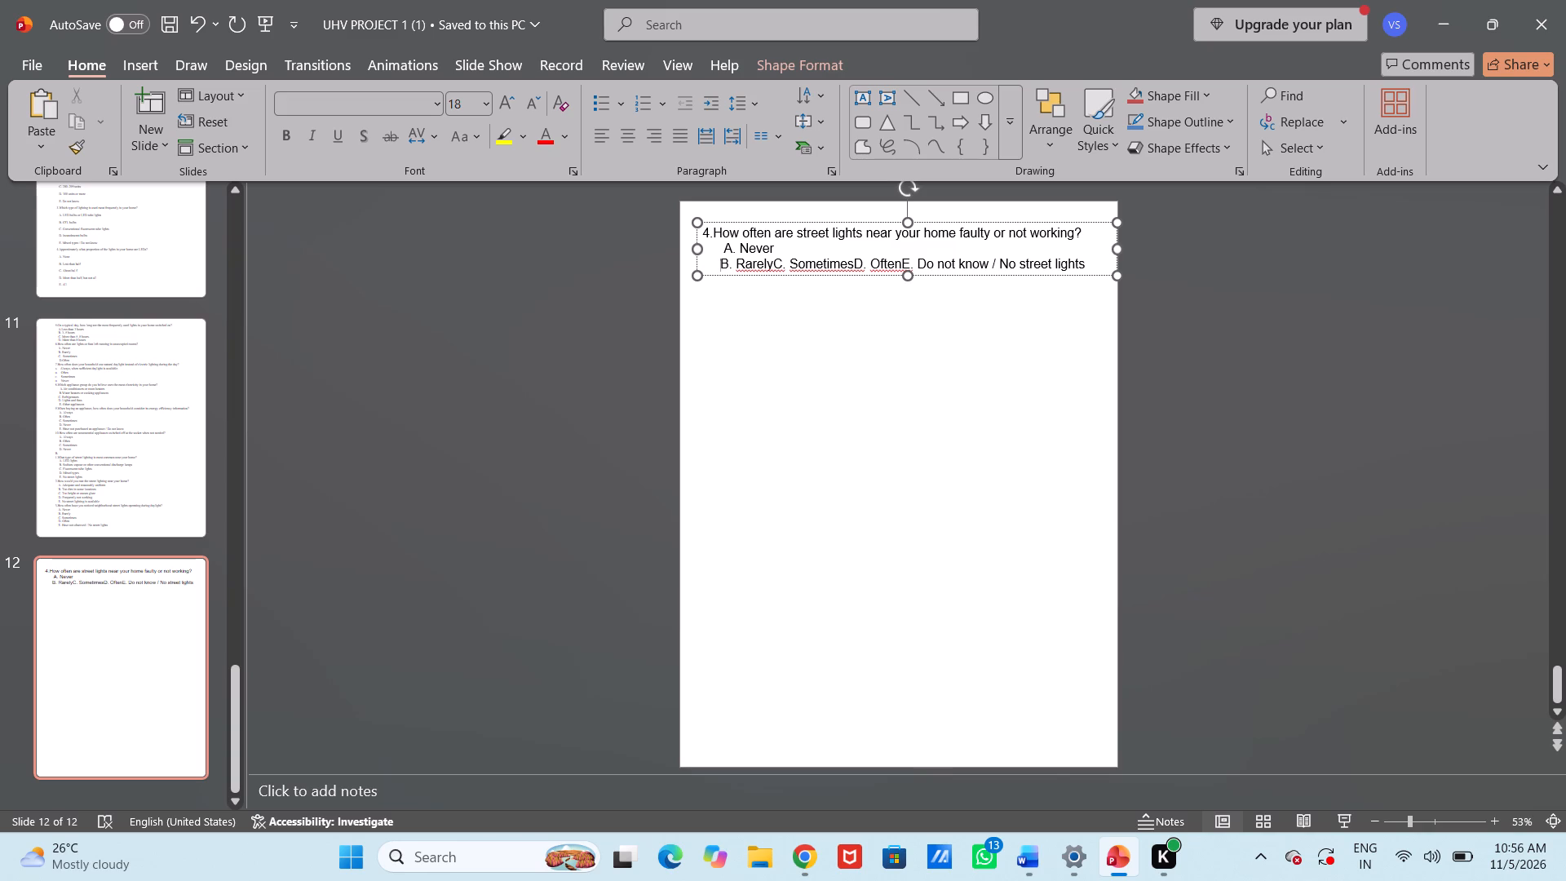
{"action": "key", "text": "space"}
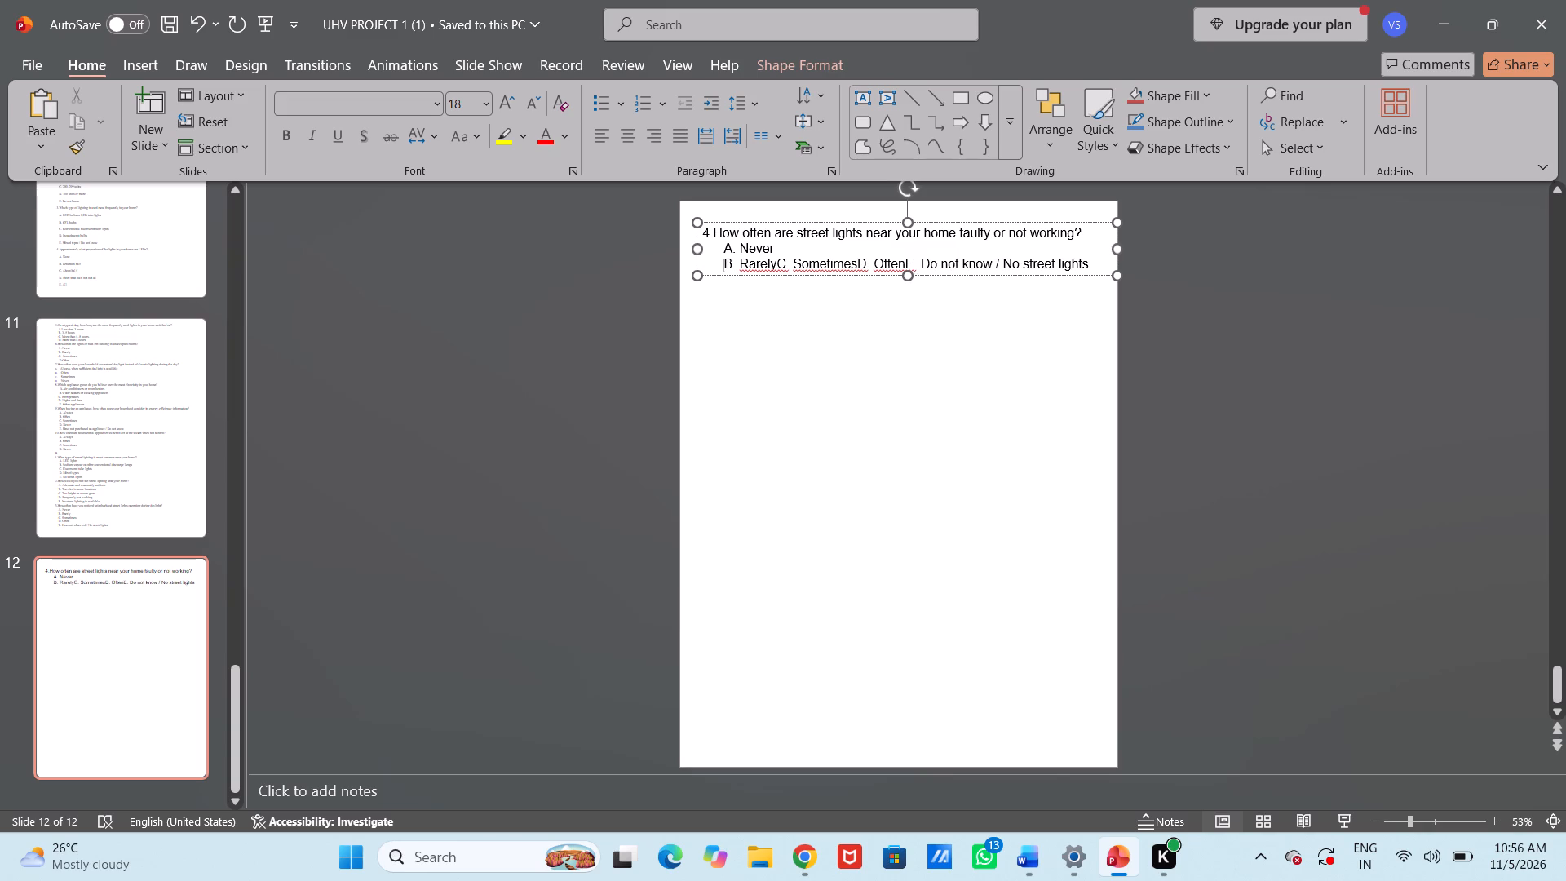
Move option C, Sometimes, to its own line below option B, indented by six spaces.
{"action": "left_click", "coordinate": [776, 258]}
{"action": "key", "text": "Return"}
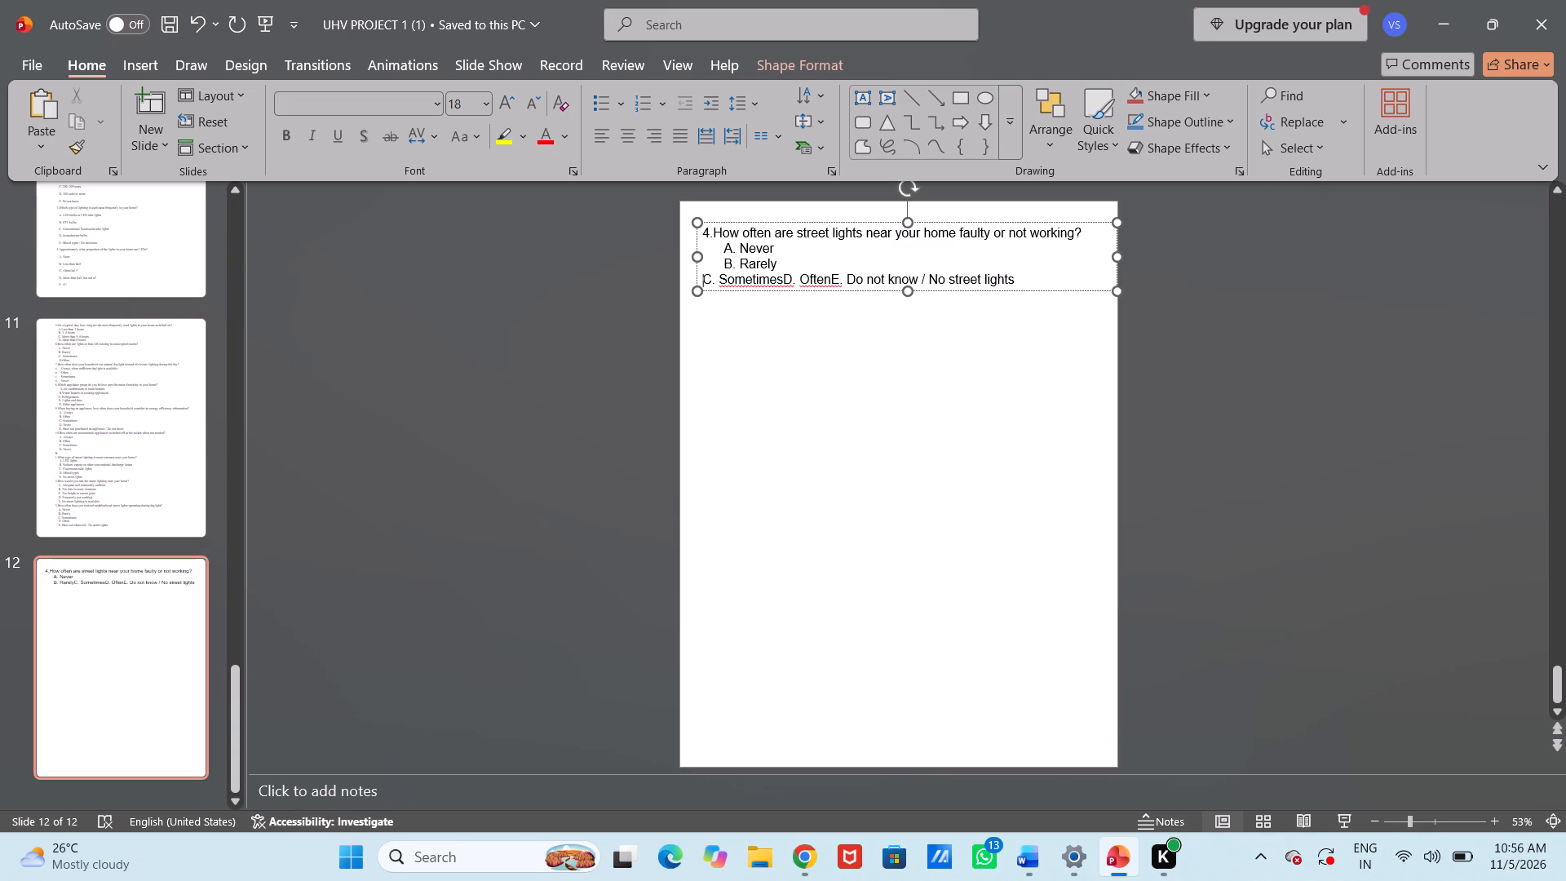
{"action": "key", "text": "space"}
{"action": "key", "text": "space"}
{"action": "key", "text": "space"}
{"action": "key", "text": "space"}
{"action": "key", "text": "space"}
{"action": "key", "text": "space"}
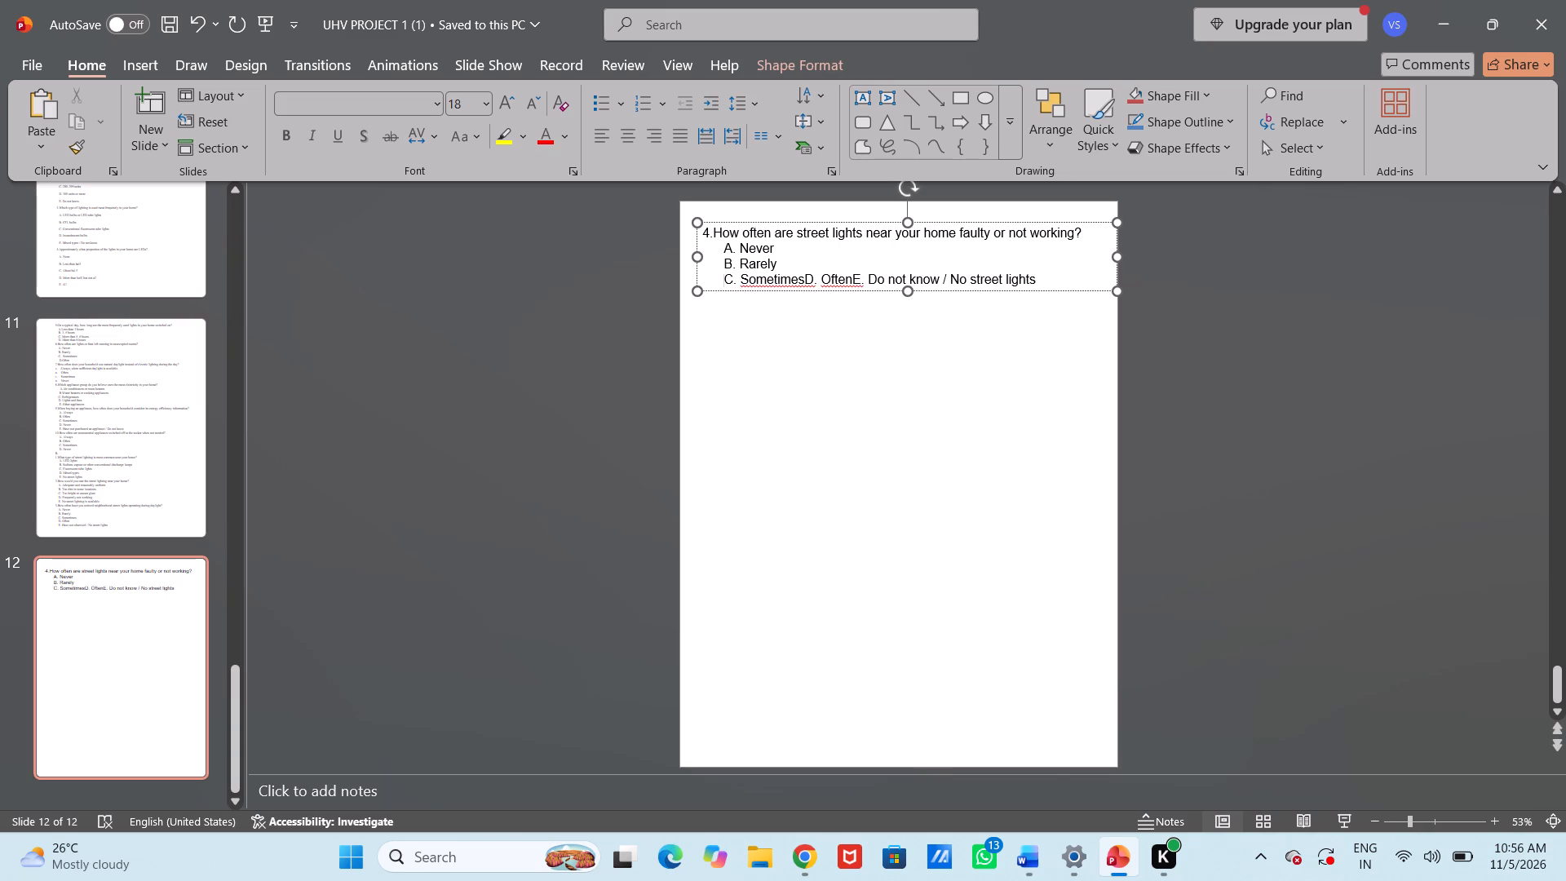
Move option D, Often, to its own line below option C, indented to line up with the options above.
{"action": "left_click", "coordinate": [805, 277]}
{"action": "key", "text": "Return"}
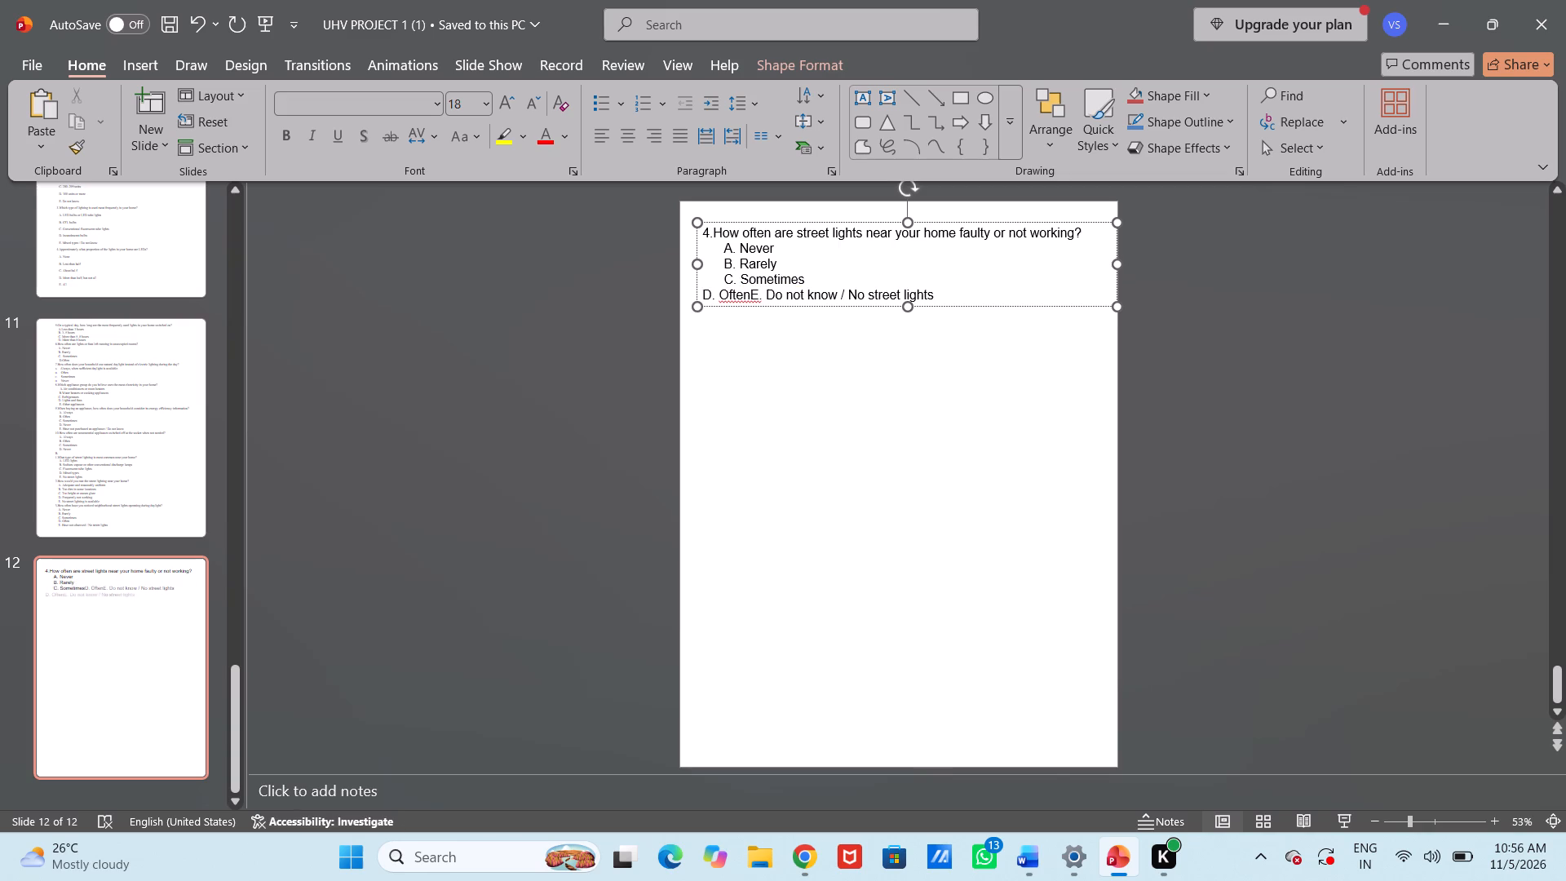
{"action": "key", "text": "space"}
{"action": "key", "text": "space"}
{"action": "key", "text": "space"}
{"action": "key", "text": "space"}
{"action": "key", "text": "space"}
{"action": "key", "text": "space"}
{"action": "key", "text": "space"}
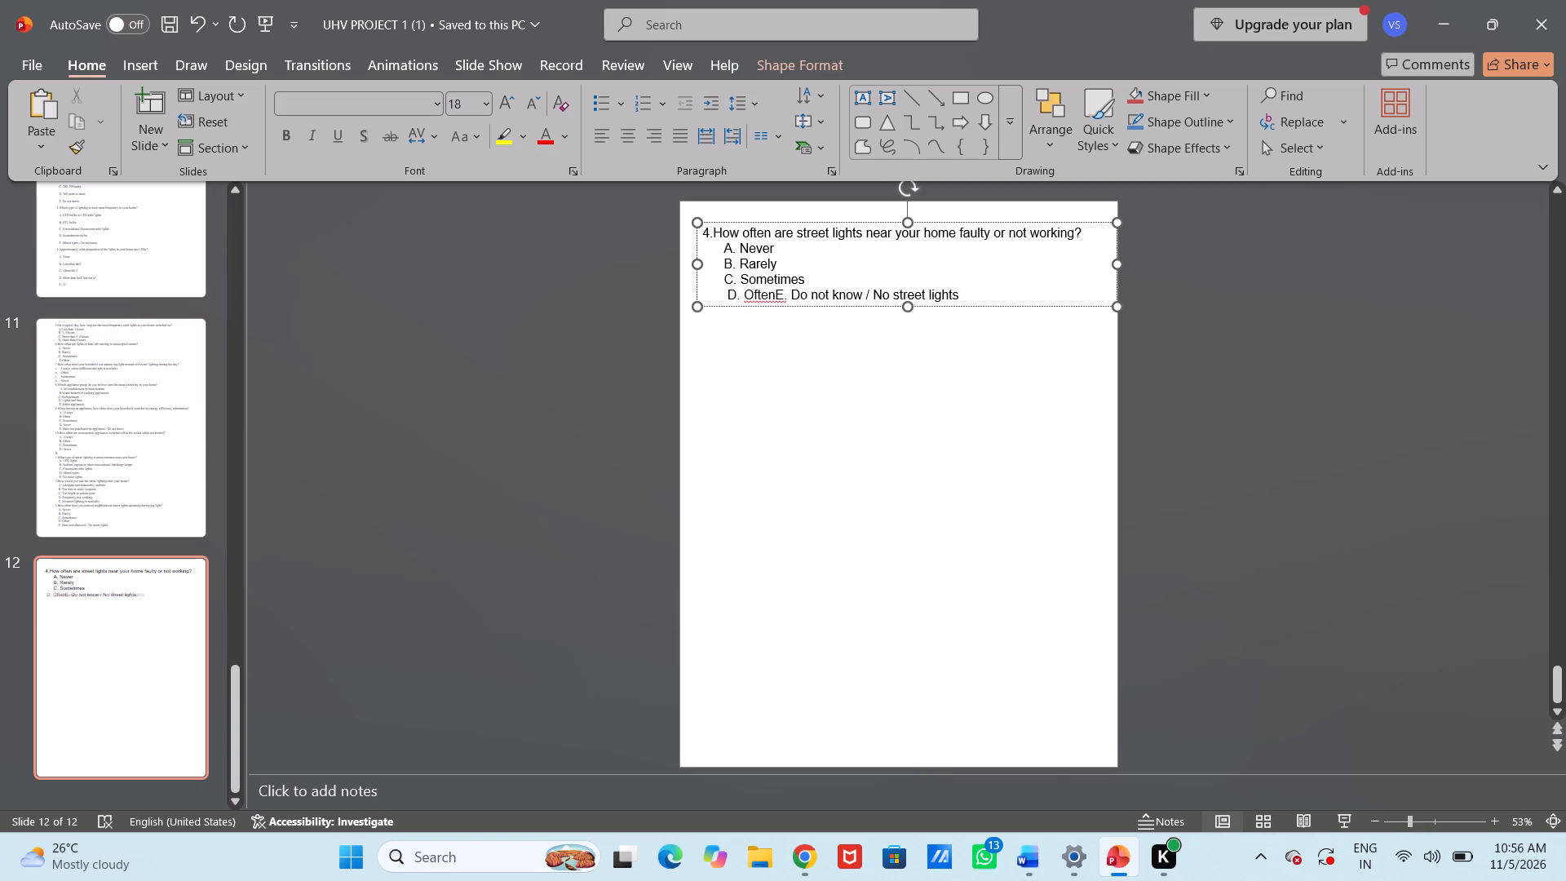
{"action": "key", "text": "BackSpace"}
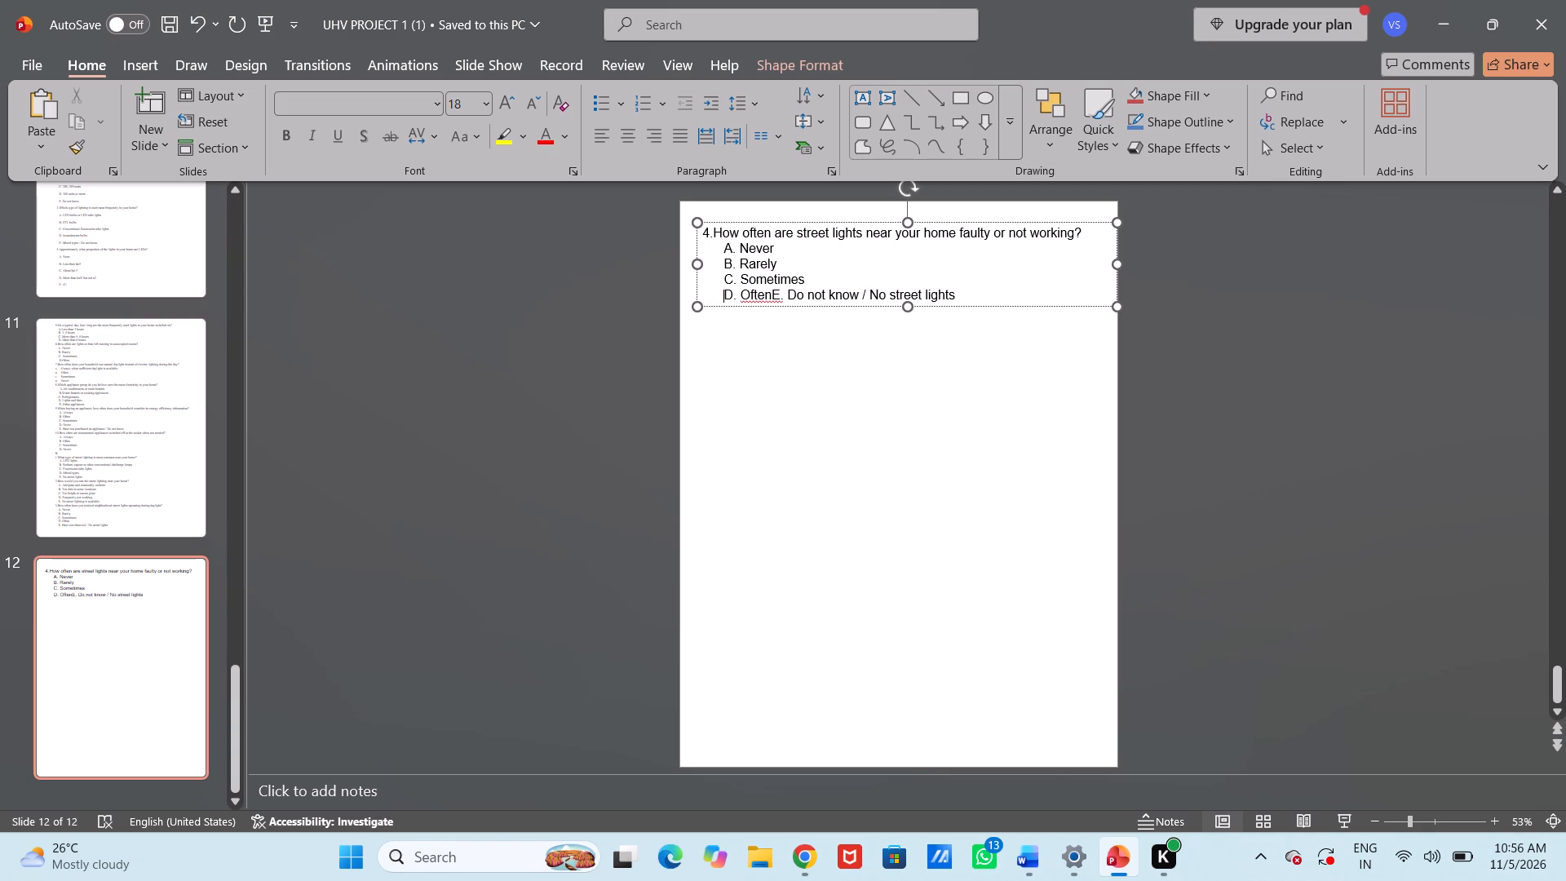
Move option E, Do not know / No street lights, to its own line below option D, indented by six spaces.
{"action": "left_click", "coordinate": [770, 287]}
{"action": "key", "text": "Return"}
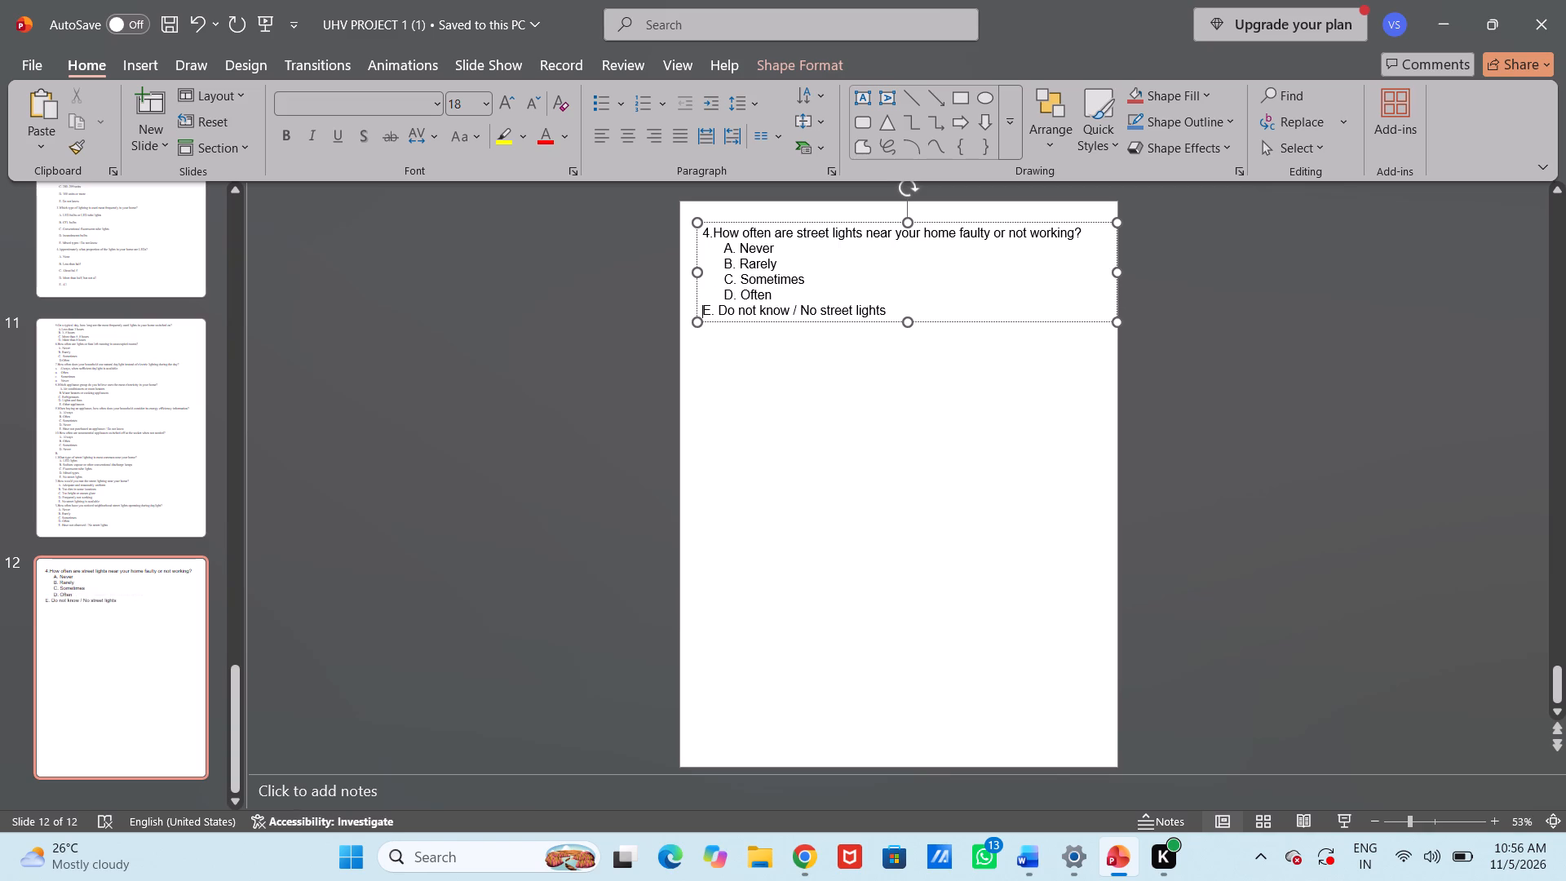
{"action": "key", "text": "space"}
{"action": "key", "text": "space"}
{"action": "key", "text": "space"}
{"action": "key", "text": "space"}
{"action": "key", "text": "space"}
{"action": "key", "text": "space"}
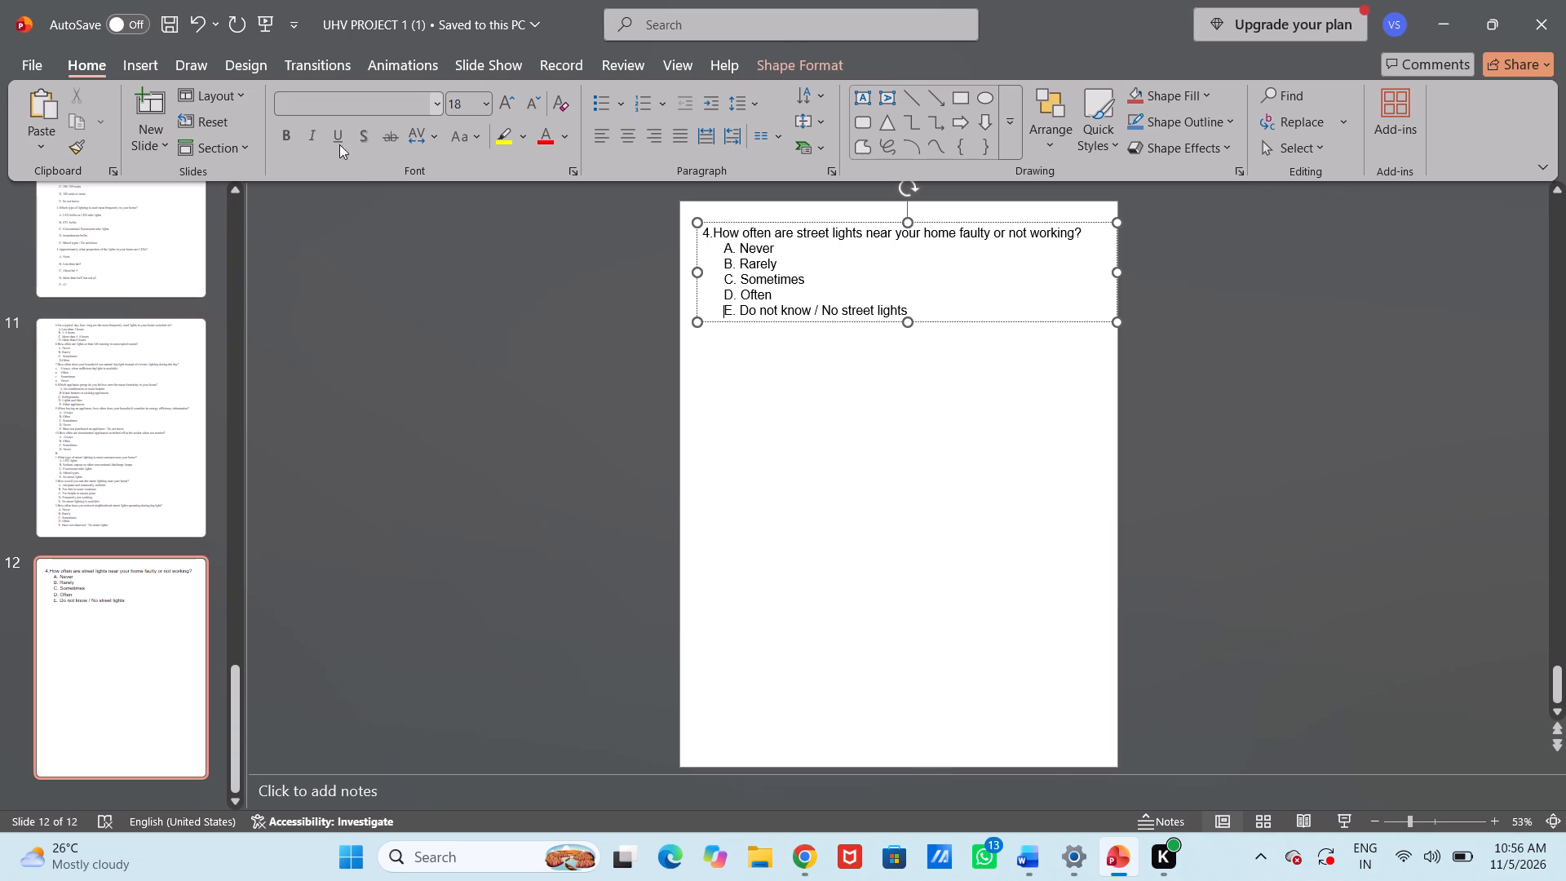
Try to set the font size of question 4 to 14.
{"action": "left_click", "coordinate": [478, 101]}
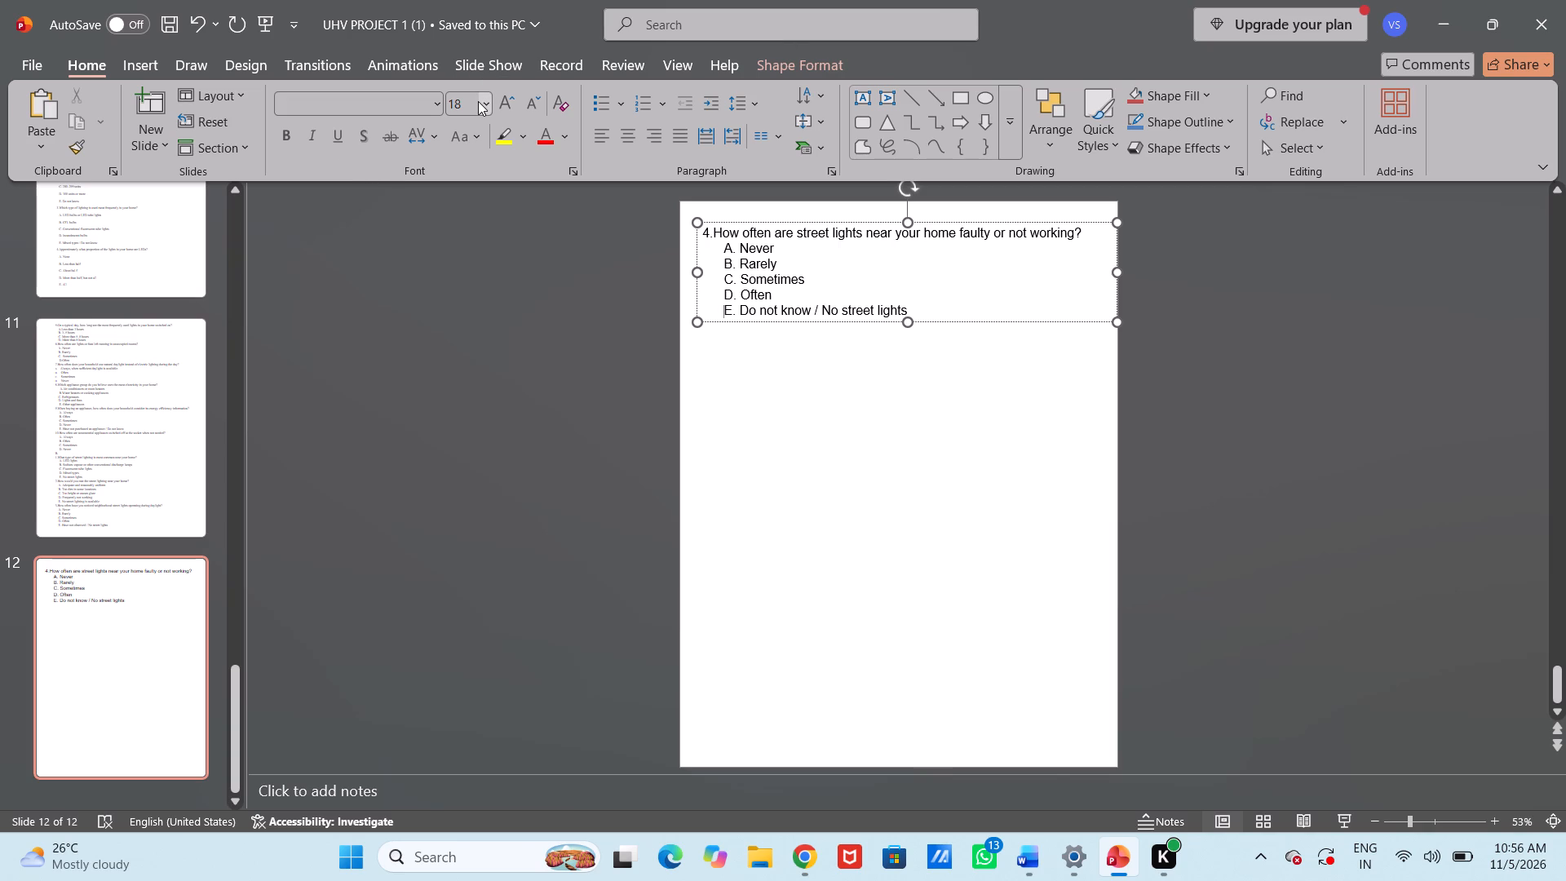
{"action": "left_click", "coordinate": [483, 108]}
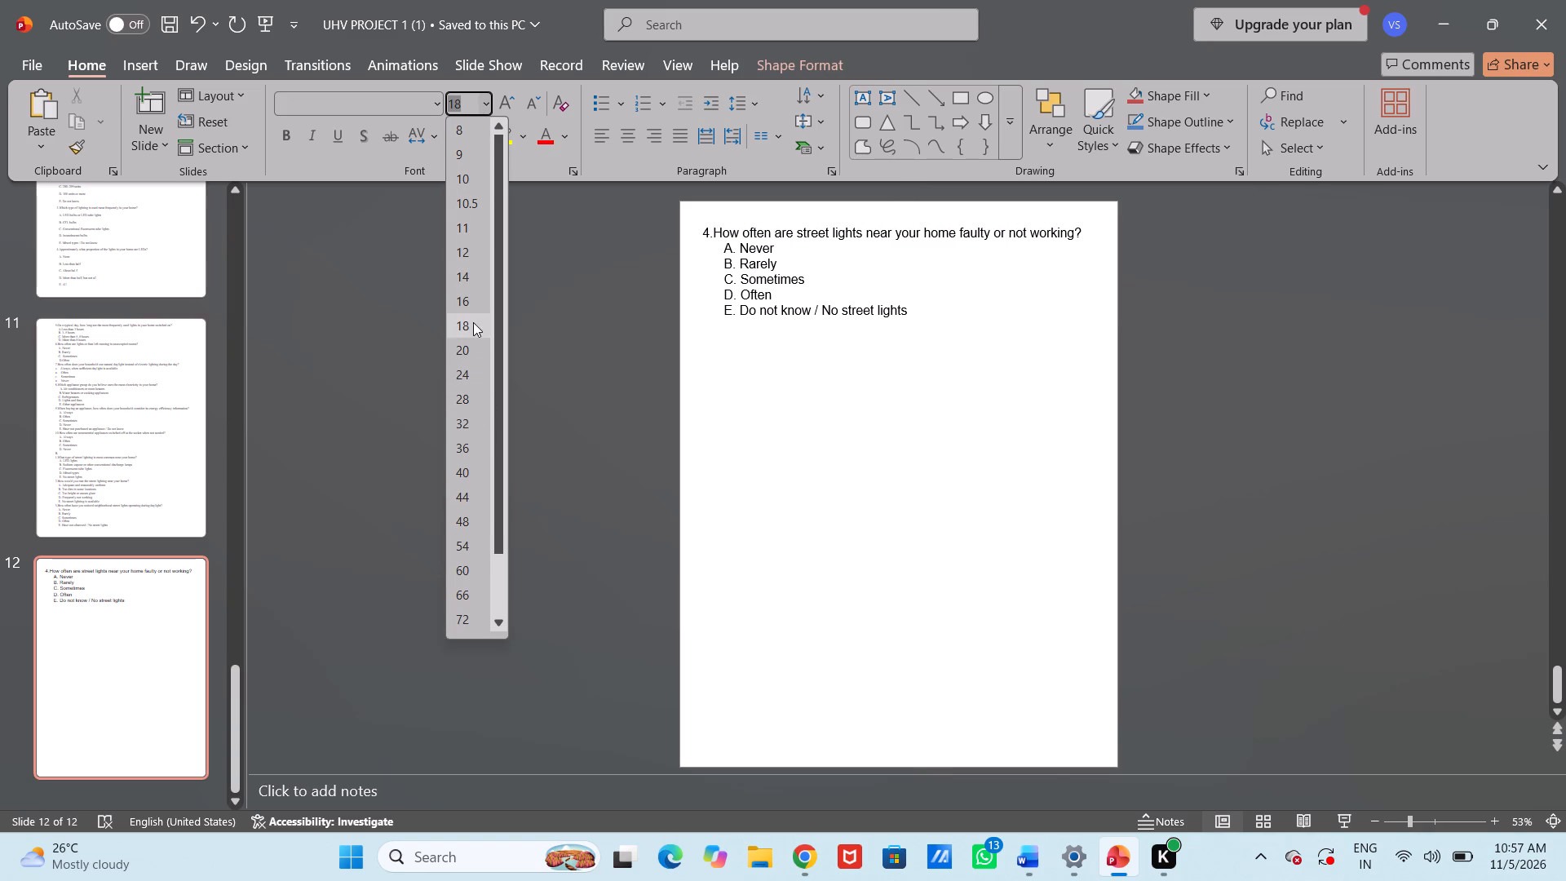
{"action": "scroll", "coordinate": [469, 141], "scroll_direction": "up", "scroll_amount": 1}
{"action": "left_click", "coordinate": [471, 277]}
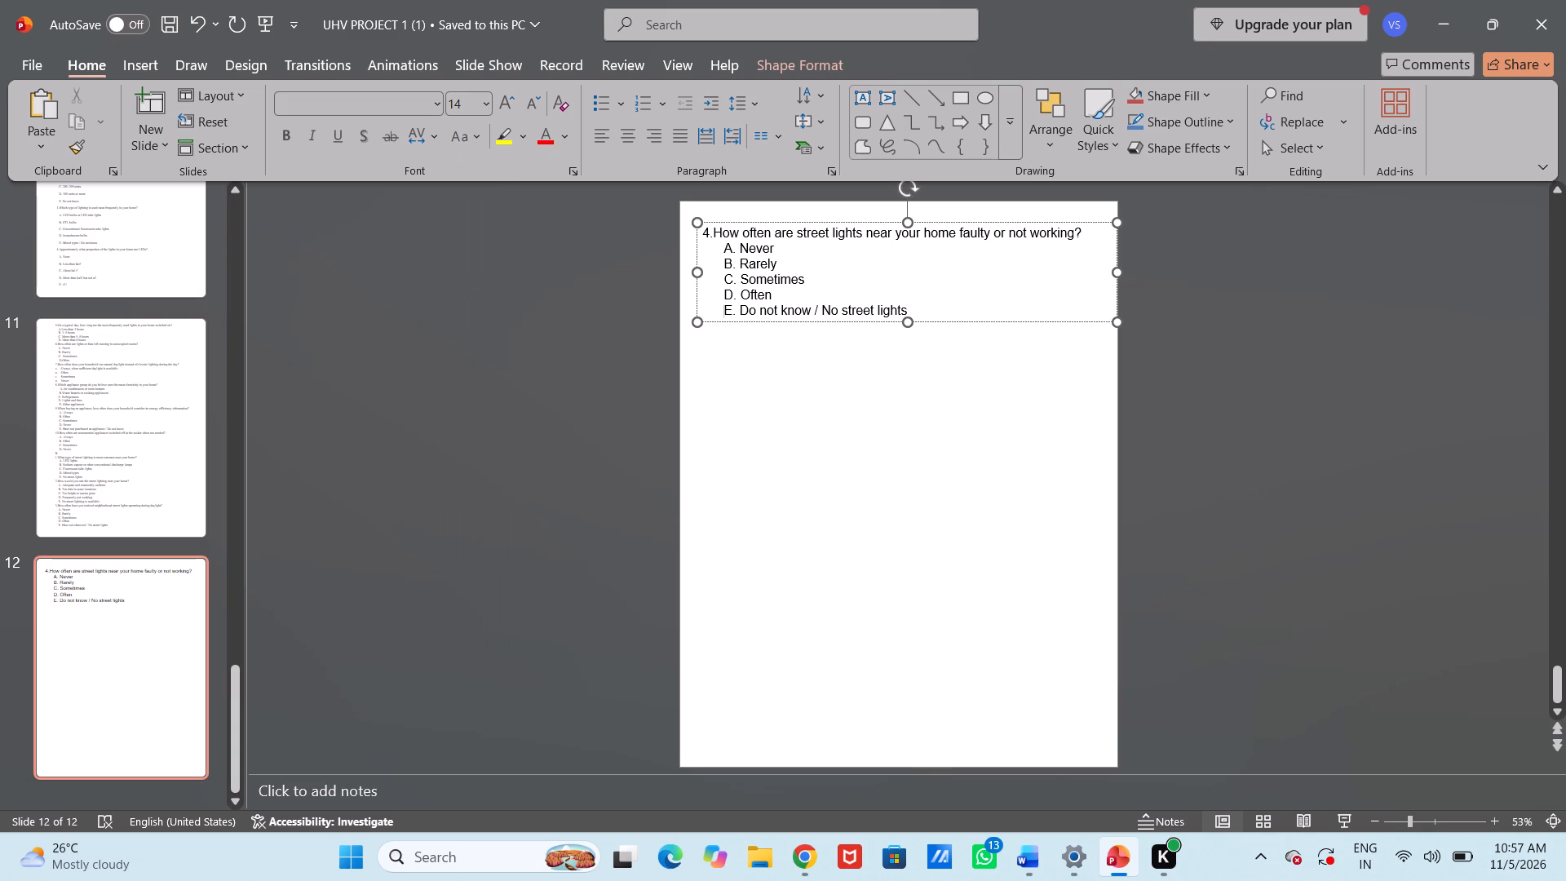
Set the font size of question 4's wording and its options A to E to 16.
{"action": "left_click_drag", "start_coordinate": [708, 234], "coordinate": [931, 325]}
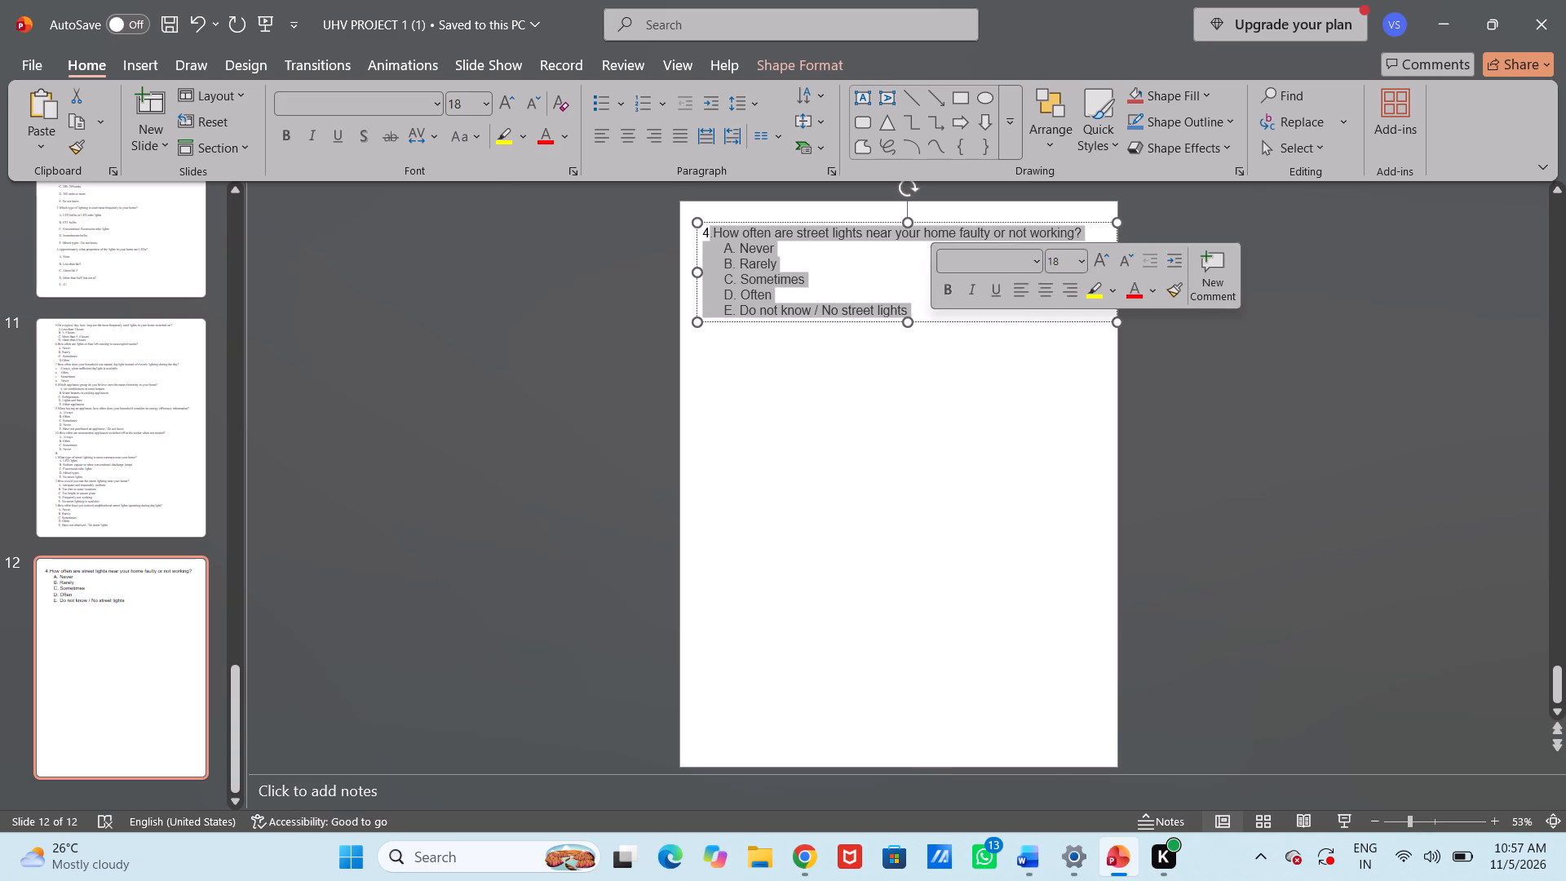
{"action": "left_click", "coordinate": [471, 105]}
{"action": "left_click", "coordinate": [484, 108]}
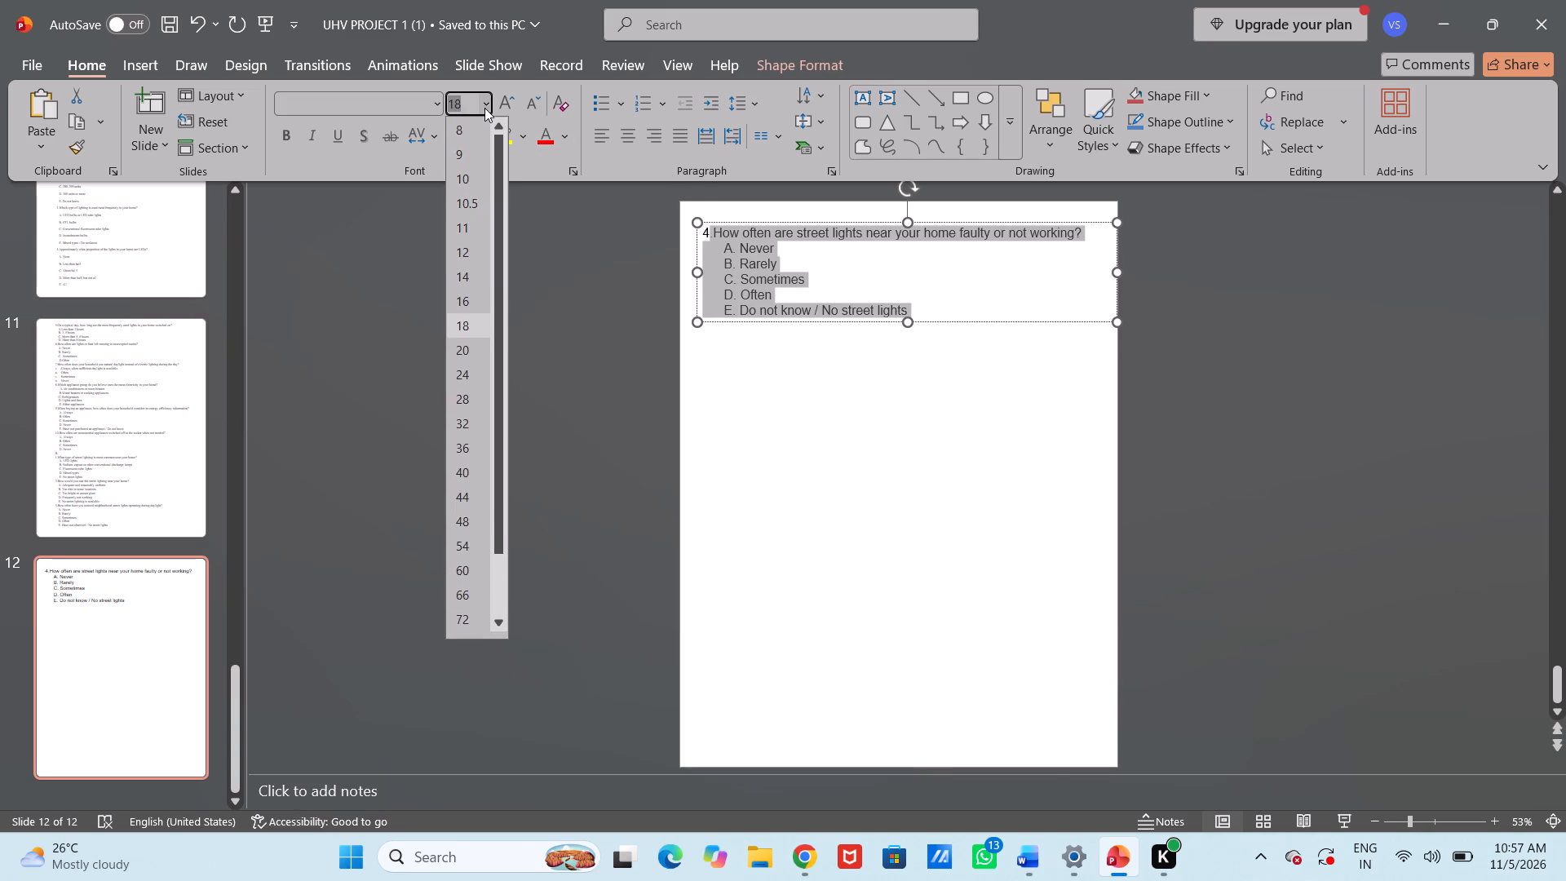
{"action": "left_click", "coordinate": [470, 304]}
{"action": "left_click", "coordinate": [1064, 467]}
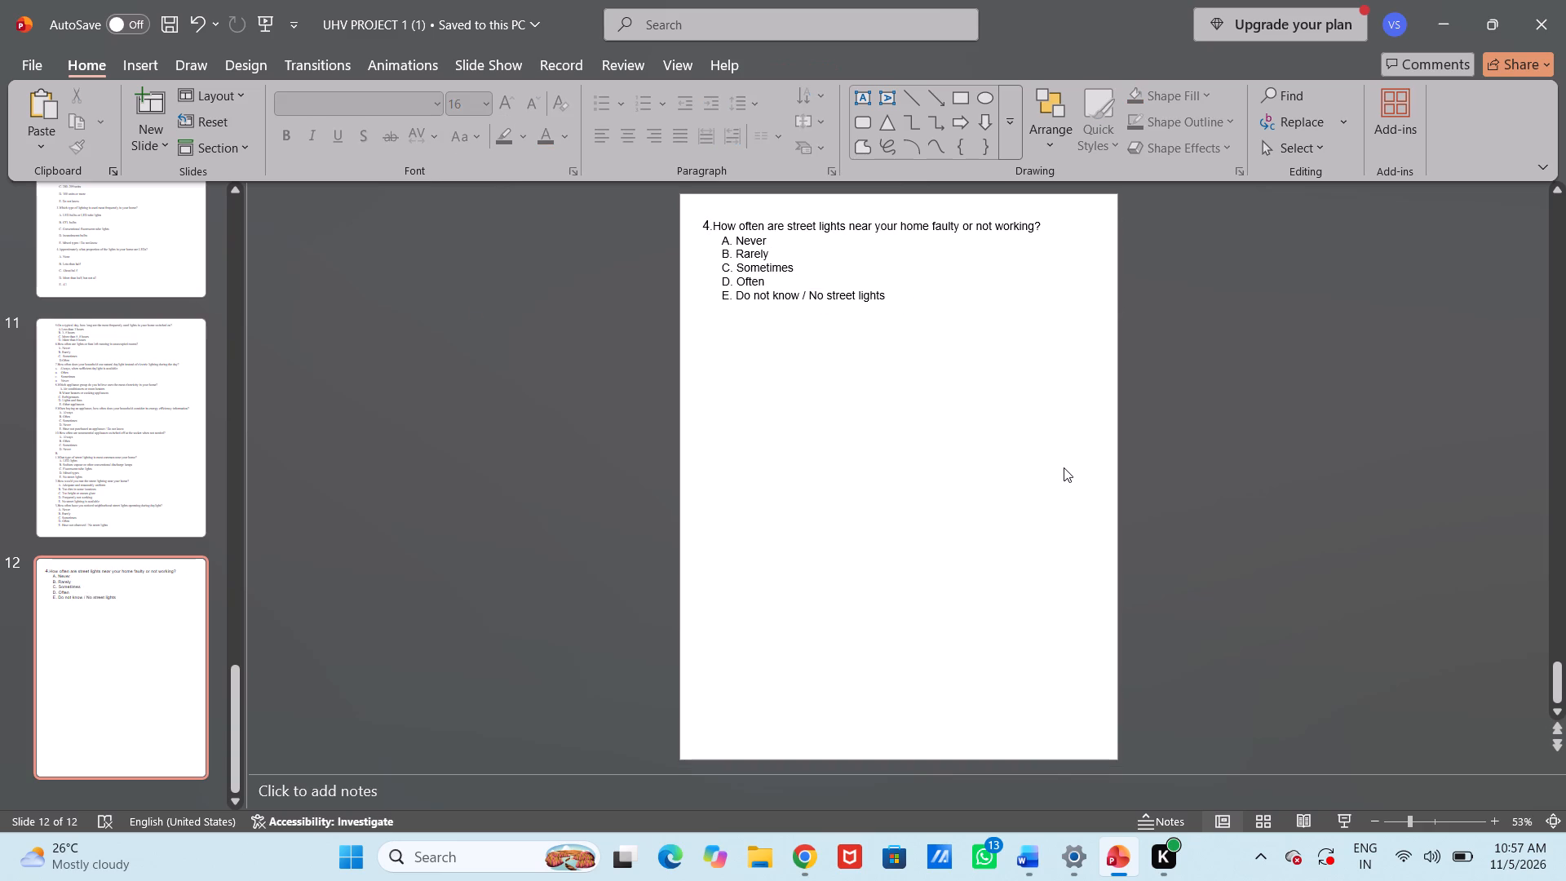
{"action": "left_click", "coordinate": [861, 290]}
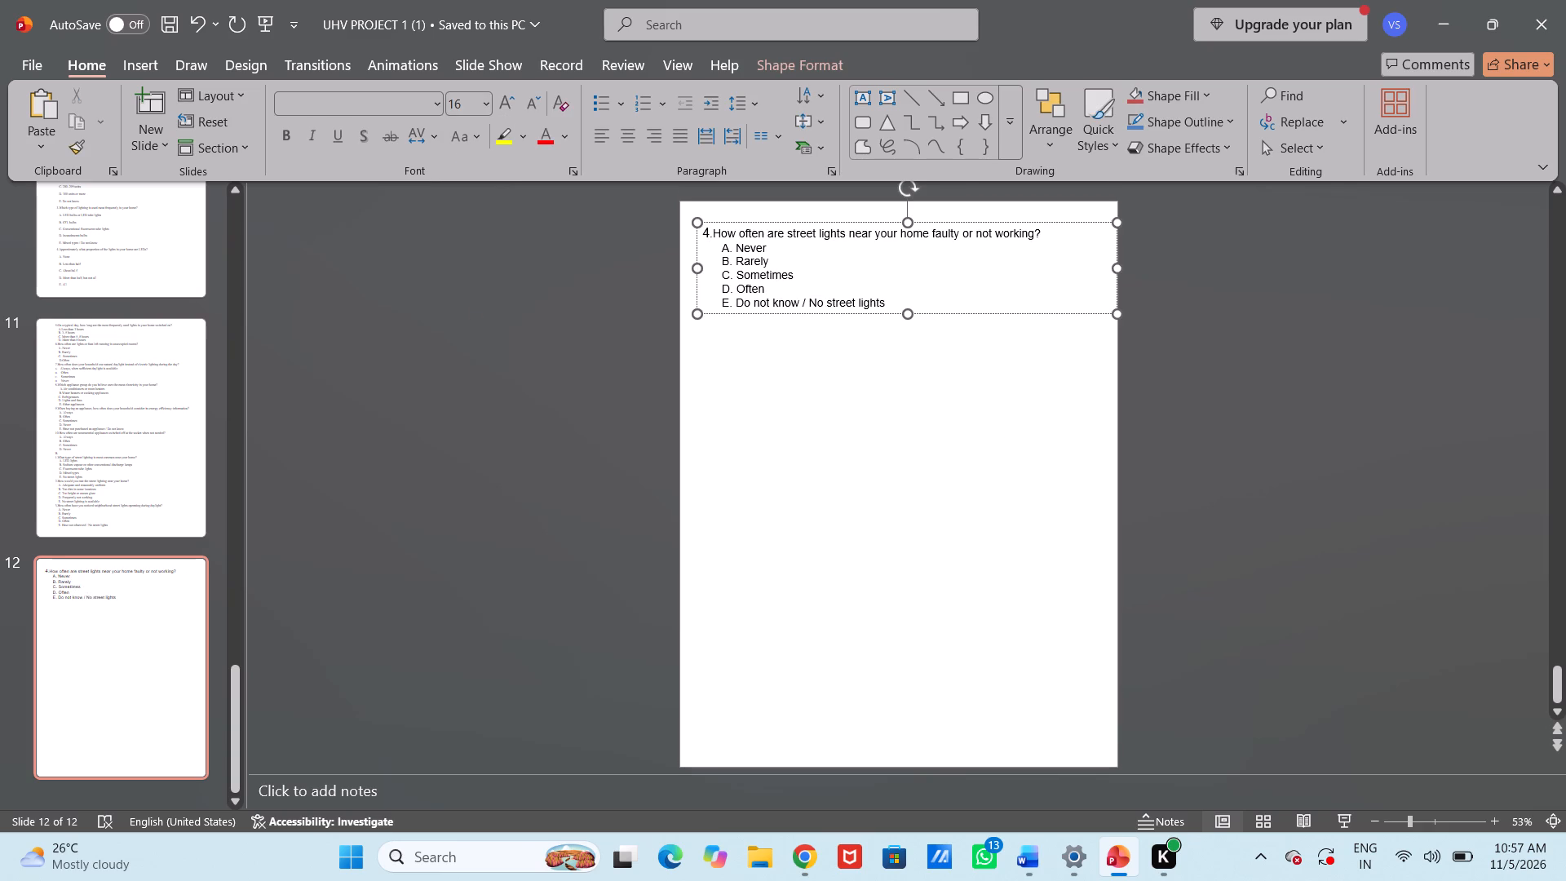
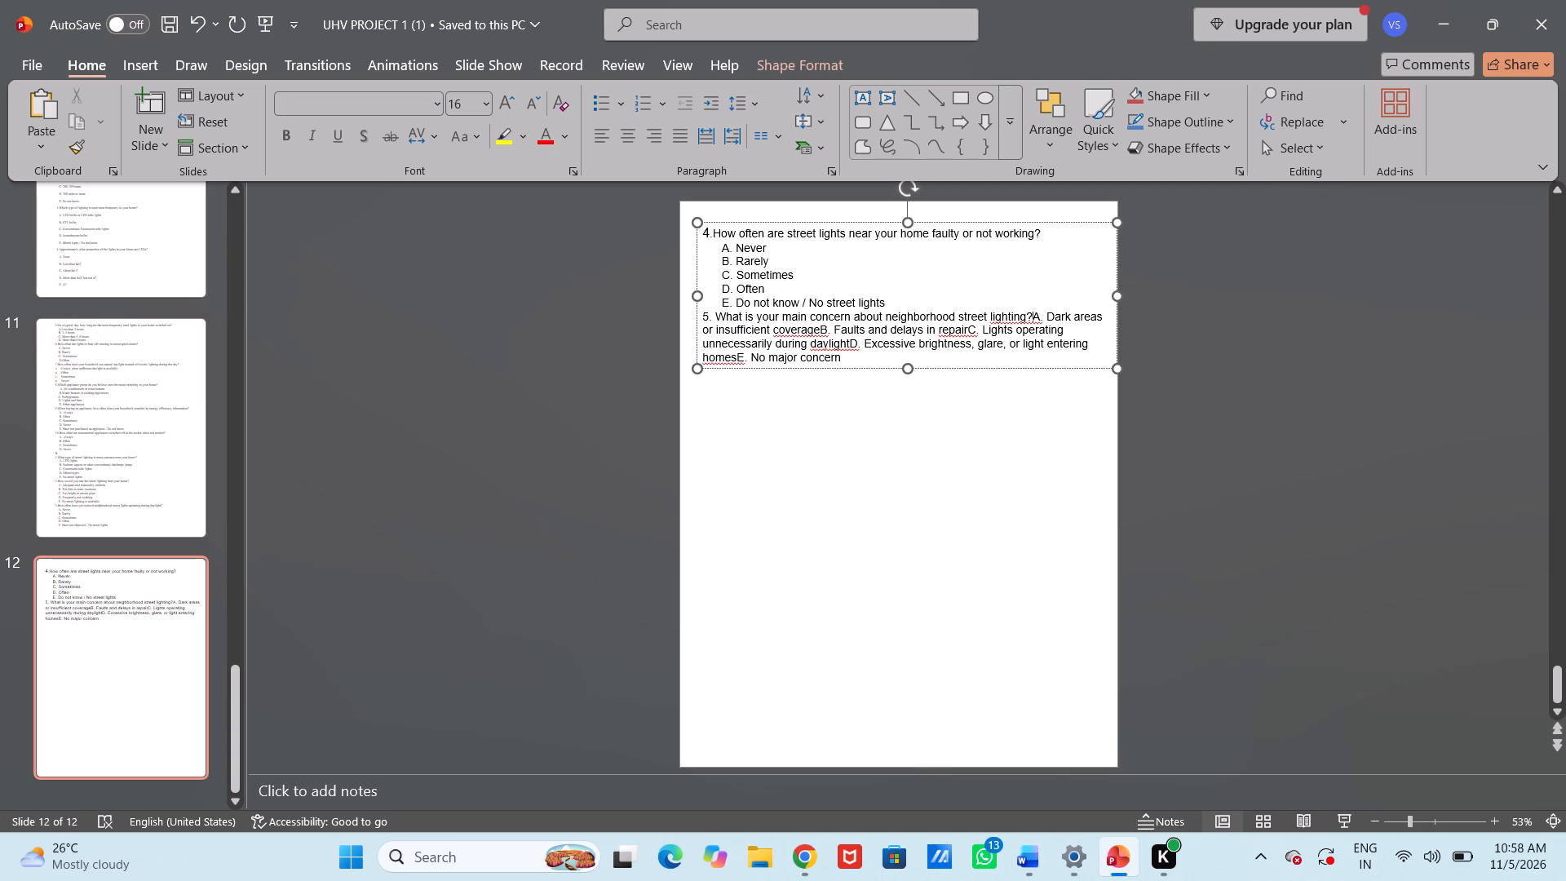
Move option A, Dark areas or insufficient coverage, to its own line below question 5, indented by five spaces.
{"action": "key", "text": "Return"}
{"action": "key", "text": "space"}
{"action": "key", "text": "space"}
{"action": "key", "text": "space"}
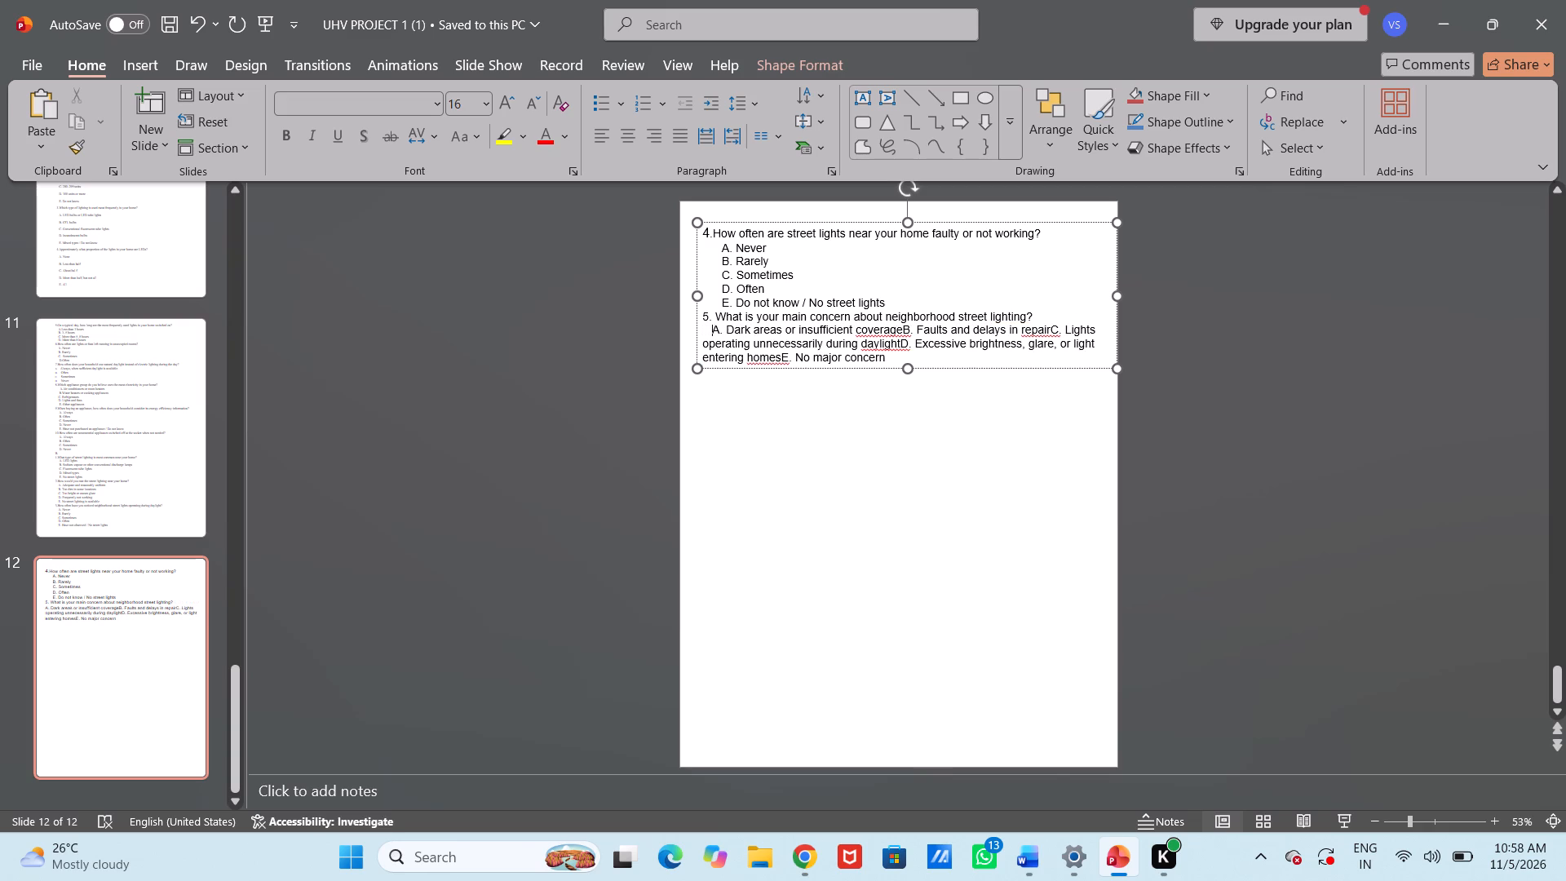
{"action": "key", "text": "space"}
{"action": "key", "text": "space"}
{"action": "key", "text": "space"}
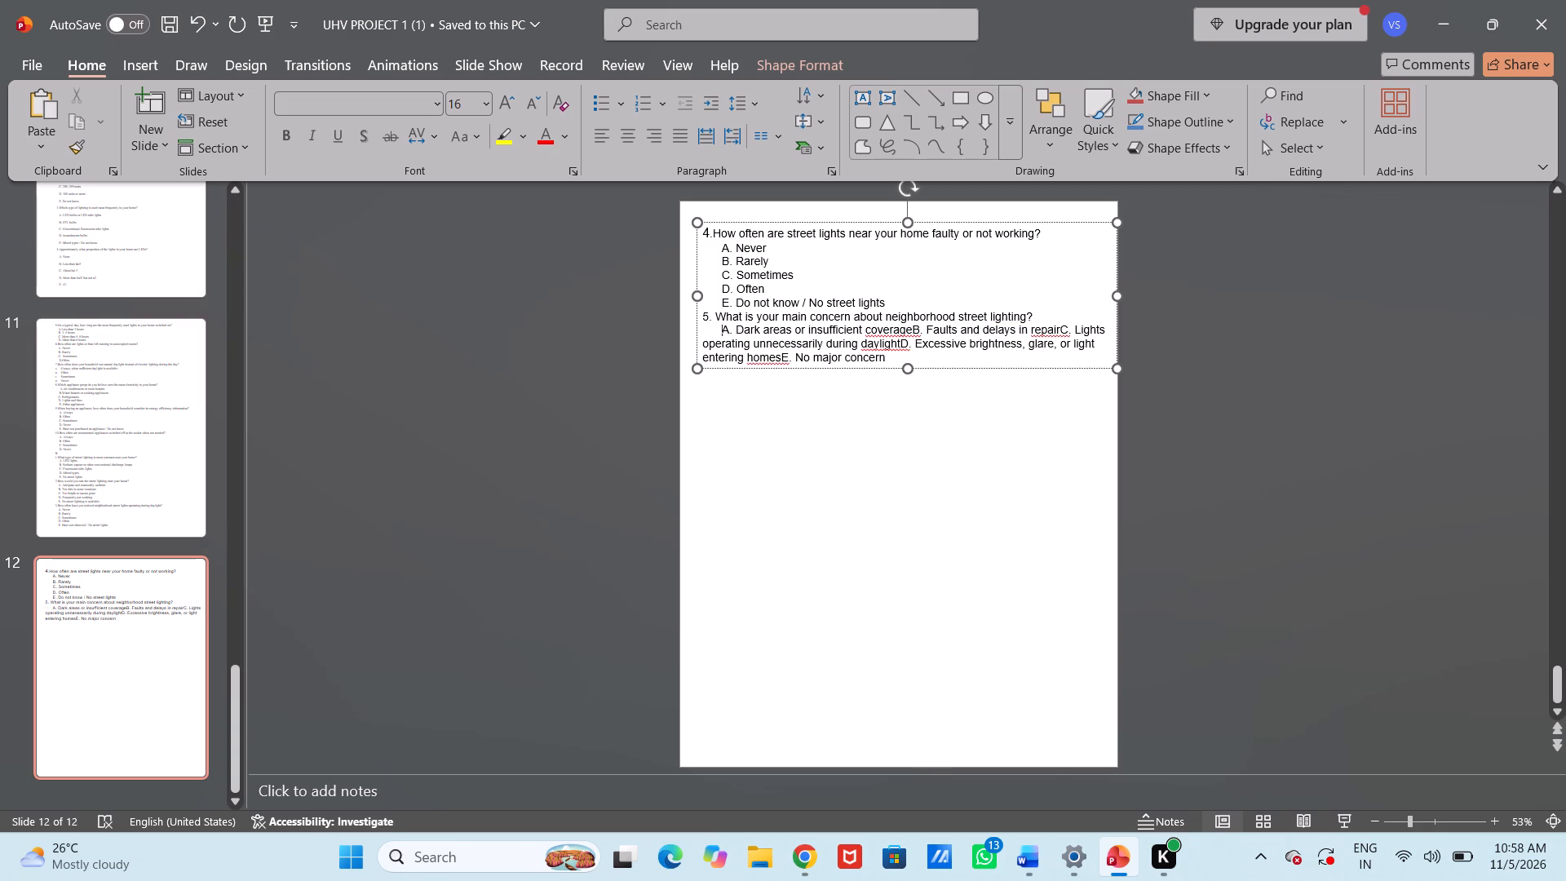
{"action": "key", "text": "BackSpace"}
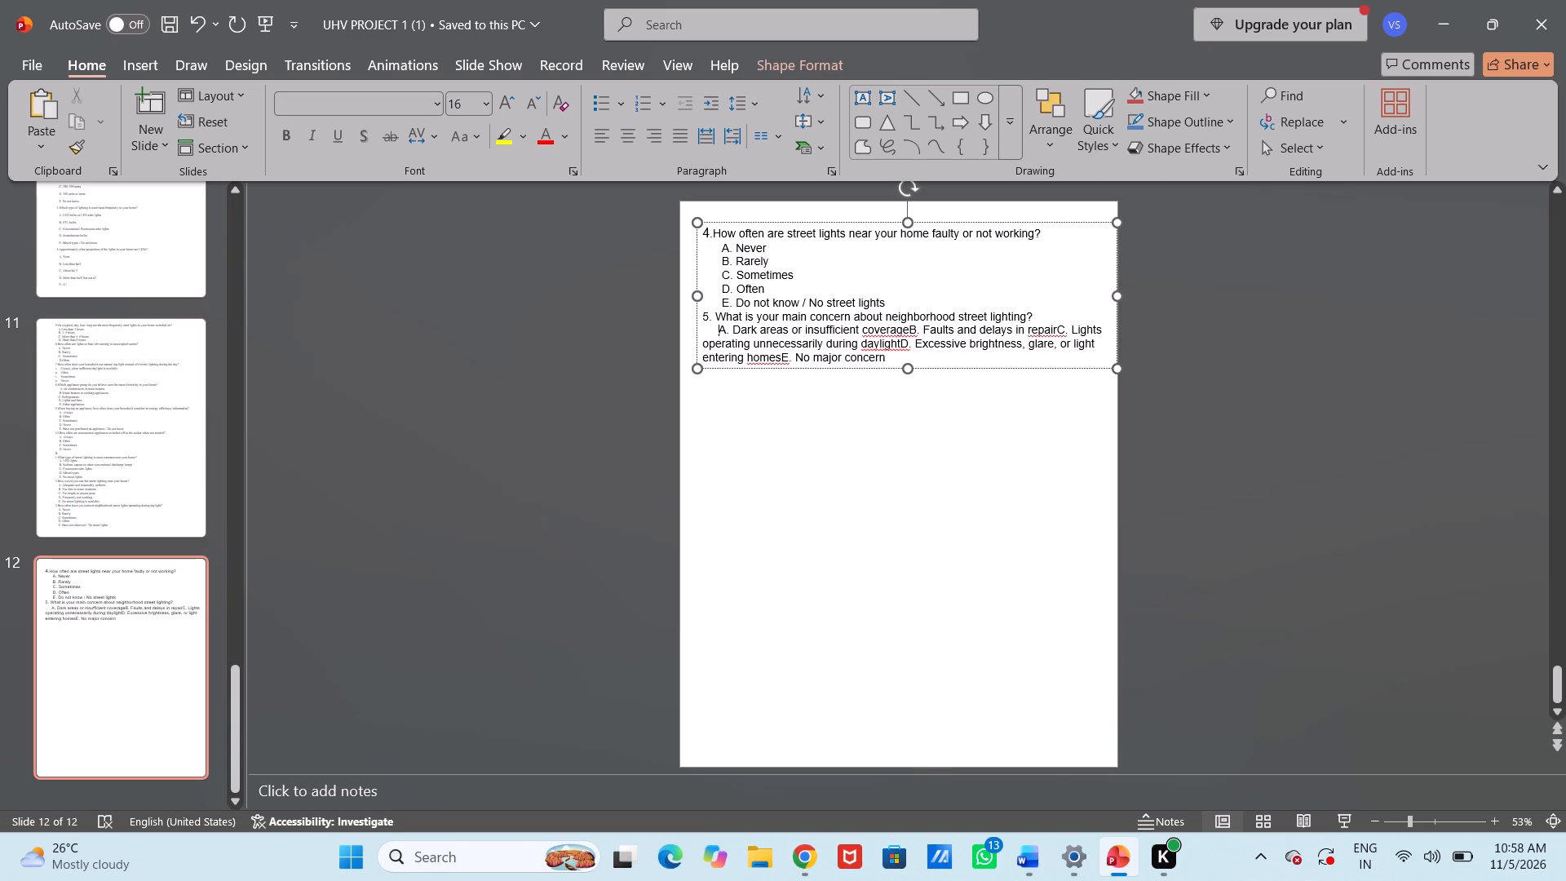
Move question 5's option B, Faults and delays in repair, to its own line below option A, indented by five spaces.
{"action": "left_click", "coordinate": [908, 328]}
{"action": "key", "text": "Return"}
{"action": "key", "text": "space"}
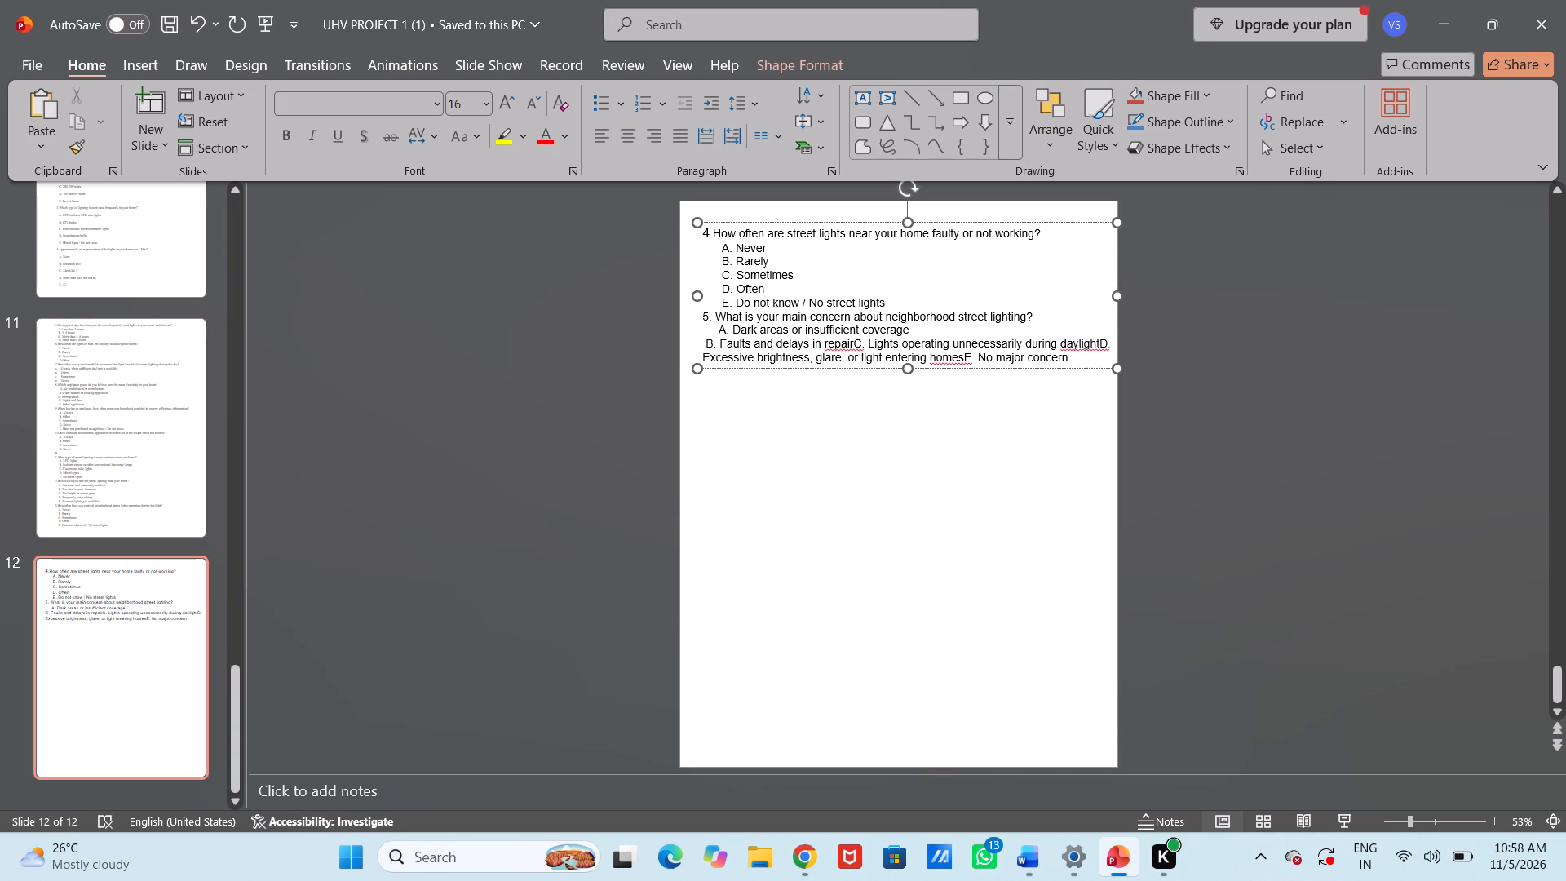
{"action": "key", "text": "space"}
{"action": "key", "text": "space"}
{"action": "key", "text": "space"}
{"action": "key", "text": "space"}
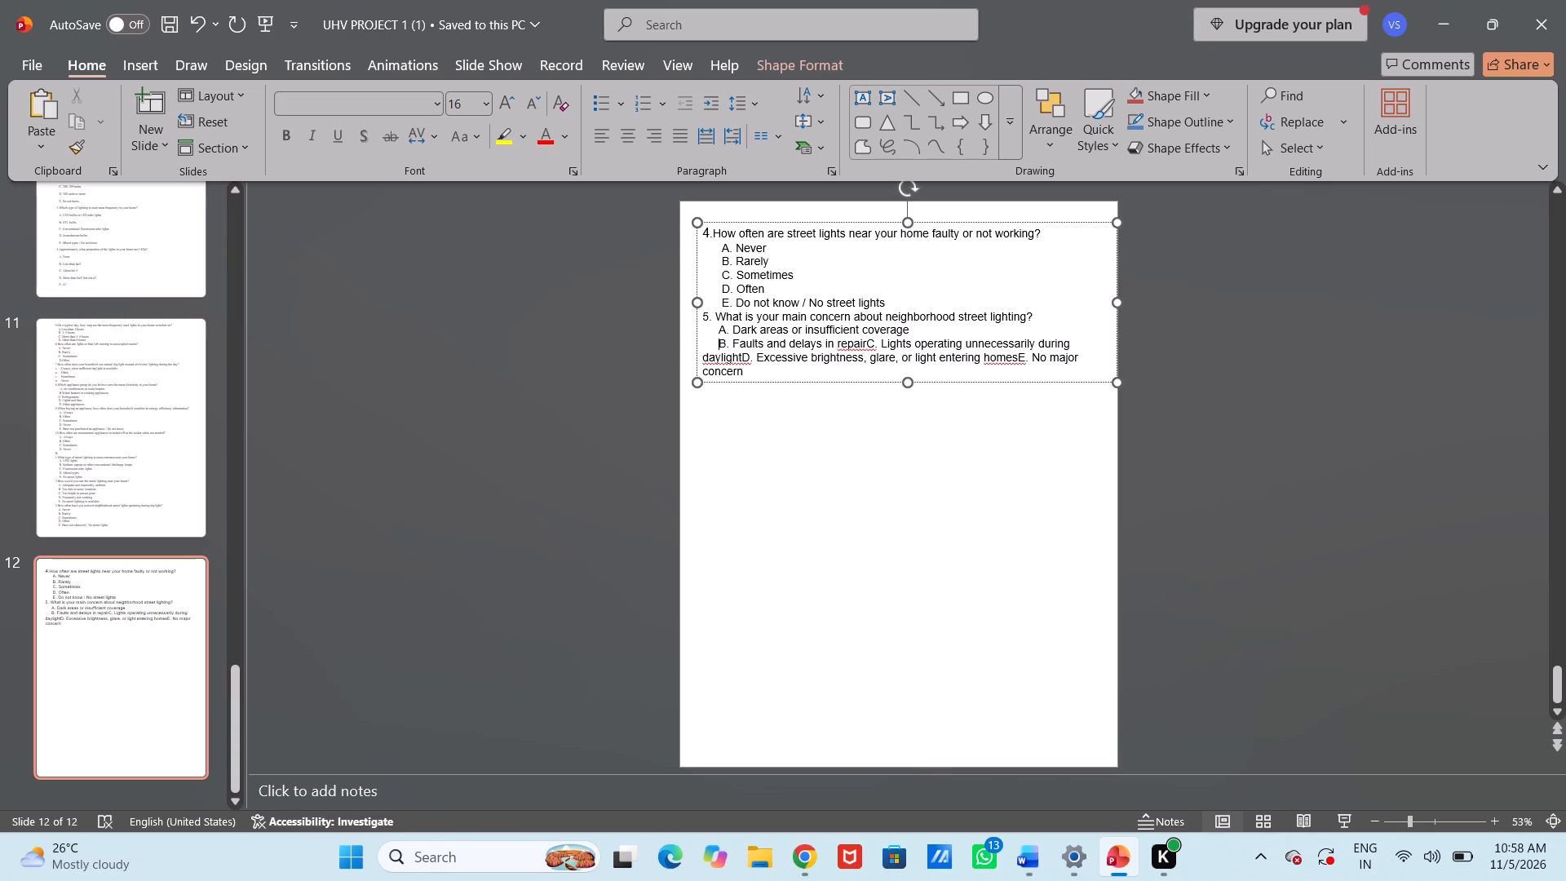
Move question 5's option C, Lights operating unnecessarily during daylight, to its own line below option B, indented by five spaces.
{"action": "left_click", "coordinate": [865, 343]}
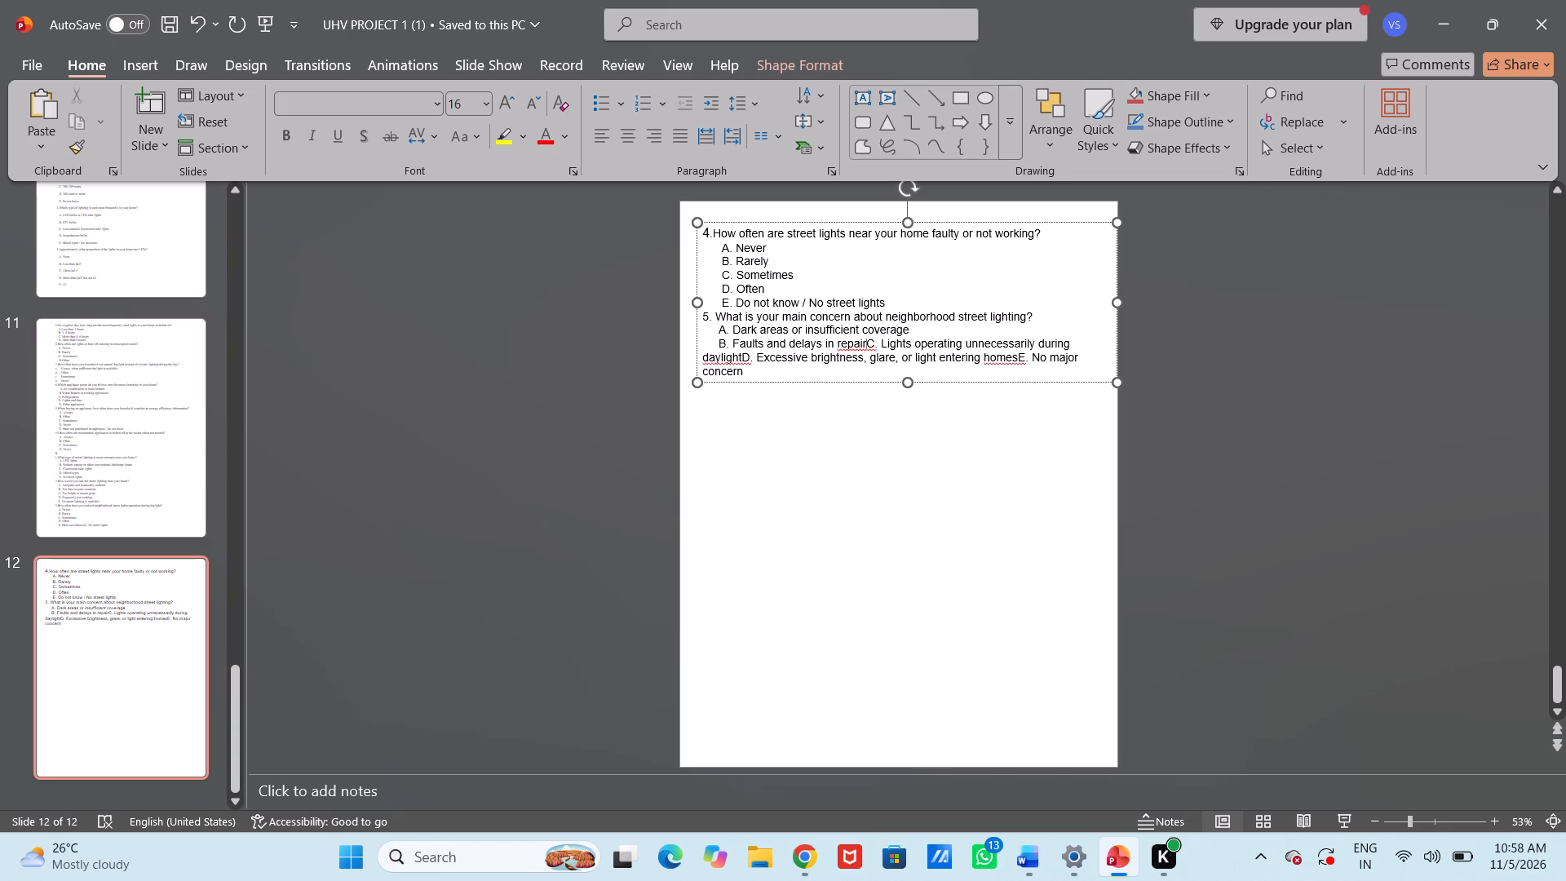
{"action": "key", "text": "Return"}
{"action": "key", "text": "space"}
{"action": "key", "text": "space"}
{"action": "key", "text": "space"}
{"action": "key", "text": "space"}
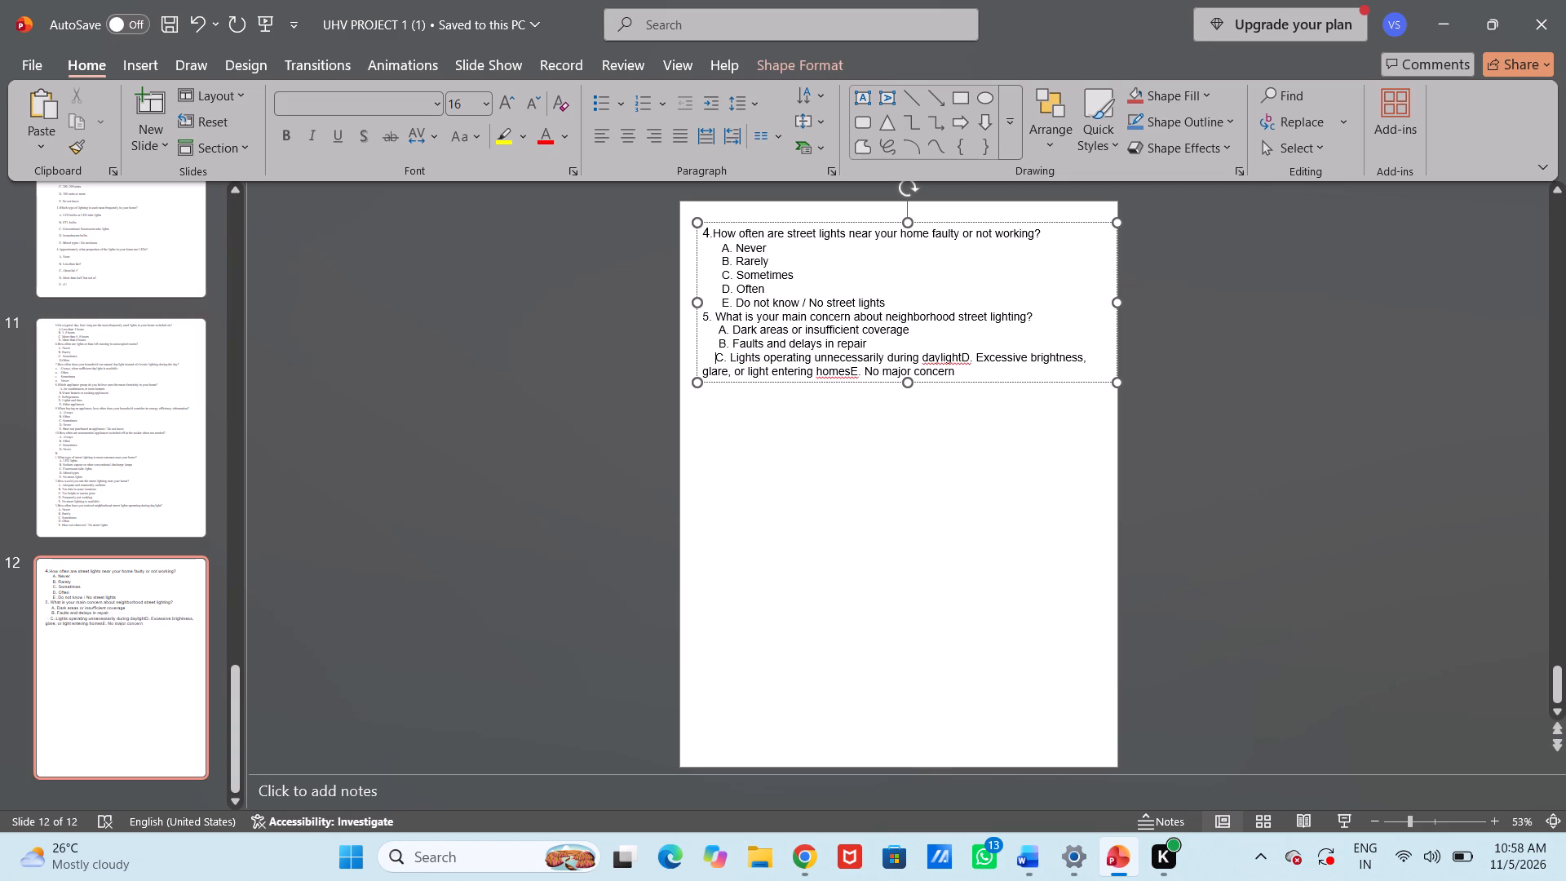
{"action": "key", "text": "space"}
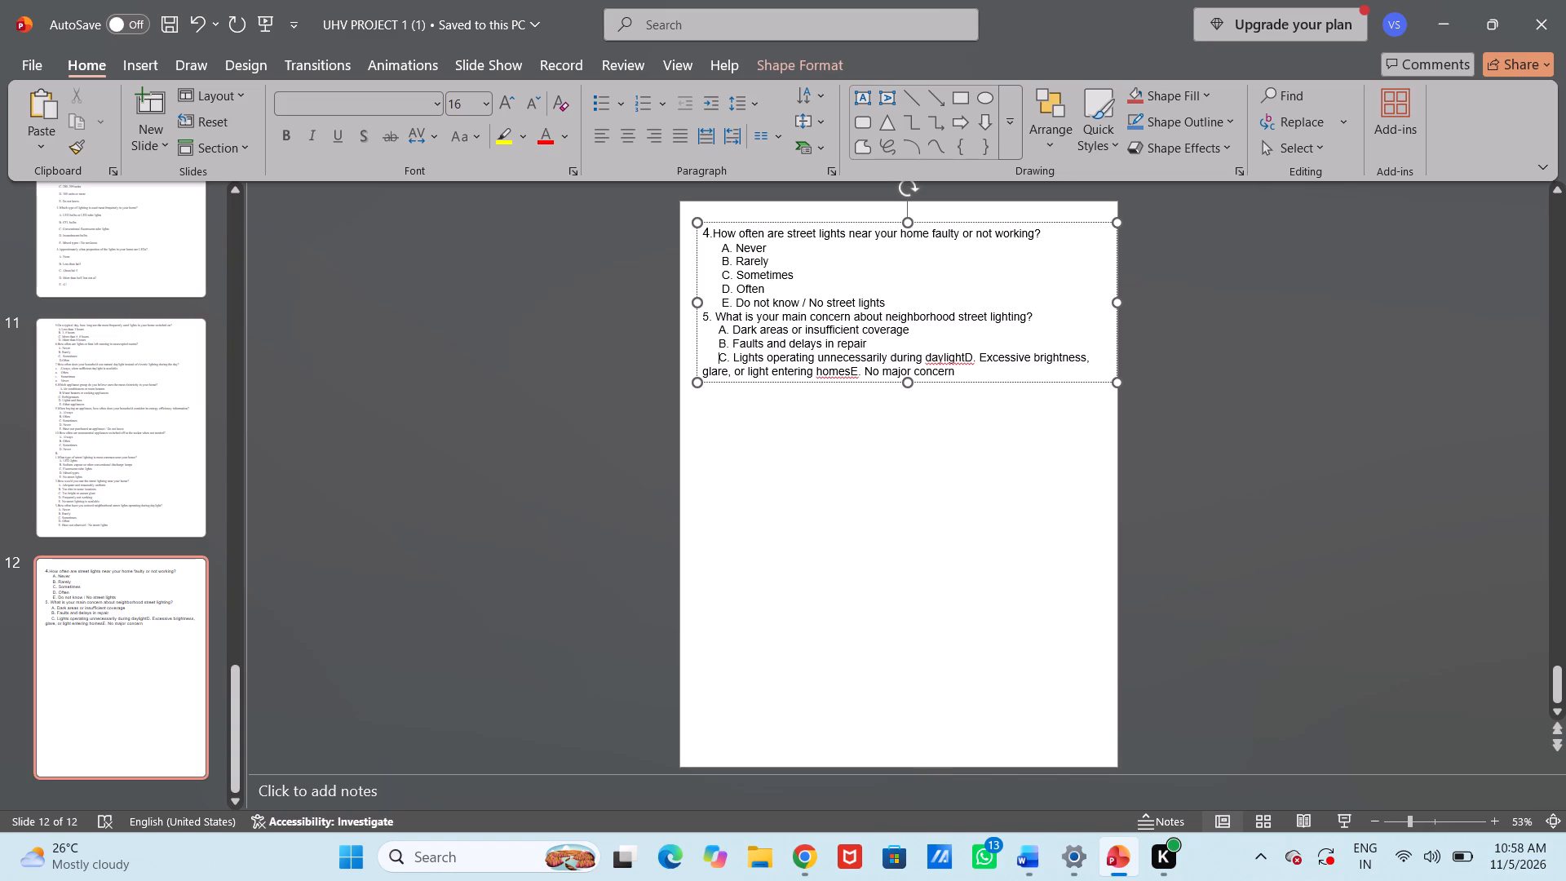
Move question 5's option D, Excessive brightness, glare, or light entering homes, to its own line below option C, indented to line up with the options above.
{"action": "left_click", "coordinate": [963, 352]}
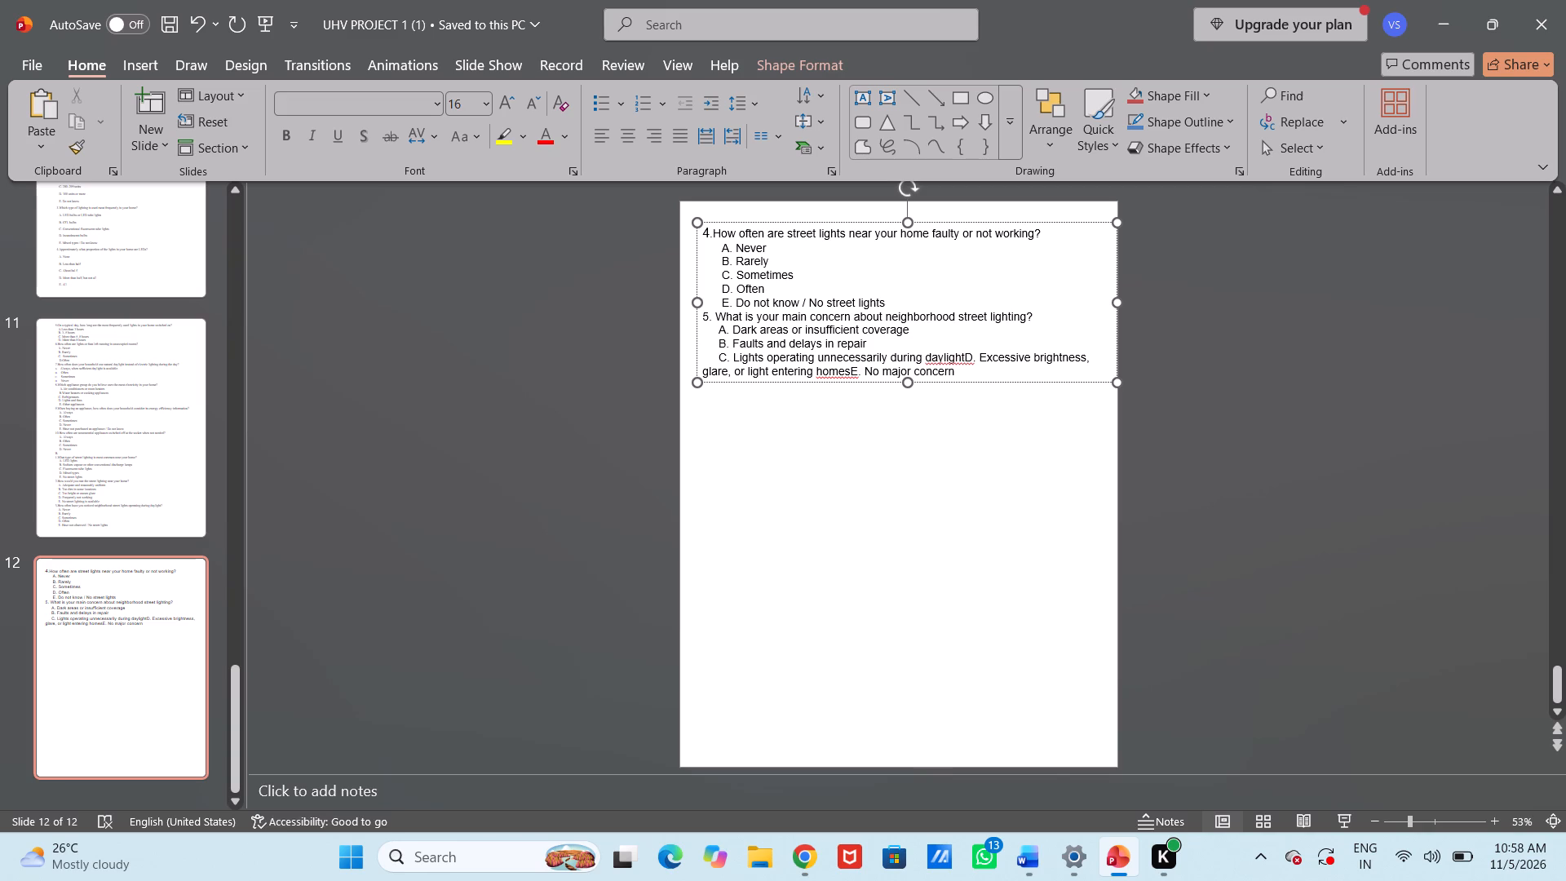
{"action": "key", "text": "Return"}
{"action": "key", "text": "space"}
{"action": "key", "text": "space"}
{"action": "key", "text": "space"}
{"action": "key", "text": "space"}
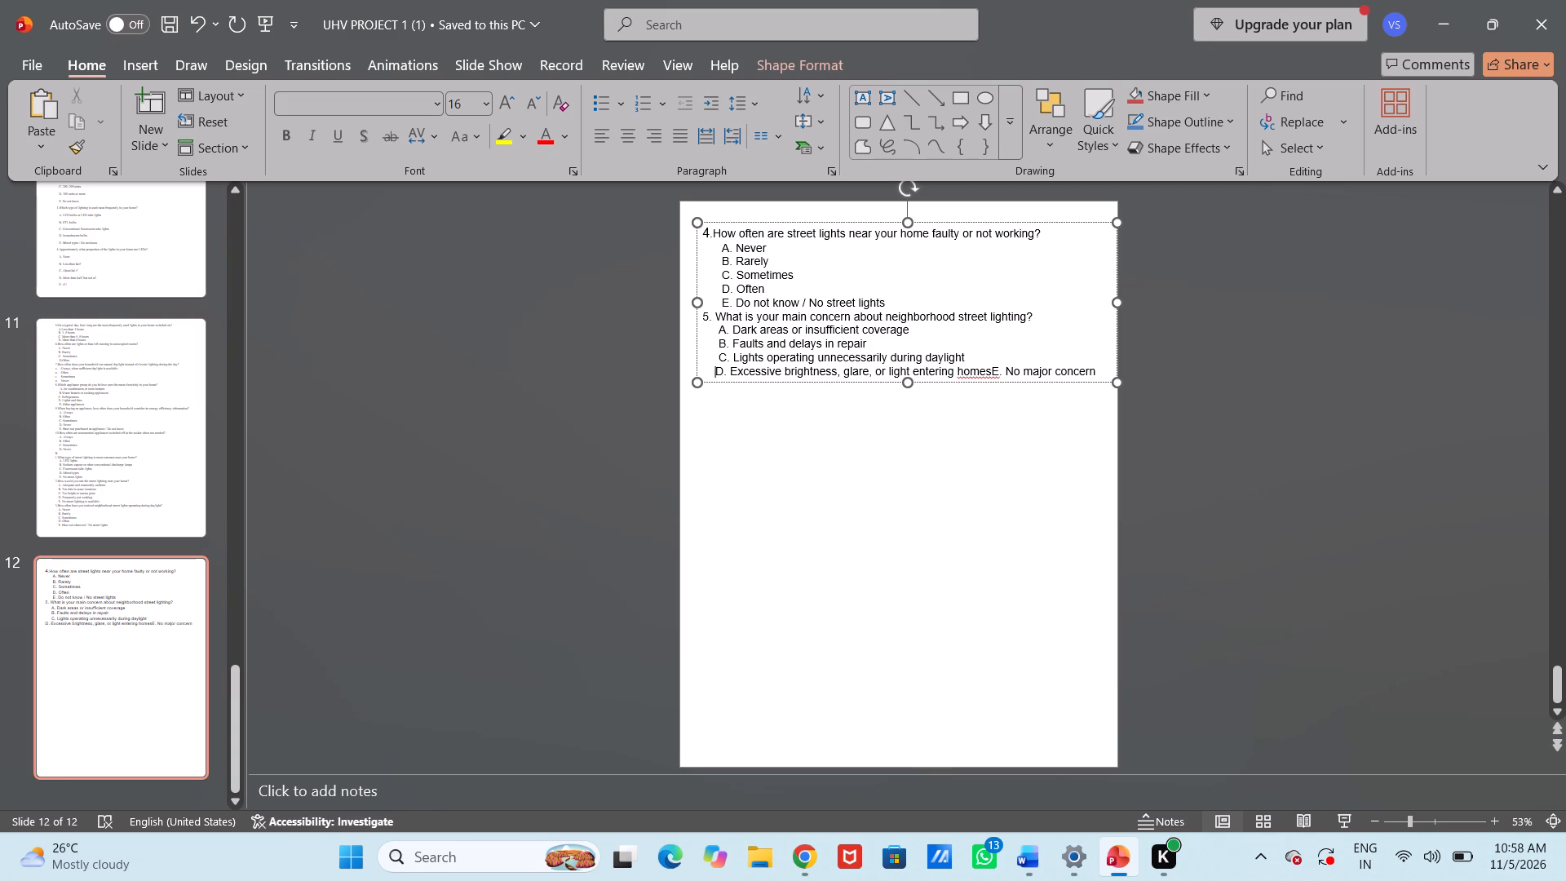
Indent question 5's option D by one more space to line it up with the options above.
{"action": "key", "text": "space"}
Move question 5's option E, No major concern, to its own line below option D, indented by five spaces.
{"action": "left_click_drag", "start_coordinate": [963, 352], "coordinate": [996, 353]}
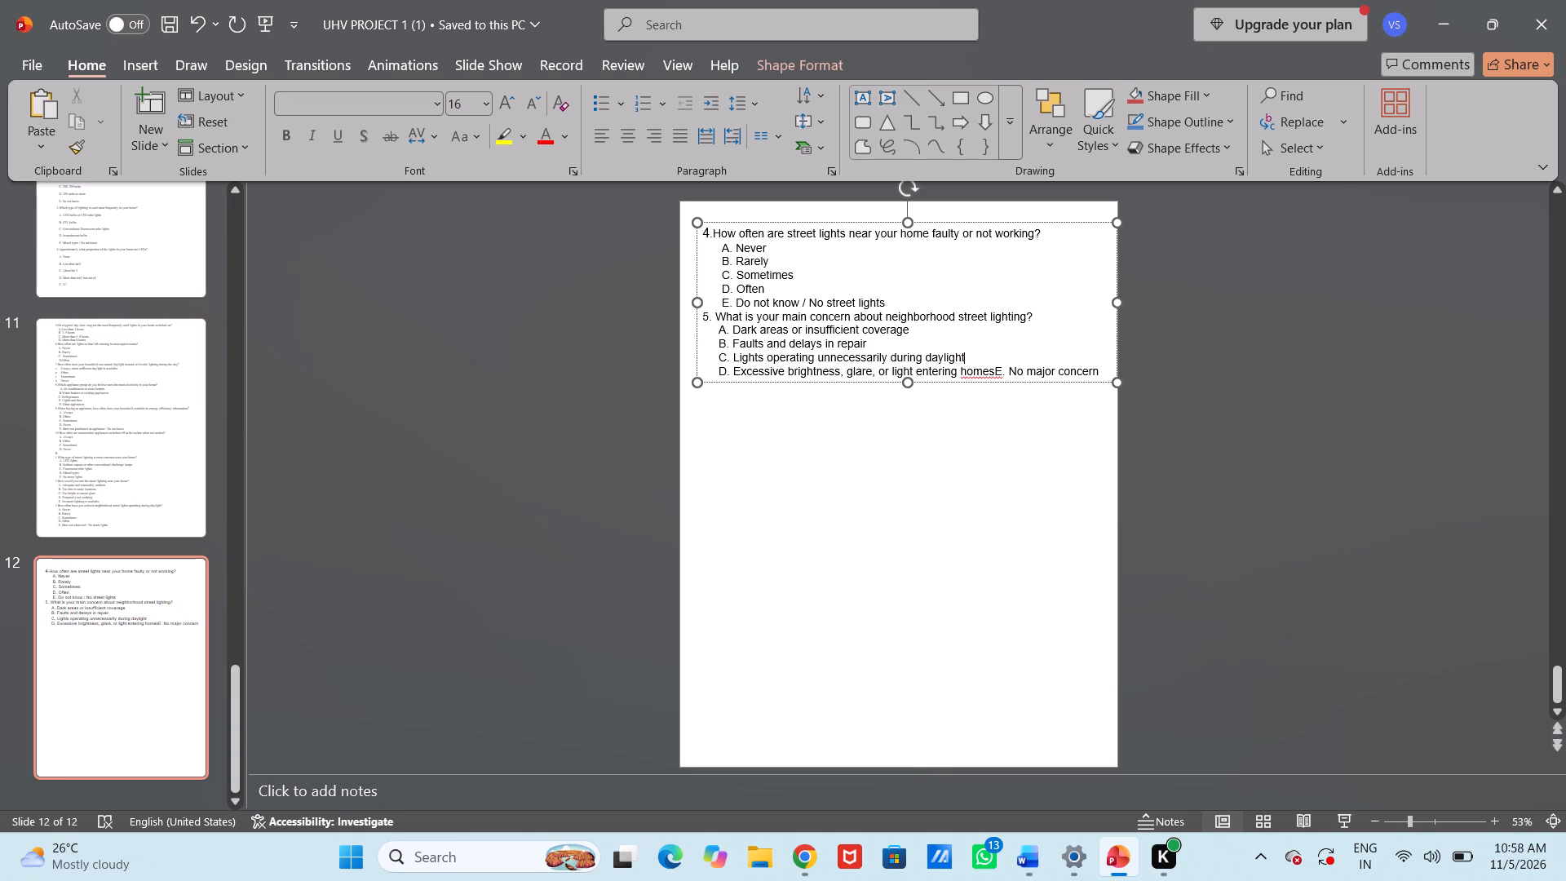
{"action": "left_click_drag", "start_coordinate": [996, 353], "coordinate": [993, 349]}
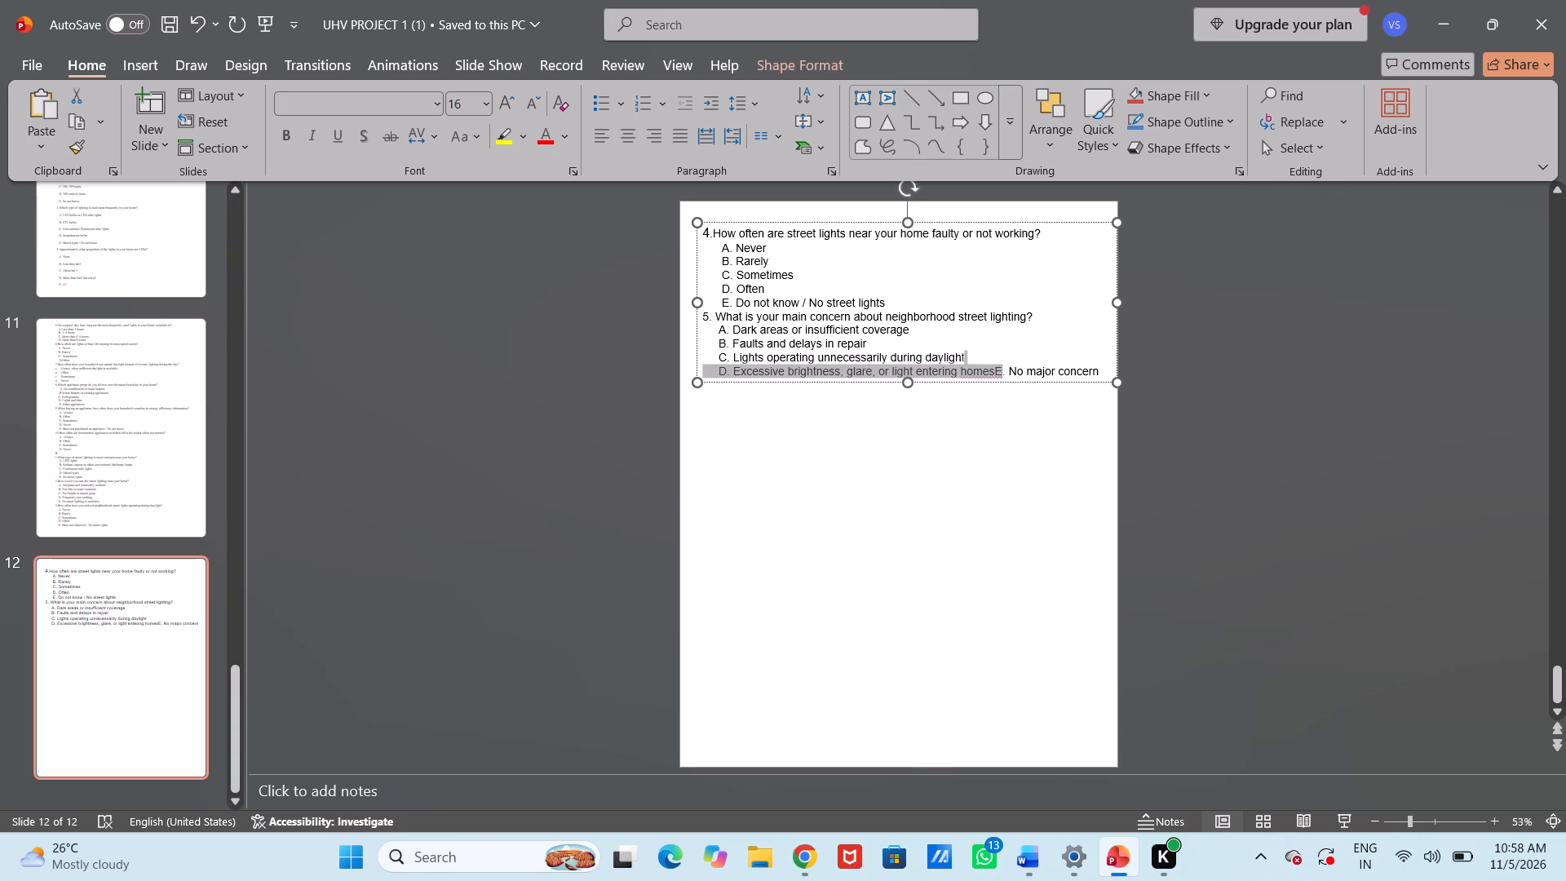
{"action": "left_click_drag", "start_coordinate": [993, 349], "coordinate": [1013, 345]}
{"action": "left_click", "coordinate": [1013, 345]}
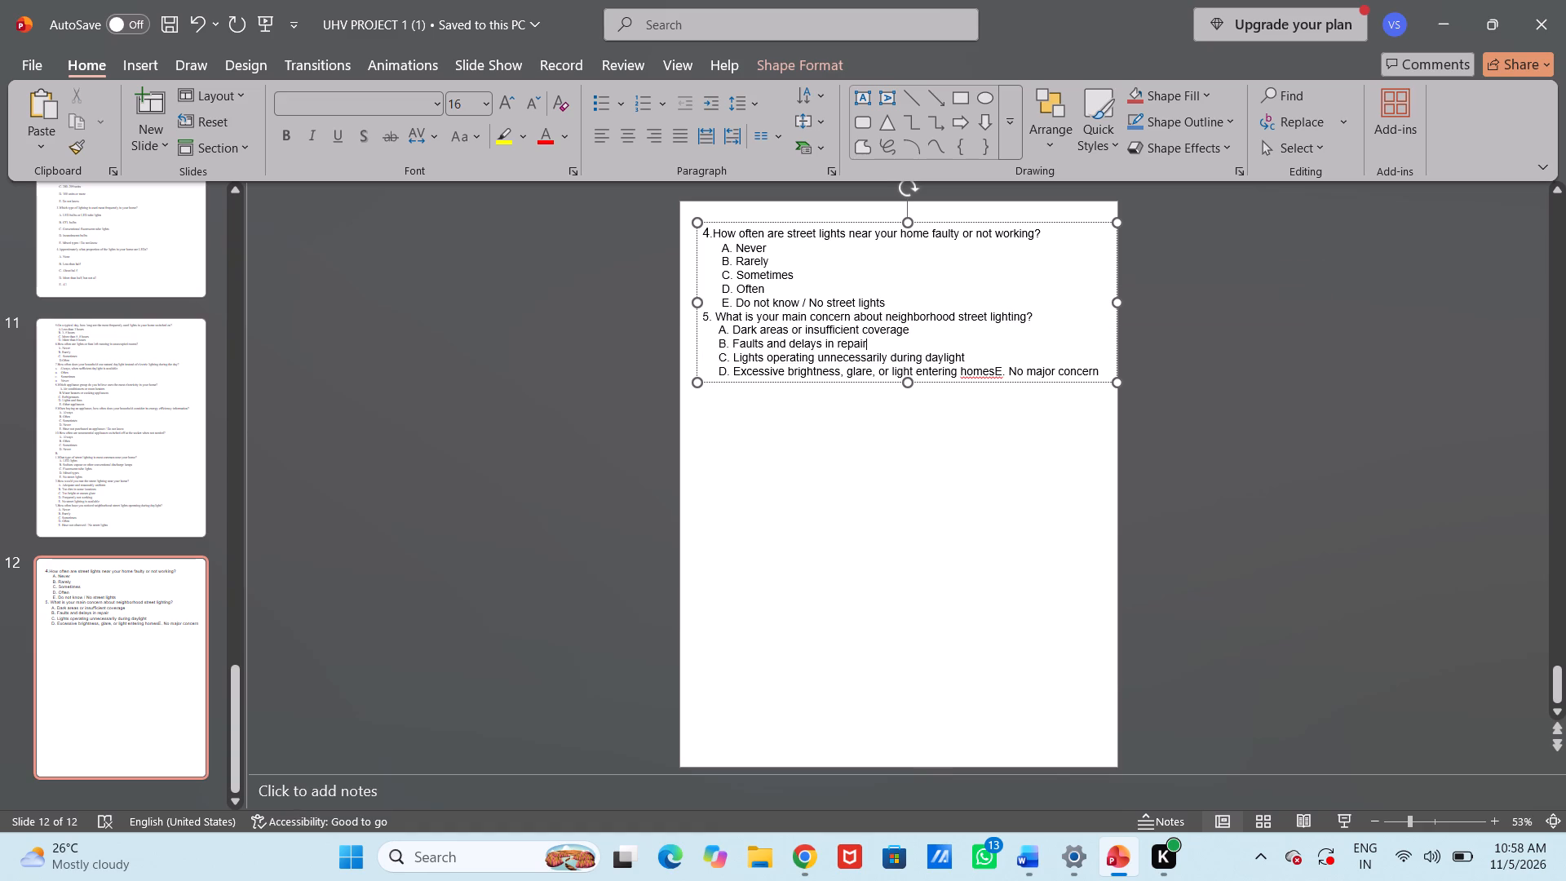
{"action": "left_click", "coordinate": [992, 372]}
{"action": "key", "text": "Right"}
{"action": "key", "text": "Return"}
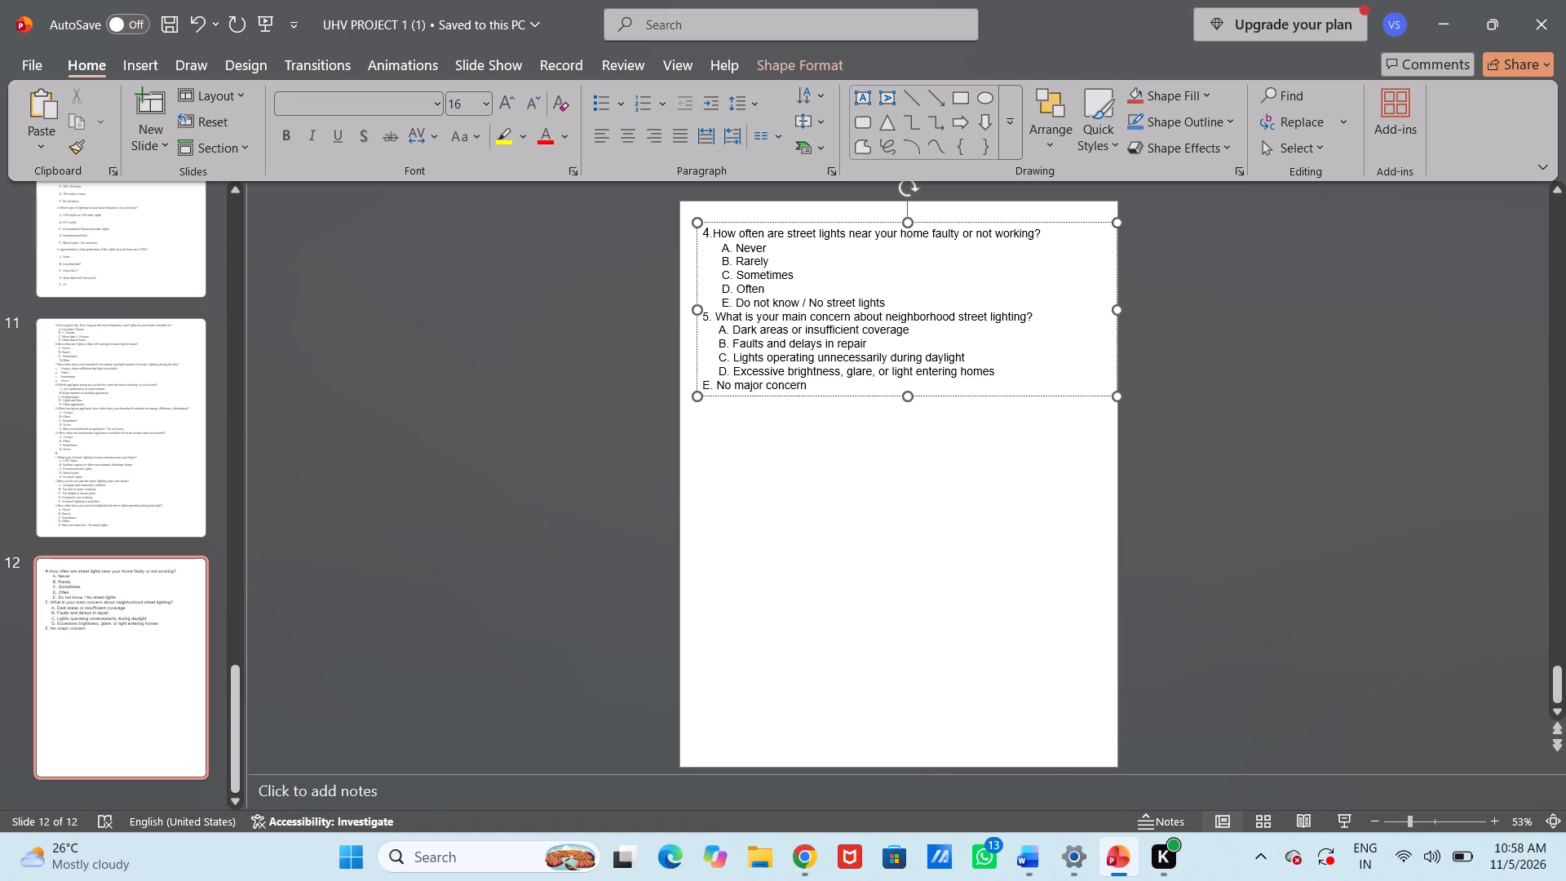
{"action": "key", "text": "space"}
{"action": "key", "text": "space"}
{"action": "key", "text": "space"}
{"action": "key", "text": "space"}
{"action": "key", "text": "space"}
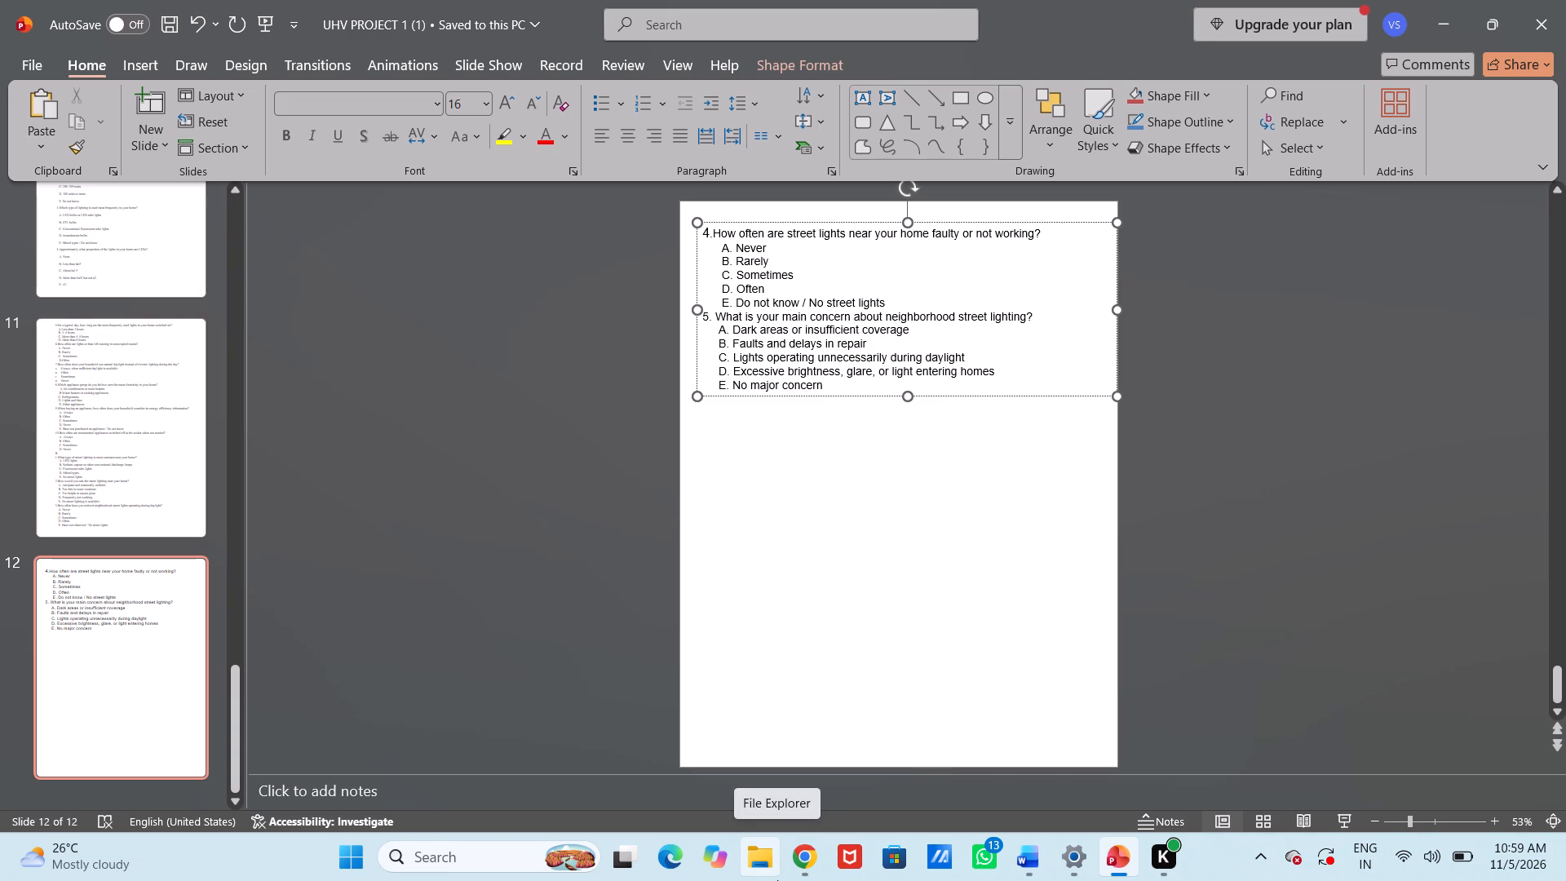
{"action": "left_click", "coordinate": [824, 385]}
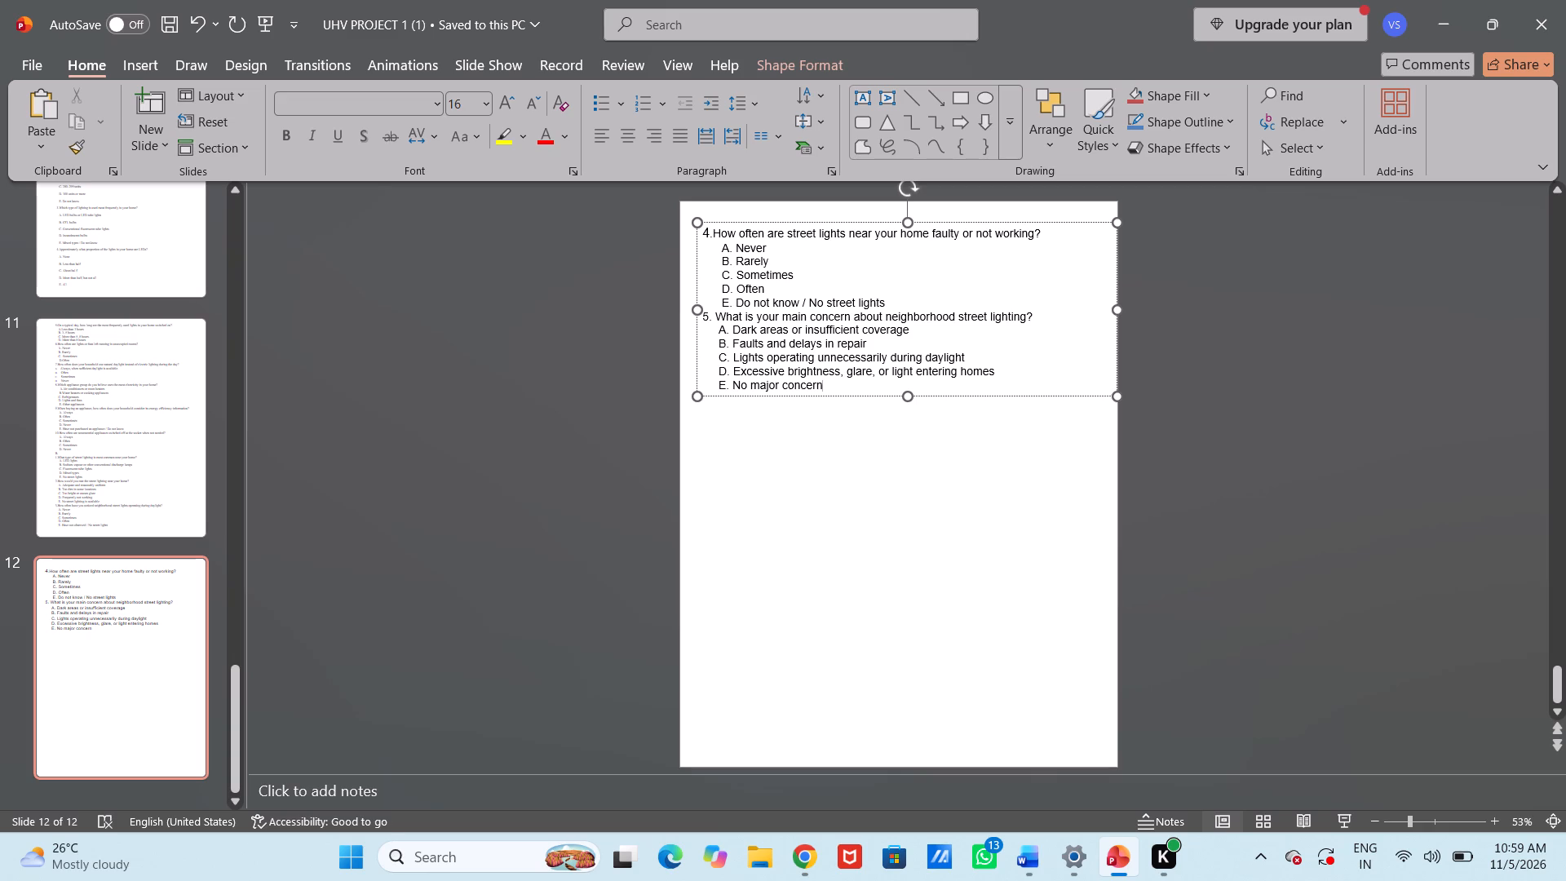
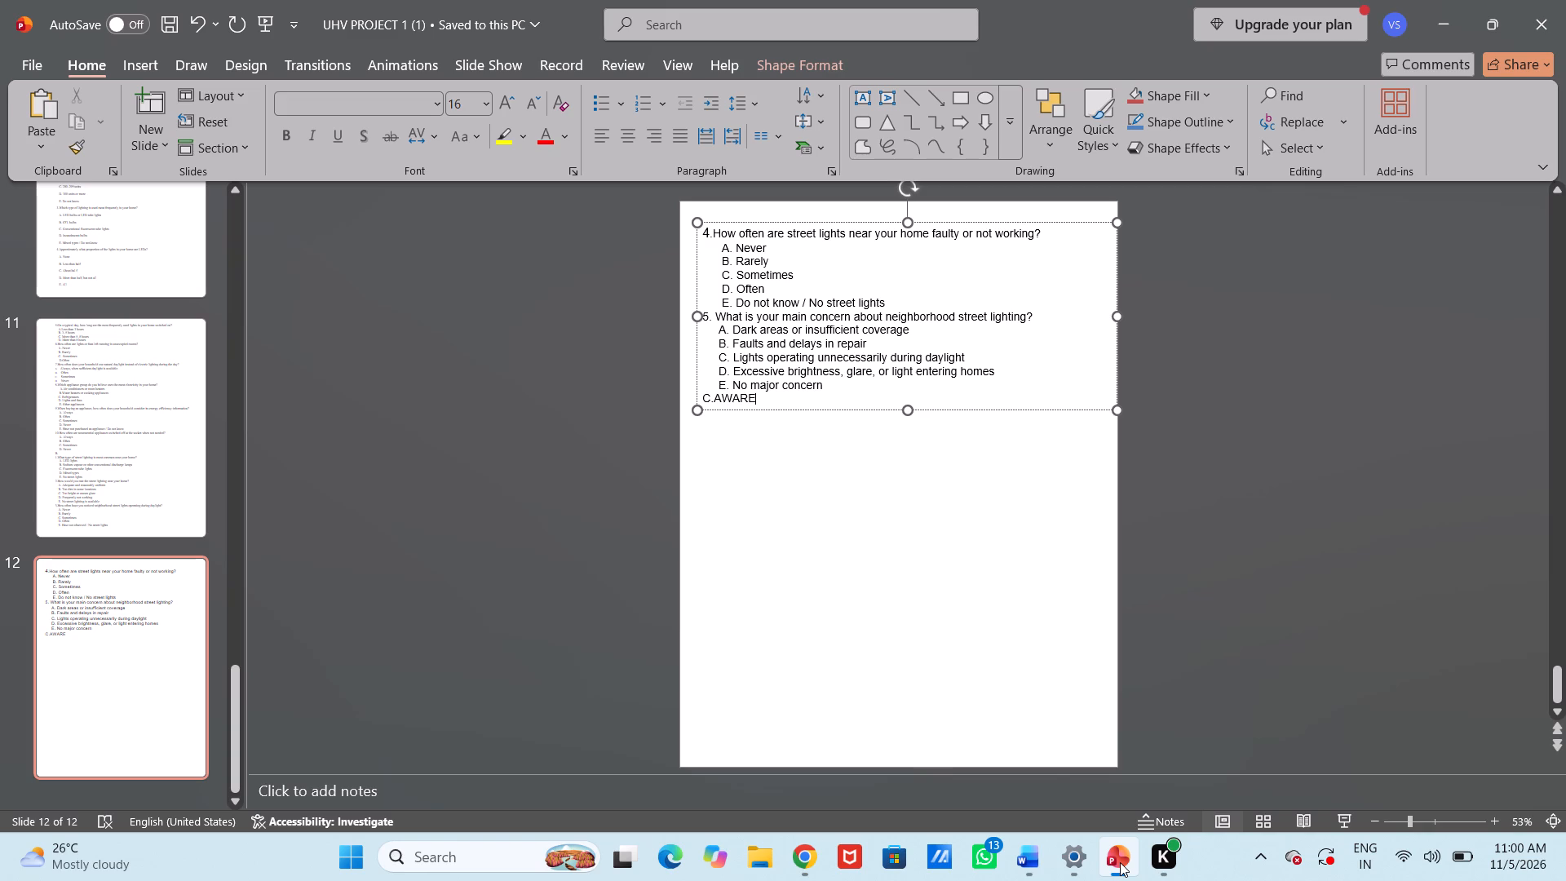
Complete the section heading C.AWARENESS below question 5's options.
{"action": "type", "text": "NESS"}
Below the C.AWARENESS heading, start item 1. and paste the copied question about familiarity with LED lighting, including its answer options.
{"action": "key", "text": "Return"}
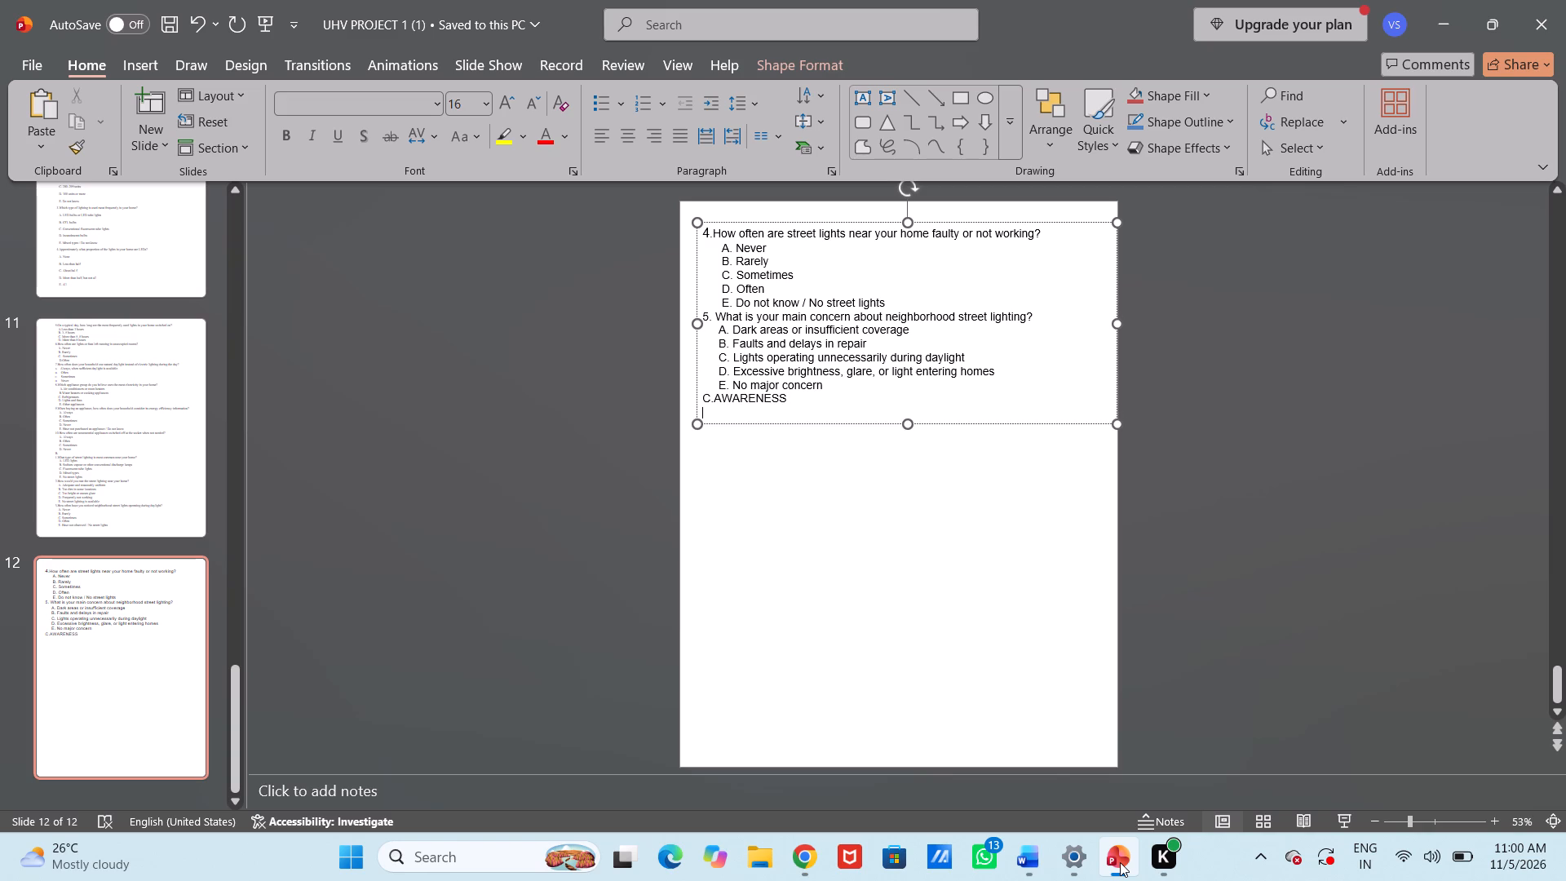
{"action": "type", "text": "1."}
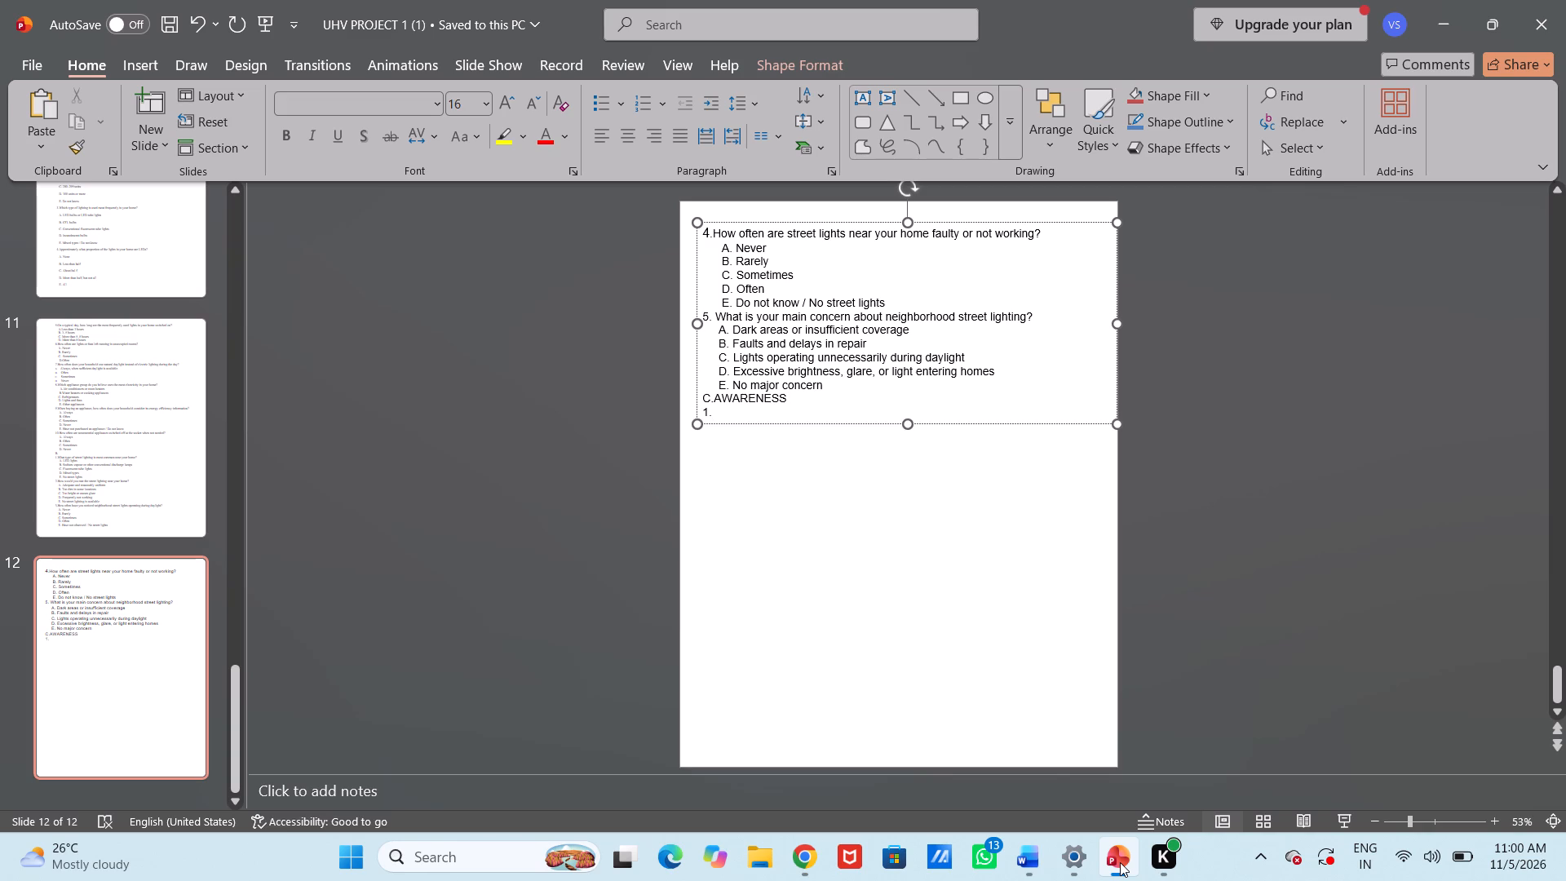
{"action": "key", "text": "ctrl+v"}
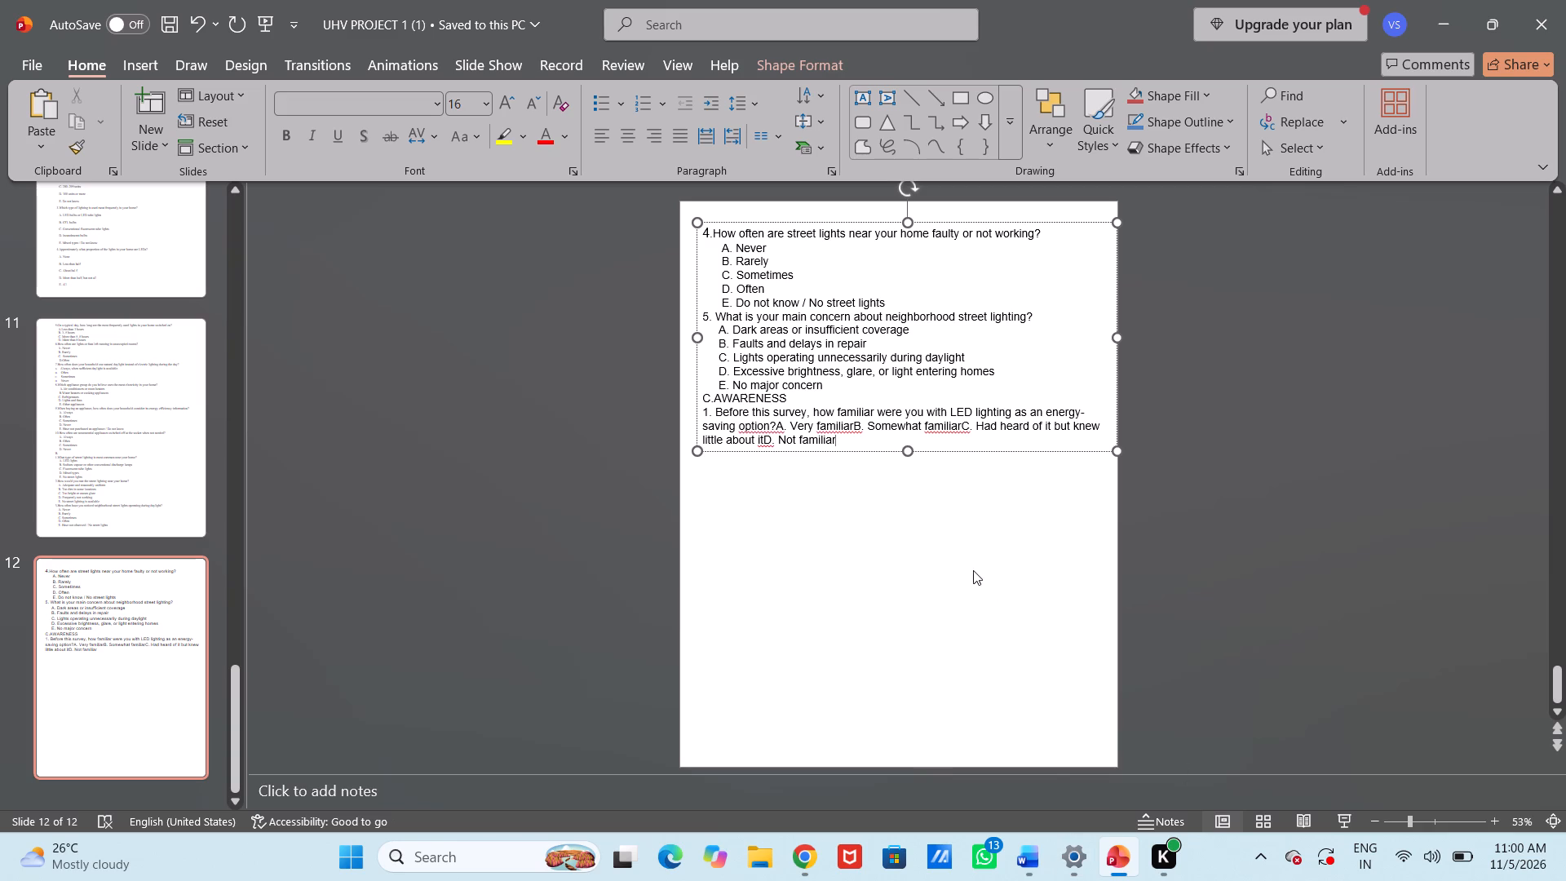
Move the LED question's option A, Very familiar, to its own unnumbered line below the question, indented by six spaces.
{"action": "left_click", "coordinate": [775, 424]}
{"action": "key", "text": "Return"}
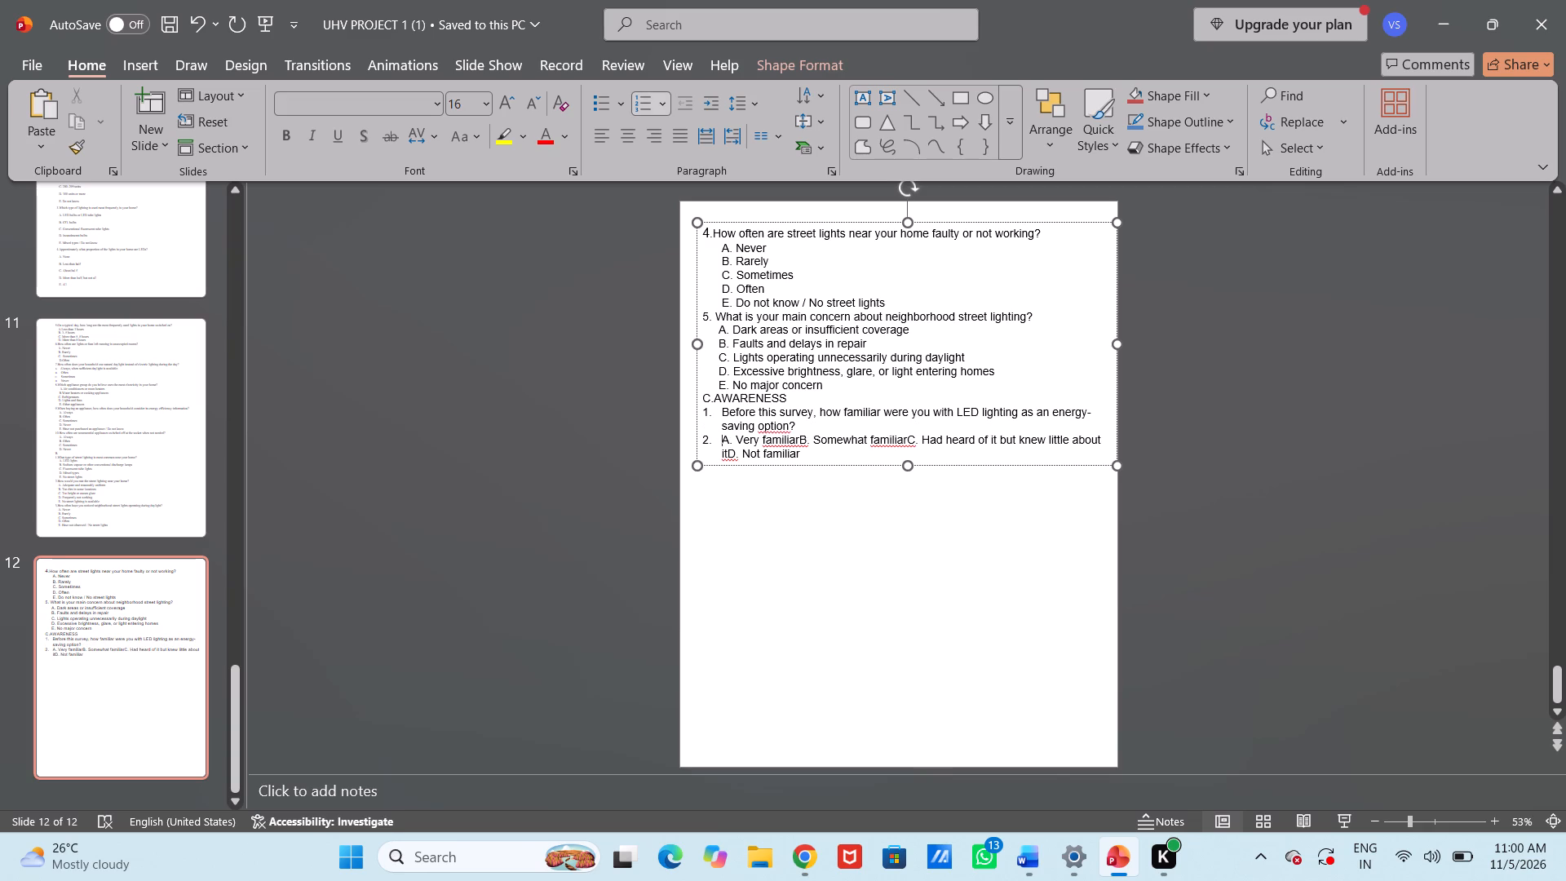
{"action": "key", "text": "BackSpace"}
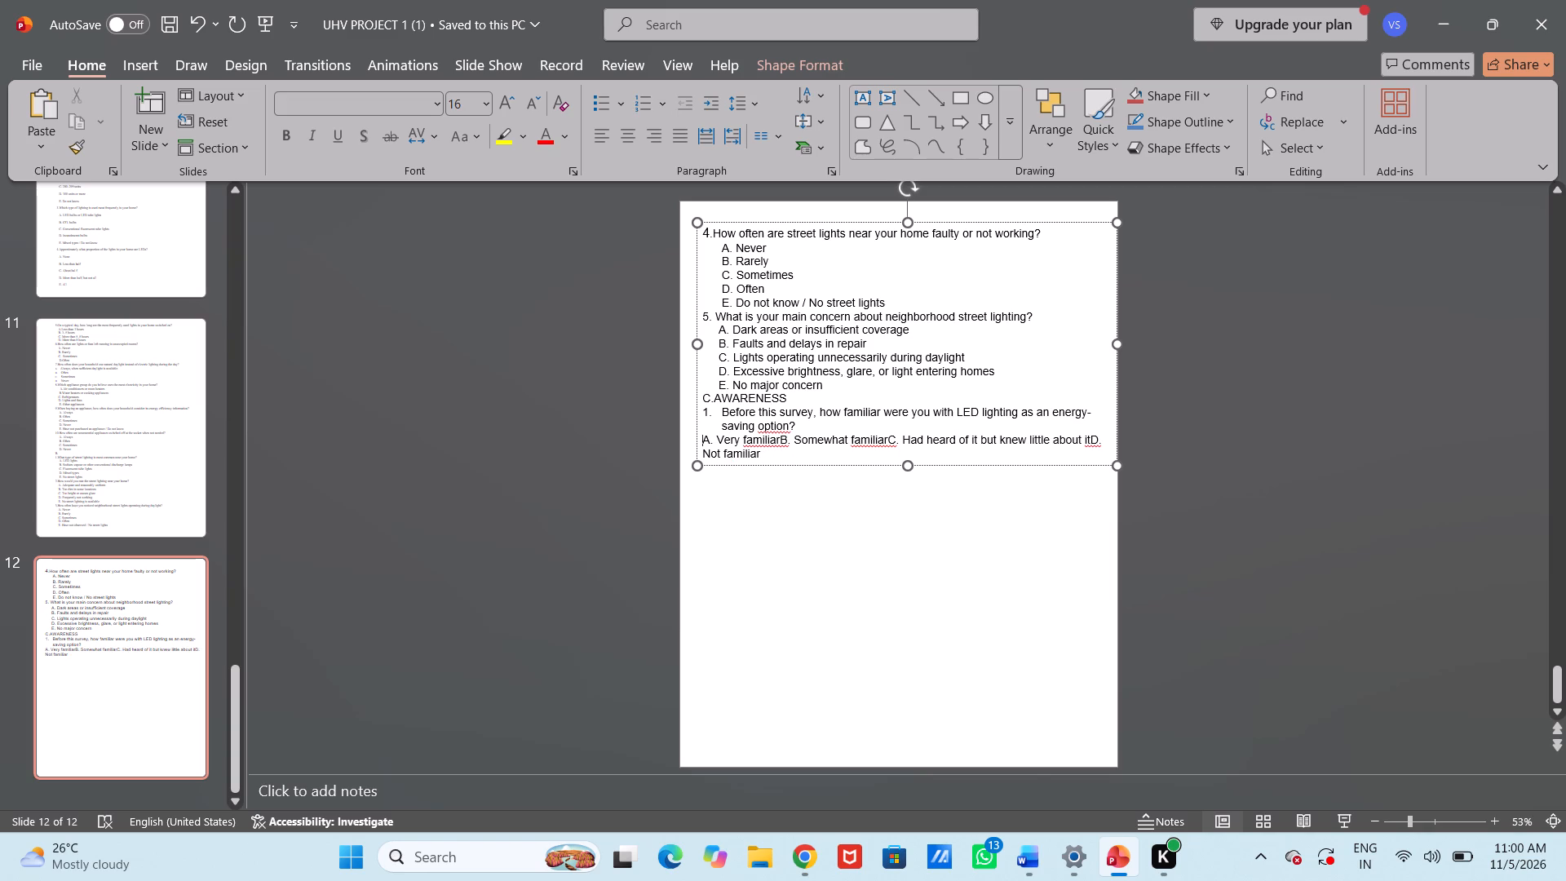
{"action": "key", "text": "space"}
{"action": "key", "text": "space"}
{"action": "key", "text": "space"}
{"action": "key", "text": "space"}
{"action": "key", "text": "space"}
{"action": "key", "text": "space"}
{"action": "key", "text": "space"}
{"action": "key", "text": "space"}
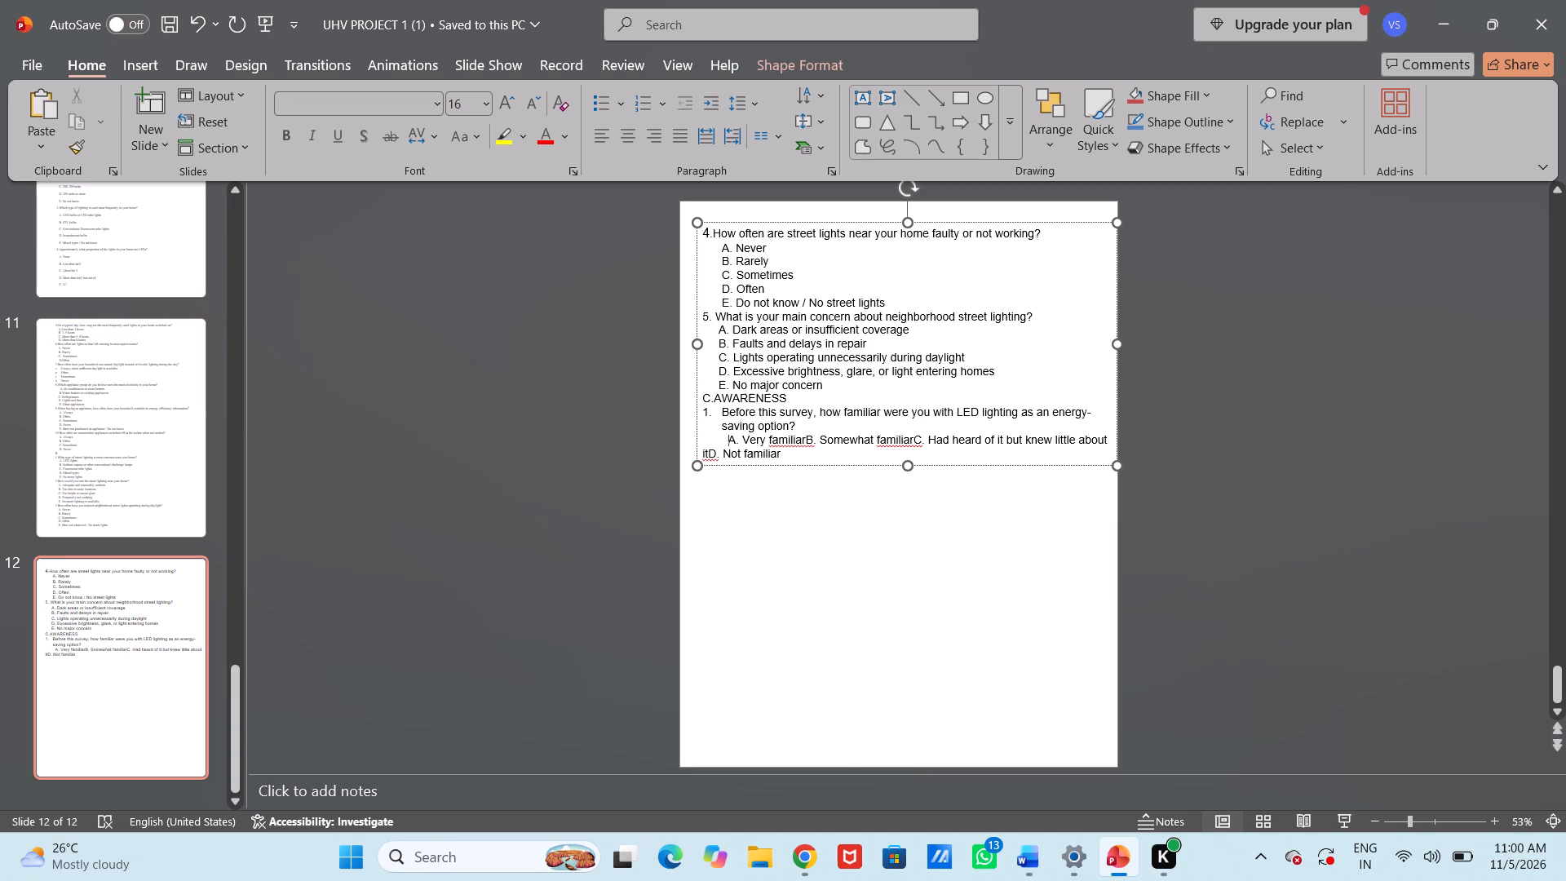
{"action": "key", "text": "BackSpace"}
{"action": "key", "text": "BackSpace"}
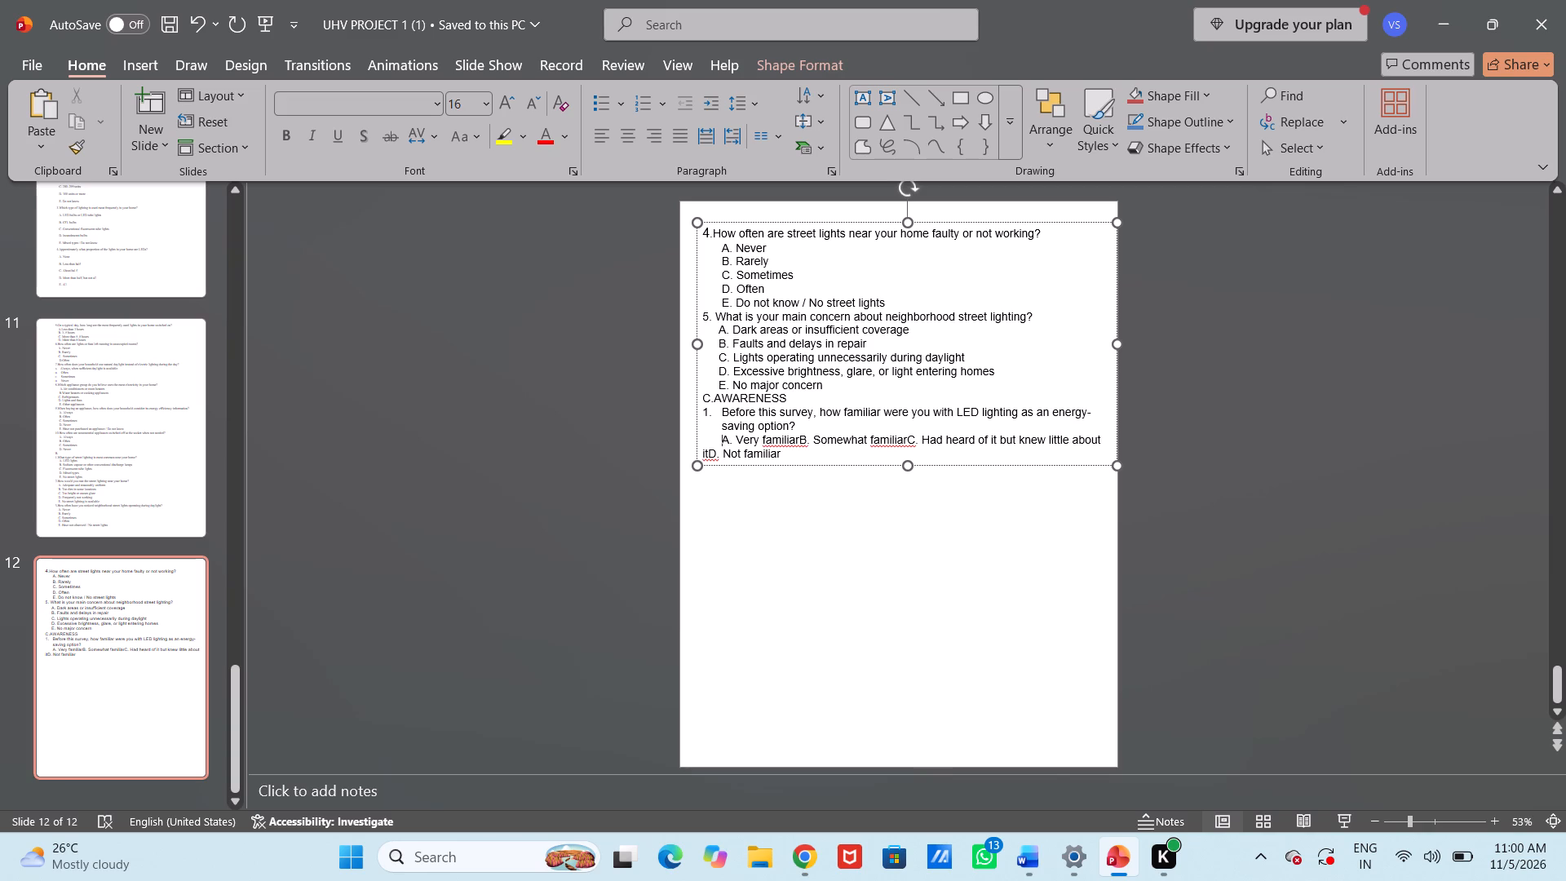
Replace the automatic list numbering of the LED familiarity question with a plain-text 1. at the line start.
{"action": "left_click", "coordinate": [720, 410]}
{"action": "key", "text": "BackSpace"}
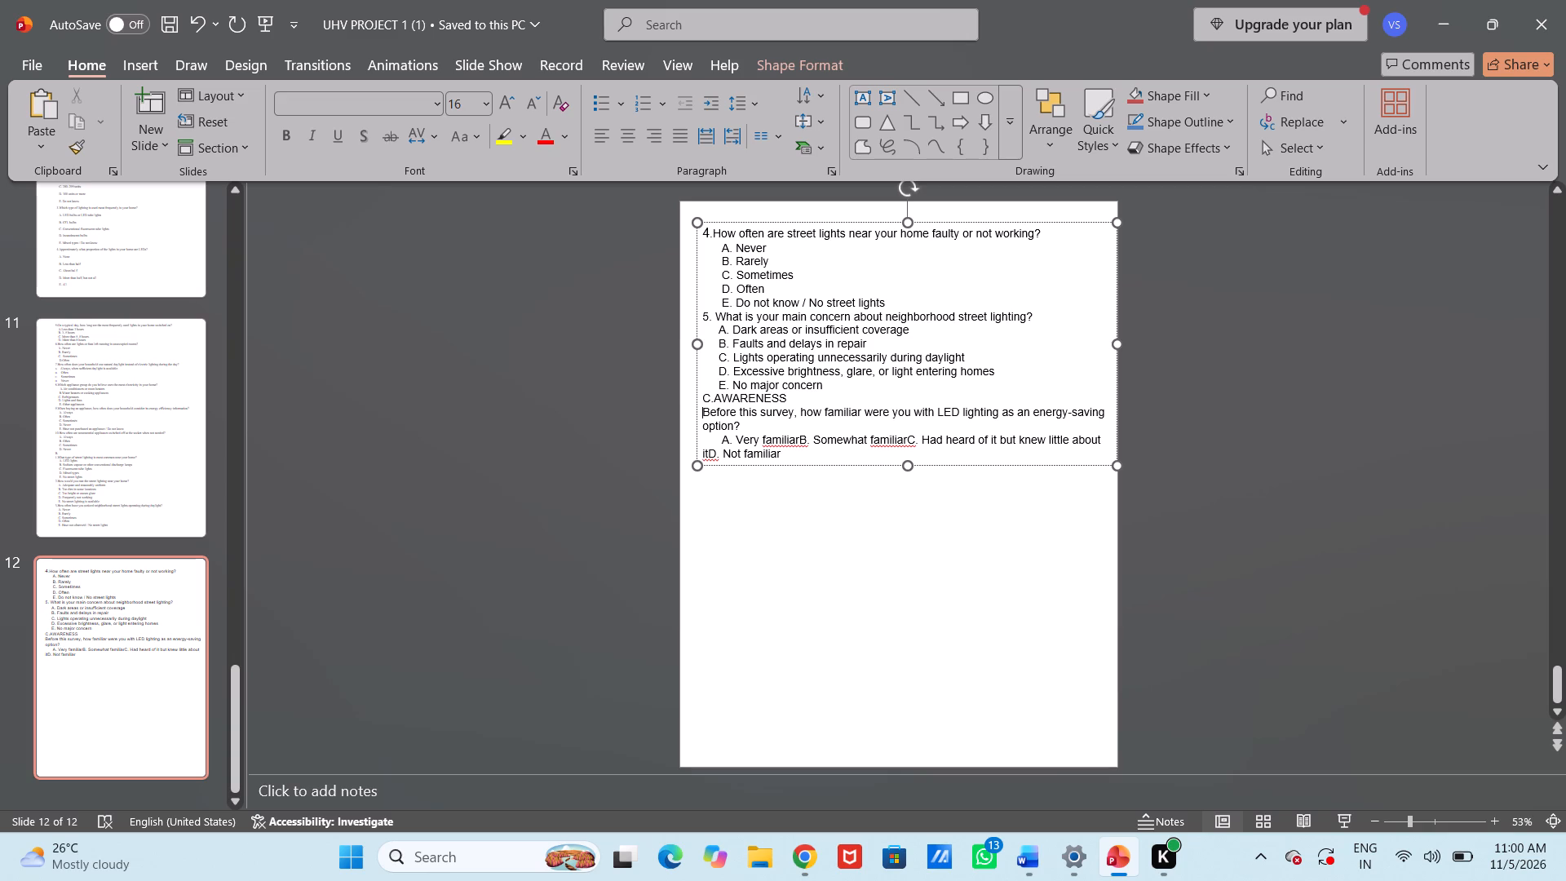
{"action": "key", "text": "1"}
{"action": "key", "text": "period"}
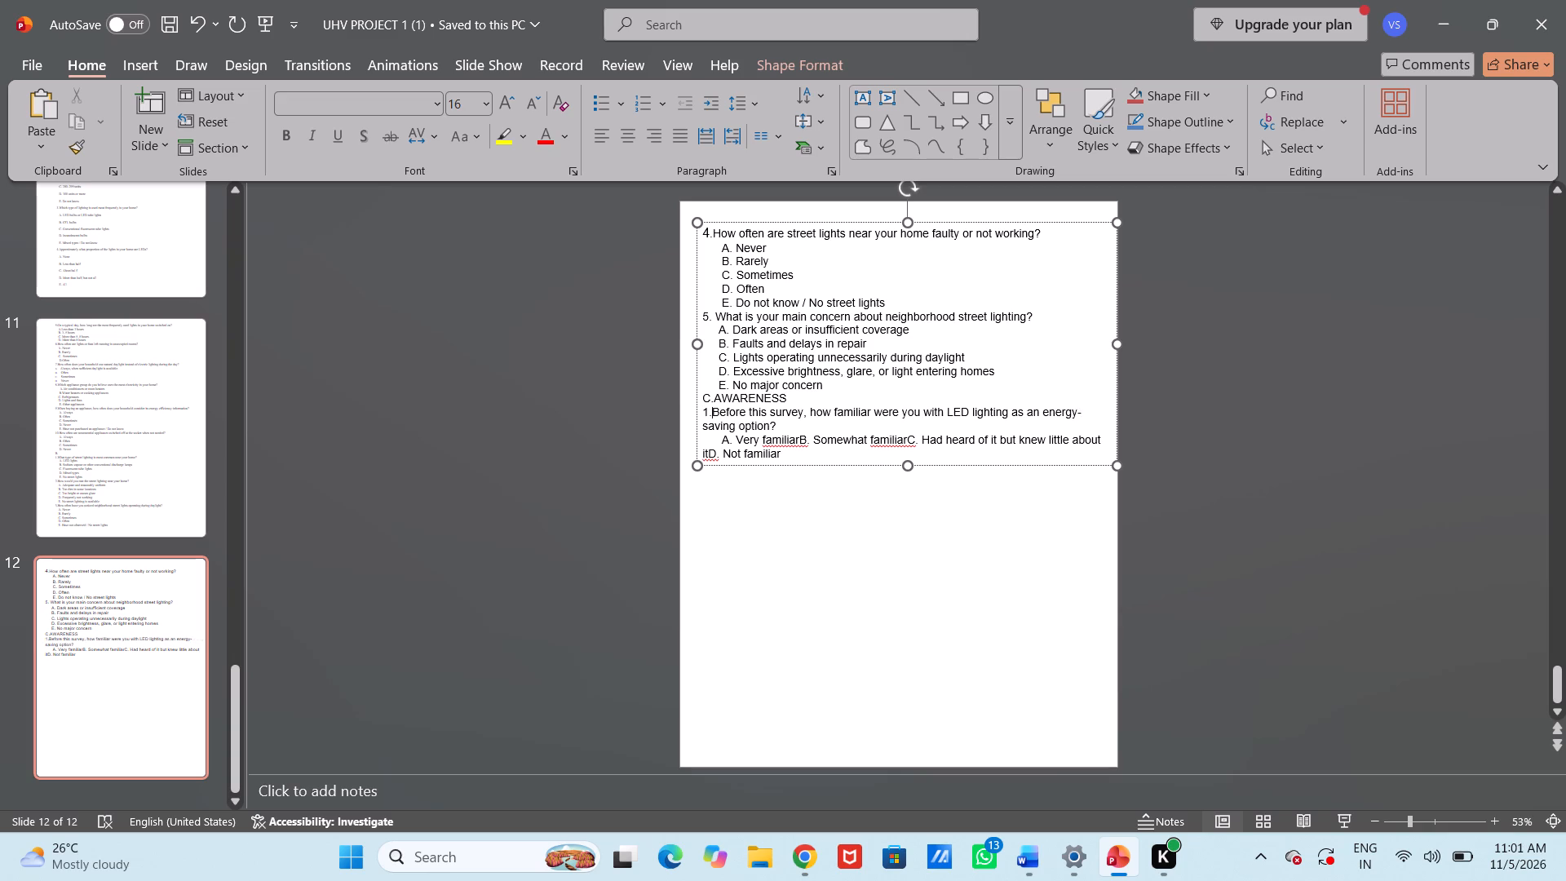
Move the LED question's option B, Somewhat familiar, to its own line below option A, indented by six spaces.
{"action": "left_click", "coordinate": [798, 437]}
{"action": "key", "text": "Return"}
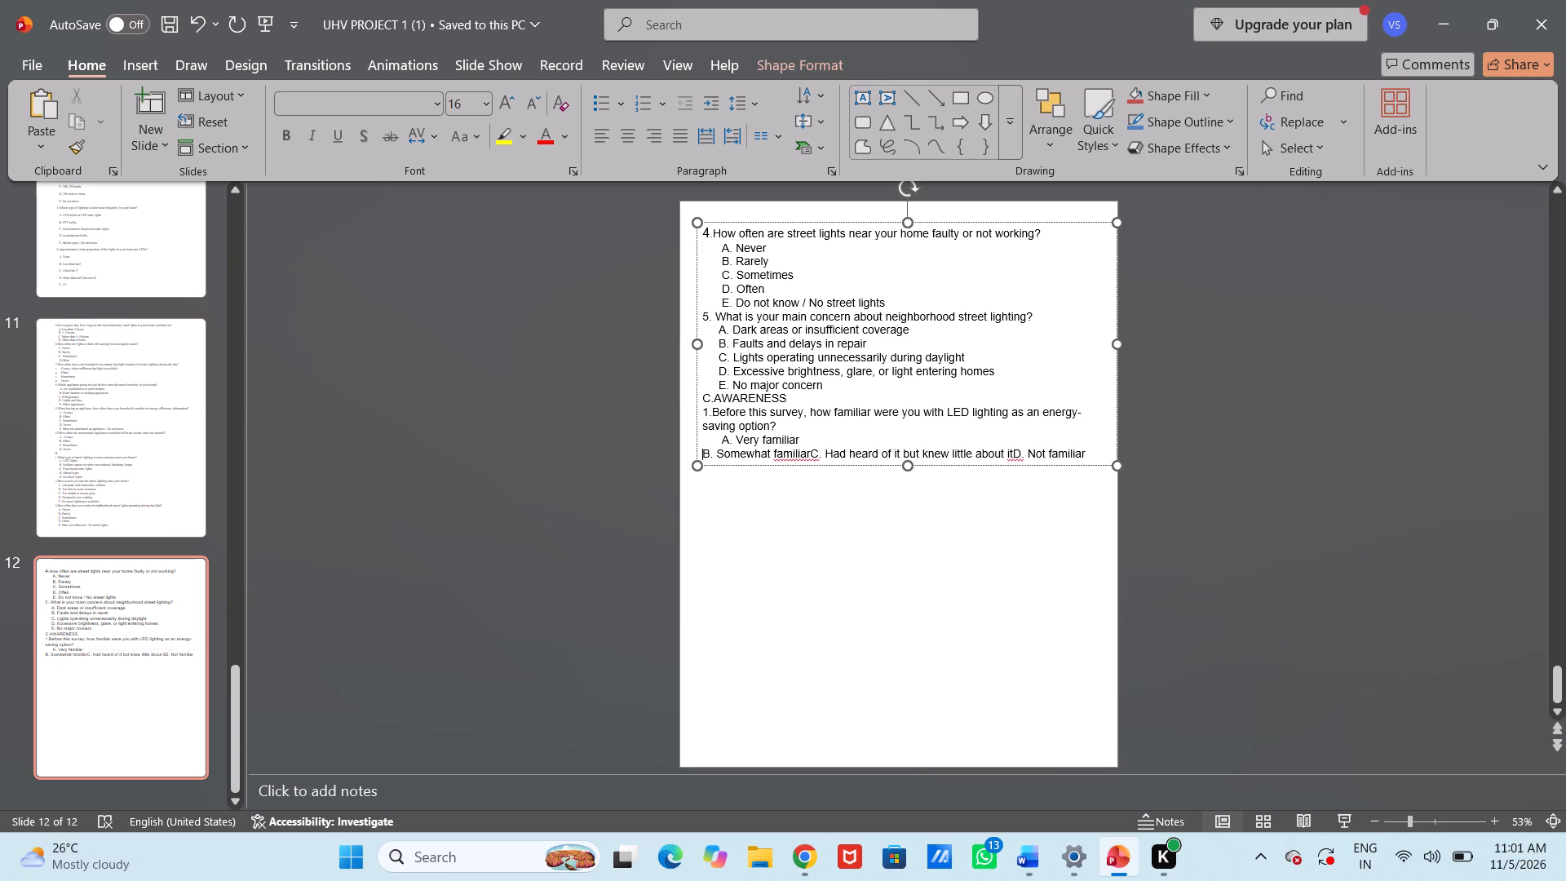
{"action": "key", "text": "space"}
{"action": "key", "text": "space"}
{"action": "key", "text": "space"}
{"action": "key", "text": "space"}
{"action": "key", "text": "space"}
{"action": "key", "text": "space"}
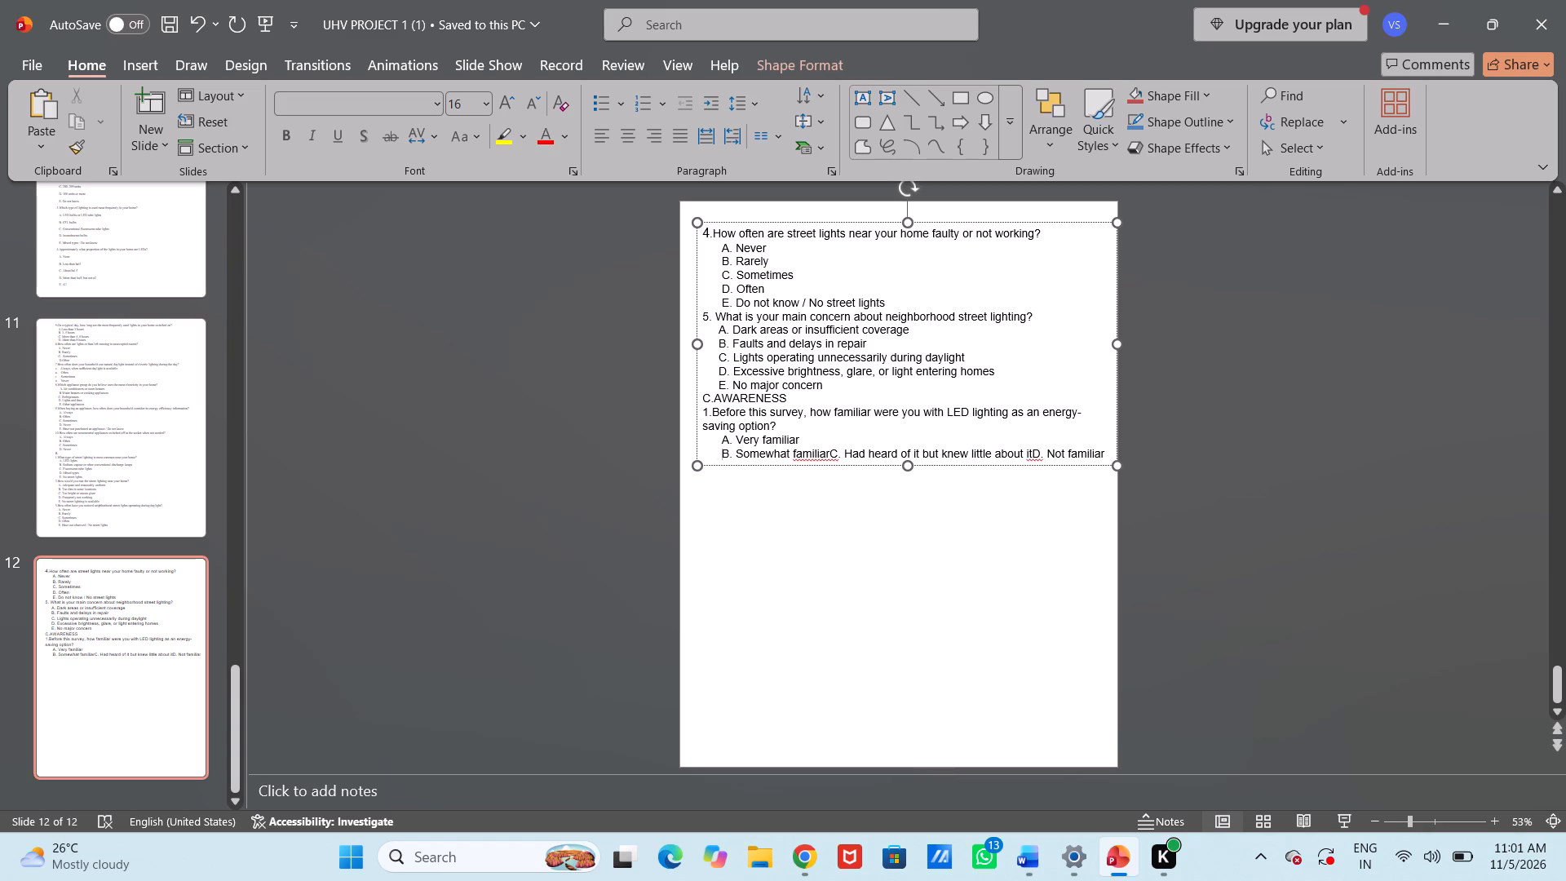
Move the LED question's option C, Had heard of it but knew little about it, to its own line below option B, indented by five spaces.
{"action": "left_click", "coordinate": [829, 451]}
{"action": "key", "text": "Return"}
{"action": "key", "text": "space"}
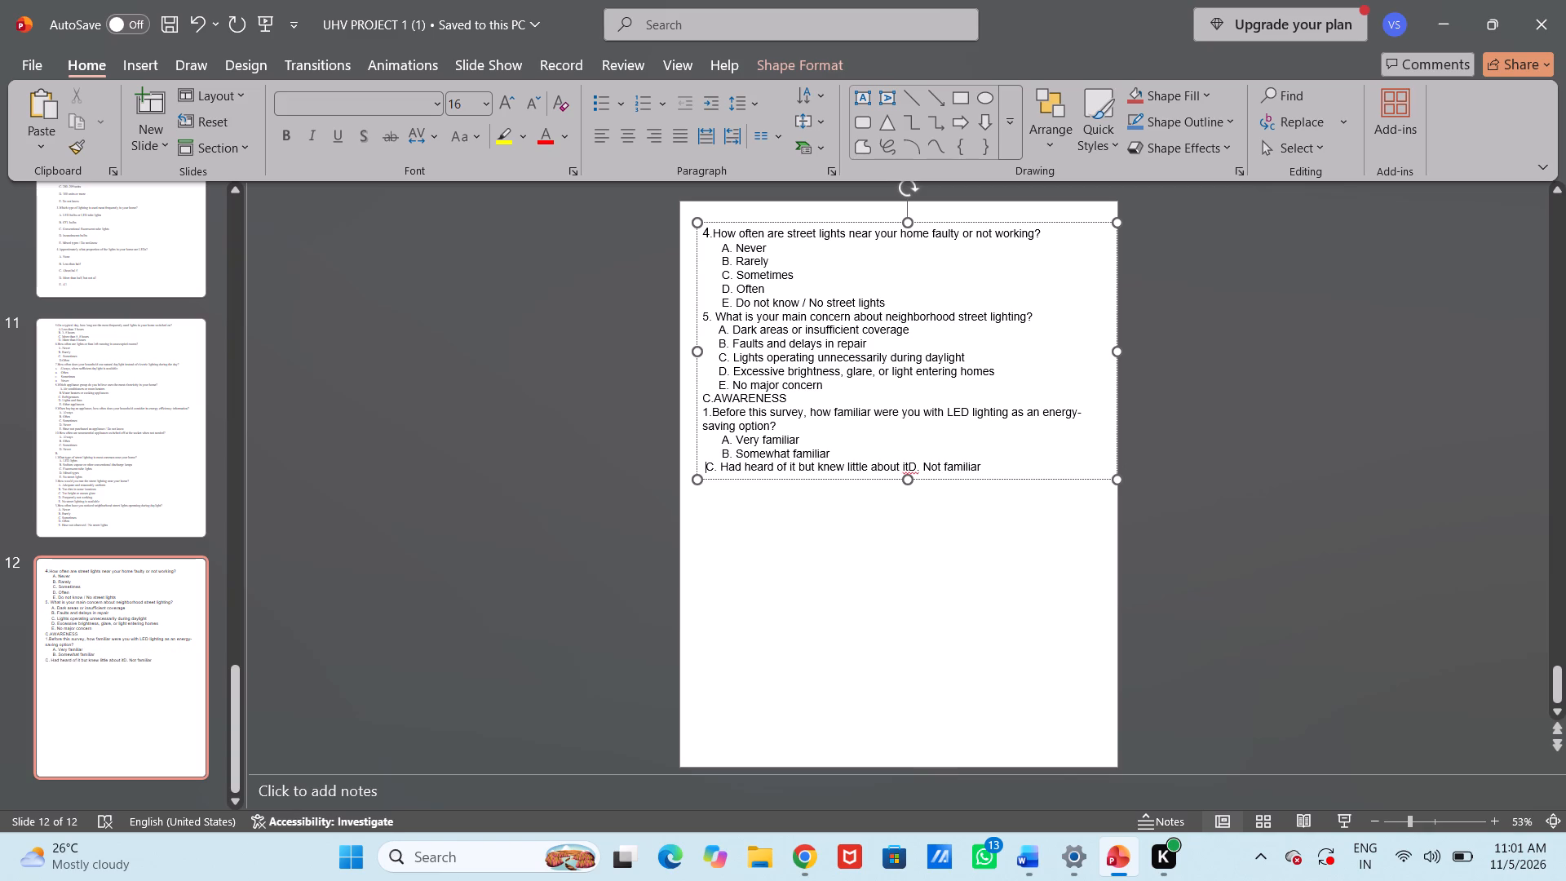
{"action": "key", "text": "space"}
{"action": "key", "text": "space"}
{"action": "key", "text": "space"}
{"action": "key", "text": "space"}
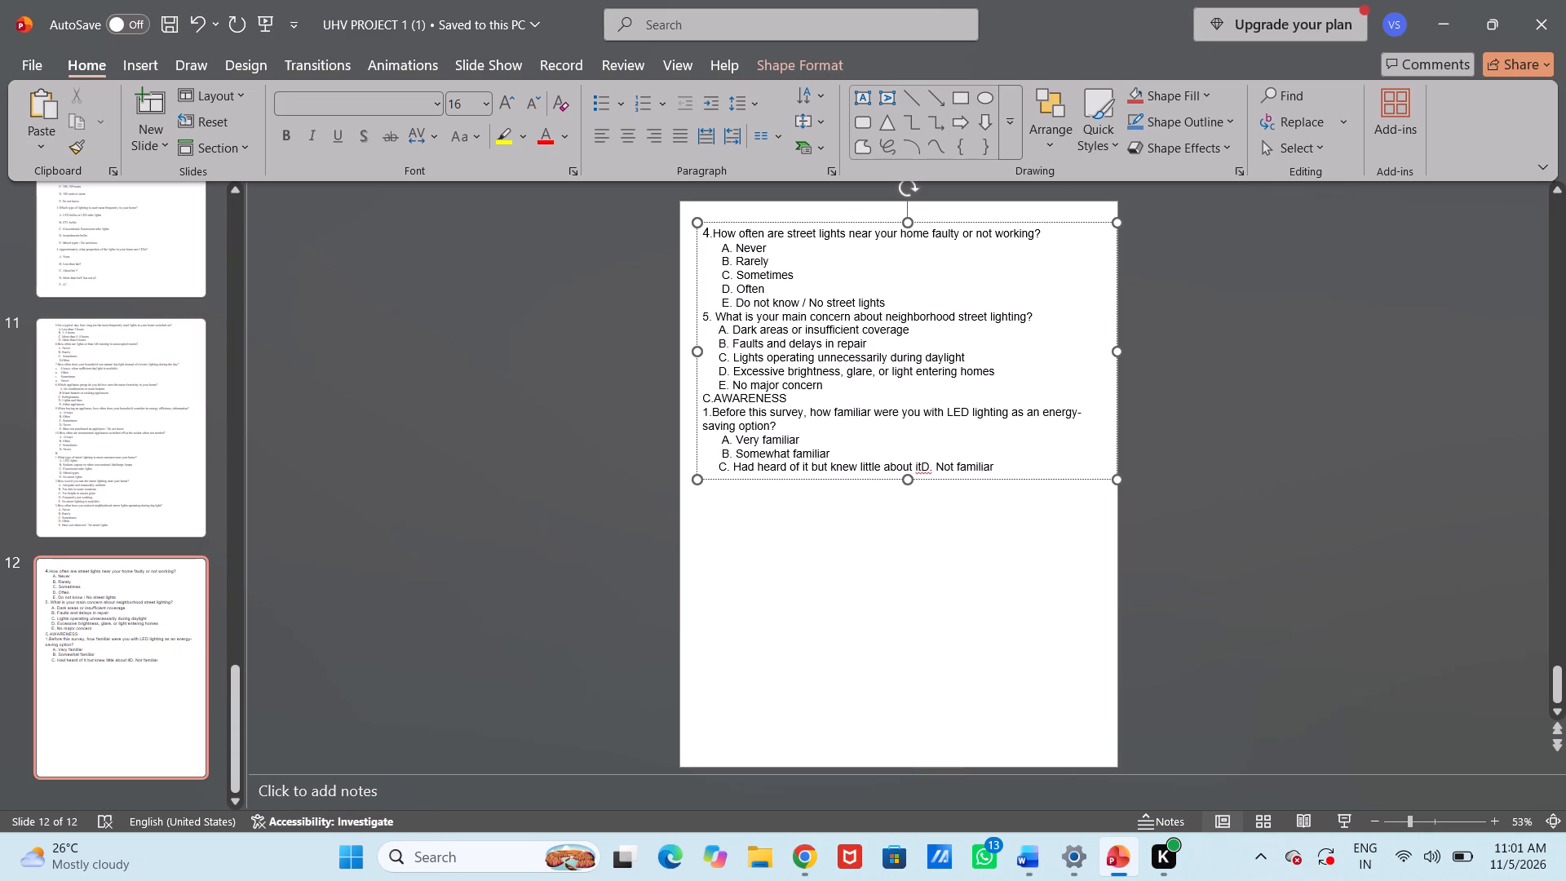
Indent the LED question's option C by one more space, in line with options A and B.
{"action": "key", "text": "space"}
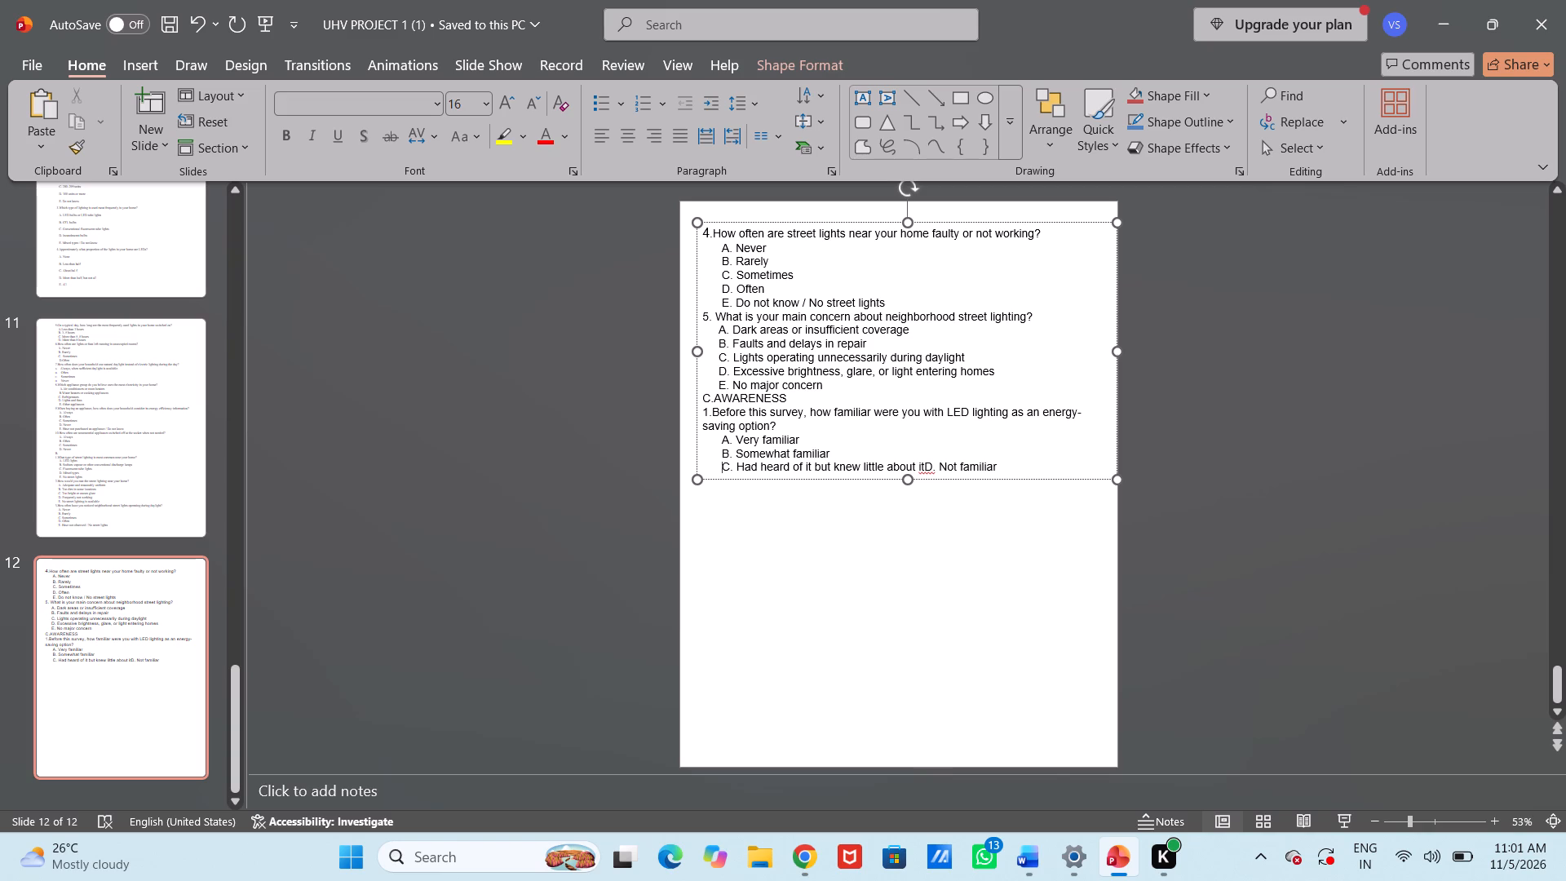
Move the LED question's option D, Not familiar, to its own line below option C, indented by six spaces.
{"action": "left_click", "coordinate": [925, 466]}
{"action": "key", "text": "Return"}
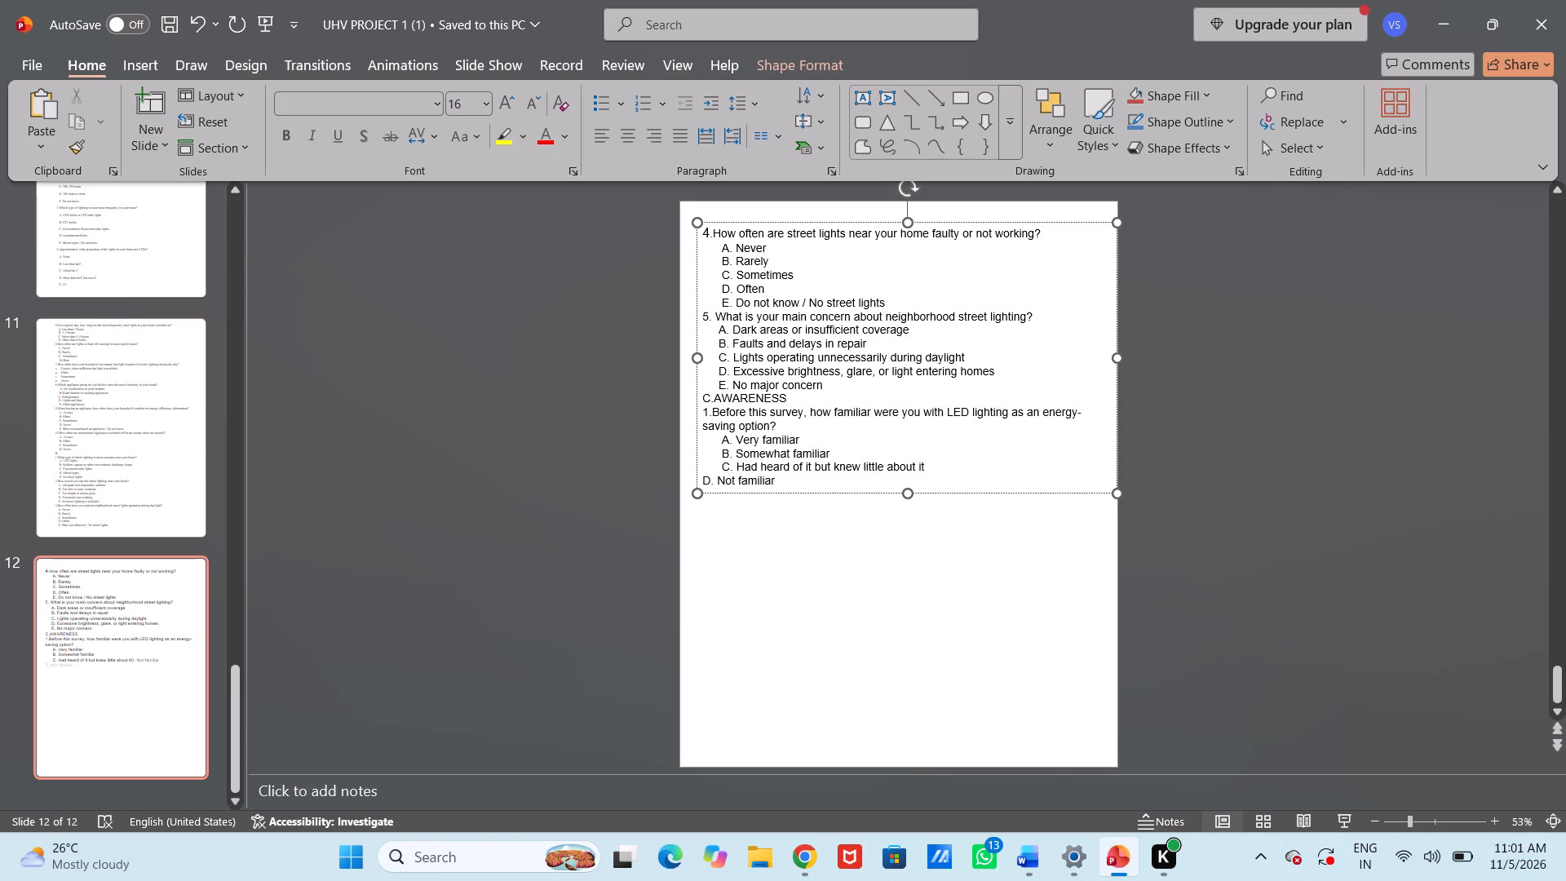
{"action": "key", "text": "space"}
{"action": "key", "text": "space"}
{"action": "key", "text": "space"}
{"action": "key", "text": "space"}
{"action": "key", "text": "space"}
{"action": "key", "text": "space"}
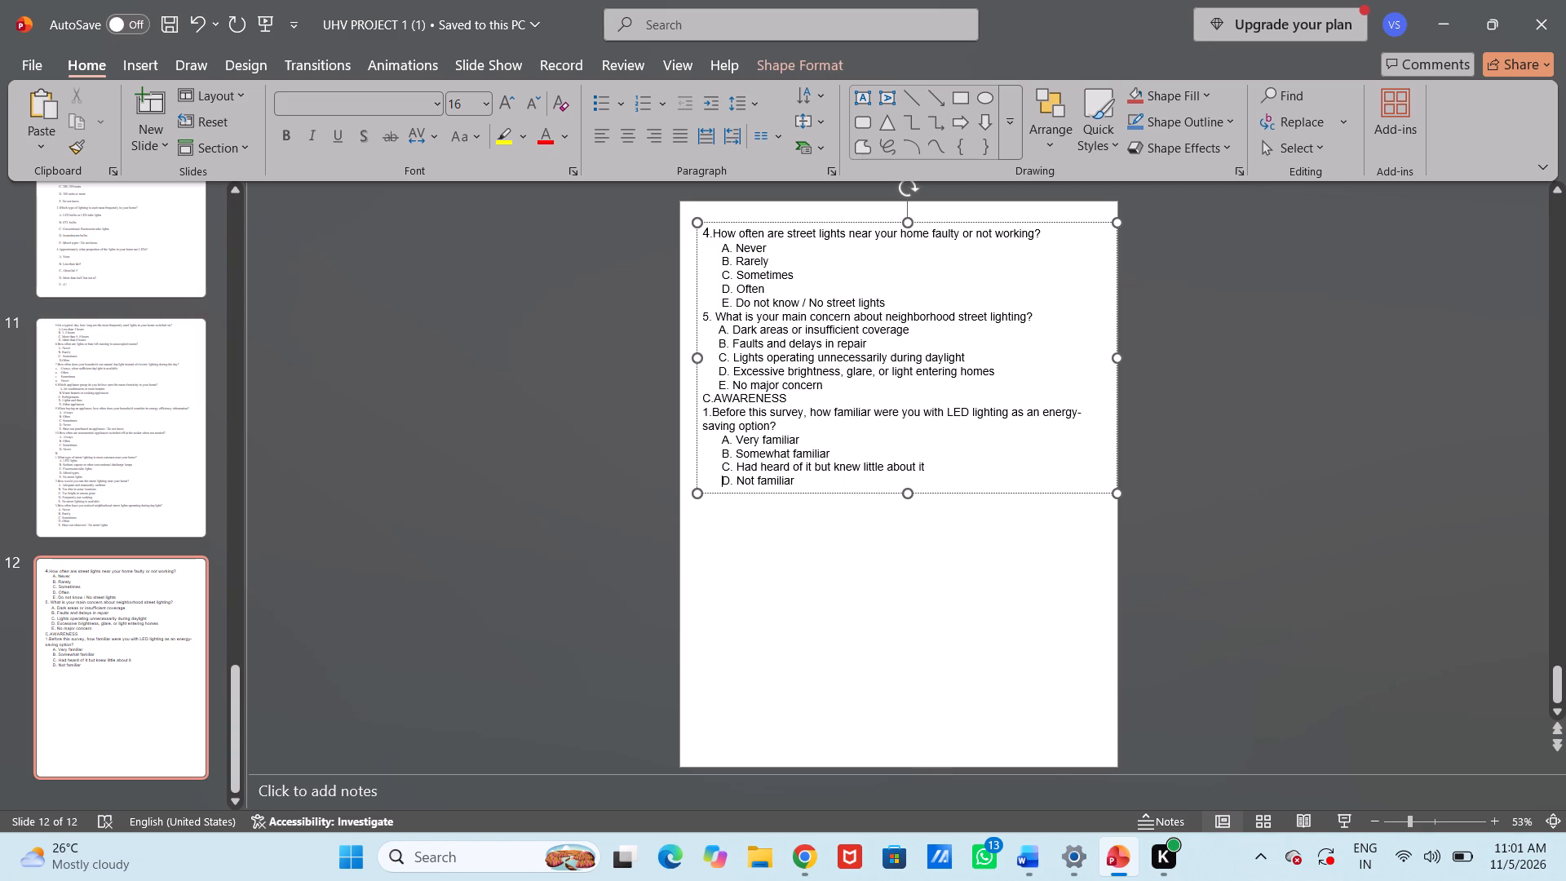
{"action": "left_click", "coordinate": [797, 482]}
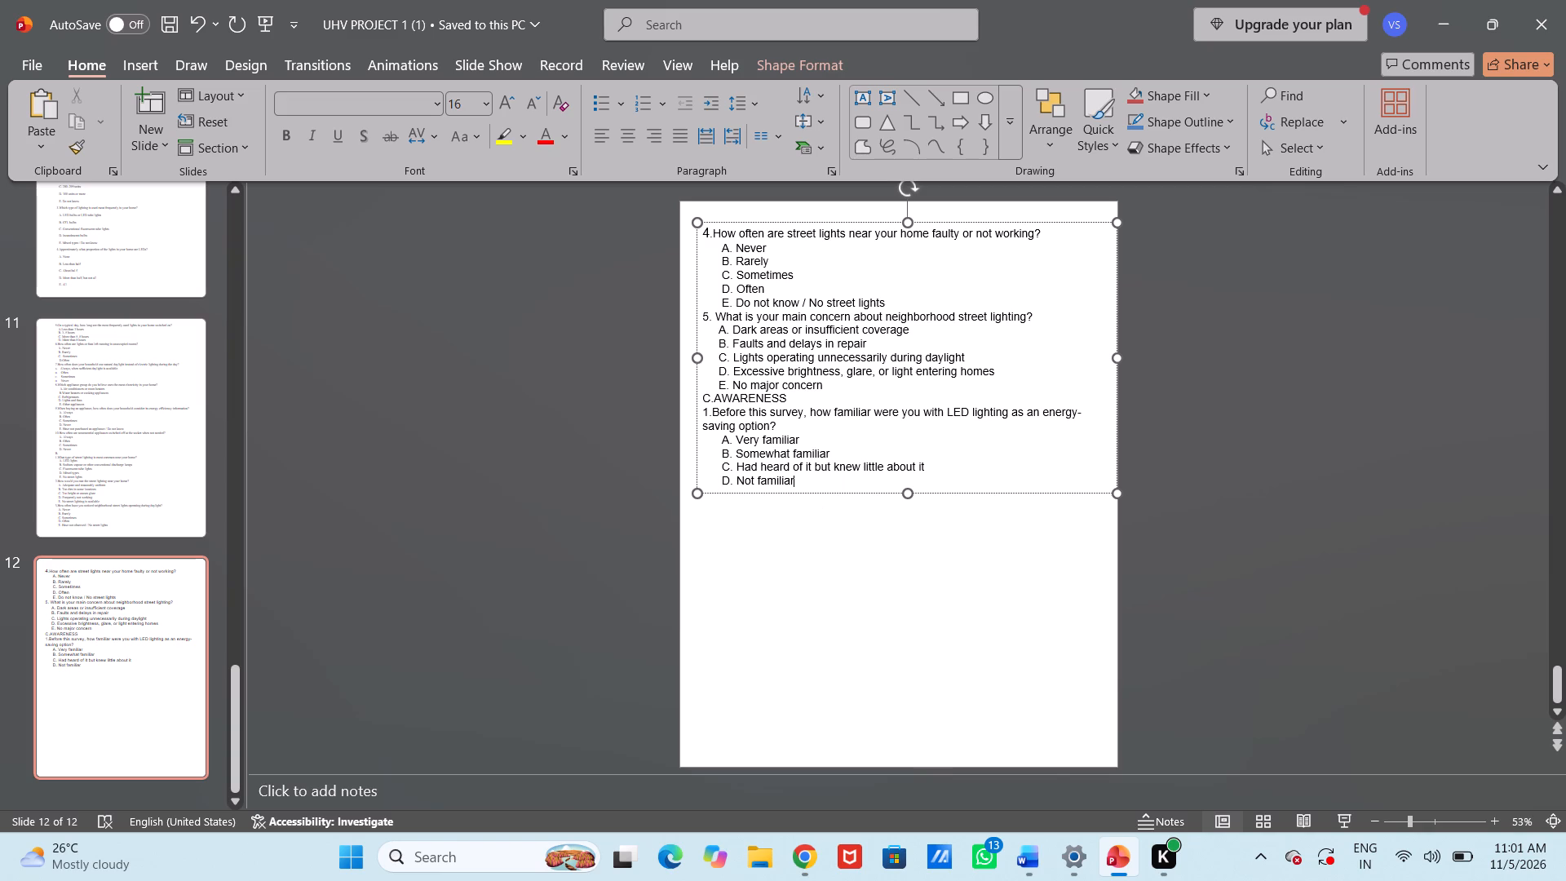
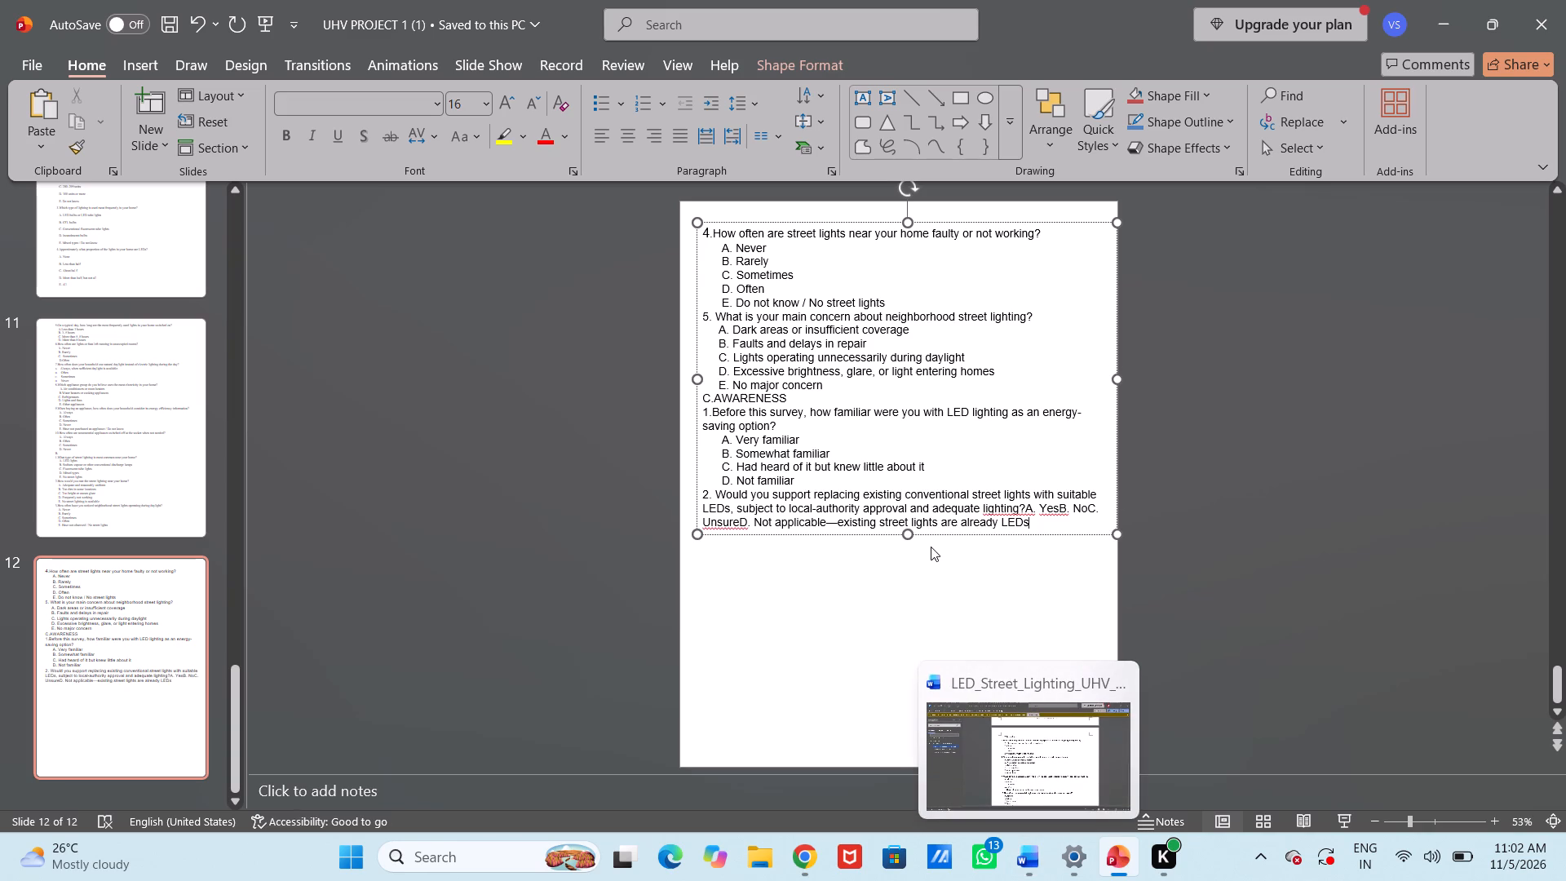
Move option A, Yes, of Awareness question 2 to its own line below the question, indented by six spaces.
{"action": "left_click", "coordinate": [1025, 504]}
{"action": "key", "text": "Return"}
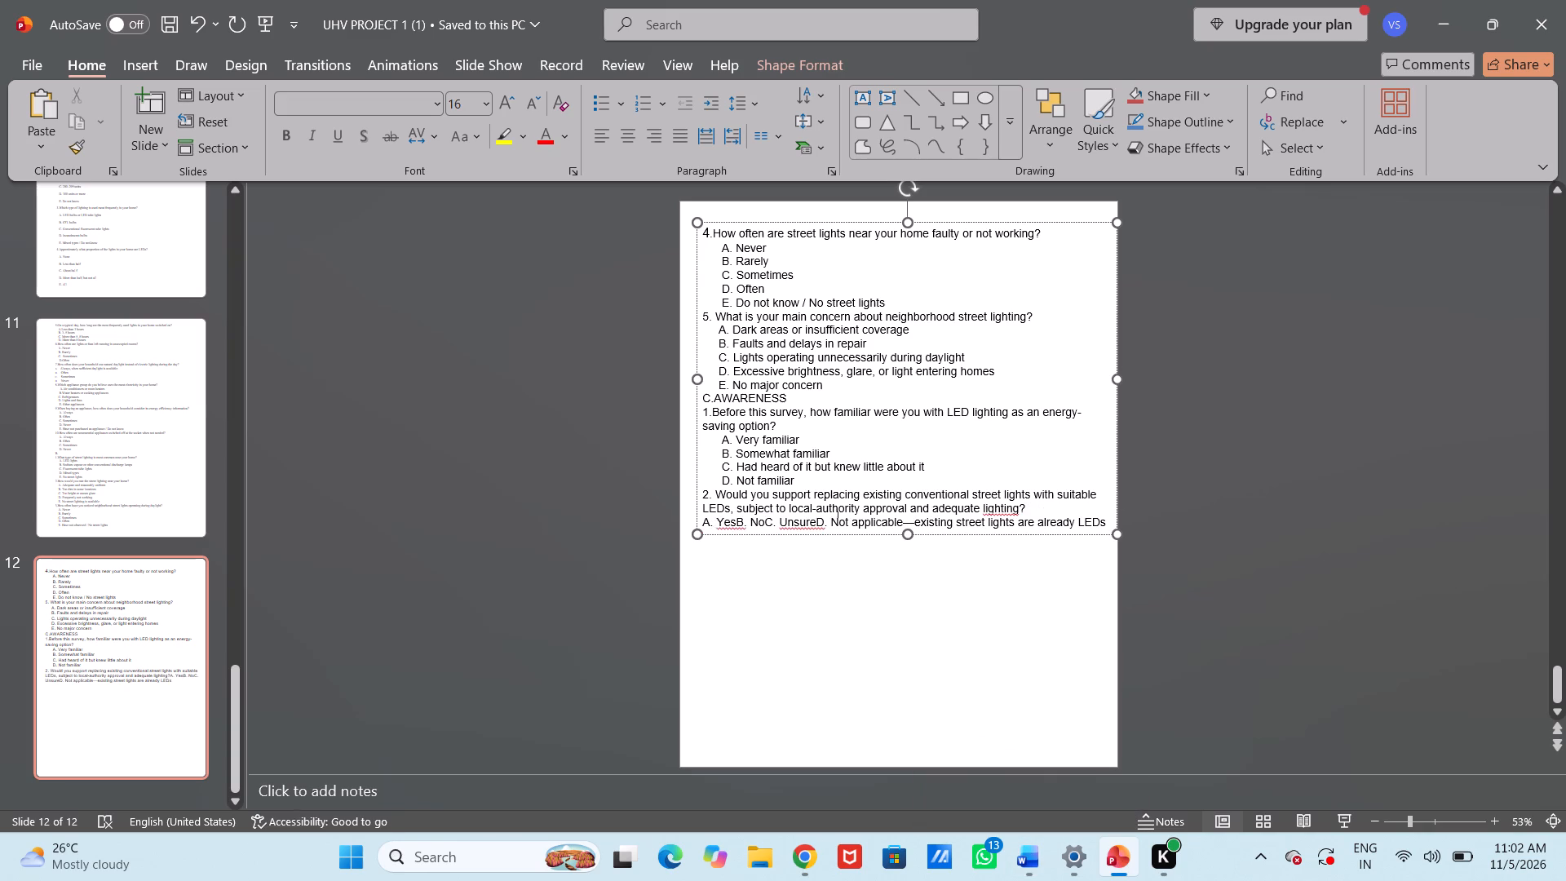
{"action": "key", "text": "space"}
{"action": "key", "text": "space"}
{"action": "key", "text": "space"}
{"action": "key", "text": "space"}
{"action": "key", "text": "space"}
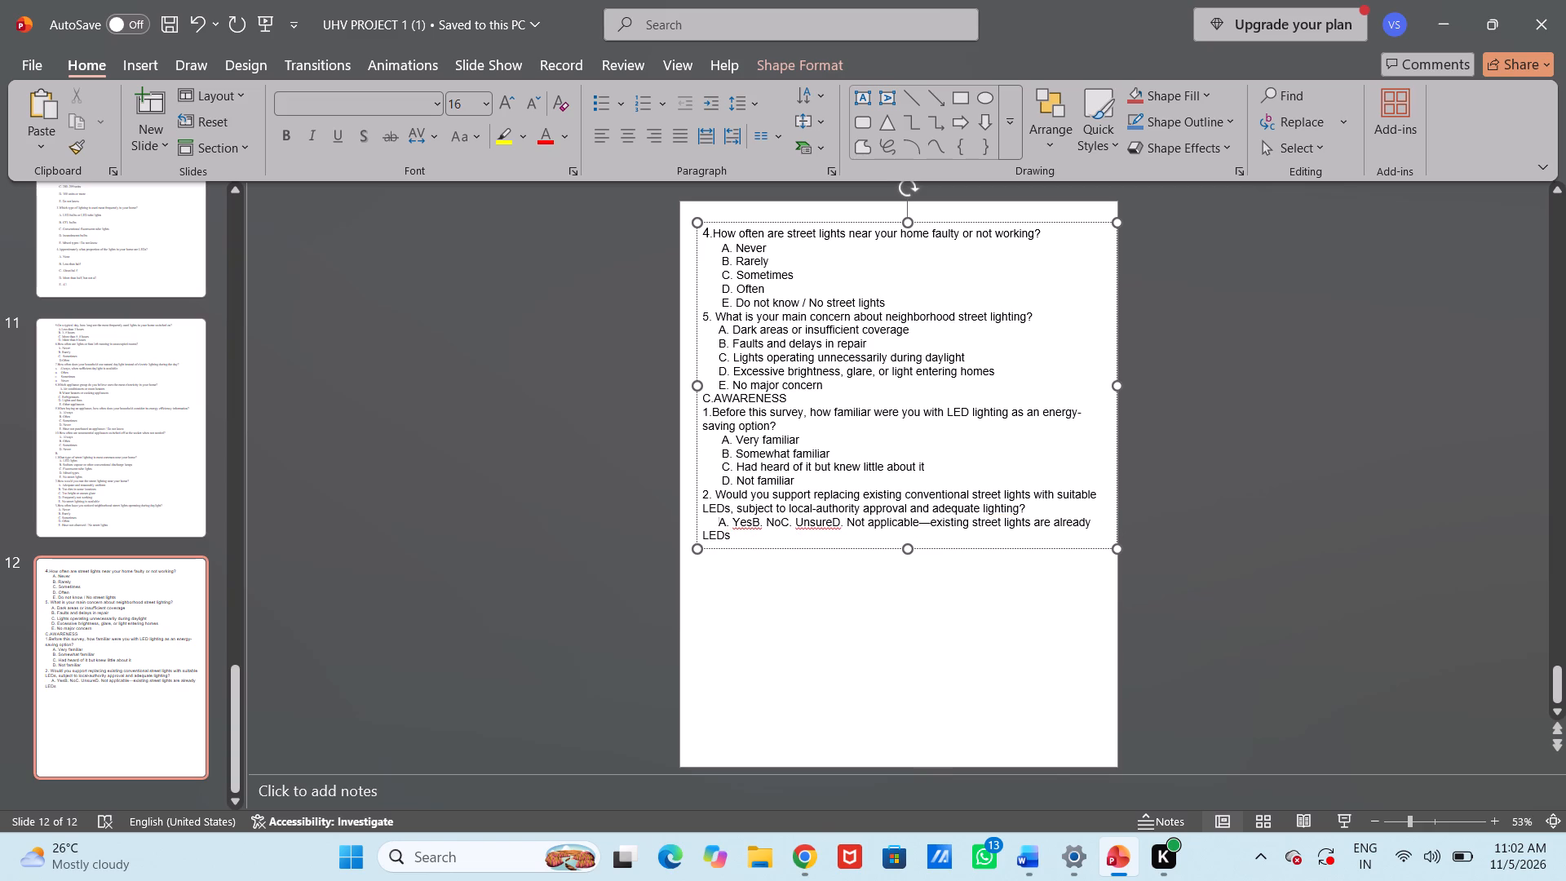
{"action": "key", "text": "space"}
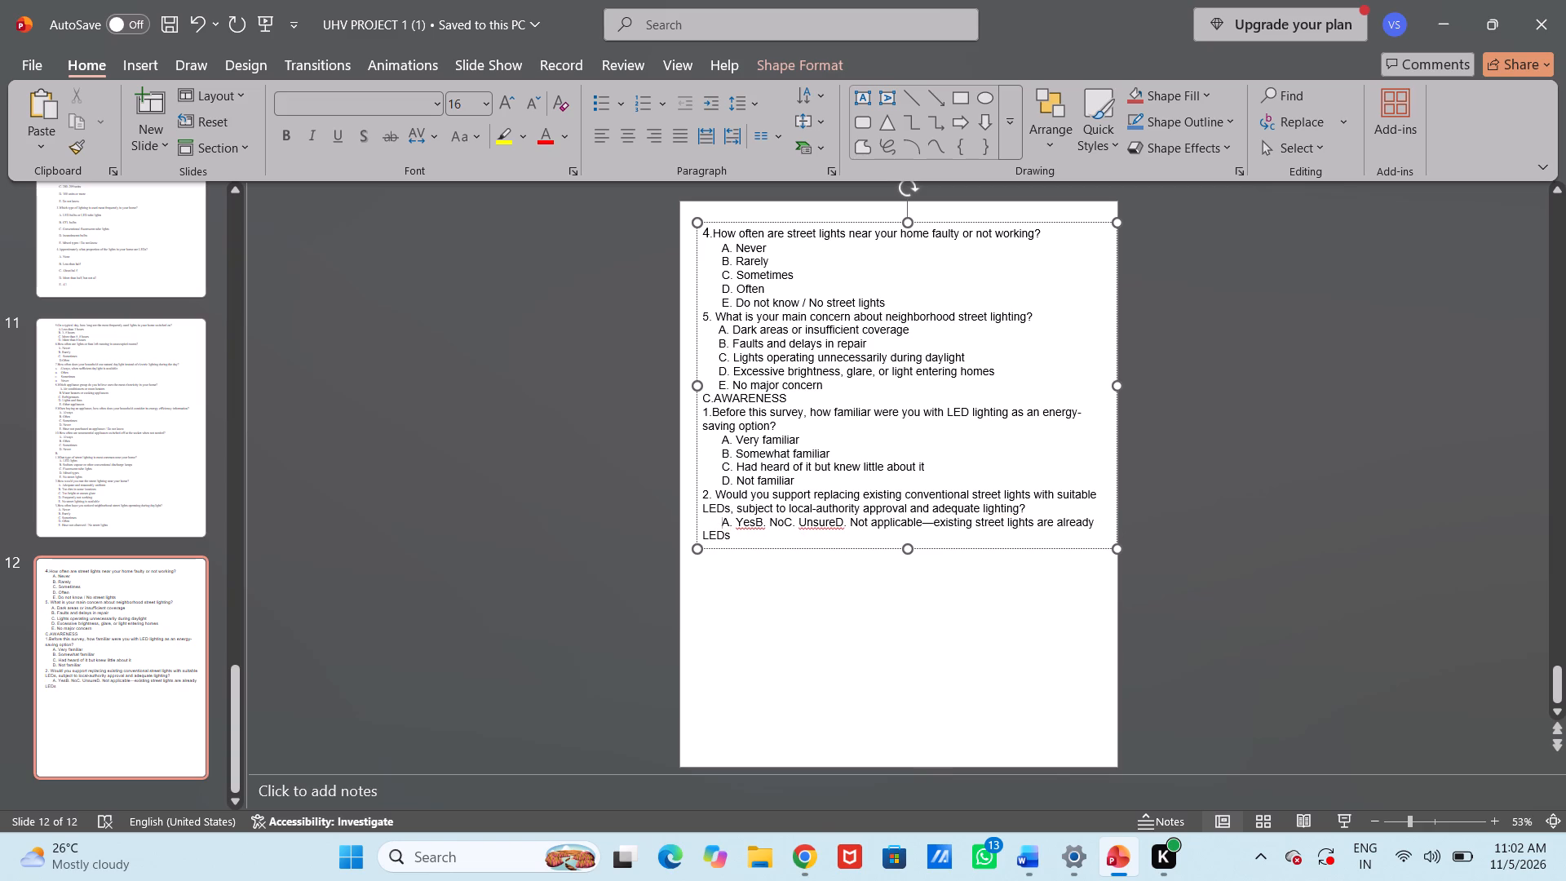
Move question 2's option B, No, with the text after it, to its own line below option A, indented by six spaces.
{"action": "left_click", "coordinate": [755, 521]}
{"action": "key", "text": "Return"}
{"action": "key", "text": "space"}
{"action": "key", "text": "space"}
{"action": "key", "text": "space"}
{"action": "key", "text": "space"}
{"action": "key", "text": "space"}
{"action": "key", "text": "space"}
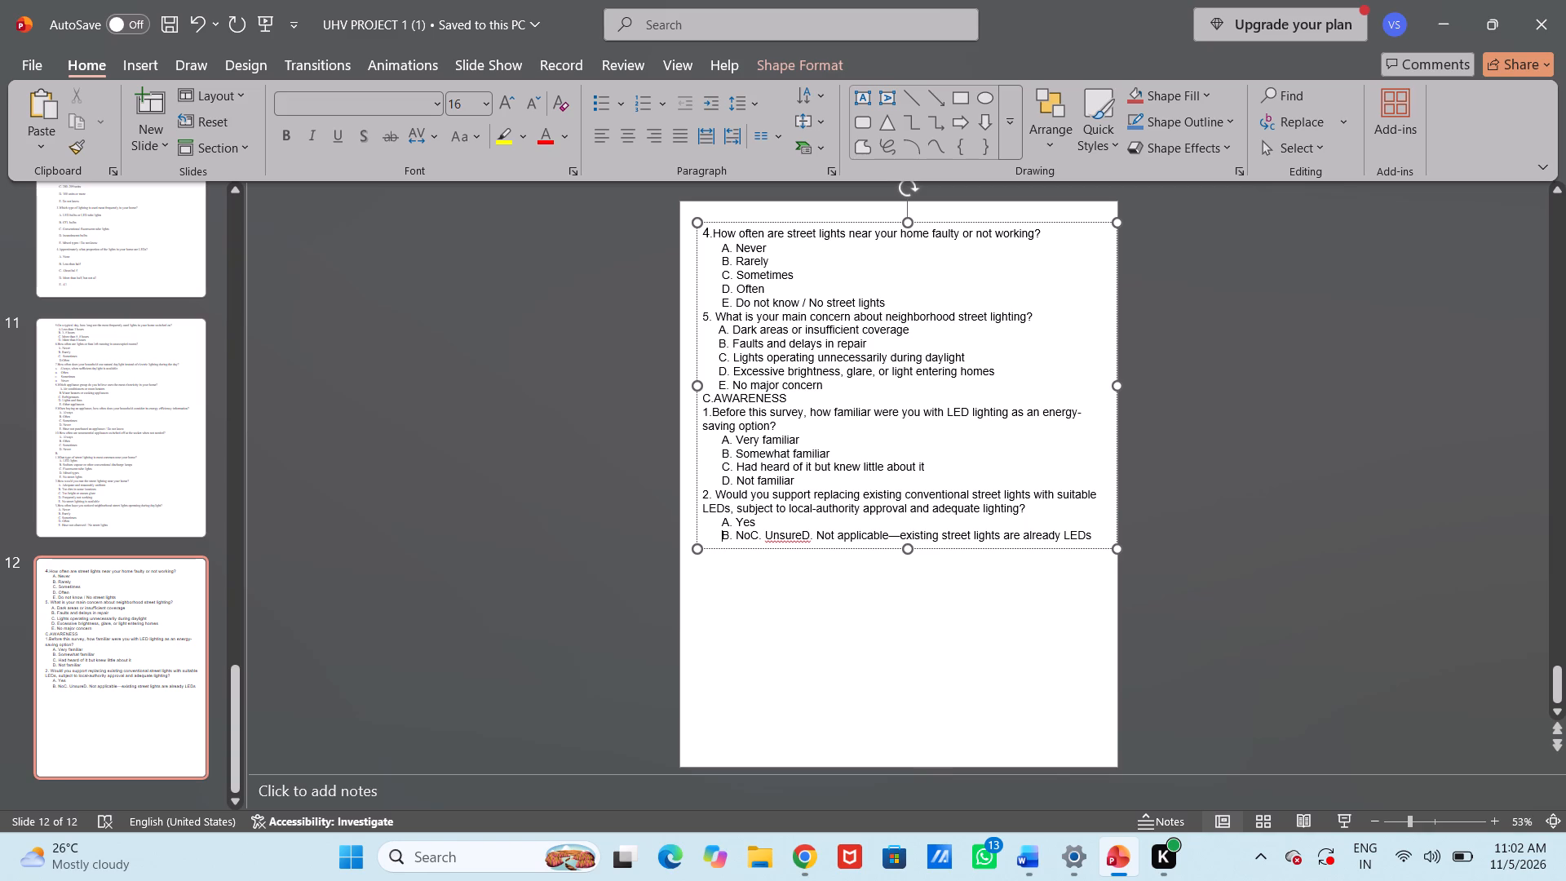
Move question 2's option C, Unsure, to its own line below option B, indented by five spaces.
{"action": "left_click", "coordinate": [750, 535]}
{"action": "key", "text": "Return"}
{"action": "key", "text": "space"}
{"action": "key", "text": "space"}
{"action": "key", "text": "space"}
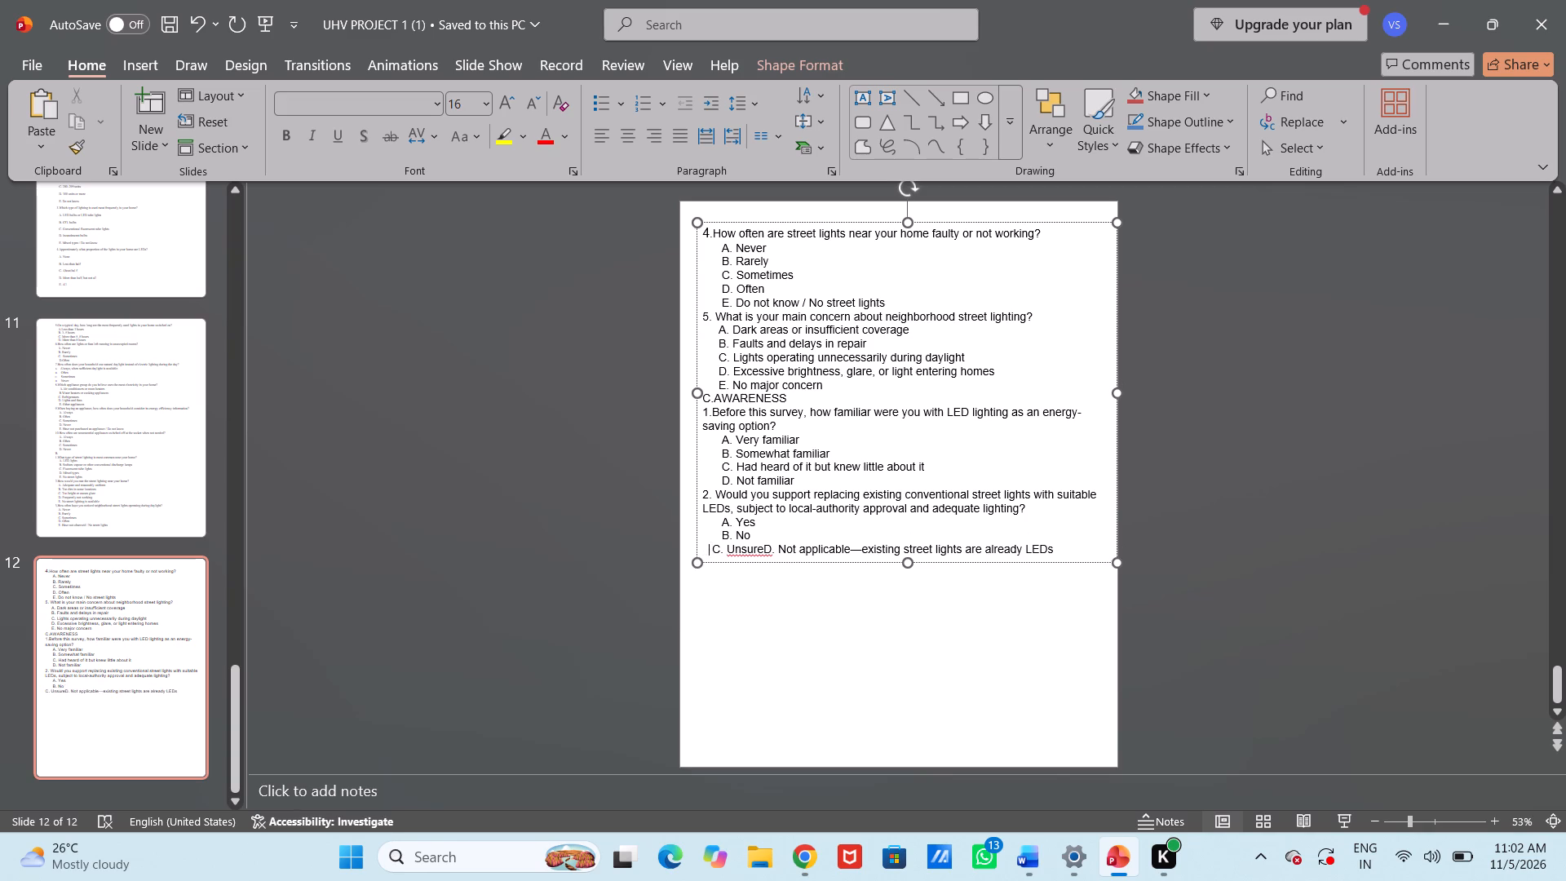
{"action": "key", "text": "space"}
{"action": "key", "text": "space"}
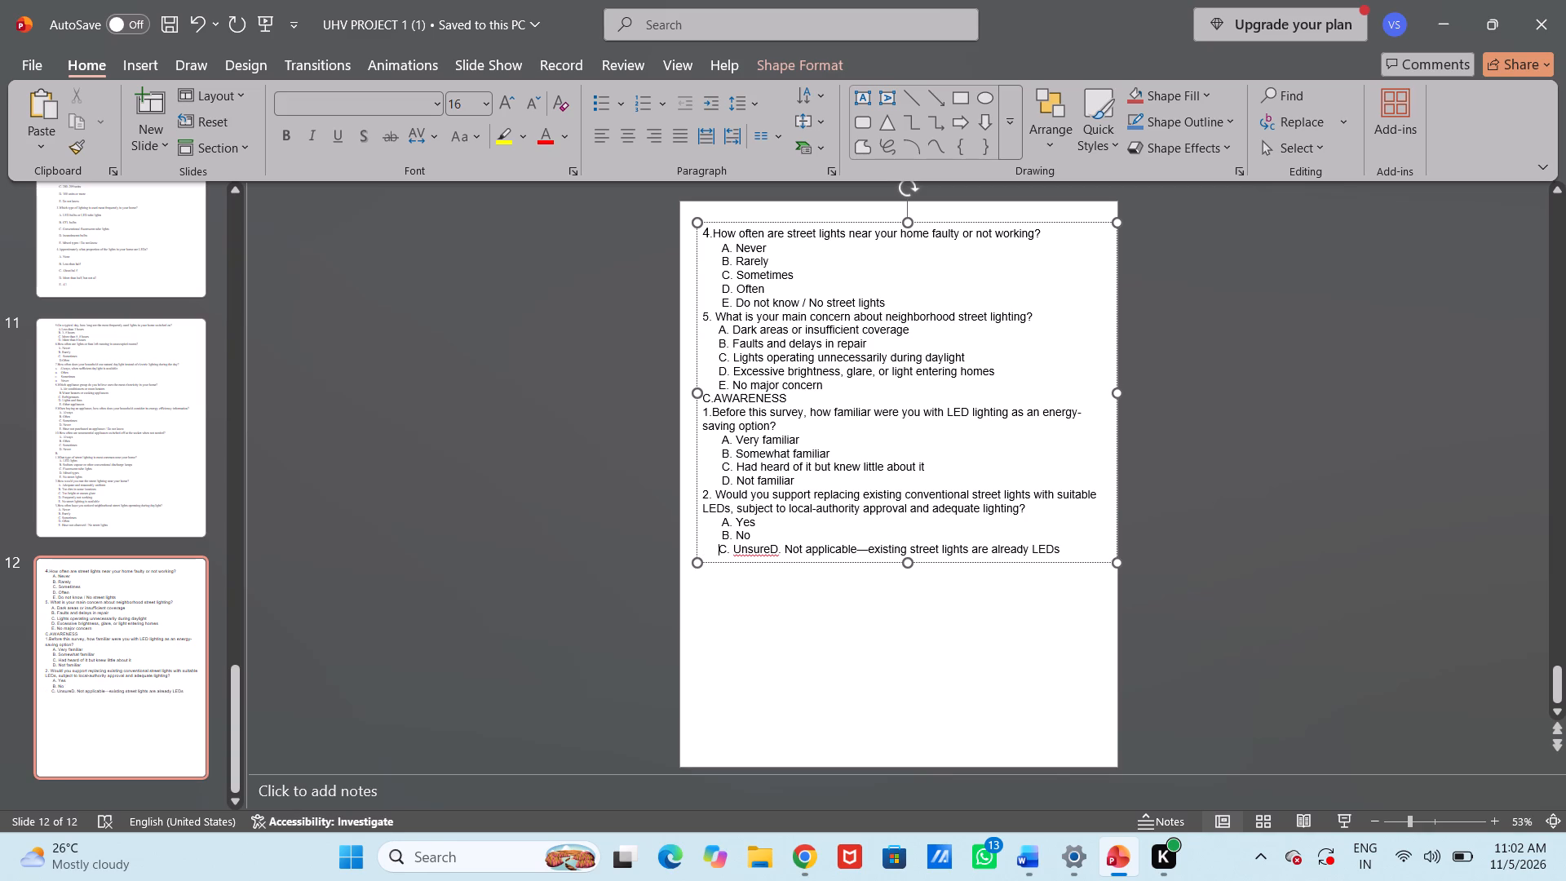
Move question 2's option D, Not applicable—existing street lights are already LEDs, to its own line below option C, indented by five spaces.
{"action": "left_click", "coordinate": [770, 544]}
{"action": "key", "text": "Return"}
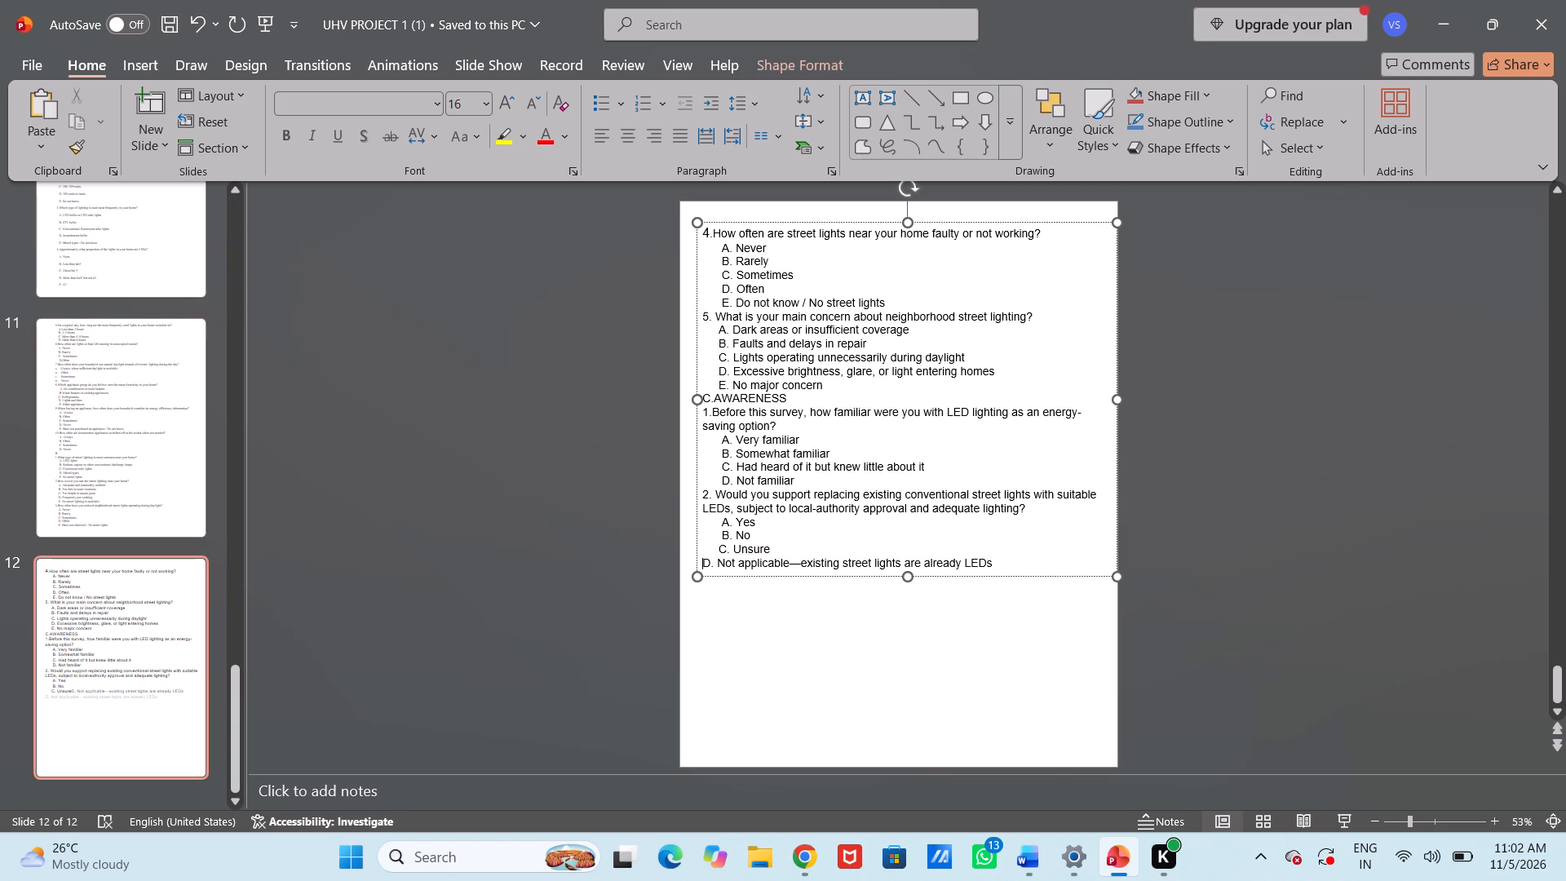
{"action": "key", "text": "space"}
{"action": "key", "text": "space"}
{"action": "key", "text": "space"}
{"action": "key", "text": "space"}
{"action": "key", "text": "space"}
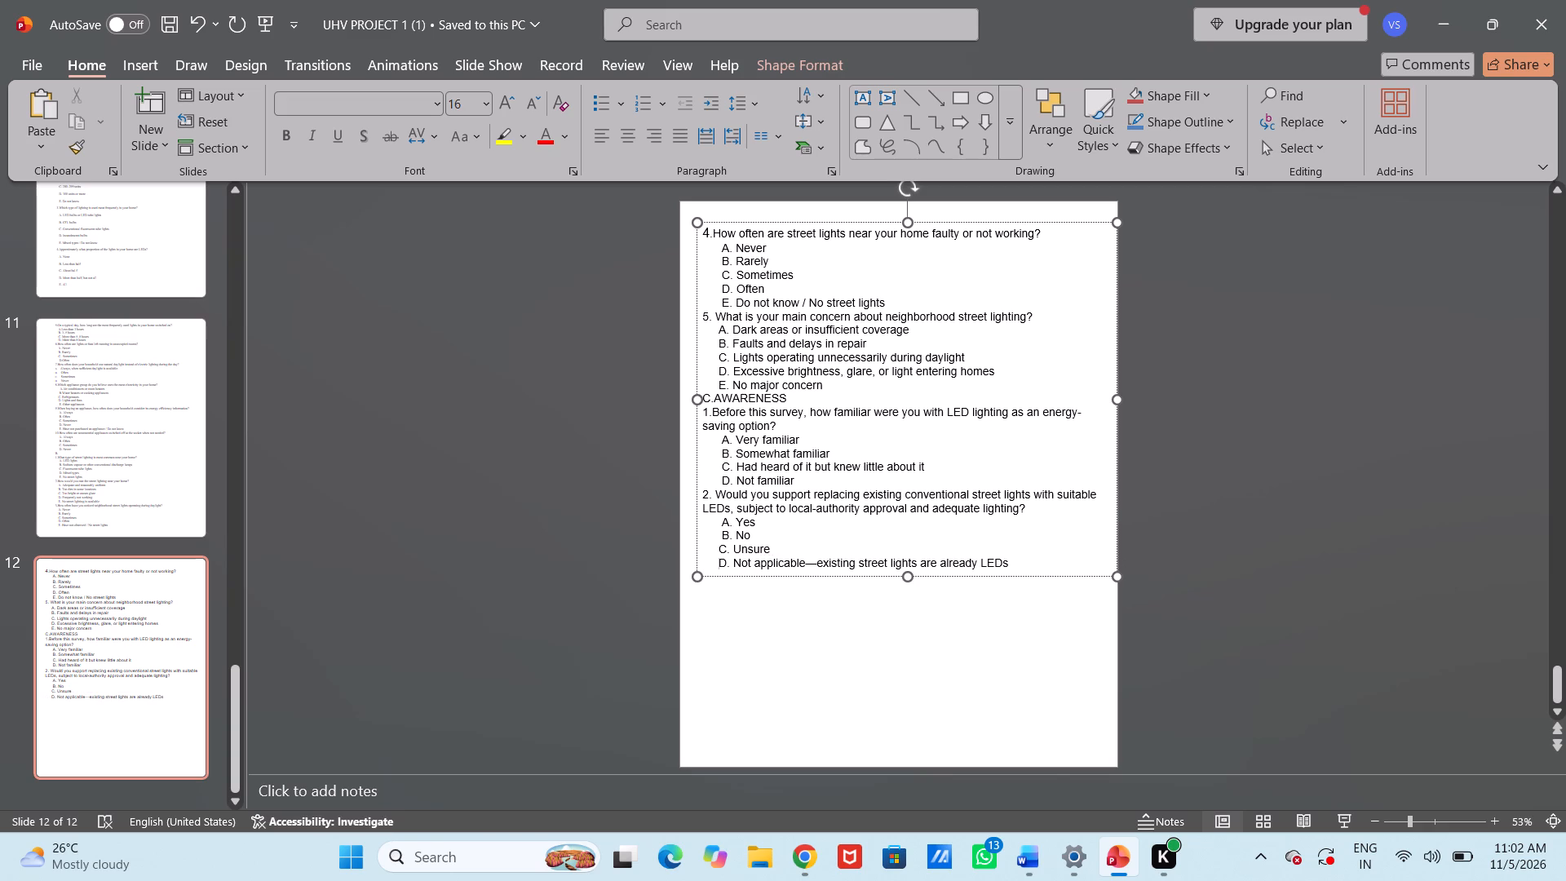
Remove one leading space each from options B and A of Awareness question 2, aligning them with options C and D.
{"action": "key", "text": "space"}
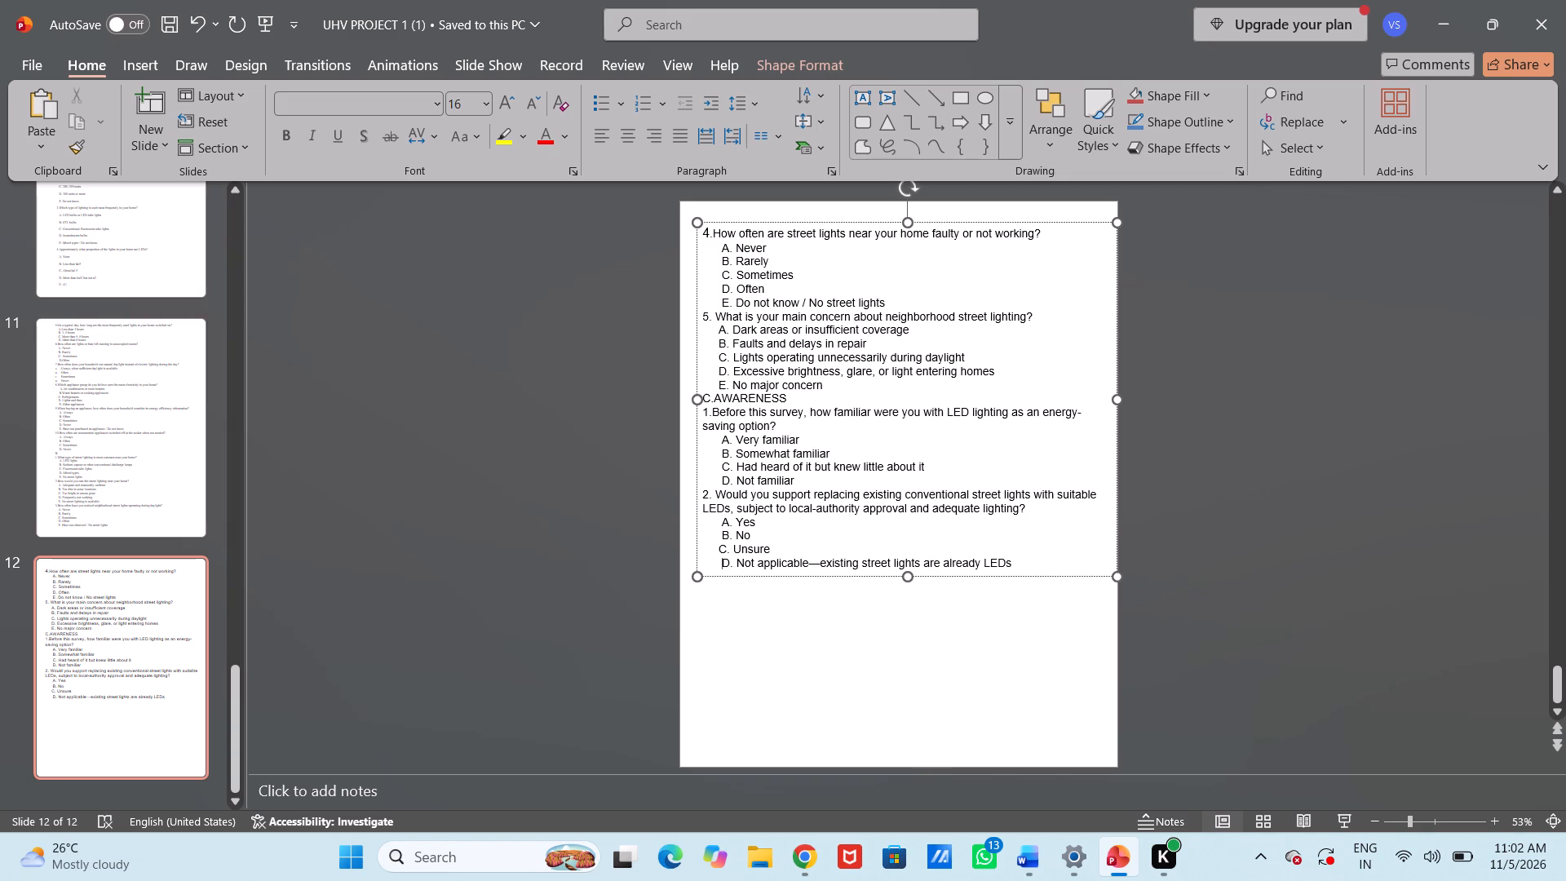
{"action": "key", "text": "BackSpace"}
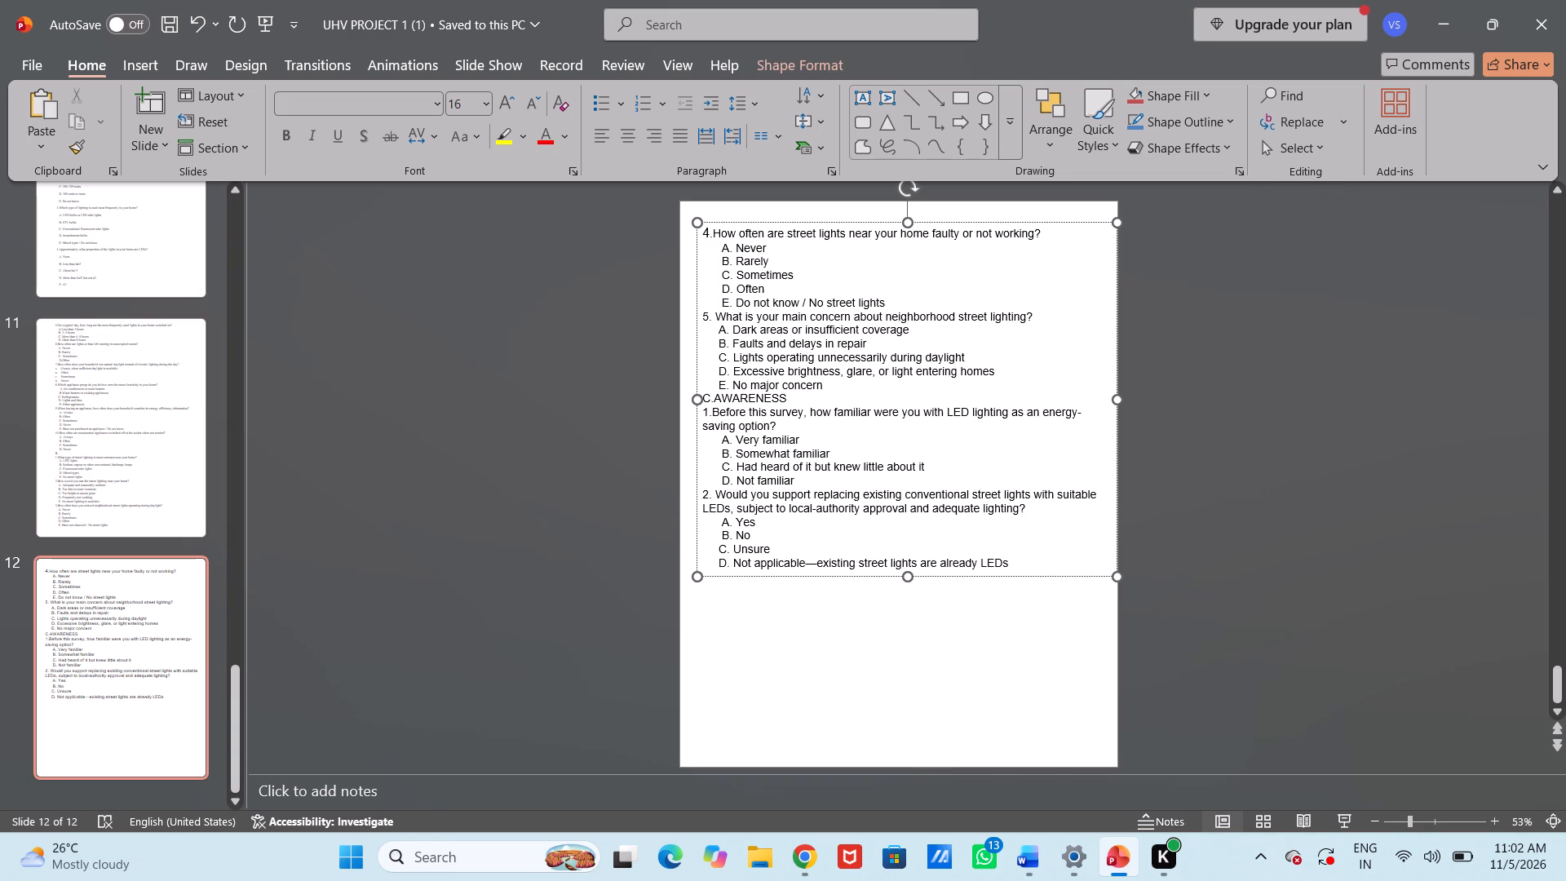
{"action": "left_click", "coordinate": [721, 536]}
{"action": "key", "text": "BackSpace"}
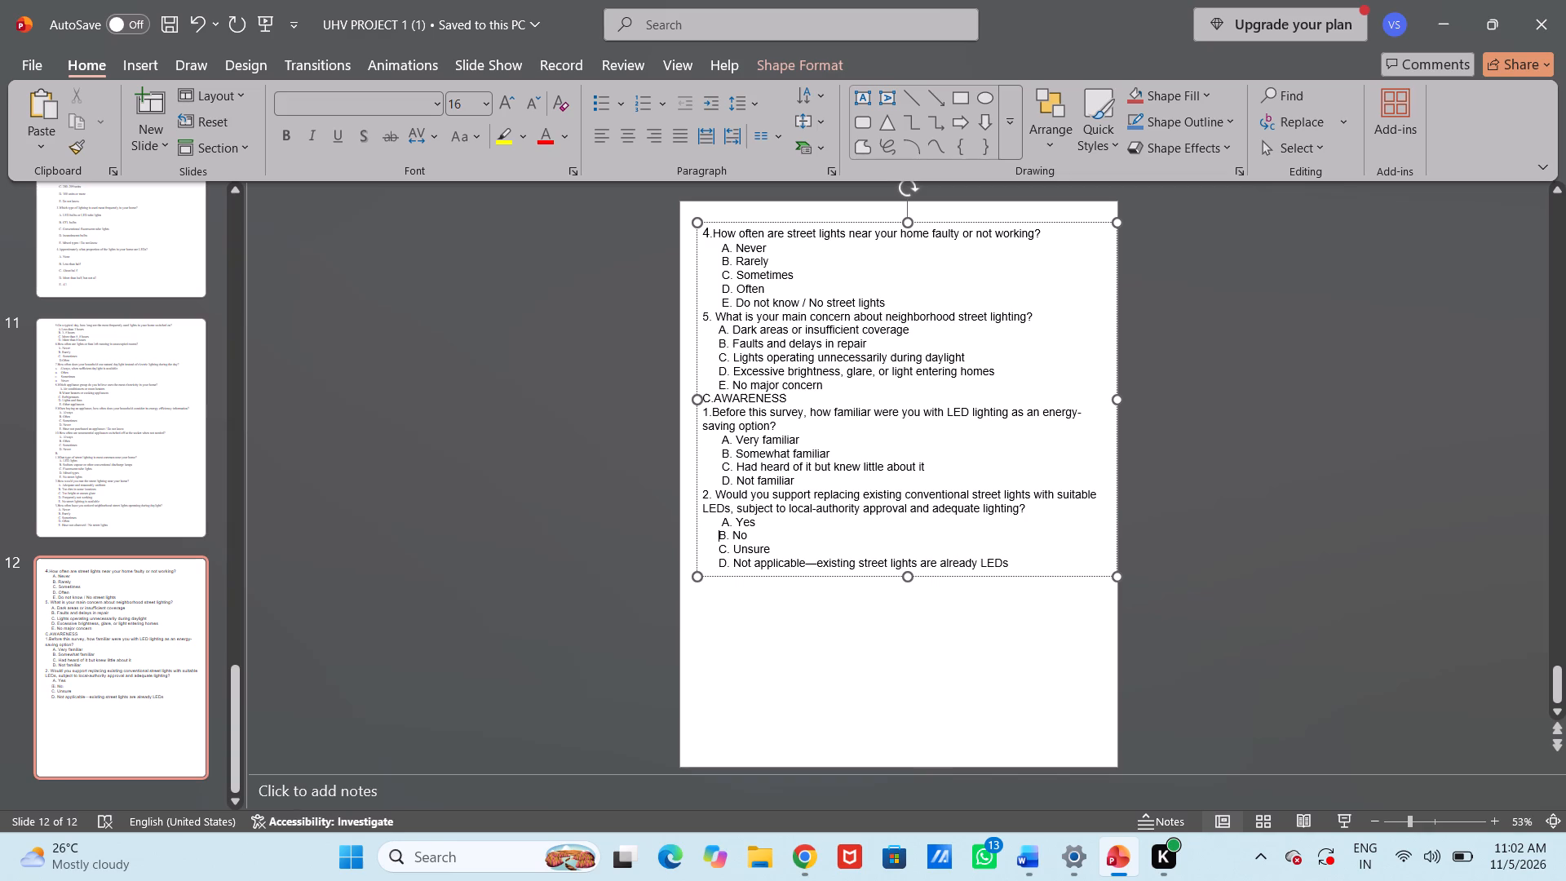
{"action": "left_click", "coordinate": [723, 519]}
{"action": "key", "text": "BackSpace"}
{"action": "left_click", "coordinate": [1008, 565]}
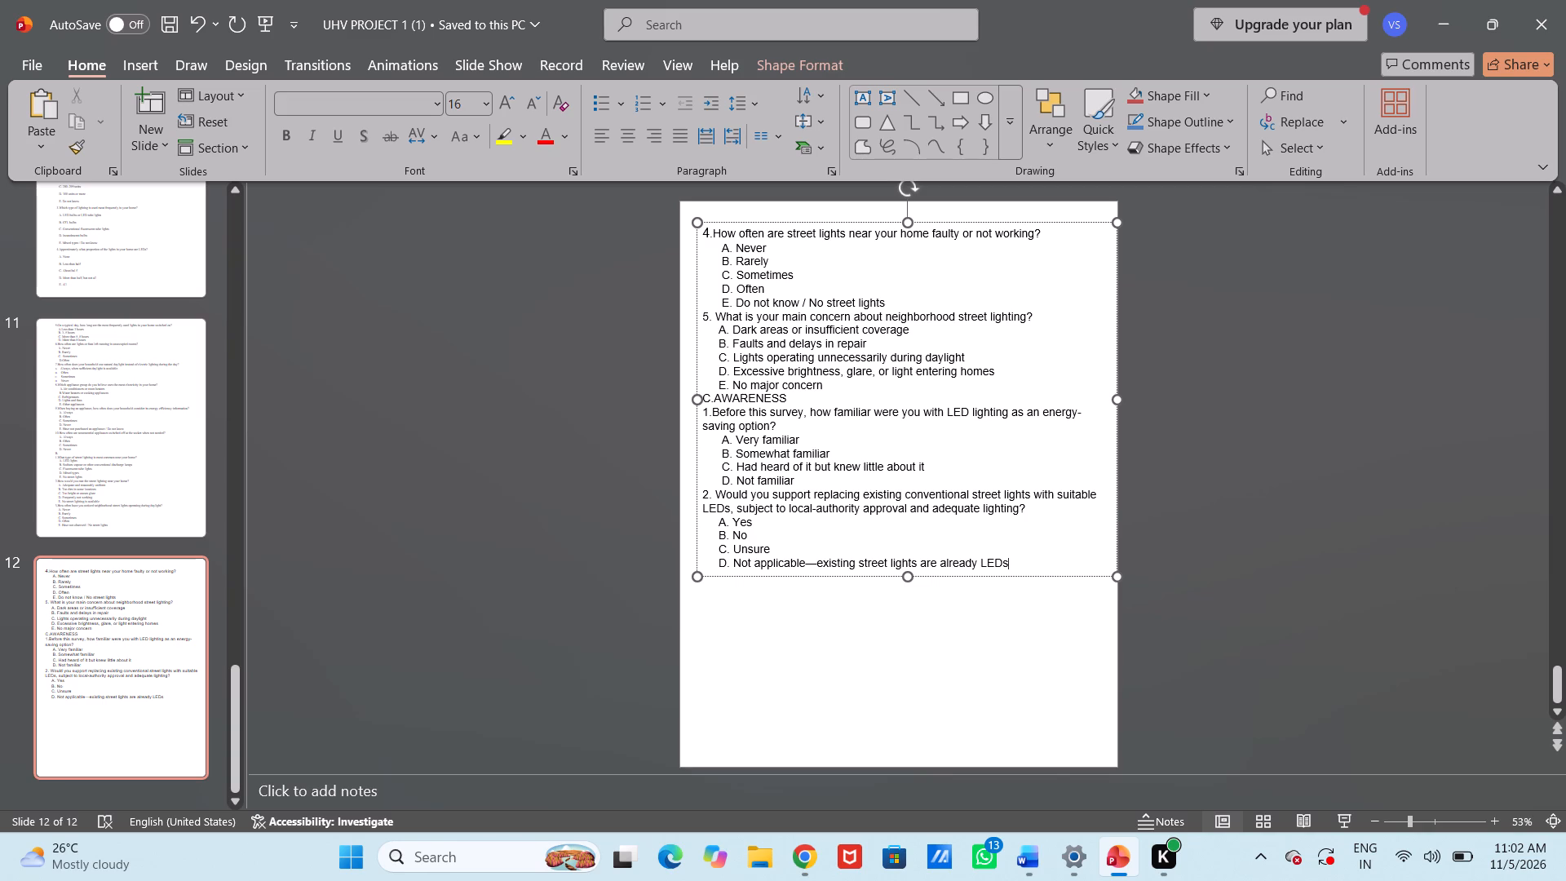
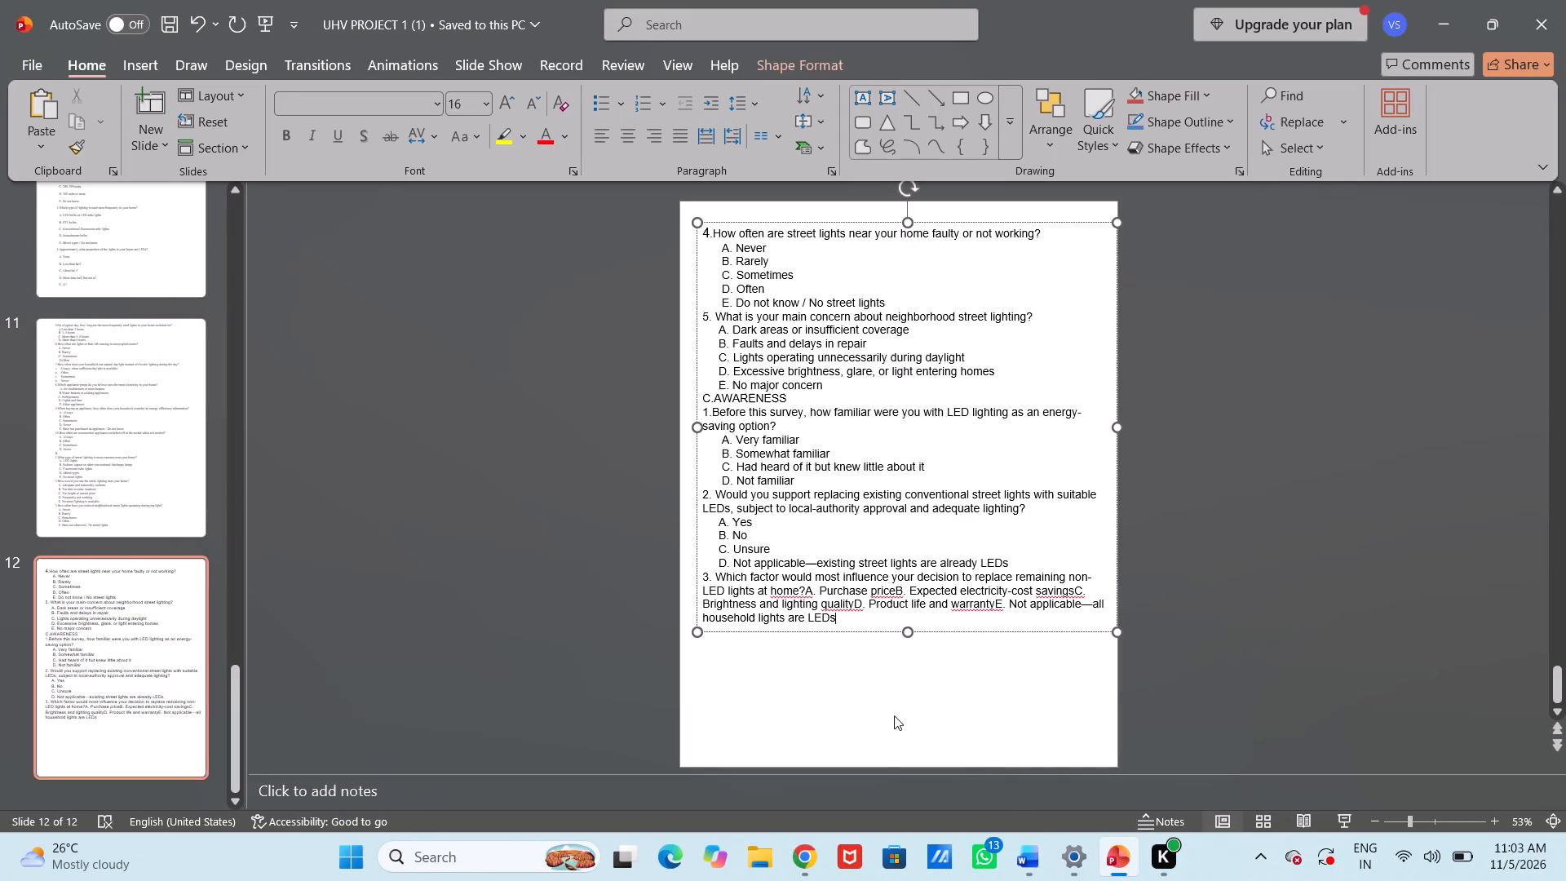
Move option A, Purchase price, of Awareness question 3 to its own line below the question, indented with spaces.
{"action": "left_click", "coordinate": [805, 587]}
{"action": "key", "text": "Return"}
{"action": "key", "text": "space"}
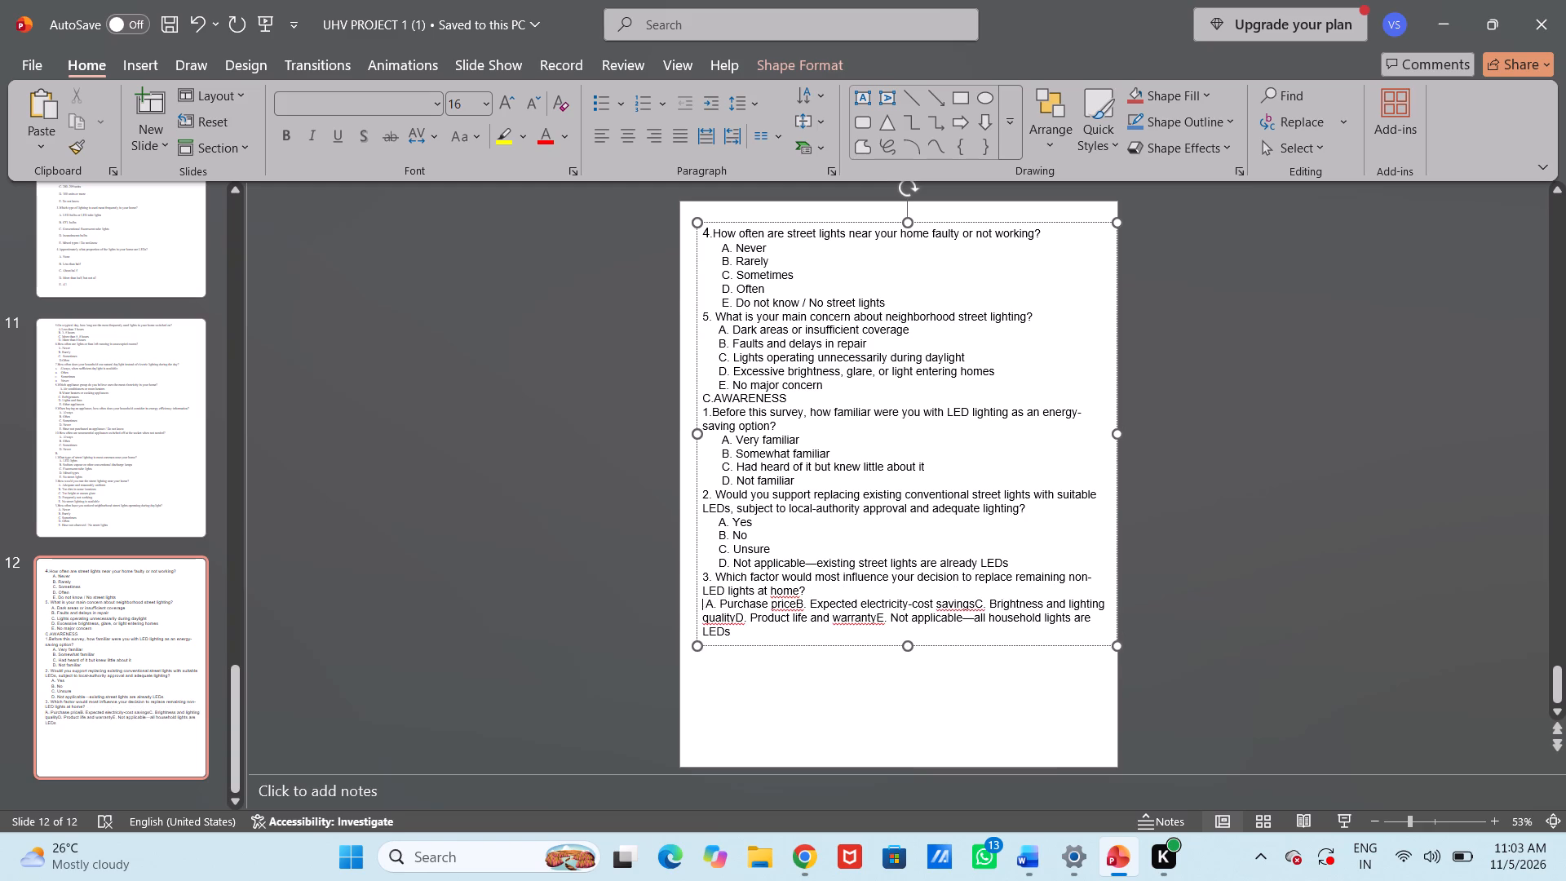
Indent the line of option A, Purchase price, under Awareness question 3 by four more spaces to align with the other options.
{"action": "key", "text": "space"}
{"action": "key", "text": "space"}
{"action": "key", "text": "space"}
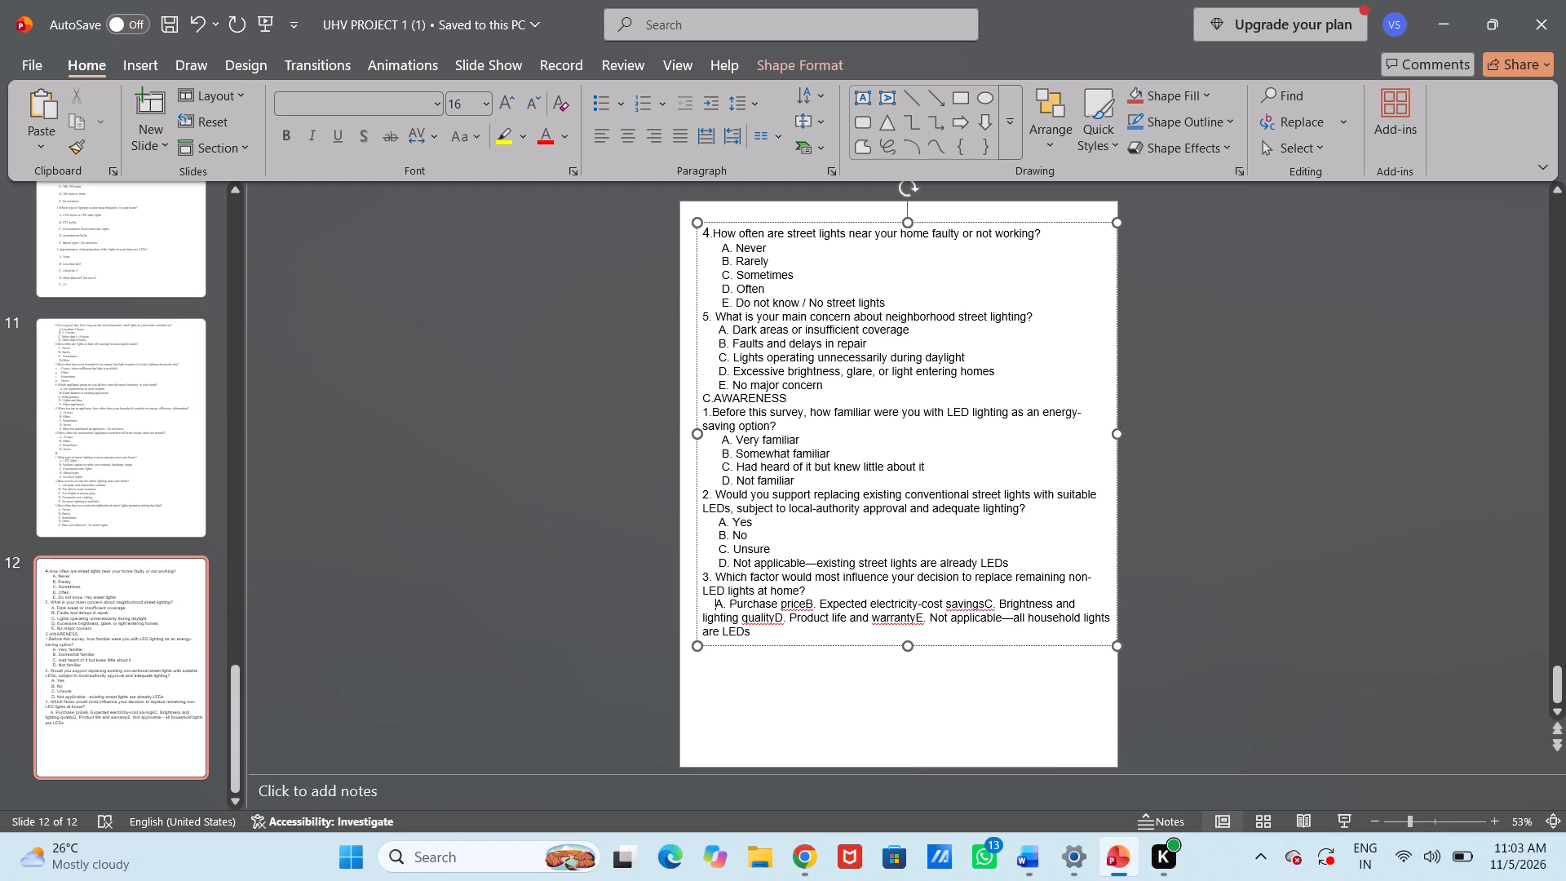
{"action": "key", "text": "space"}
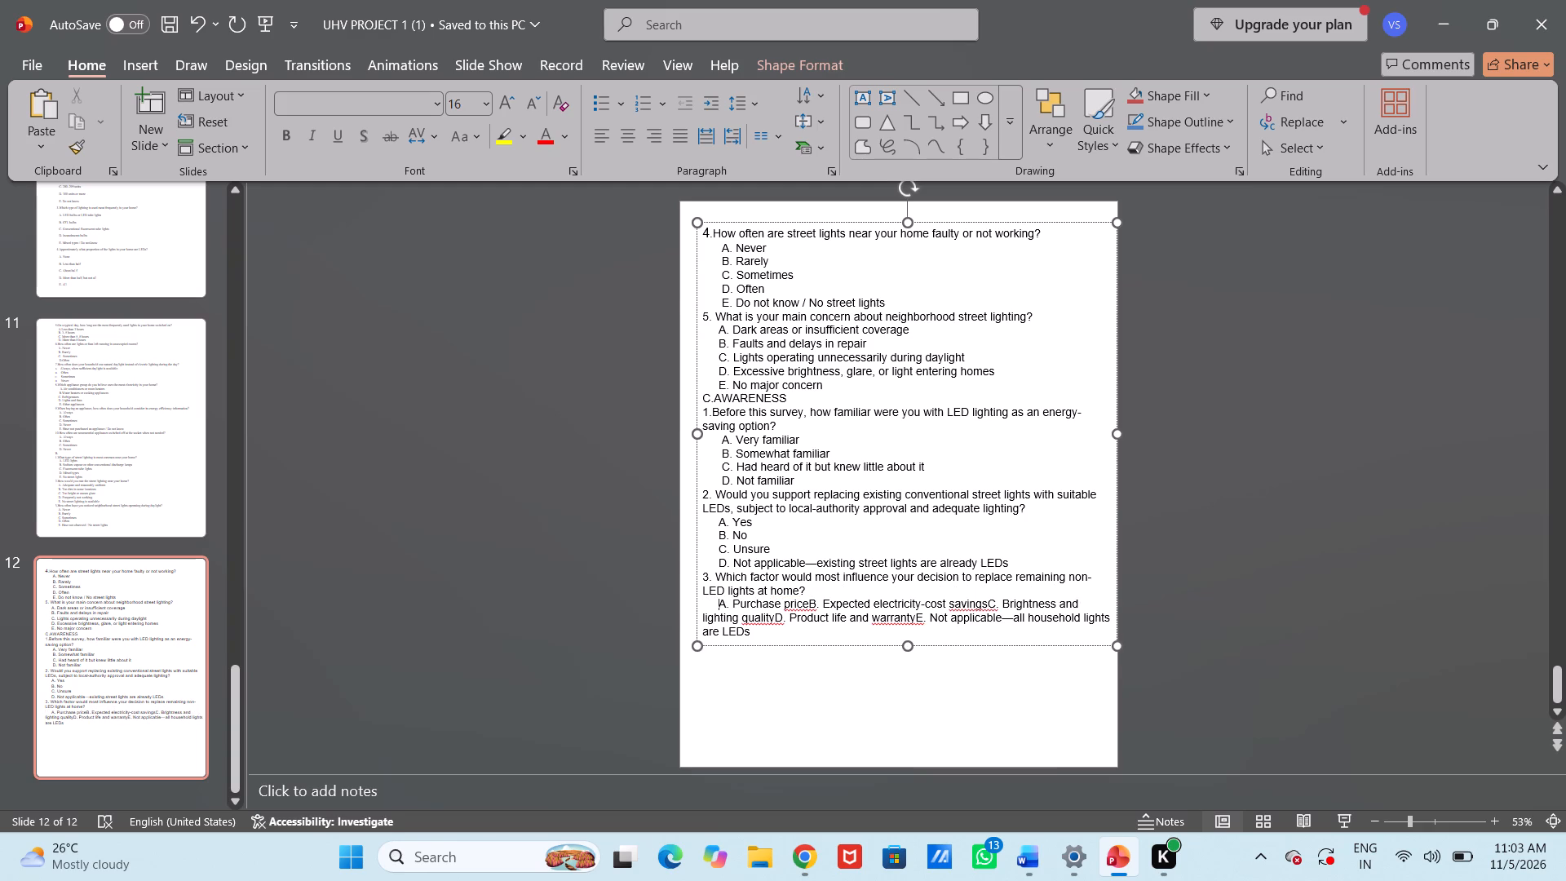
Move question 3's option B, Expected electricity-cost savings, with the text after it, to its own line below option A.
{"action": "left_click", "coordinate": [807, 600]}
{"action": "key", "text": "Return"}
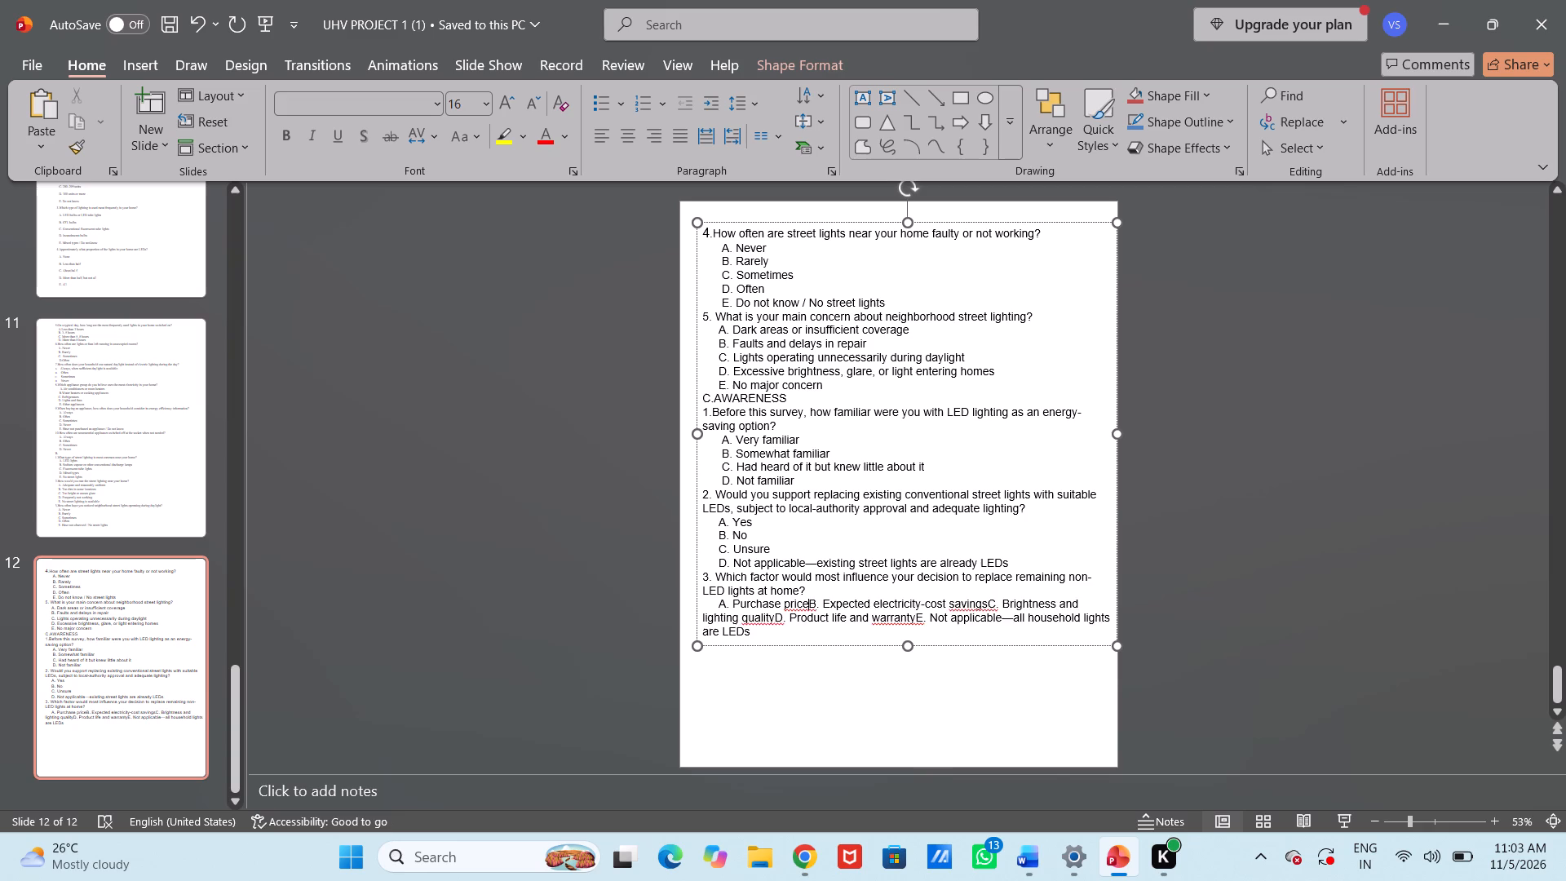
Indent question 3's option B, Expected electricity-cost savings, by five spaces to align with option A.
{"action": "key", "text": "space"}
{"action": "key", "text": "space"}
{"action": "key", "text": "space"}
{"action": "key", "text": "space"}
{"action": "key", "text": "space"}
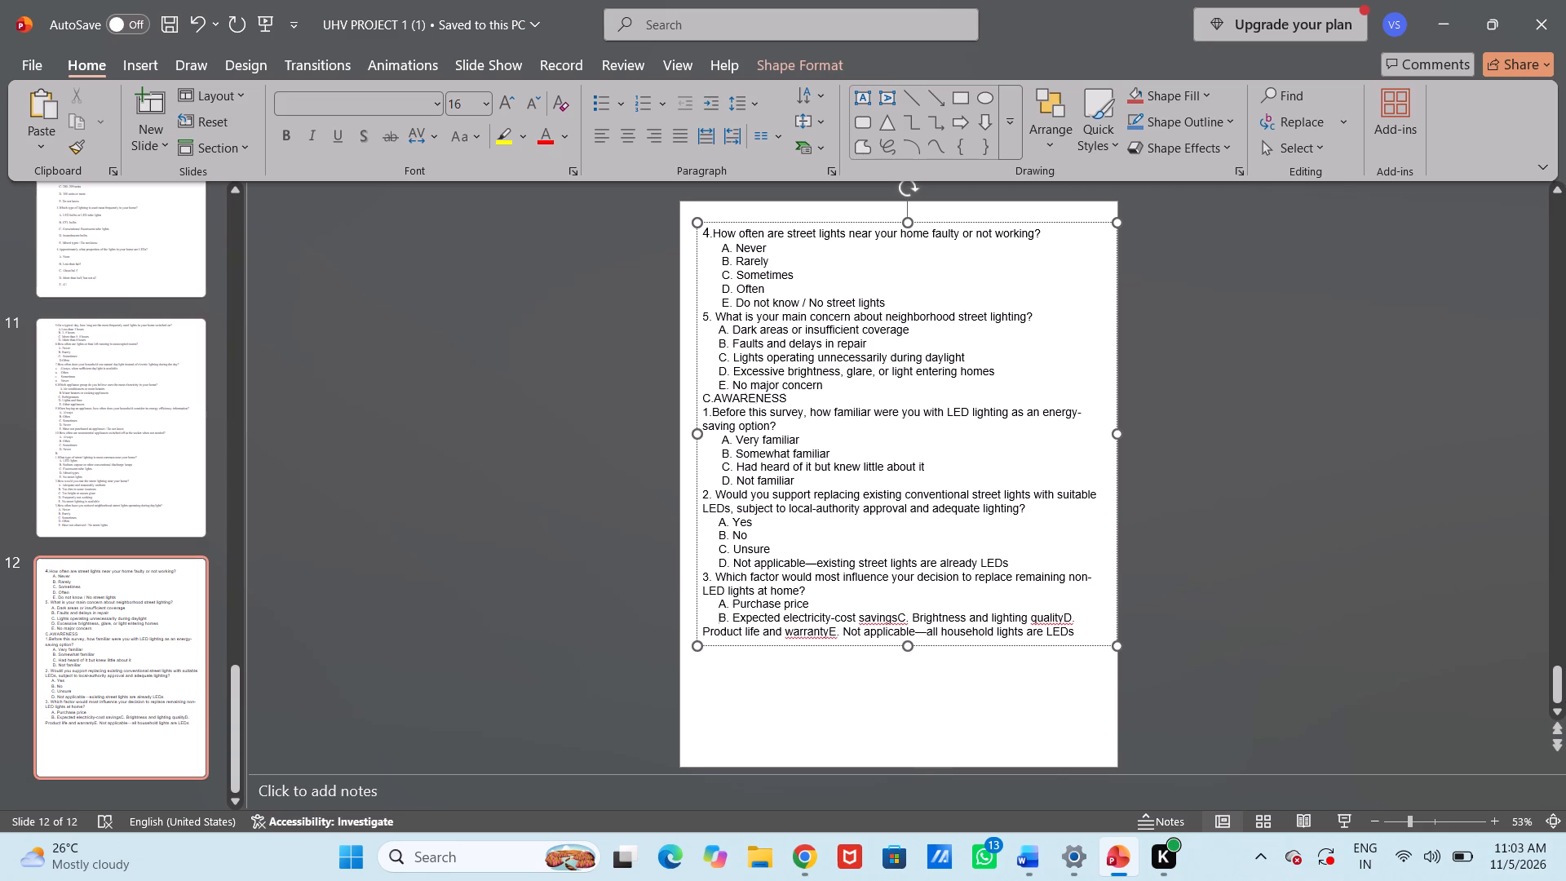
Move question 3's option C, Brightness and lighting quality, with the text after it, to its own line below option B, indented by five spaces.
{"action": "left_click", "coordinate": [896, 616]}
{"action": "key", "text": "Return"}
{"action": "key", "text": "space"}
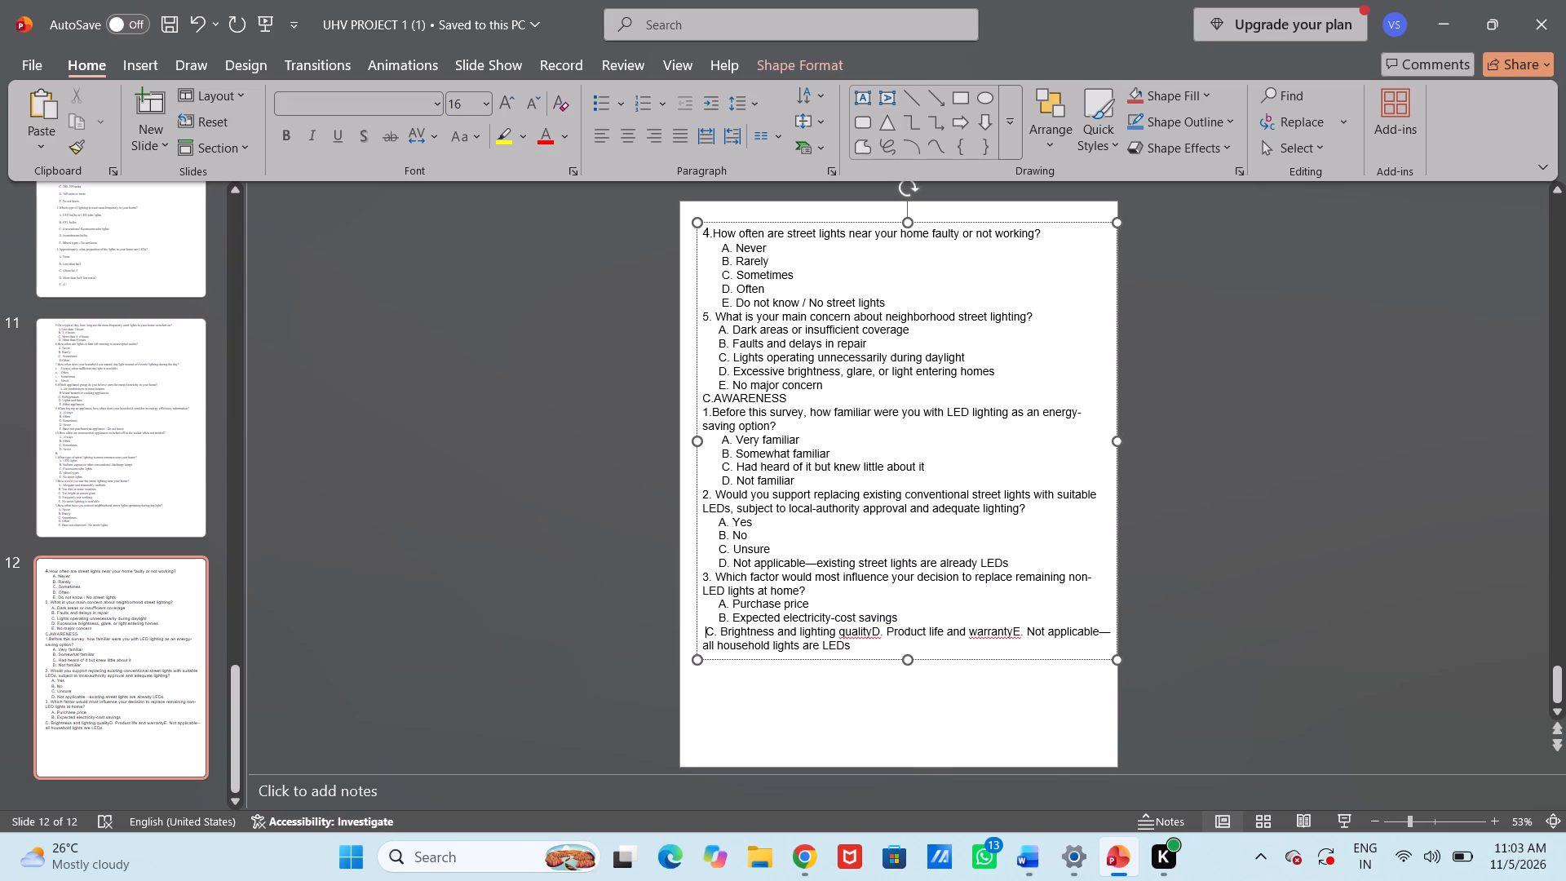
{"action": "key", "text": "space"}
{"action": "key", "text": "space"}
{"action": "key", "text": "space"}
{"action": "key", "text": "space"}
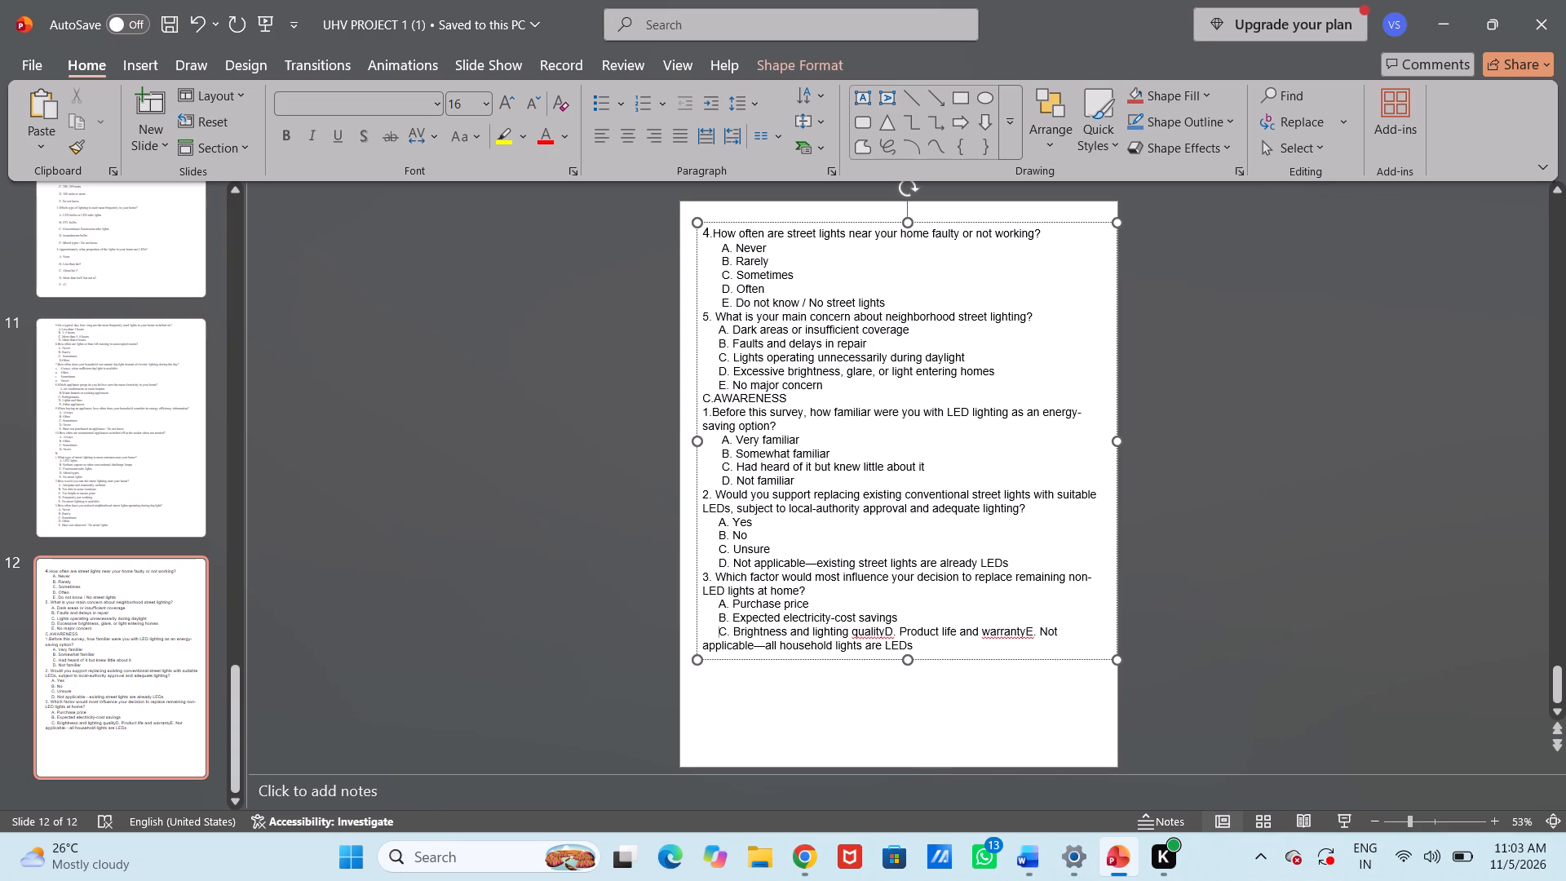
Move question 3's option D, Product life and warranty, with the text after it, to its own line below option C, indented by five spaces.
{"action": "left_click", "coordinate": [883, 630]}
{"action": "key", "text": "Return"}
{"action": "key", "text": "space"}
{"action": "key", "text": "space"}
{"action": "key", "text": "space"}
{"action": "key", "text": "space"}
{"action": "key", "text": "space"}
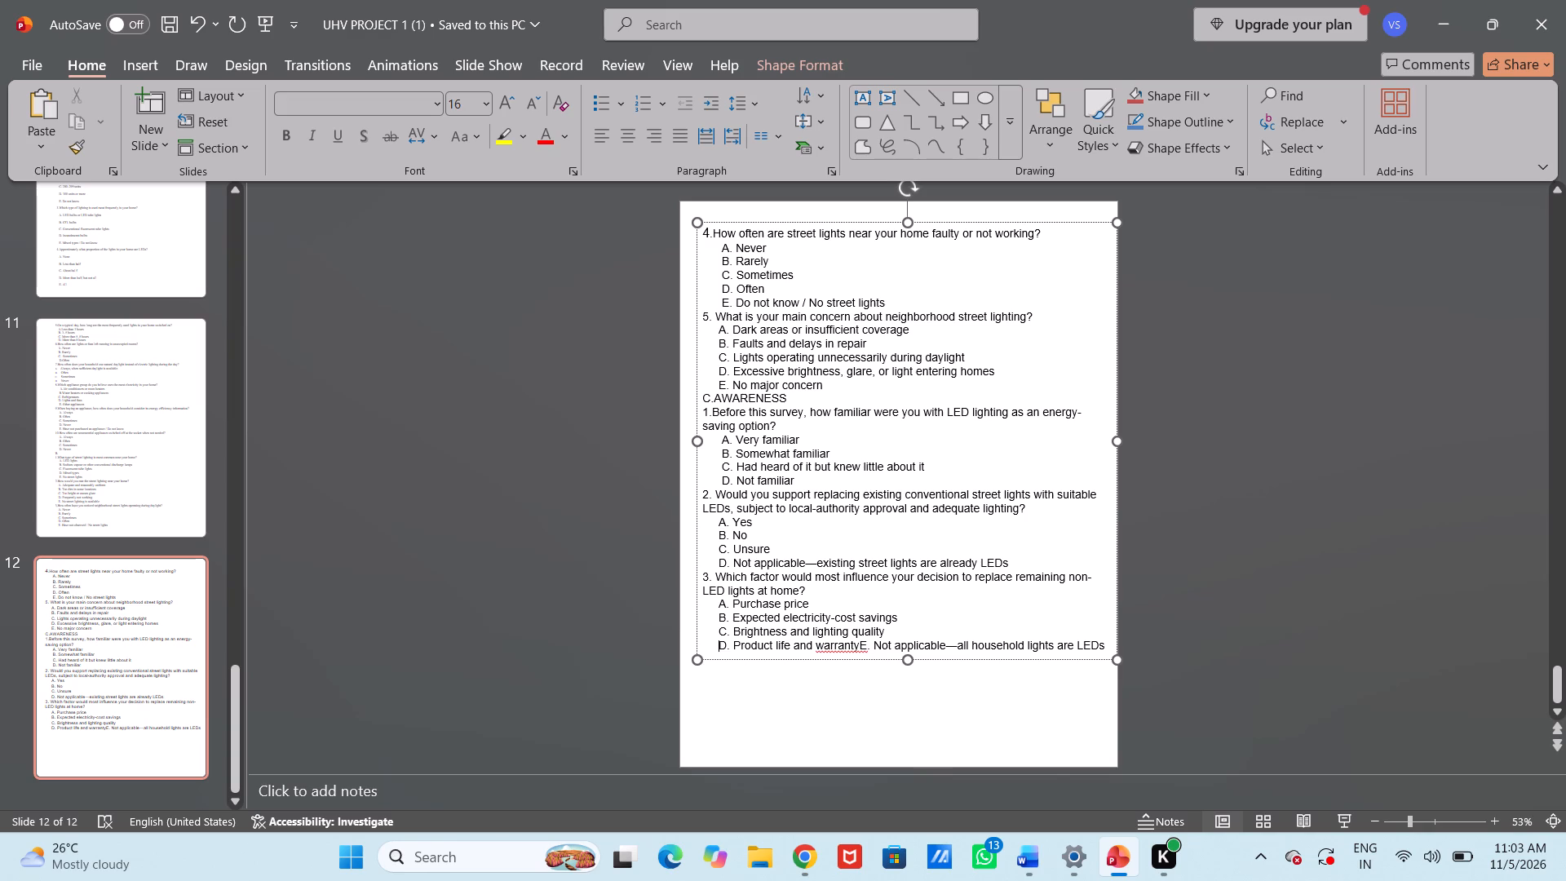
Move question 3's option E, Not applicable—all household lights are LEDs, to its own line below option D, indented by five spaces.
{"action": "left_click", "coordinate": [858, 640]}
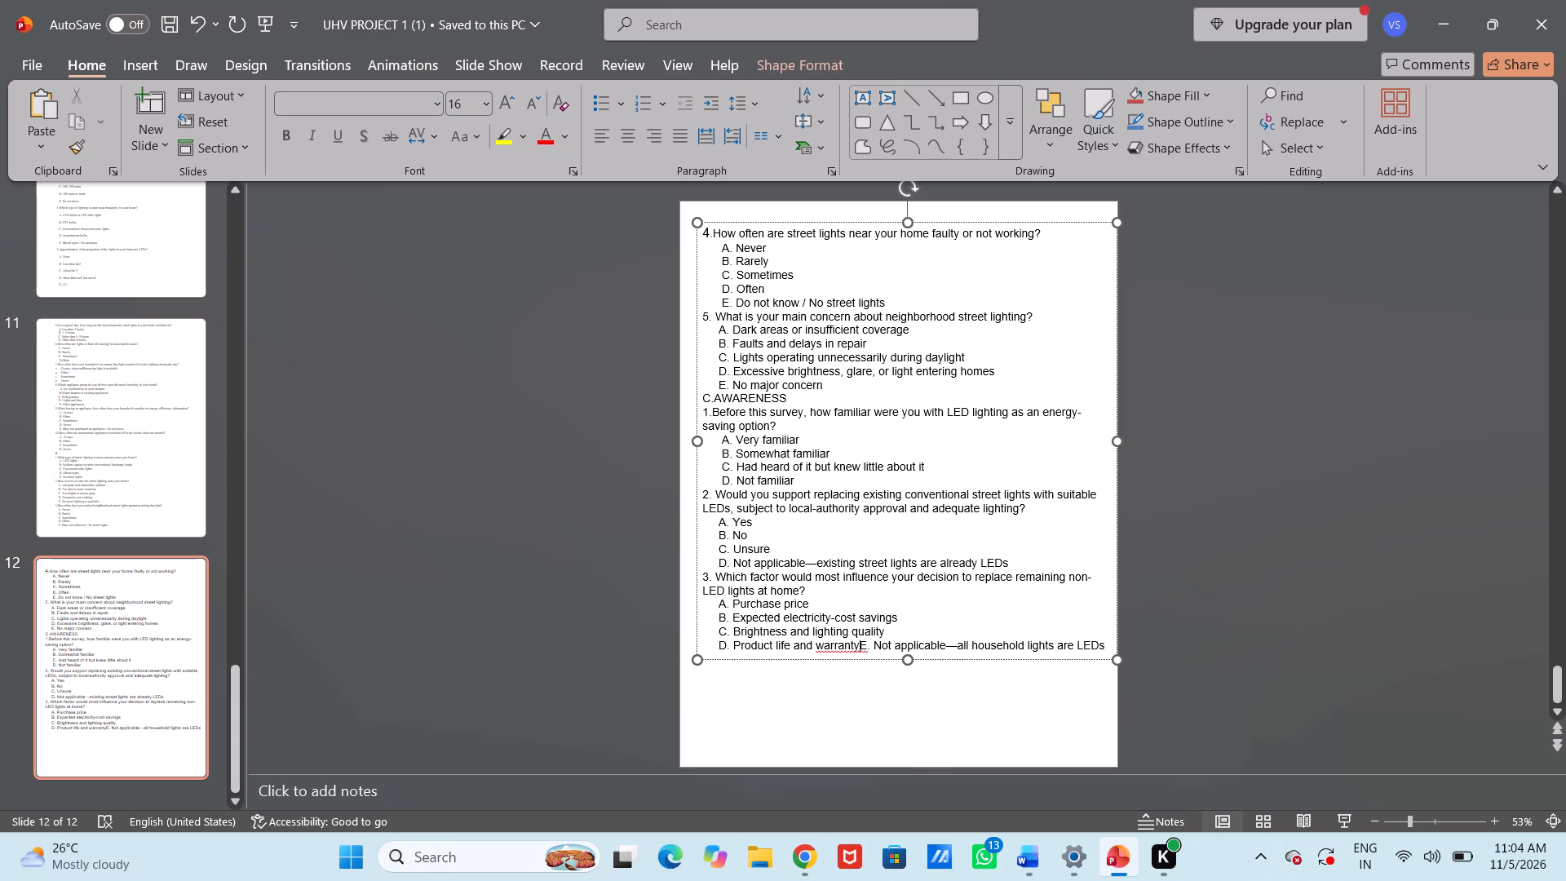
{"action": "key", "text": "Return"}
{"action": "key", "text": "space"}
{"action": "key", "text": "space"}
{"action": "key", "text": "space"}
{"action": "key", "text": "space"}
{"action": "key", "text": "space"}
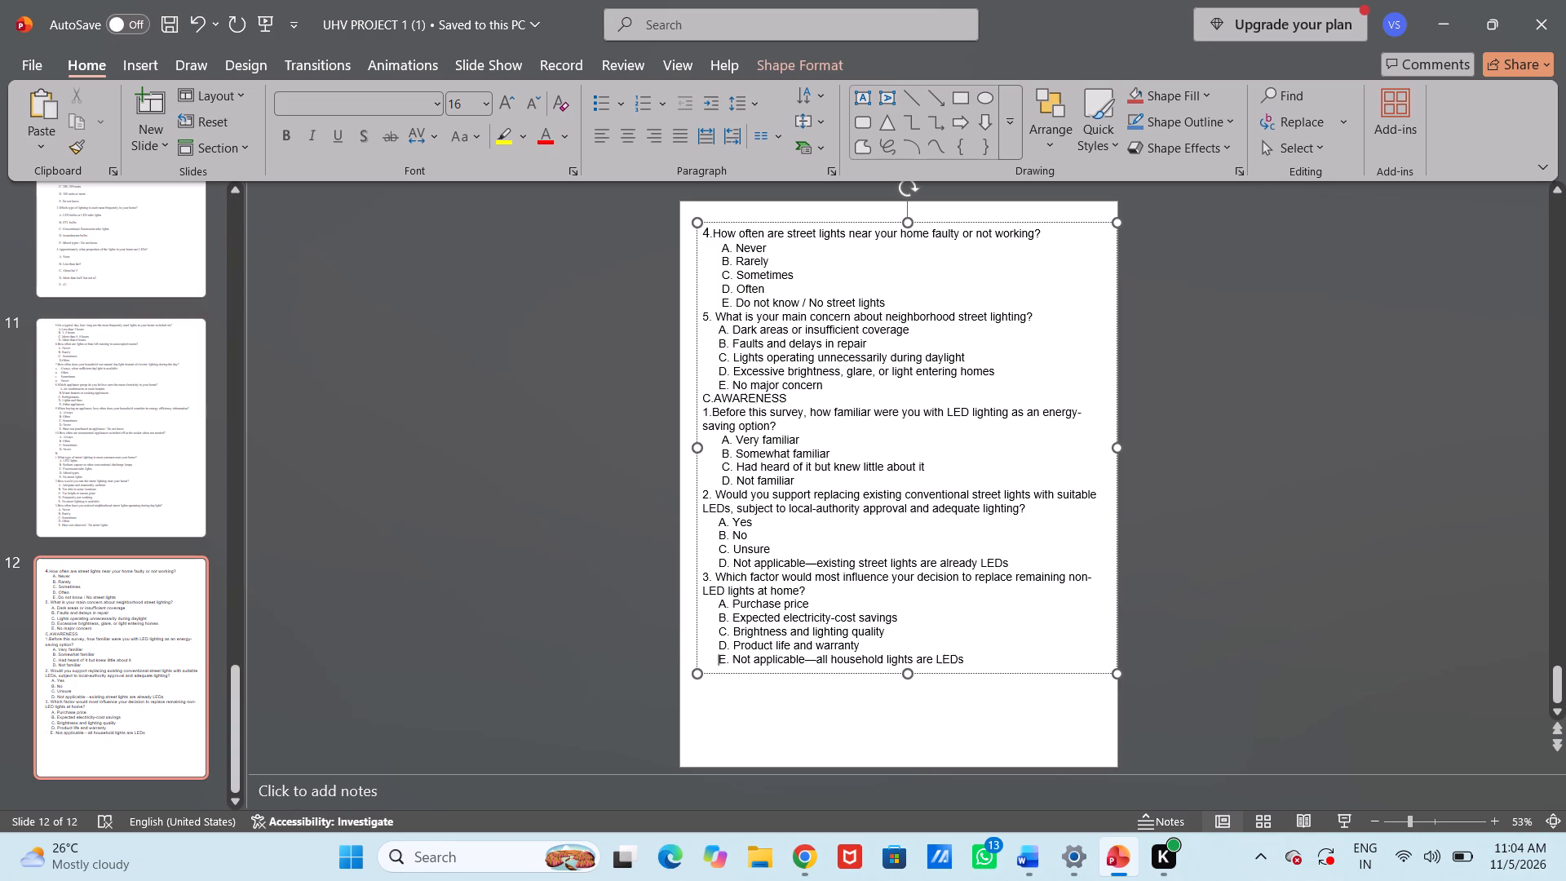
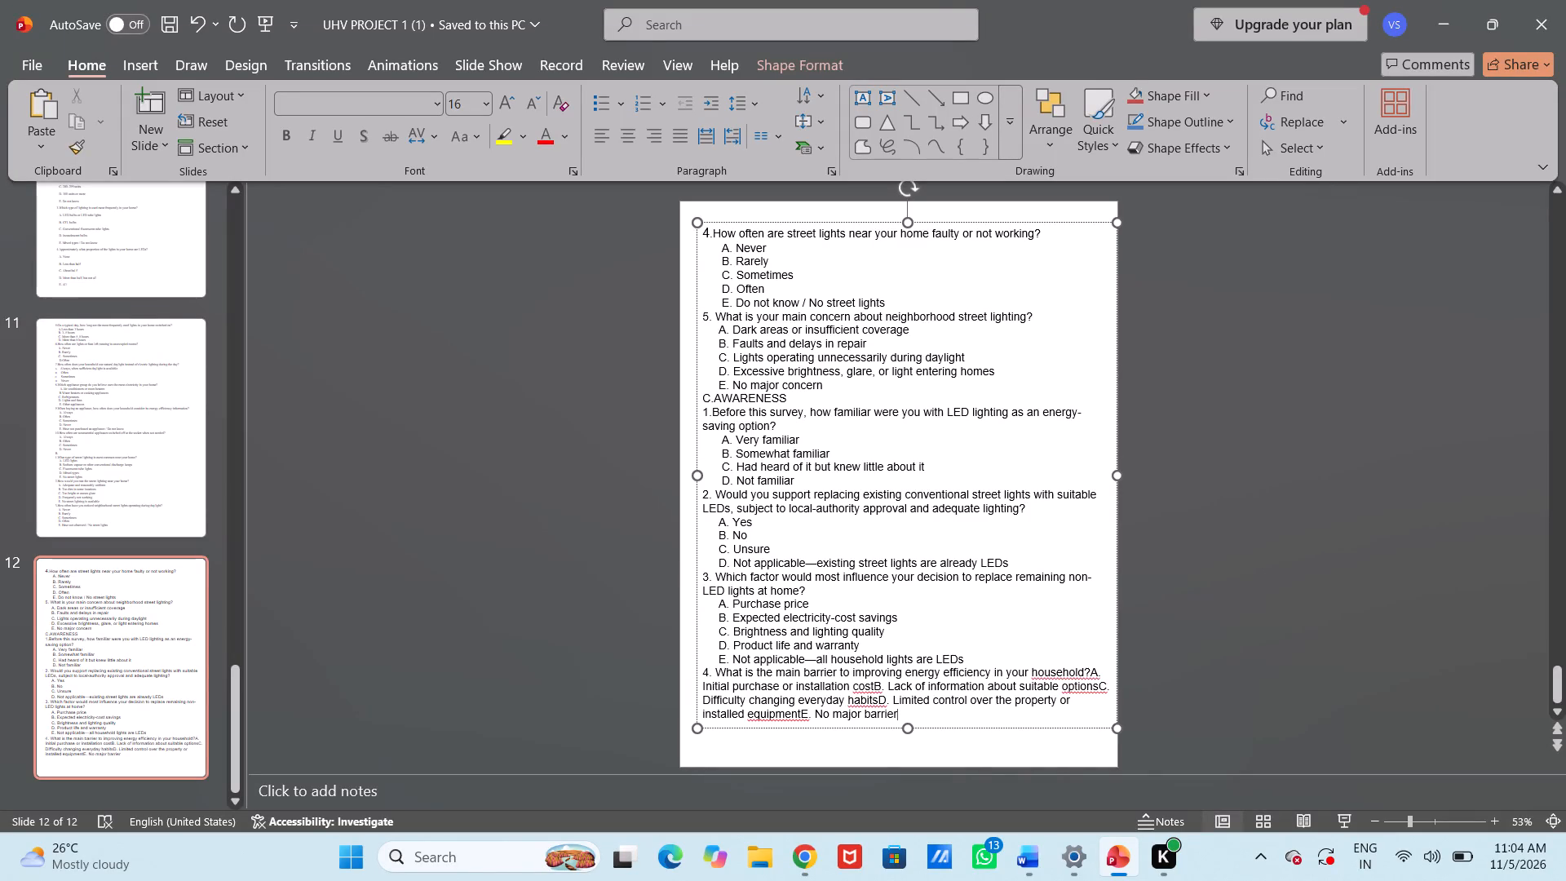
Move Awareness question 4's option A, Initial purchase or installation cost, to its own line below the question, indented by five spaces.
{"action": "left_click", "coordinate": [1090, 670]}
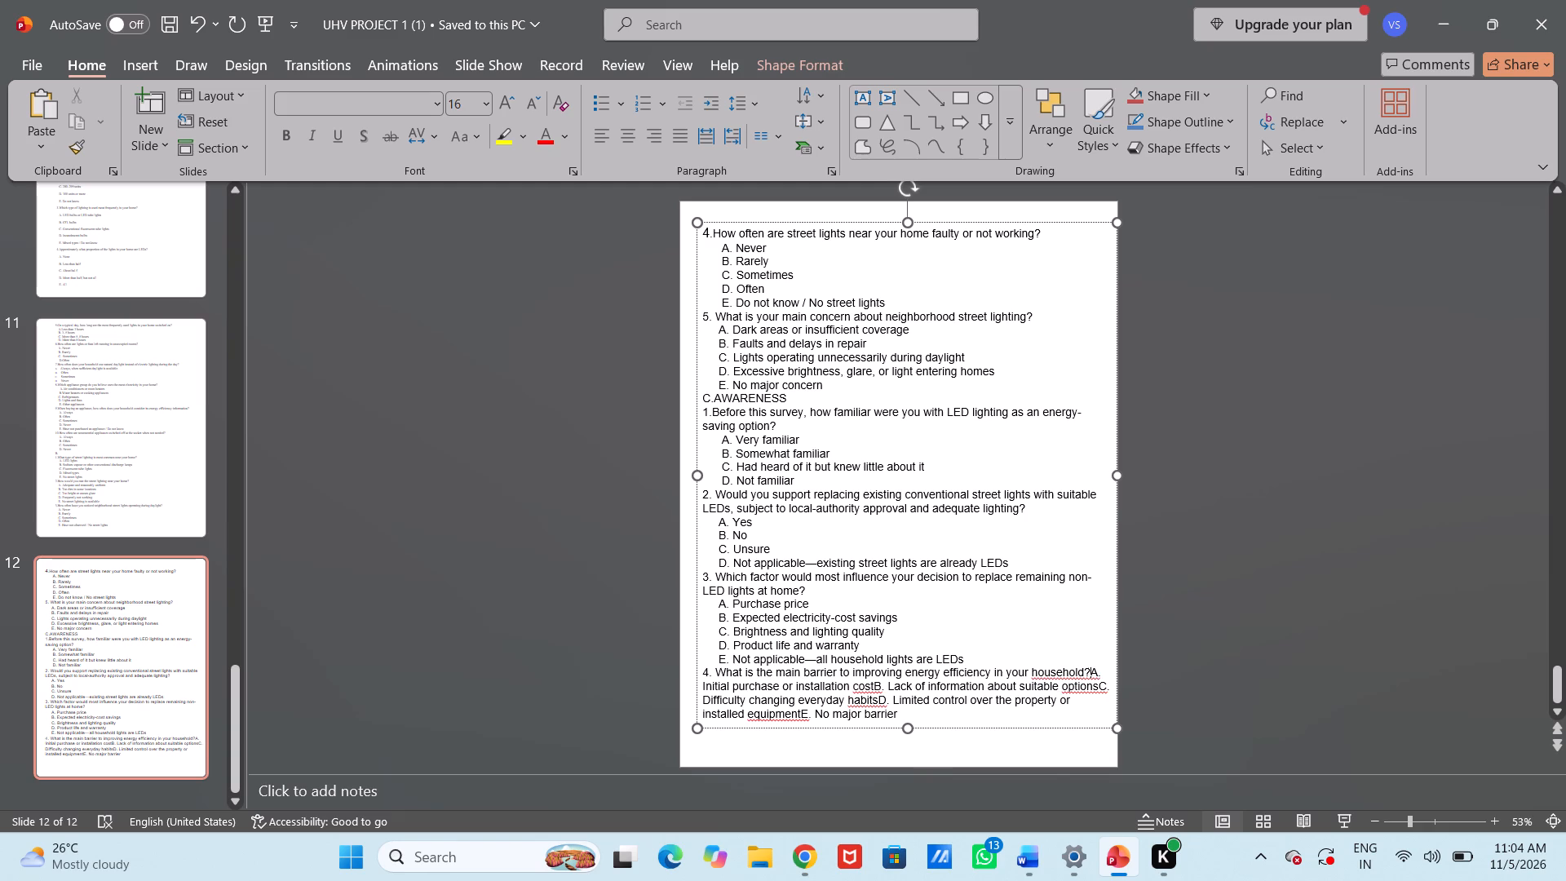
{"action": "key", "text": "Return"}
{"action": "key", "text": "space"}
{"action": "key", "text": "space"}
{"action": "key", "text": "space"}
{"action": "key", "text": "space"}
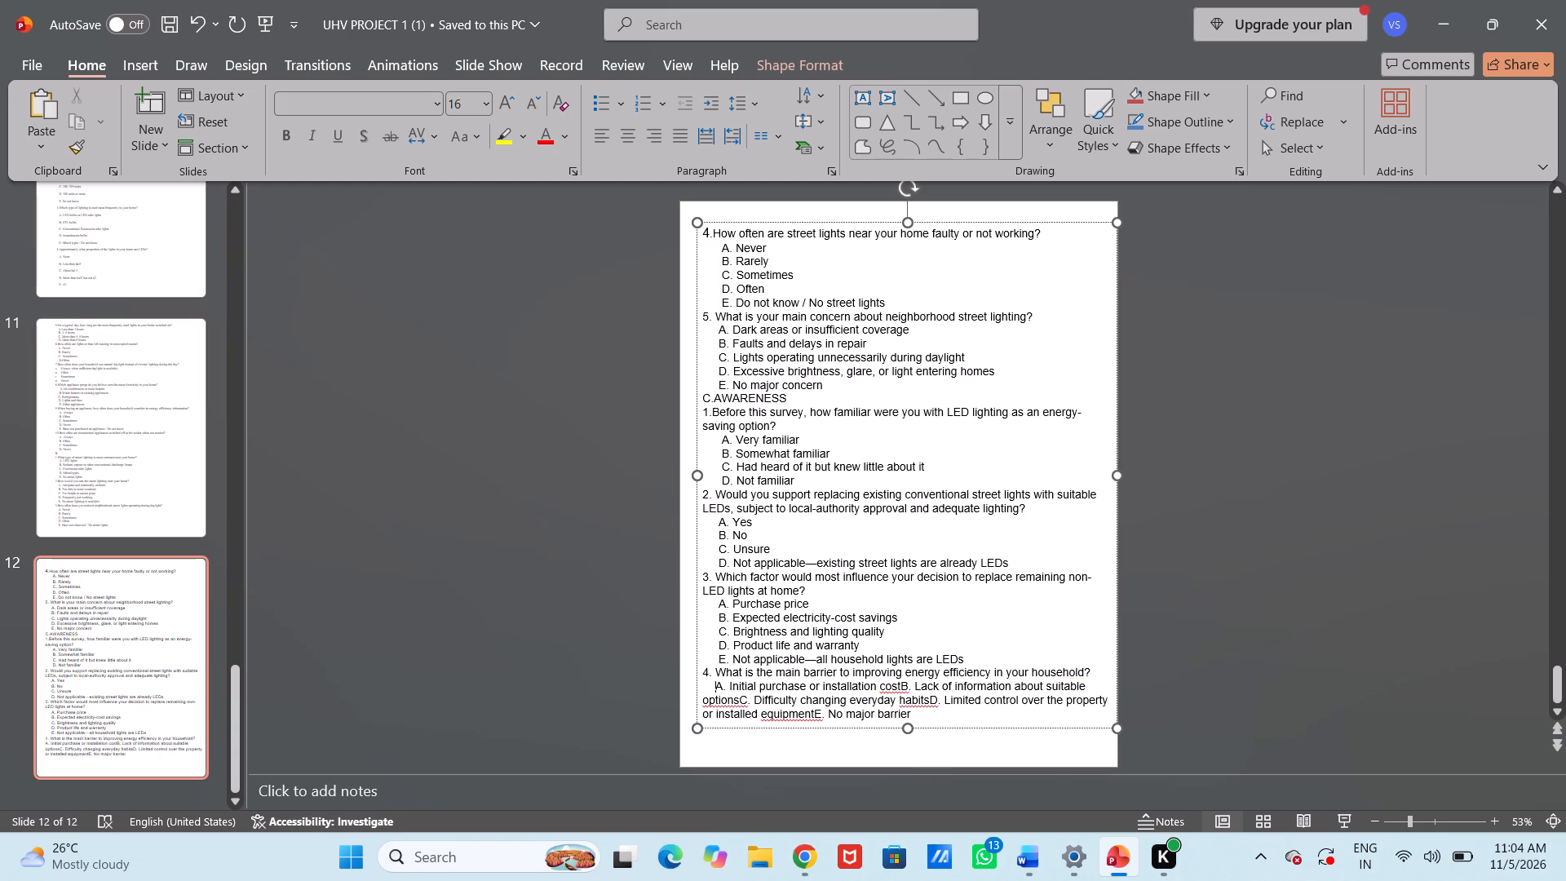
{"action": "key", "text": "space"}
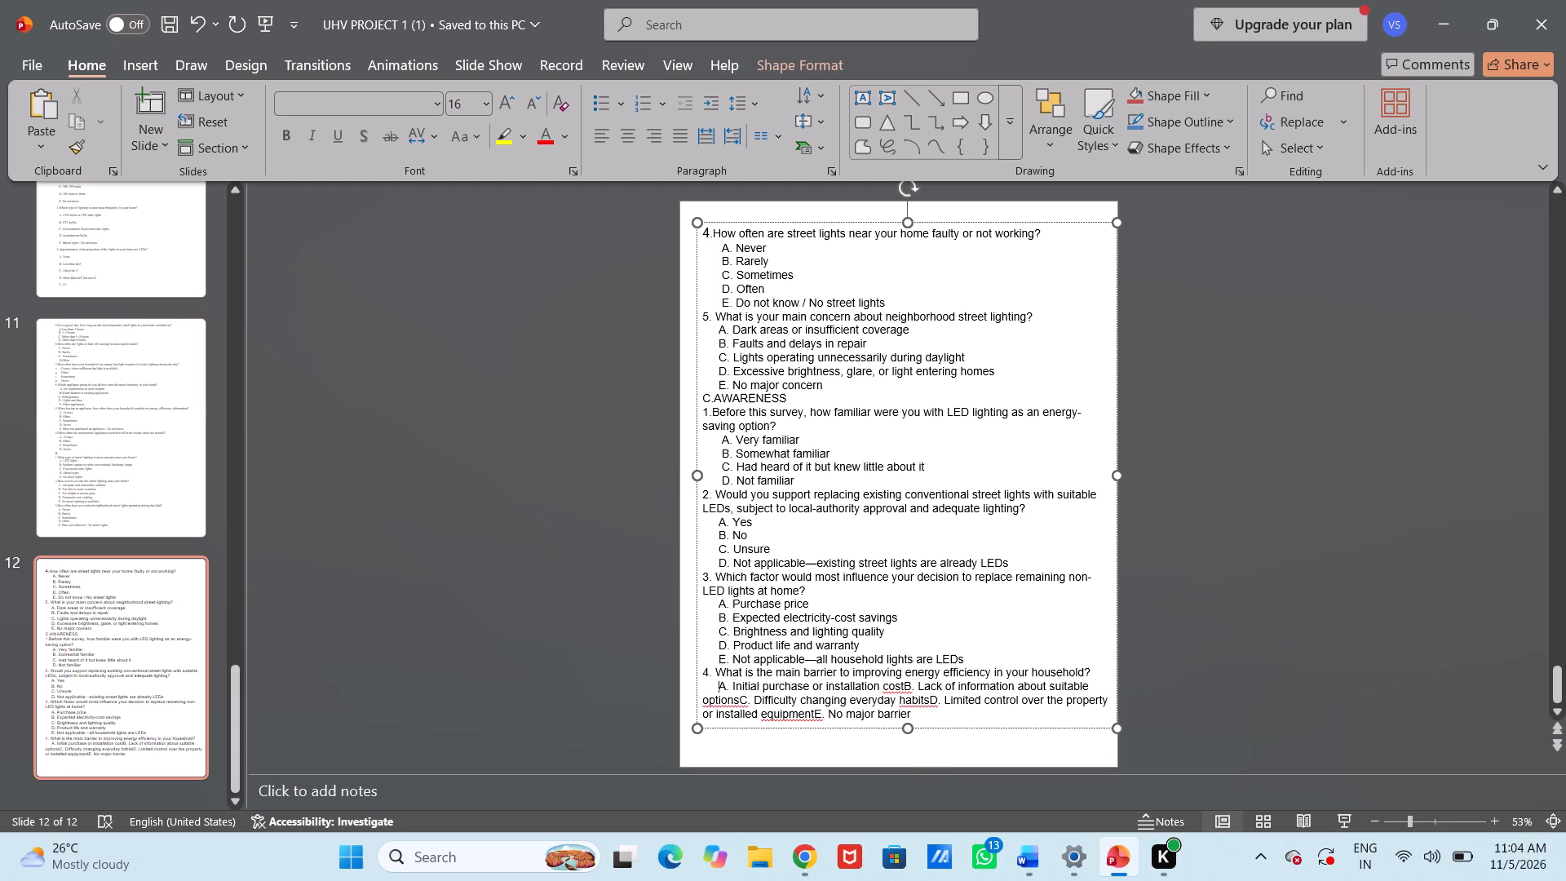
Move question 4's option B, Lack of information about suitable options, to its own line below option A, indented by five spaces.
{"action": "left_click", "coordinate": [903, 685]}
{"action": "key", "text": "Return"}
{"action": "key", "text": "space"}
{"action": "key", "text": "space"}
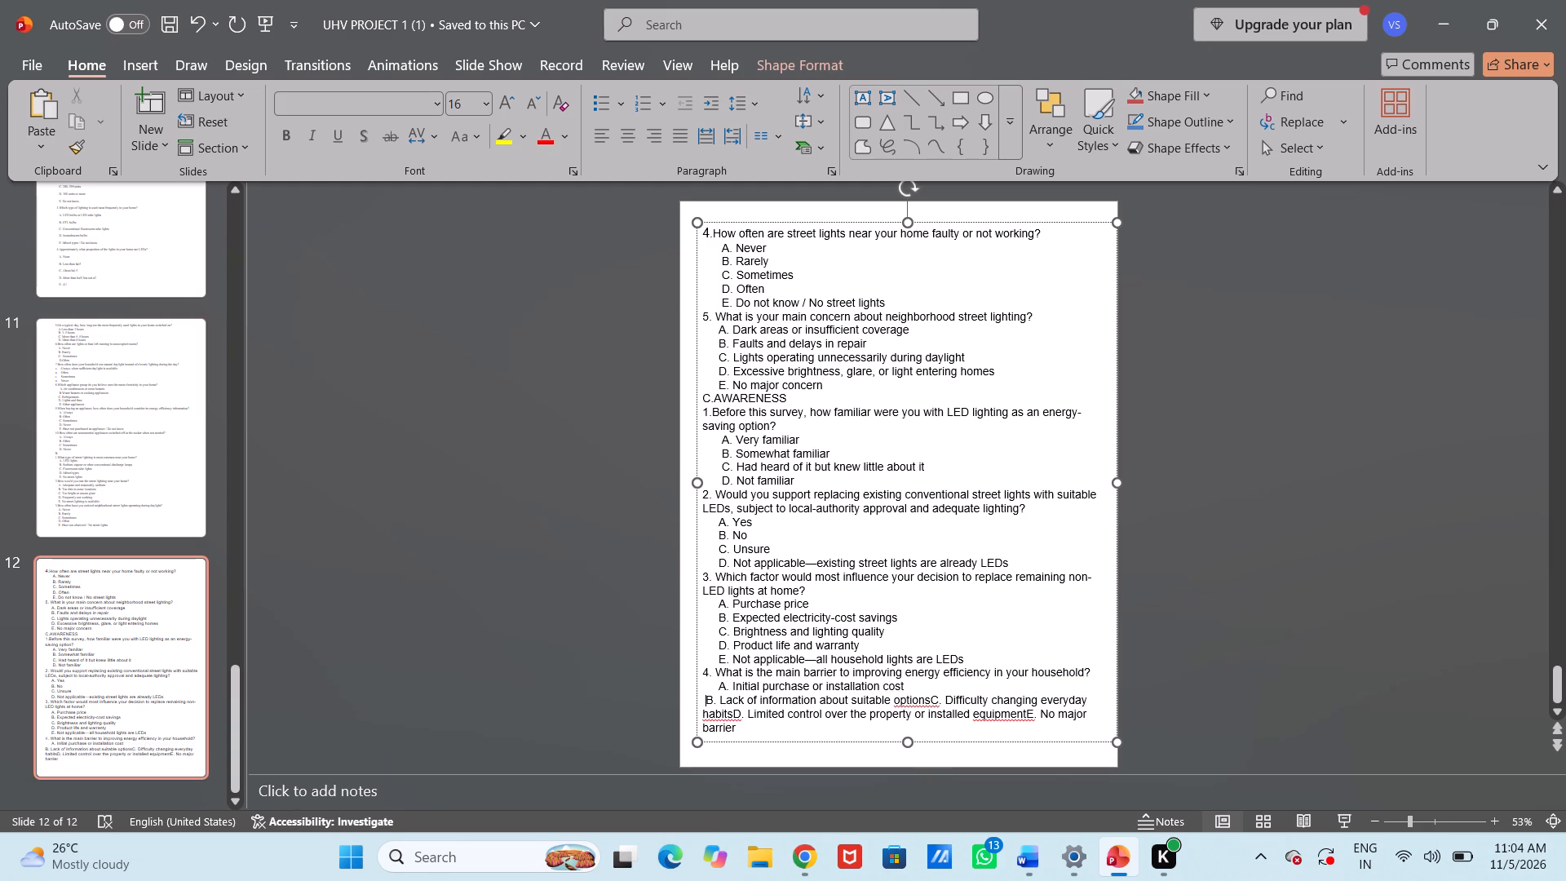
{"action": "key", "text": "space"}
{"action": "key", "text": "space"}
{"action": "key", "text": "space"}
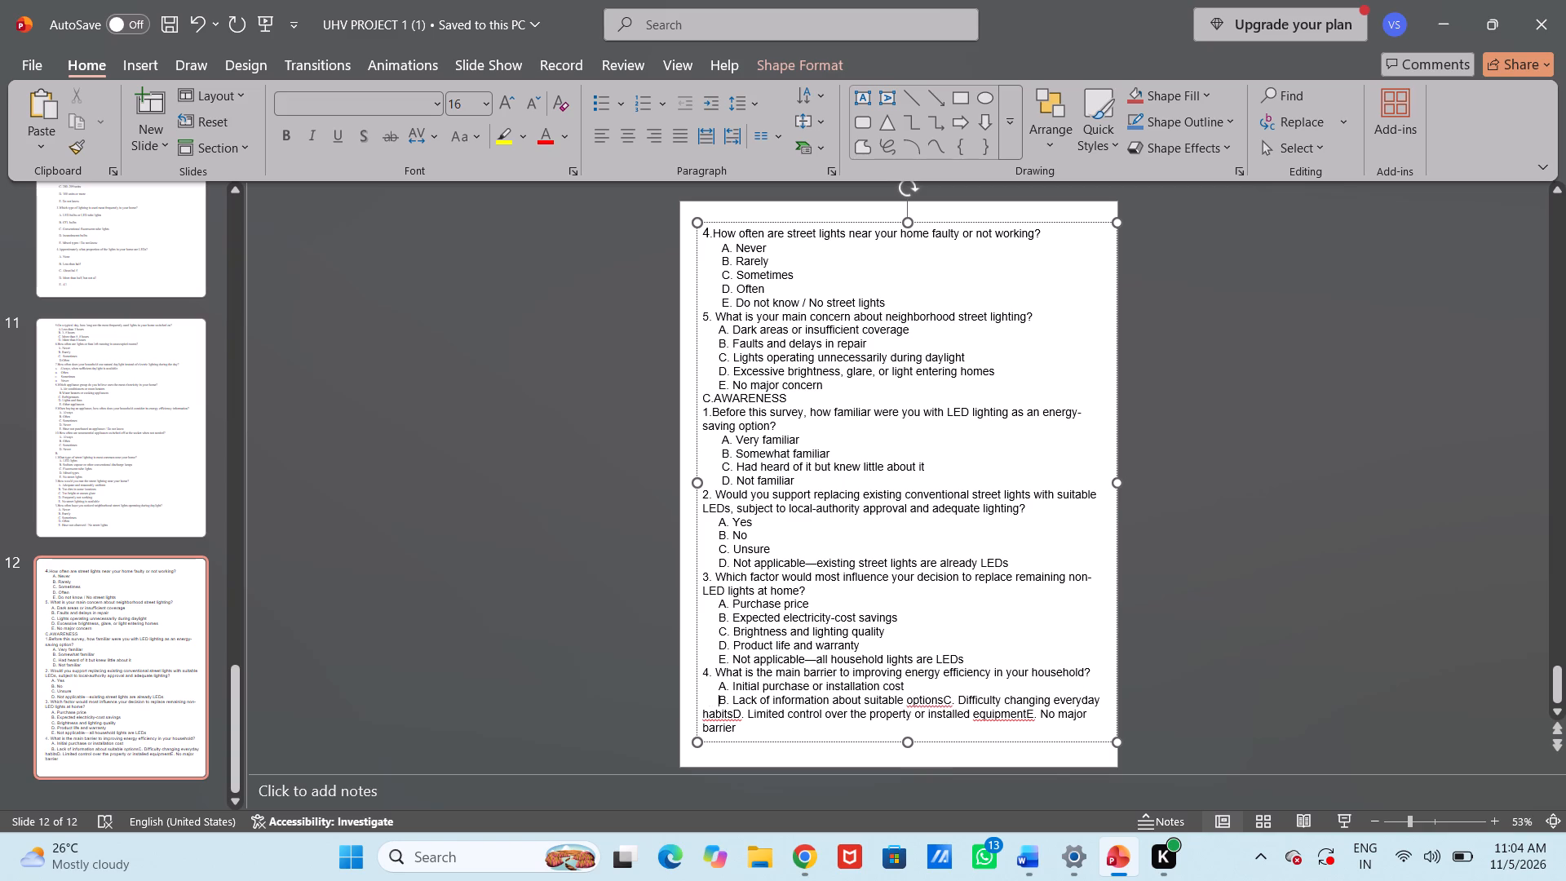
Move question 4's option C, Difficulty changing everyday habits, to its own line below option B, indented by five spaces.
{"action": "left_click", "coordinate": [943, 697]}
{"action": "key", "text": "Return"}
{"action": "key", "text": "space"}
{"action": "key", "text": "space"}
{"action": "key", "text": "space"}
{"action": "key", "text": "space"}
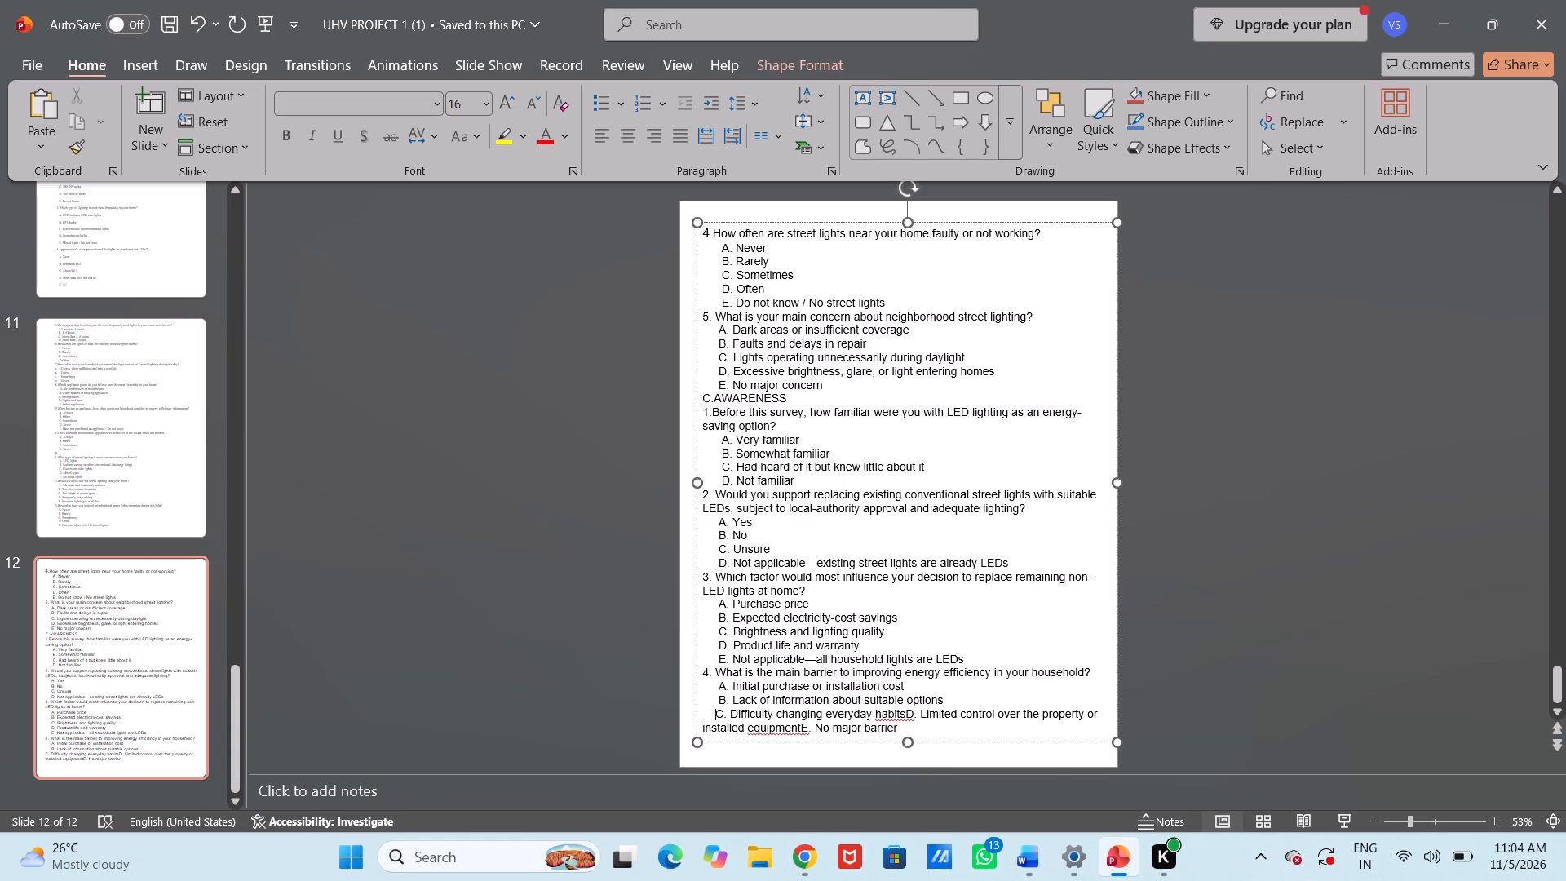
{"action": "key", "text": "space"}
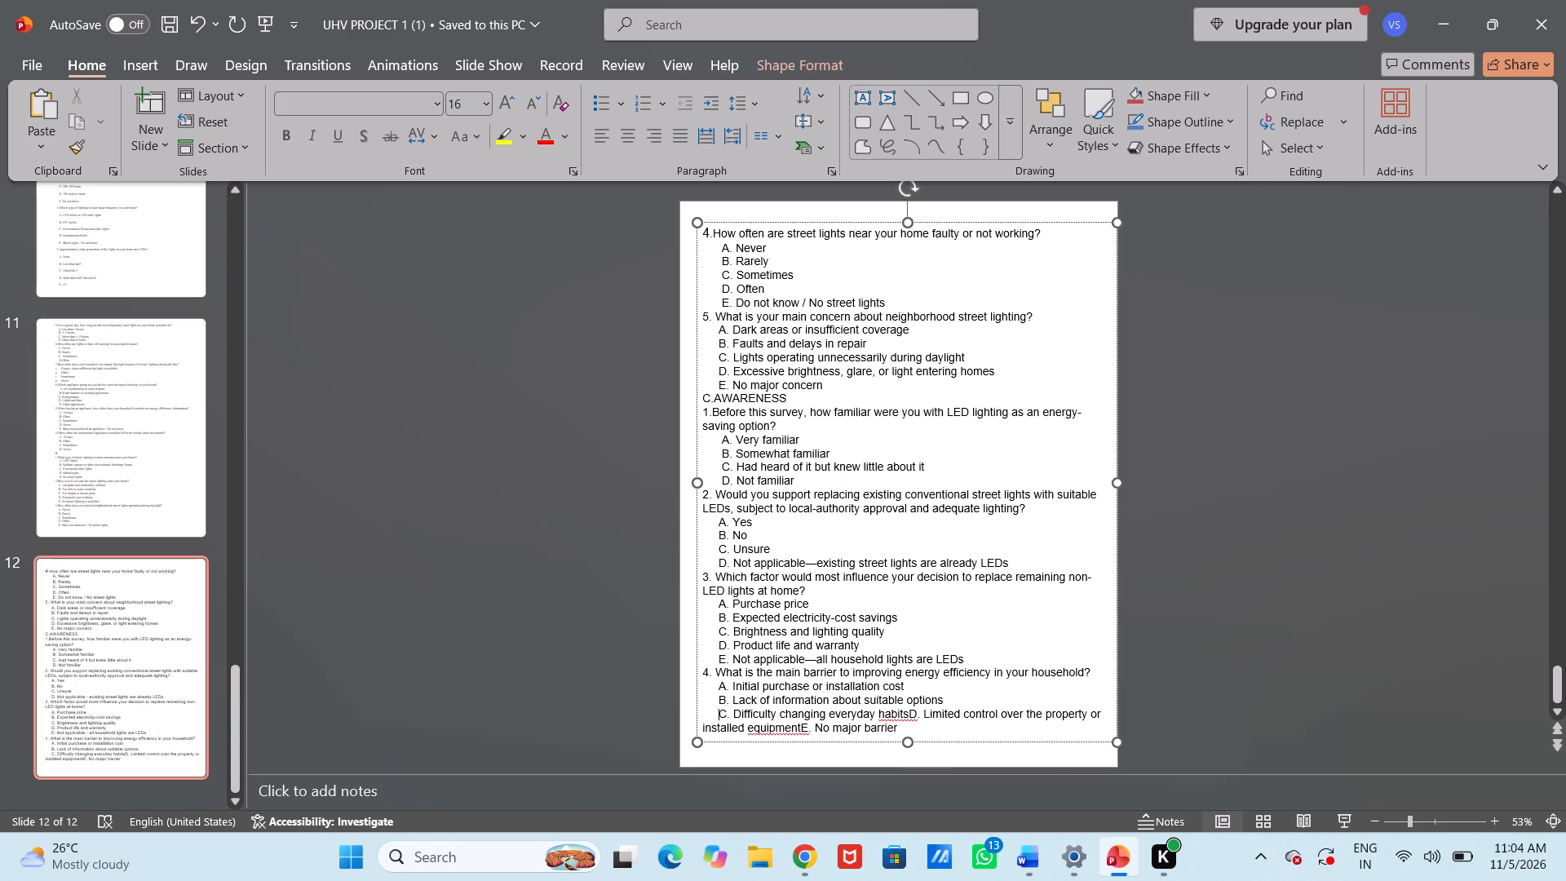
Move question 4's option D, Limited control over the property or installed equipment, to its own line below option C, indented by five spaces.
{"action": "left_click", "coordinate": [909, 712]}
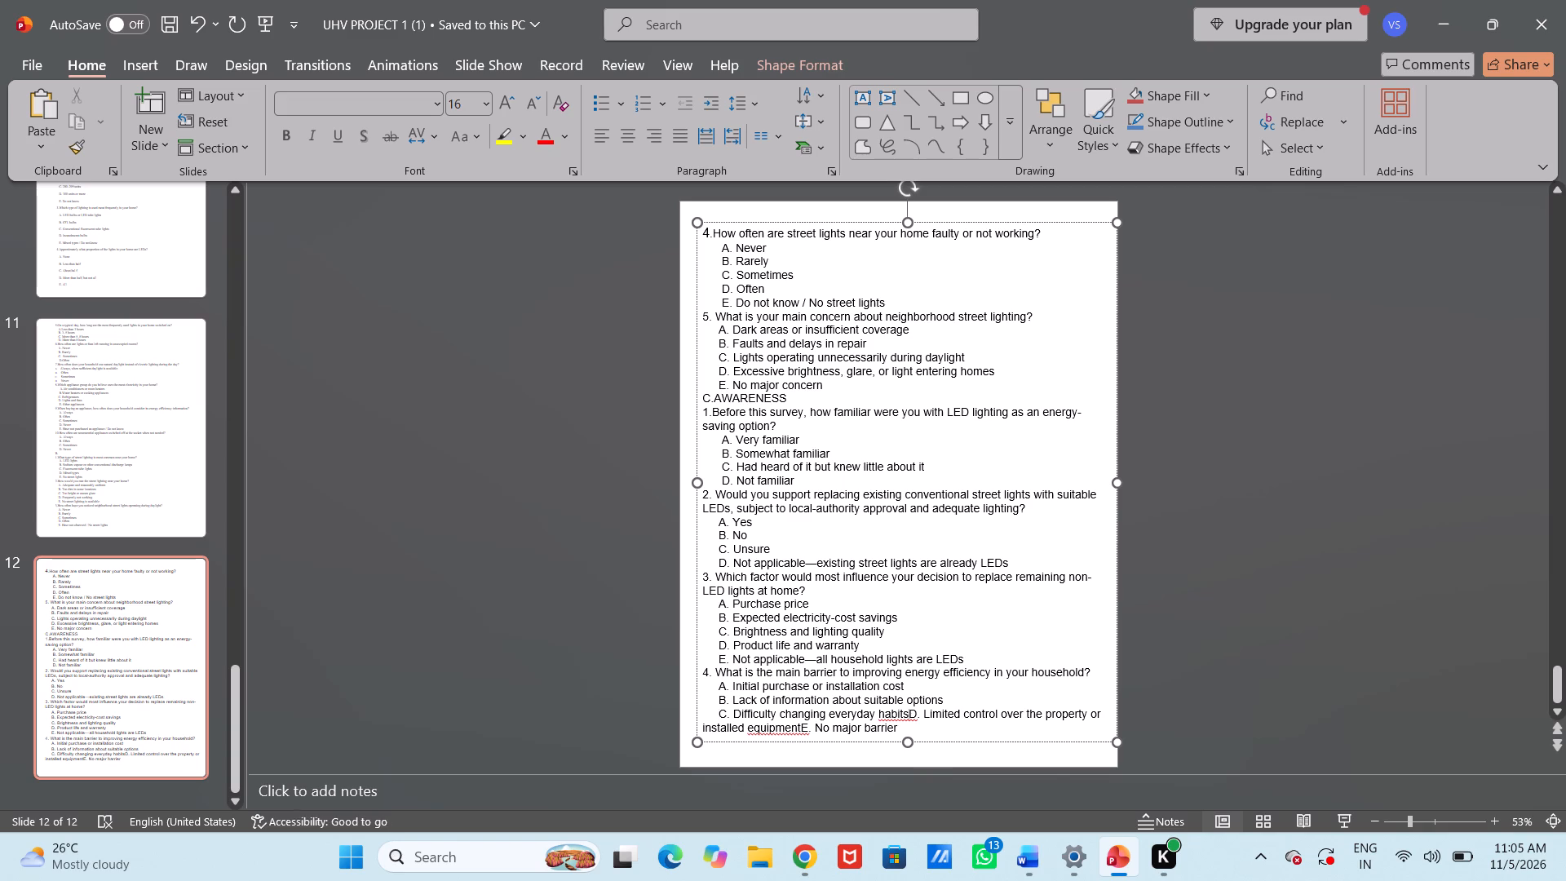
{"action": "key", "text": "Return"}
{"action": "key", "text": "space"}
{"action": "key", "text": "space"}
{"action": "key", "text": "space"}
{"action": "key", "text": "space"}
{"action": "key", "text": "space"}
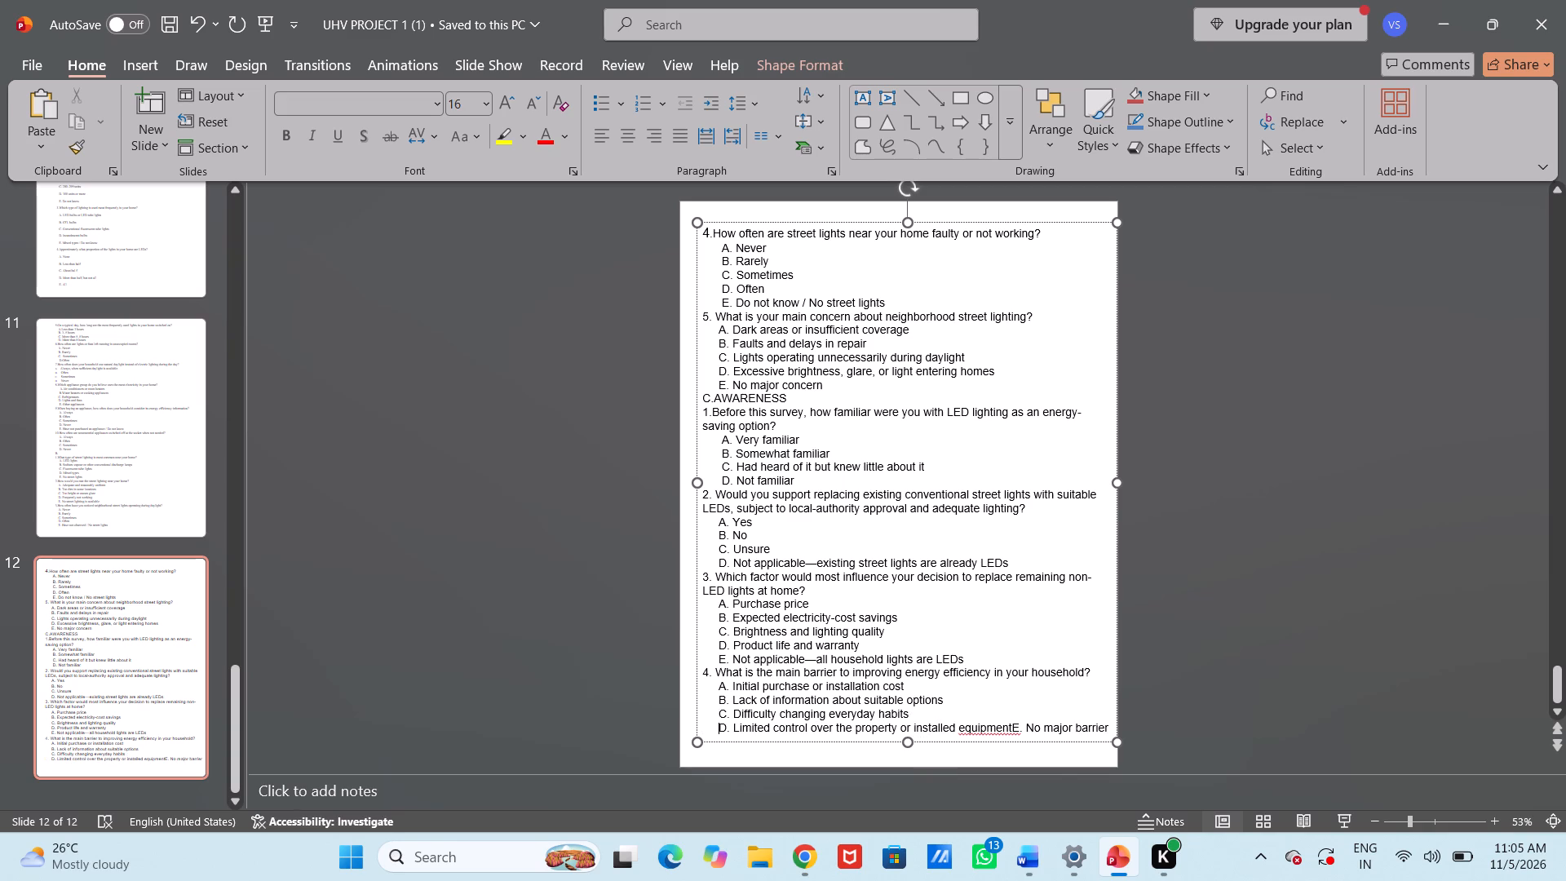
Move question 4's option E, No major barrier, to its own line below option D, indented by five spaces.
{"action": "left_click", "coordinate": [1012, 728]}
{"action": "key", "text": "Return"}
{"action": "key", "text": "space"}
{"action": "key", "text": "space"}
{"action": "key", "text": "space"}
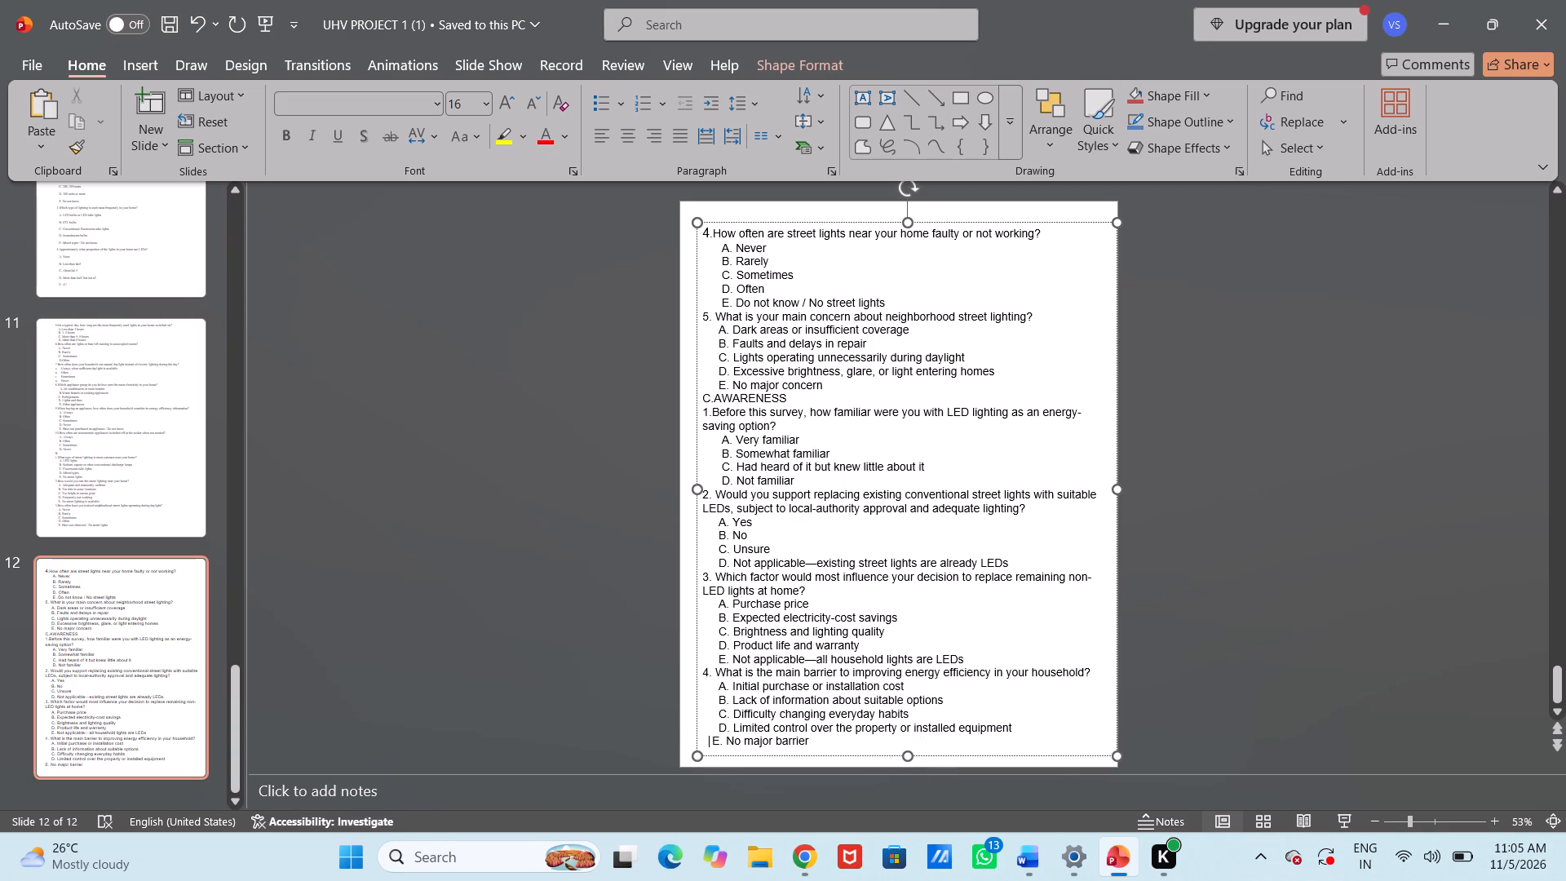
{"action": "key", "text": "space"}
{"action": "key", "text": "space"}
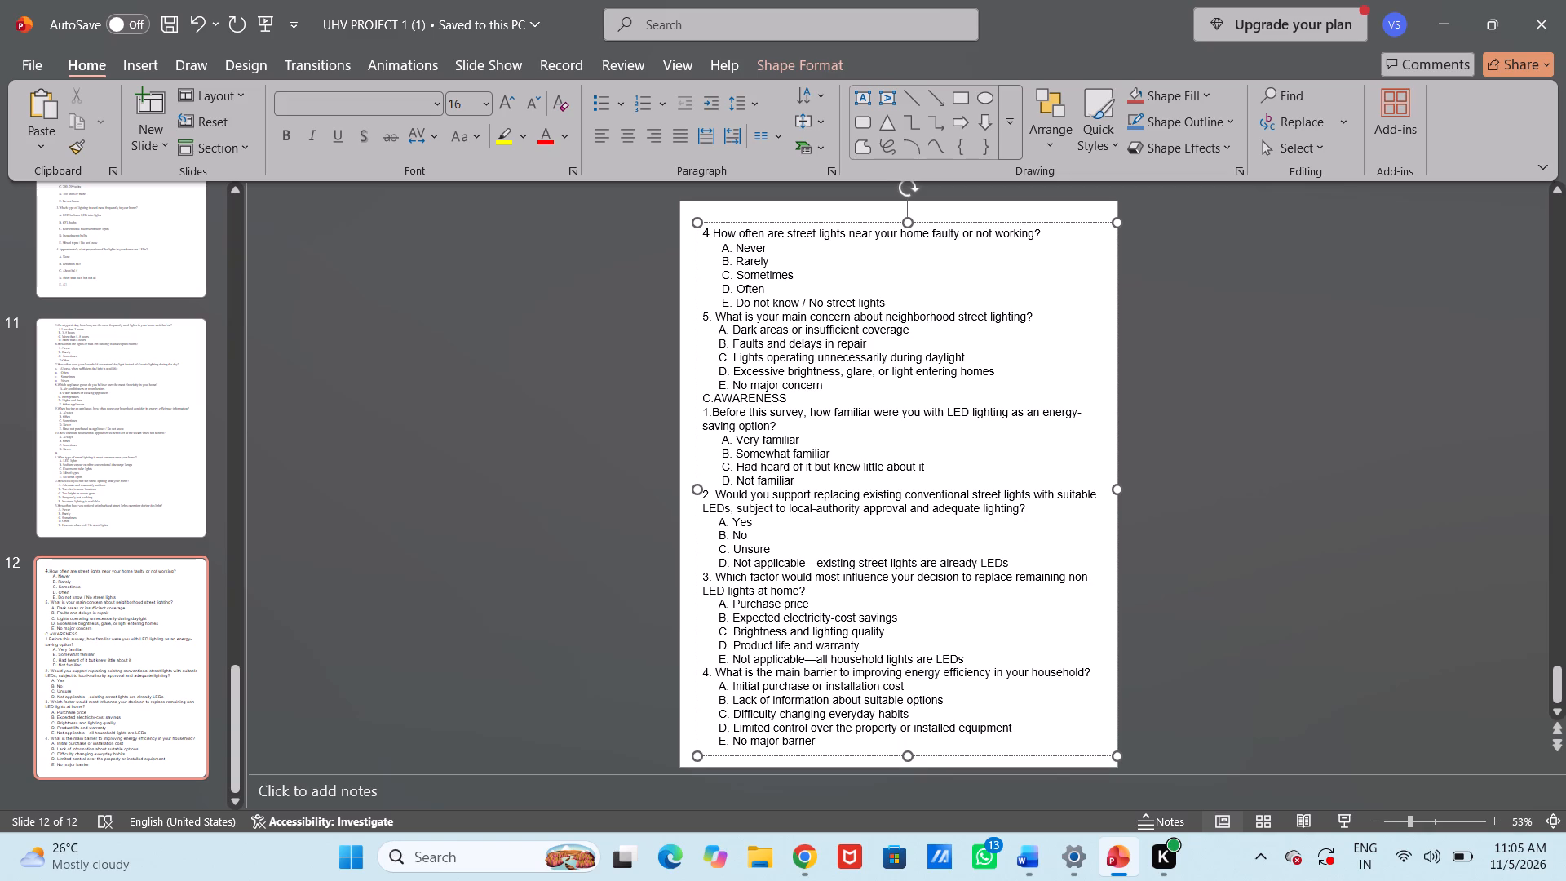
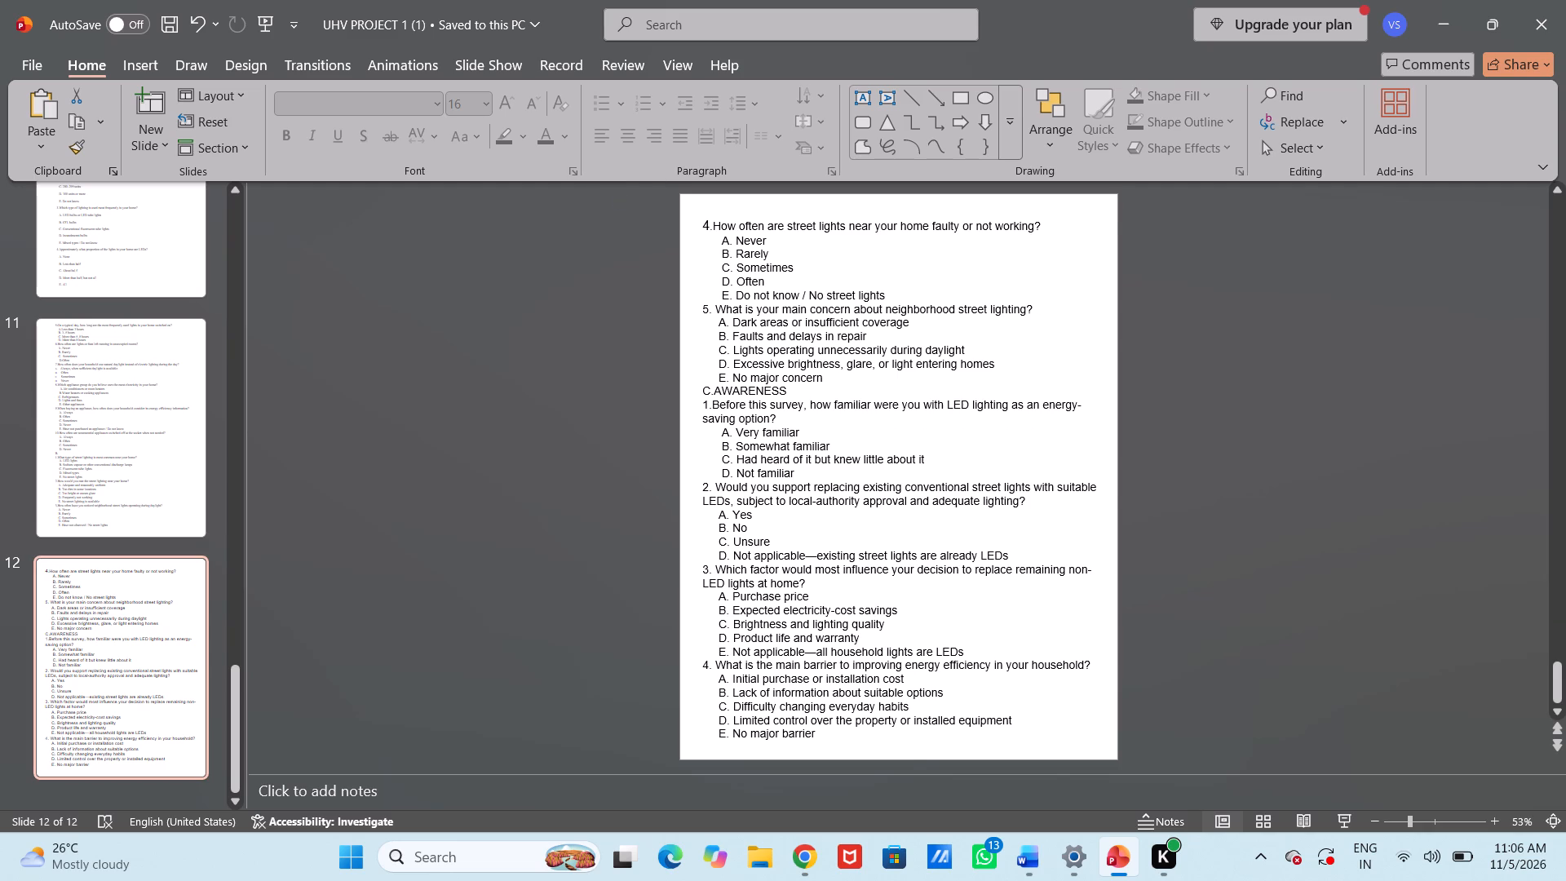
Set the font size of all the questionnaire text on slide 12 to 12.
{"action": "left_click_drag", "start_coordinate": [705, 224], "coordinate": [966, 693]}
{"action": "scroll", "coordinate": [958, 677], "scroll_direction": "up", "scroll_amount": 1}
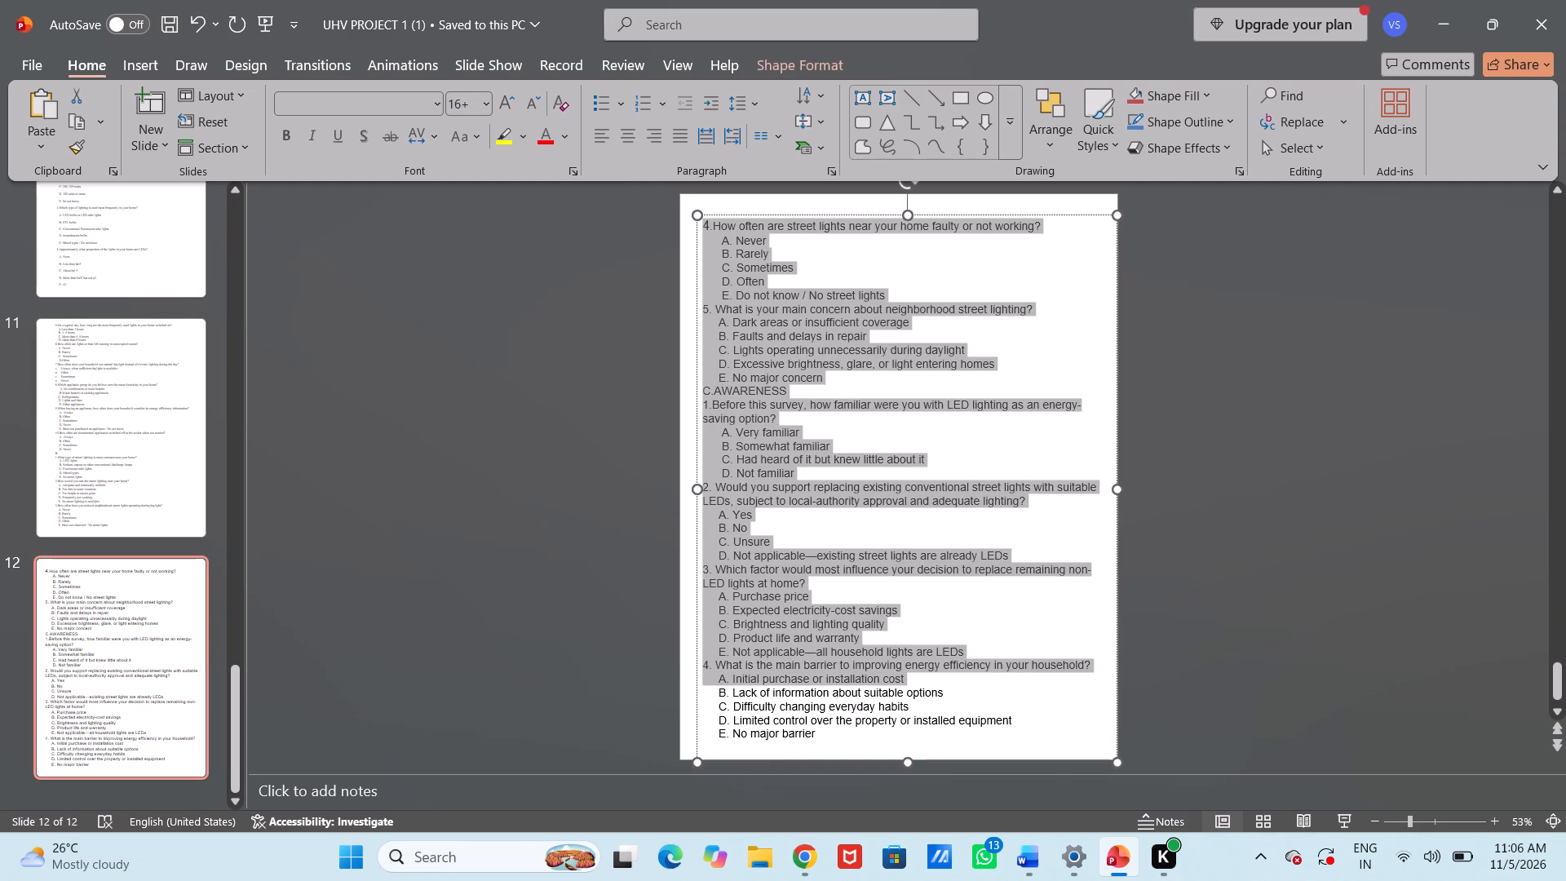
{"action": "scroll", "coordinate": [966, 693], "scroll_direction": "up", "scroll_amount": 1}
{"action": "left_click_drag", "start_coordinate": [966, 693], "coordinate": [986, 741]}
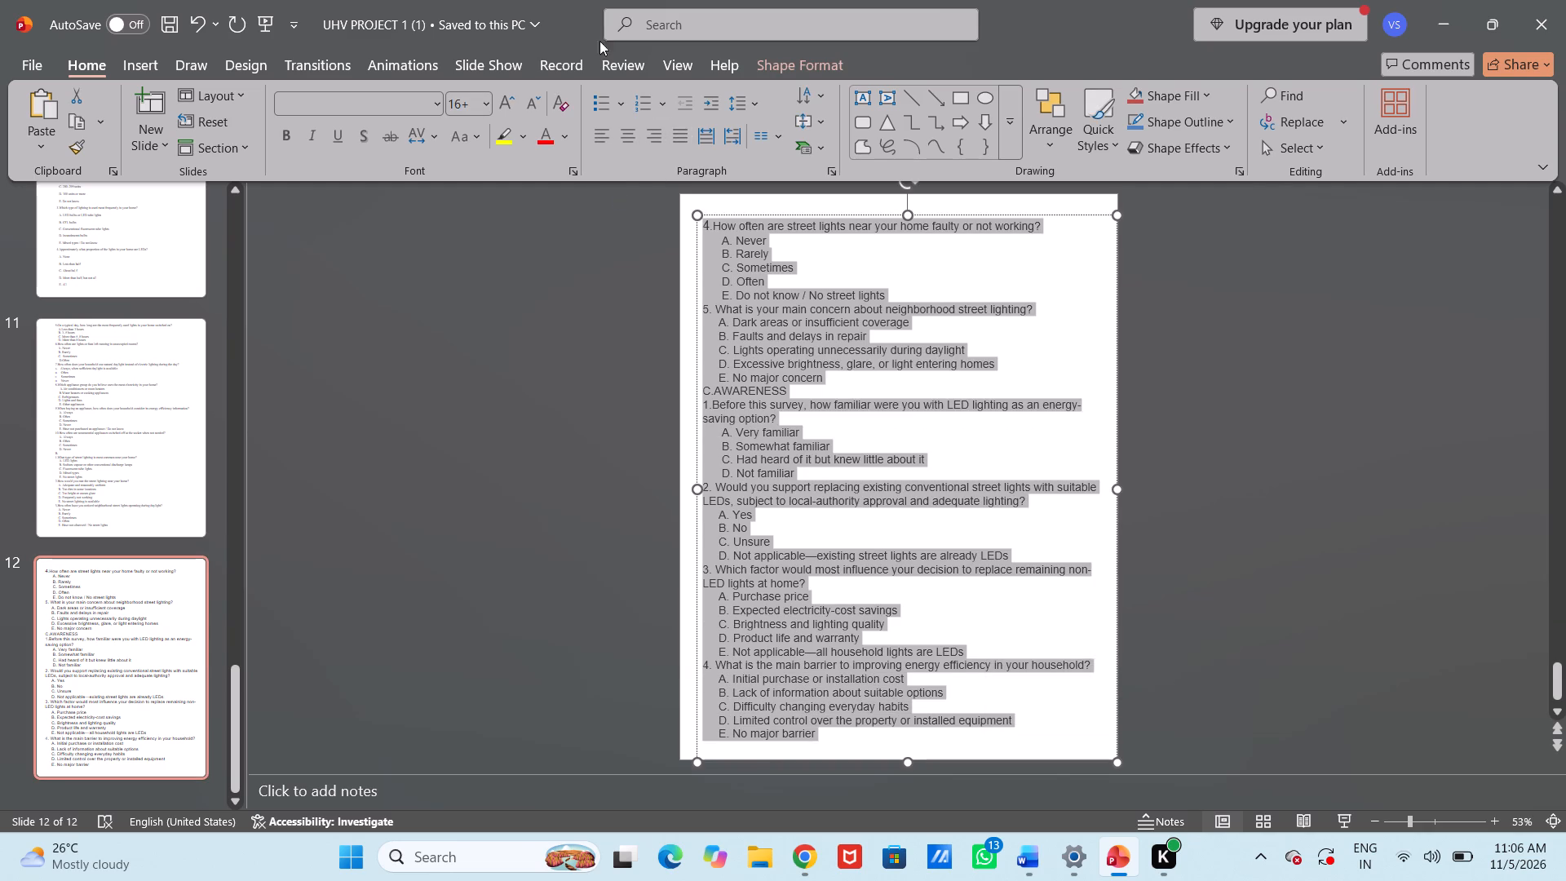
{"action": "left_click", "coordinate": [486, 106]}
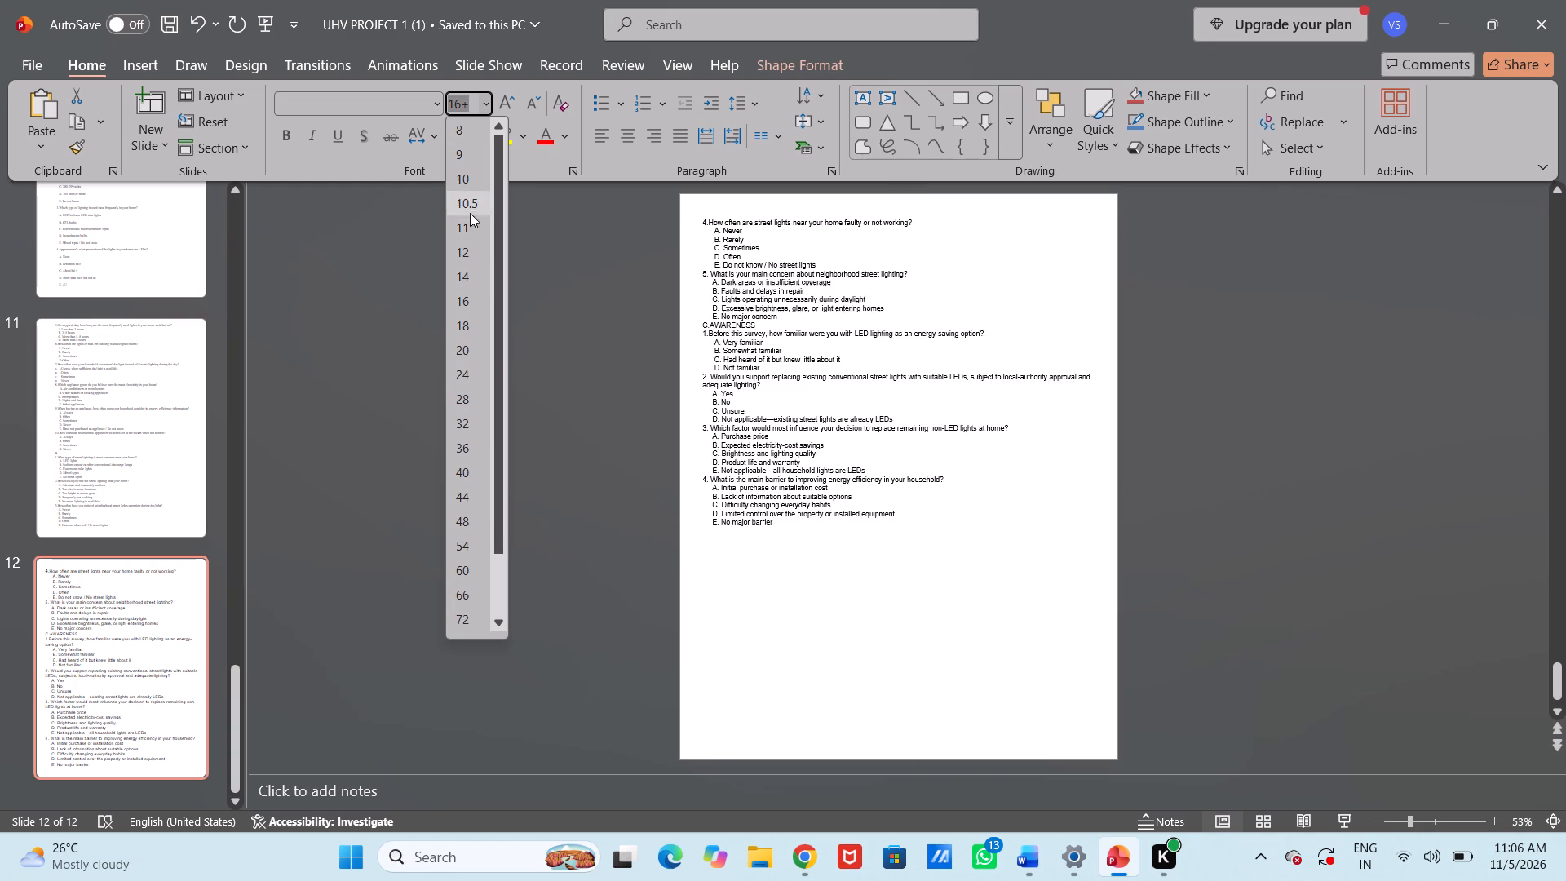
{"action": "left_click", "coordinate": [463, 254]}
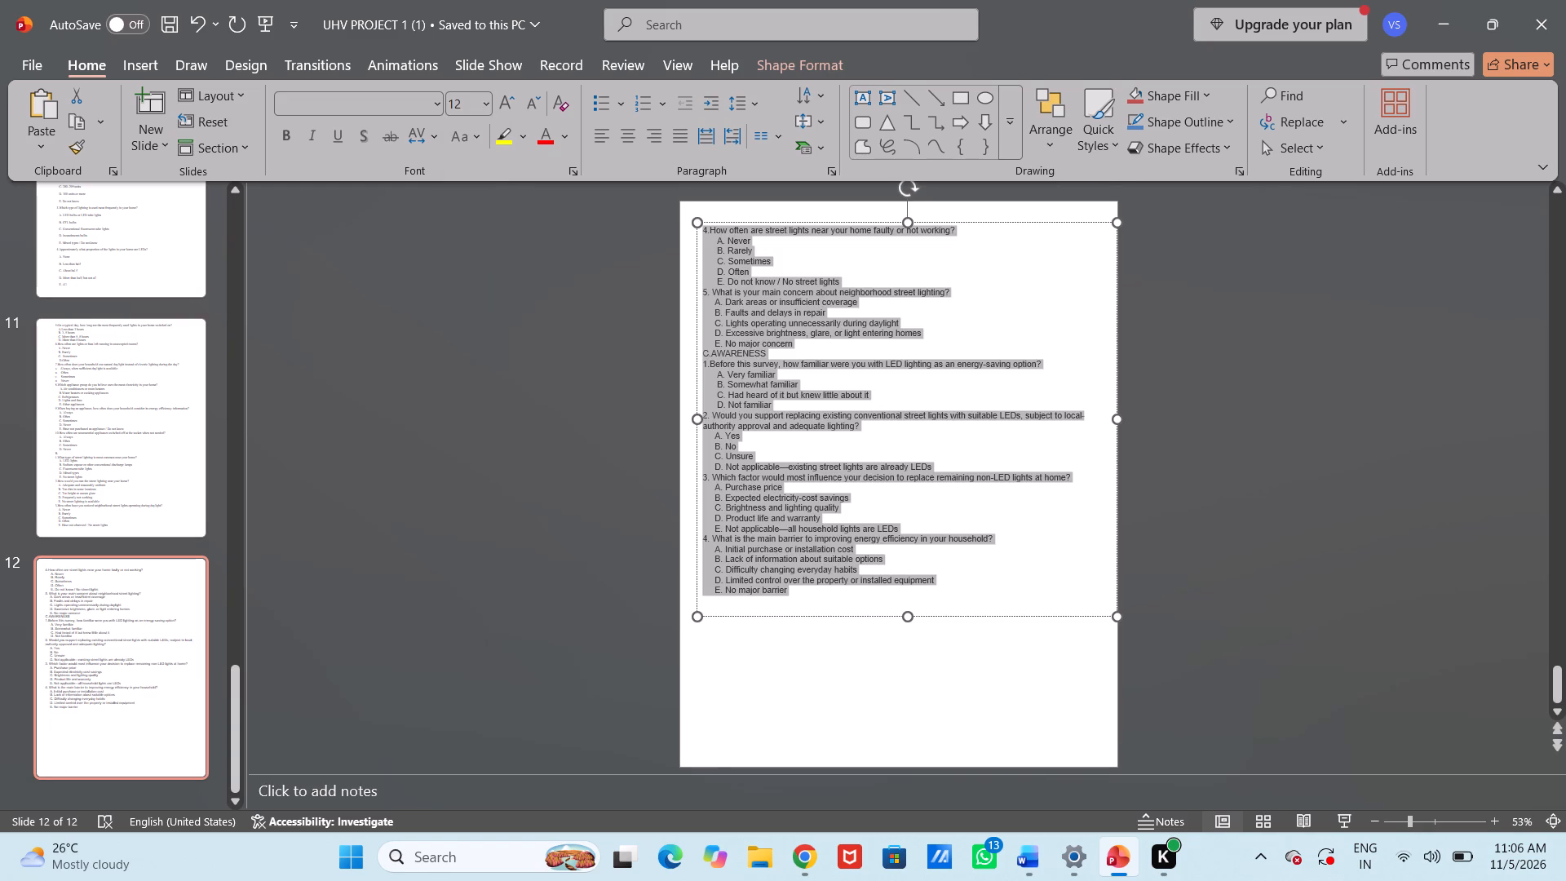
{"action": "left_click", "coordinate": [866, 610]}
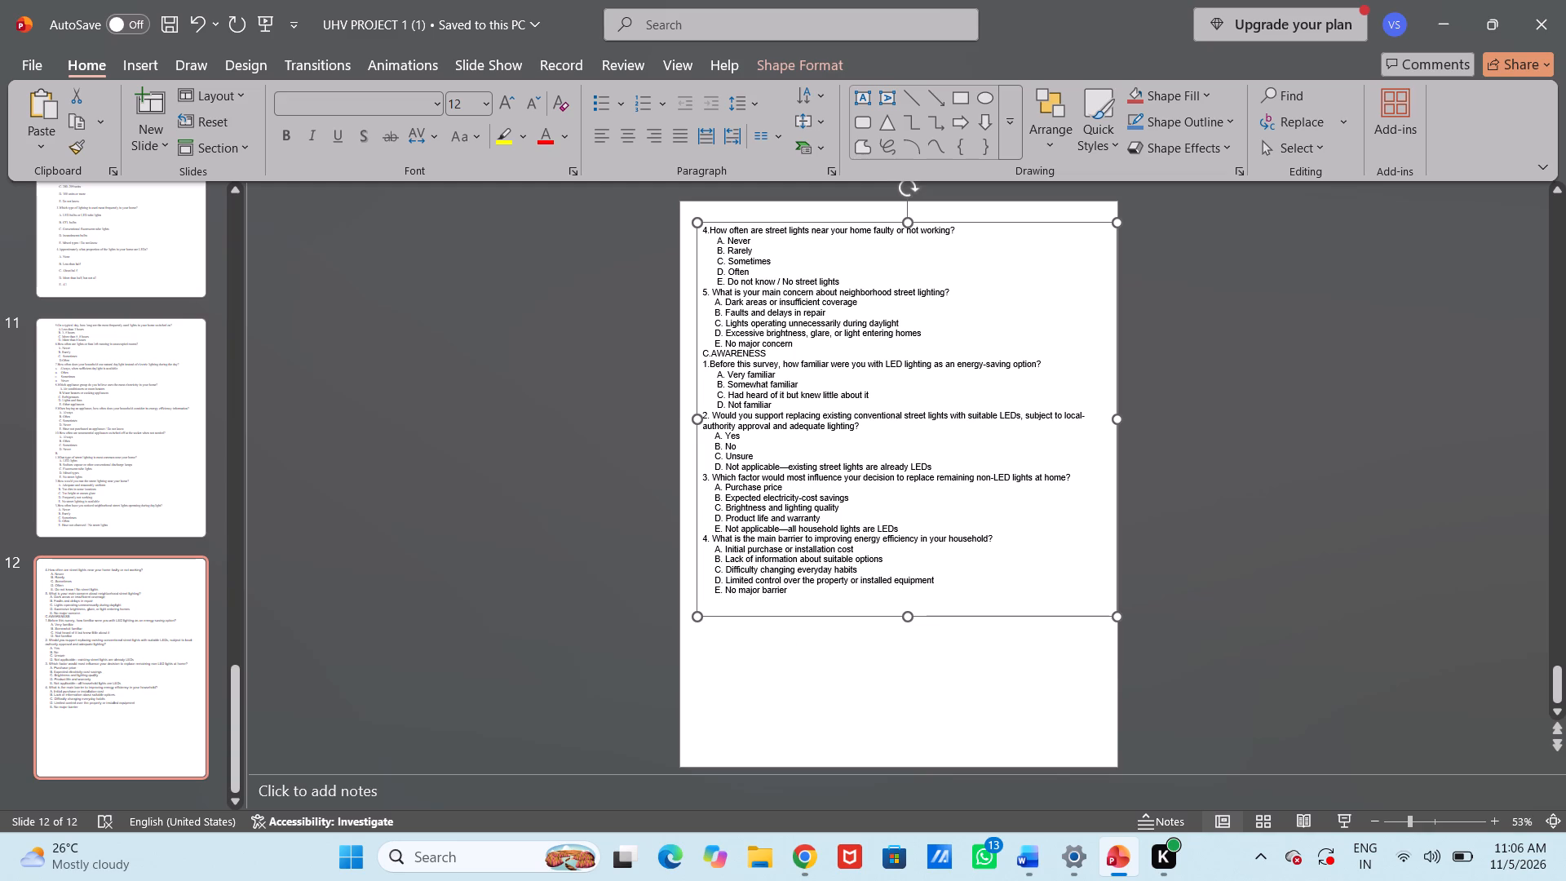
Add question 5 below question 4's last option, numbered "5.", and paste the copied participation question with its options.
{"action": "left_click", "coordinate": [790, 589]}
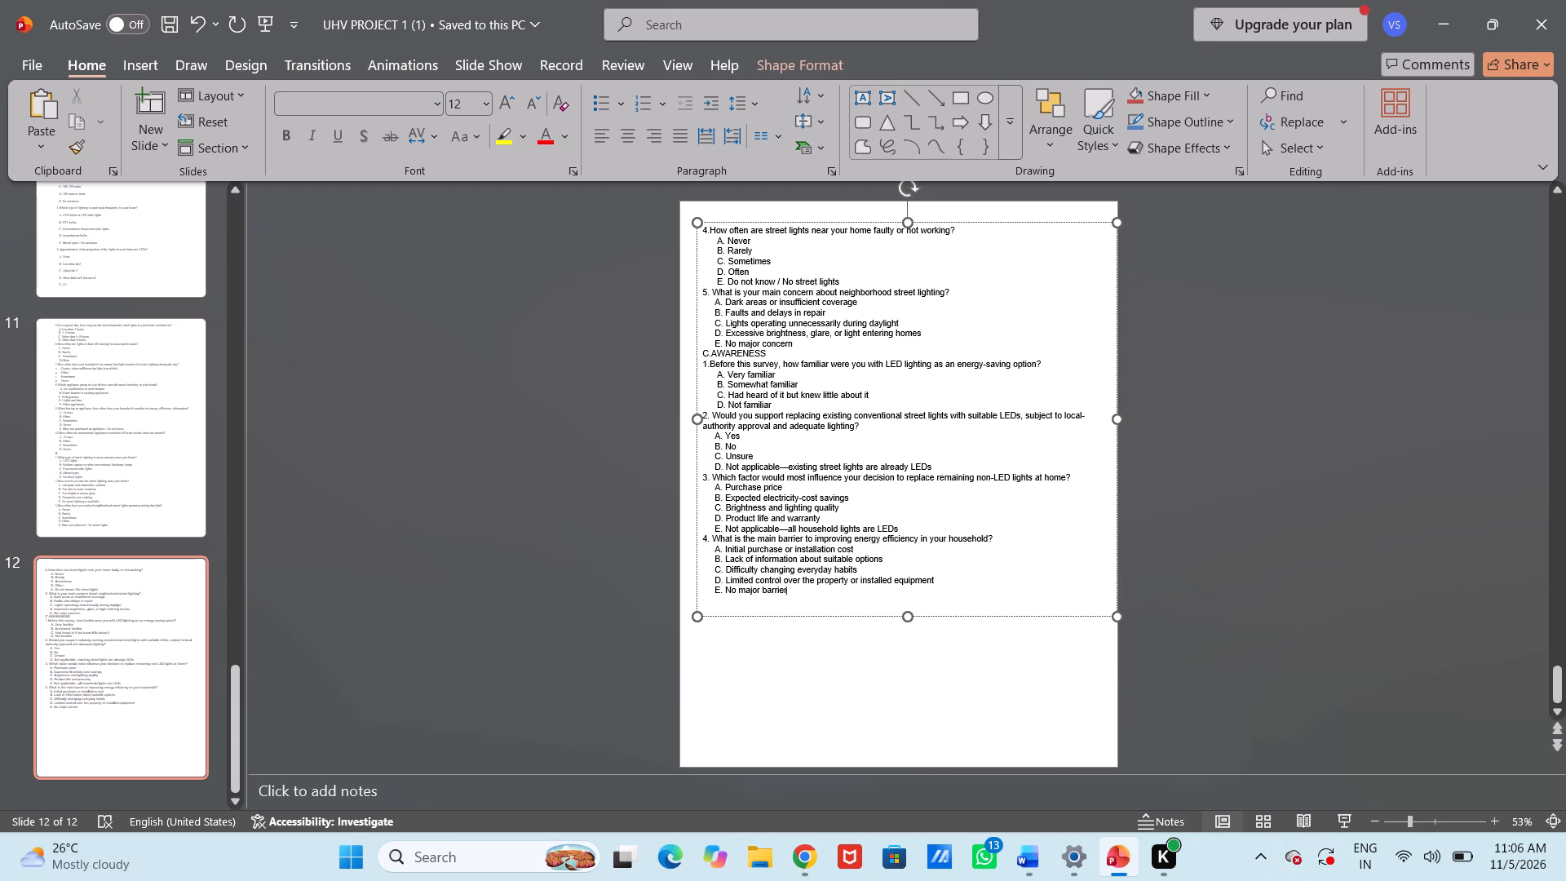
{"action": "key", "text": "Return"}
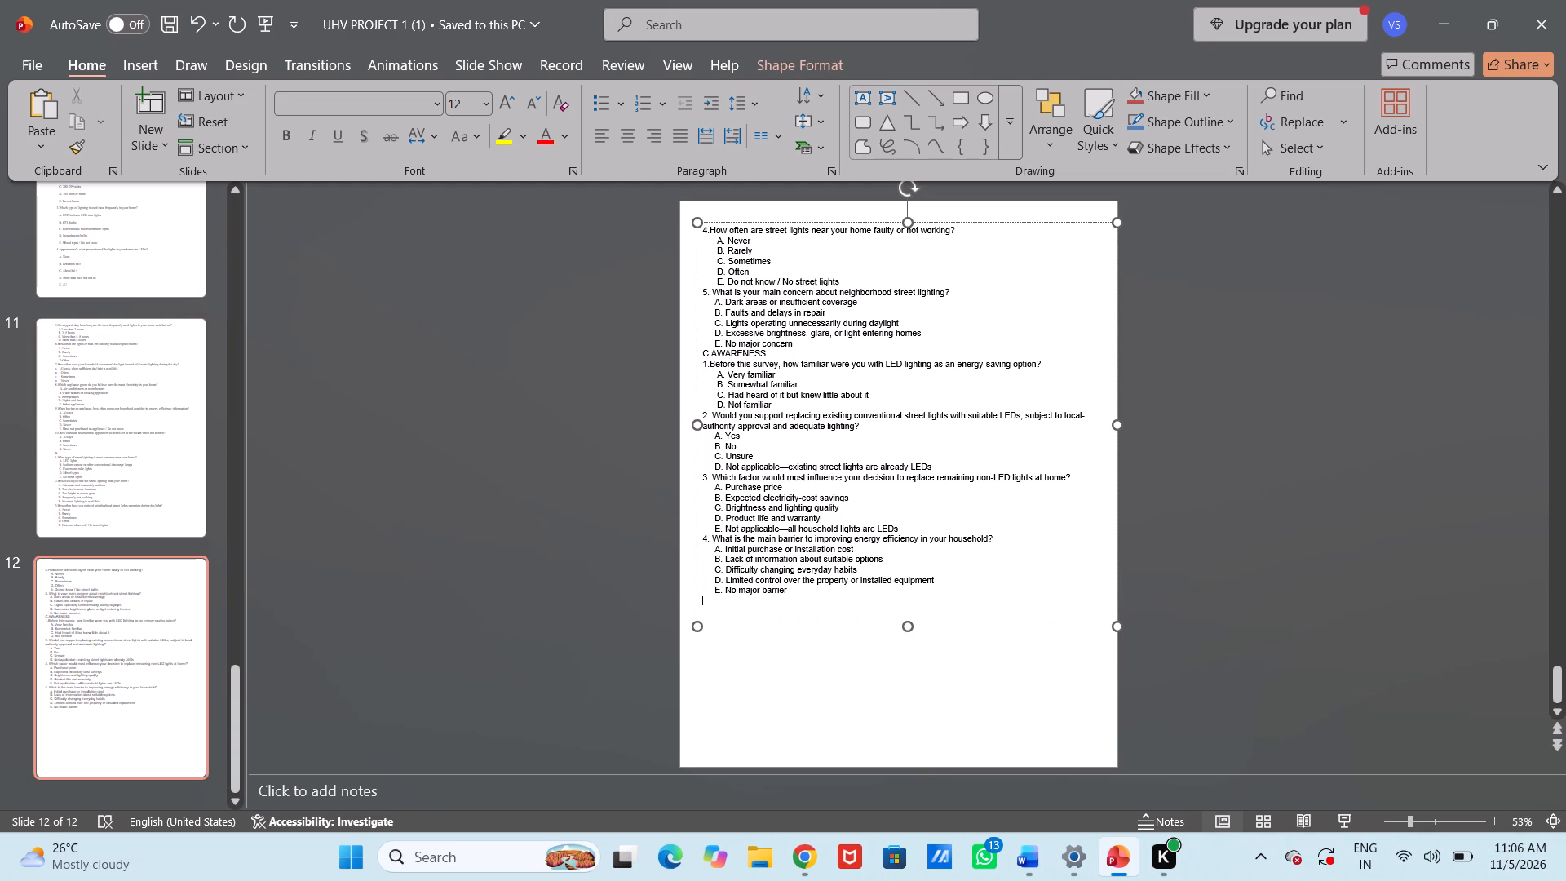
{"action": "type", "text": "5."}
{"action": "key", "text": "ctrl+v"}
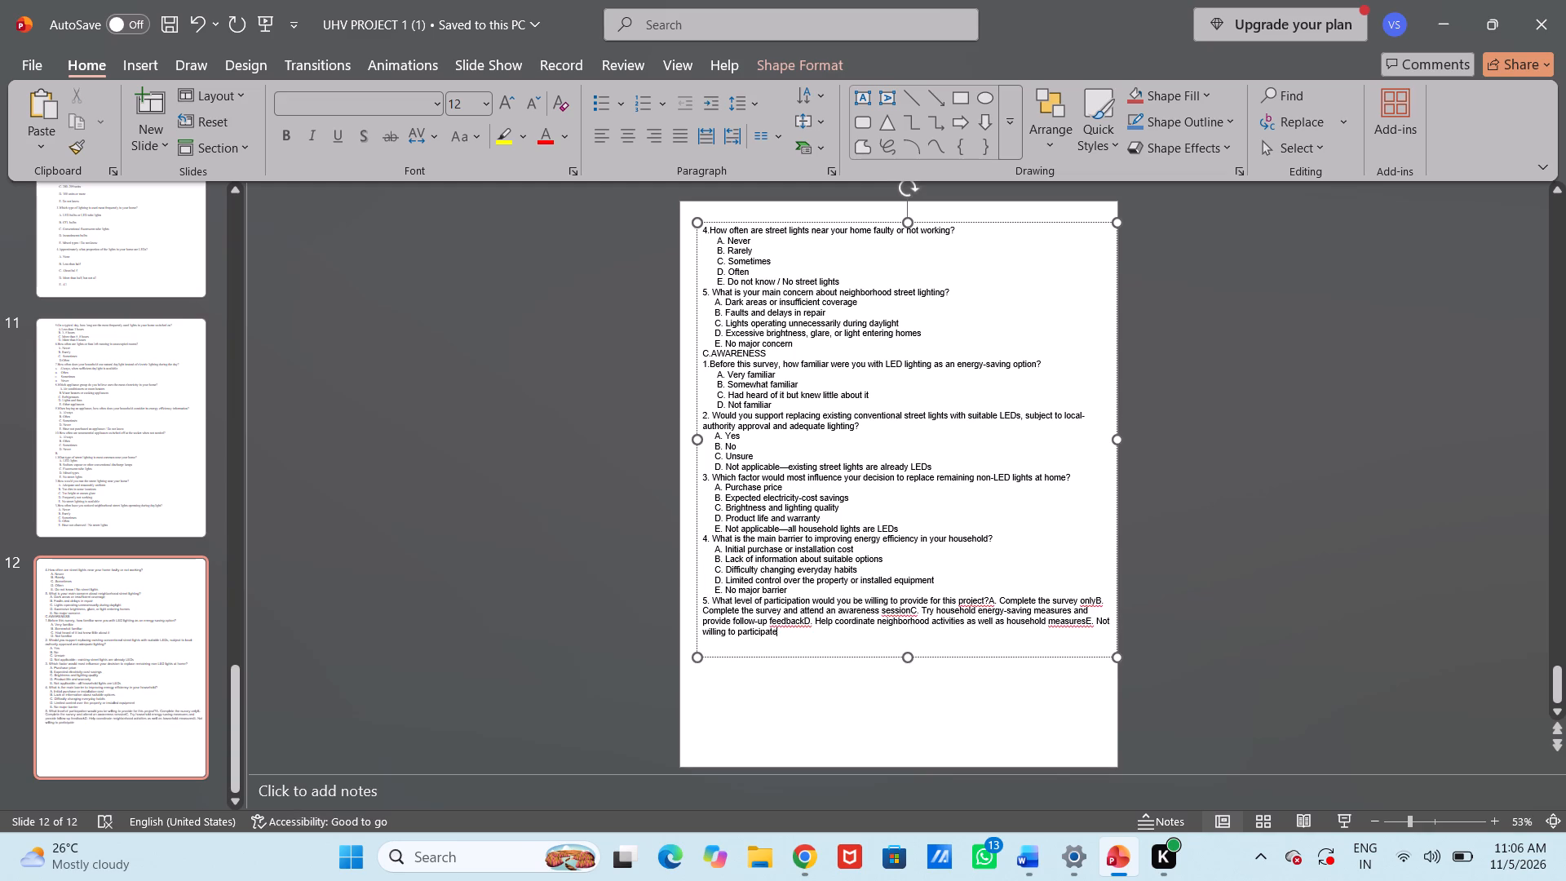
Move question 5's option A, Complete the survey only, with the text after it, to a new line indented by four spaces.
{"action": "left_click", "coordinate": [989, 598]}
{"action": "key", "text": "Return"}
{"action": "key", "text": "space"}
{"action": "key", "text": "space"}
{"action": "key", "text": "space"}
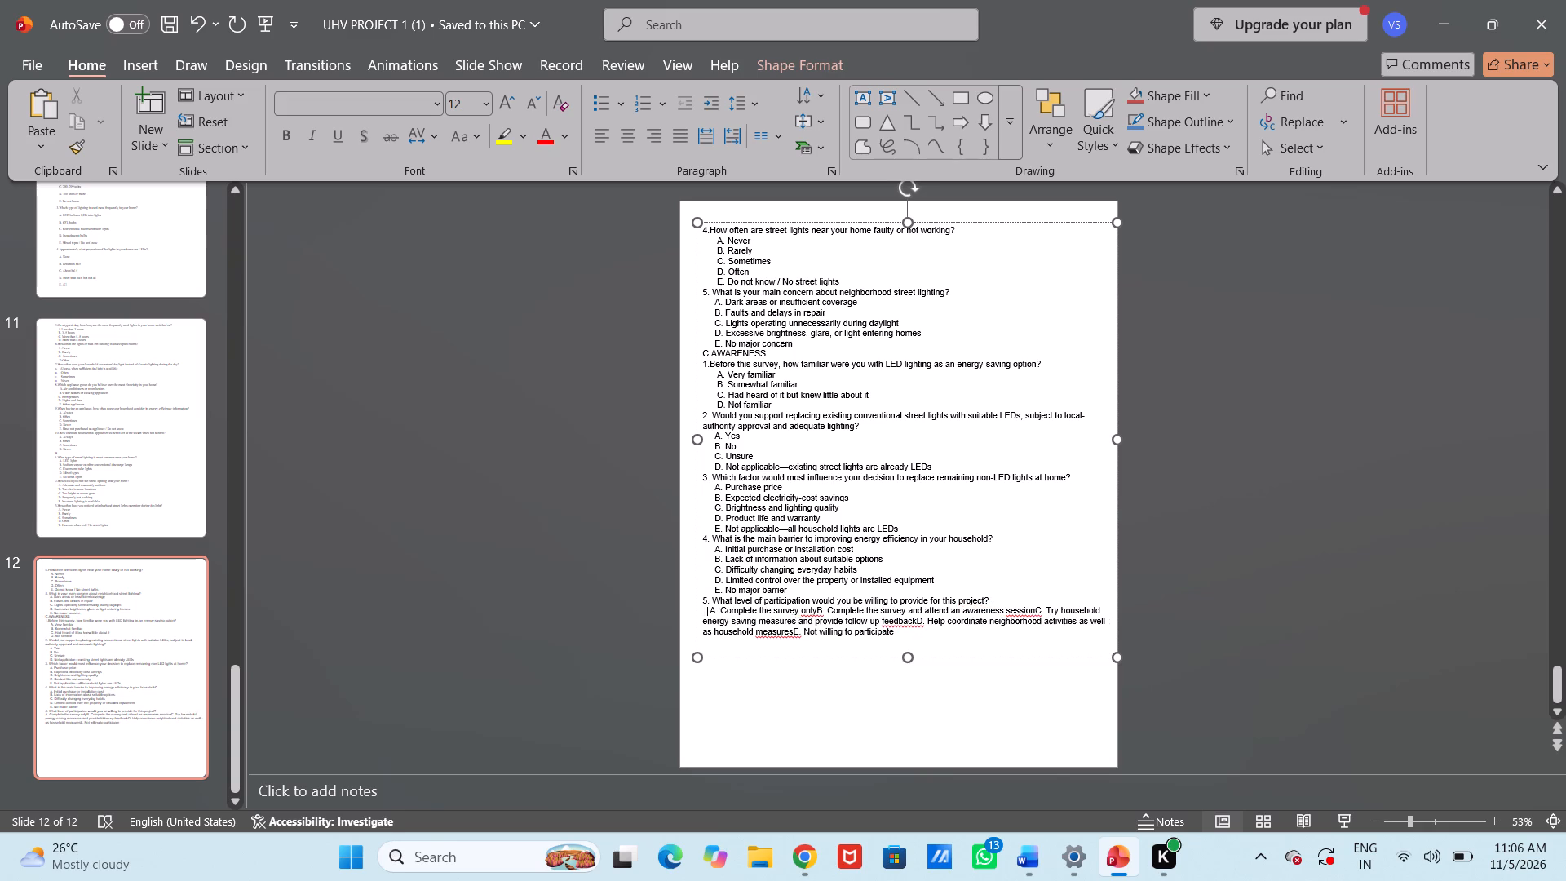
{"action": "key", "text": "space"}
{"action": "key", "text": "space"}
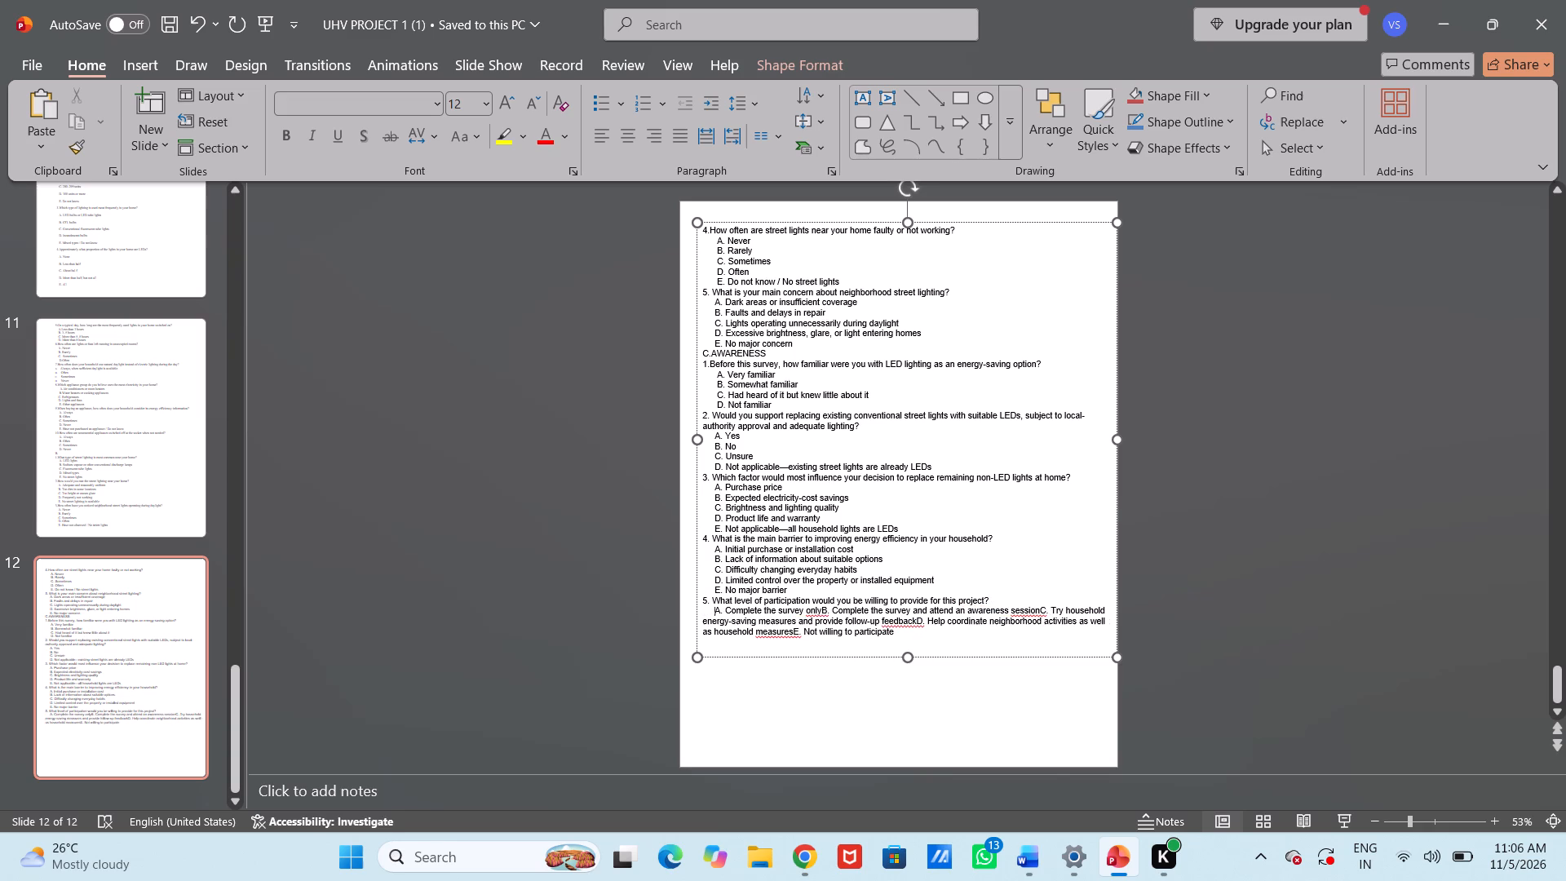
{"action": "key", "text": "BackSpace"}
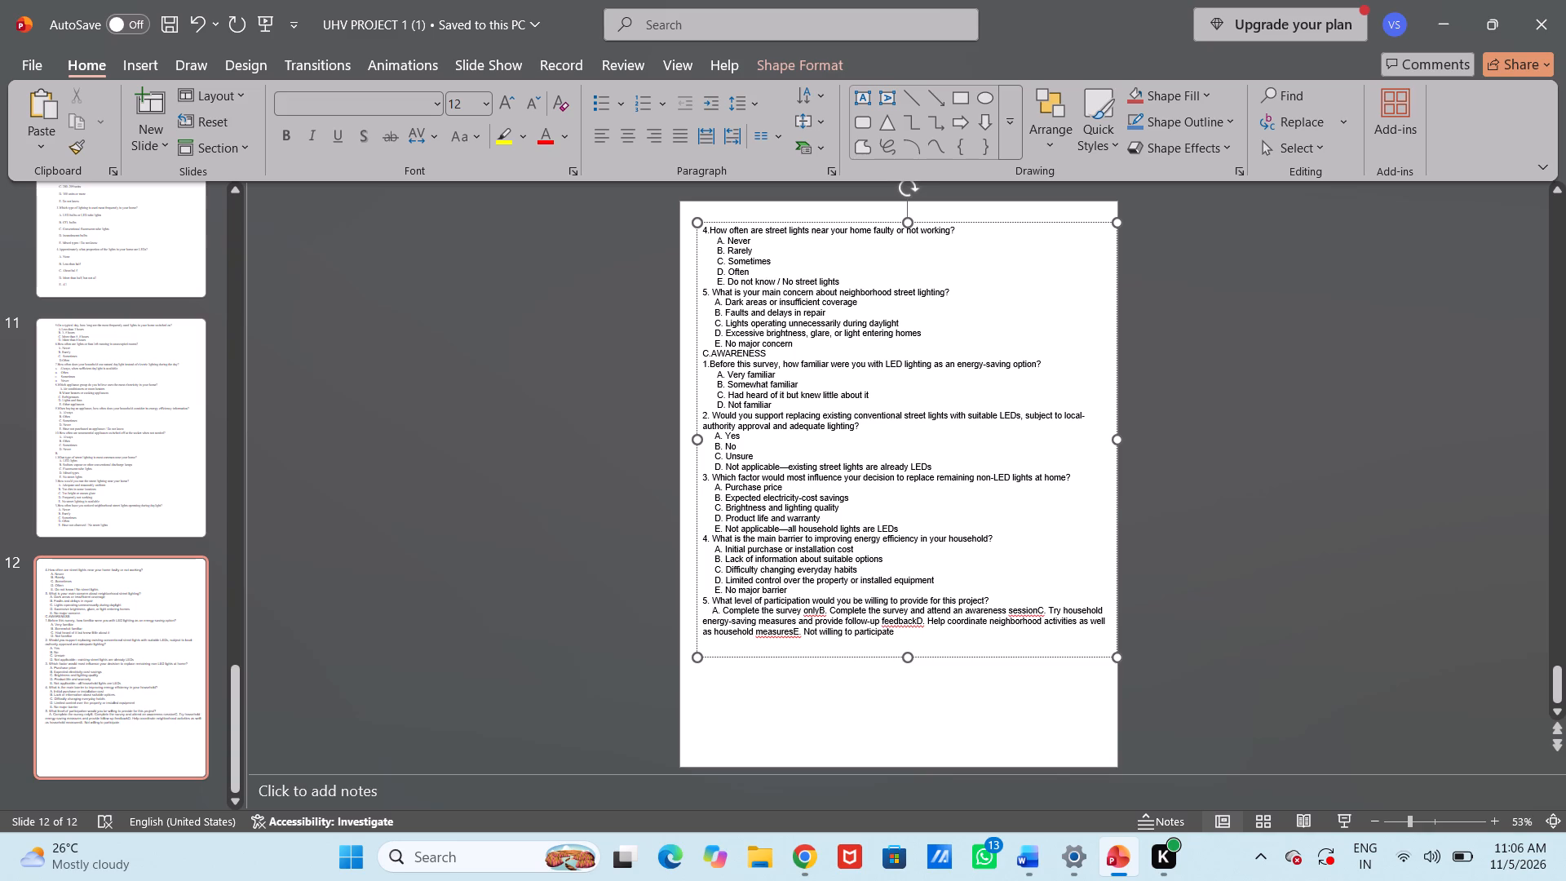
Move question 5's option B, about attending an awareness session, with the text after it, to a new line indented by four spaces.
{"action": "left_click", "coordinate": [817, 608]}
{"action": "key", "text": "Return"}
{"action": "key", "text": "space"}
{"action": "key", "text": "space"}
{"action": "key", "text": "space"}
{"action": "key", "text": "space"}
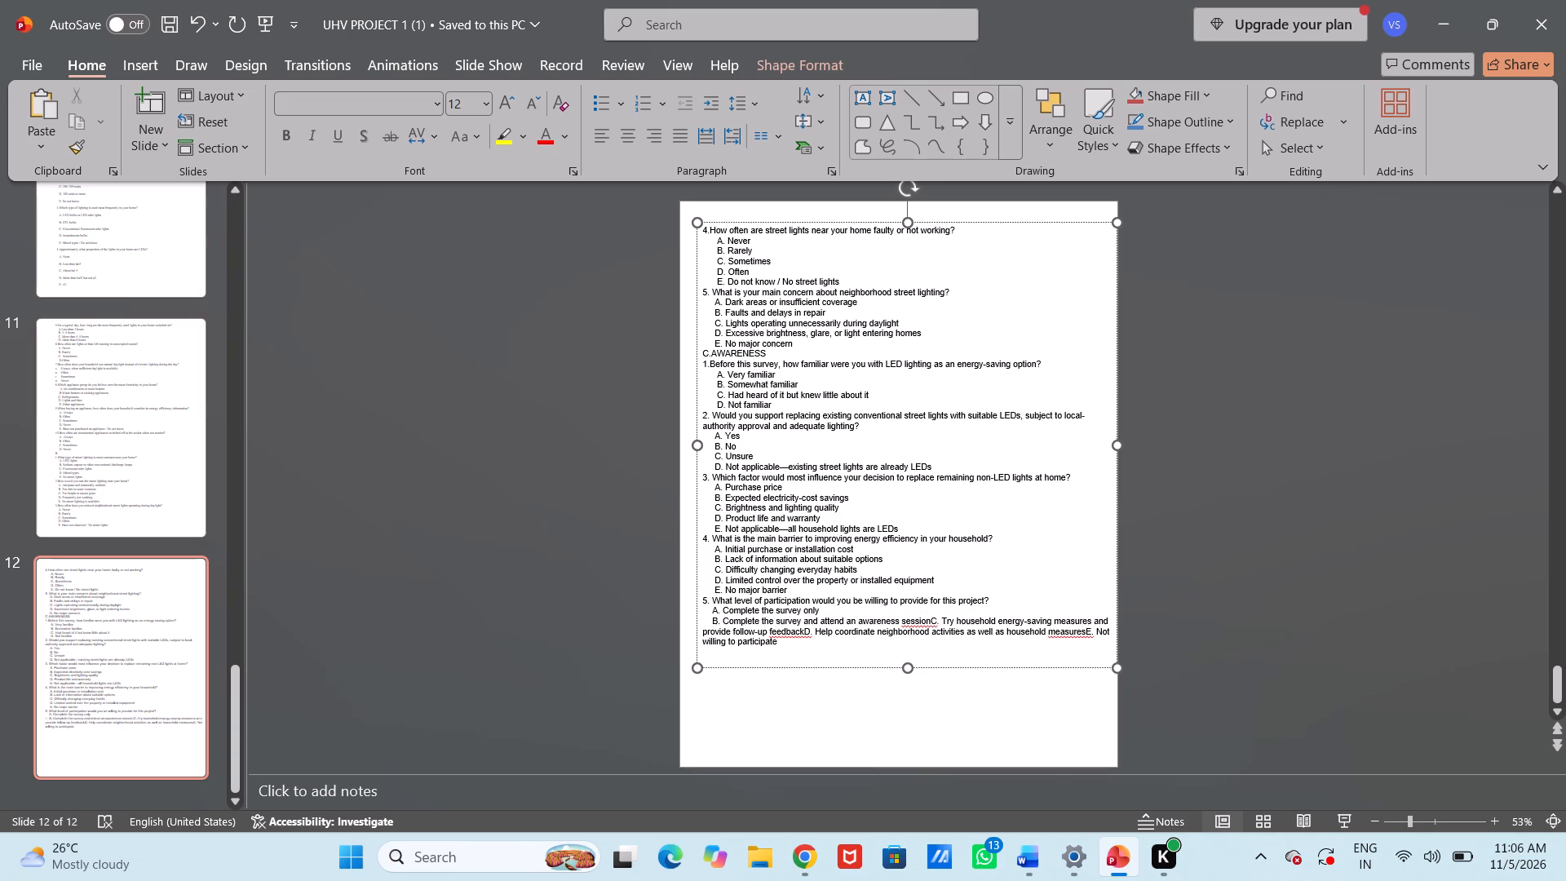
Move question 5's option C, about trying household energy-saving measures, with the text after it, to a new line indented by four spaces.
{"action": "left_click", "coordinate": [929, 617]}
{"action": "key", "text": "Return"}
{"action": "key", "text": "space"}
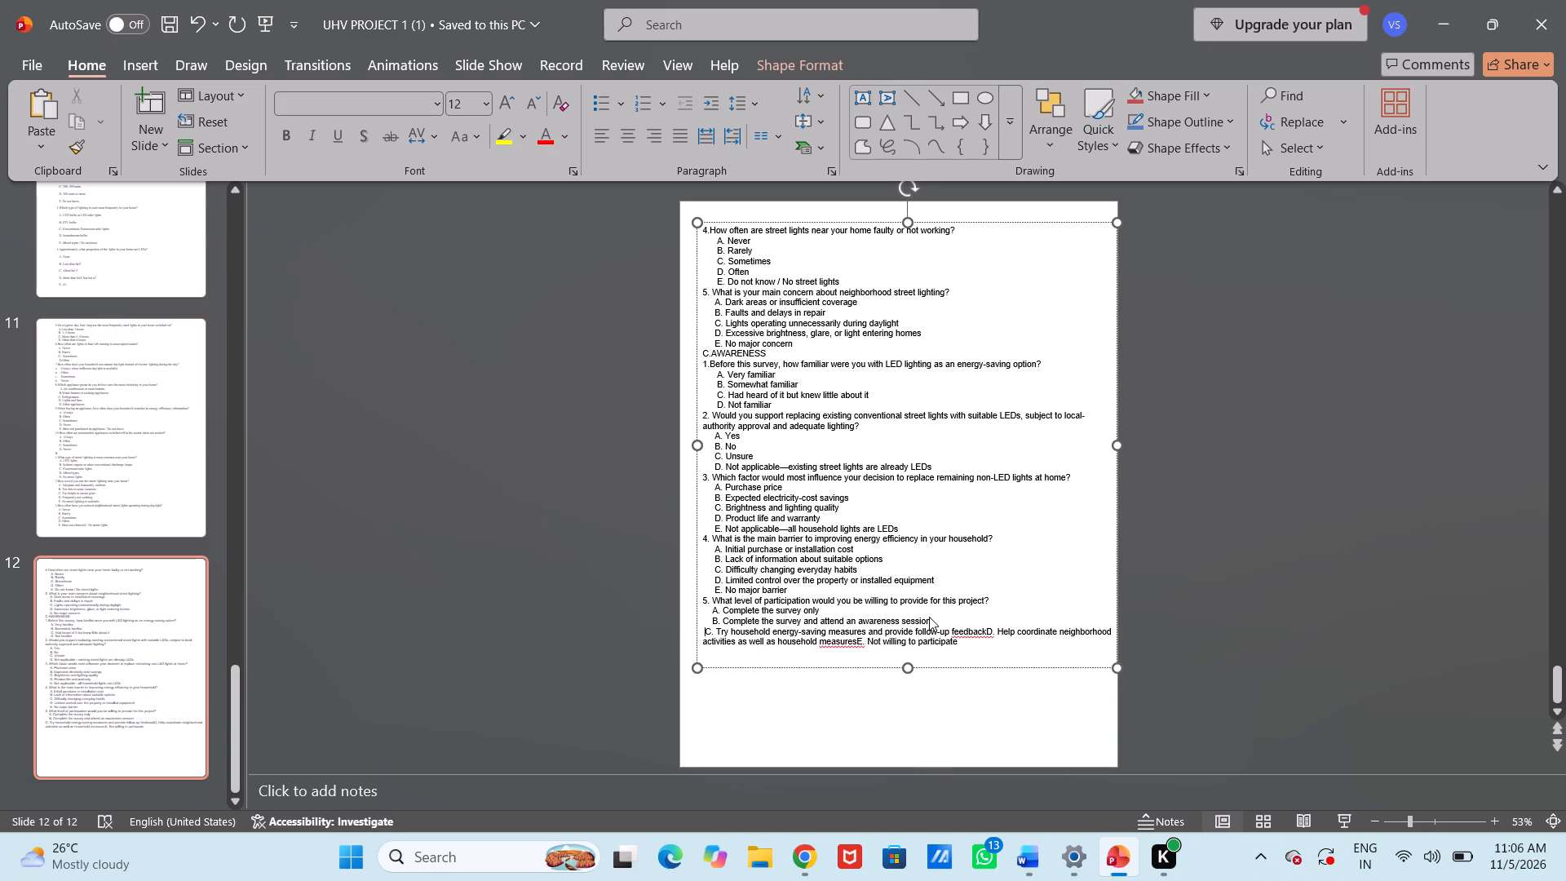
{"action": "key", "text": "space"}
{"action": "key", "text": "space"}
{"action": "key", "text": "space"}
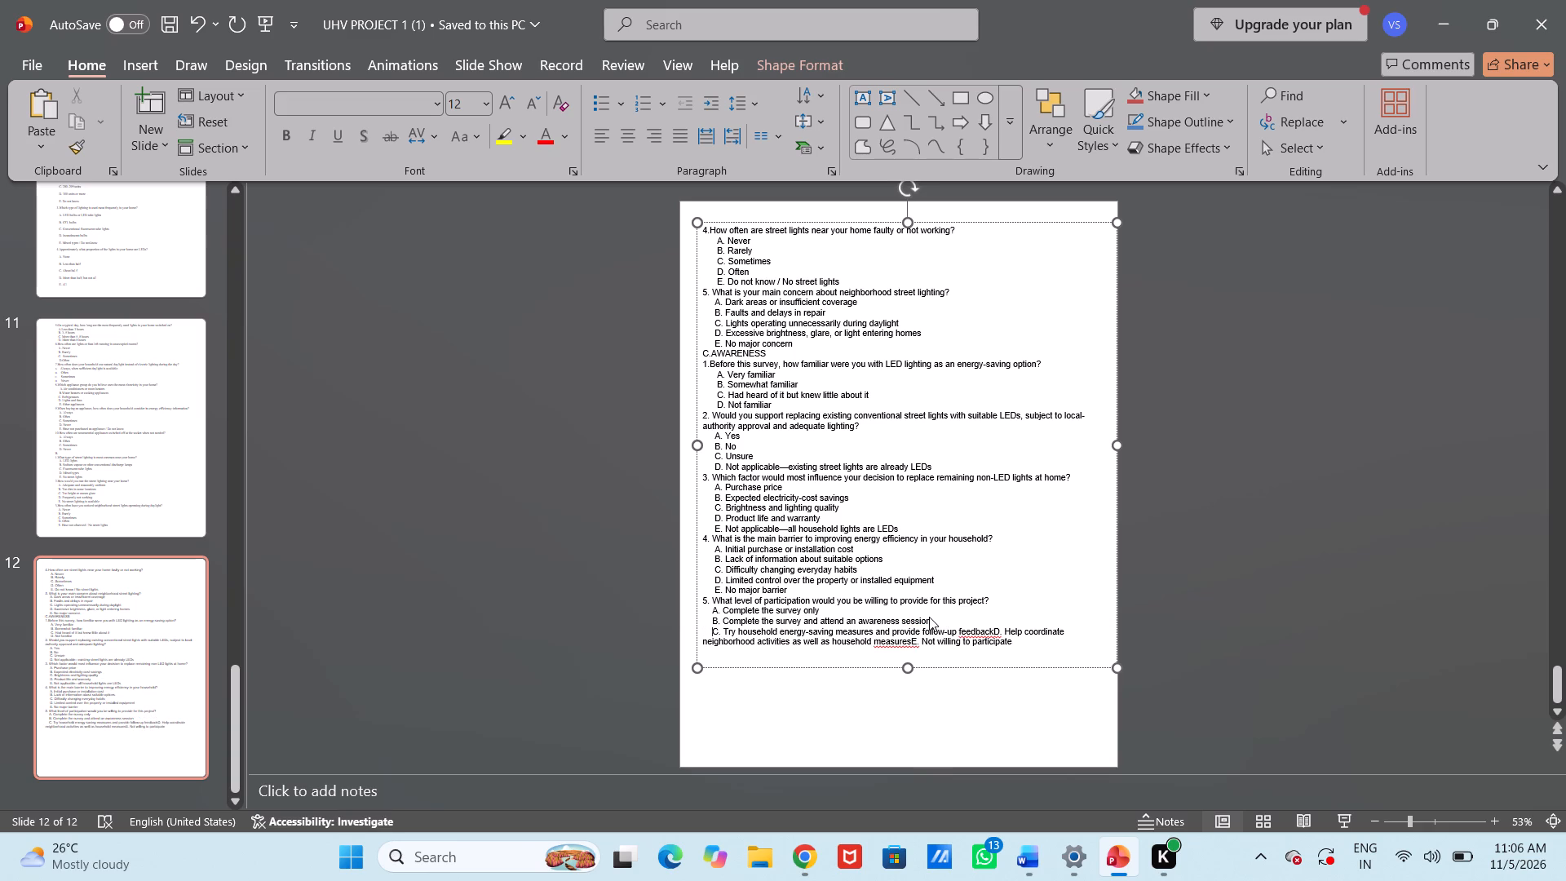
Move question 5's option D, about coordinating neighborhood activities, with the text after it, to a new line indented by four spaces.
{"action": "left_click", "coordinate": [992, 631]}
{"action": "key", "text": "Return"}
{"action": "key", "text": "space"}
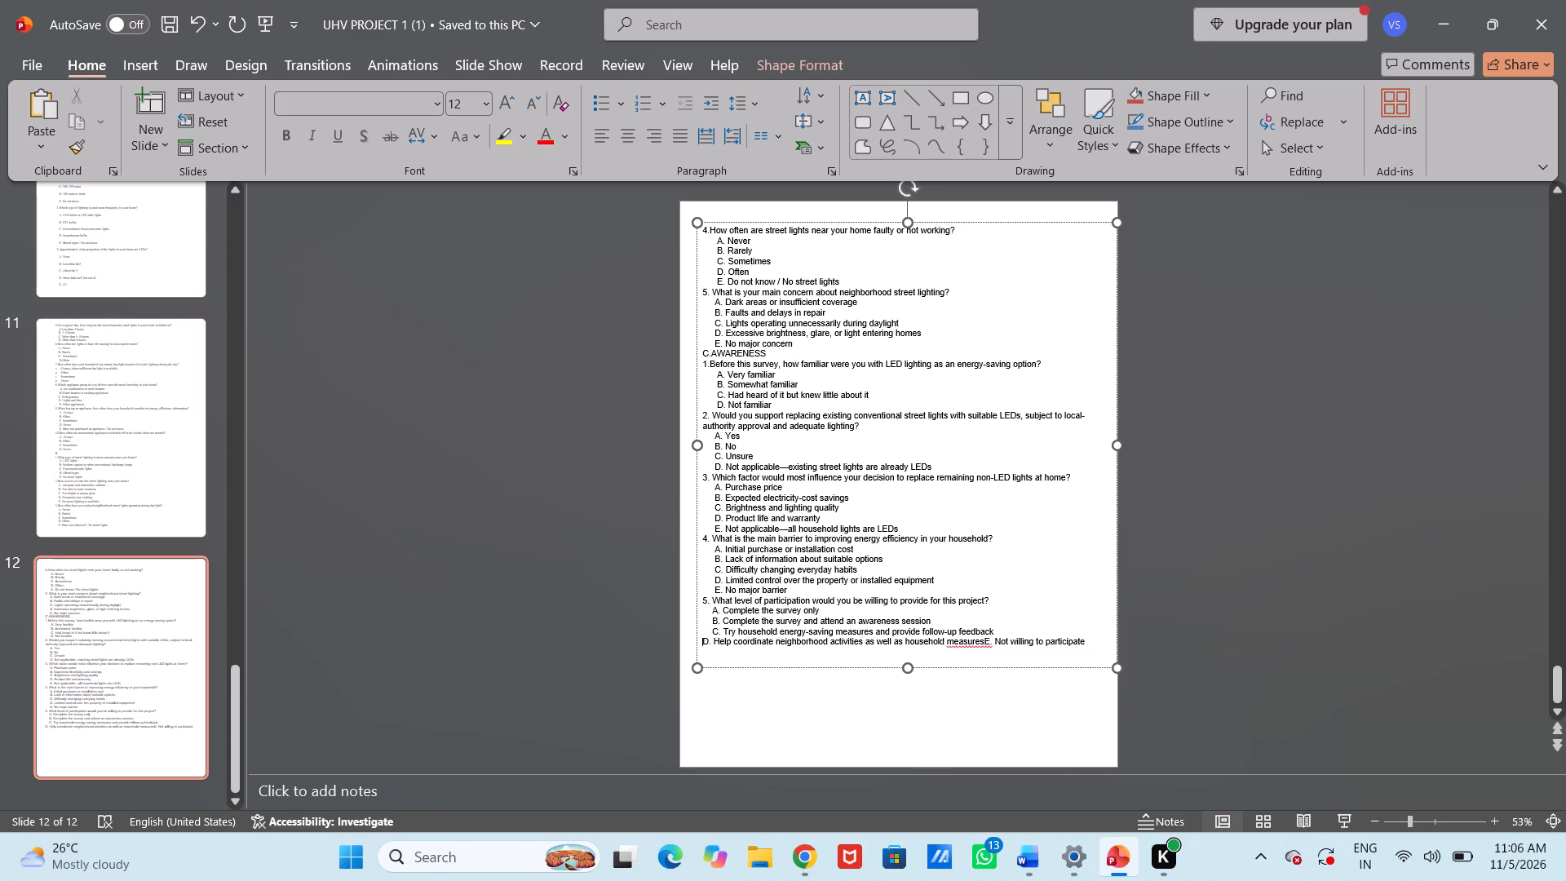
{"action": "key", "text": "space"}
{"action": "key", "text": "space"}
{"action": "key", "text": "space"}
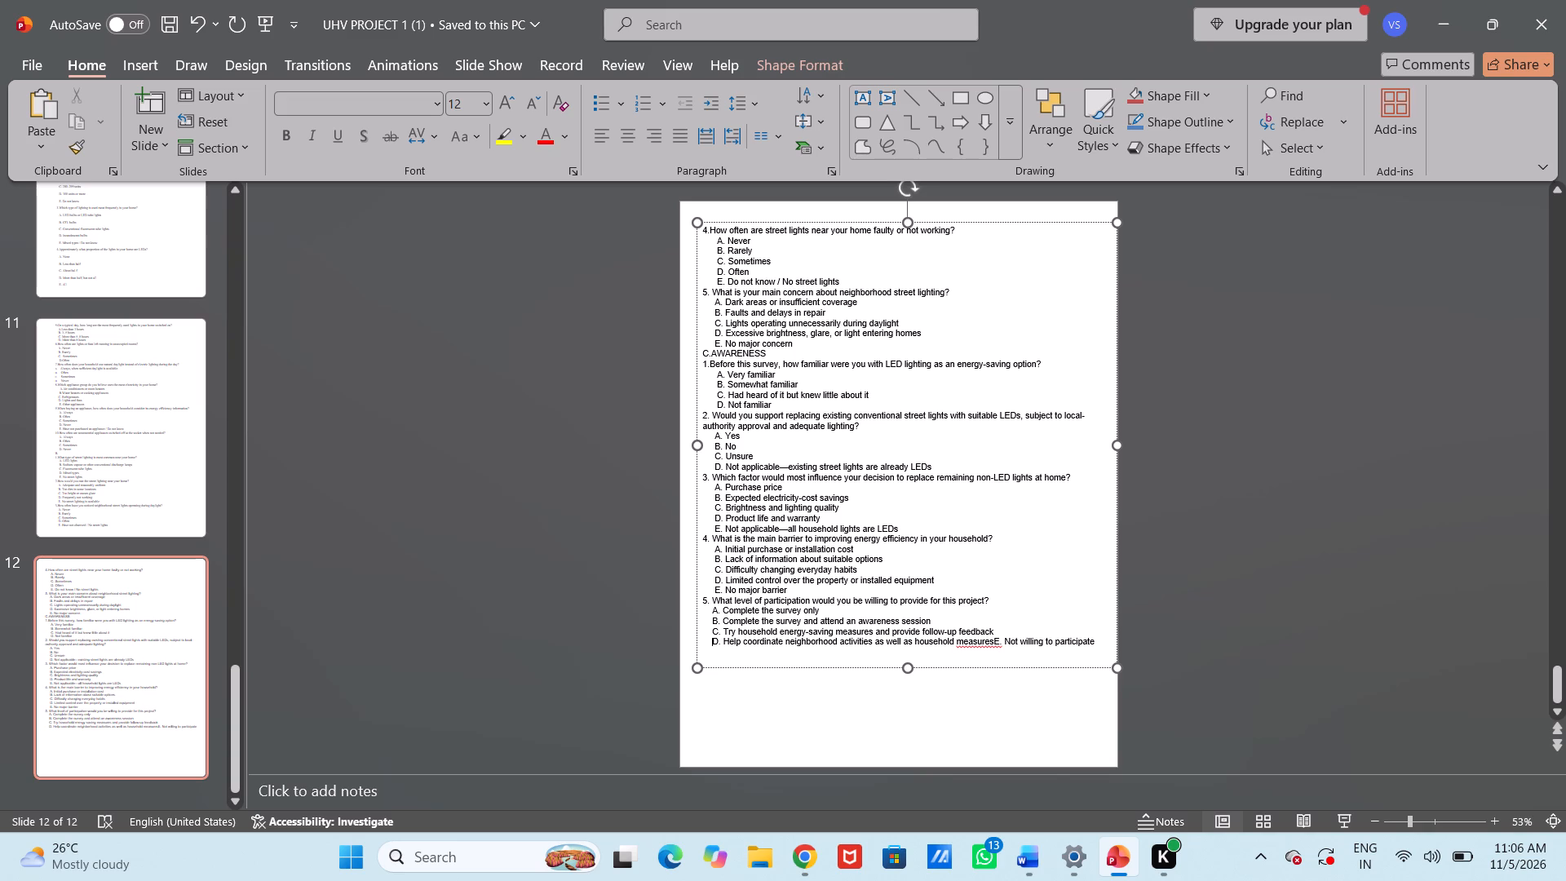
Move question 5's option E, Not willing to participate, to its own line indented by four spaces.
{"action": "left_click", "coordinate": [991, 640]}
{"action": "key", "text": "Right"}
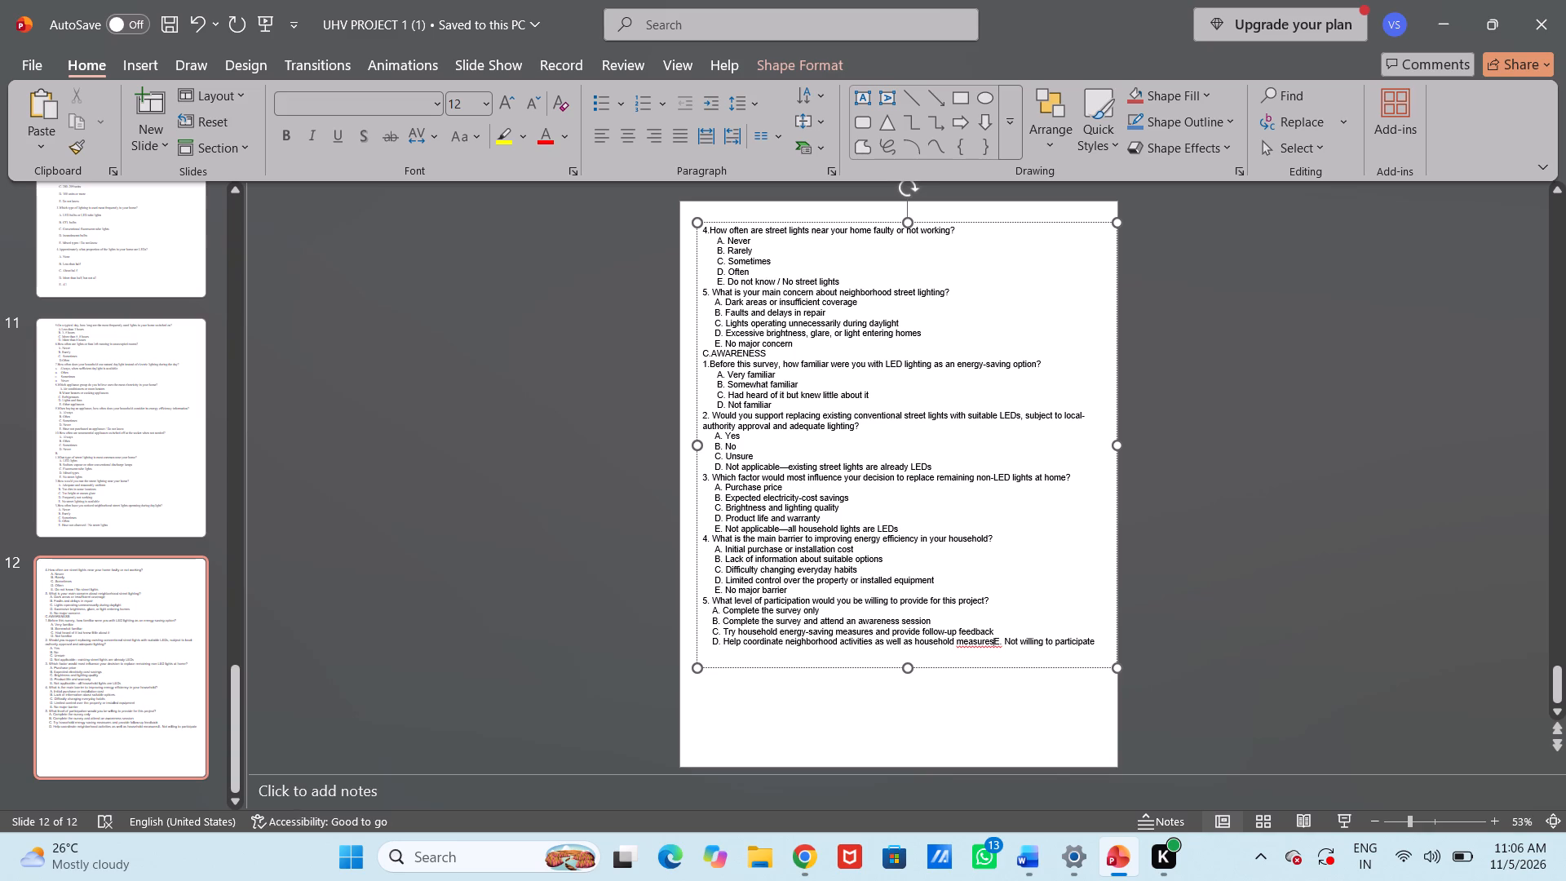
{"action": "key", "text": "Return"}
{"action": "key", "text": "space"}
{"action": "key", "text": "space"}
{"action": "key", "text": "space"}
{"action": "key", "text": "space"}
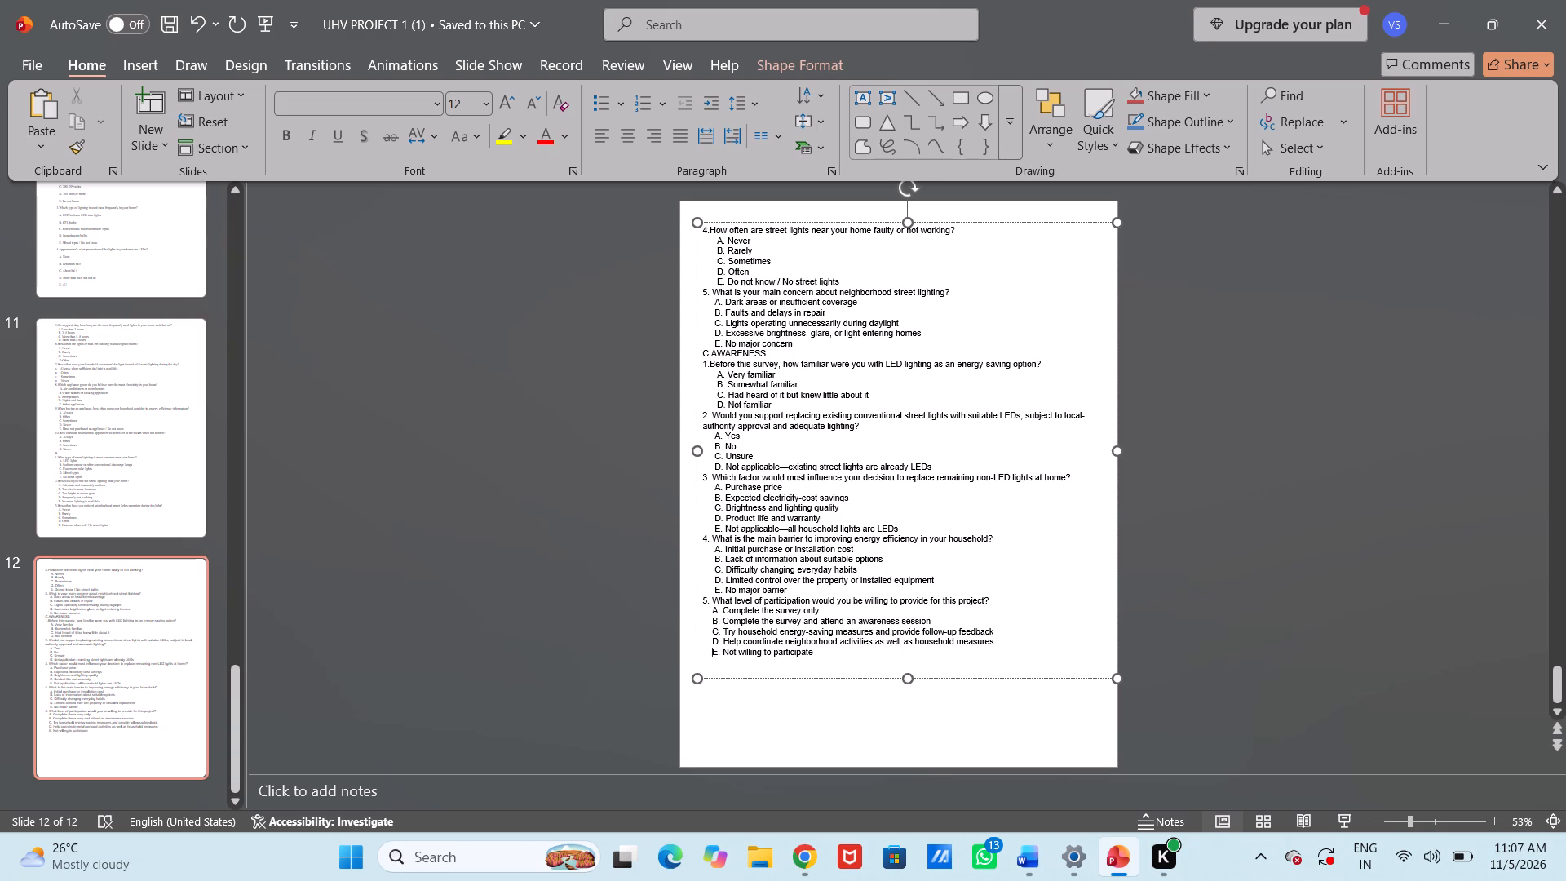
On slide 10, delete the word "Sample" from the Questionnaire heading above question 1.
{"action": "left_click", "coordinate": [94, 254]}
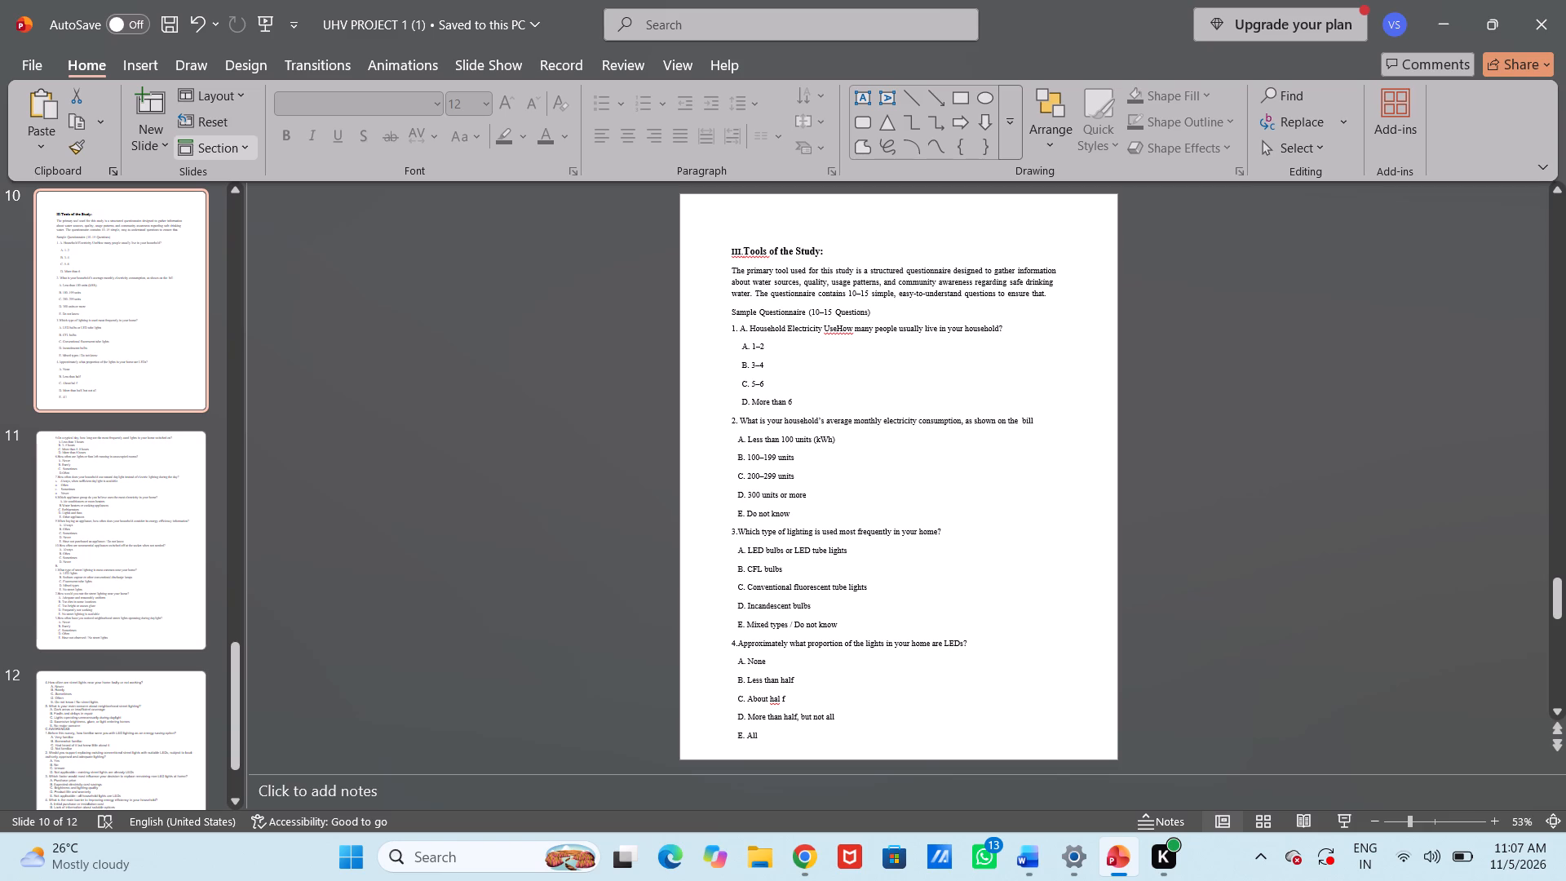
{"action": "left_click", "coordinate": [758, 312]}
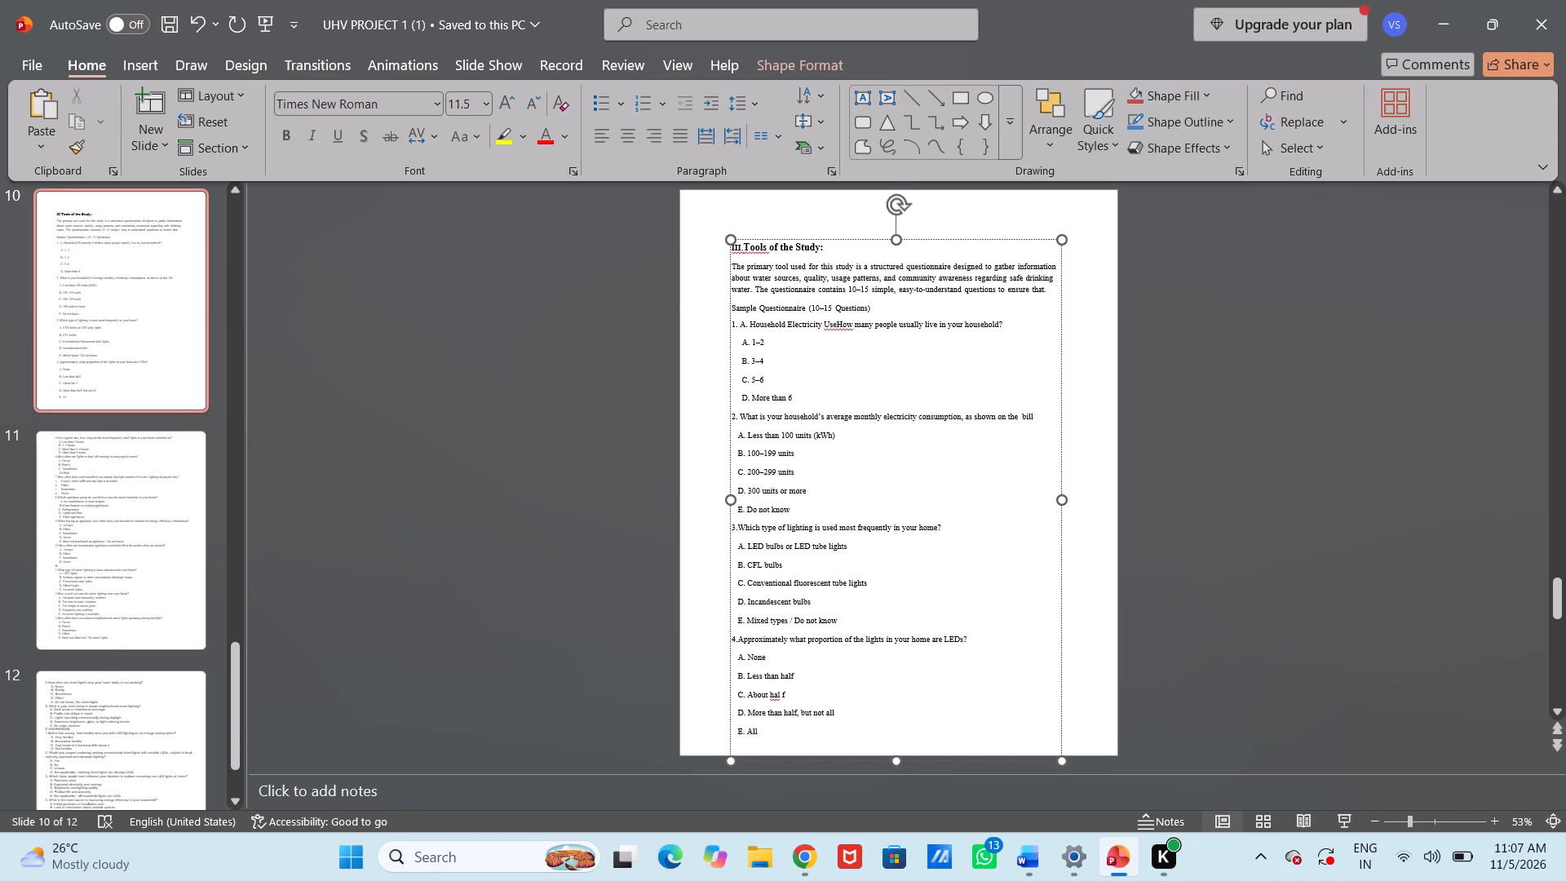
{"action": "key", "text": "BackSpace"}
{"action": "key", "text": "BackSpace"}
{"action": "key", "text": "BackSpace"}
{"action": "key", "text": "BackSpace"}
{"action": "key", "text": "BackSpace"}
{"action": "key", "text": "BackSpace"}
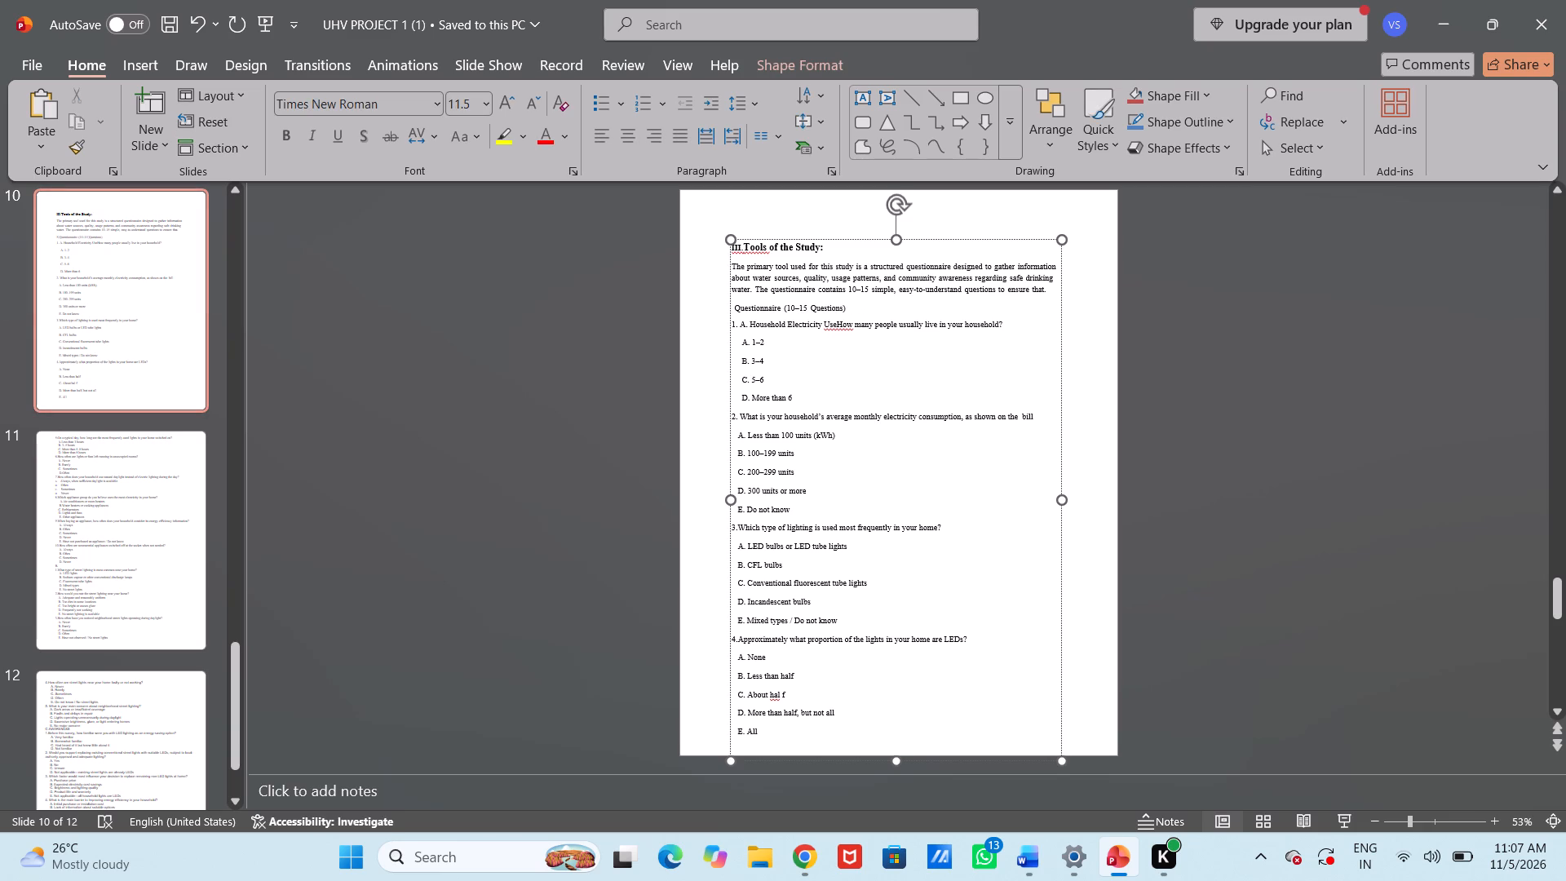
Replace "(10–15 Questions)" in the slide 10 Questionnaire heading with a colon and add a blank line below it.
{"action": "left_click", "coordinate": [847, 306]}
{"action": "key", "text": "BackSpace"}
{"action": "key", "text": "BackSpace"}
{"action": "key", "text": "BackSpace"}
{"action": "key", "text": "BackSpace"}
{"action": "key", "text": "BackSpace"}
{"action": "key", "text": "BackSpace"}
{"action": "key", "text": "BackSpace"}
{"action": "key", "text": "BackSpace"}
{"action": "key", "text": "BackSpace"}
{"action": "key", "text": "BackSpace"}
{"action": "key", "text": "BackSpace"}
{"action": "key", "text": "BackSpace"}
{"action": "key", "text": "BackSpace"}
{"action": "key", "text": "BackSpace"}
{"action": "key", "text": "BackSpace"}
{"action": "key", "text": "BackSpace"}
{"action": "key", "text": "BackSpace"}
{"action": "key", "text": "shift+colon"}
{"action": "key", "text": "Return"}
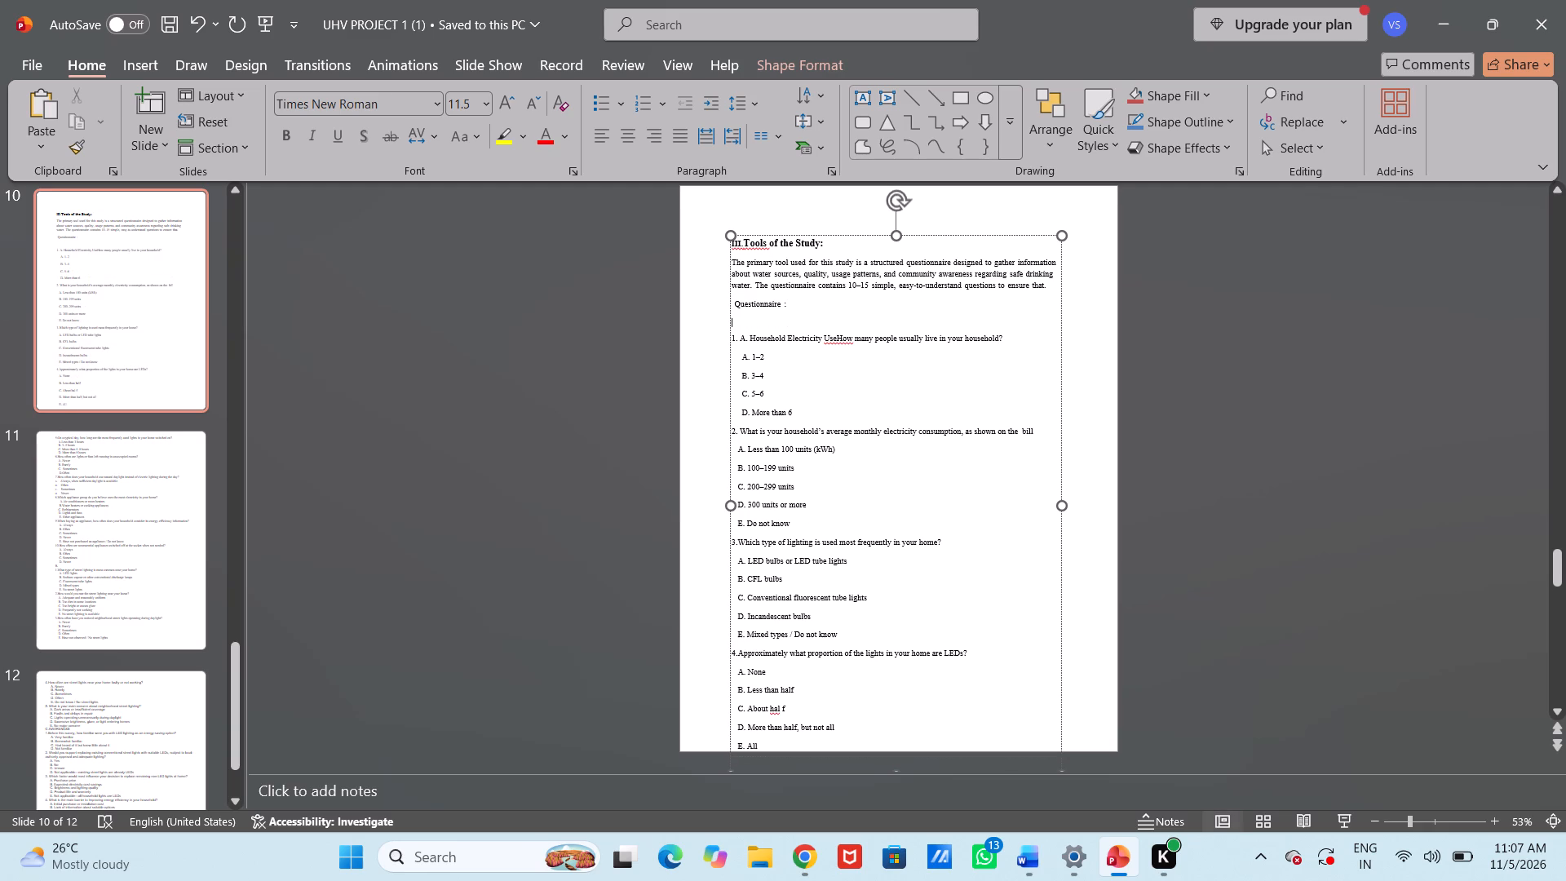
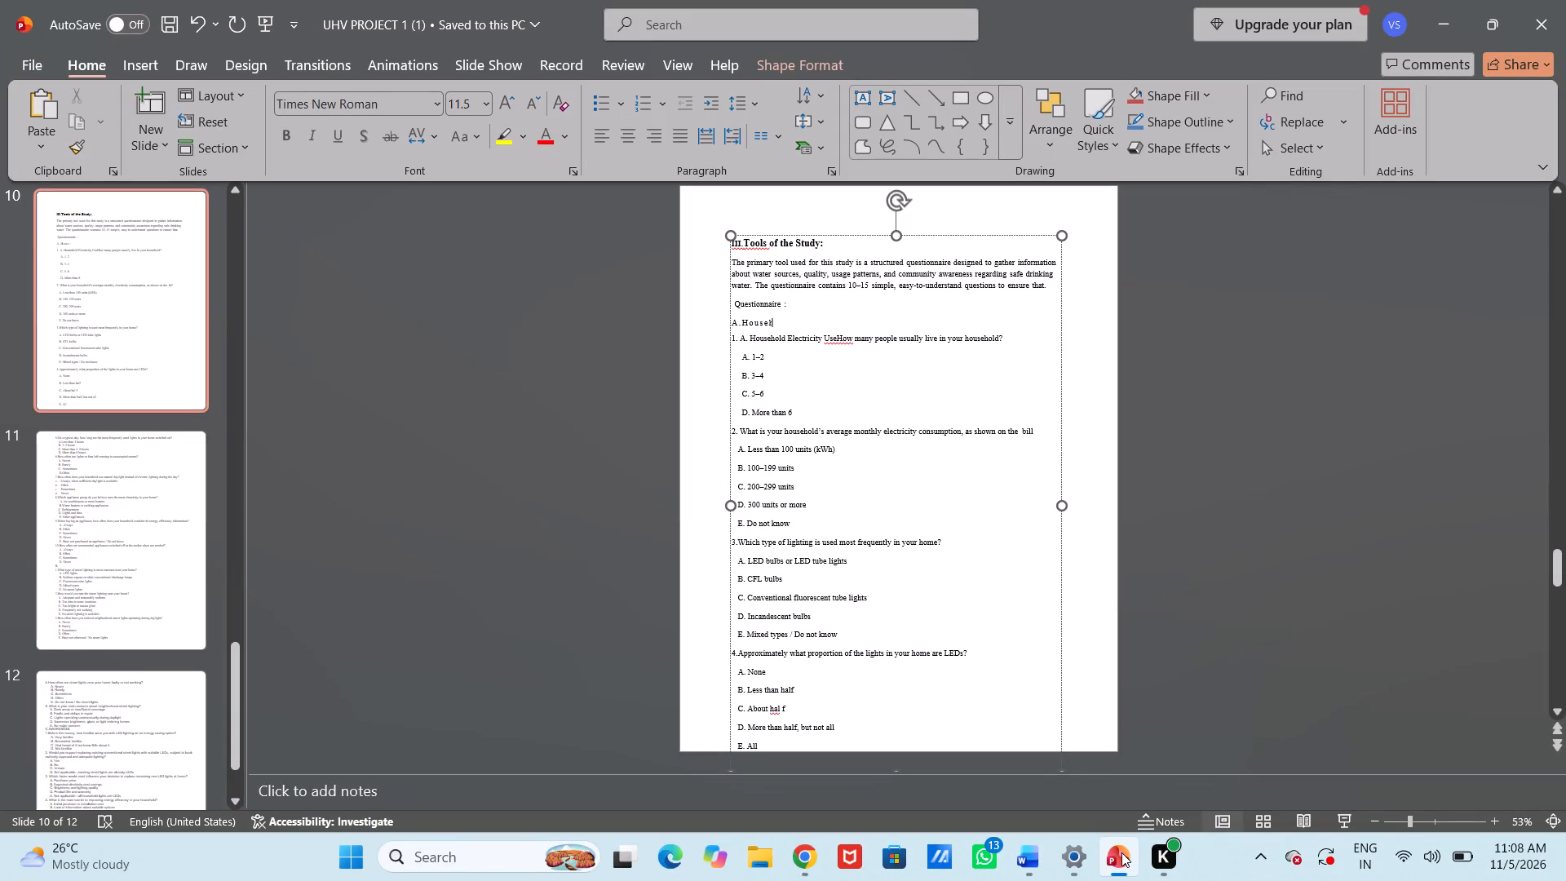
Continue the section A heading above question 1 by completing the word Household and starting the next word with E.
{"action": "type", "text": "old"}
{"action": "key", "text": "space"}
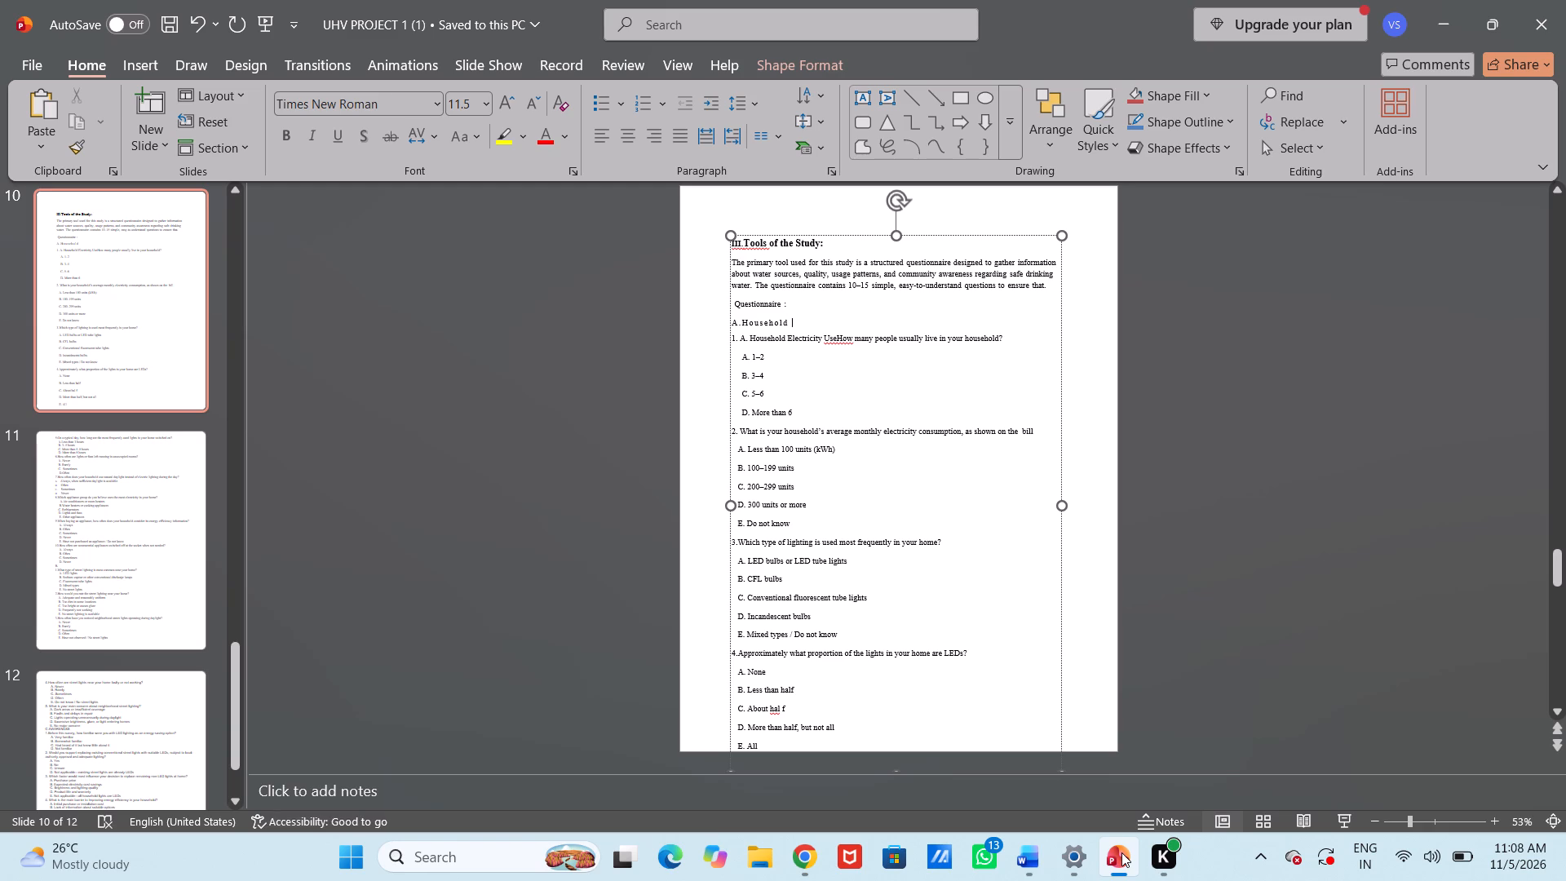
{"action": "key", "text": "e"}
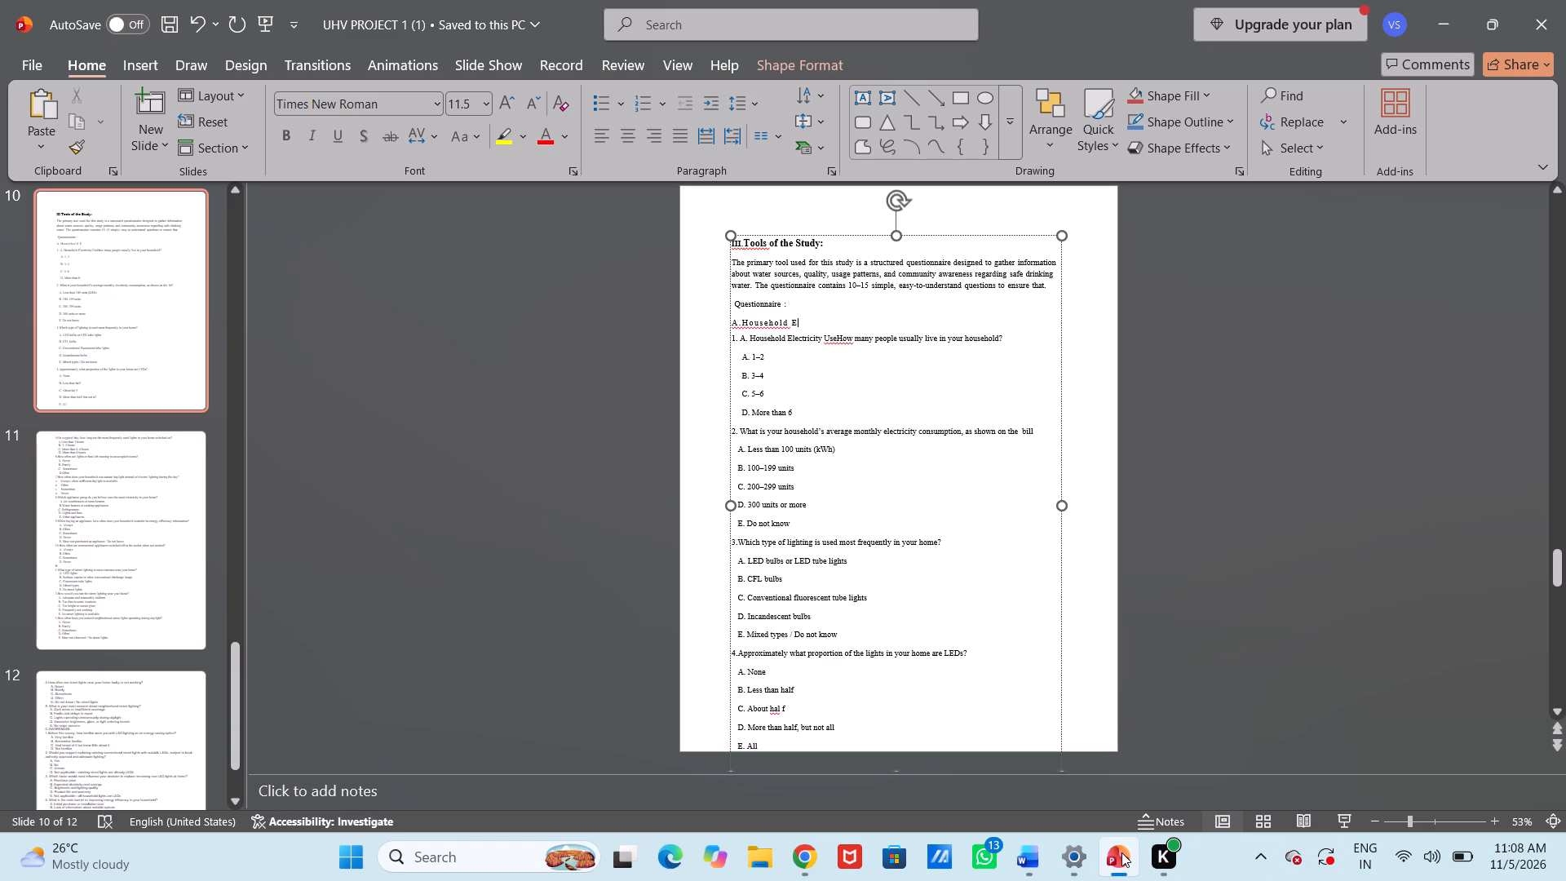
Complete the section heading below "Questionnaire" on slide 10 so that it reads "A.Household Electricity Use".
{"action": "type", "text": "lectricity"}
{"action": "key", "text": "space"}
{"action": "key", "text": "s"}
{"action": "key", "text": "e"}
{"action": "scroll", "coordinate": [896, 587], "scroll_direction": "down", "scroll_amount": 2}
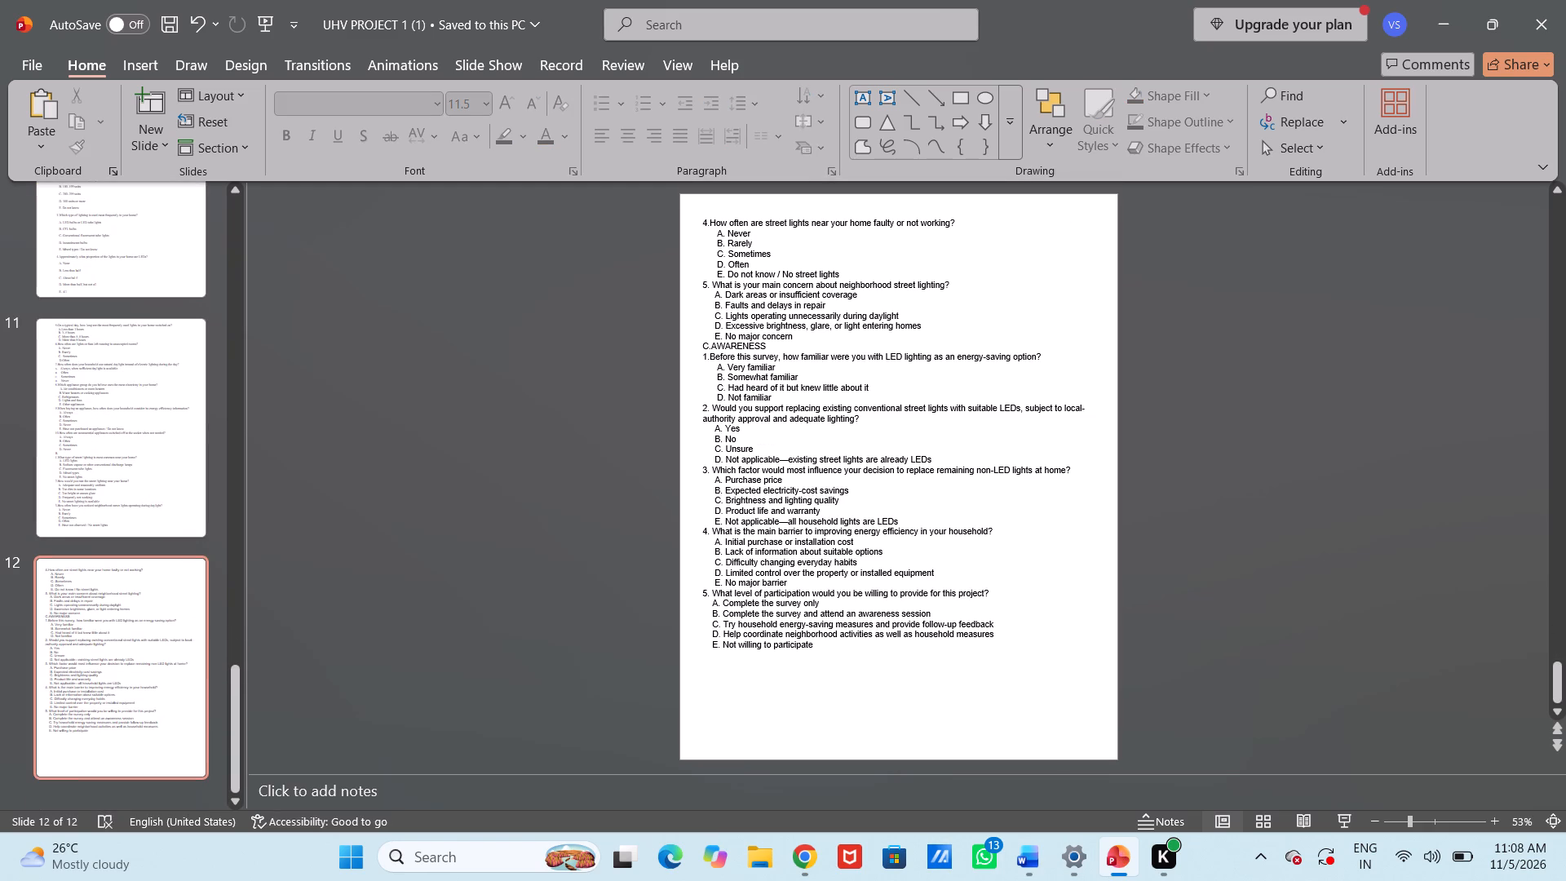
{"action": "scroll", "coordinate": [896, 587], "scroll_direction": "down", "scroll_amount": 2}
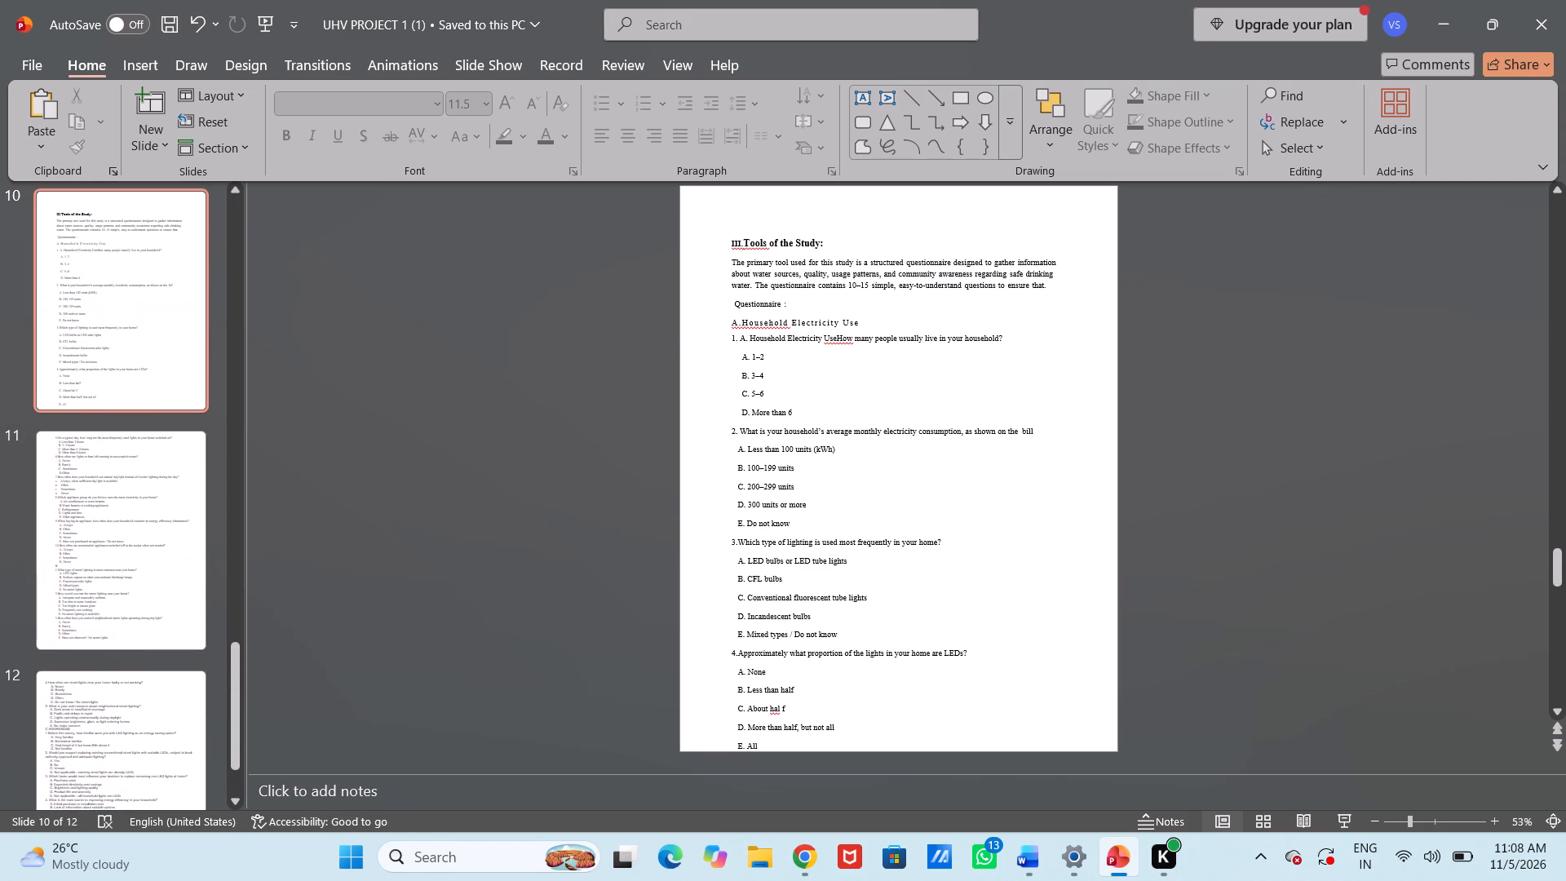
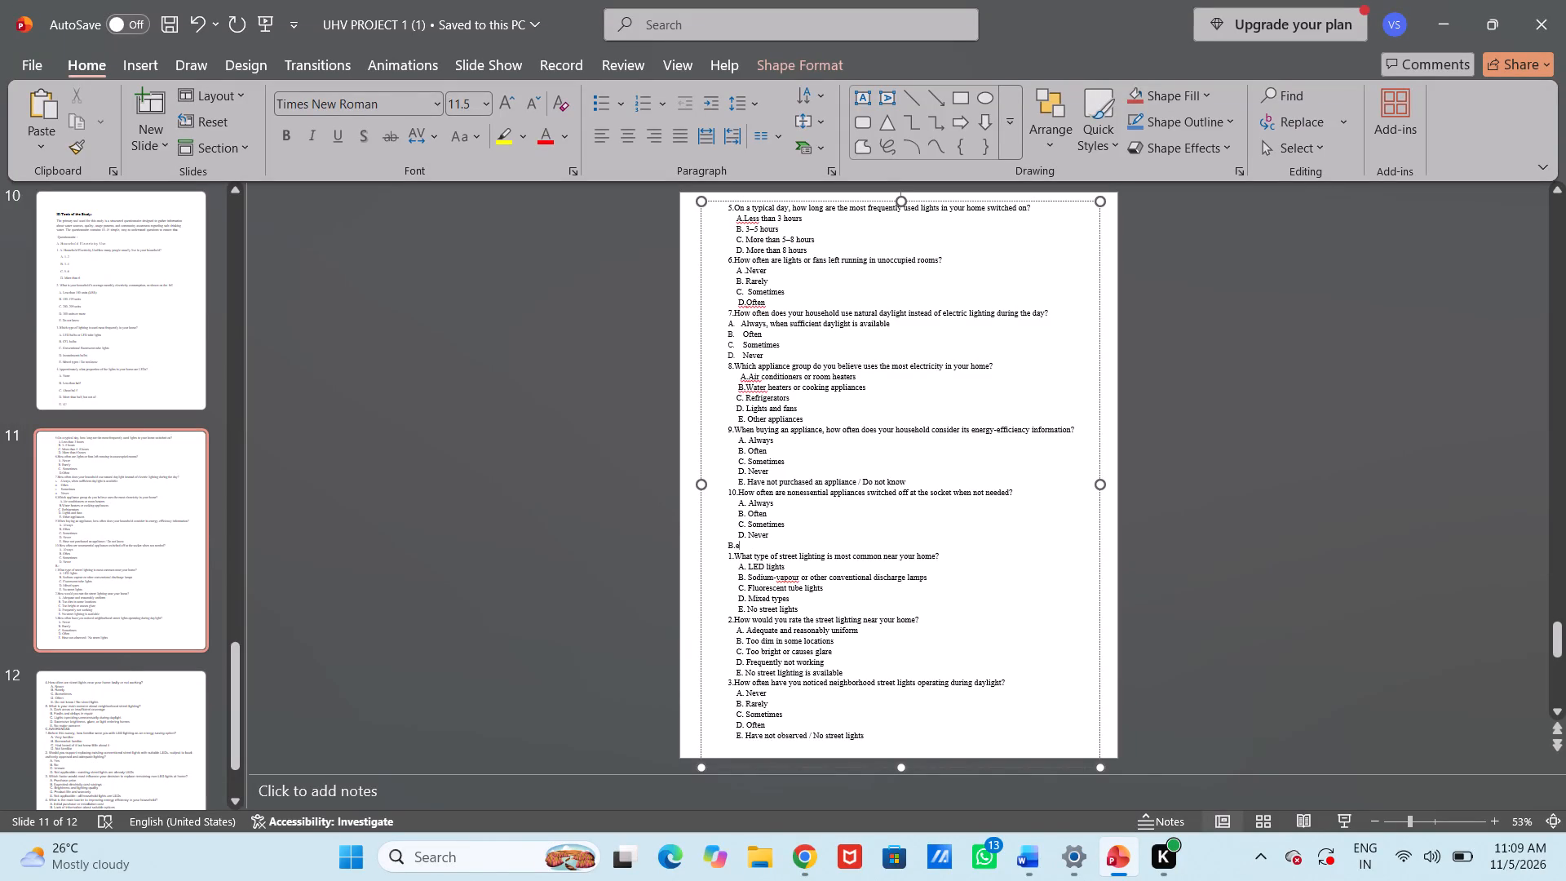
Complete the section heading above the street lighting questions on slide 11 so that it reads "B.Existing Neighbourhood electricity use:".
{"action": "key", "text": "BackSpace"}
{"action": "type", "text": "xisting"}
{"action": "key", "text": "space"}
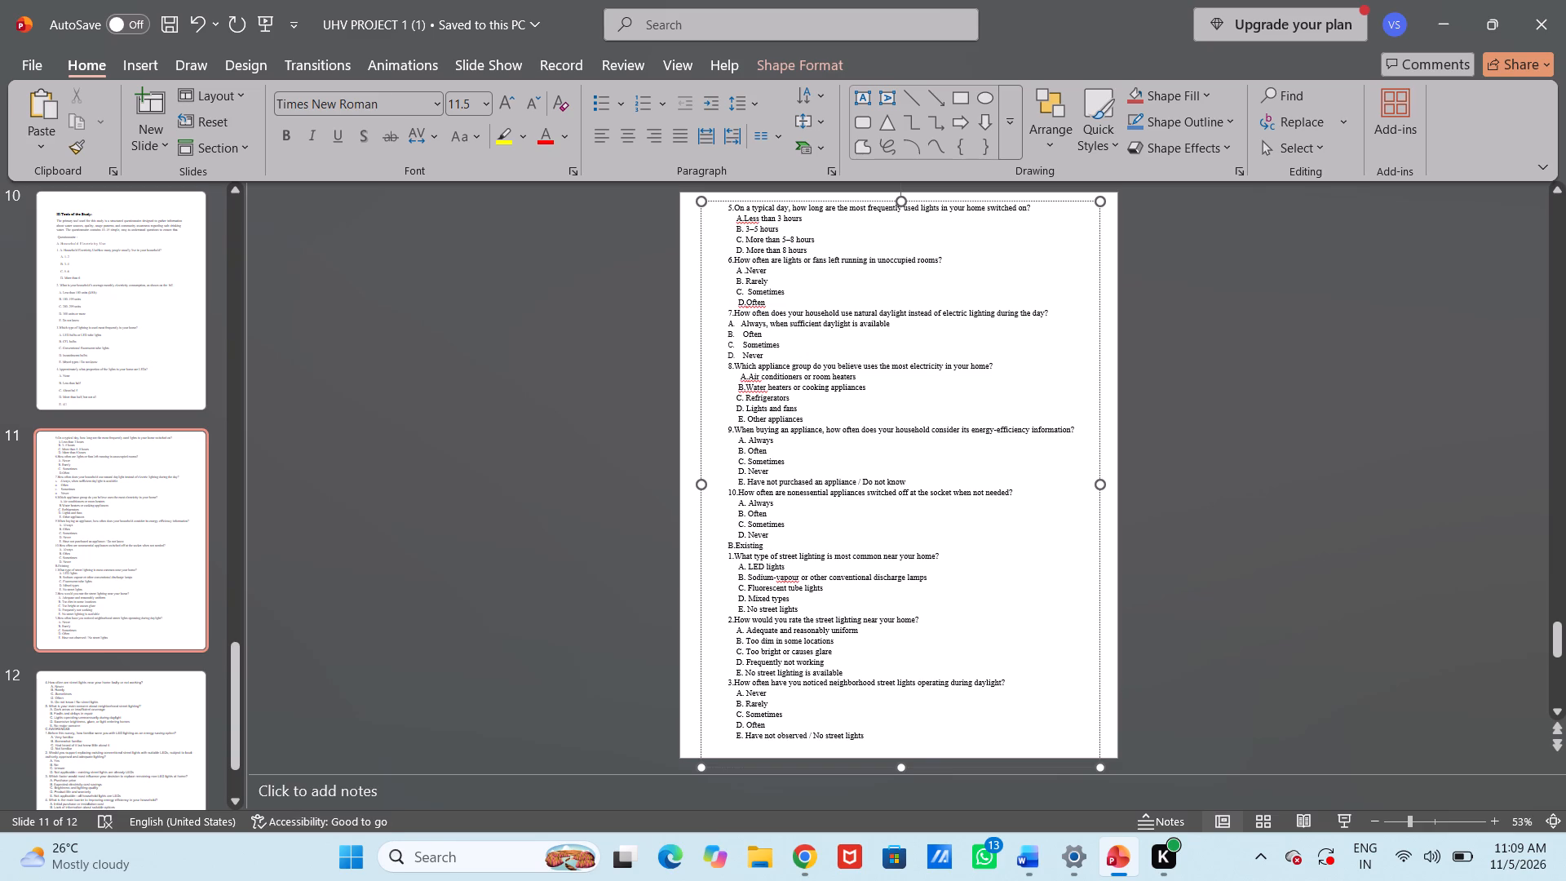
{"action": "key", "text": "n"}
{"action": "key", "text": "e"}
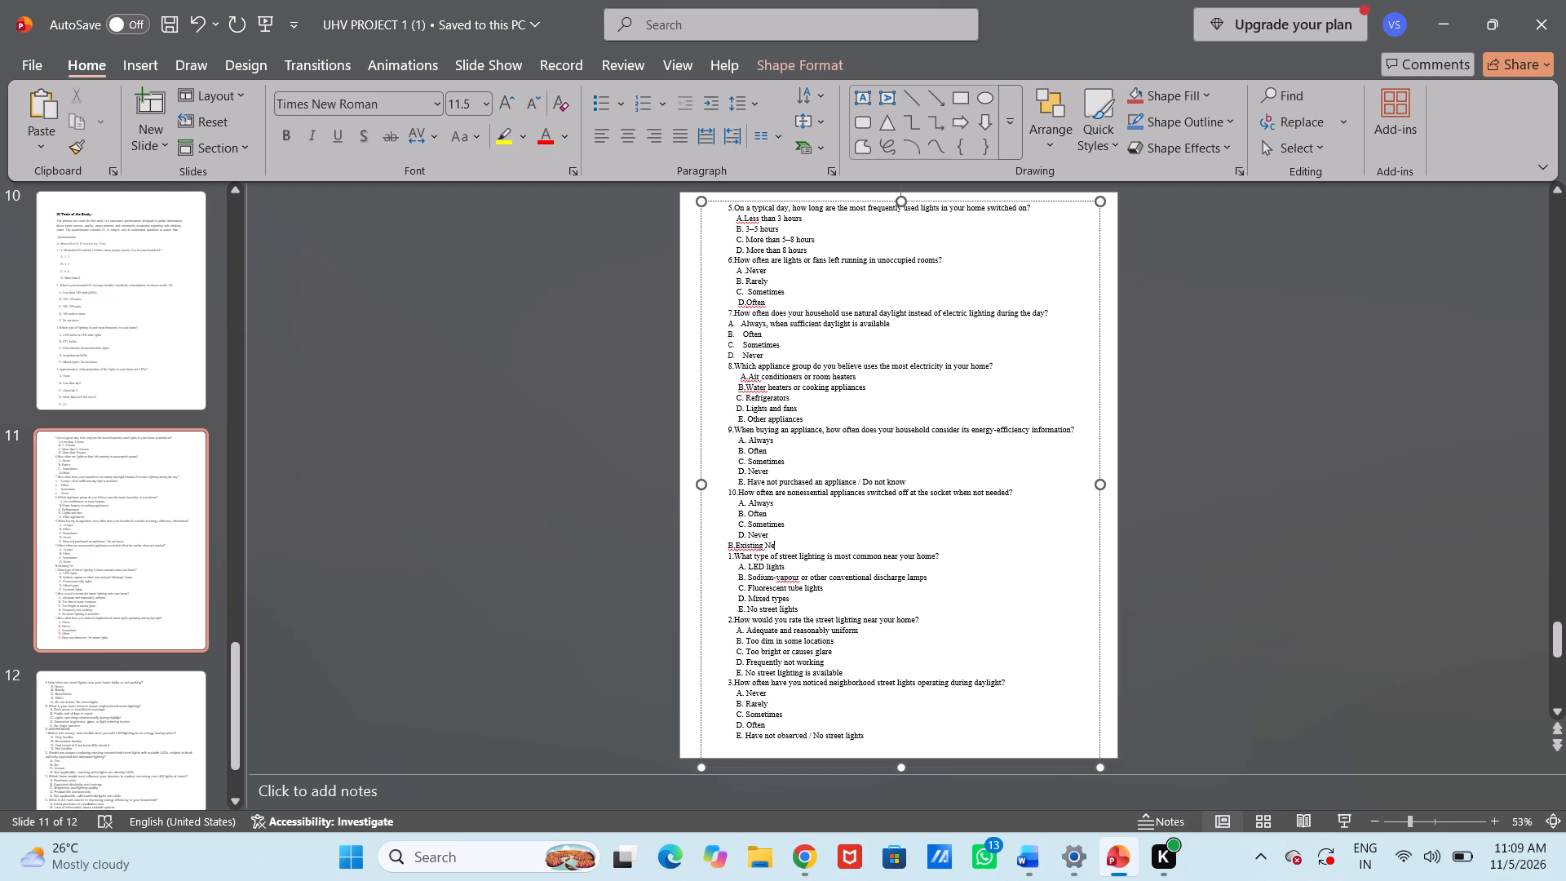
{"action": "type", "text": "ighbourhood"}
{"action": "key", "text": "space"}
{"action": "type", "text": "electricity ud"}
{"action": "key", "text": "BackSpace"}
{"action": "type", "text": "se"}
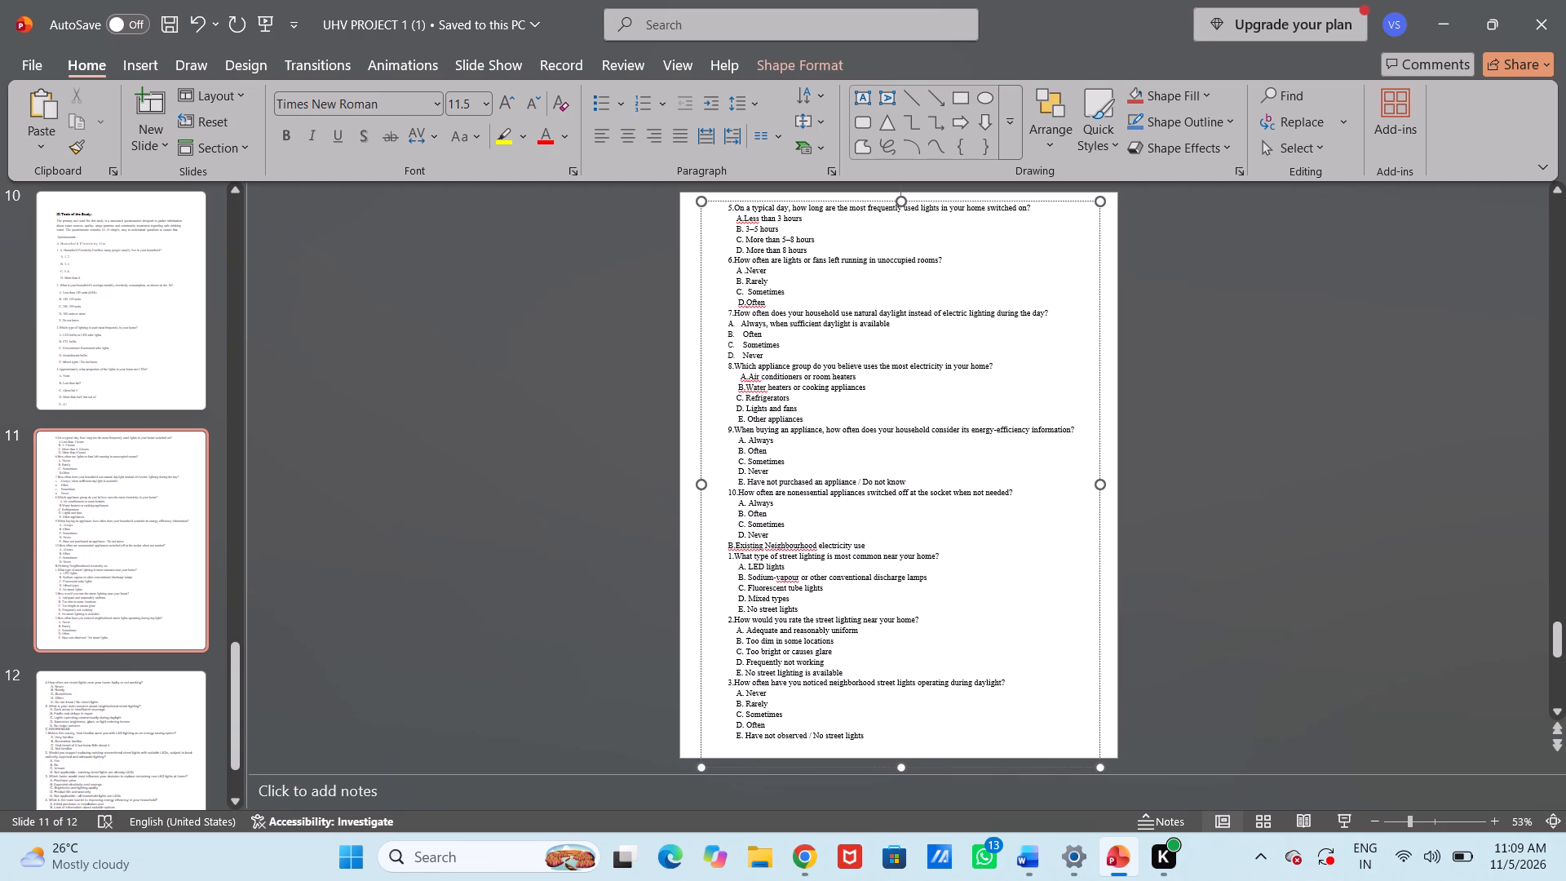
{"action": "key", "text": "shift+colon"}
Add a colon at the end of the "C.AWARENESS" heading on slide 12.
{"action": "scroll", "coordinate": [736, 546], "scroll_direction": "down", "scroll_amount": 1}
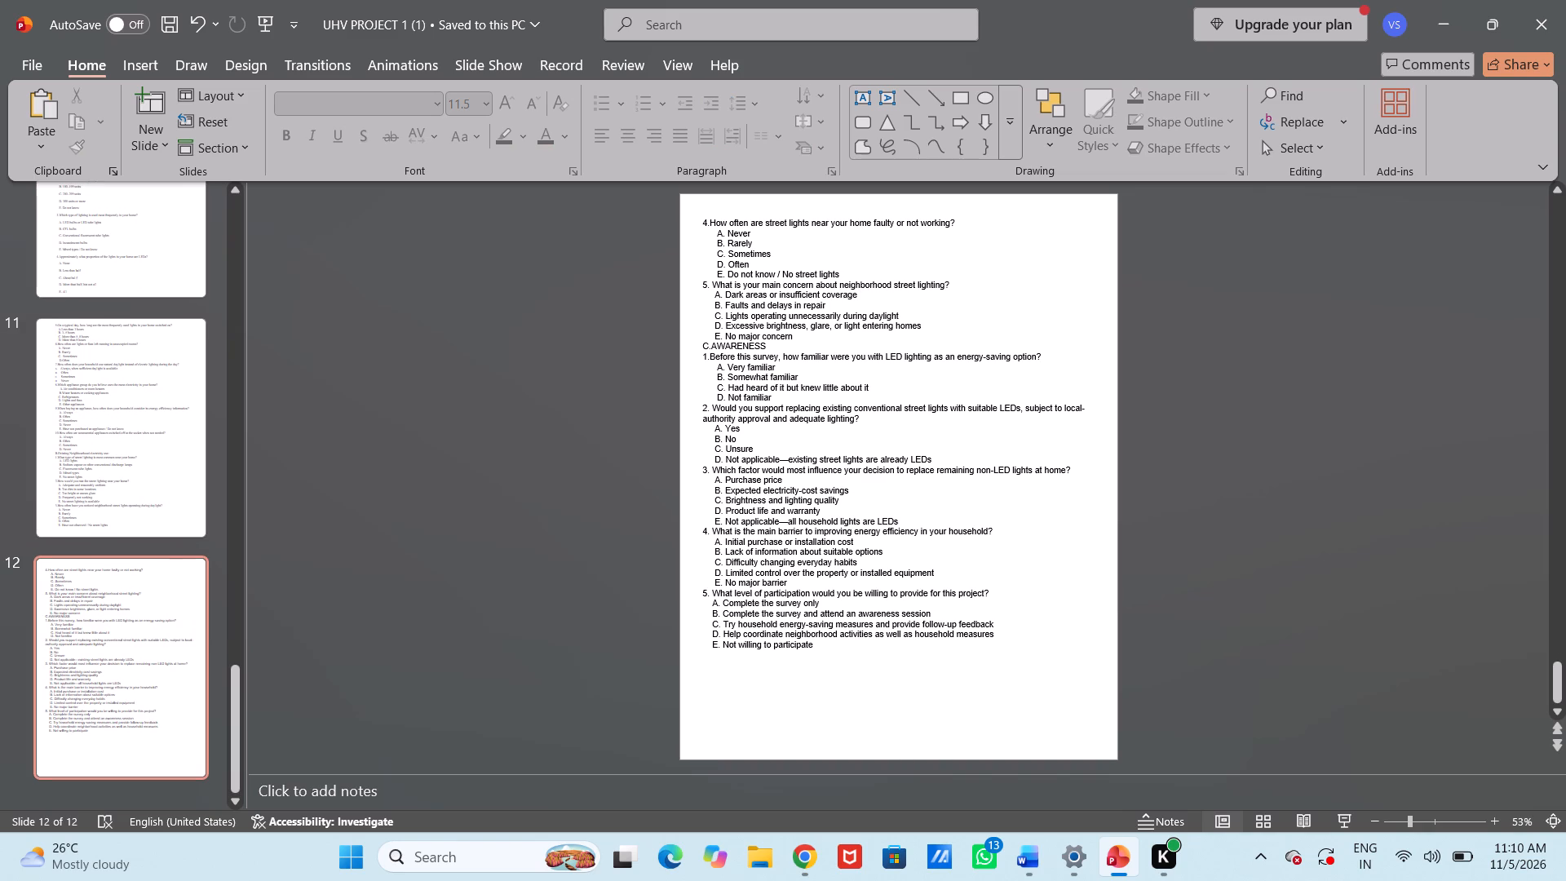
{"action": "scroll", "coordinate": [736, 546], "scroll_direction": "down", "scroll_amount": 2}
{"action": "left_click", "coordinate": [766, 347]}
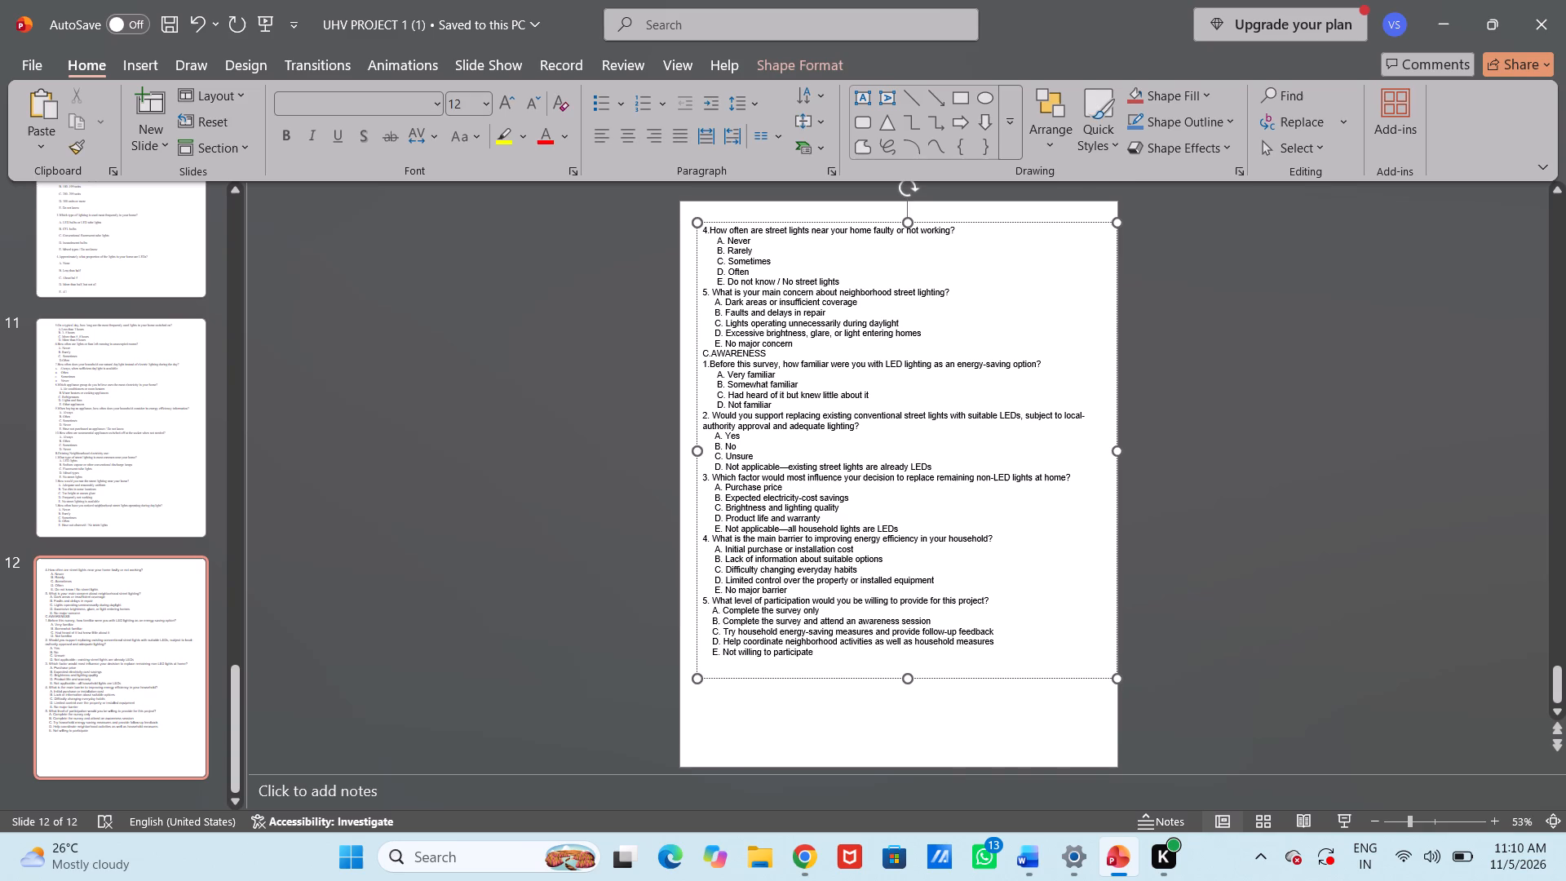
{"action": "key", "text": "shift+colon"}
{"action": "left_click_drag", "start_coordinate": [623, 339], "coordinate": [386, 393]}
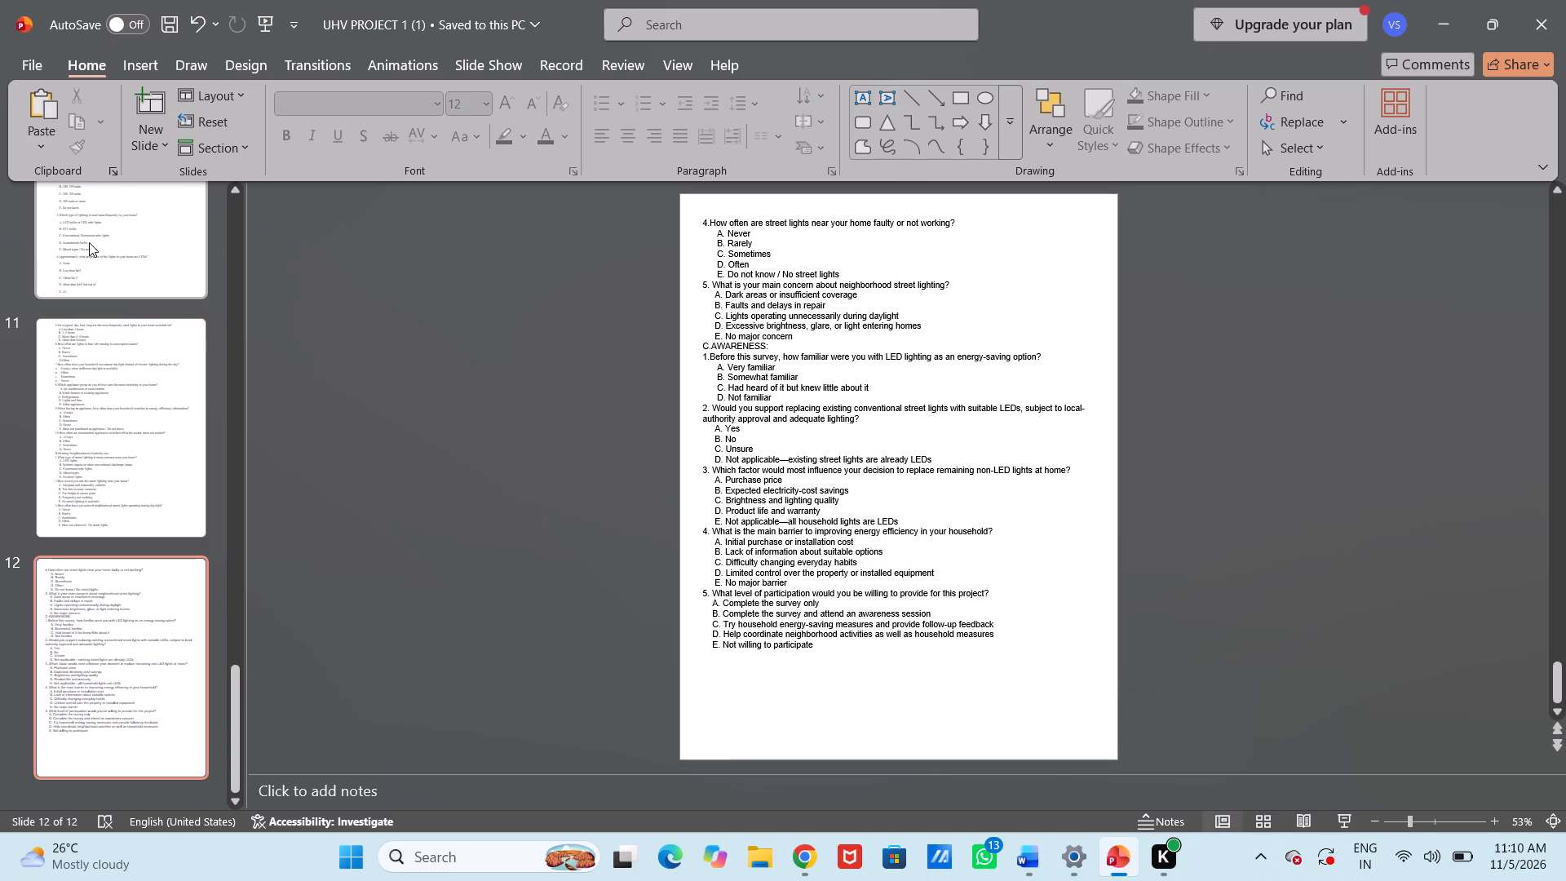
Add a colon at the end of the "A.Household Electricity Use" heading on slide 10 and save the presentation.
{"action": "left_click", "coordinate": [89, 242]}
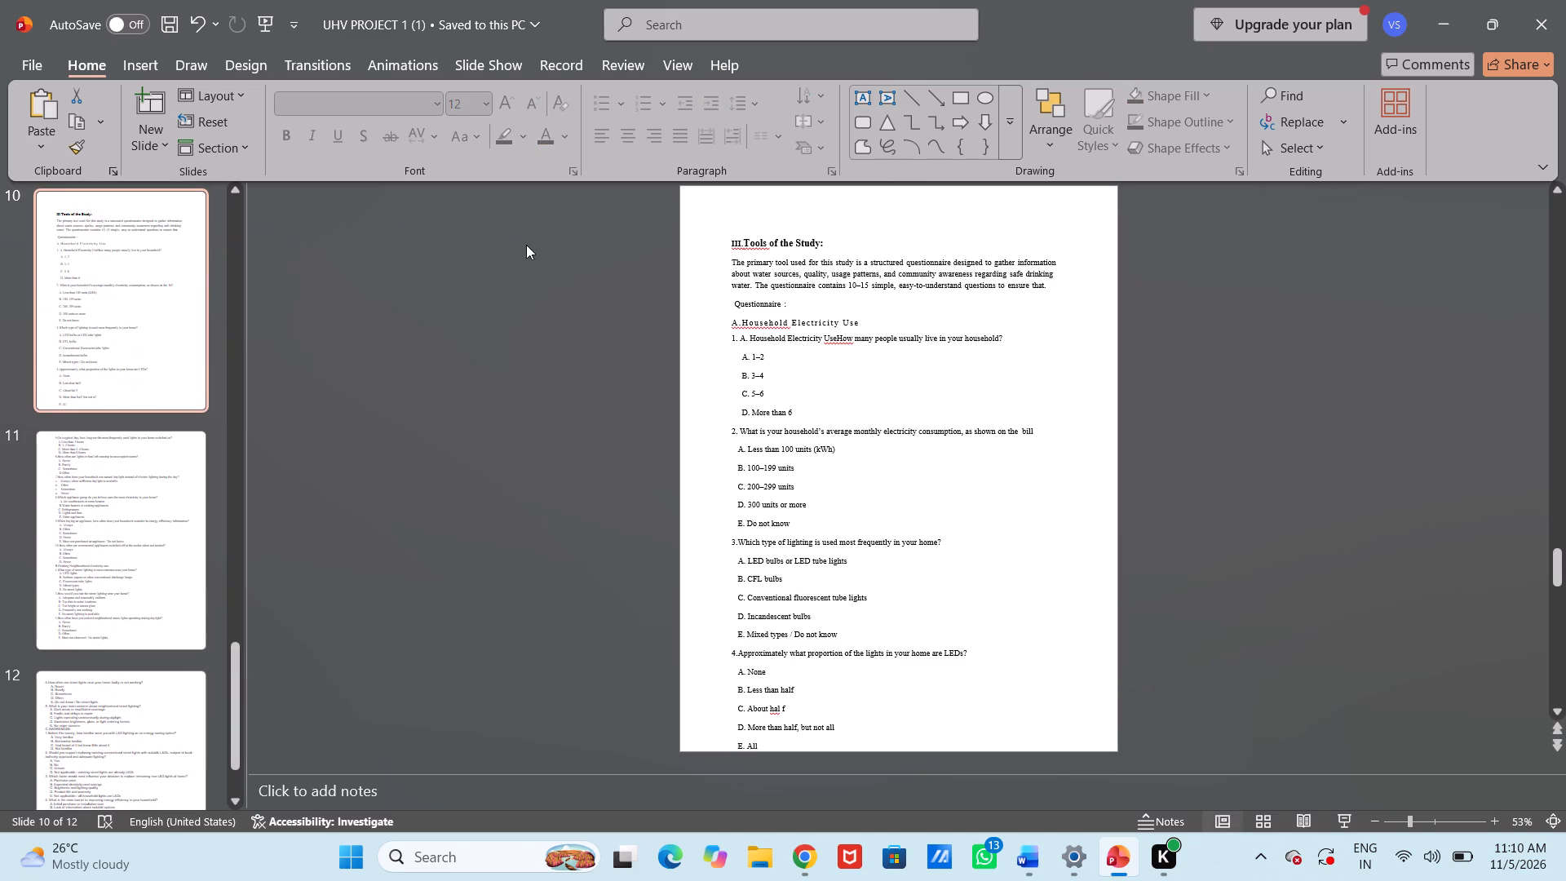
{"action": "left_click", "coordinate": [864, 321]}
{"action": "key", "text": "shift+colon"}
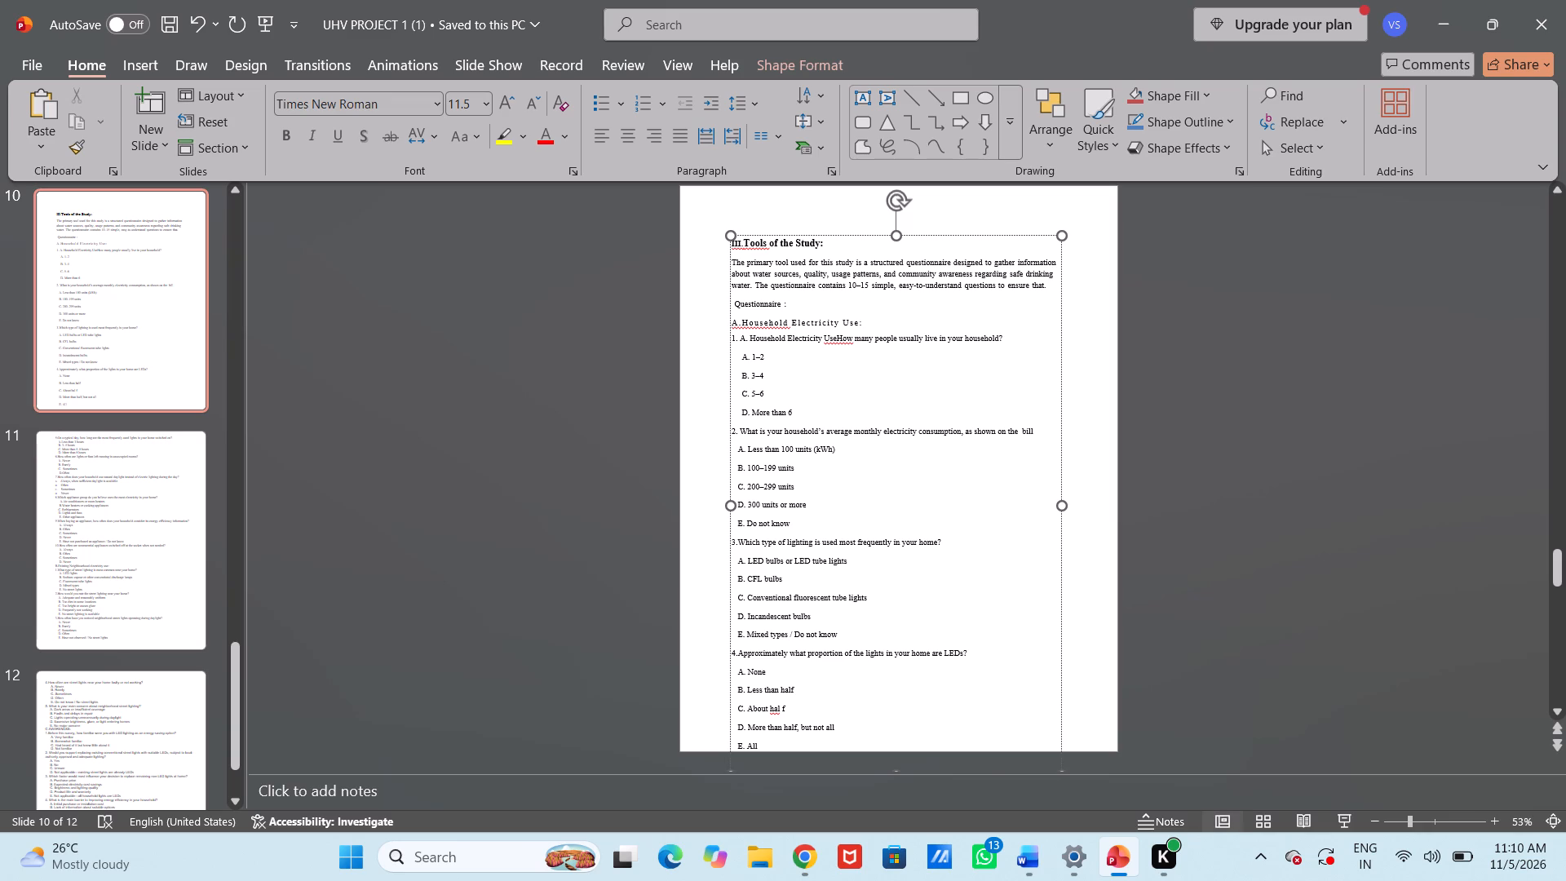
{"action": "key", "text": "ctrl+s"}
Review the report's front slides, including the certificate, declaration, introduction and past and present scenario, for content that needs updating.
{"action": "left_click_drag", "start_coordinate": [130, 259], "coordinate": [122, 387]}
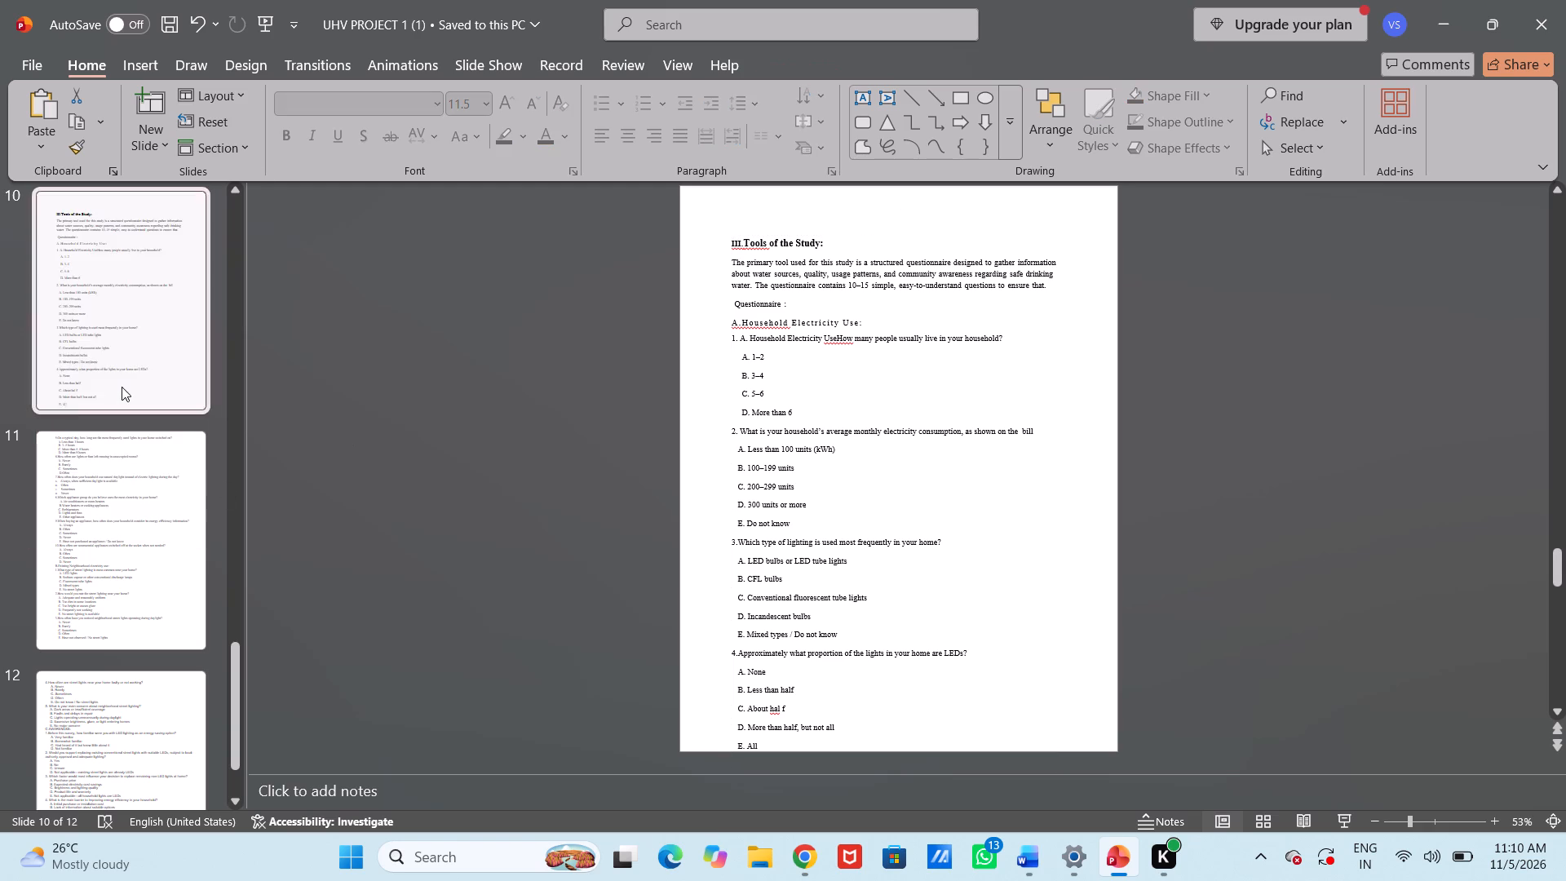
{"action": "scroll", "coordinate": [122, 387], "scroll_direction": "up", "scroll_amount": 8}
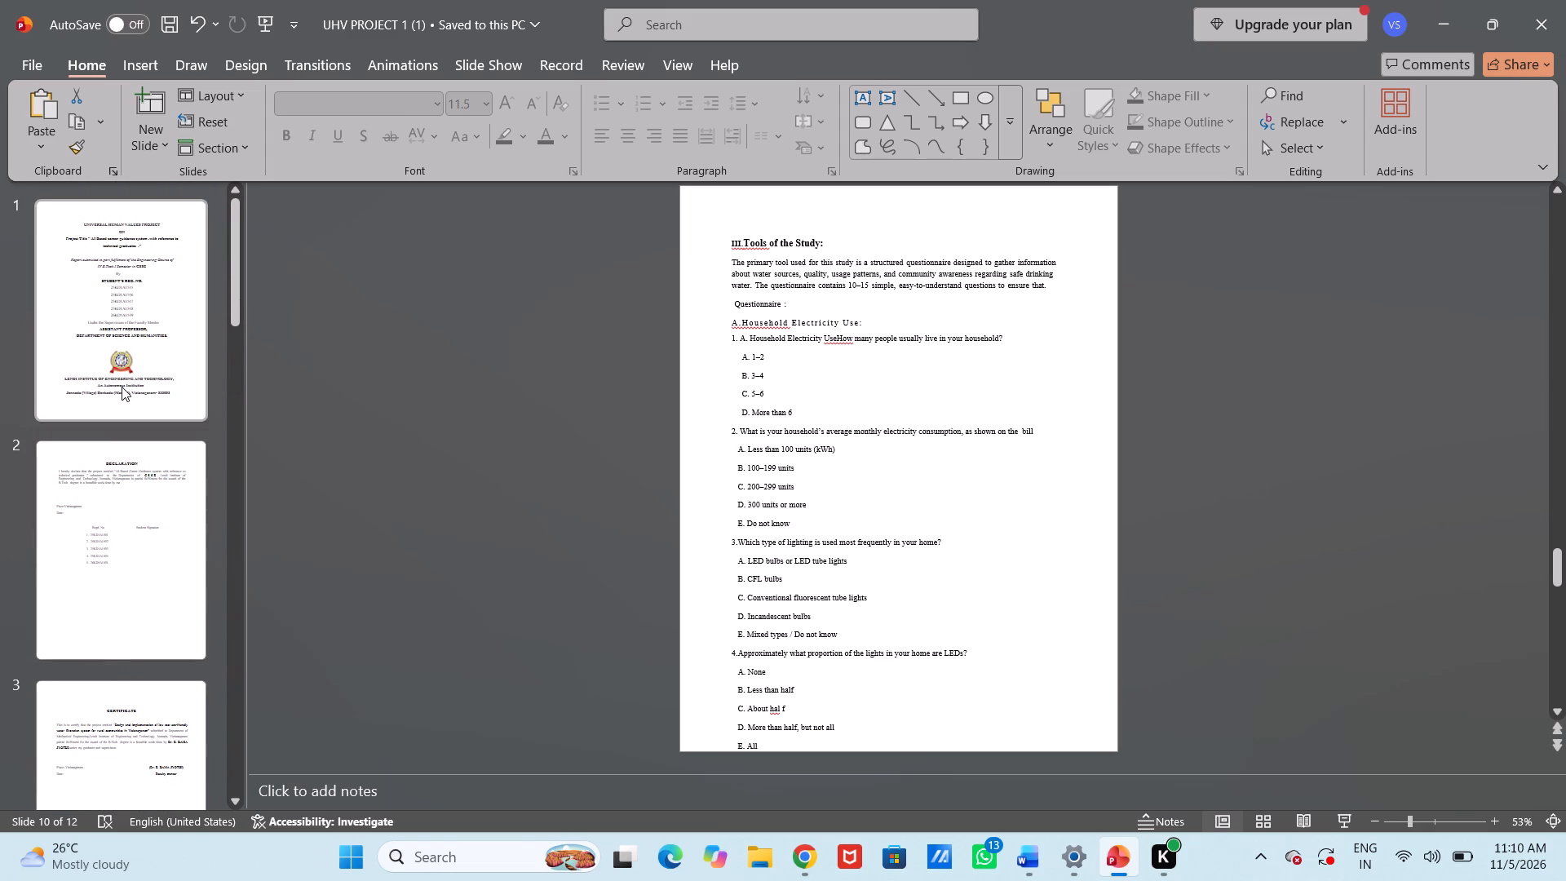
{"action": "left_click", "coordinate": [139, 756]}
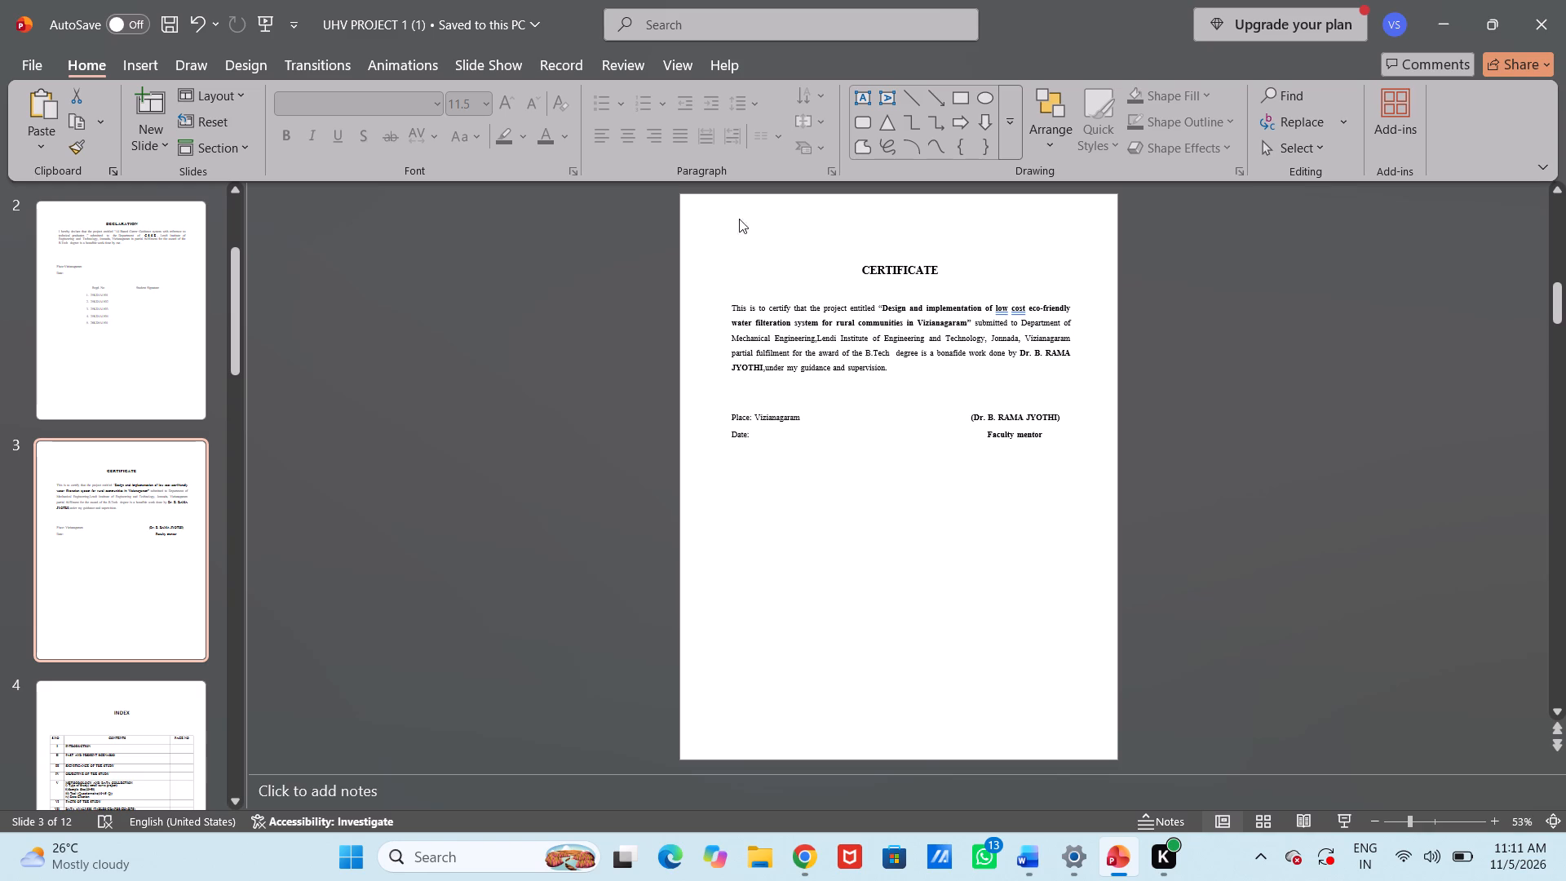
{"action": "left_click", "coordinate": [108, 316]}
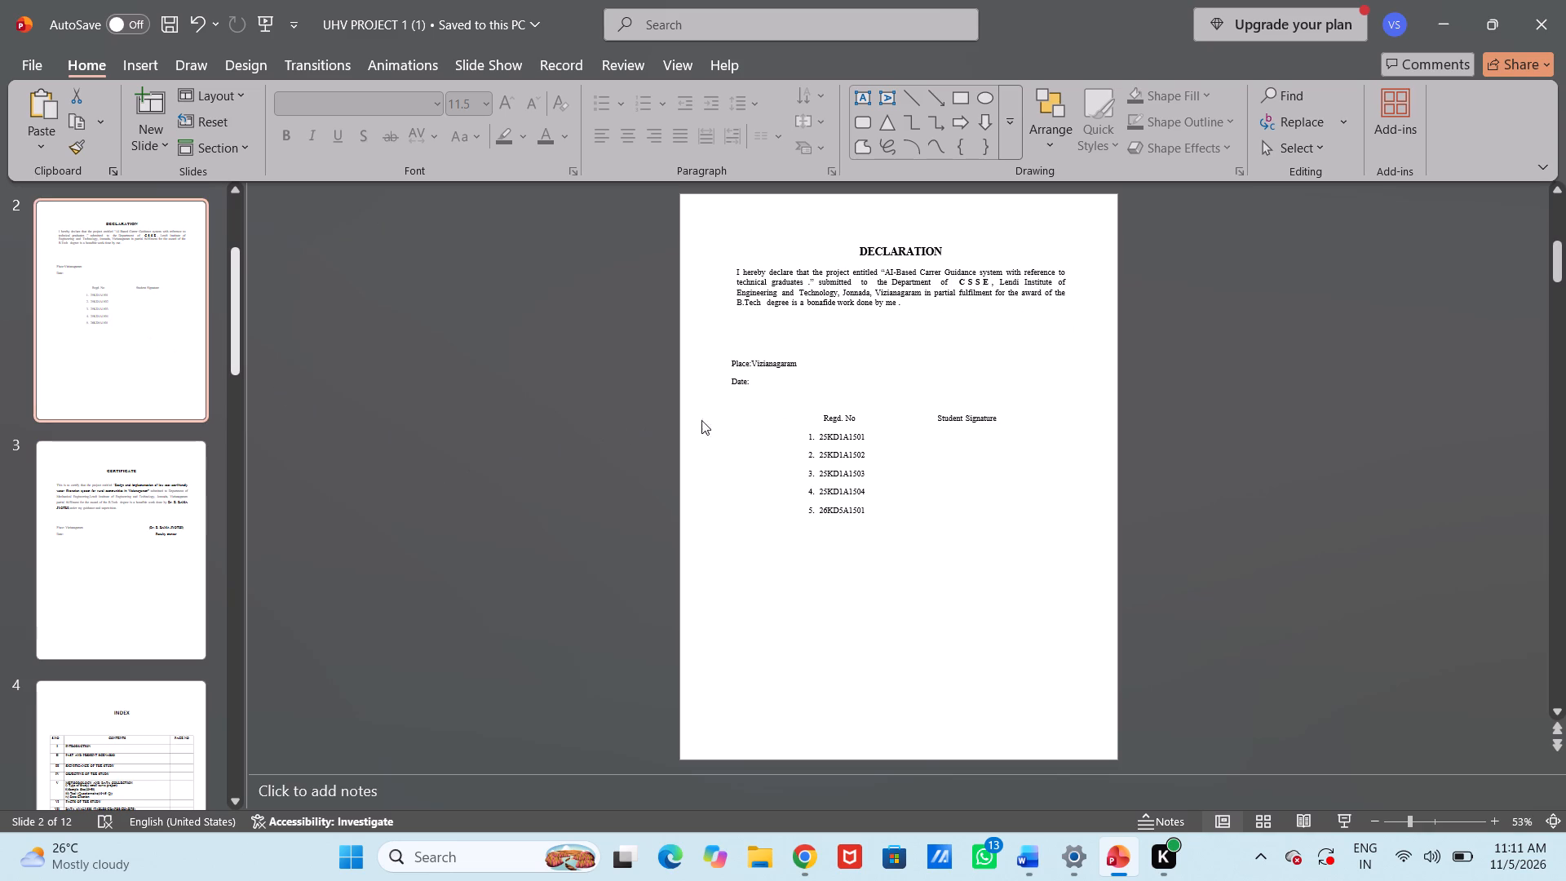
{"action": "left_click", "coordinate": [871, 440]}
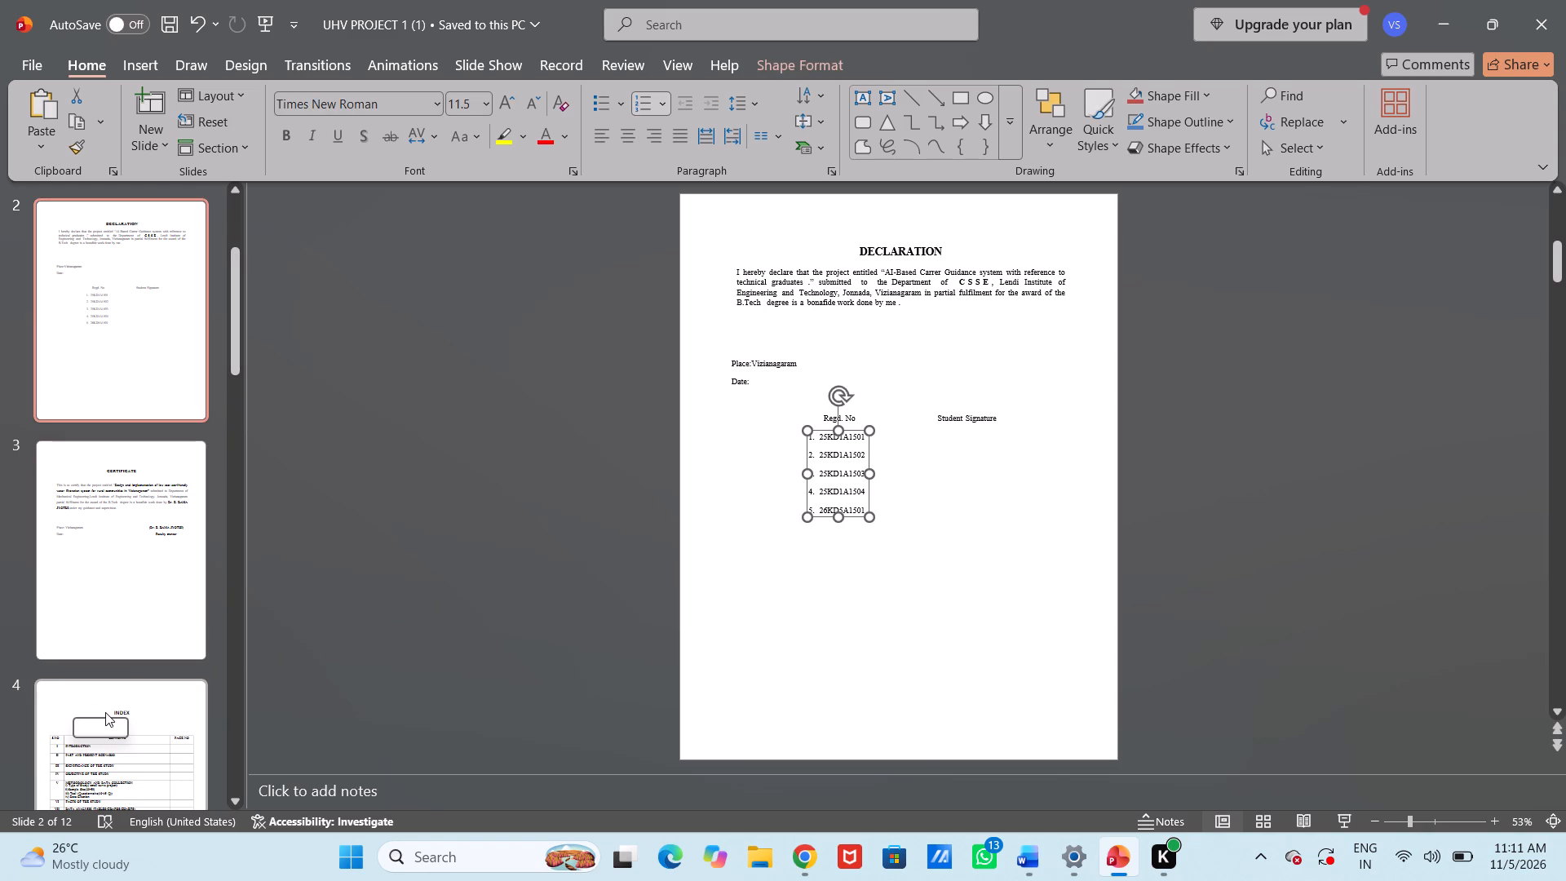
{"action": "scroll", "coordinate": [105, 712], "scroll_direction": "down", "scroll_amount": 1}
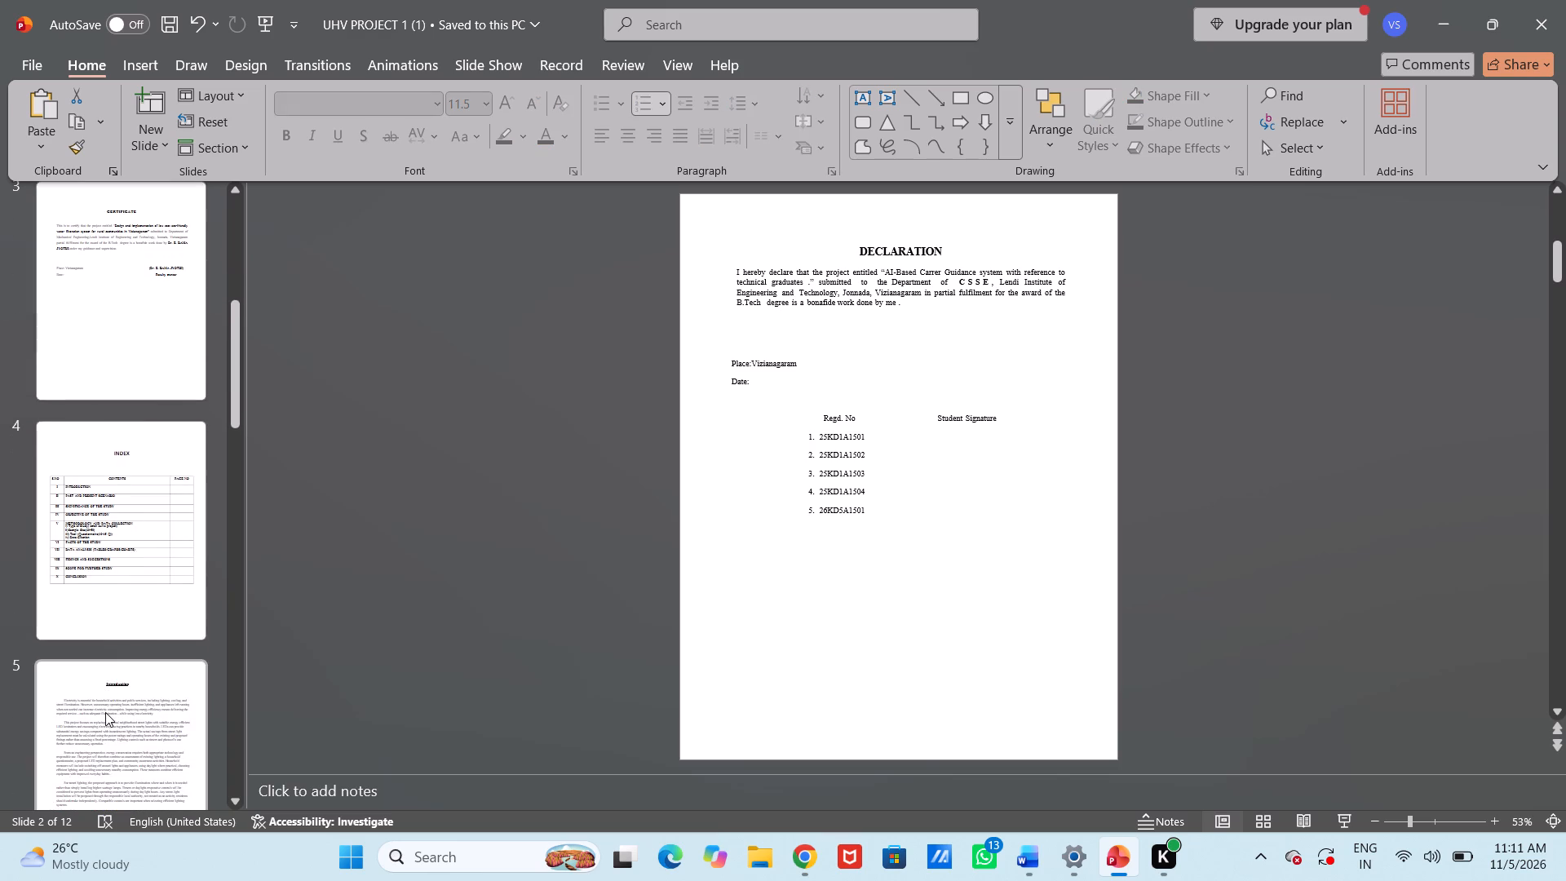
{"action": "left_click", "coordinate": [105, 712]}
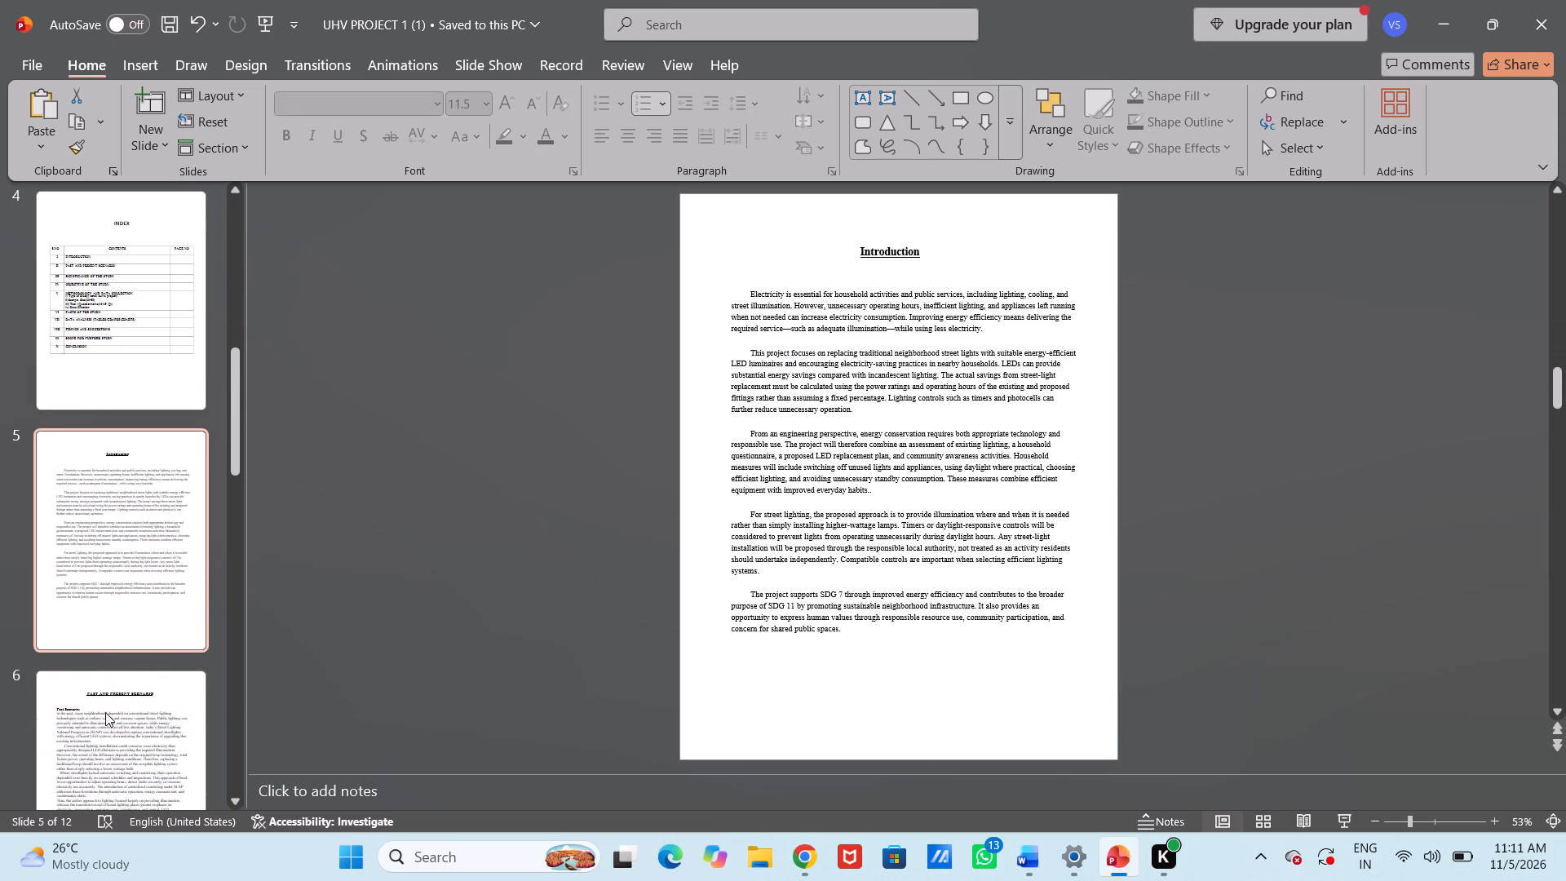
{"action": "scroll", "coordinate": [105, 712], "scroll_direction": "down", "scroll_amount": 1}
{"action": "scroll", "coordinate": [105, 712], "scroll_direction": "up", "scroll_amount": 1, "text": "ctrl"}
{"action": "scroll", "coordinate": [105, 712], "scroll_direction": "down", "scroll_amount": 1, "text": "ctrl"}
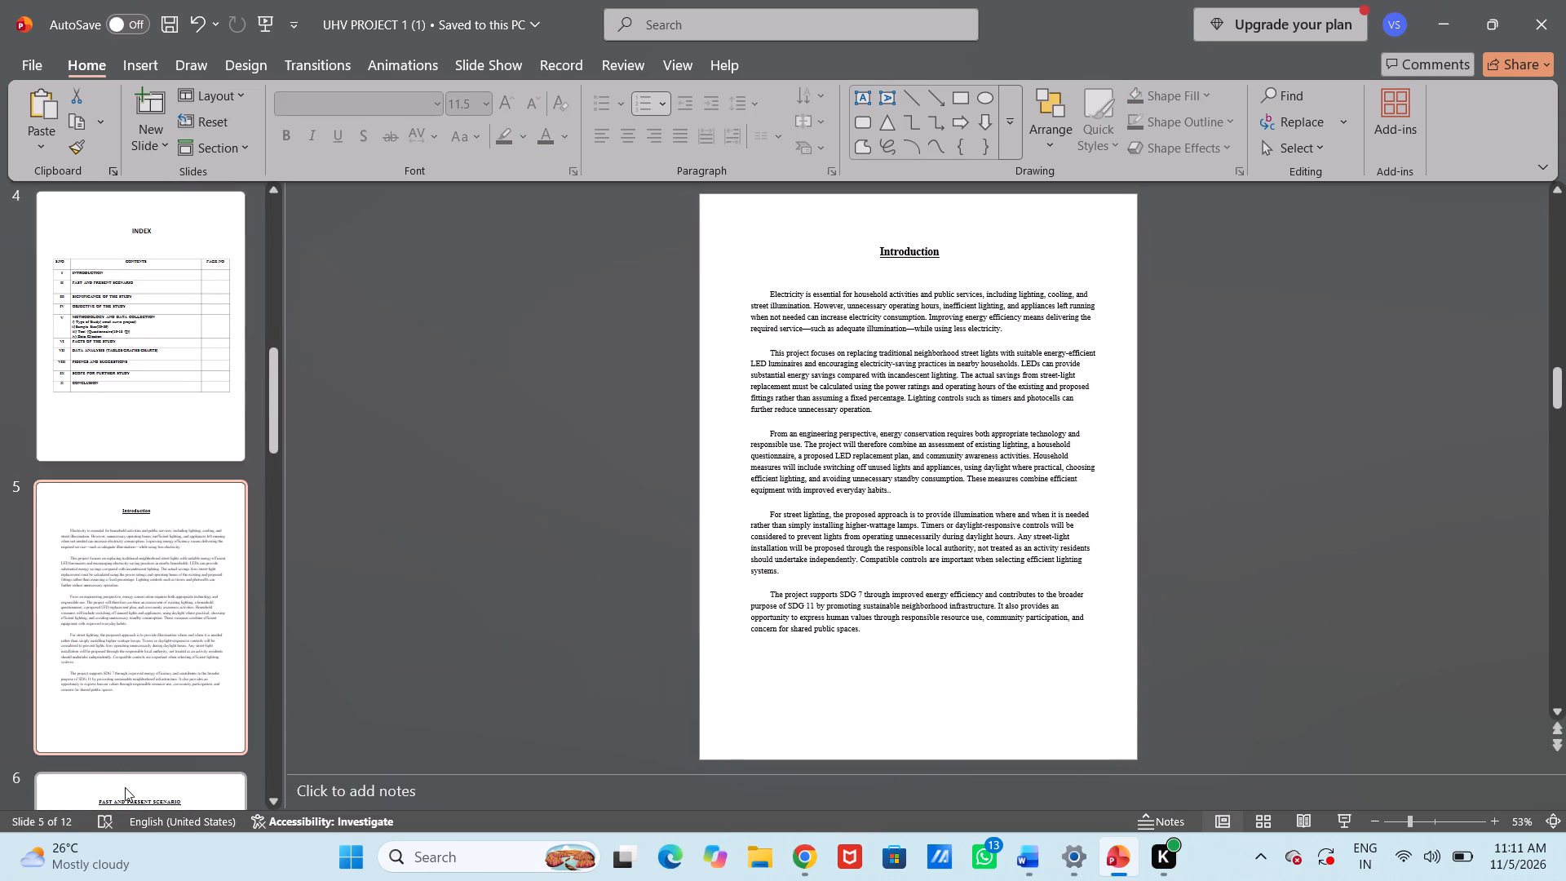
{"action": "left_click", "coordinate": [125, 789]}
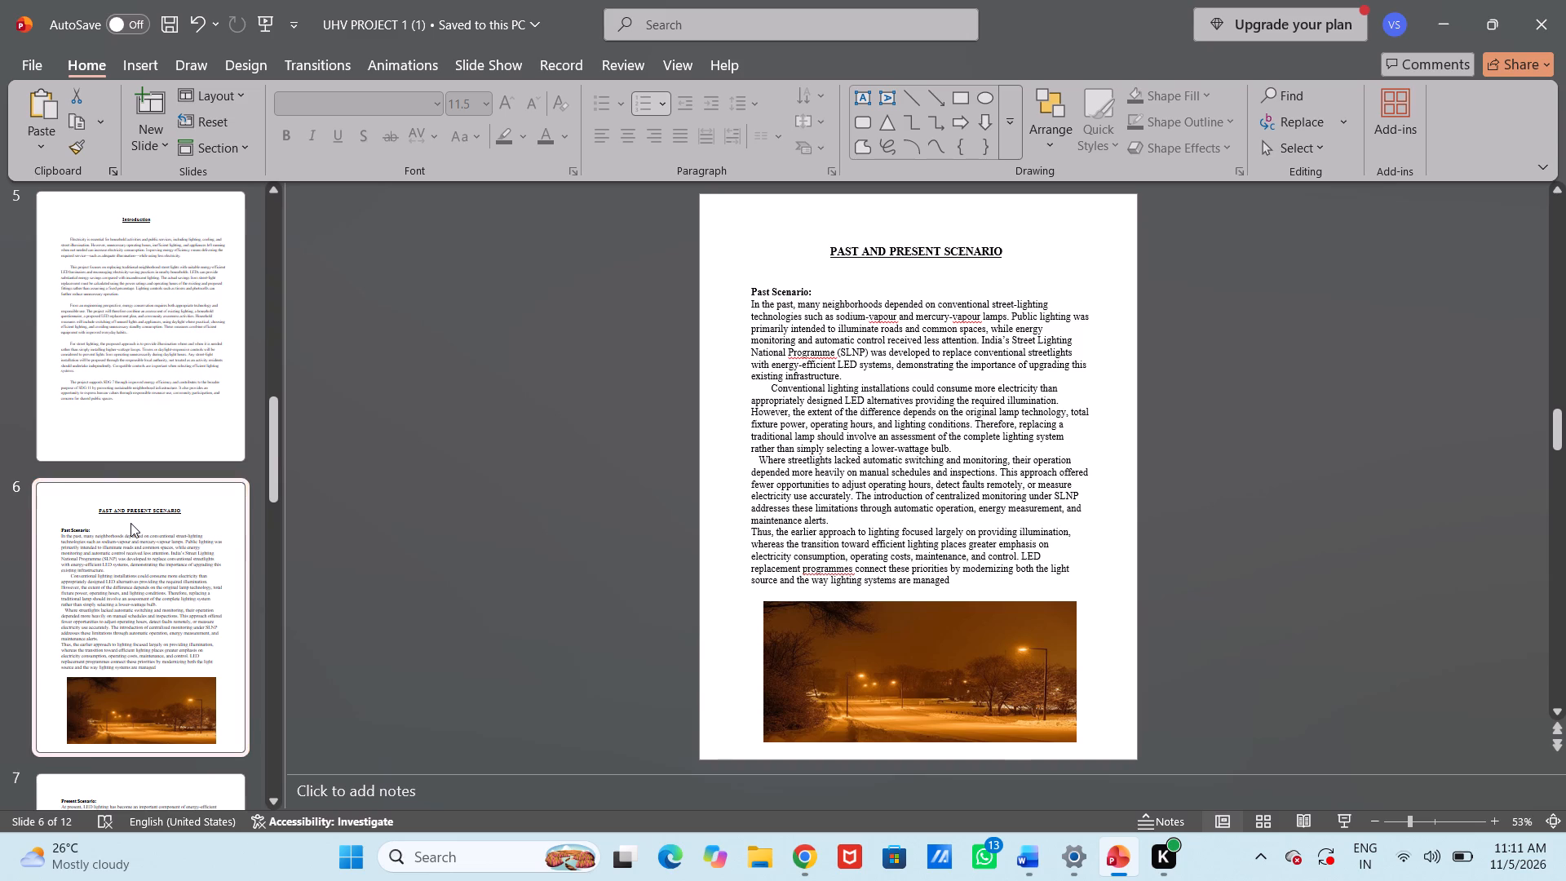
Replace the last two digits of the second student registration number in the Regd. No list on the declaration slide.
{"action": "scroll", "coordinate": [130, 523], "scroll_direction": "up", "scroll_amount": 2}
{"action": "left_click", "coordinate": [130, 523]}
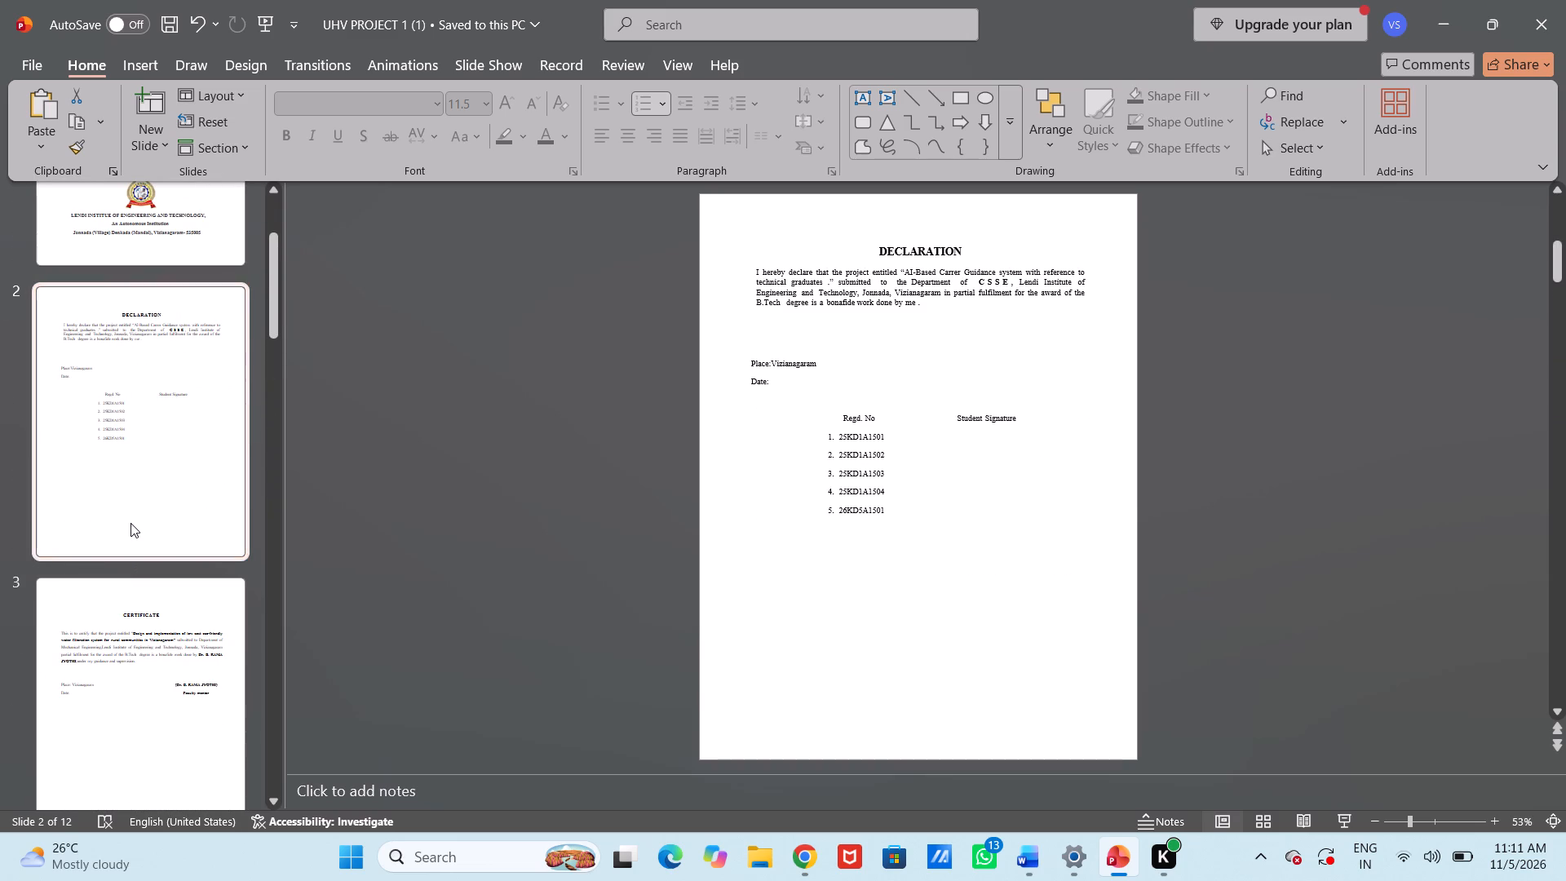
{"action": "left_click", "coordinate": [878, 456]}
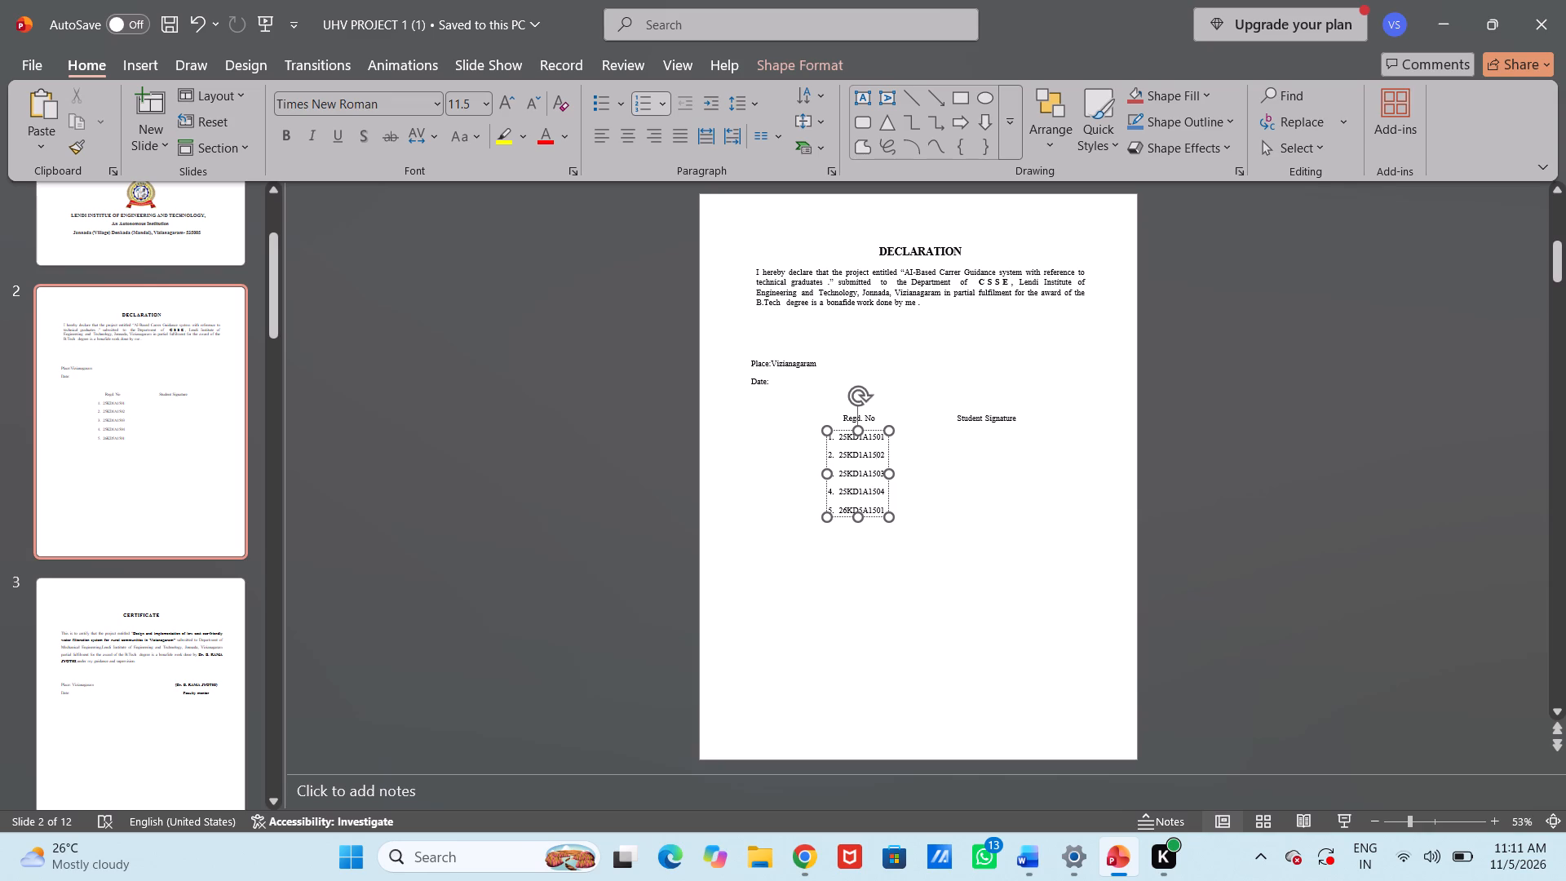
{"action": "key", "text": "Right"}
{"action": "key", "text": "Right"}
{"action": "key", "text": "BackSpace"}
{"action": "key", "text": "BackSpace"}
{"action": "type", "text": "46"}
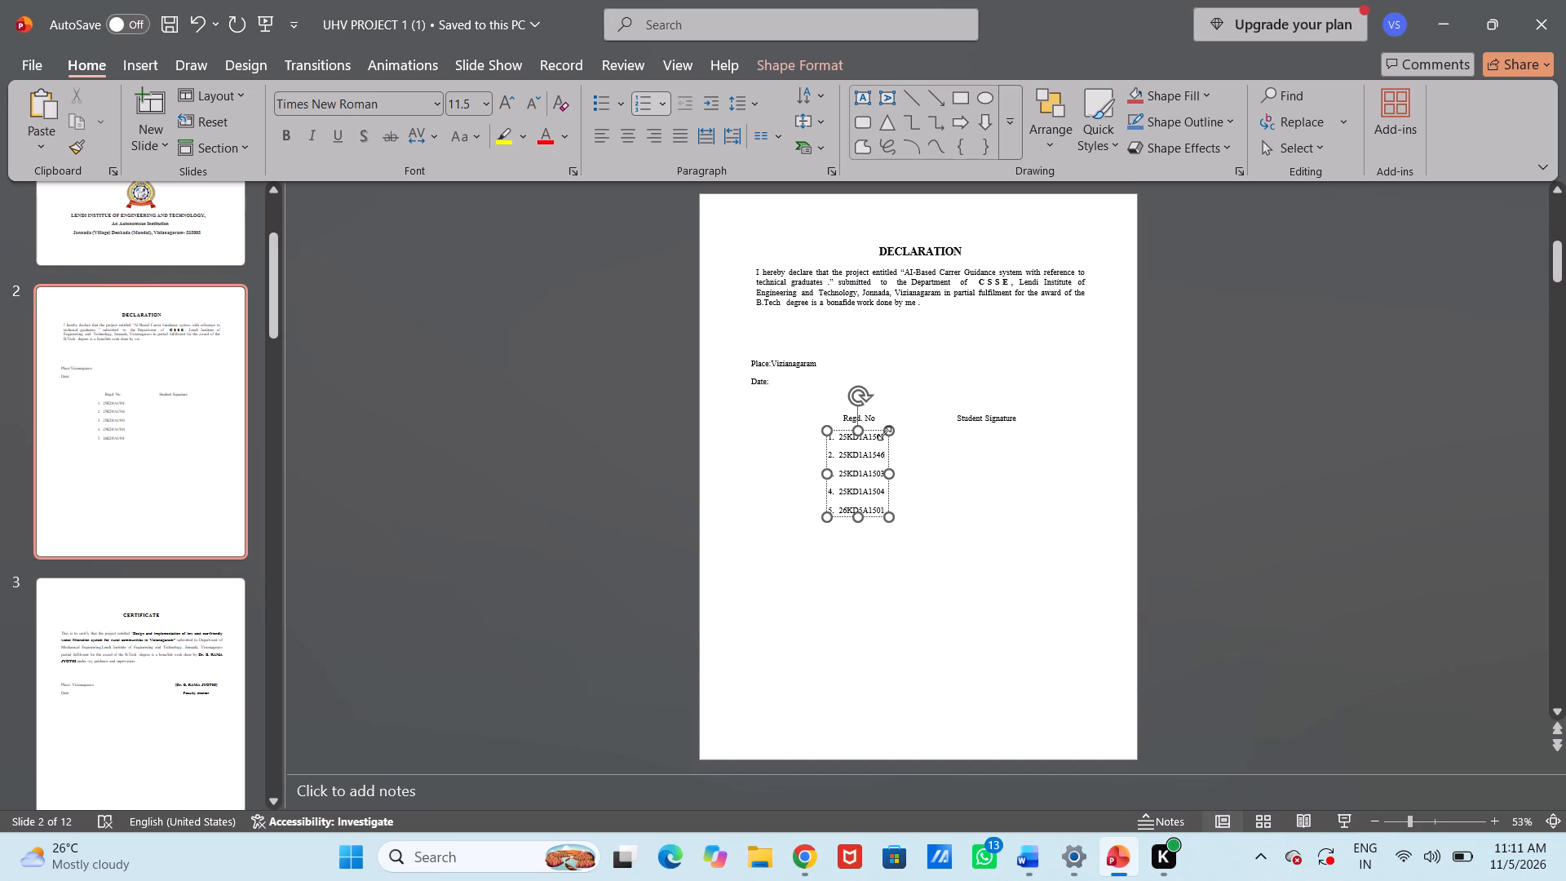
Replace the last two digits of the first student registration number in the Regd. No list on the declaration slide.
{"action": "left_click", "coordinate": [884, 433]}
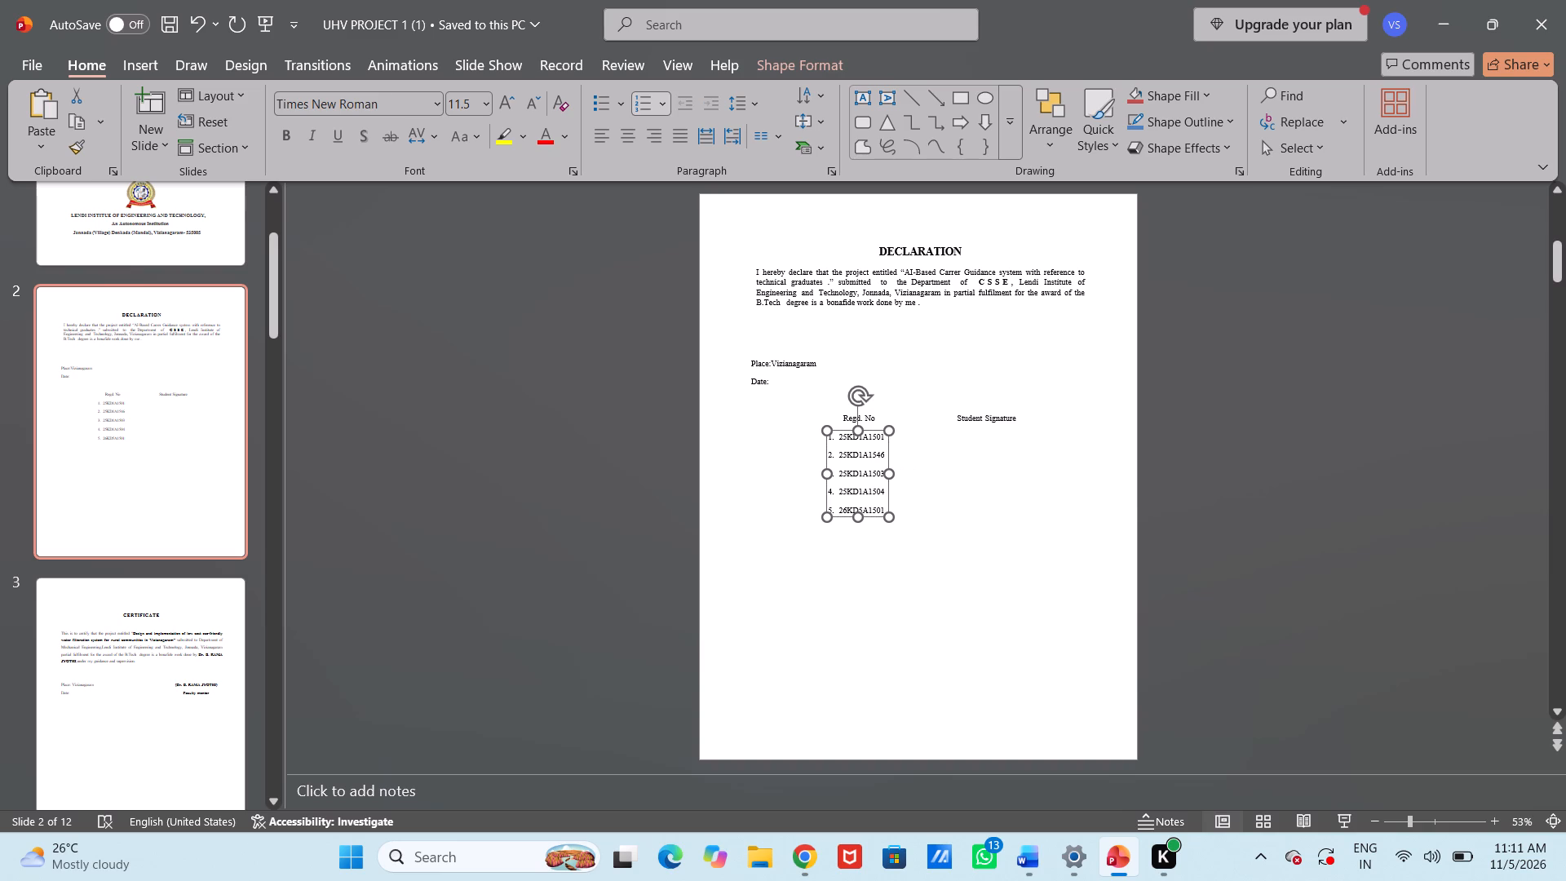
{"action": "left_click", "coordinate": [885, 436]}
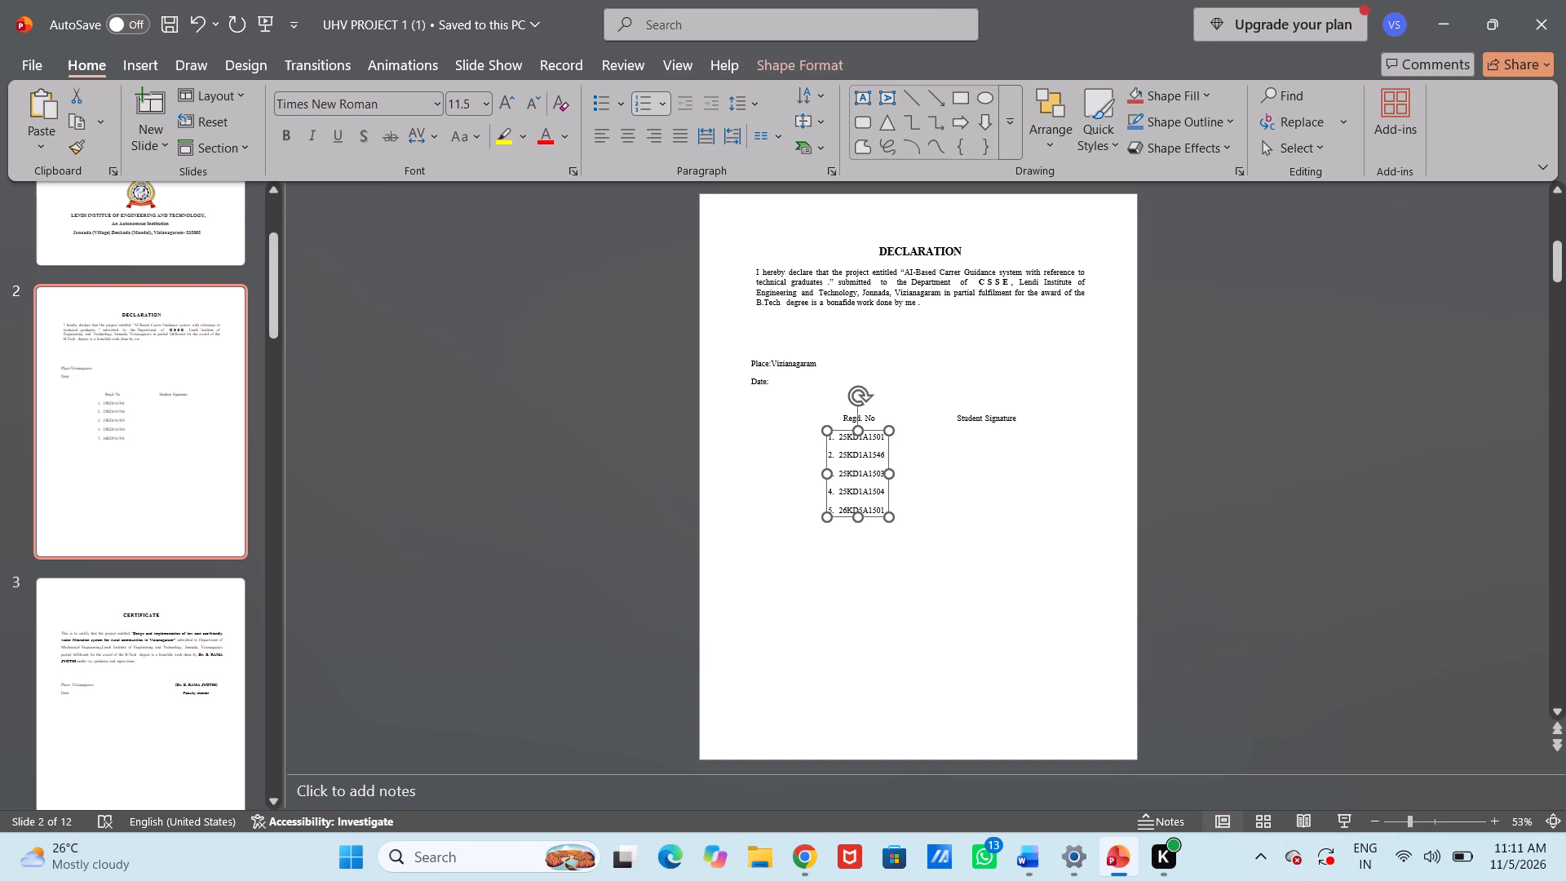
{"action": "left_click", "coordinate": [877, 437]}
{"action": "key", "text": "Right"}
{"action": "key", "text": "Right"}
{"action": "key", "text": "BackSpace"}
{"action": "key", "text": "BackSpace"}
{"action": "type", "text": "45"}
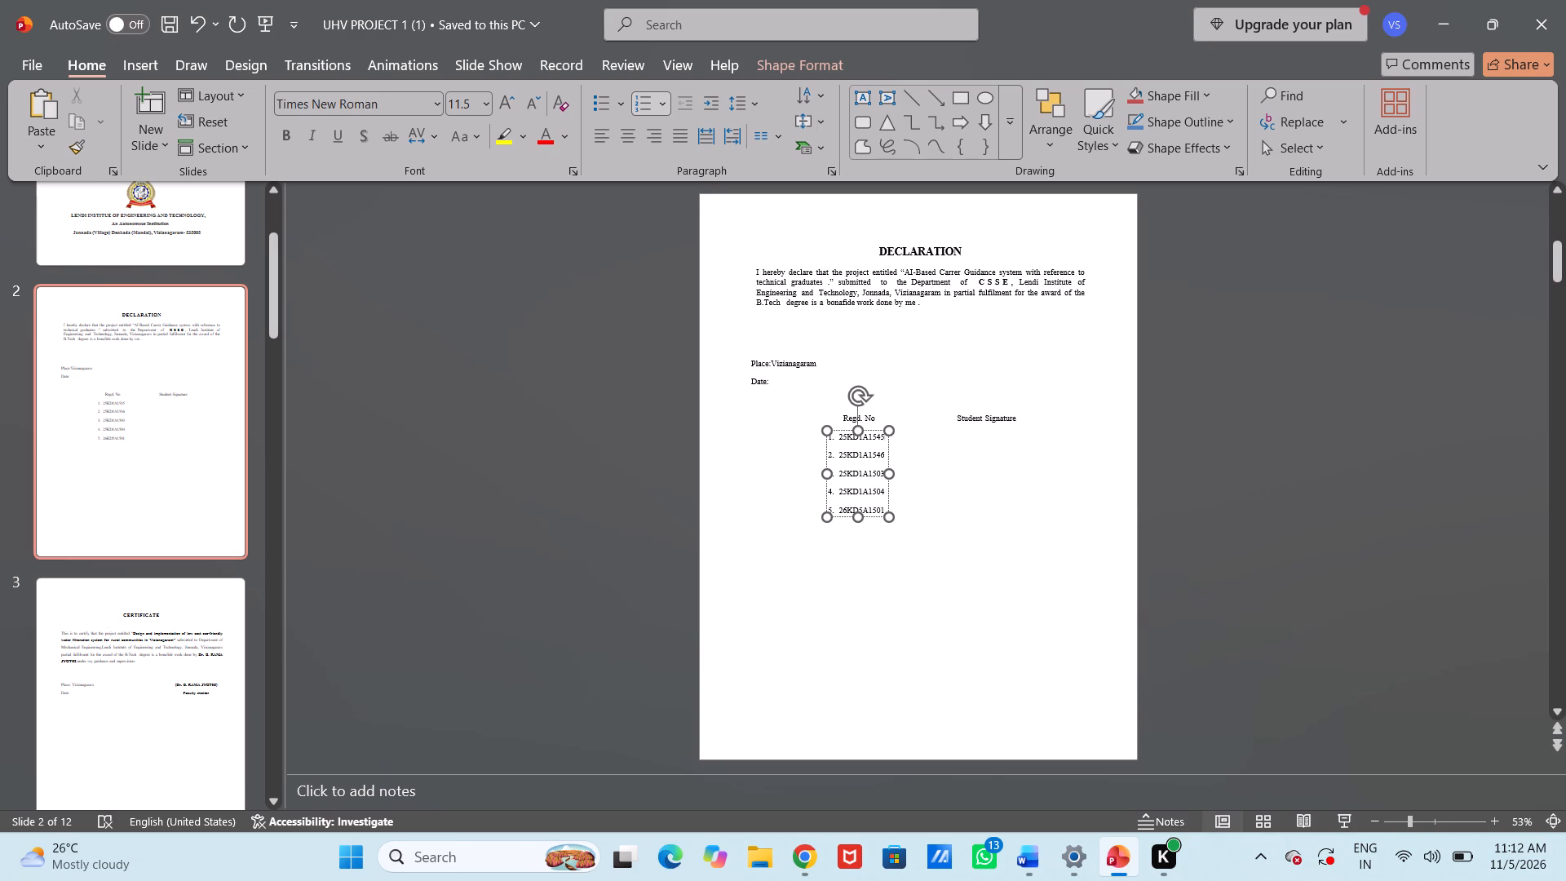
Replace the last two digits of the third student registration number in the declaration slide's Regd. No list.
{"action": "left_click", "coordinate": [880, 470]}
{"action": "key", "text": "Right"}
{"action": "key", "text": "BackSpace"}
{"action": "key", "text": "BackSpace"}
{"action": "type", "text": "47"}
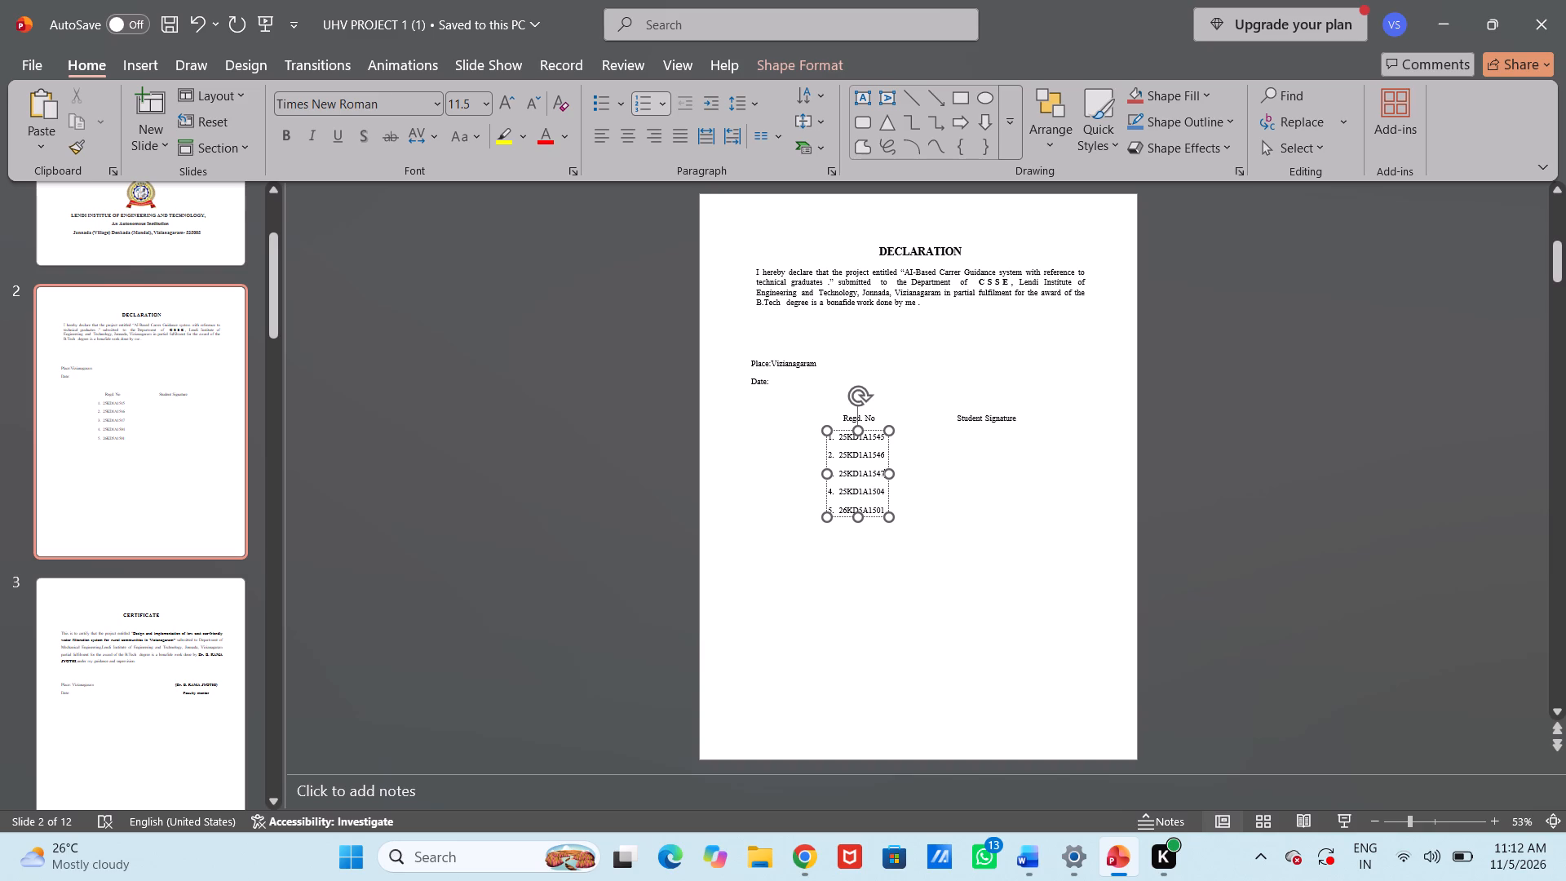
Replace the last two digits of the fourth student registration number in the declaration slide's Regd. No list.
{"action": "left_click", "coordinate": [877, 489]}
{"action": "key", "text": "Right"}
{"action": "key", "text": "Right"}
{"action": "key", "text": "BackSpace"}
{"action": "key", "text": "BackSpace"}
{"action": "type", "text": "48"}
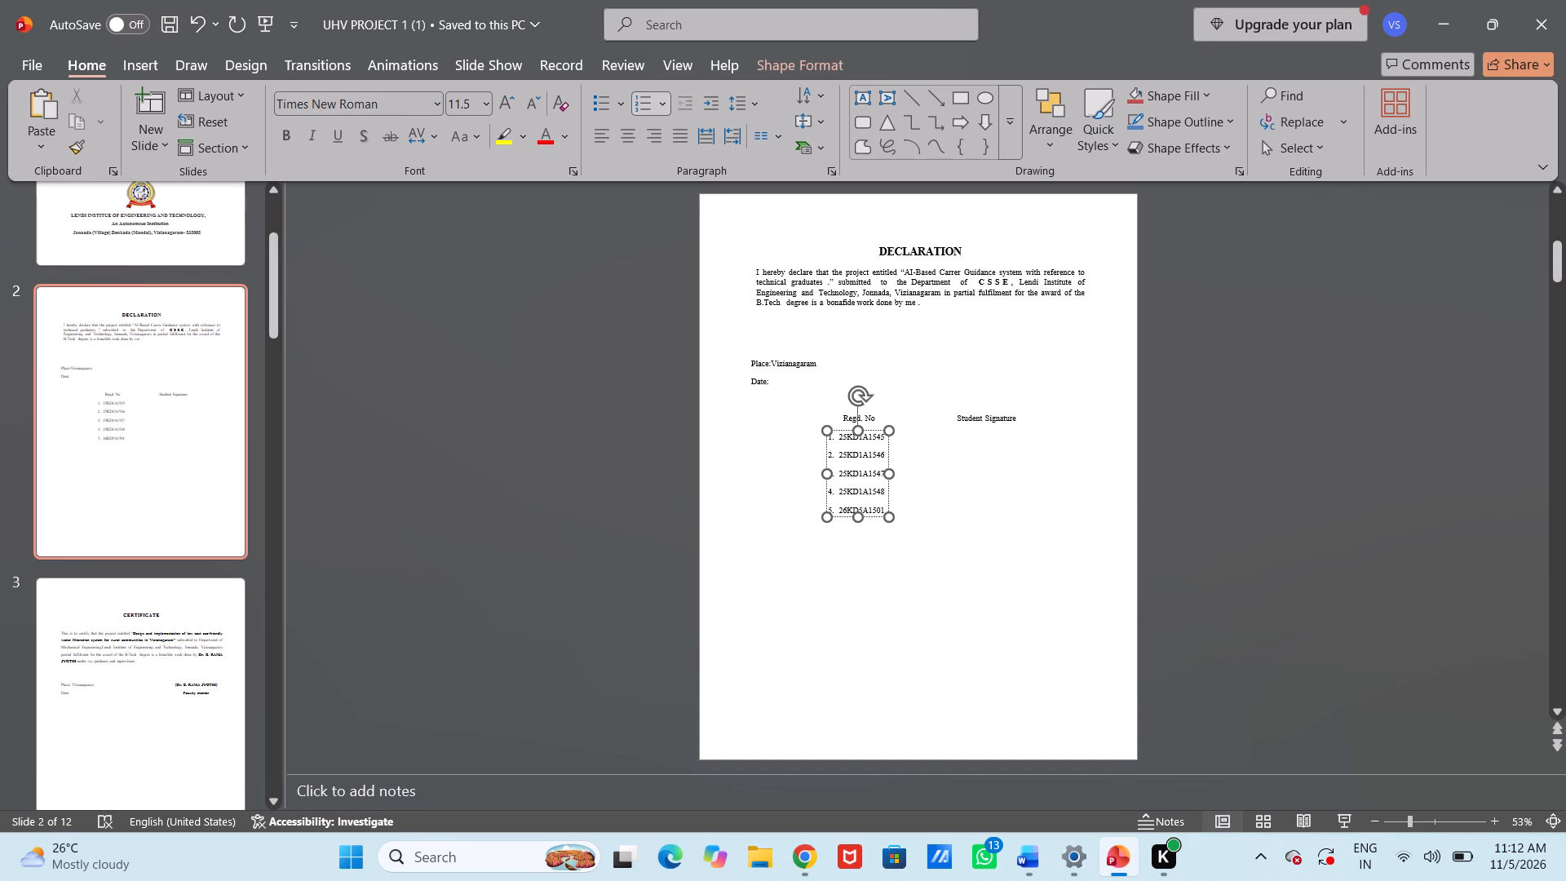
Replace the last two digits of the fifth student registration number in the declaration slide's Regd. No list.
{"action": "left_click", "coordinate": [876, 512]}
{"action": "key", "text": "Right"}
{"action": "key", "text": "Right"}
{"action": "key", "text": "BackSpace"}
{"action": "key", "text": "BackSpace"}
{"action": "type", "text": "49"}
Save the UHV PROJECT 1 (1) presentation under its existing name.
{"action": "left_click", "coordinate": [42, 73]}
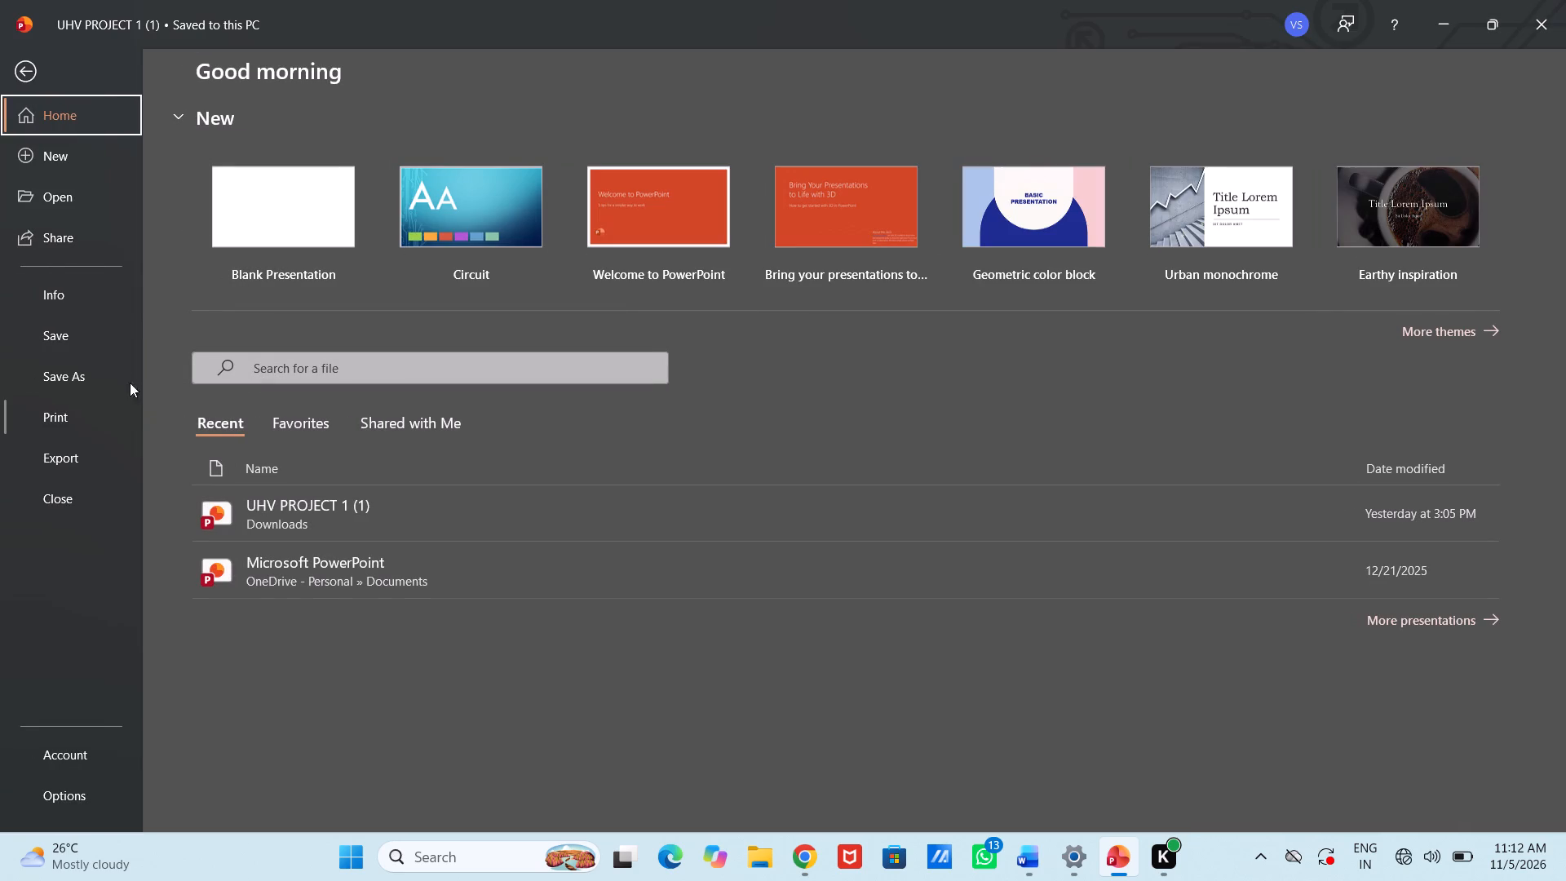
{"action": "left_click", "coordinate": [66, 341]}
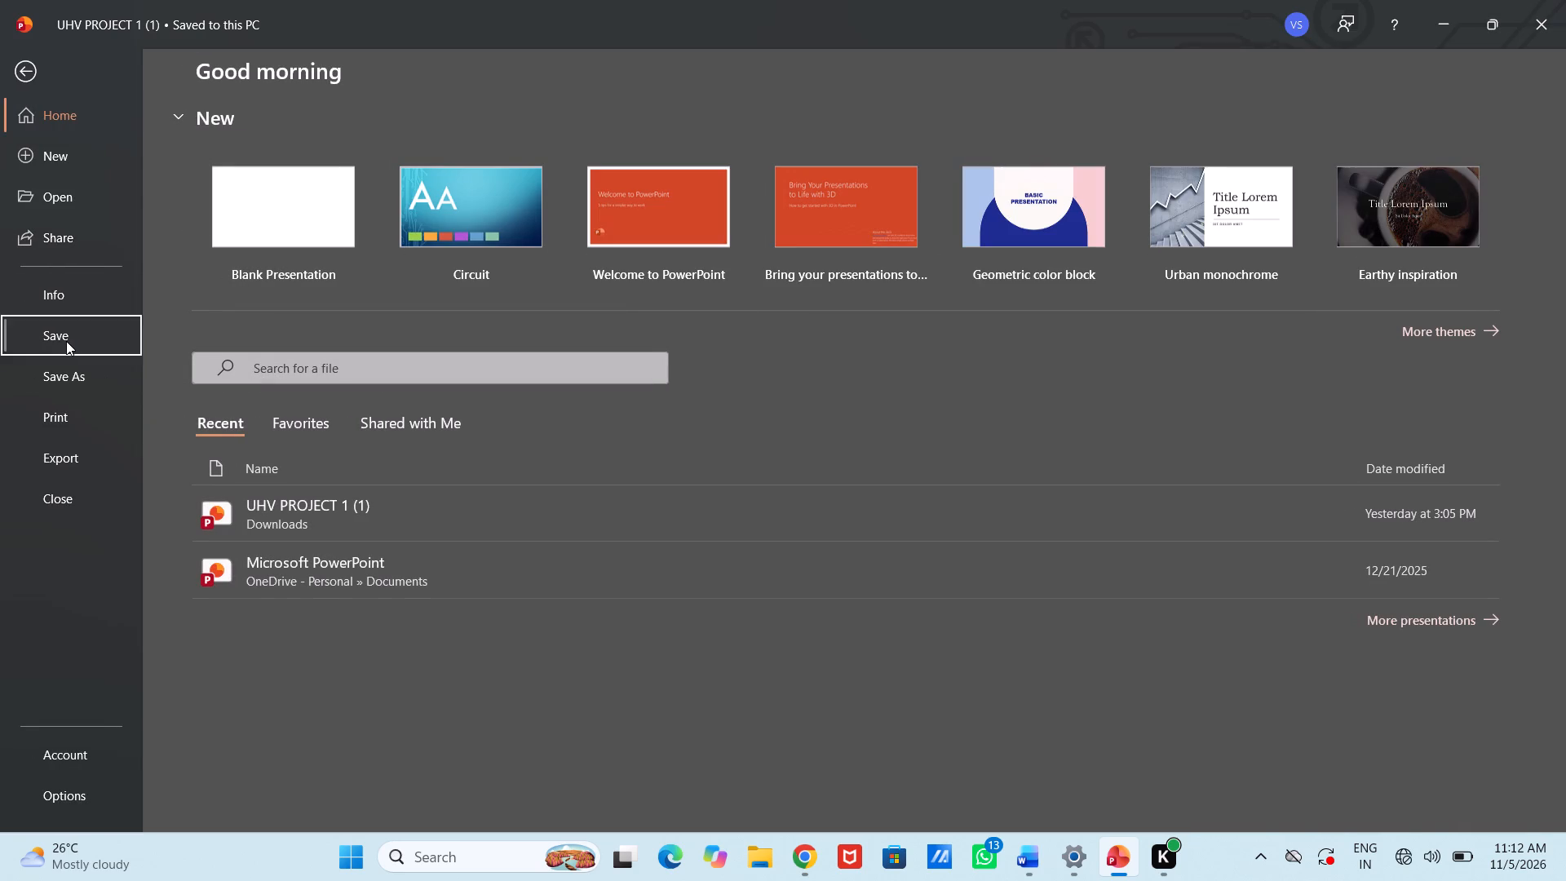
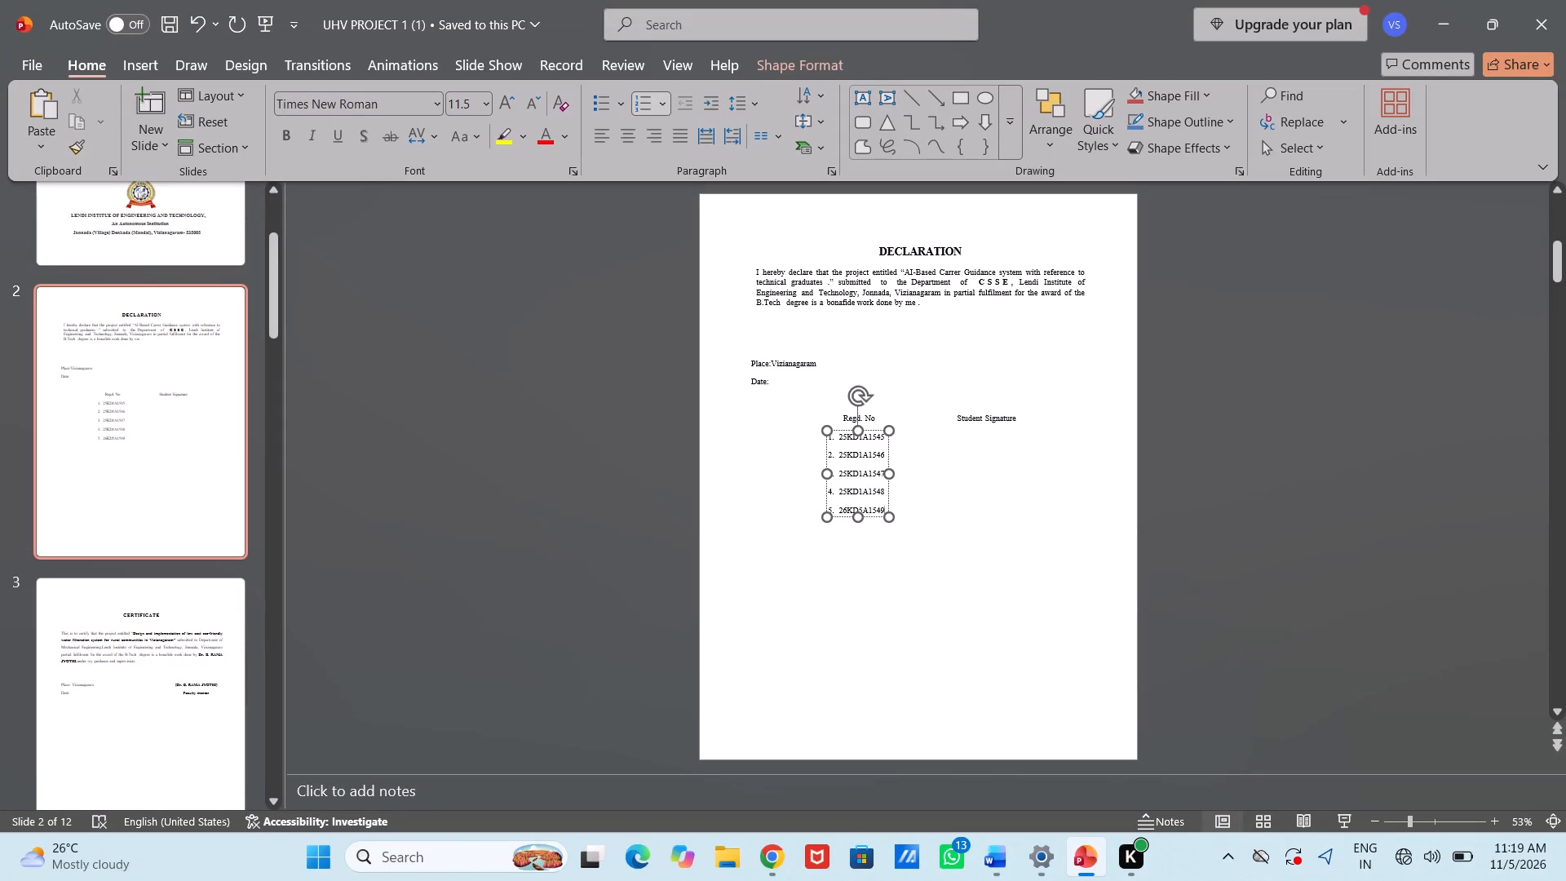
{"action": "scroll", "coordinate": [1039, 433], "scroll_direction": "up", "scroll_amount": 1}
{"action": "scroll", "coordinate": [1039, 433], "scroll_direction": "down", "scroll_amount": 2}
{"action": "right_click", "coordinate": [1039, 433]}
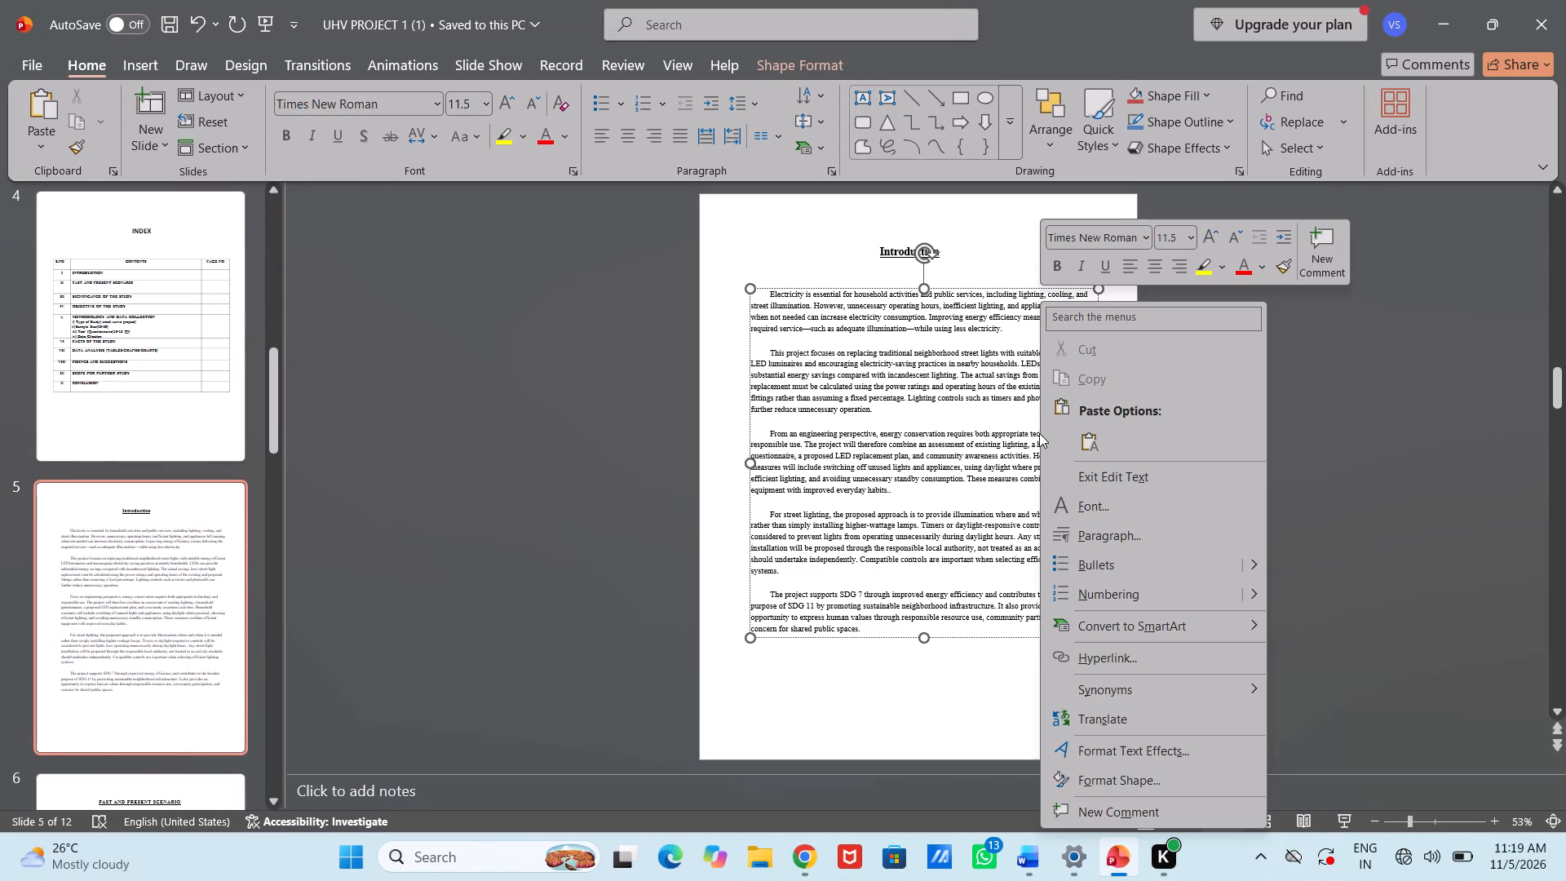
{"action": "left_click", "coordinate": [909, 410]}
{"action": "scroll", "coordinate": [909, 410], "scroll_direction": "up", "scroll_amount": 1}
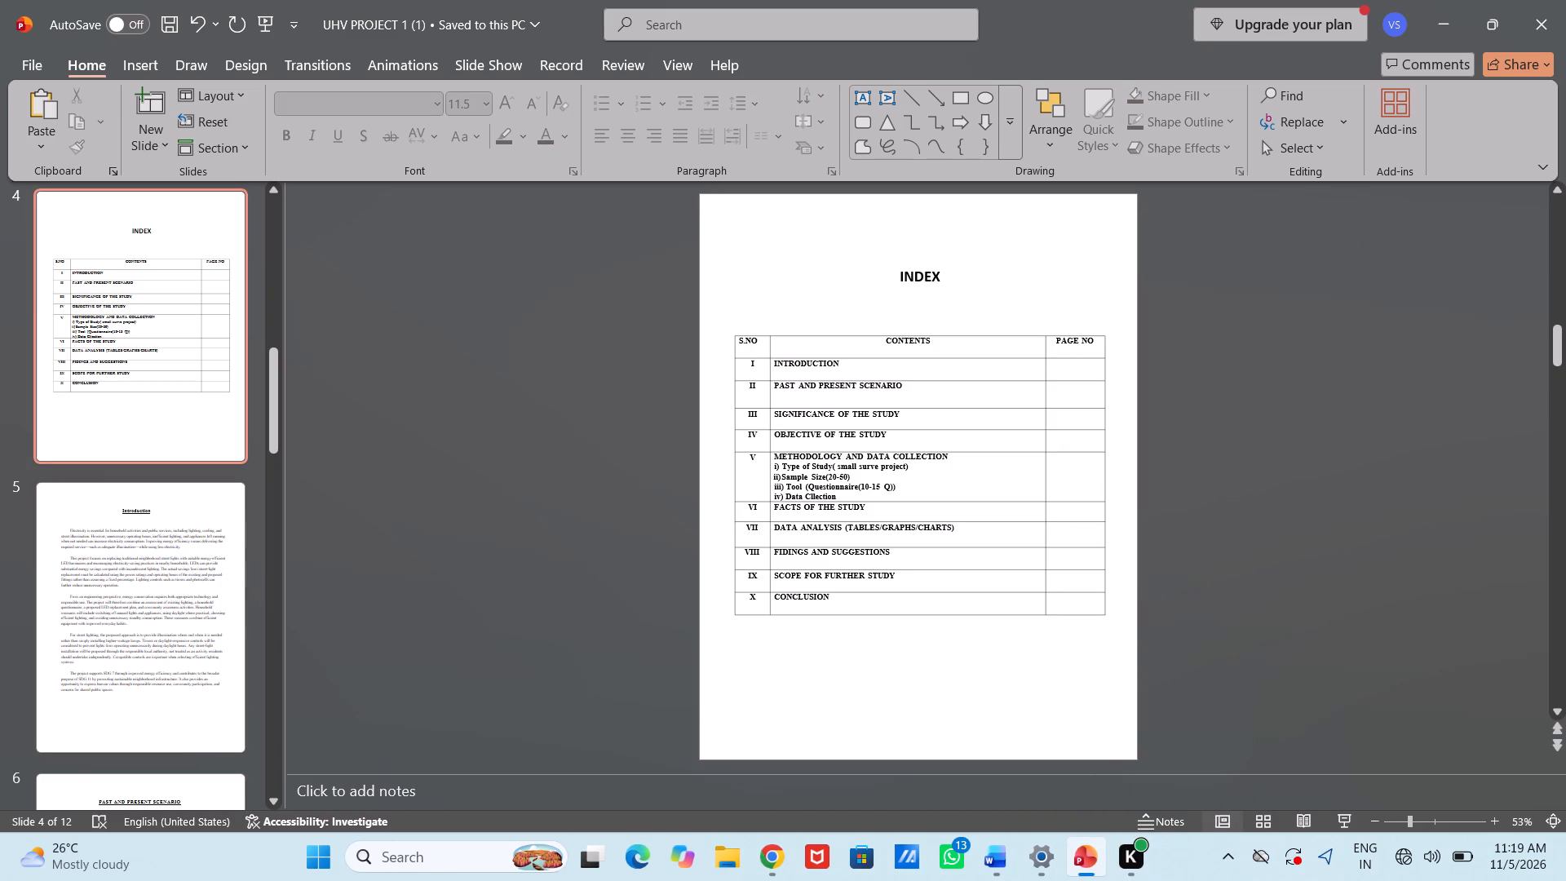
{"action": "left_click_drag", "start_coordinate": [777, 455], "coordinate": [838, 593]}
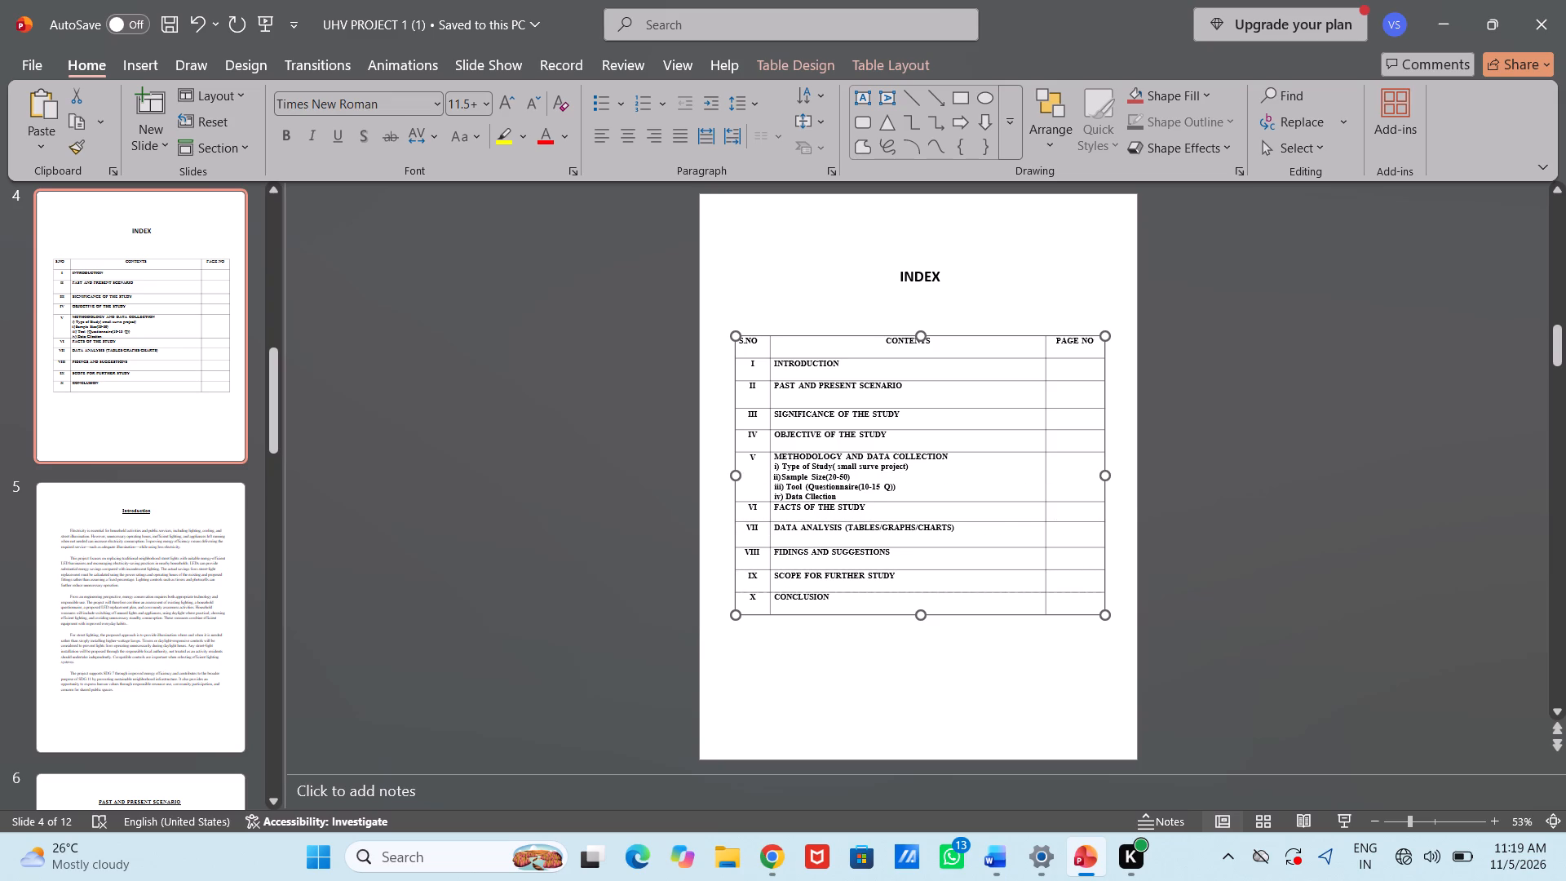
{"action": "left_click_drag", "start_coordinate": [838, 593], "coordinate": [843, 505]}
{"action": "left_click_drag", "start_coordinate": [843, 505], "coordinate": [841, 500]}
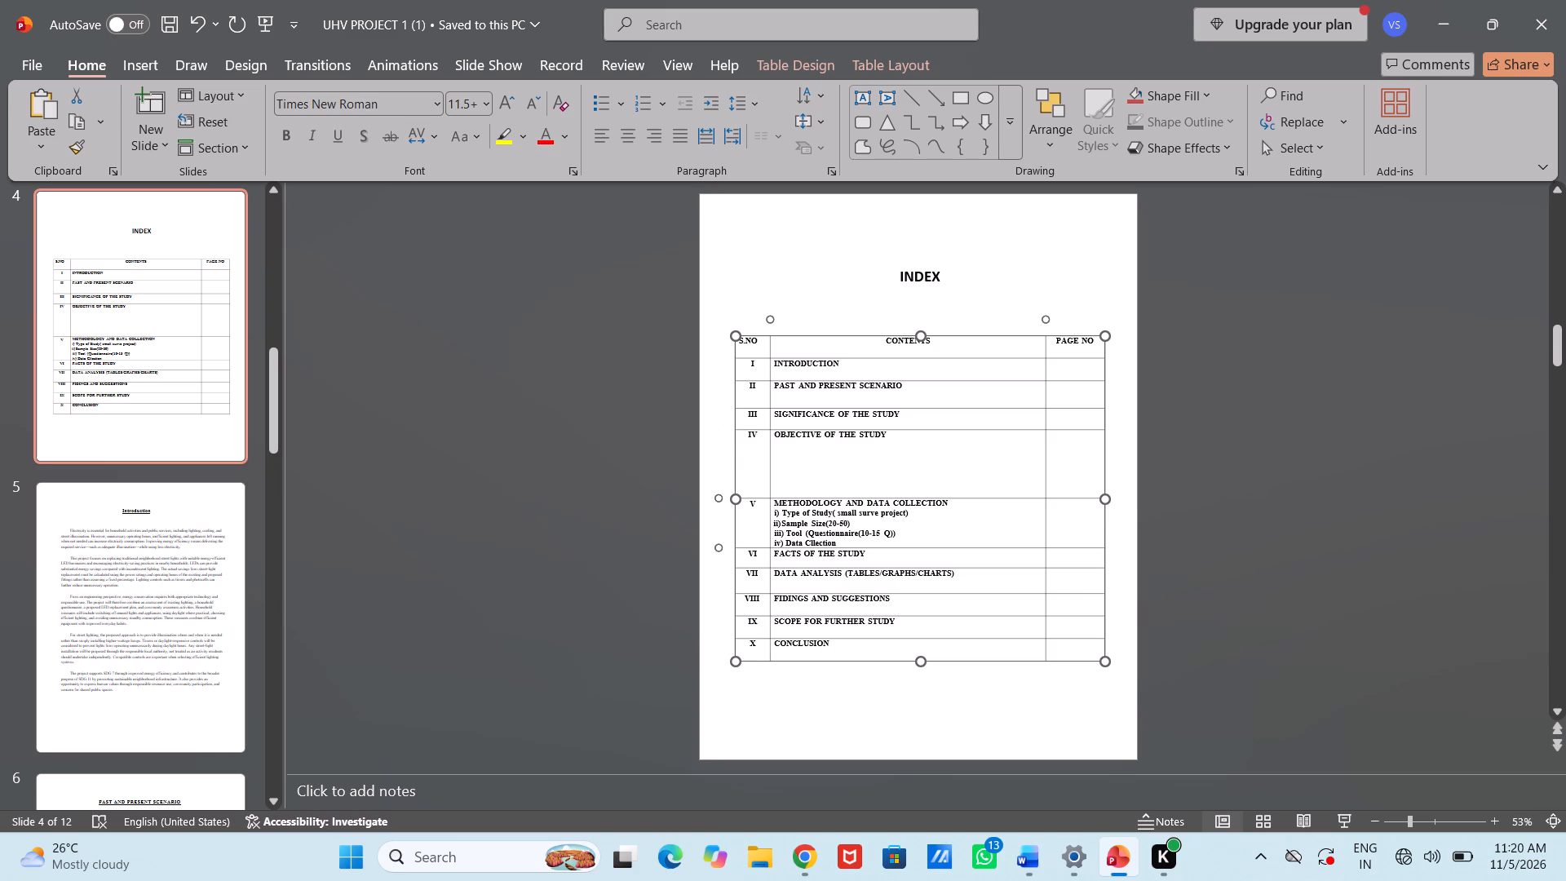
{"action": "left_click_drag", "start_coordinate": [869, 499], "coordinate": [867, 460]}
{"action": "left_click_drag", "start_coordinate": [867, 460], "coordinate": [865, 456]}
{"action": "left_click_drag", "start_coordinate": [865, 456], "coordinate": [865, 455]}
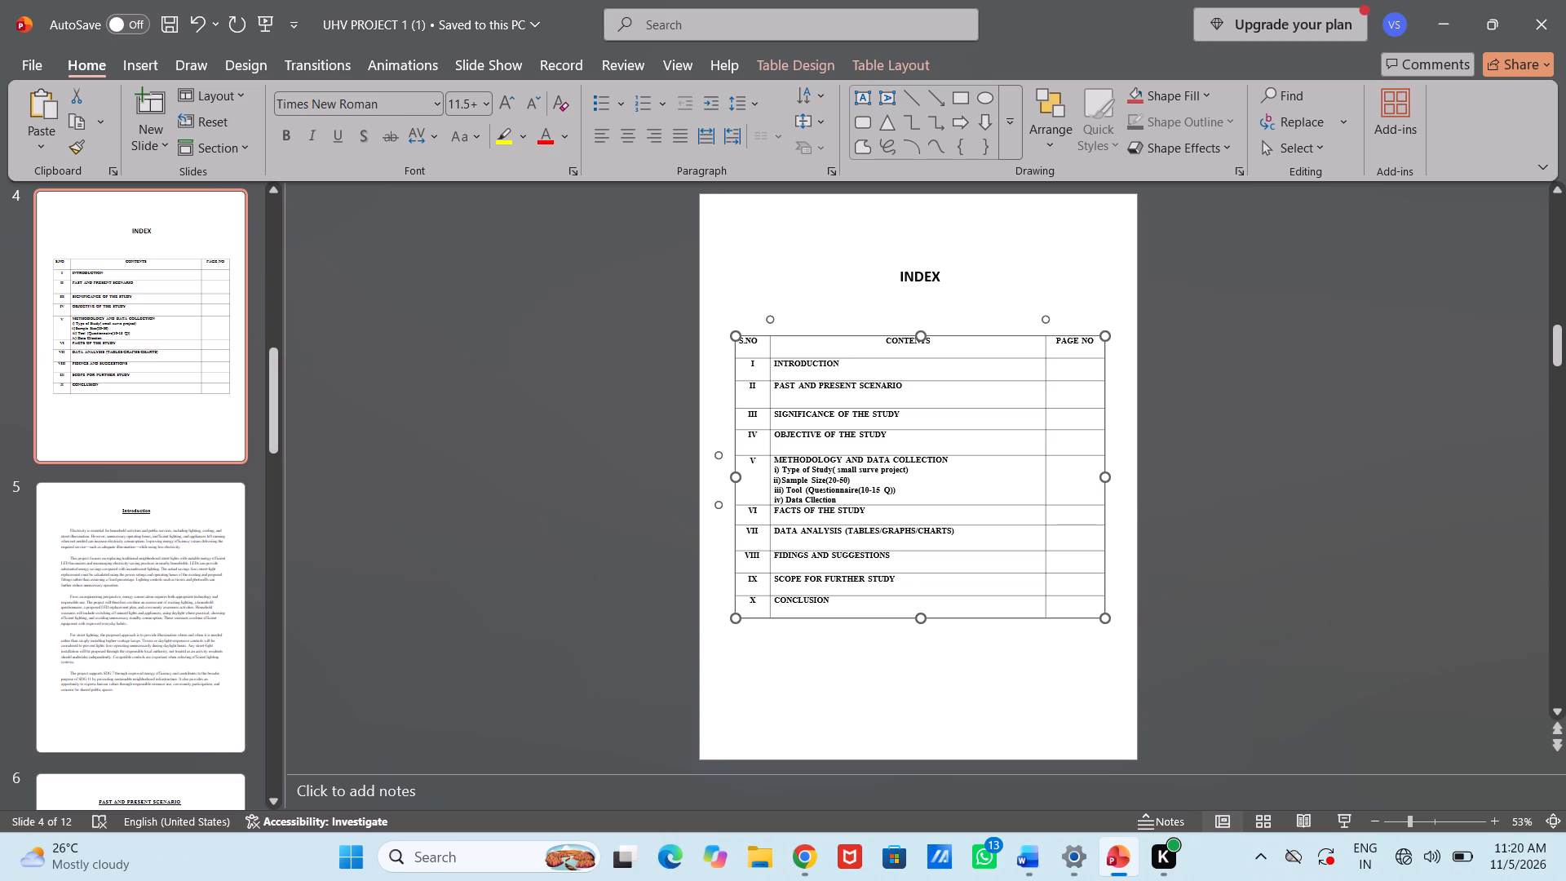
Delete the four numbered sub-items under METHODOLOGY AND DATA COLLECTION in the index table.
{"action": "double_click", "coordinate": [847, 500]}
{"action": "left_click_drag", "start_coordinate": [775, 468], "coordinate": [828, 492]}
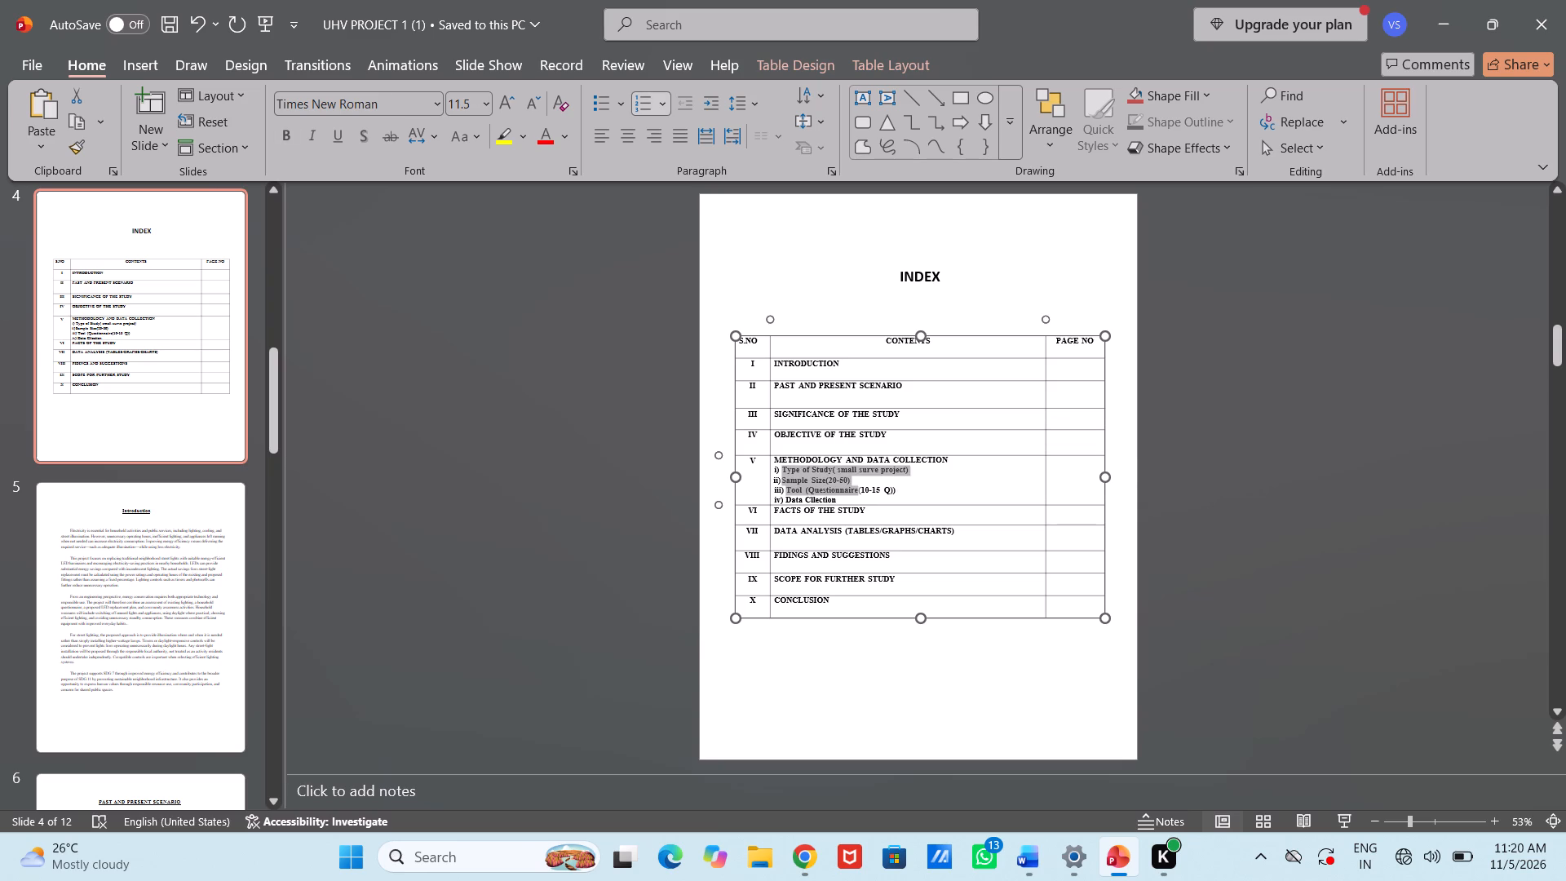
{"action": "left_click_drag", "start_coordinate": [828, 492], "coordinate": [830, 498]}
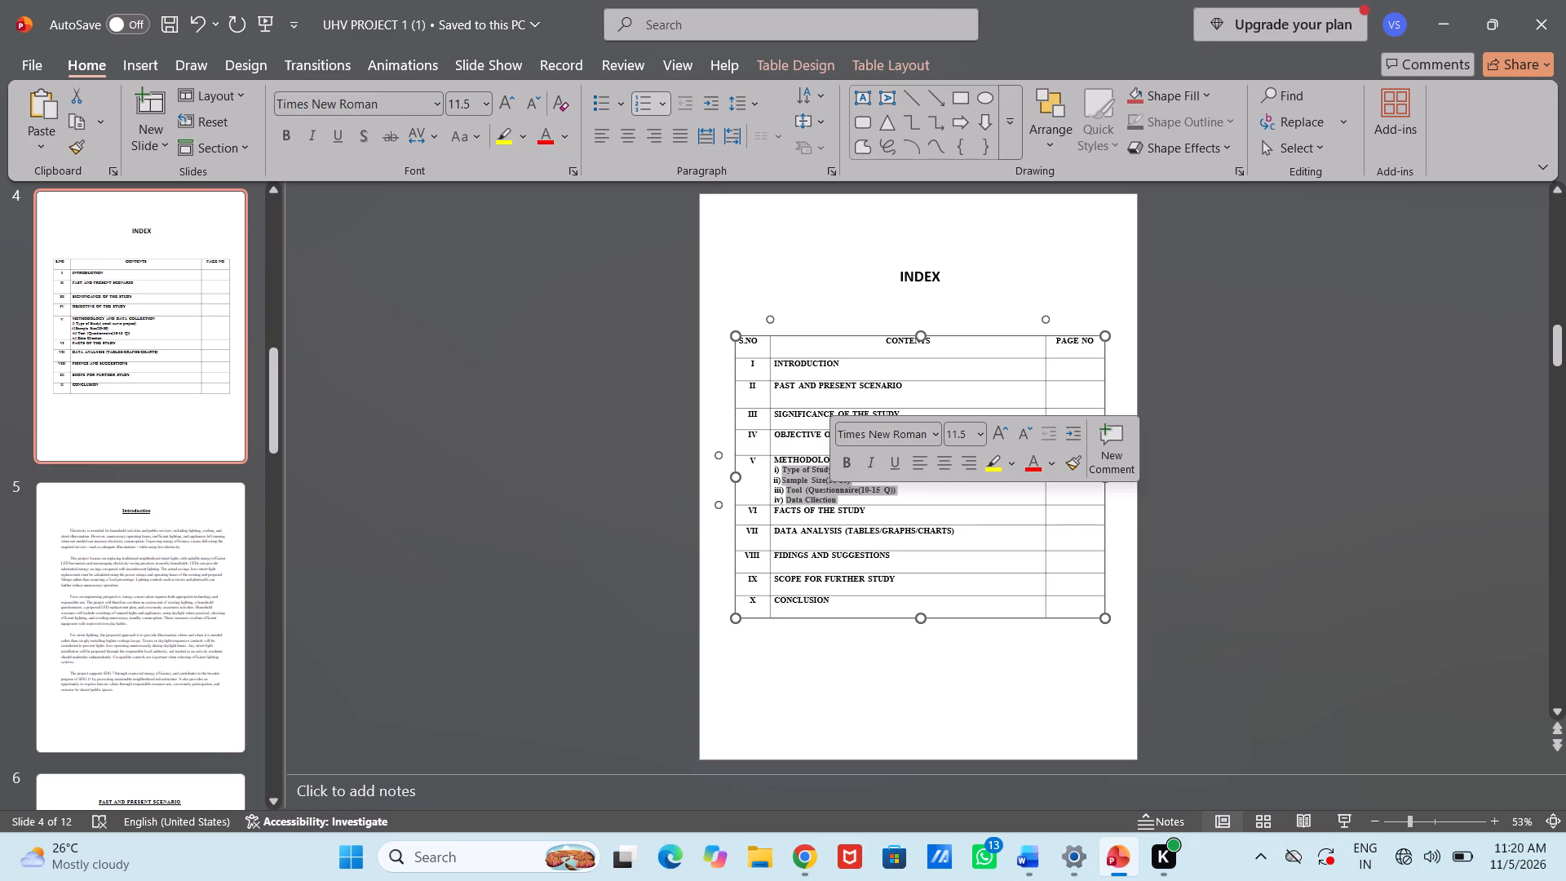
{"action": "key", "text": "BackSpace"}
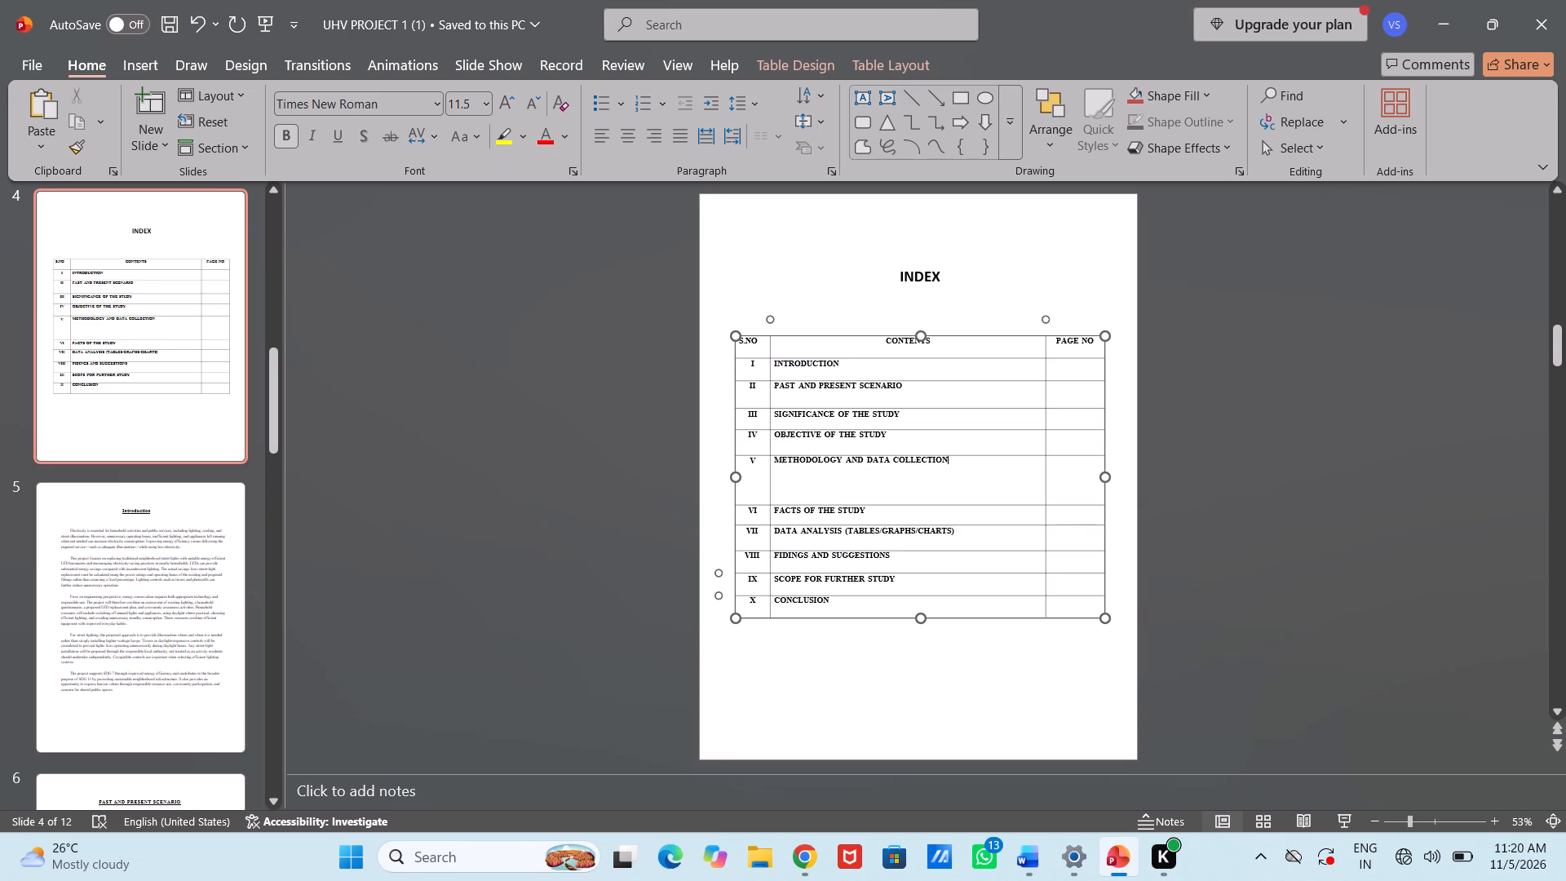
Reduce the height of the METHODOLOGY AND DATA COLLECTION row in the index table to fit its single-line heading.
{"action": "left_click_drag", "start_coordinate": [837, 507], "coordinate": [844, 469]}
{"action": "left_click_drag", "start_coordinate": [844, 469], "coordinate": [857, 477]}
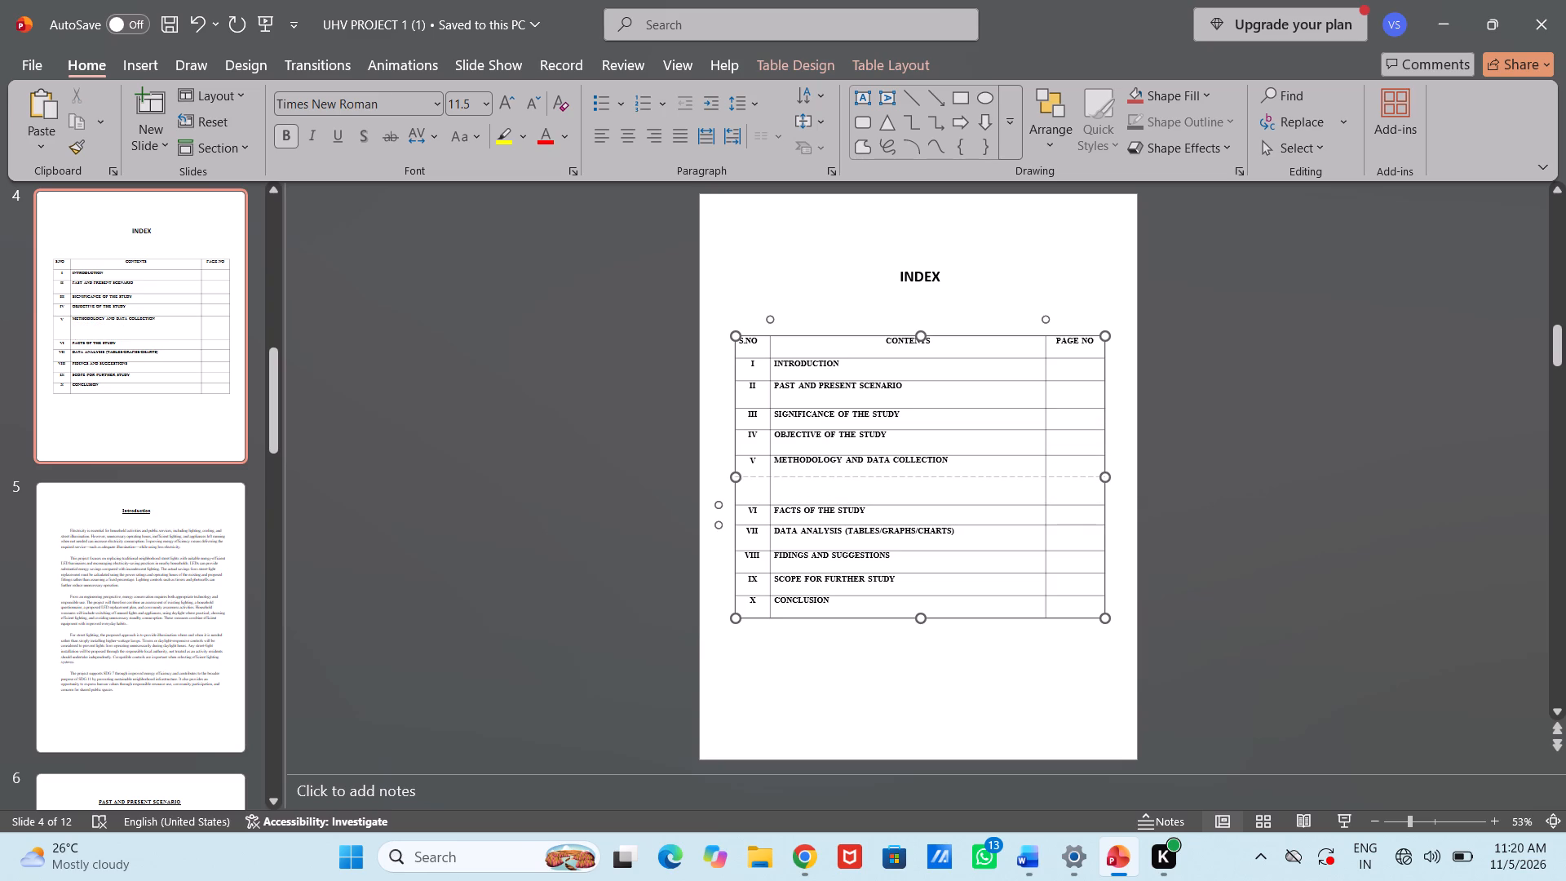
{"action": "left_click_drag", "start_coordinate": [857, 477], "coordinate": [856, 477]}
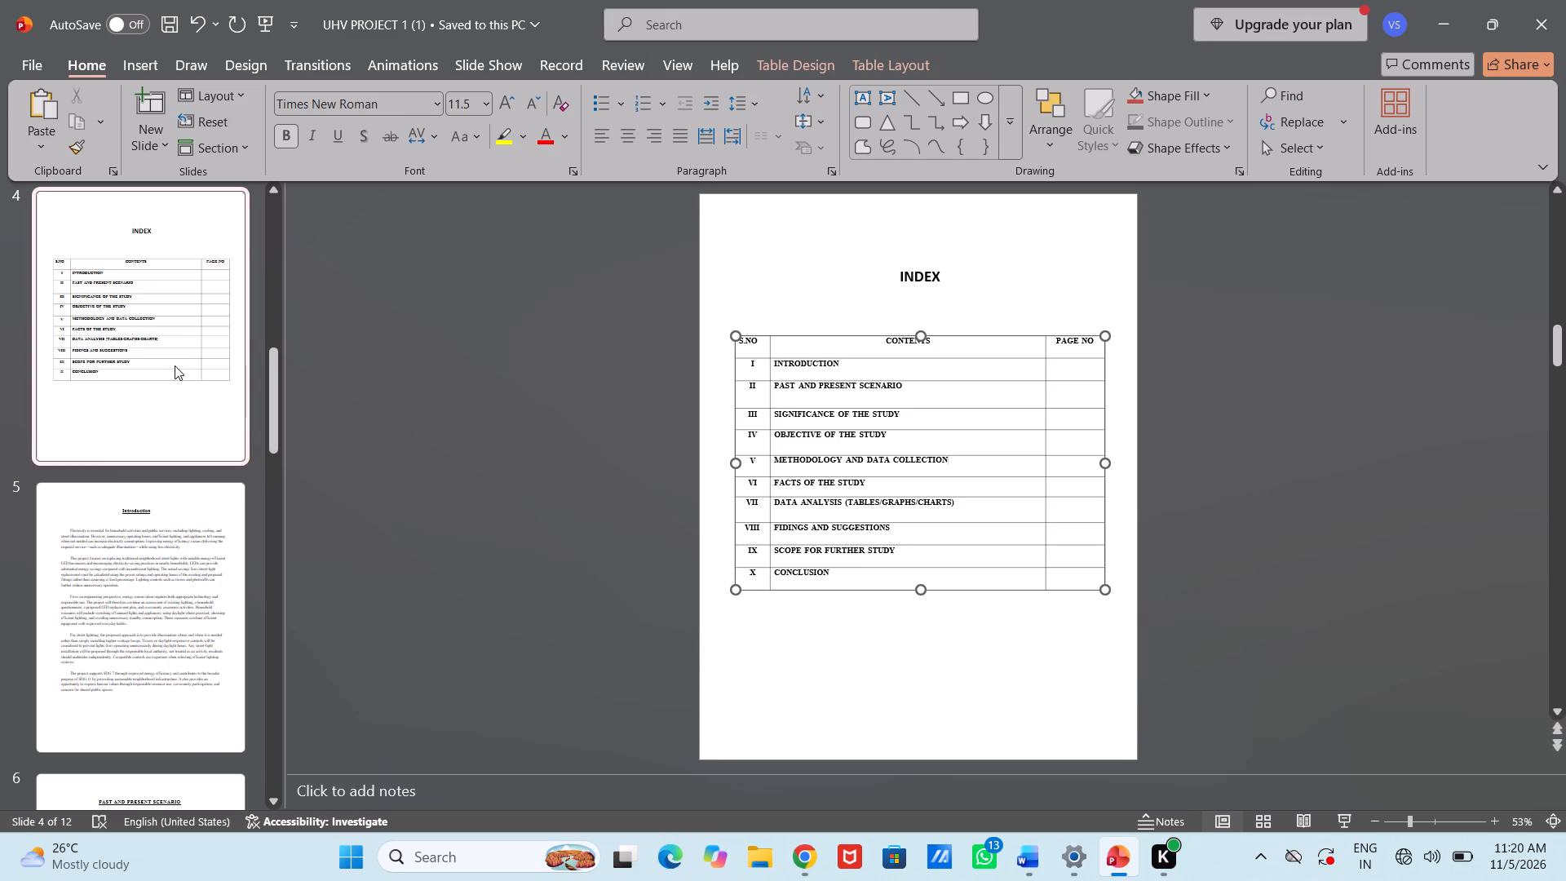
On the cover slide, replace "IV" before "B.Tech I Semester" with "ii".
{"action": "scroll", "coordinate": [175, 365], "scroll_direction": "up", "scroll_amount": 2}
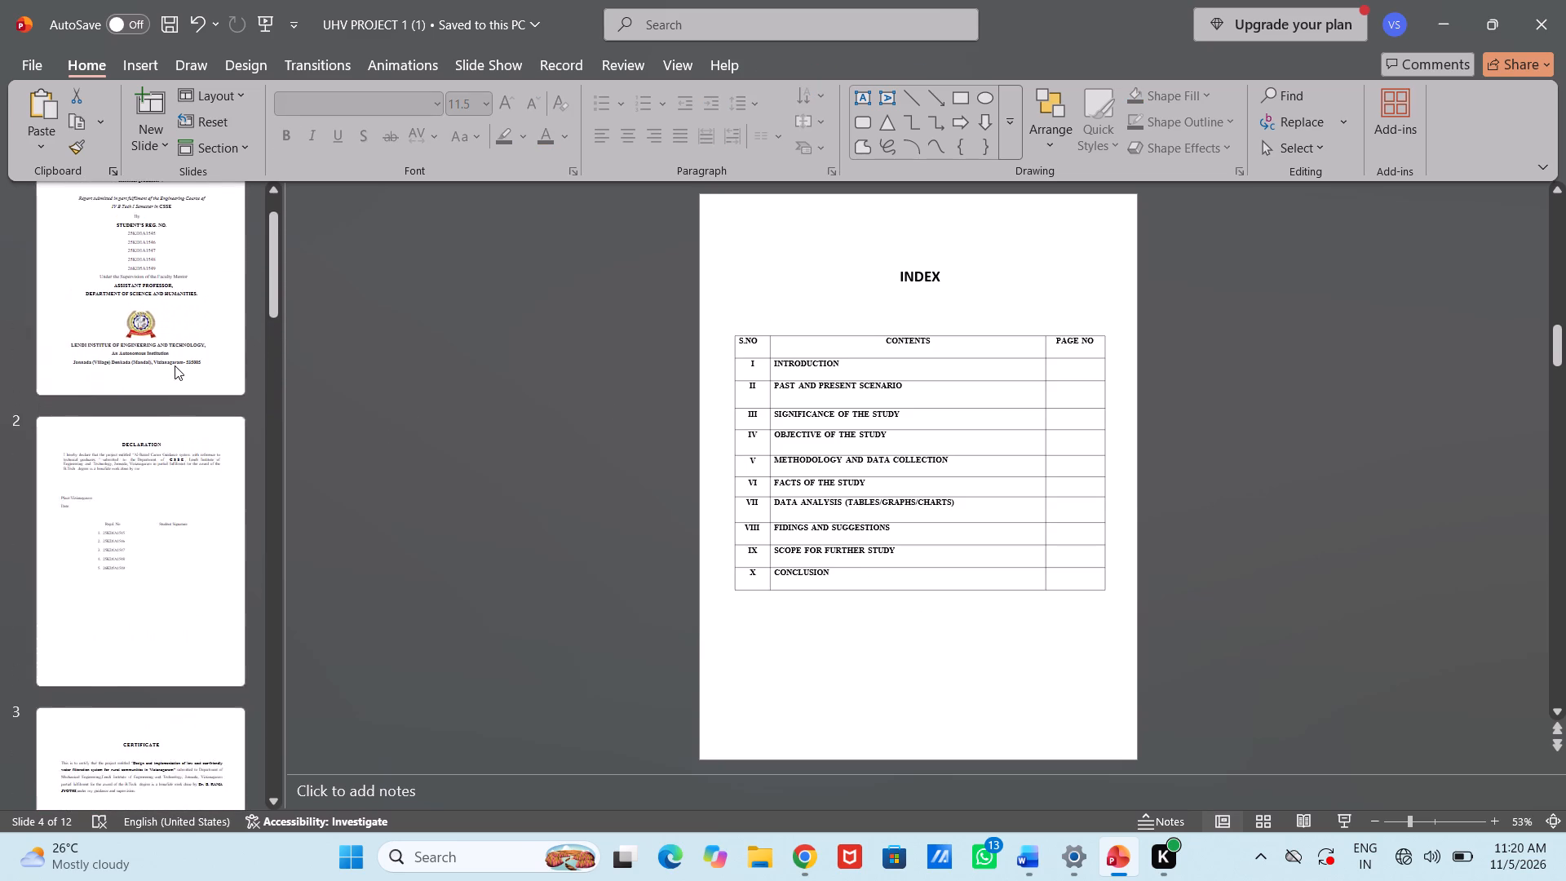
{"action": "scroll", "coordinate": [175, 365], "scroll_direction": "up", "scroll_amount": 1}
{"action": "left_click", "coordinate": [175, 365]}
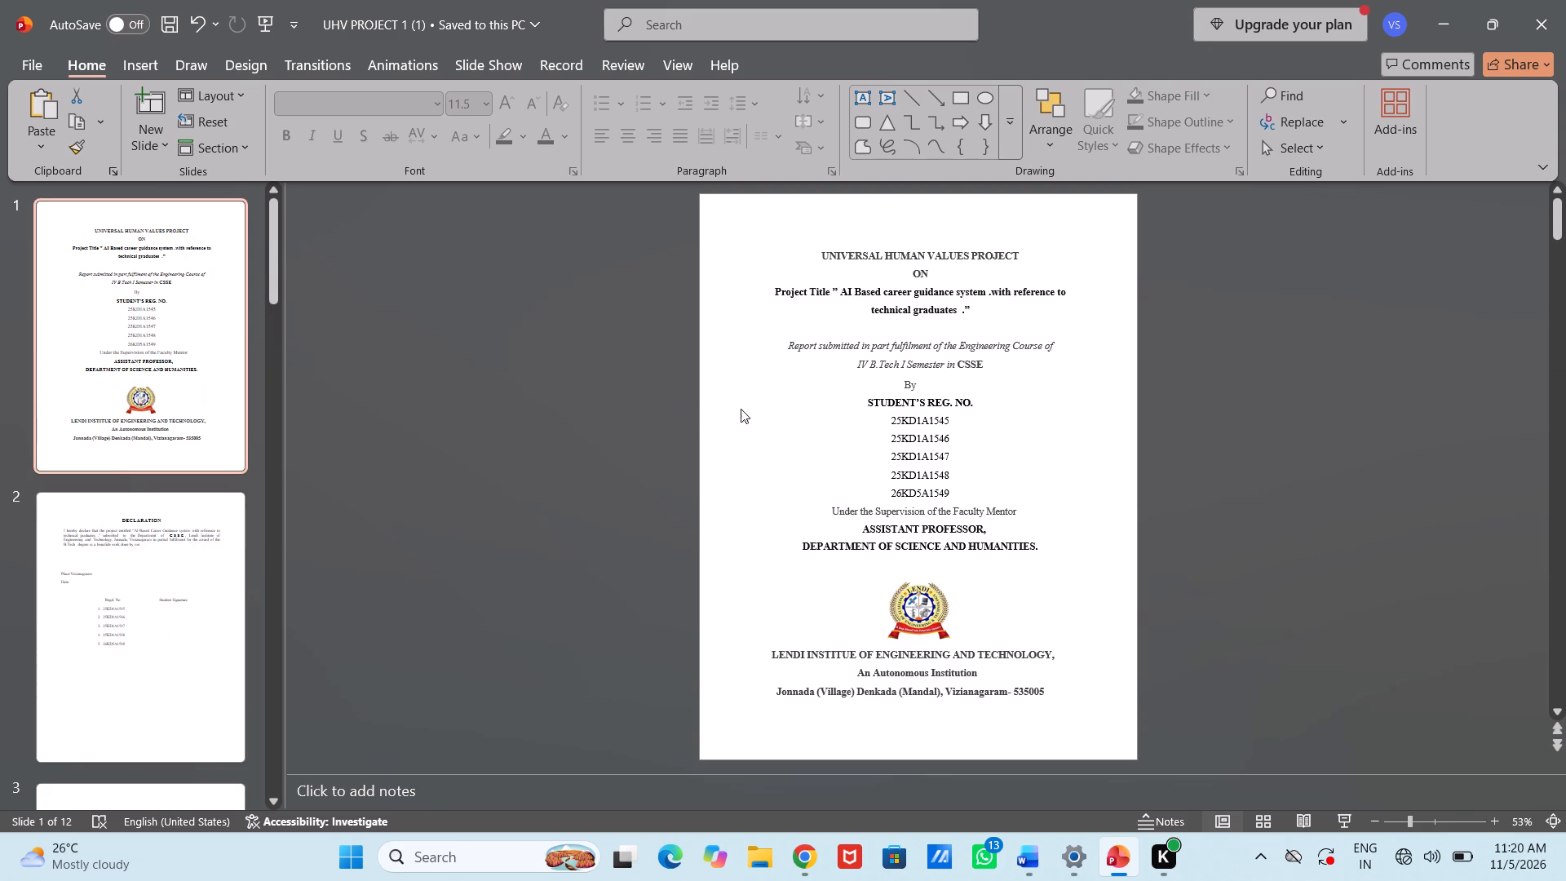
{"action": "left_click", "coordinate": [867, 361]}
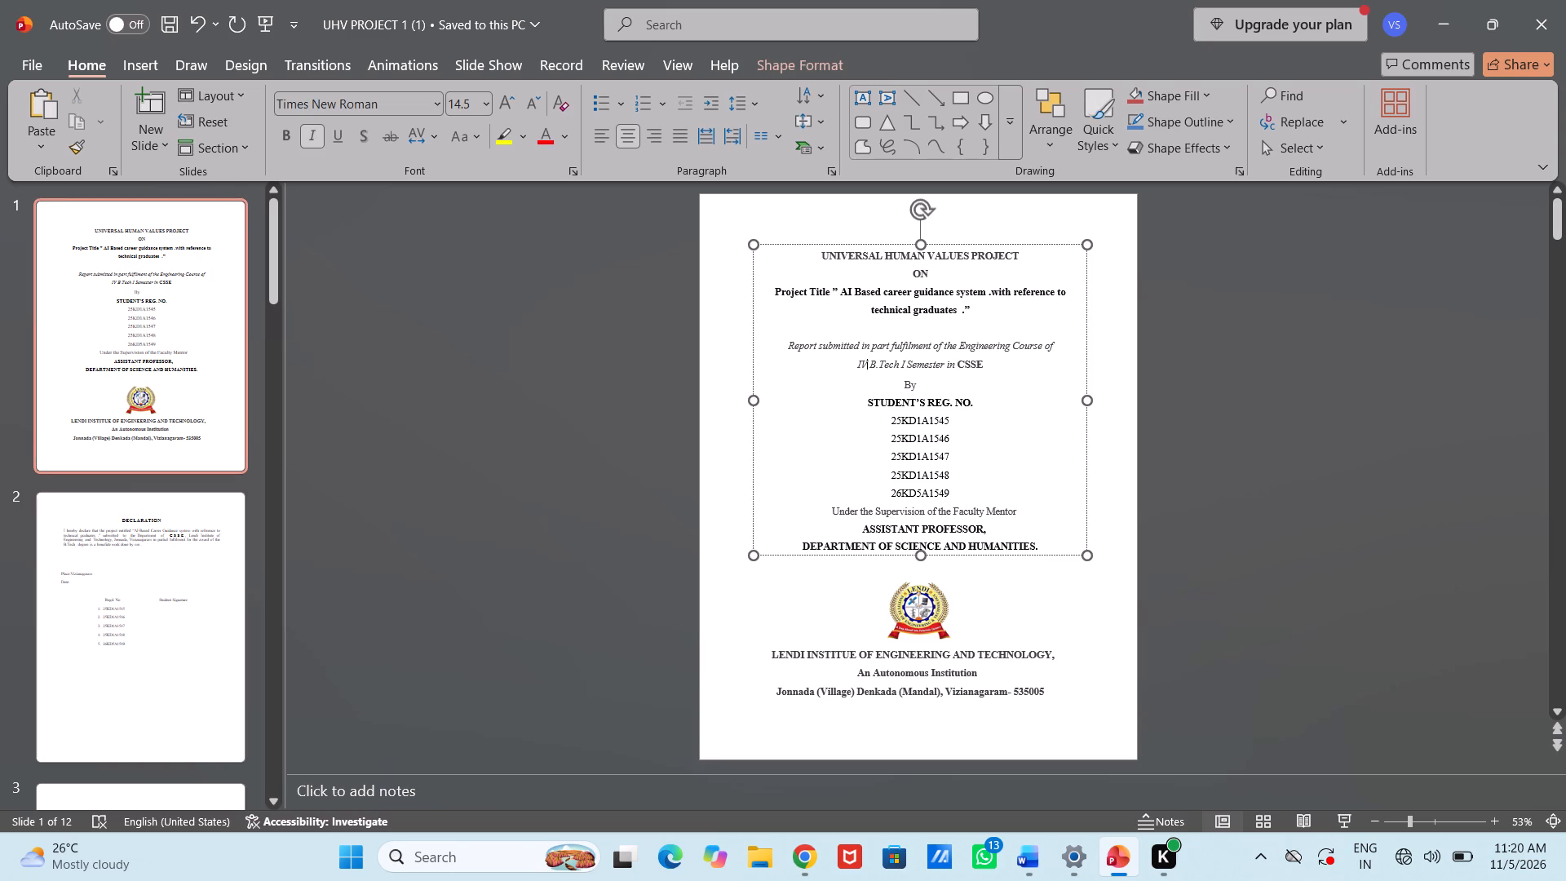
{"action": "key", "text": "BackSpace"}
{"action": "key", "text": "BackSpace"}
{"action": "type", "text": "ii"}
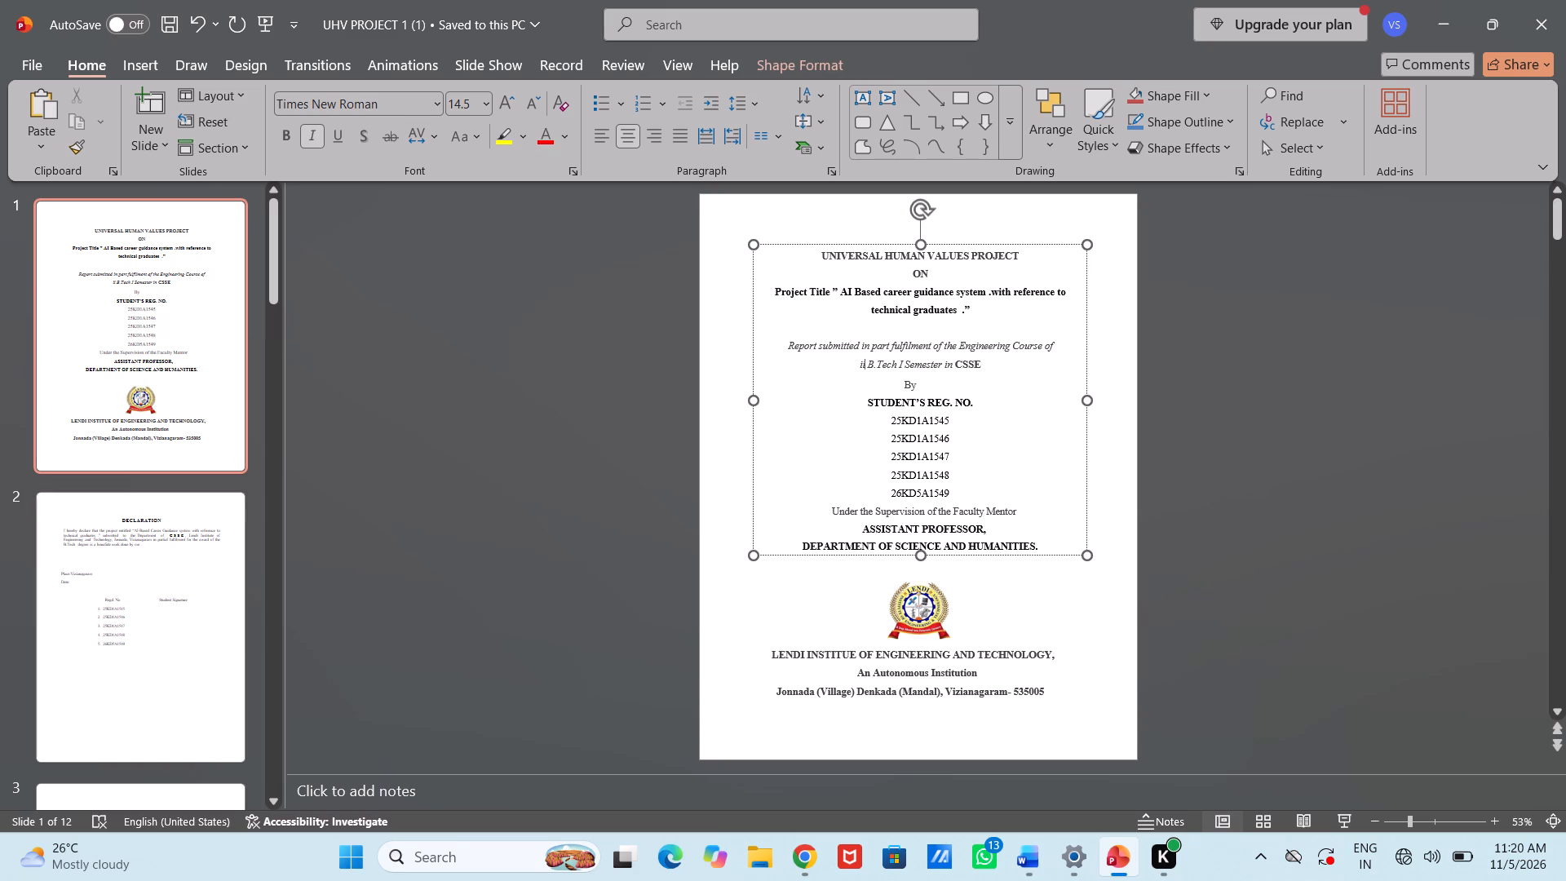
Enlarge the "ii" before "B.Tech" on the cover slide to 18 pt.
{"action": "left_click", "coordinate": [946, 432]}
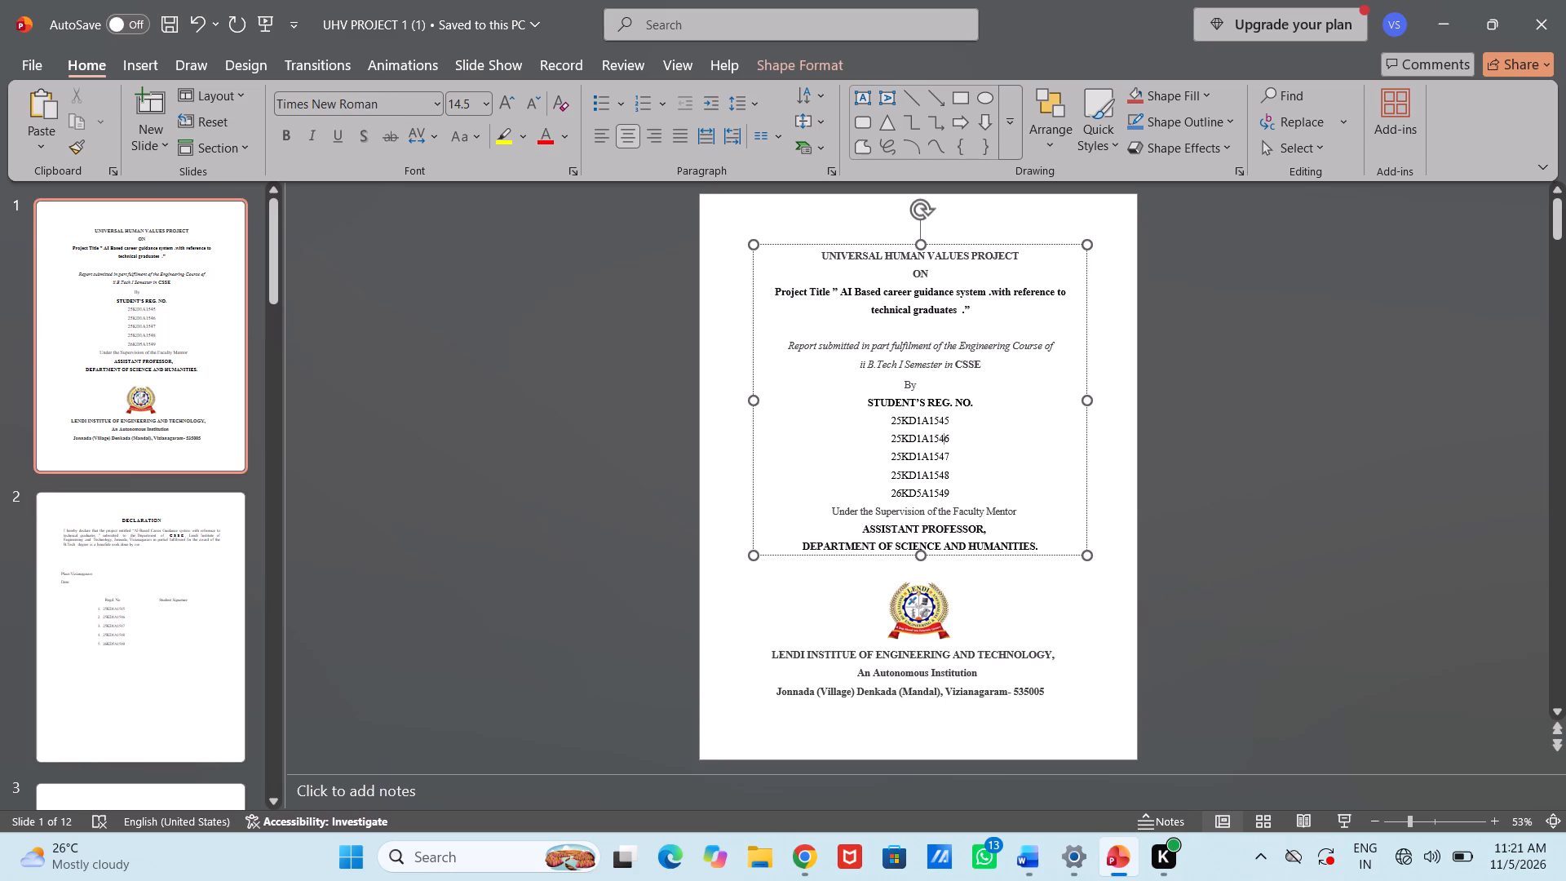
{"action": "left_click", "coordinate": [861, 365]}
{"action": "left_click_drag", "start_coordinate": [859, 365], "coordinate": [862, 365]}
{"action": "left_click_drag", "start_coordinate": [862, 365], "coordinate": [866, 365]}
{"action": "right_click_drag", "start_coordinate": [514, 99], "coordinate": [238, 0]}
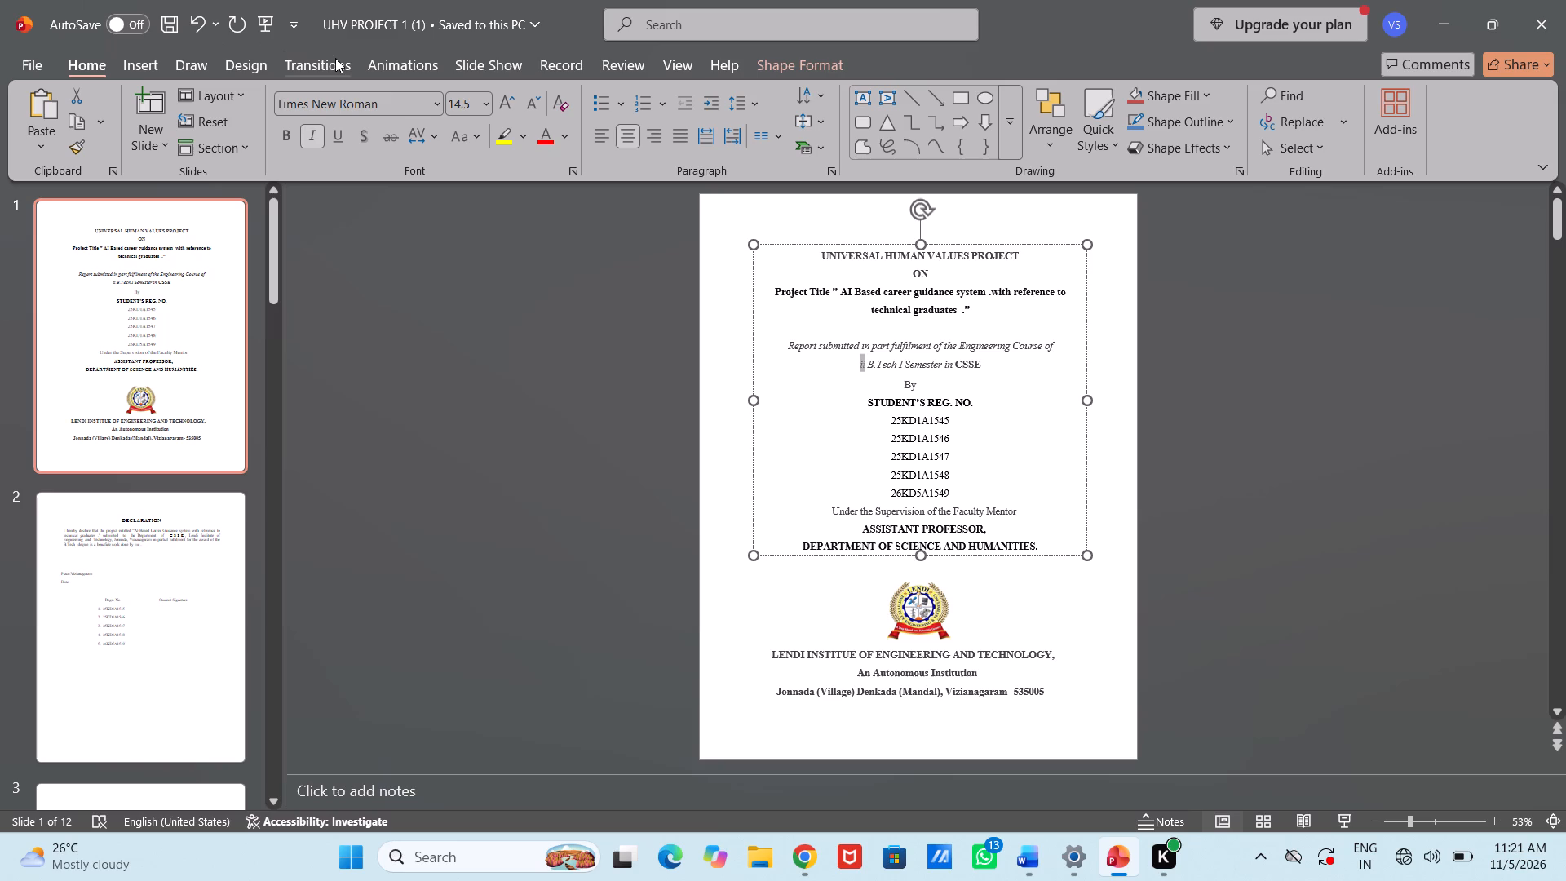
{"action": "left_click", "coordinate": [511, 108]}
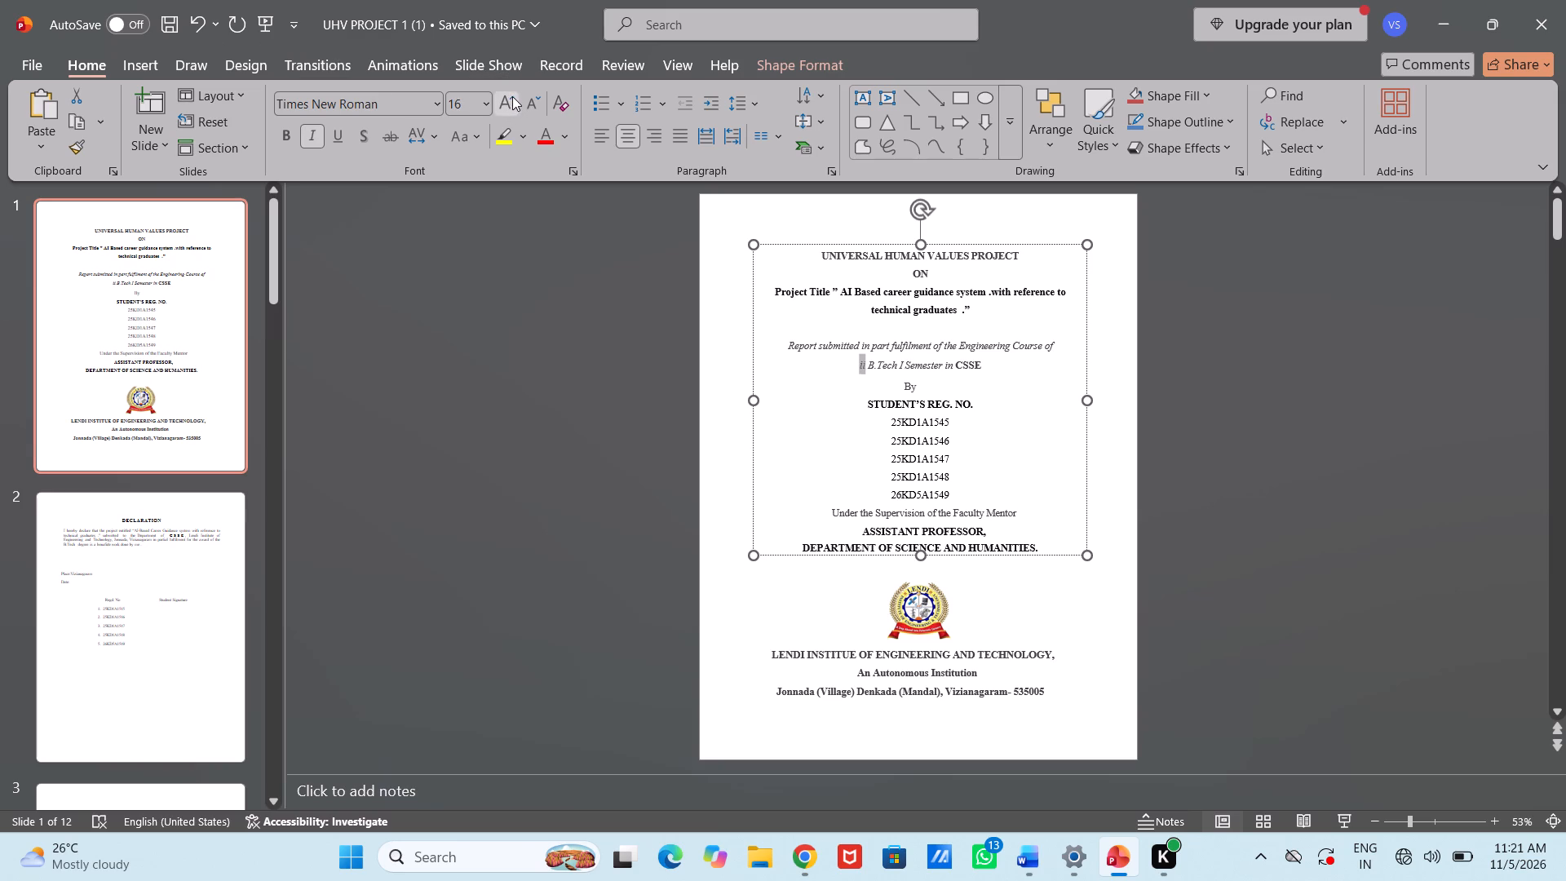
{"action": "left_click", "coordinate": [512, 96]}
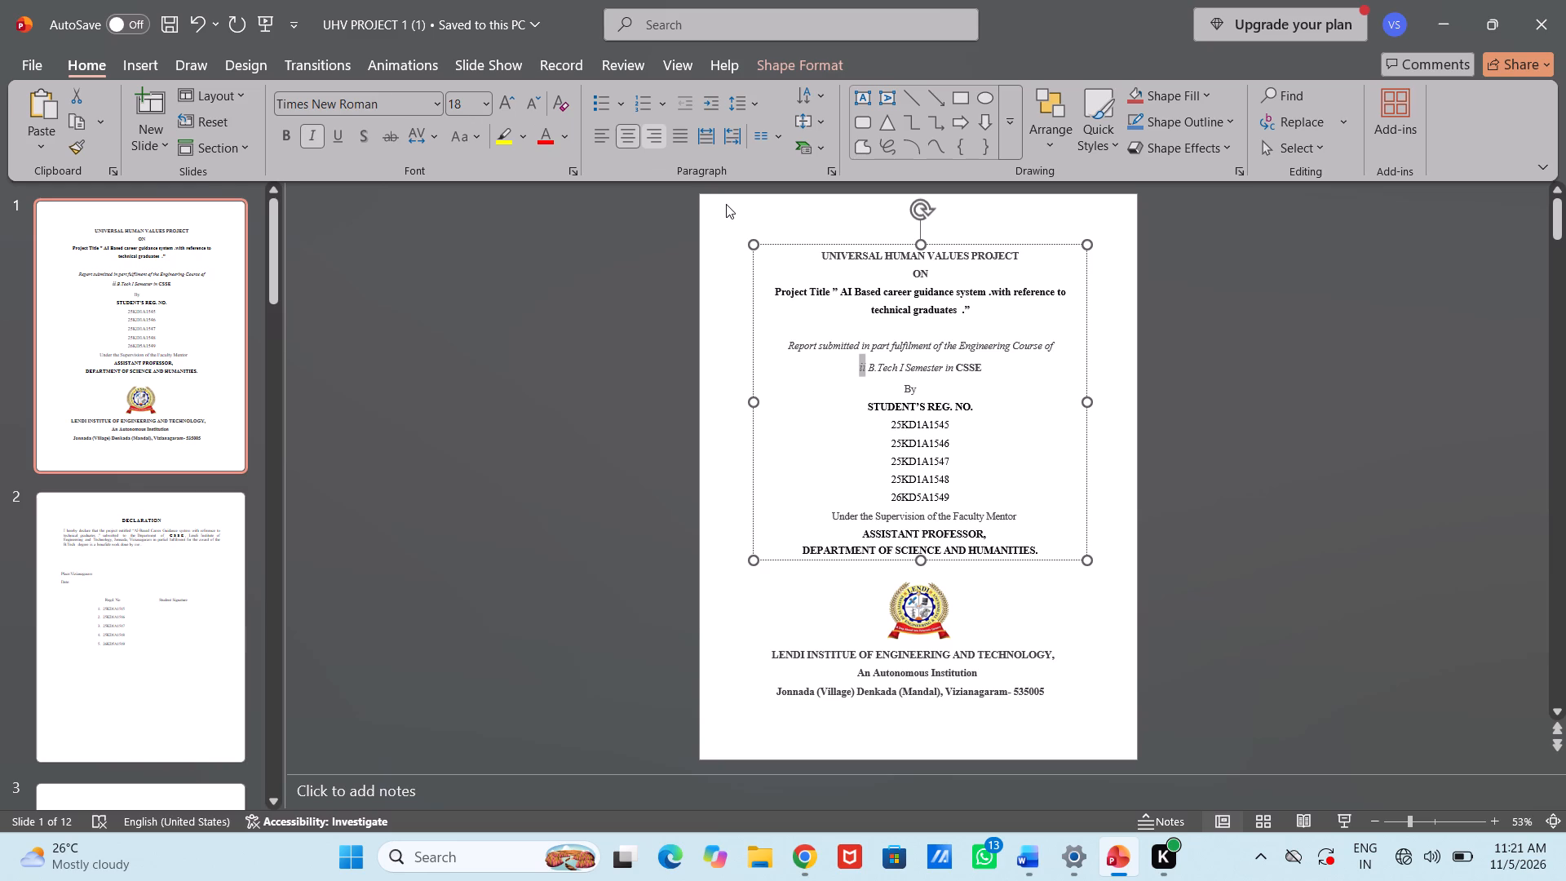
Replace the selected lowercase numeral before "B.Tech" with uppercase "II" followed by a space.
{"action": "key", "text": "BackSpace"}
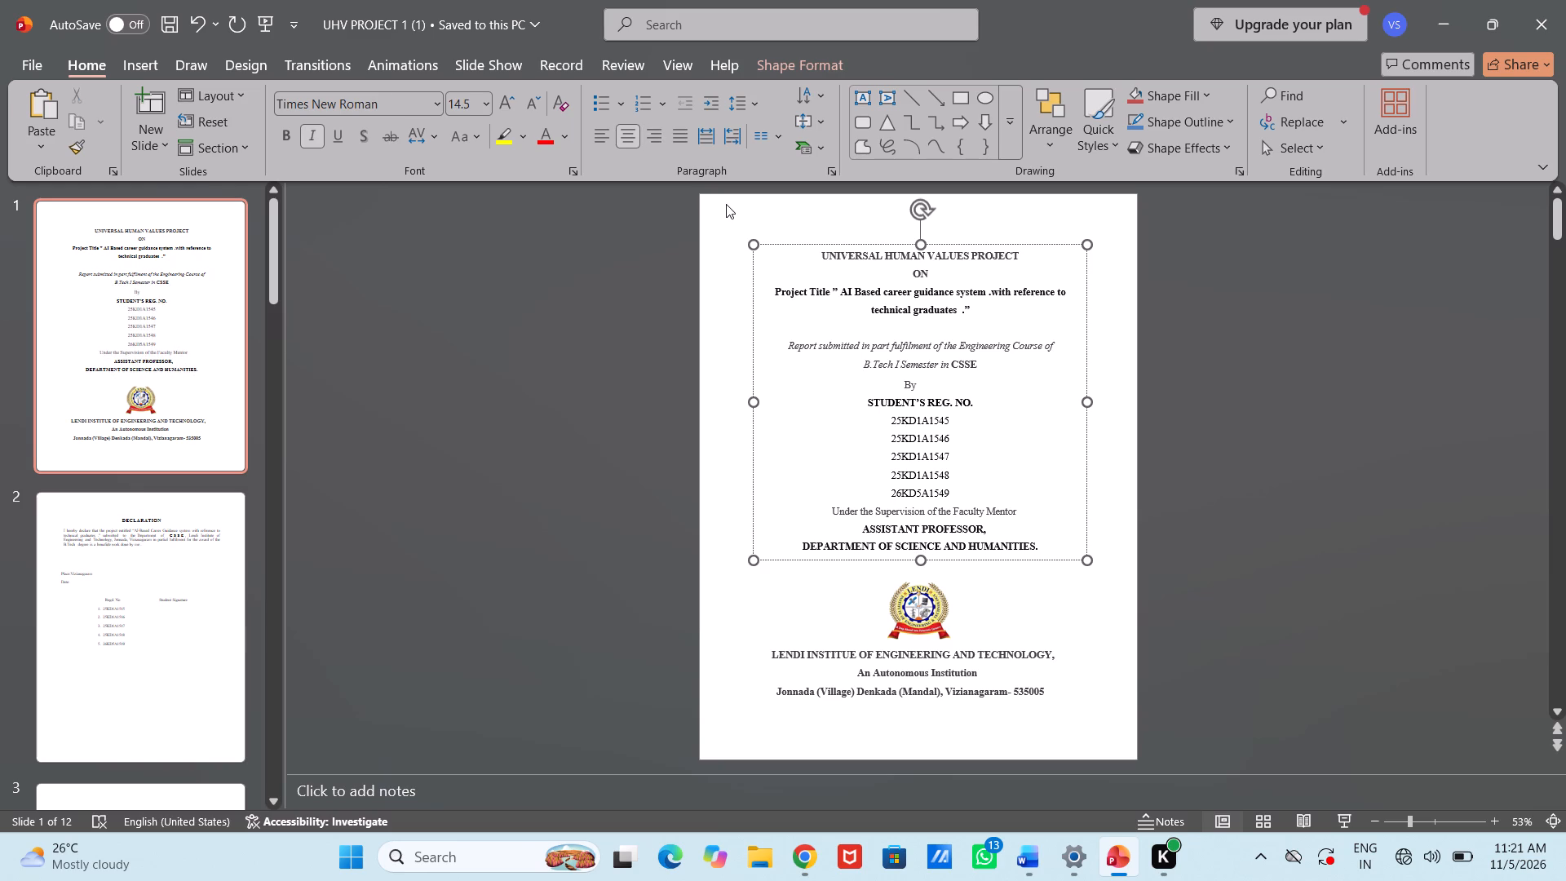
{"action": "type", "text": "II"}
{"action": "key", "text": "space"}
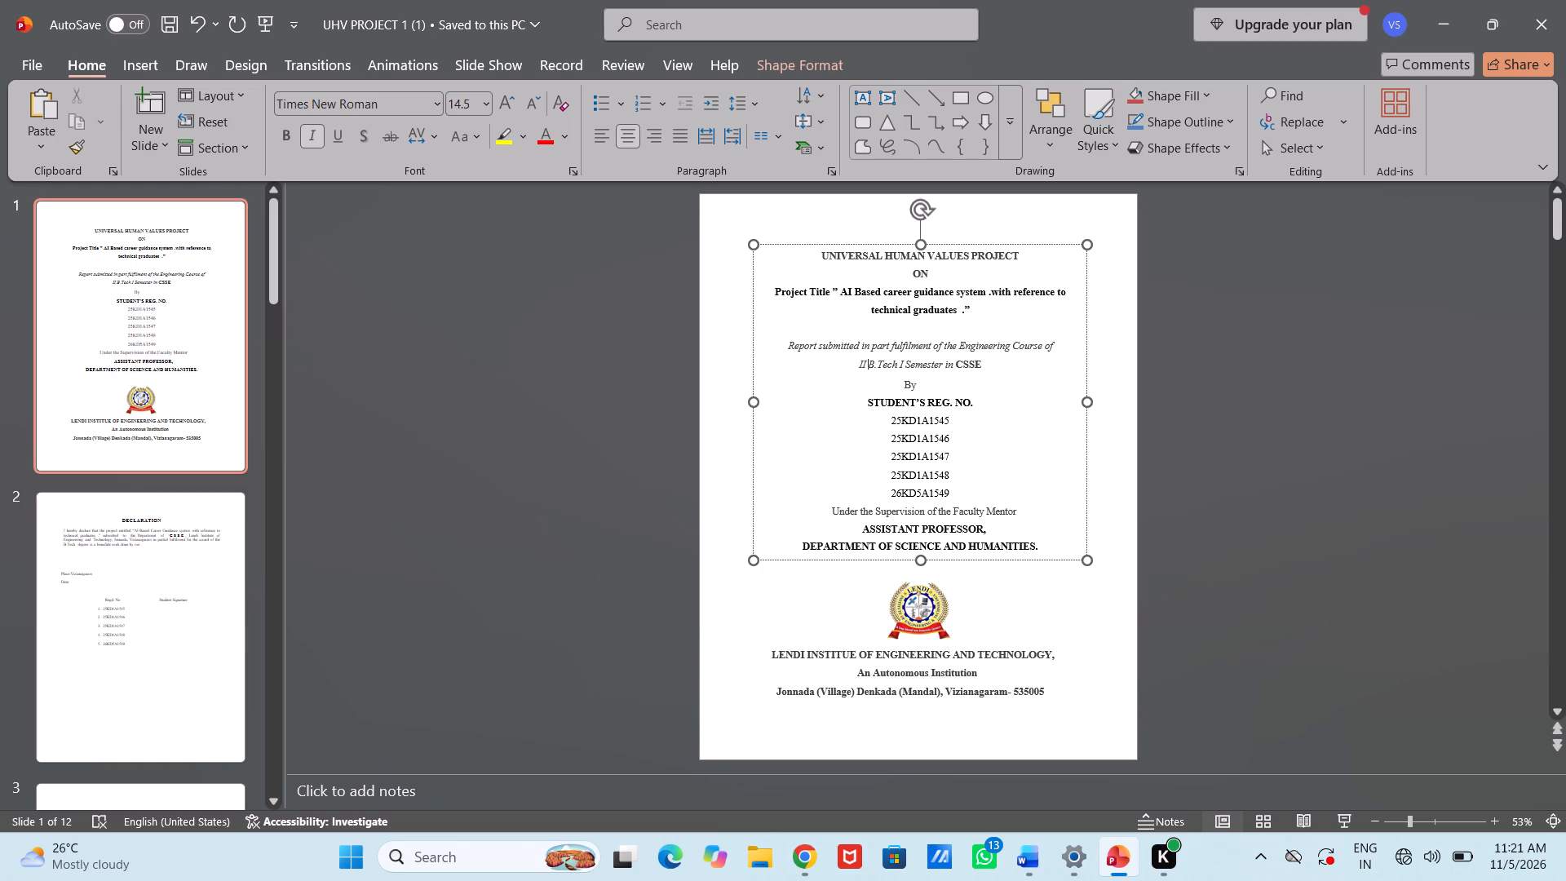
{"action": "left_click", "coordinate": [994, 487]}
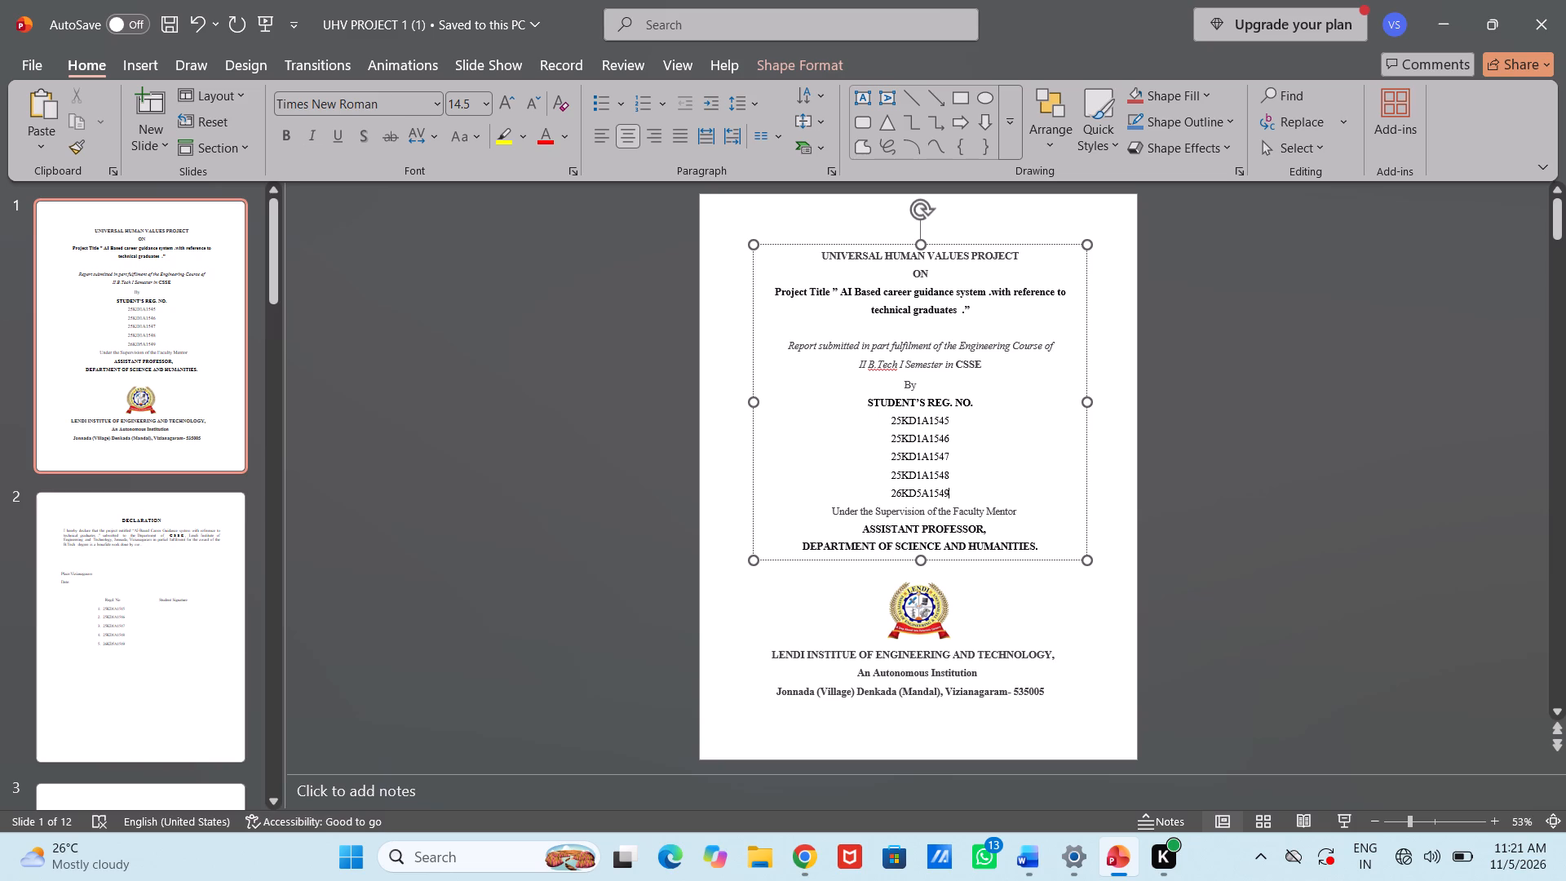
Delete the project title wording "AI Based career guidance system .with reference to technical graduates" on the cover slide, keeping the quotation marks.
{"action": "left_click", "coordinate": [958, 308]}
{"action": "left_click_drag", "start_coordinate": [958, 308], "coordinate": [853, 298]}
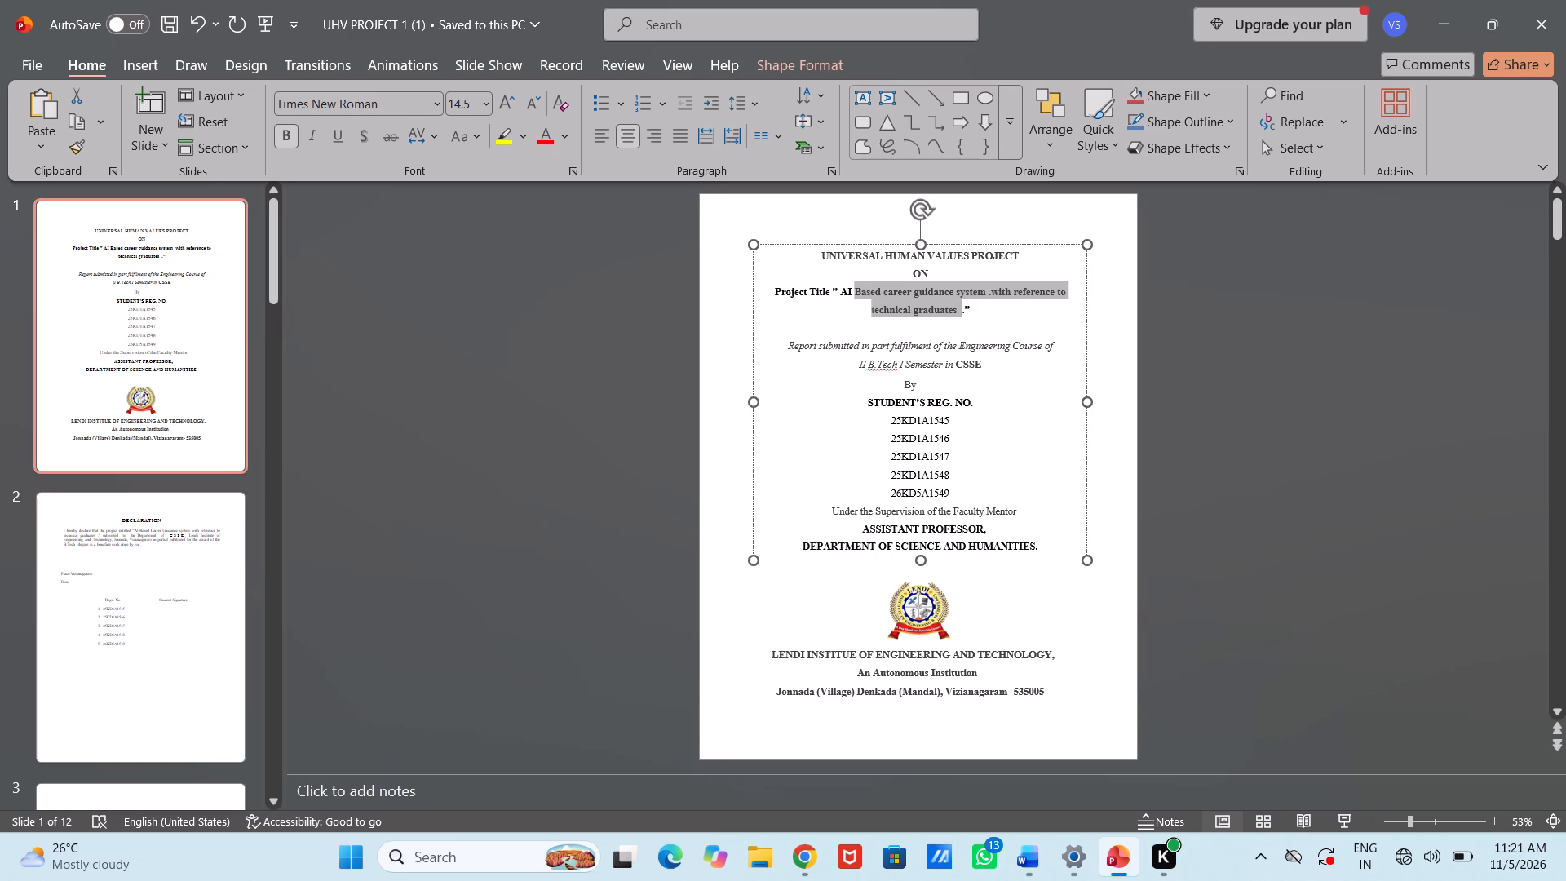
{"action": "left_click_drag", "start_coordinate": [853, 298], "coordinate": [842, 294]}
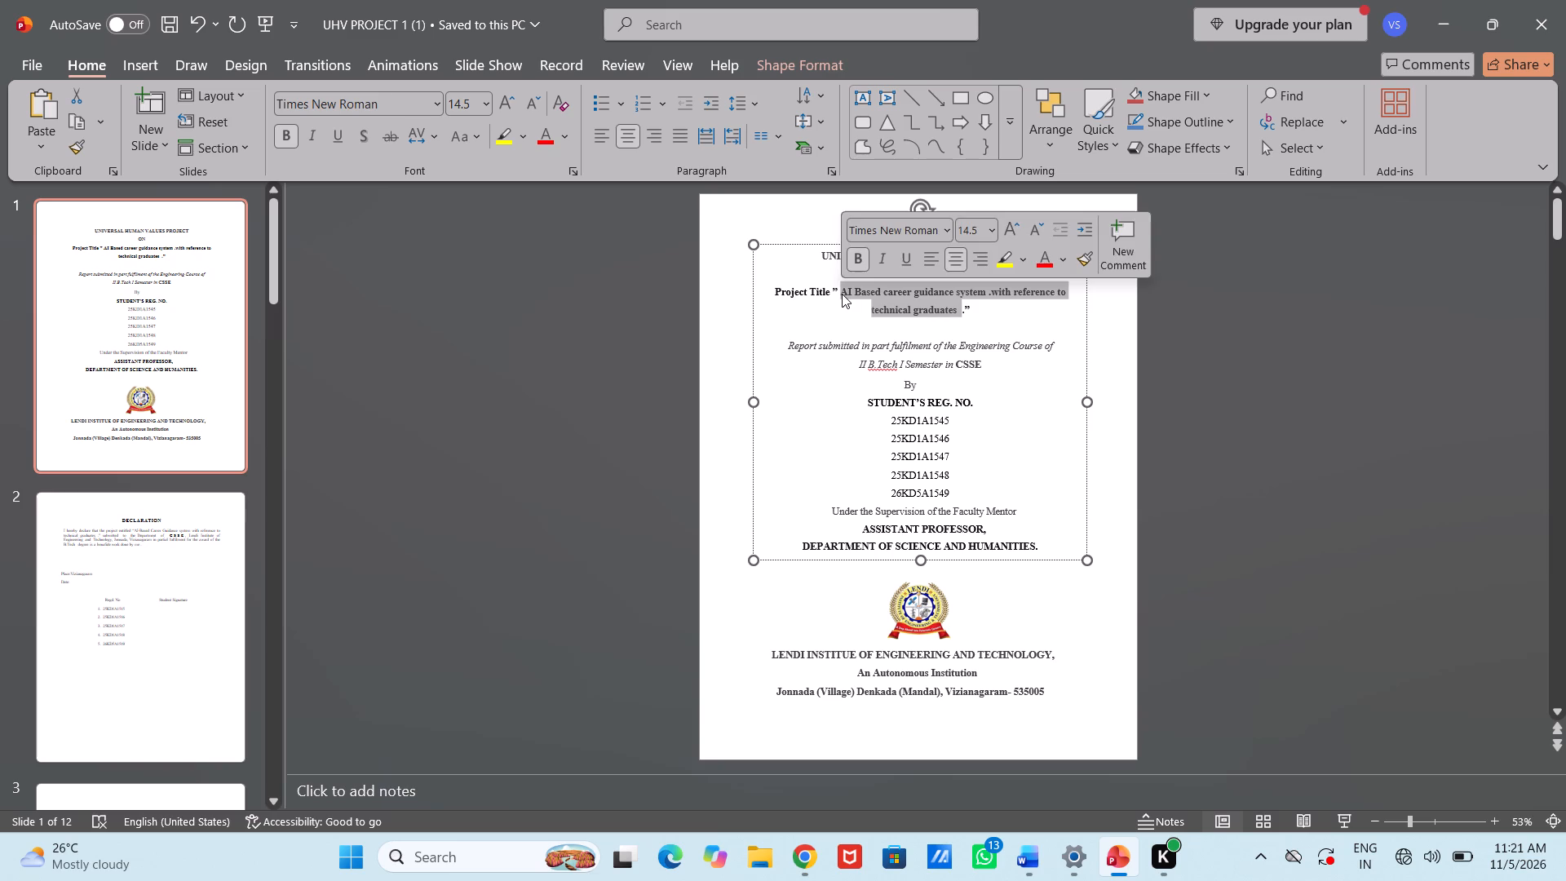
{"action": "key", "text": "BackSpace"}
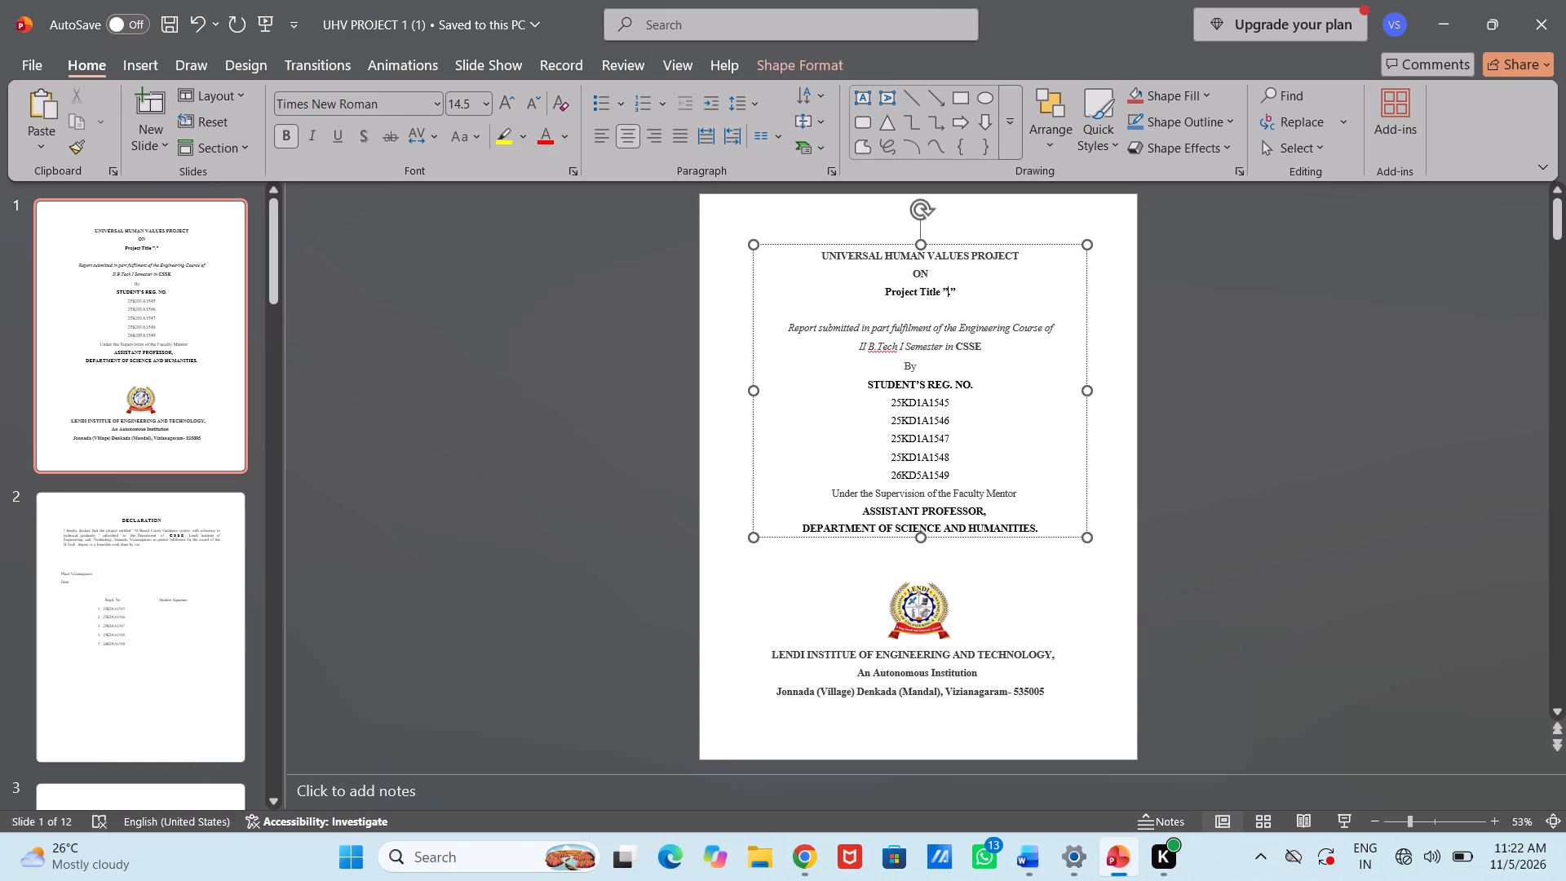
Between the quotation marks of the cover slide's project title, enter "Design and implementation of energy efficient LED street lighting".
{"action": "key", "text": "d"}
{"action": "type", "text": "esign and"}
{"action": "key", "text": "space"}
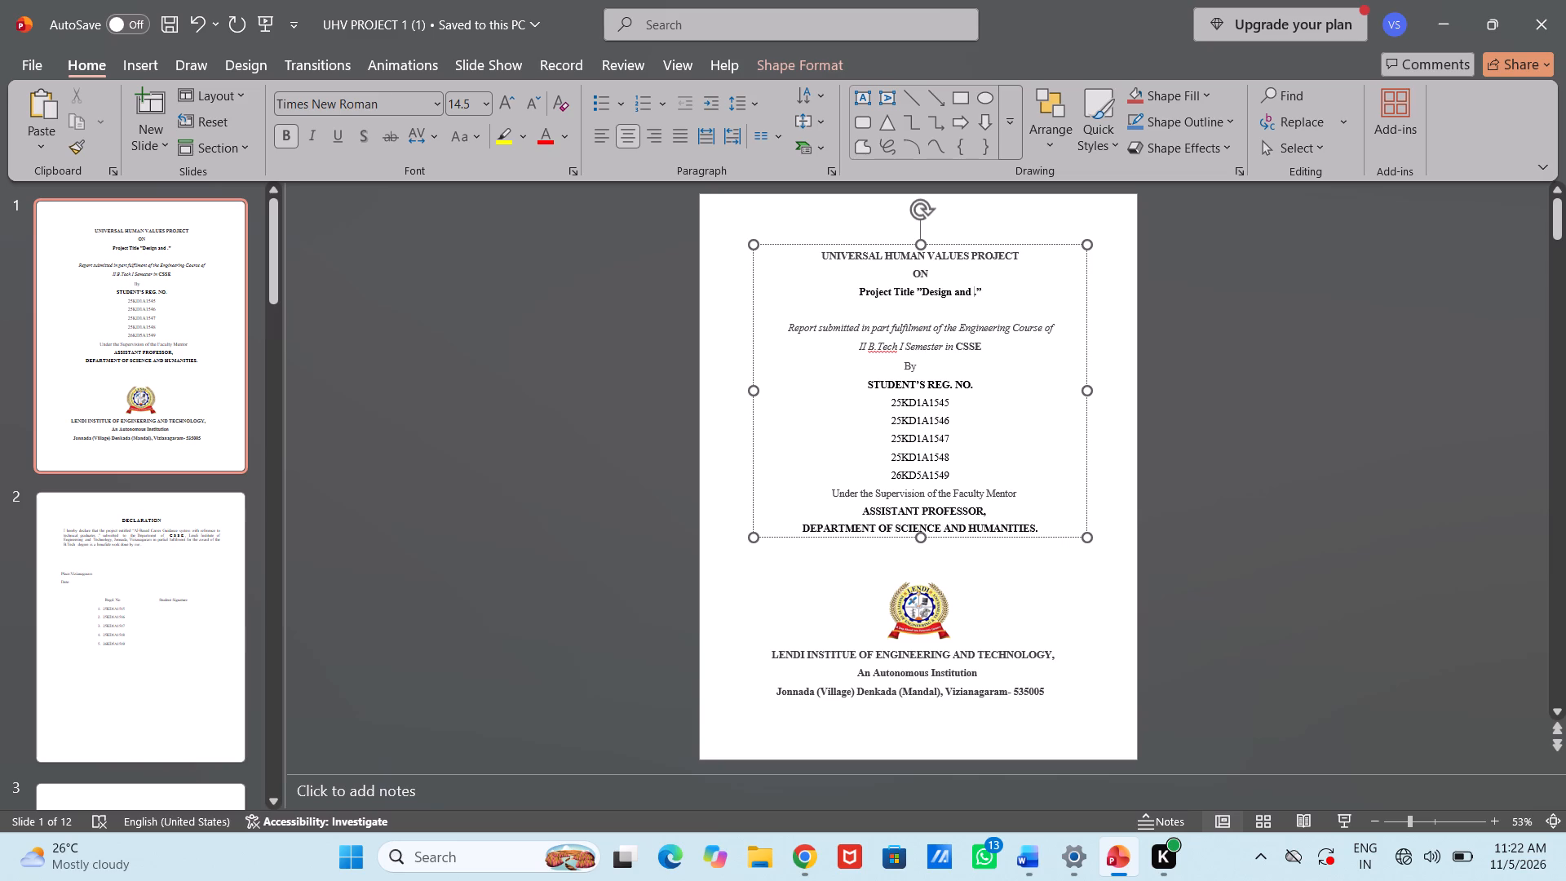
{"action": "type", "text": "implementatio"}
{"action": "type", "text": "n"}
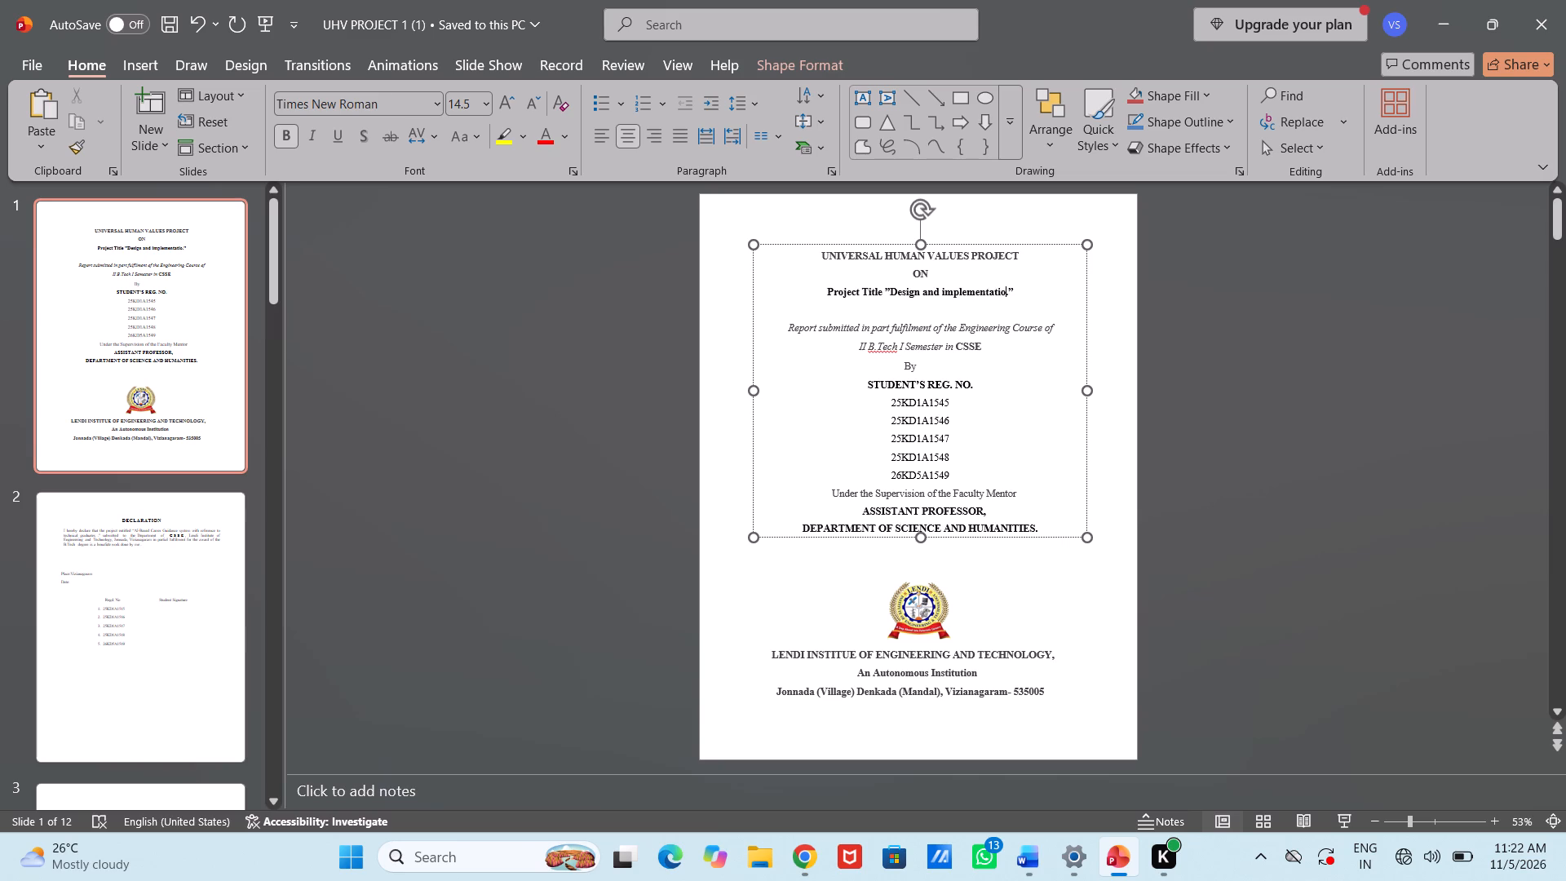
{"action": "key", "text": "space"}
{"action": "type", "text": "of energy effi"}
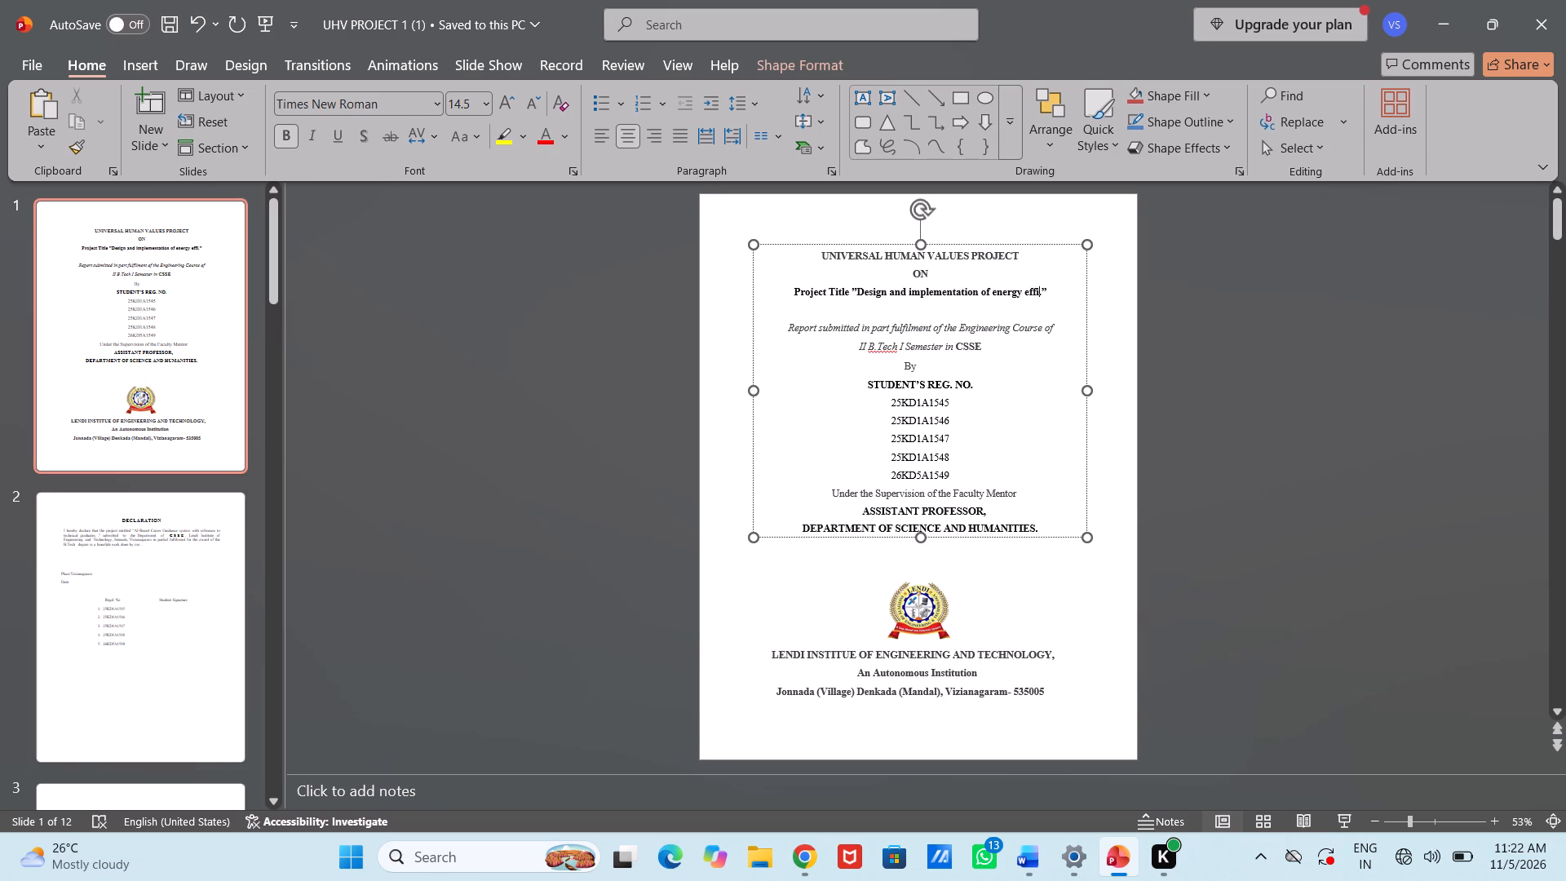
{"action": "type", "text": "cient"}
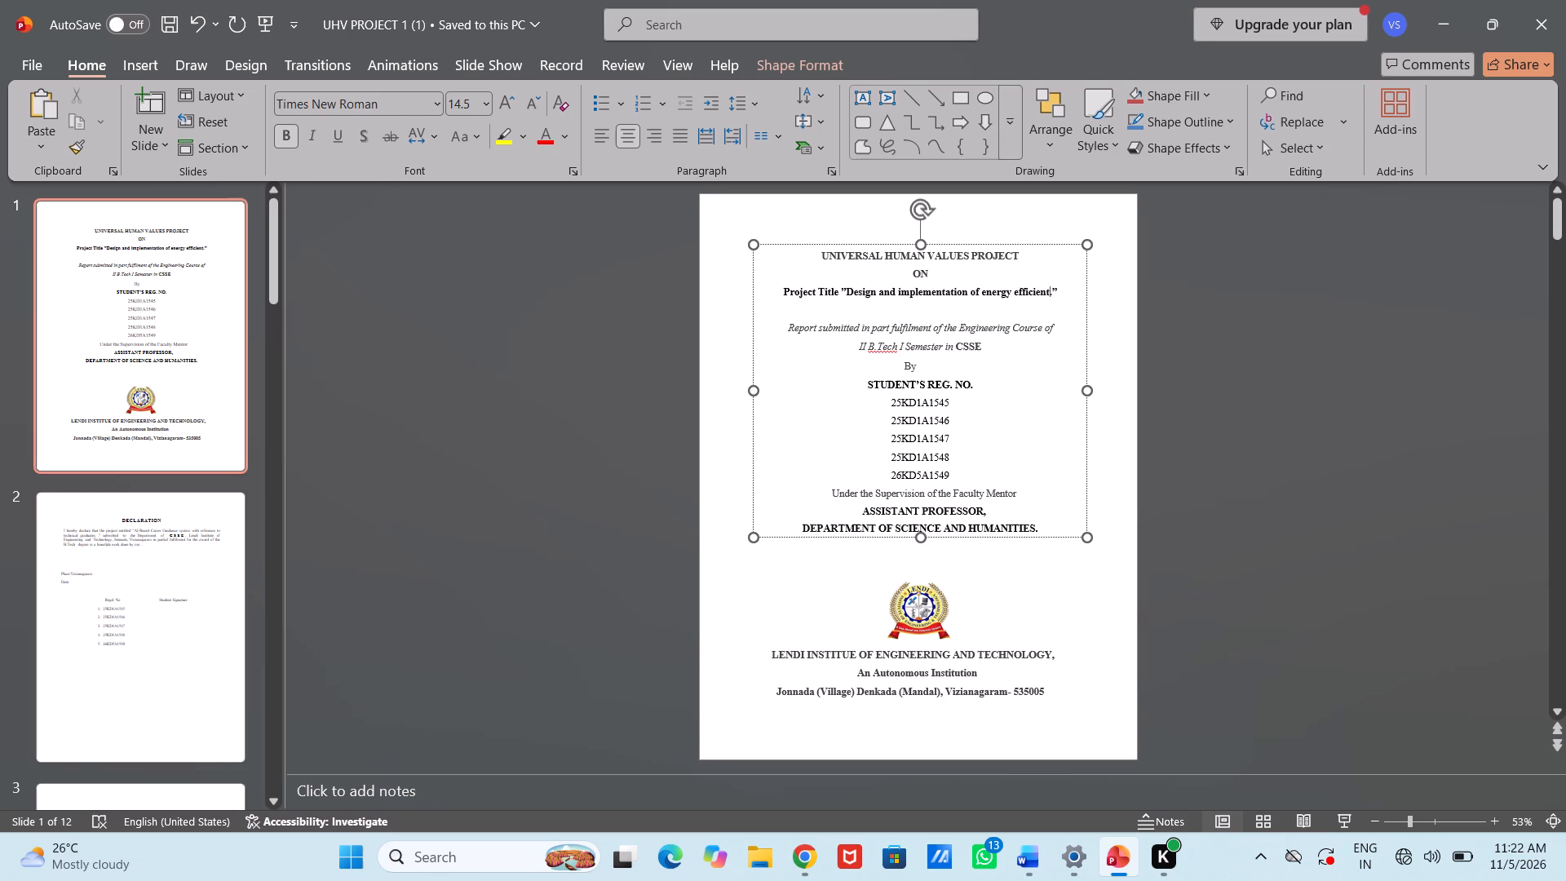
{"action": "key", "text": "space"}
{"action": "type", "text": "LED"}
{"action": "key", "text": "space"}
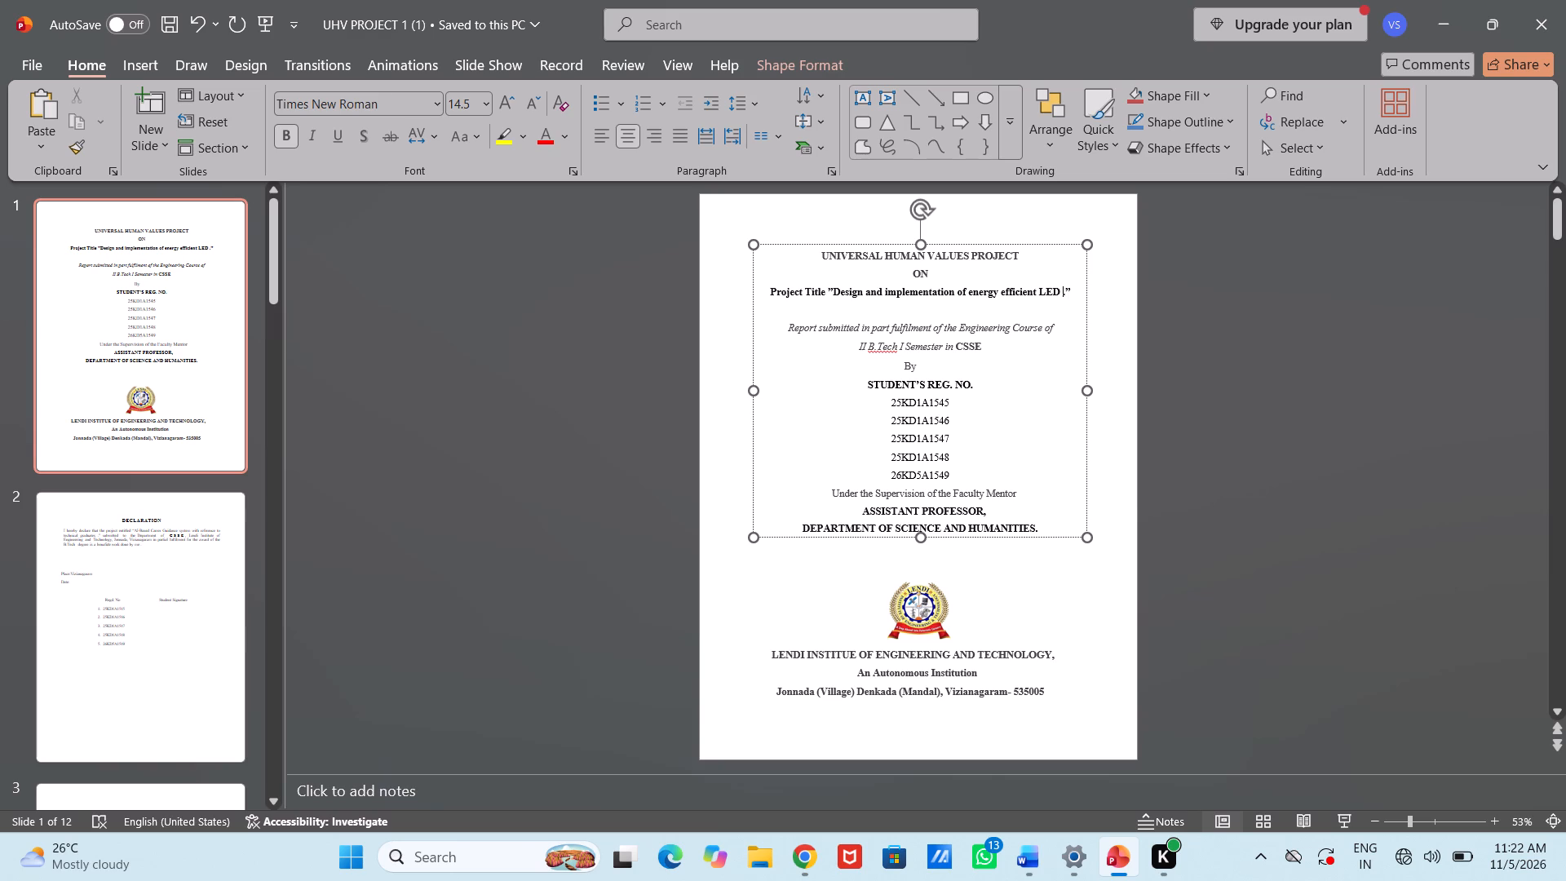
{"action": "type", "text": "street lighting"}
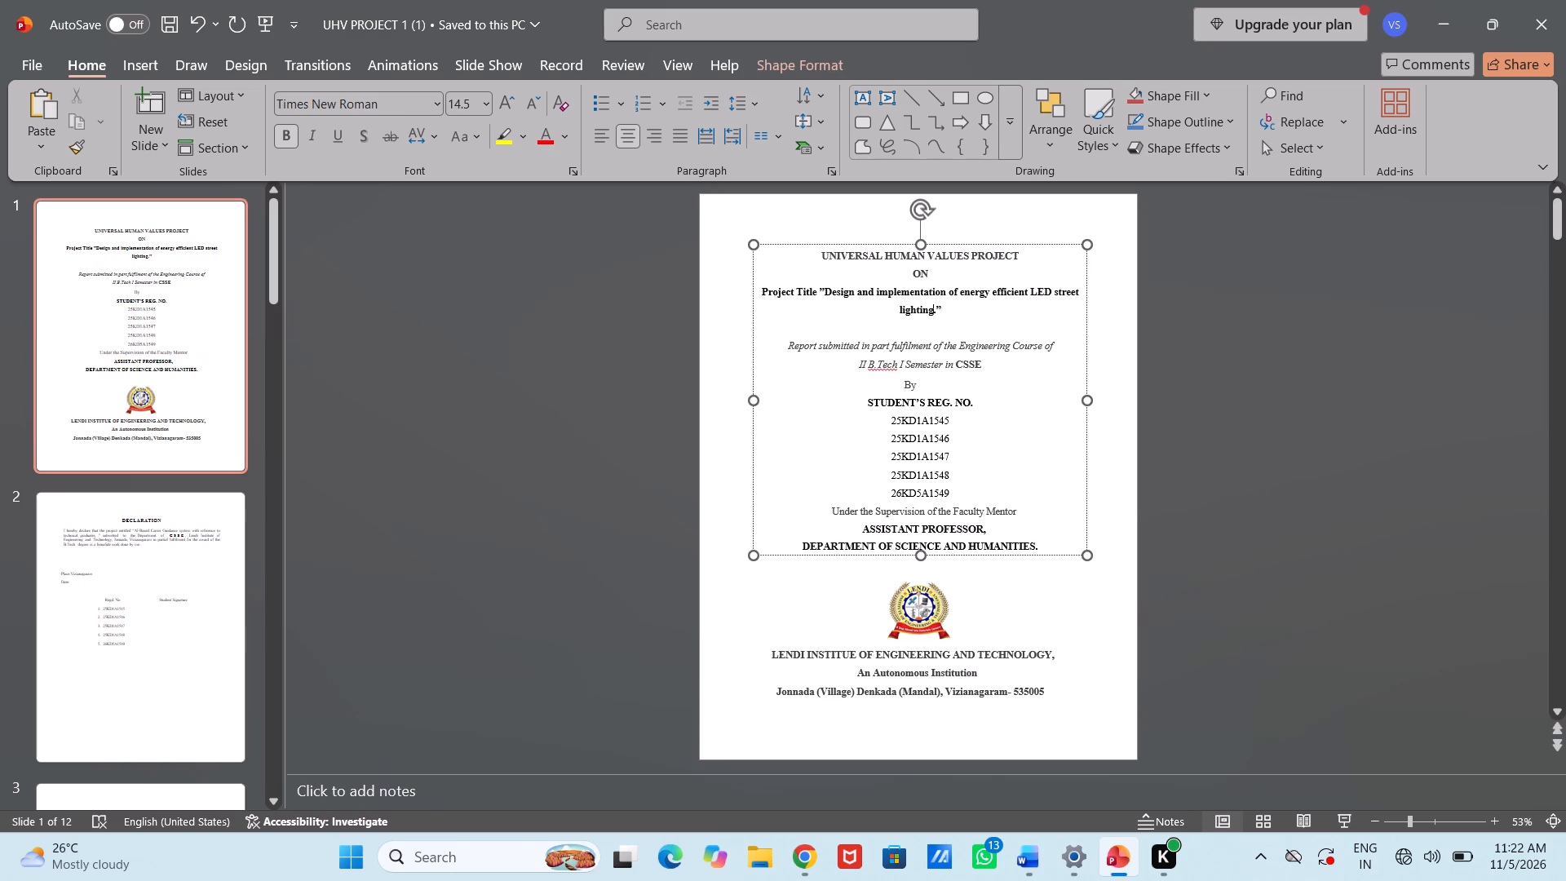
Continue the cover slide's project title with "and house house energy condervation in a local neighbourhood", keeping the closing period and quotation mark.
{"action": "key", "text": "space"}
{"action": "type", "text": "and house a"}
{"action": "key", "text": "BackSpace"}
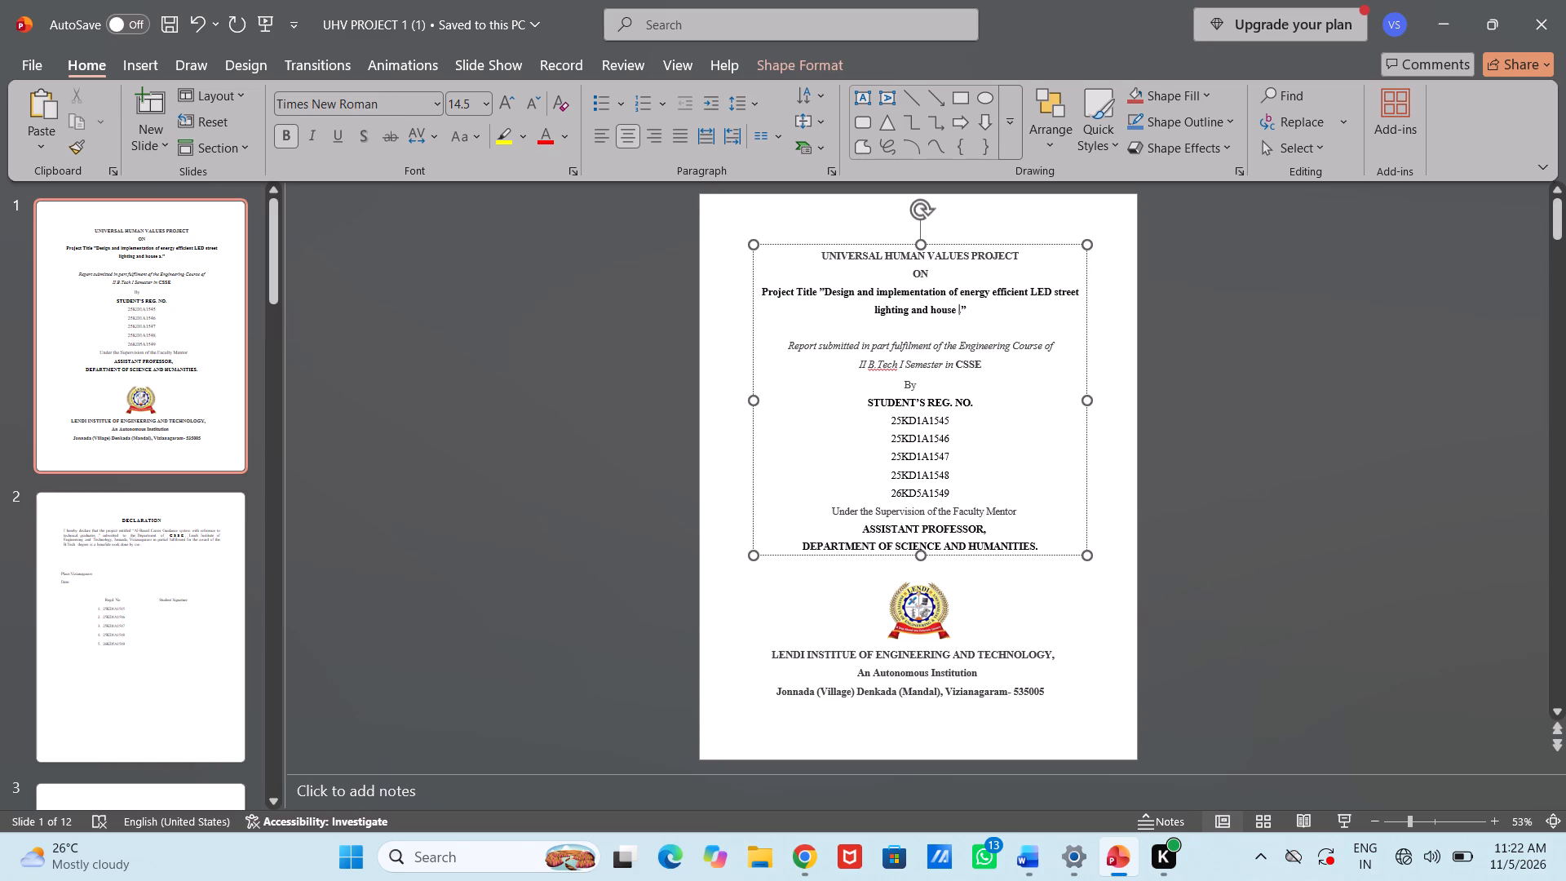
{"action": "type", "text": "house energy"}
{"action": "key", "text": "space"}
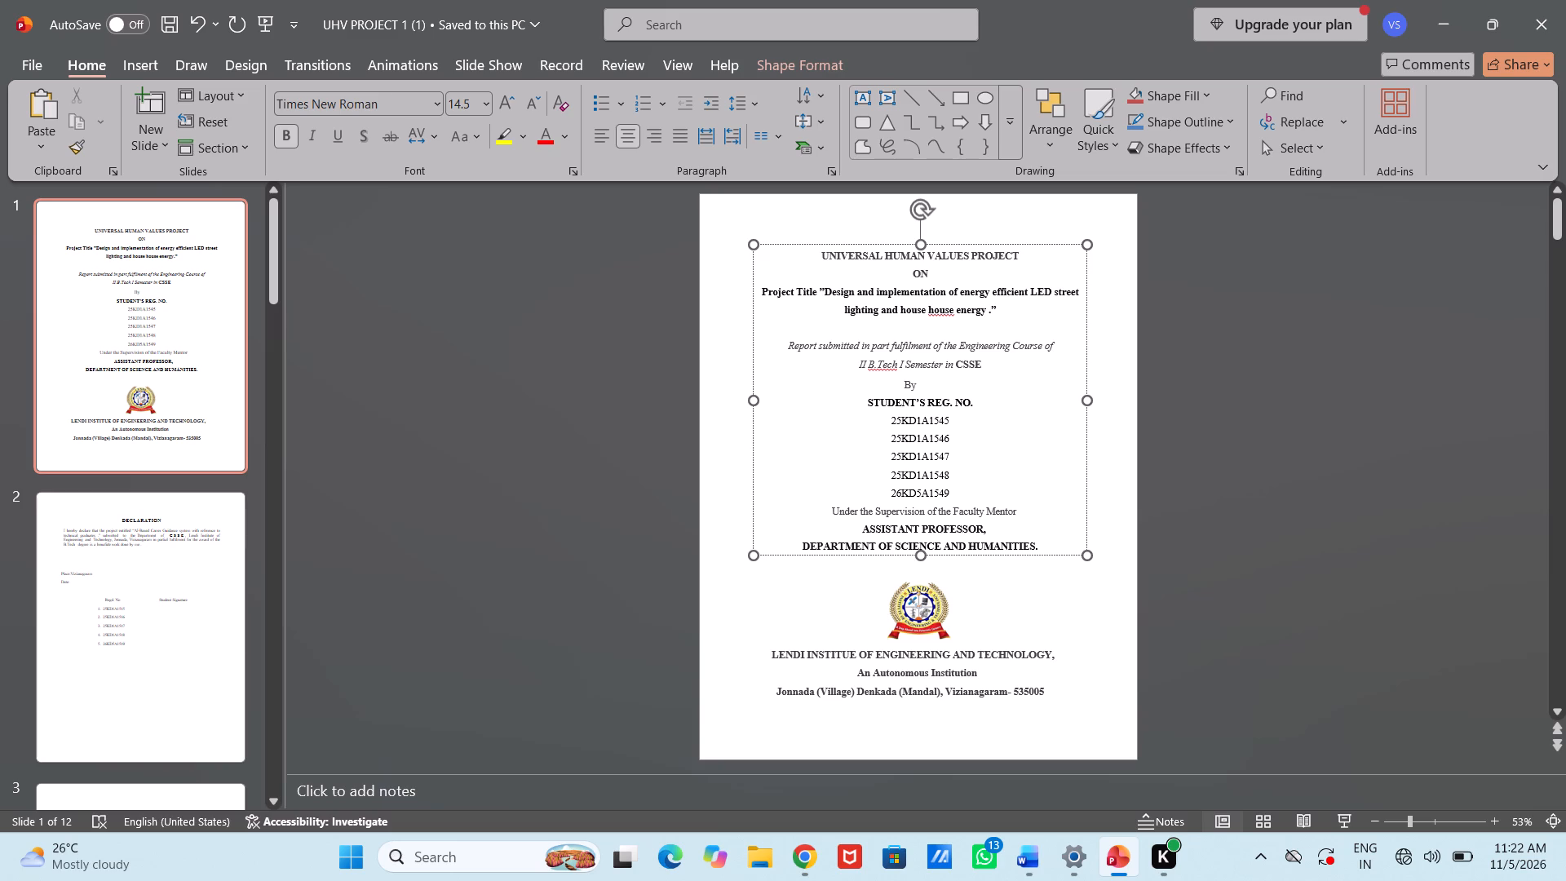
{"action": "type", "text": "condervation"}
{"action": "key", "text": "space"}
{"action": "type", "text": "in a local ne"}
{"action": "type", "text": "igj"}
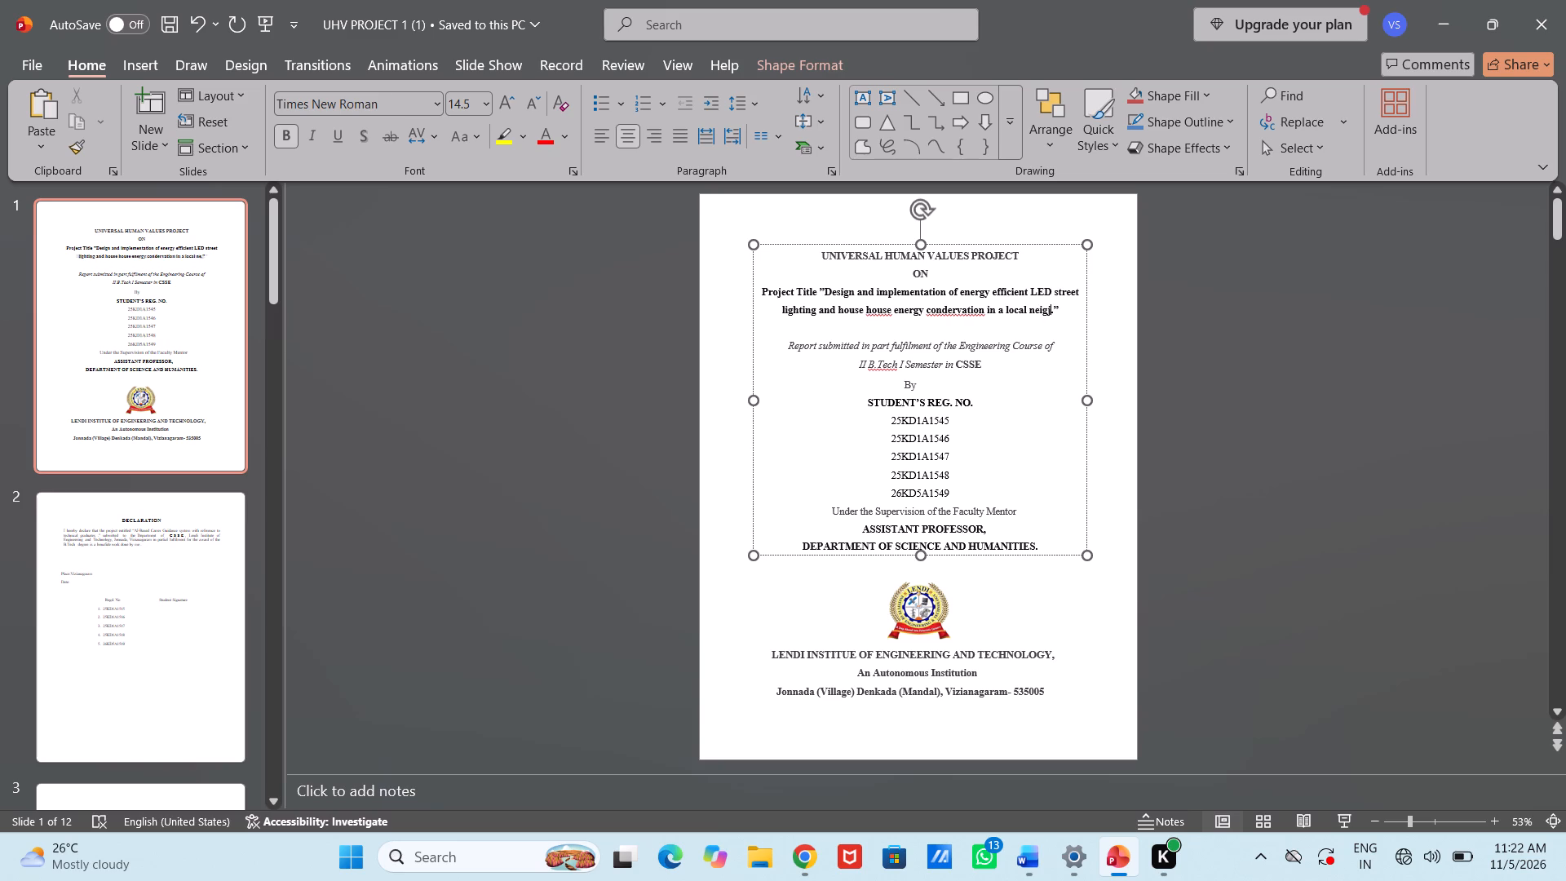
{"action": "key", "text": "BackSpace"}
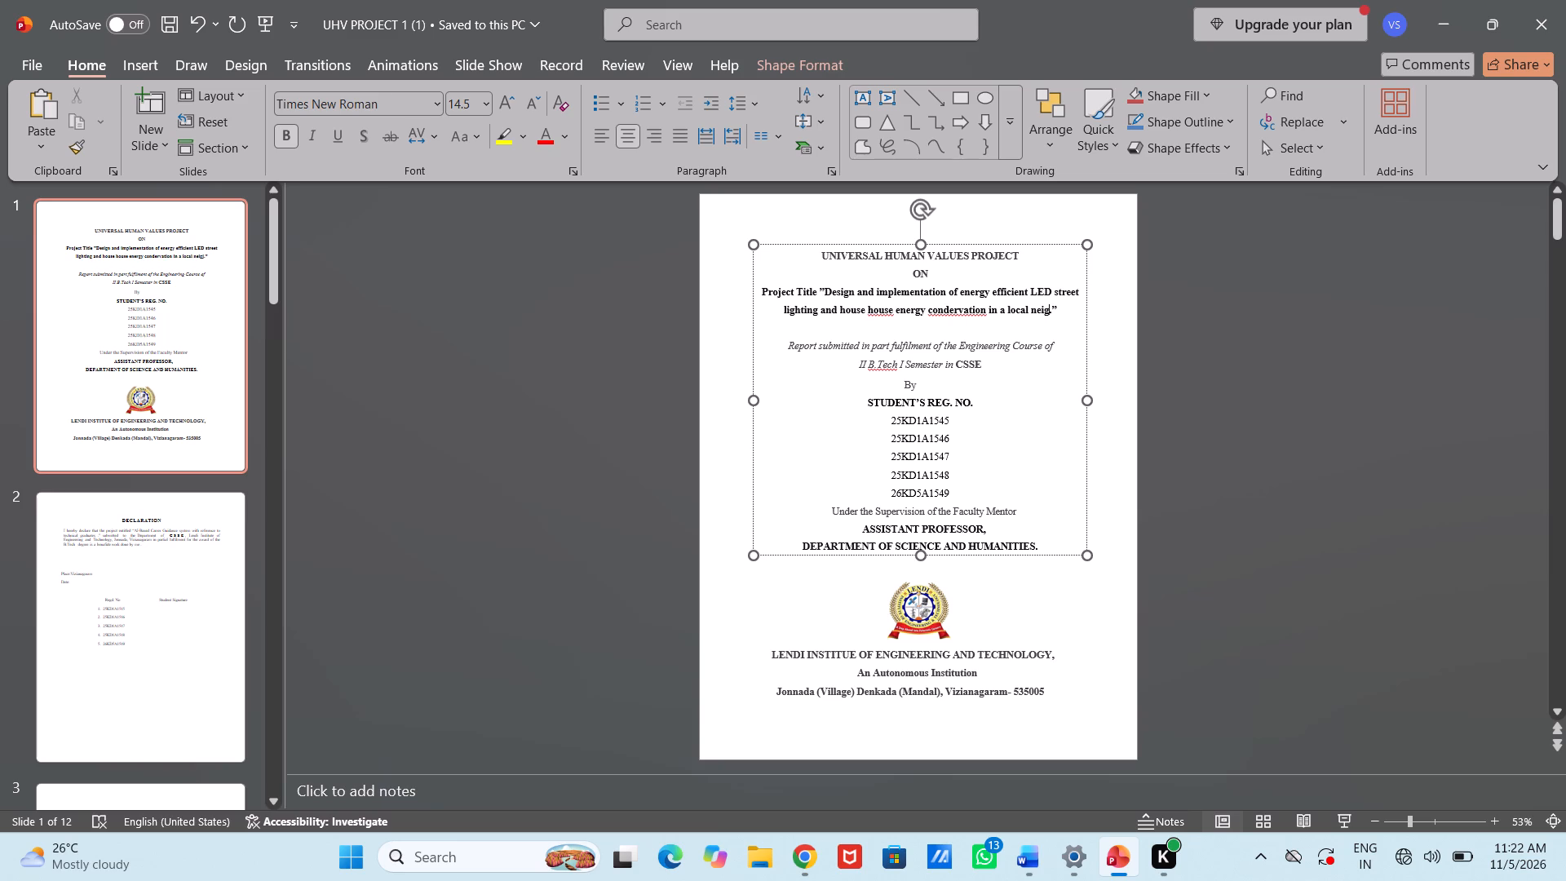
{"action": "type", "text": "hn"}
{"action": "key", "text": "BackSpace"}
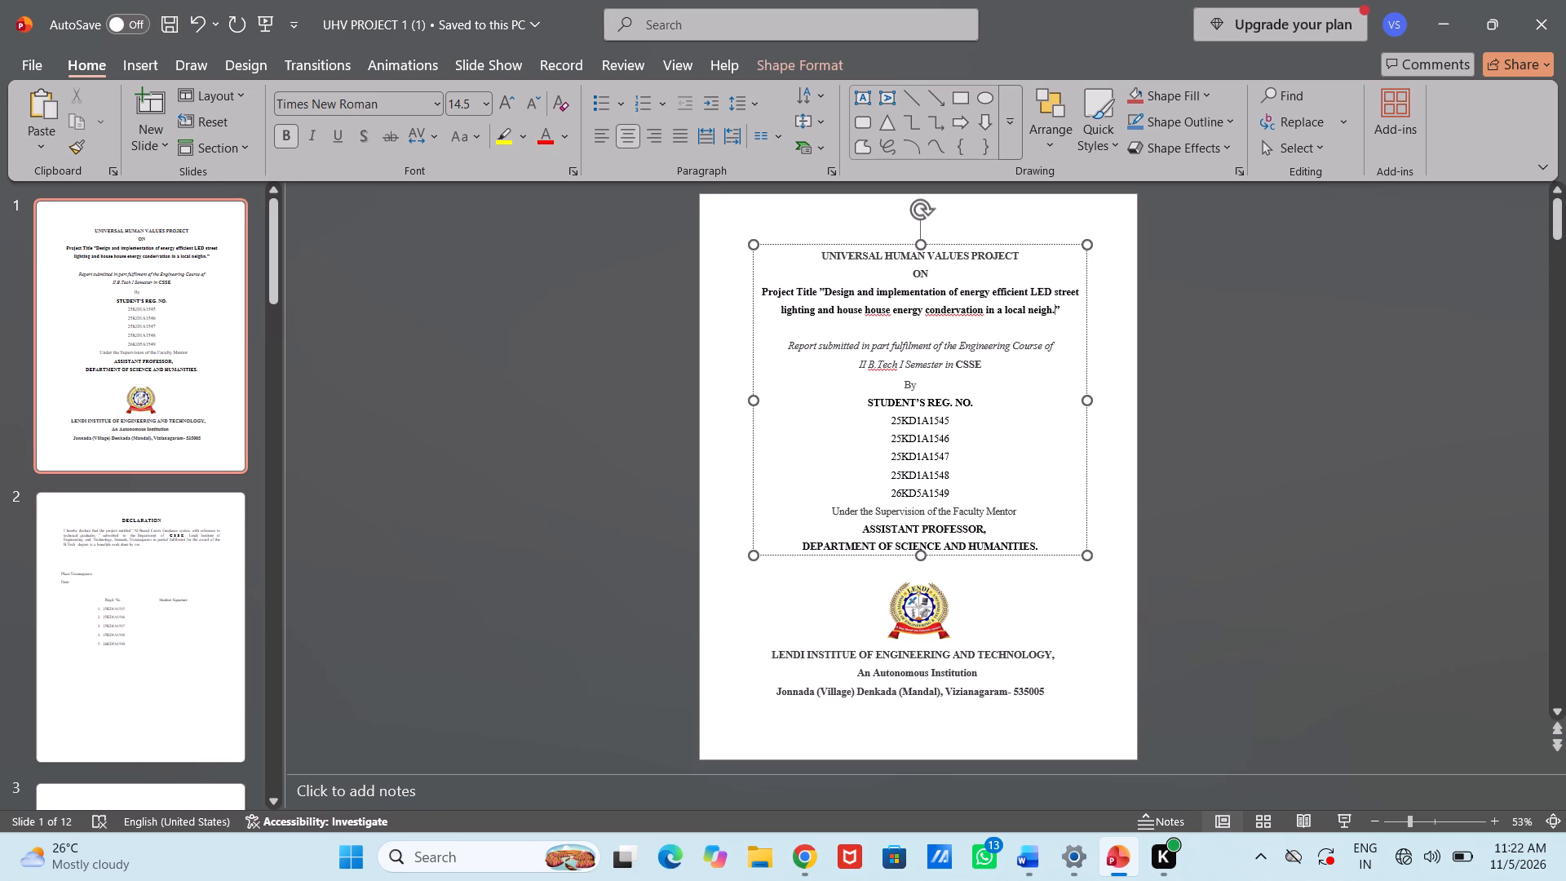
{"action": "type", "text": "bourhood"}
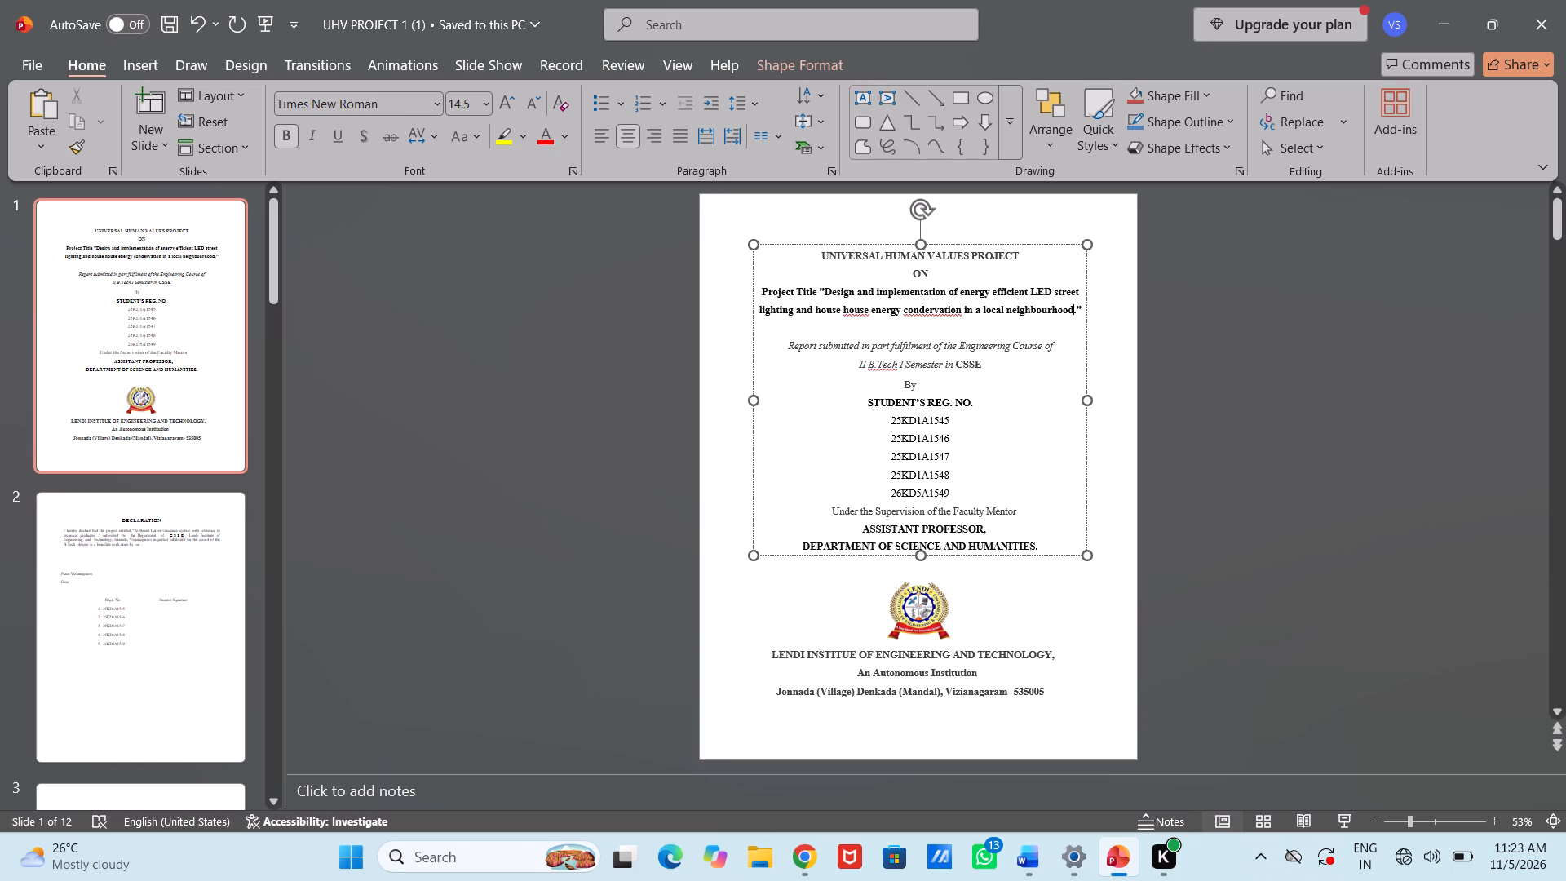
On the certificate slide, replace the quoted project title with the title wording copied from the cover slide, ending it with a period.
{"action": "left_click_drag", "start_coordinate": [828, 290], "coordinate": [876, 303]}
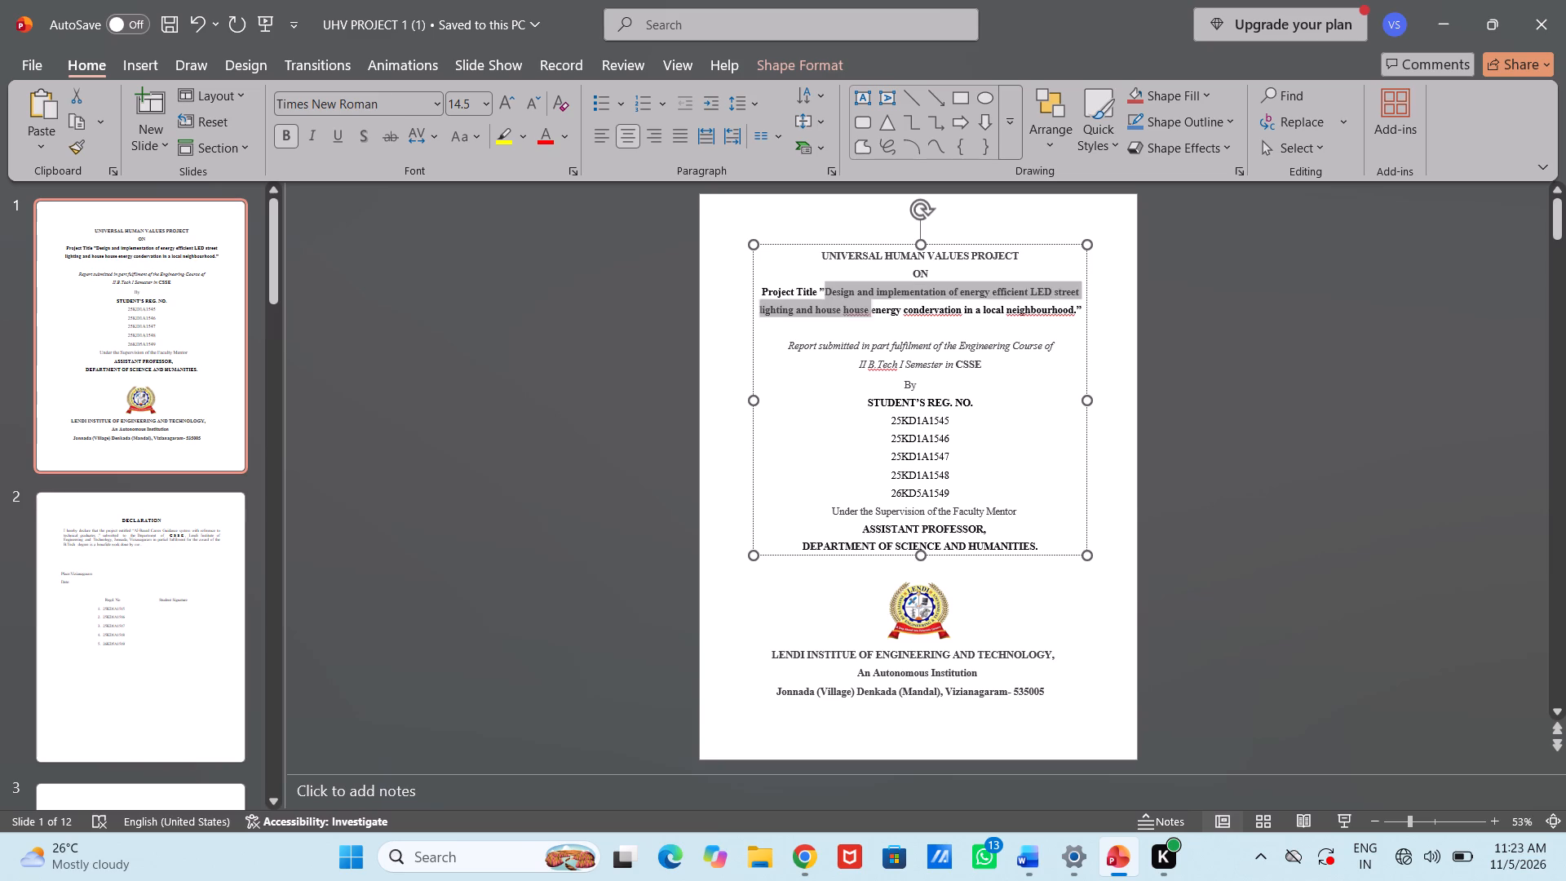
{"action": "left_click_drag", "start_coordinate": [876, 303], "coordinate": [1057, 310]}
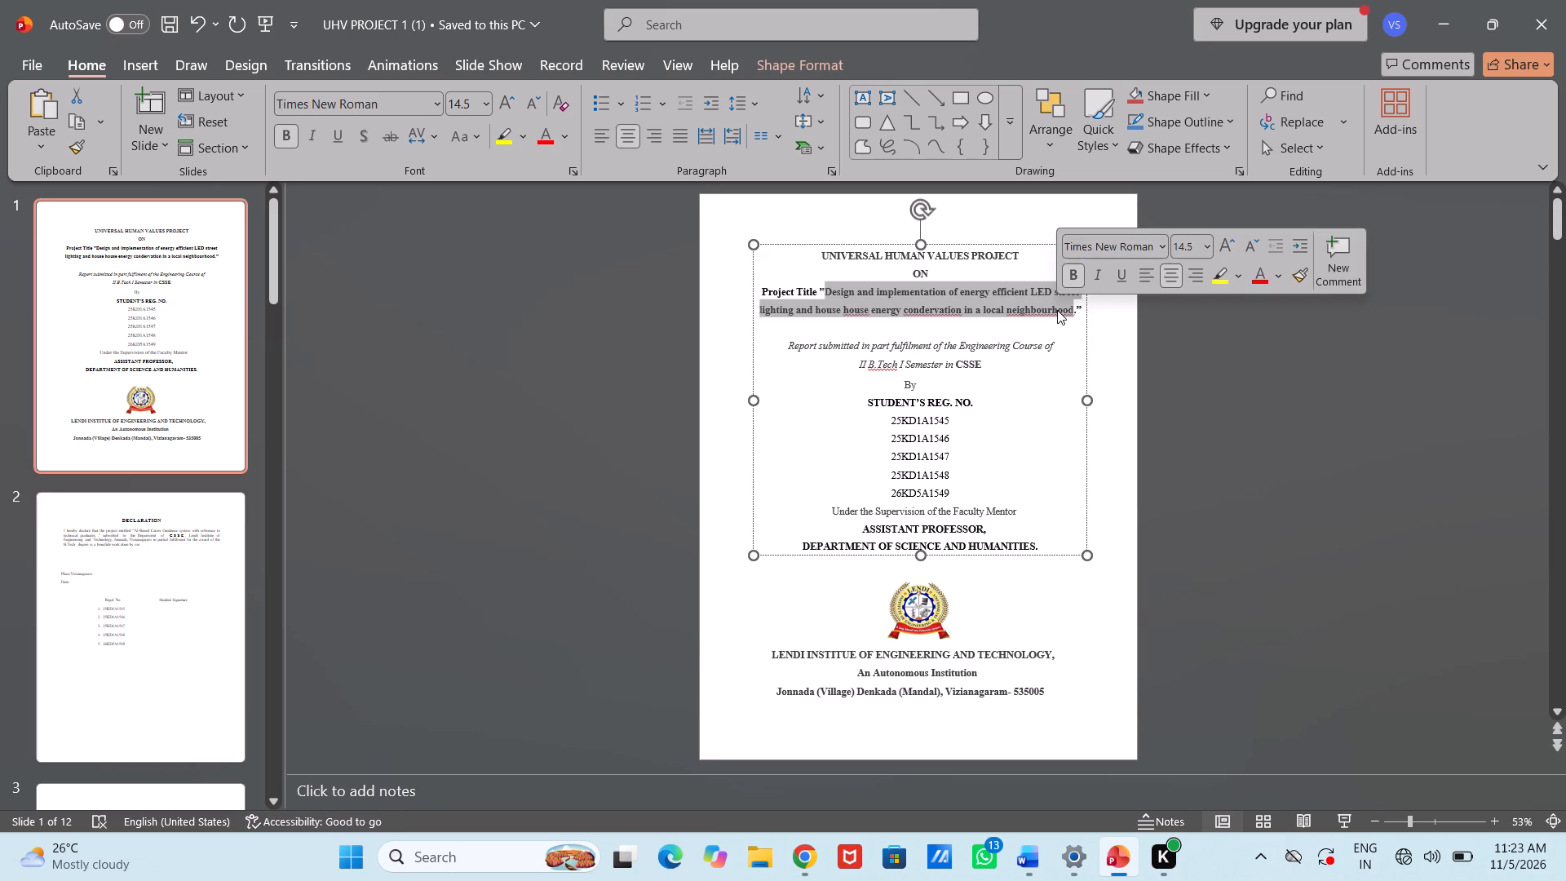
{"action": "key", "text": "ctrl+c"}
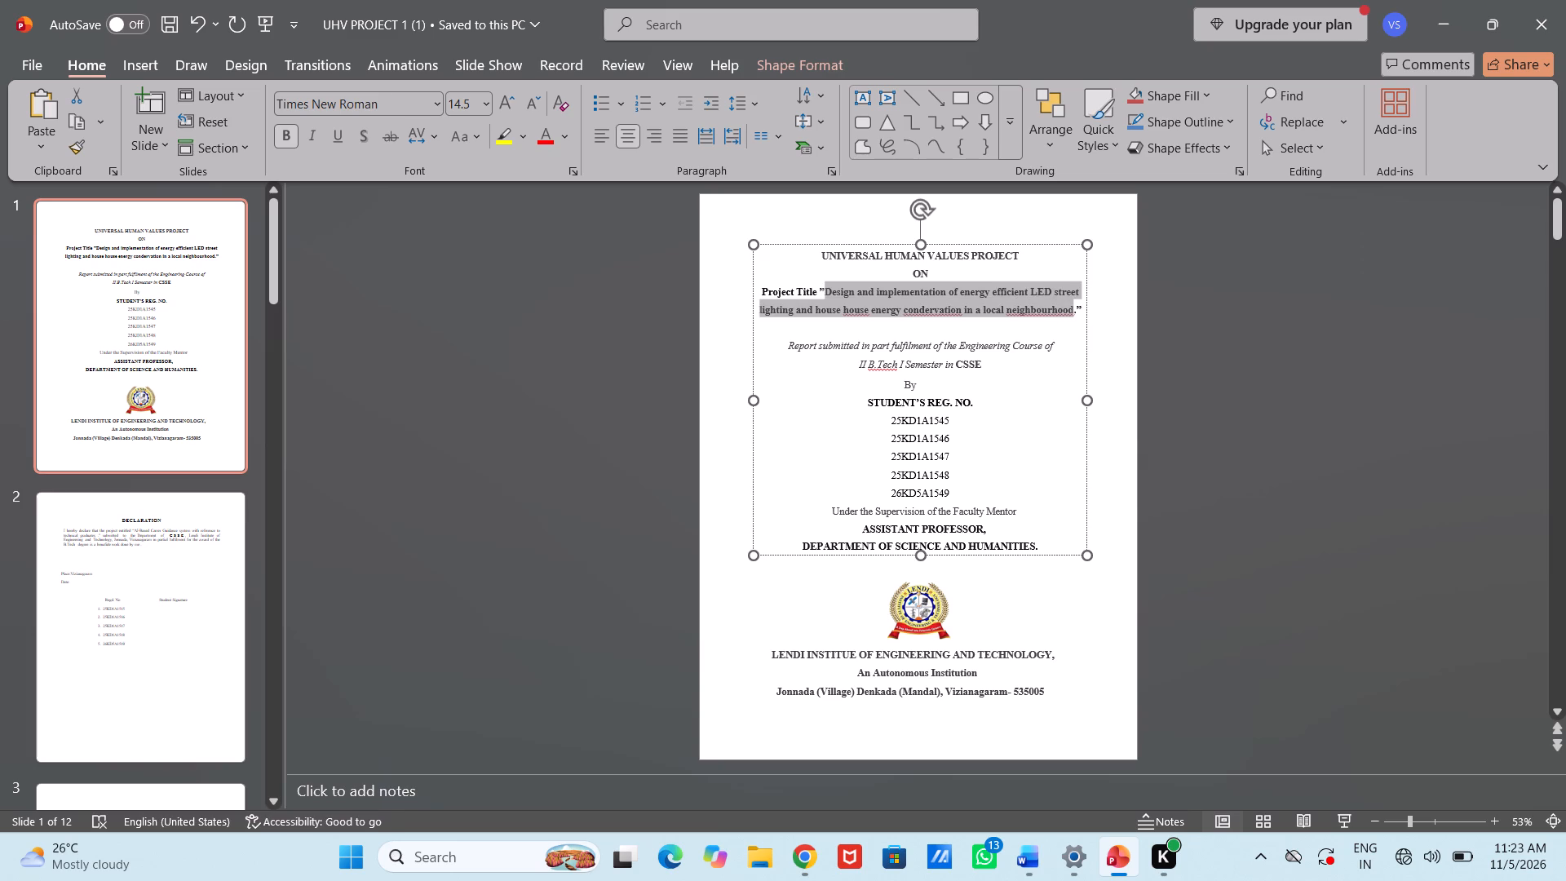
{"action": "scroll", "coordinate": [981, 657], "scroll_direction": "down", "scroll_amount": 1}
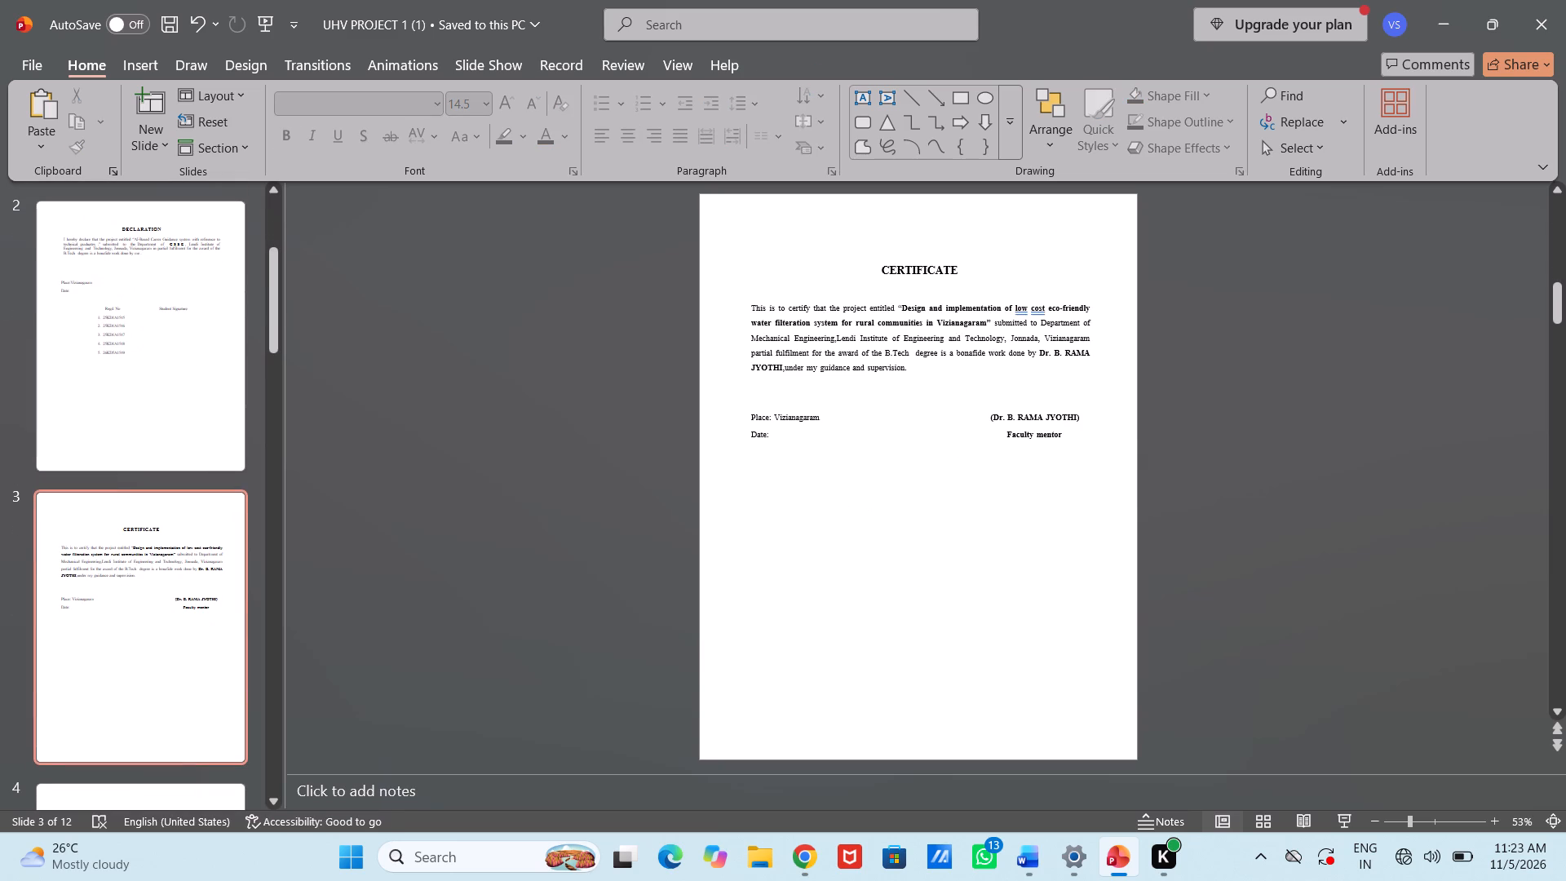
{"action": "left_click_drag", "start_coordinate": [900, 302], "coordinate": [969, 324]}
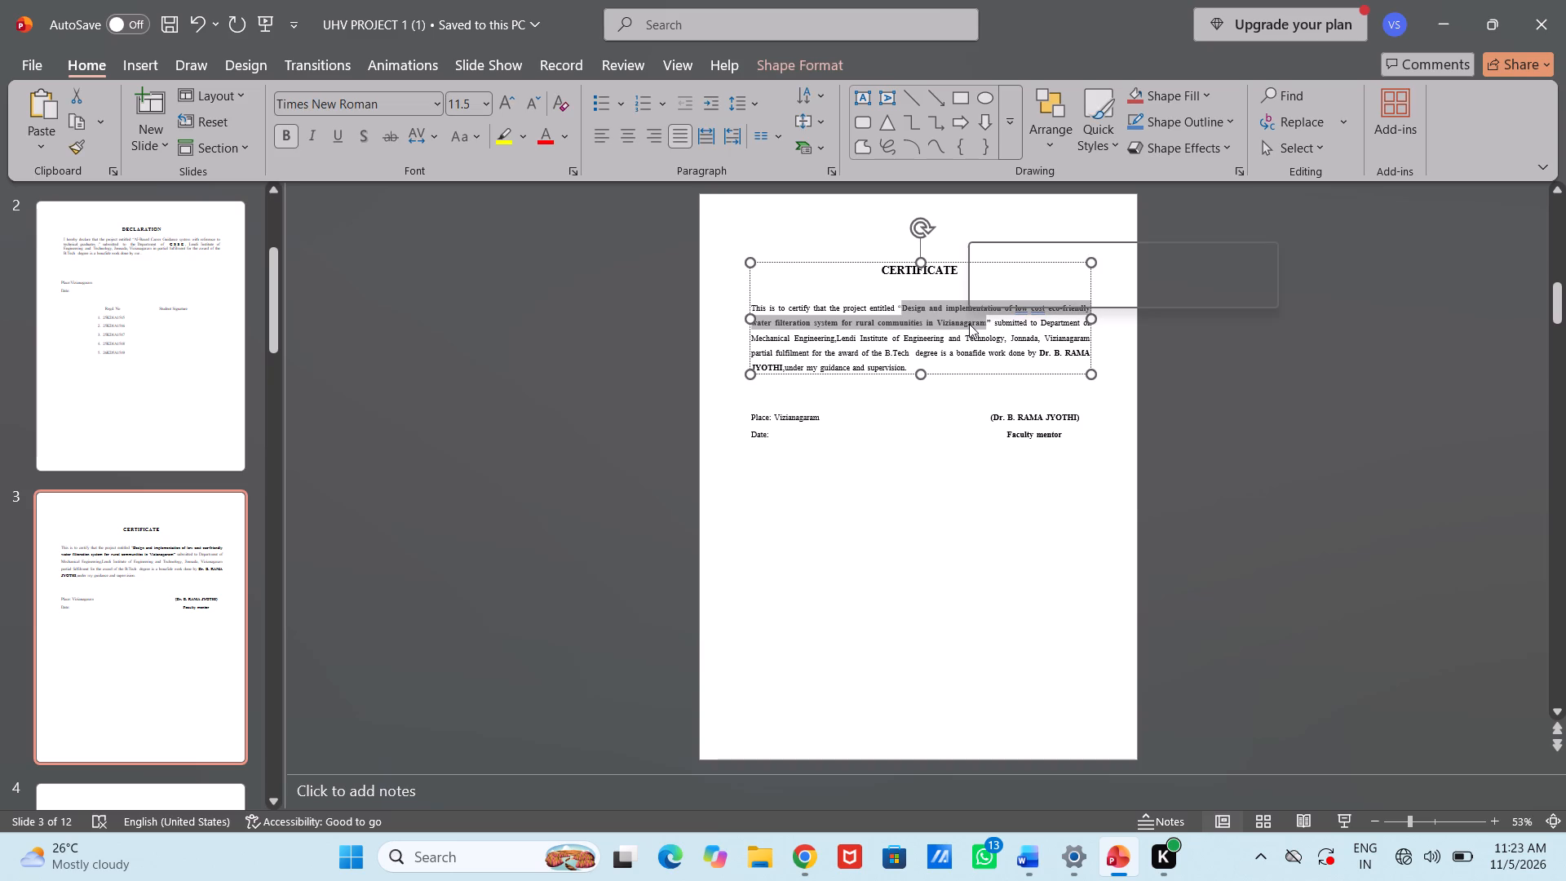
{"action": "key", "text": "BackSpace"}
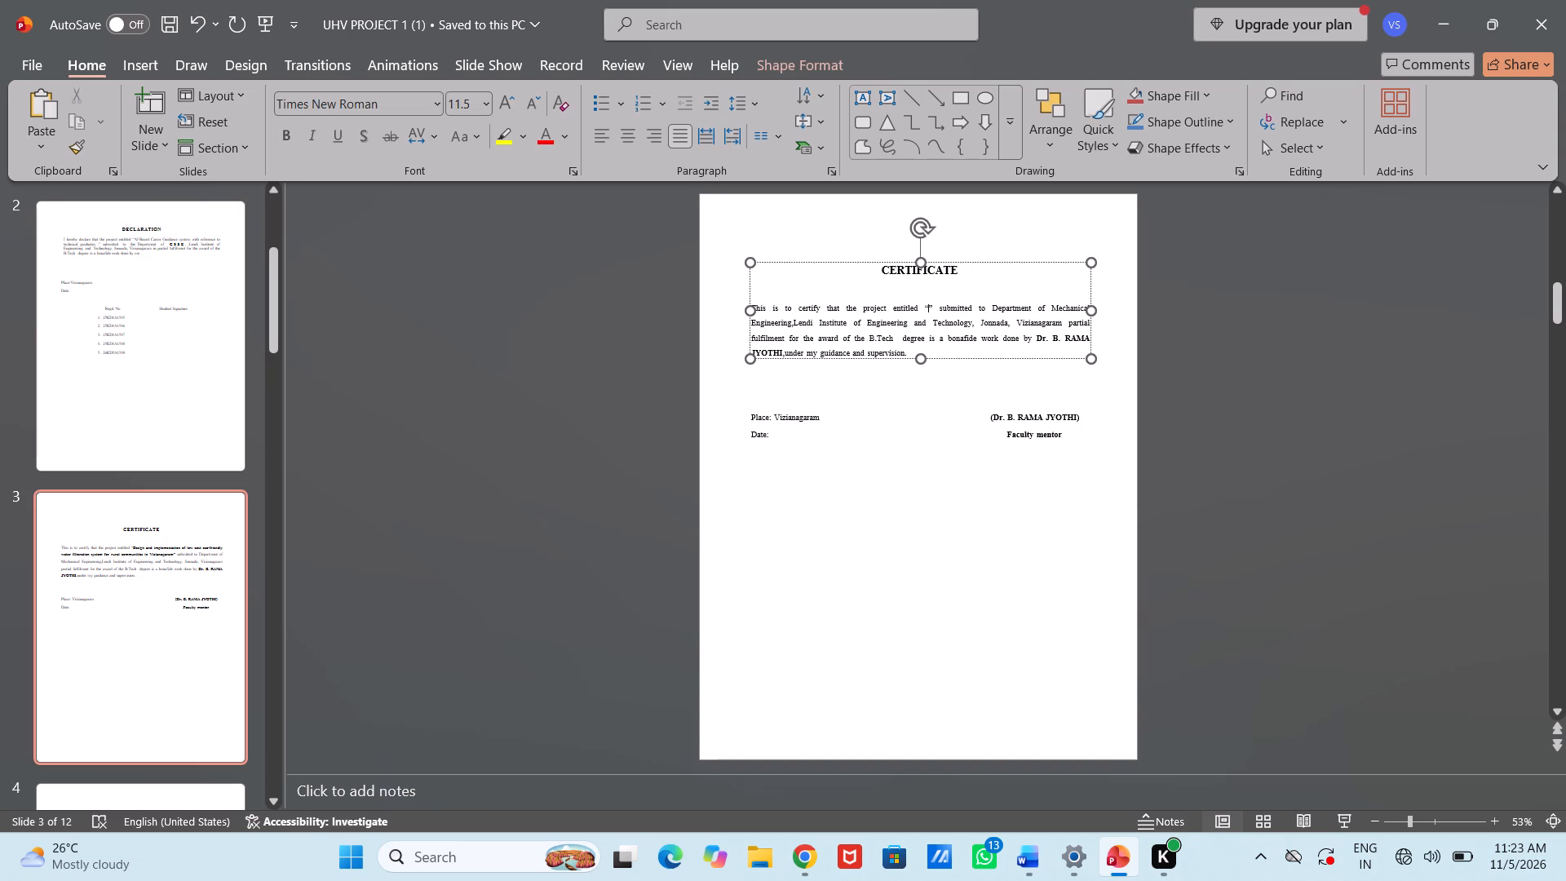
{"action": "key", "text": "ctrl+v"}
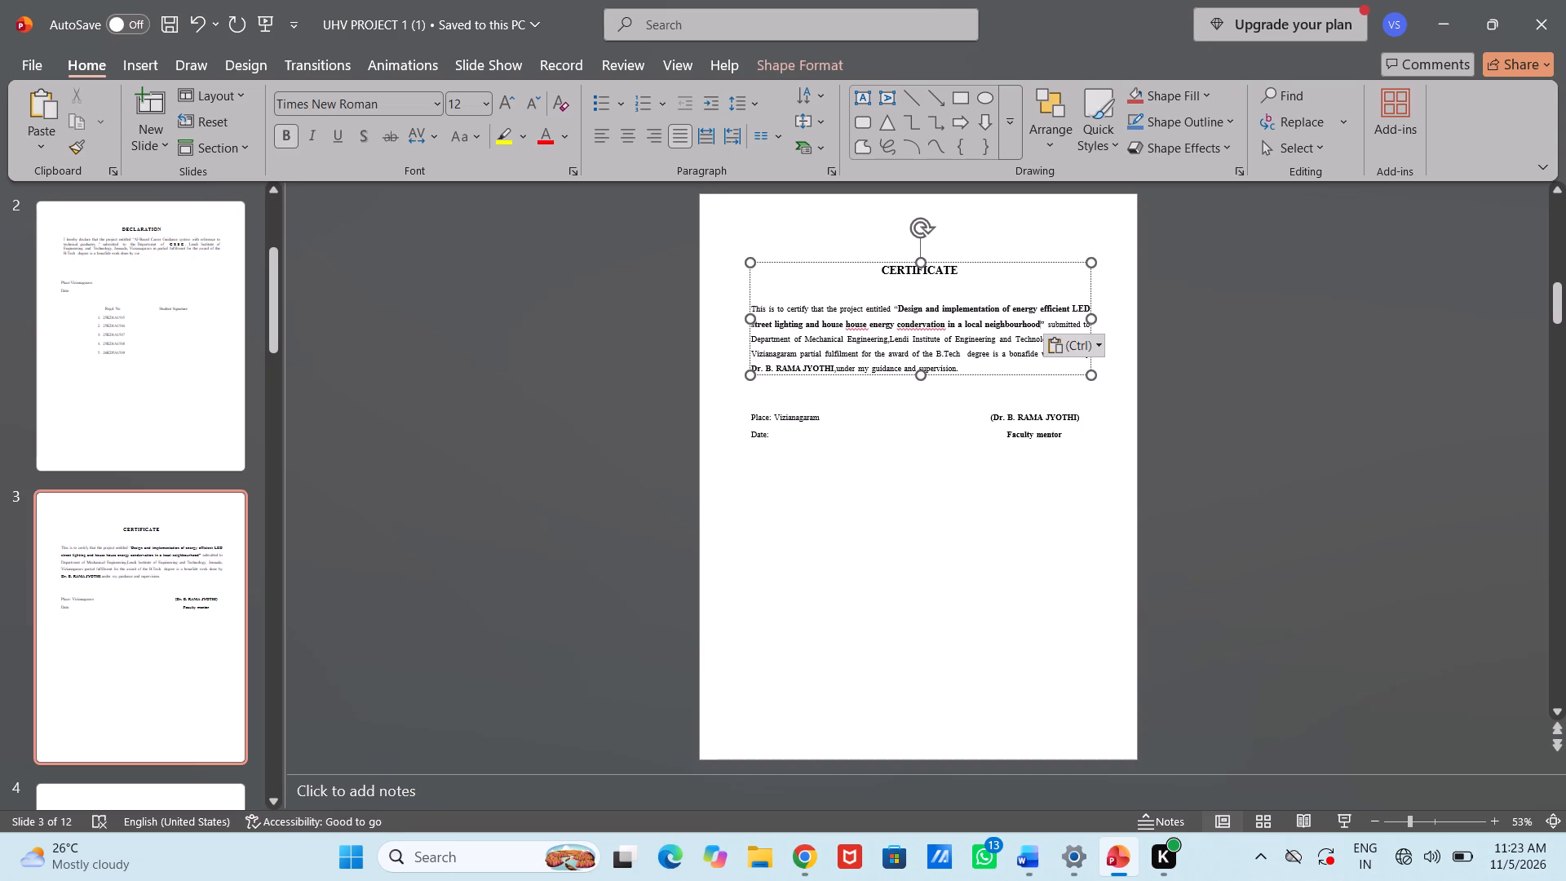
{"action": "key", "text": "period"}
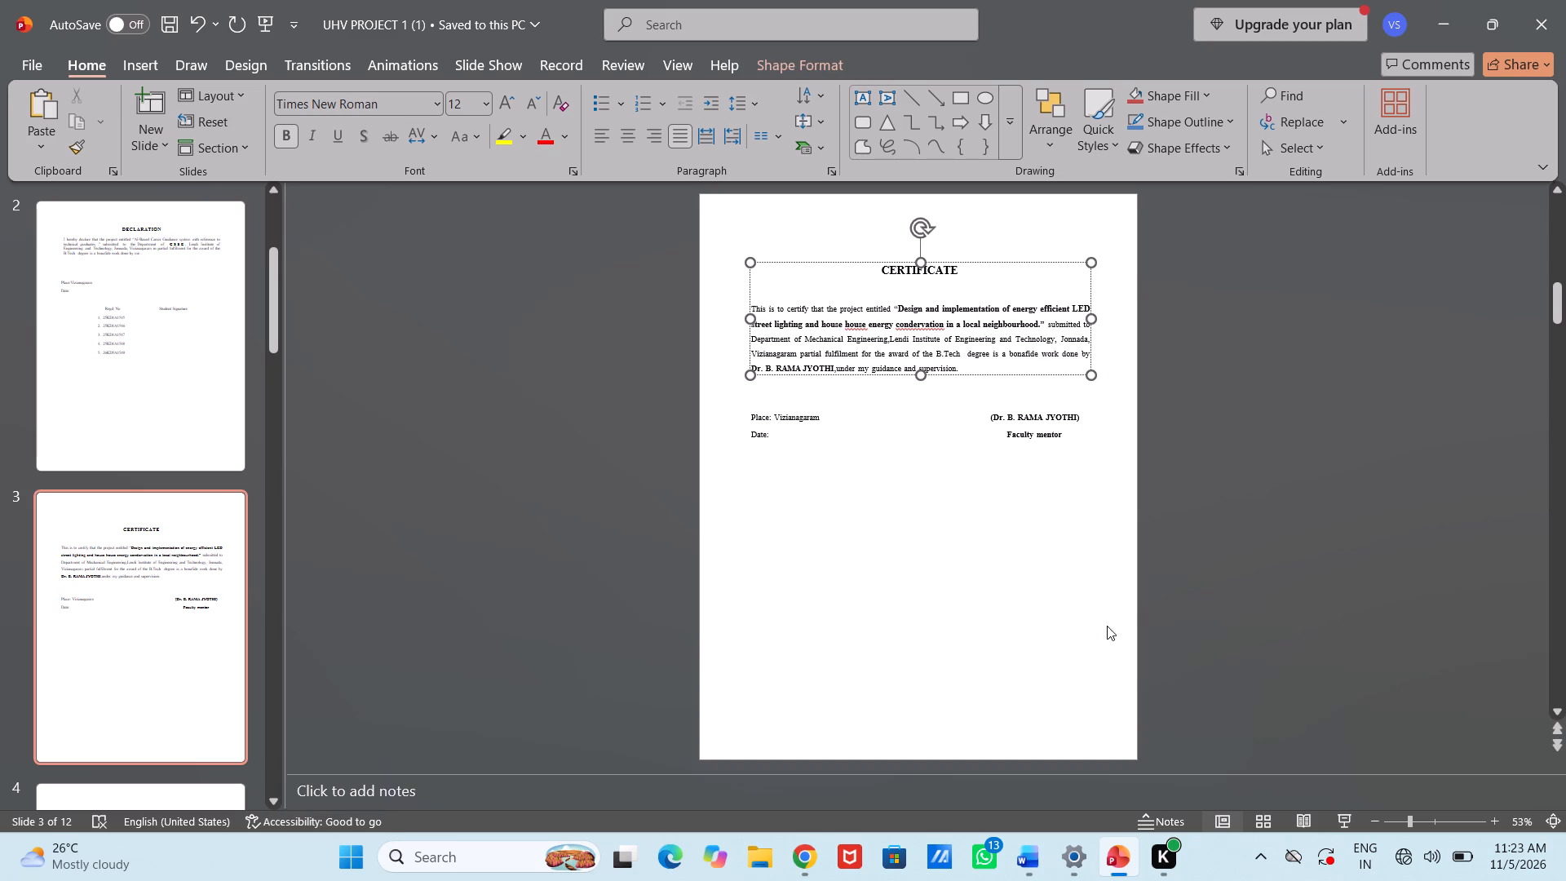
{"action": "left_click", "coordinate": [1012, 652]}
Review the cover, certificate, index, introduction, past and present scenario, and significance slides.
{"action": "scroll", "coordinate": [1012, 652], "scroll_direction": "up", "scroll_amount": 2}
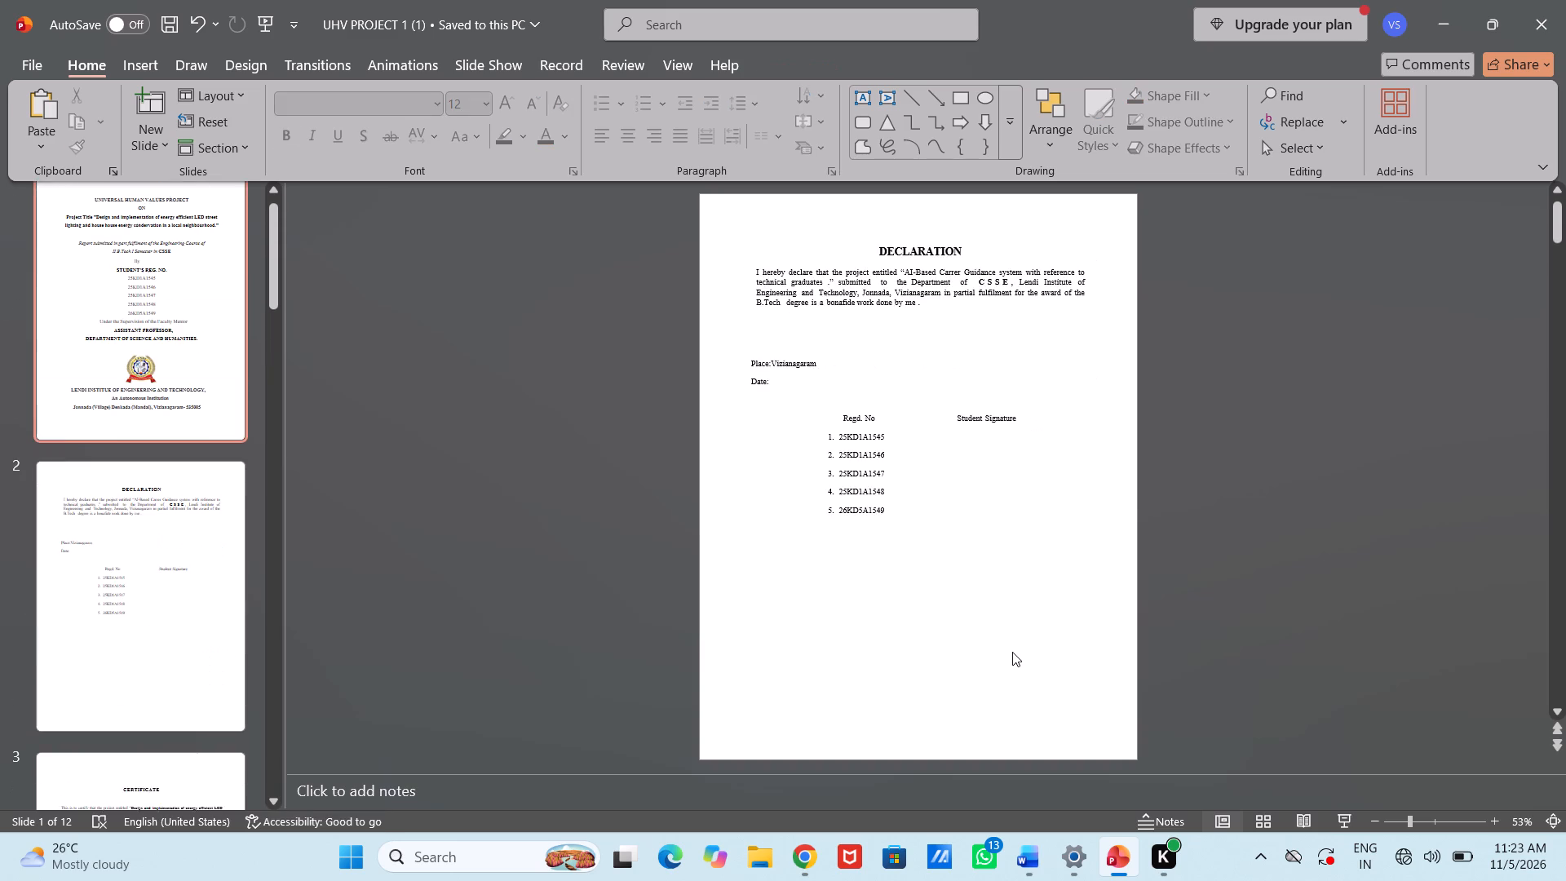
{"action": "scroll", "coordinate": [1012, 652], "scroll_direction": "up", "scroll_amount": 13}
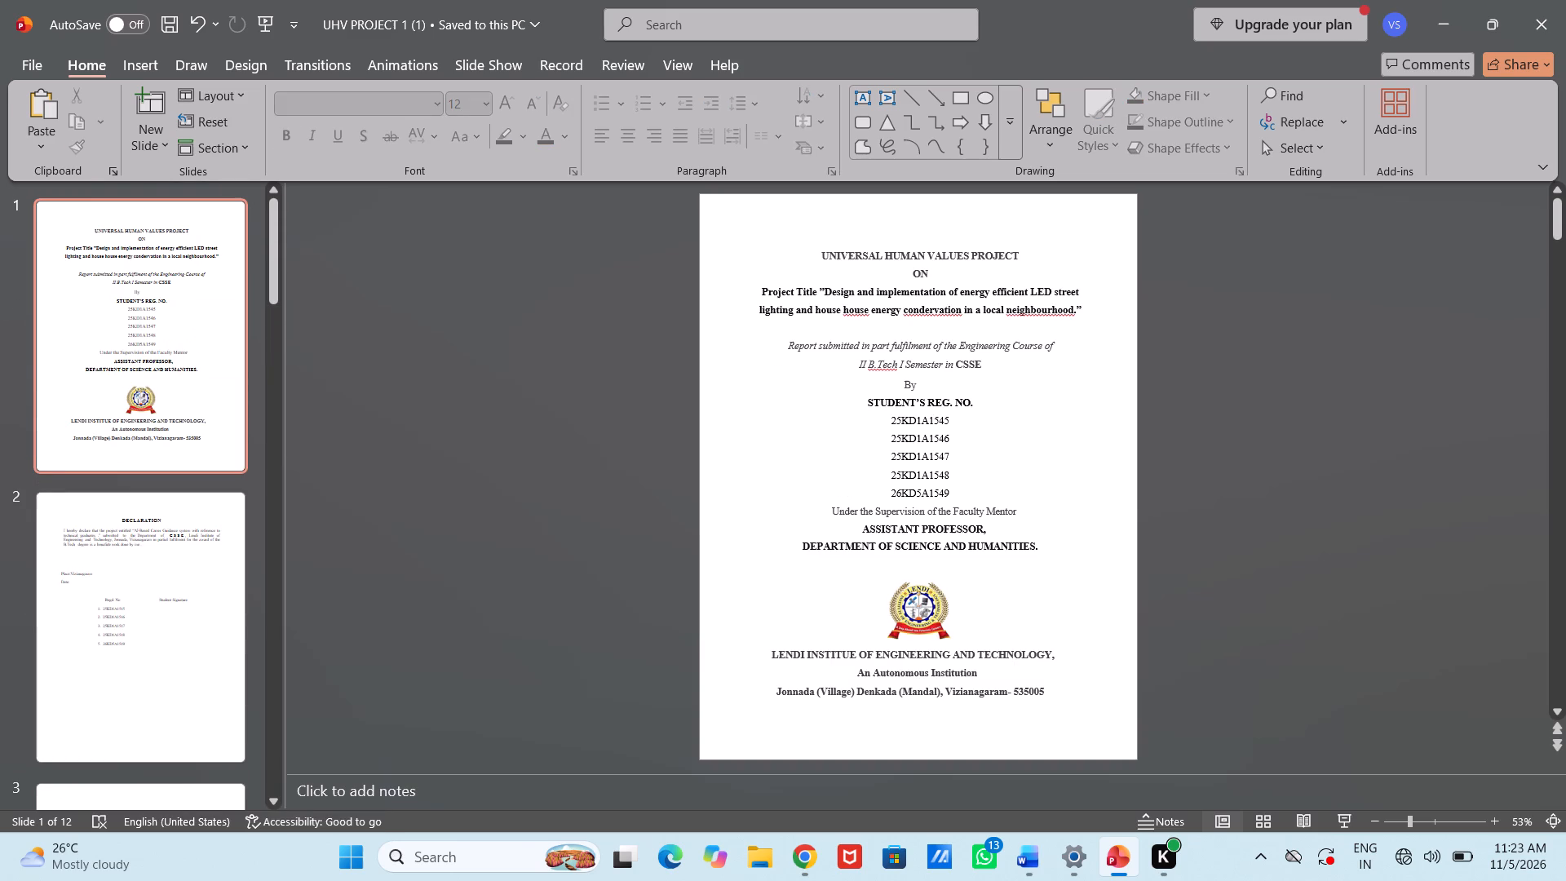
{"action": "scroll", "coordinate": [999, 424], "scroll_direction": "down", "scroll_amount": 1}
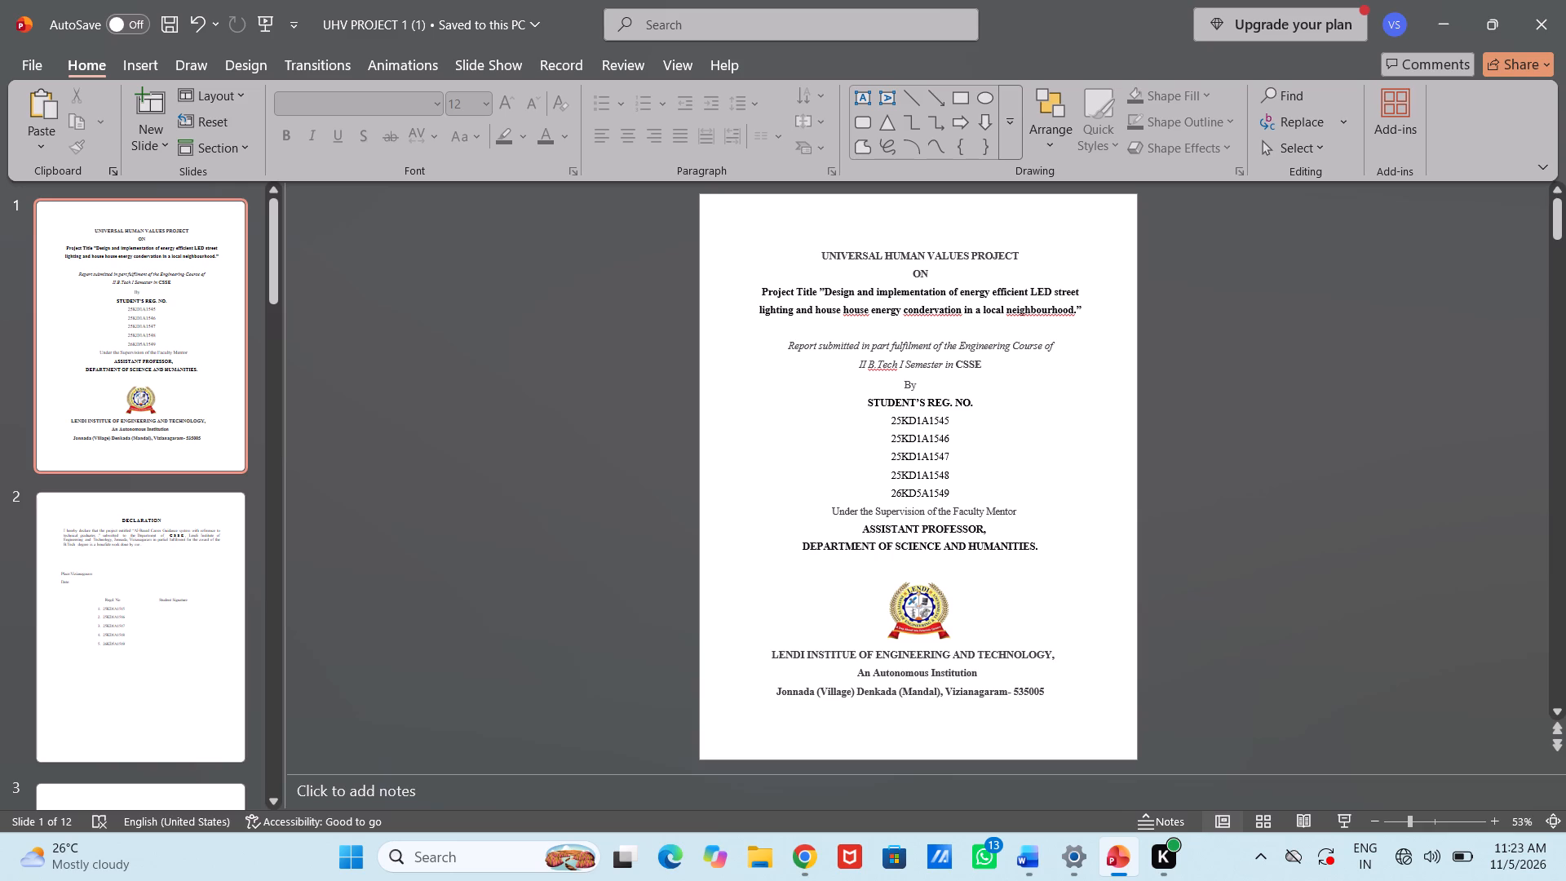
{"action": "left_click", "coordinate": [999, 424]}
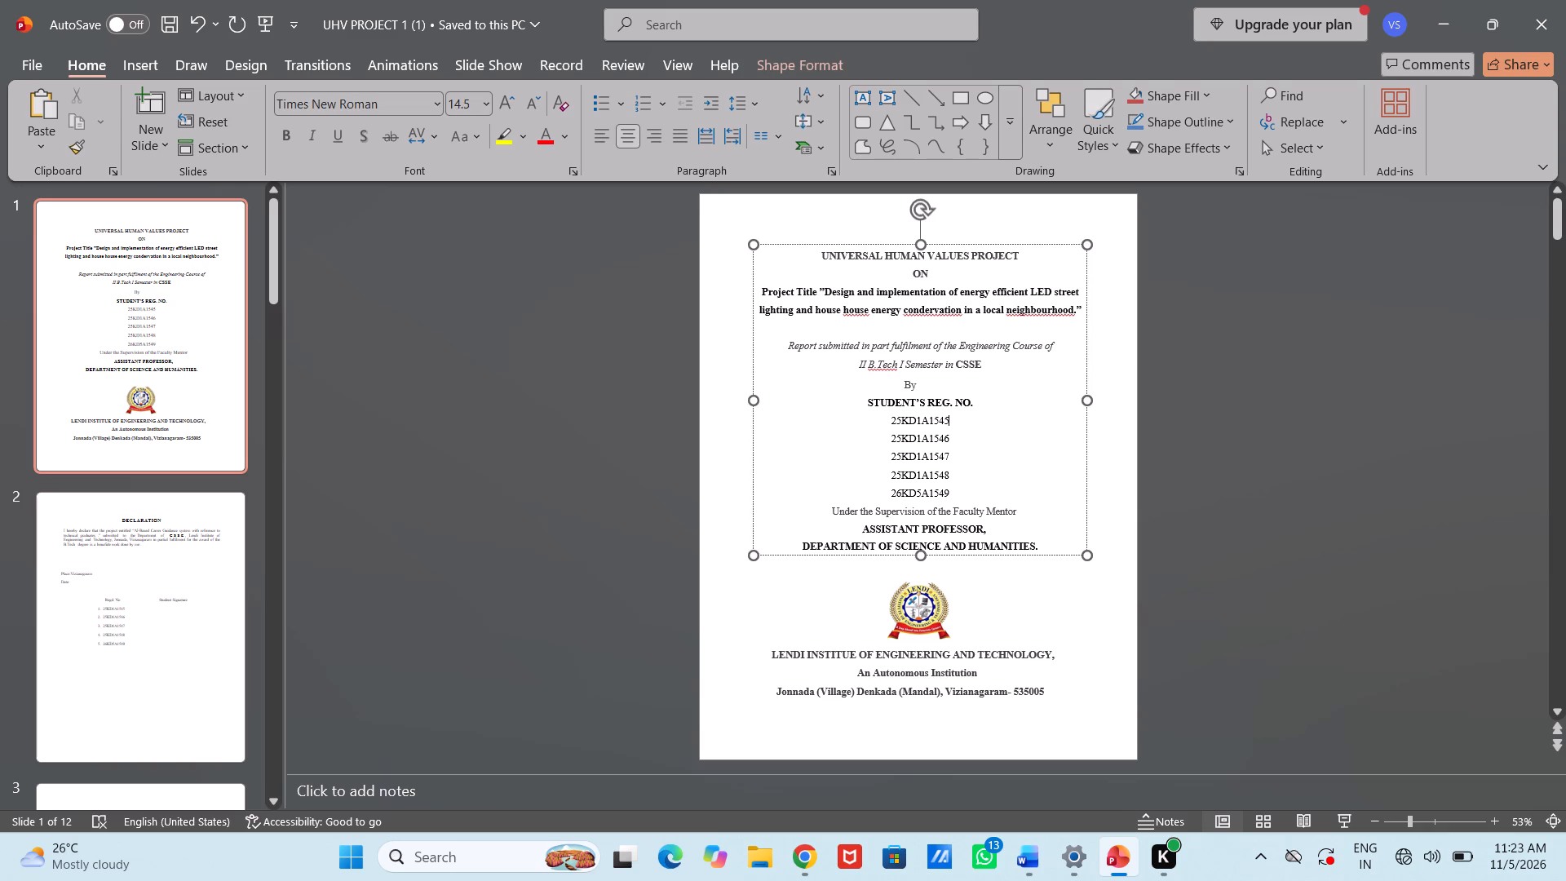
{"action": "left_click", "coordinate": [1024, 601]}
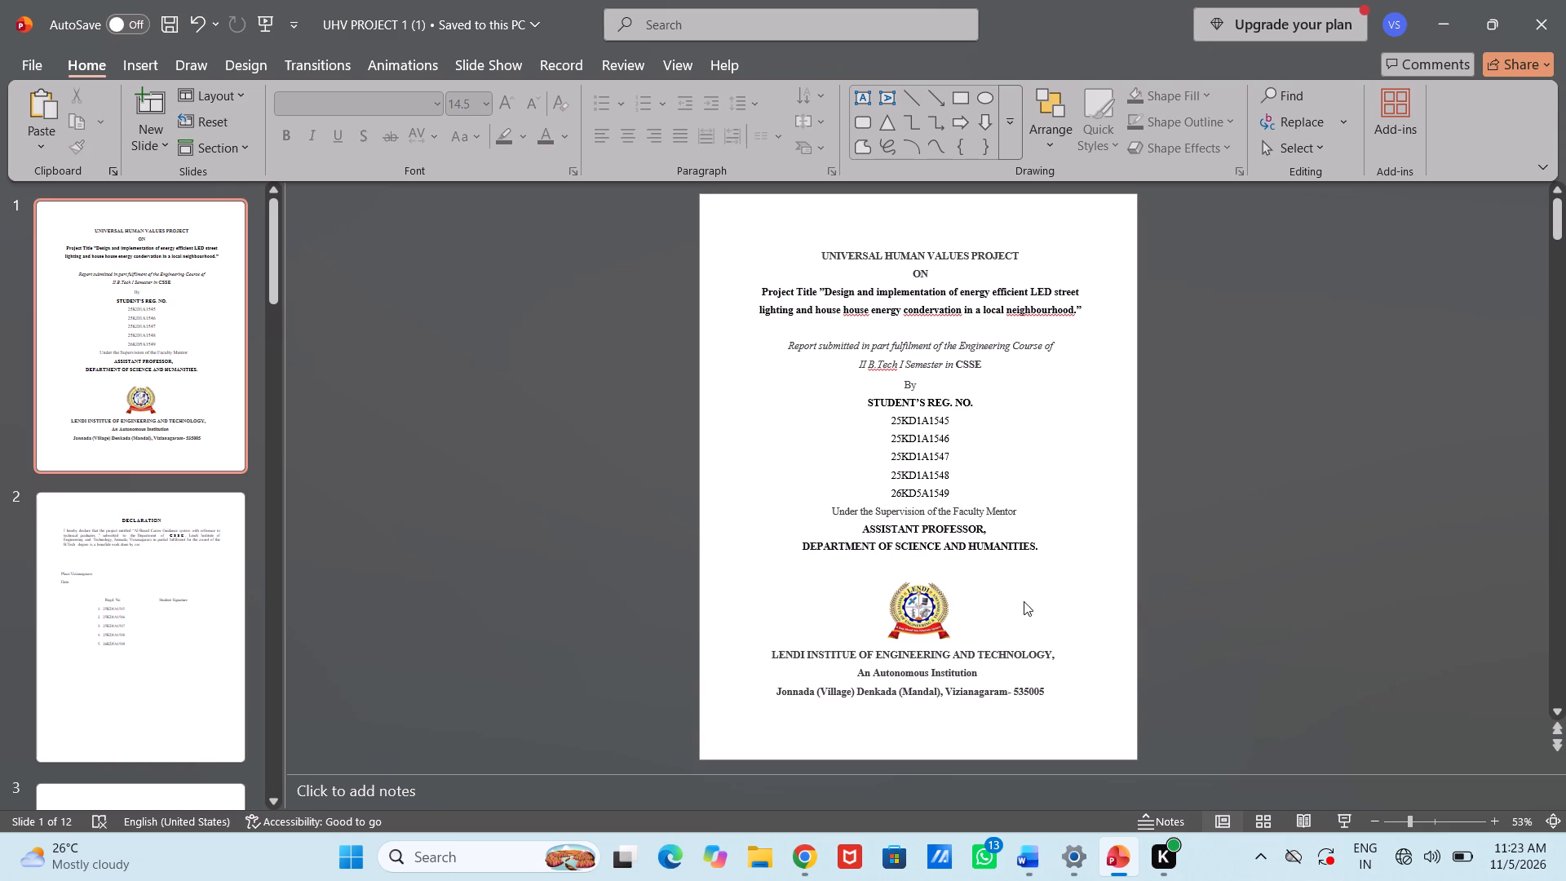
{"action": "scroll", "coordinate": [1024, 601], "scroll_direction": "down", "scroll_amount": 1}
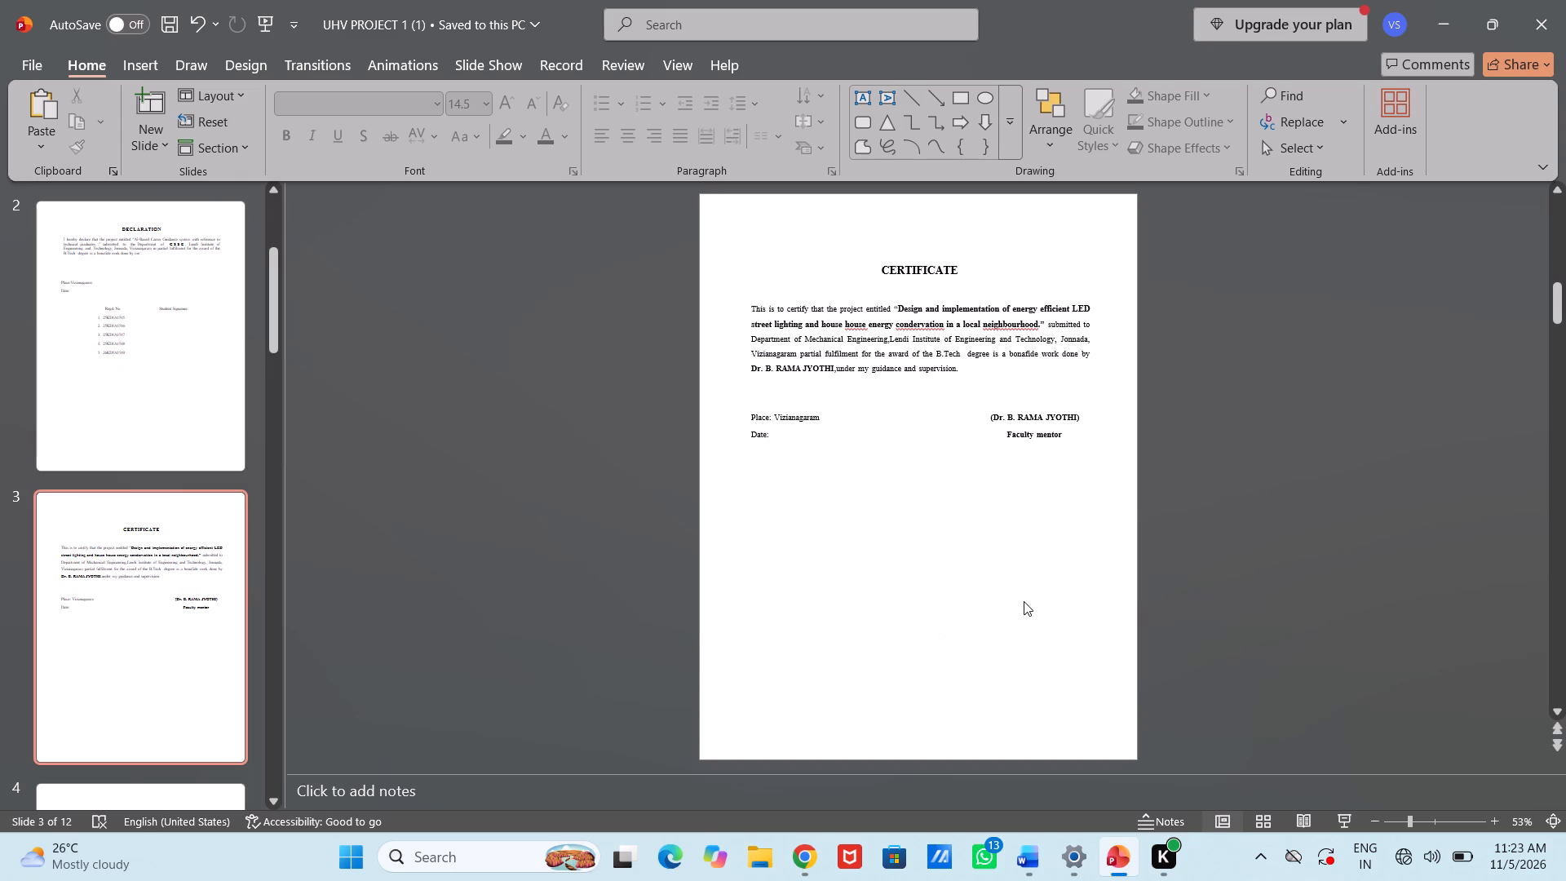
{"action": "key", "text": "Down"}
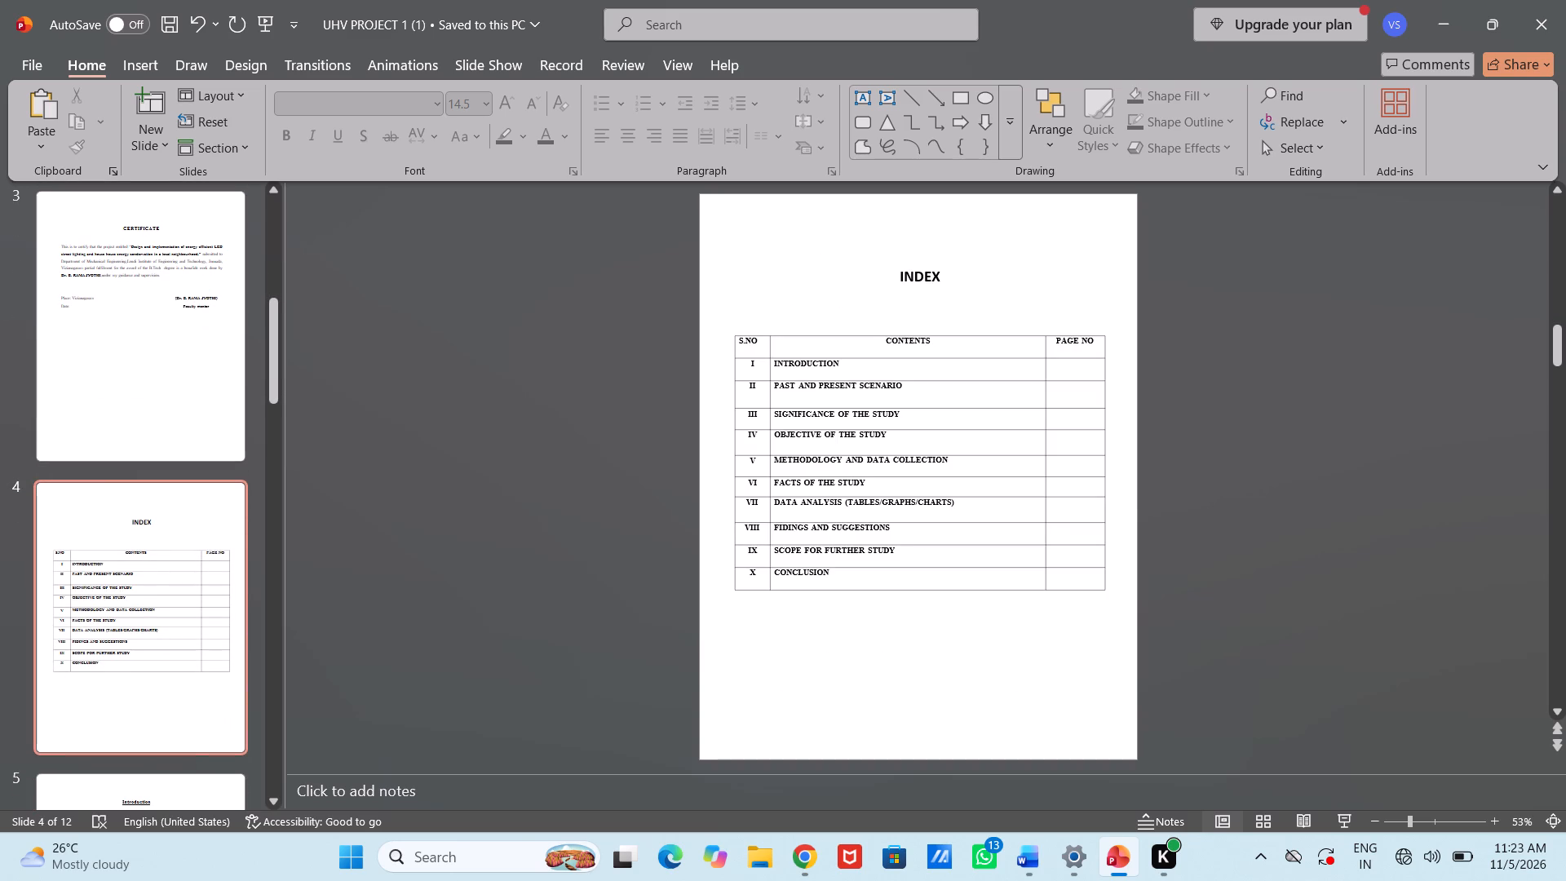
{"action": "key", "text": "Down"}
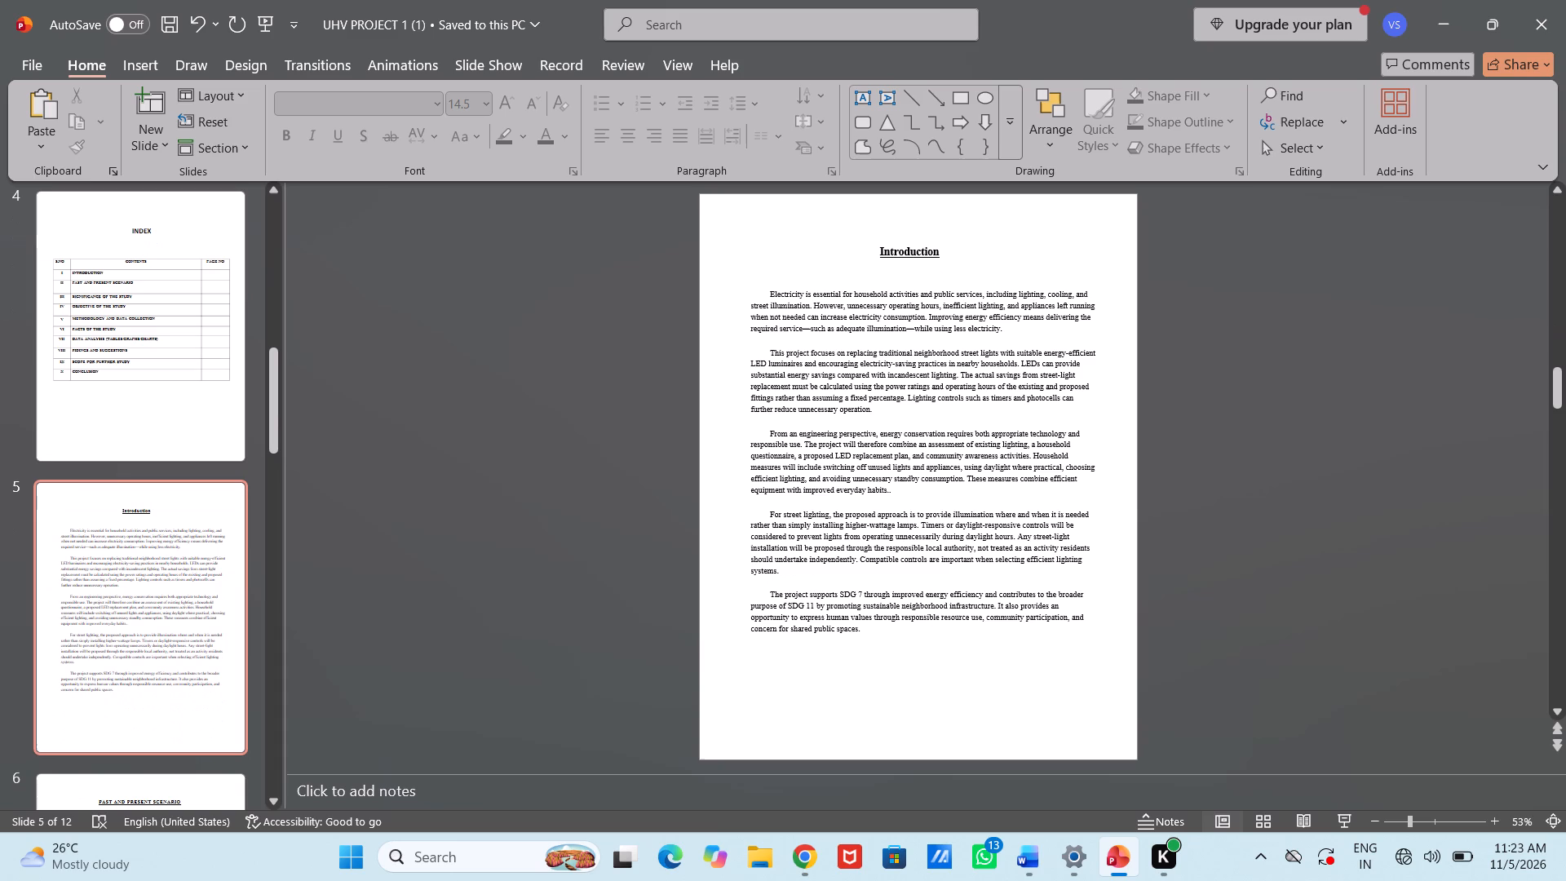
{"action": "key", "text": "Down"}
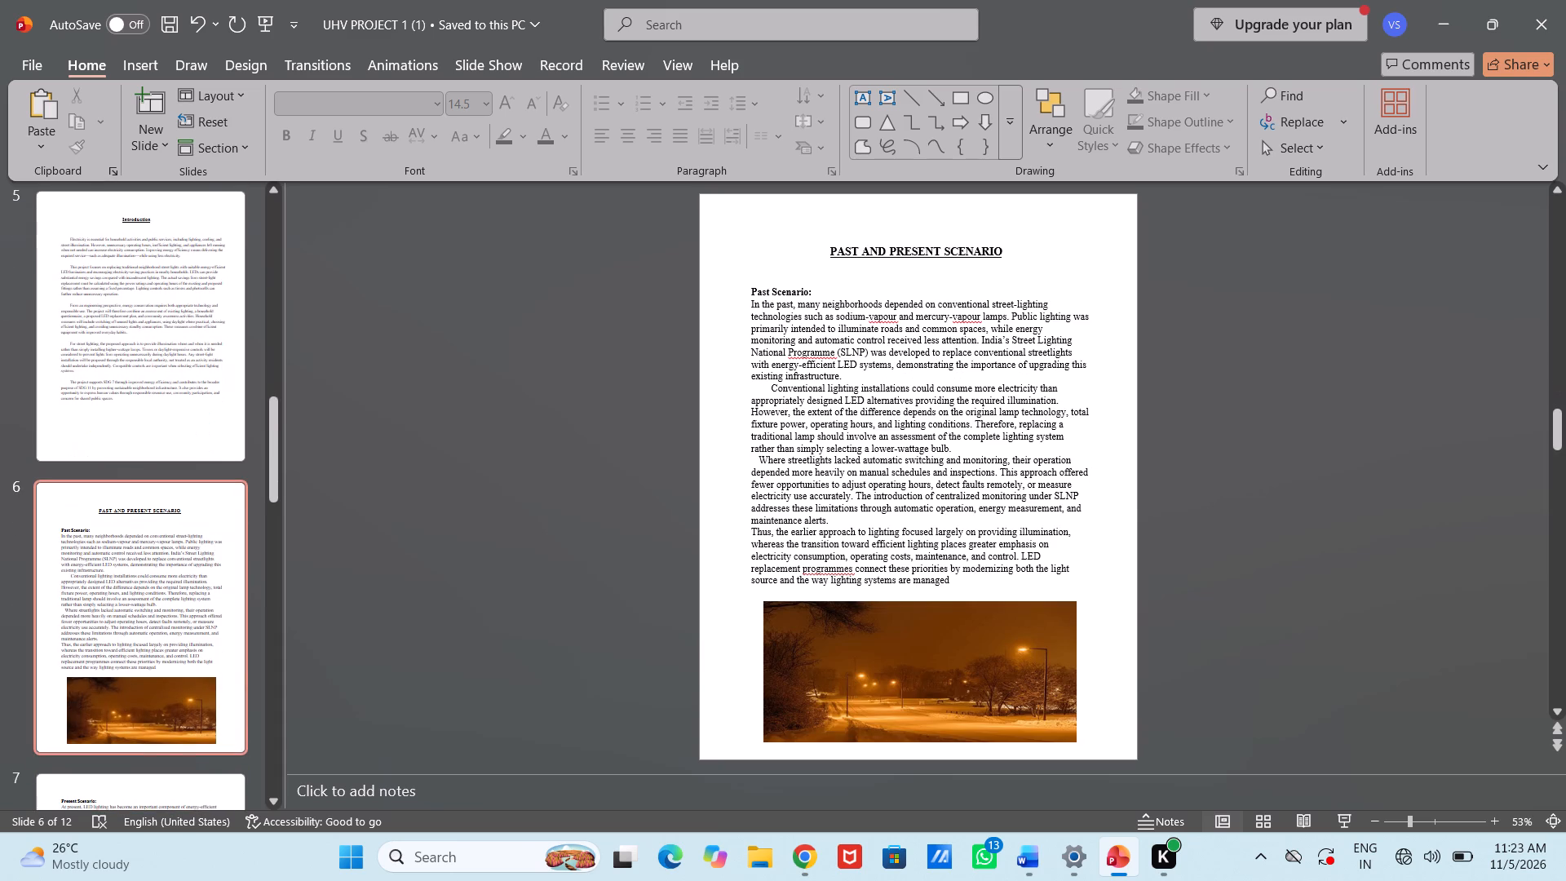
{"action": "key", "text": "Down"}
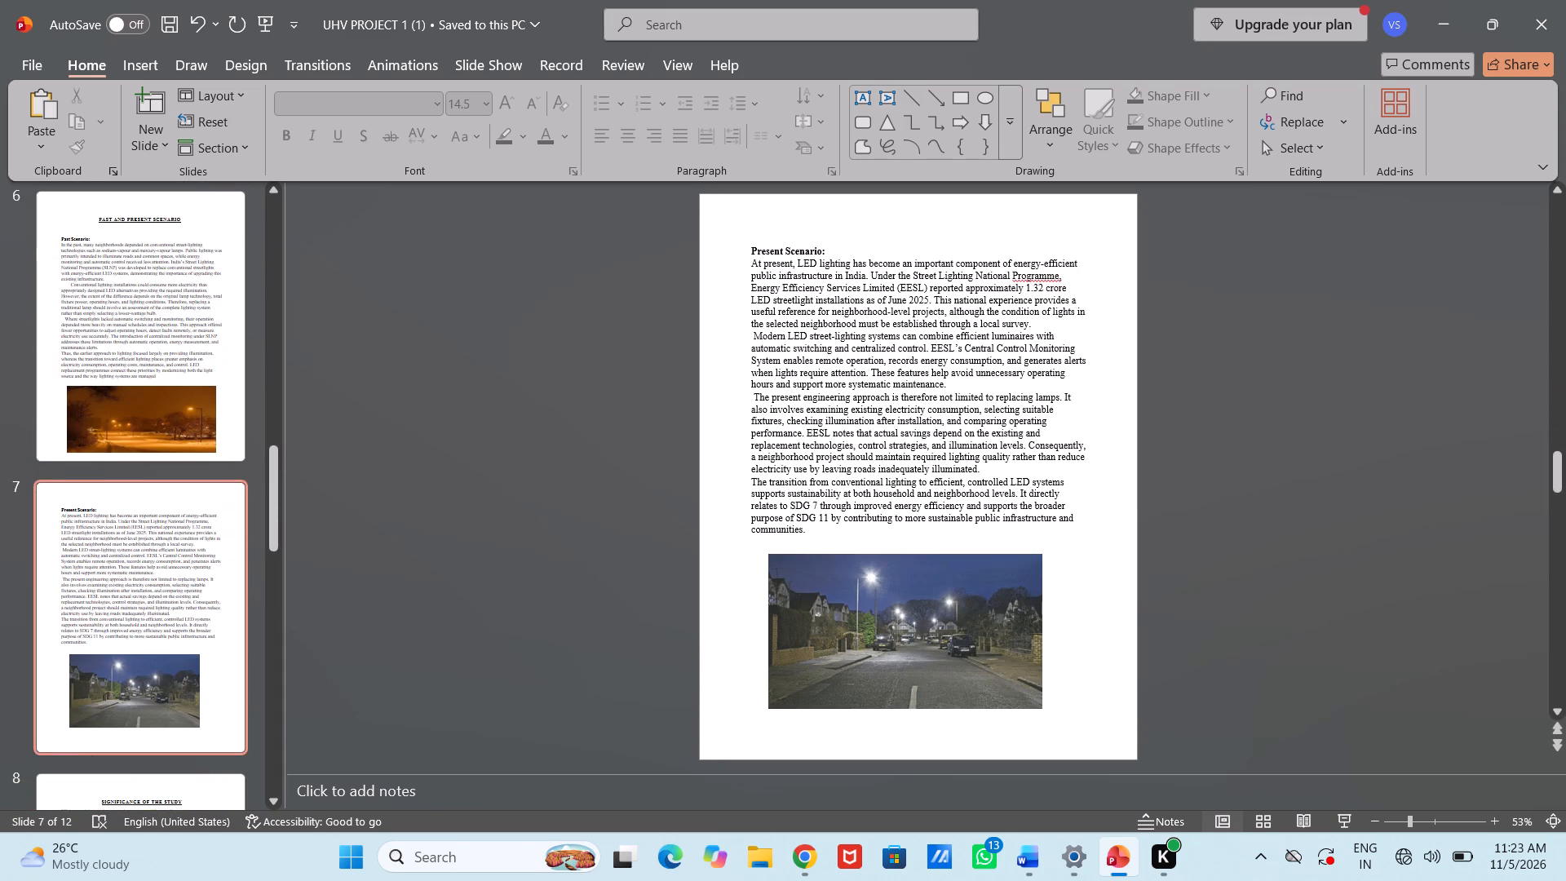
{"action": "key", "text": "Up"}
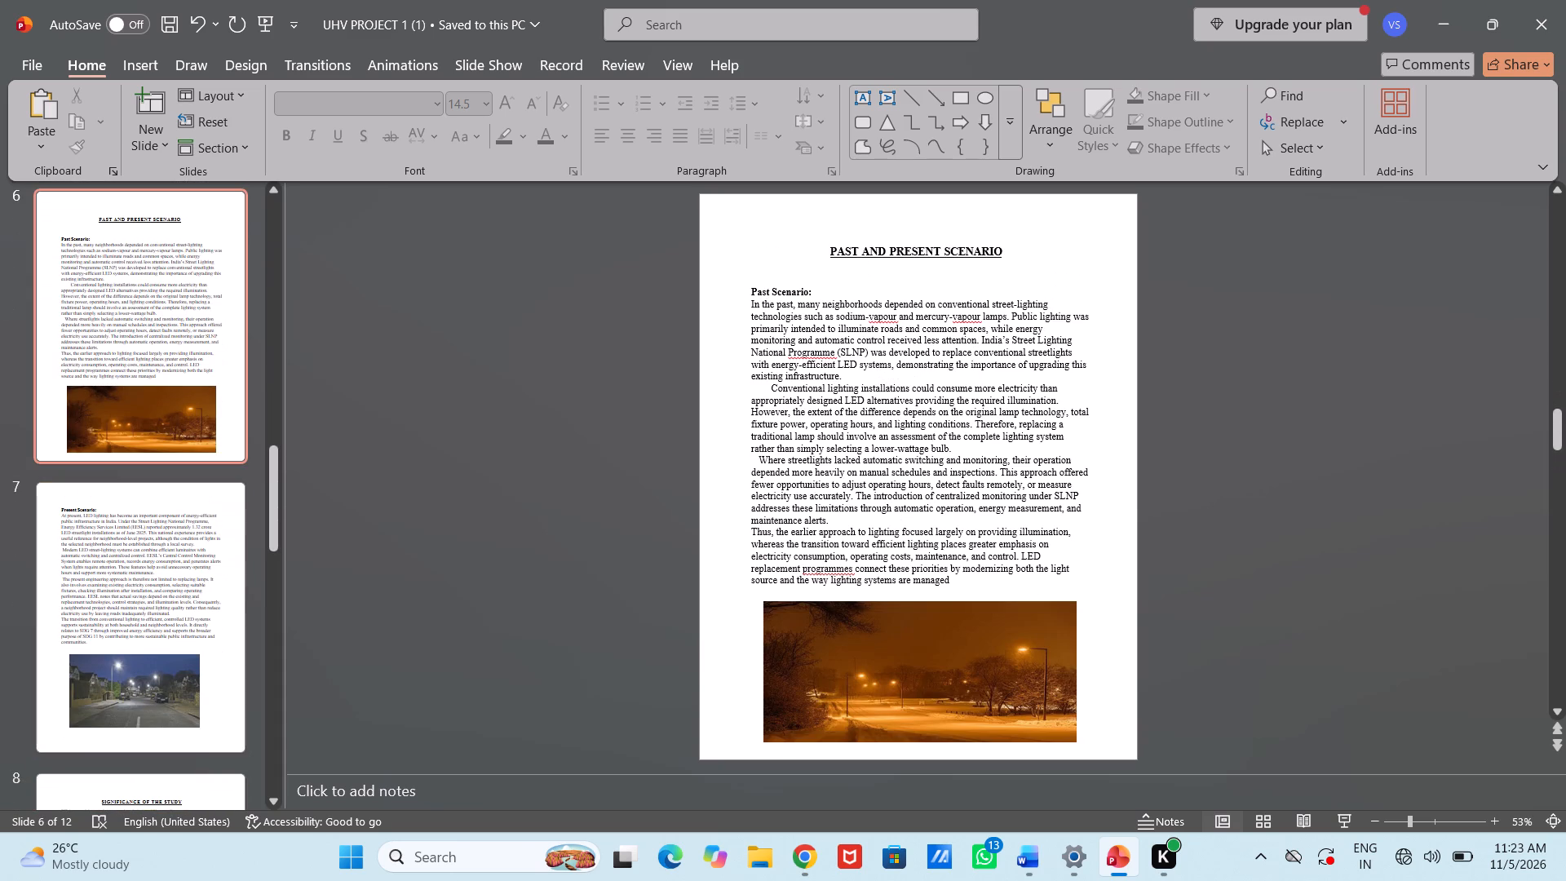
{"action": "key", "text": "Down"}
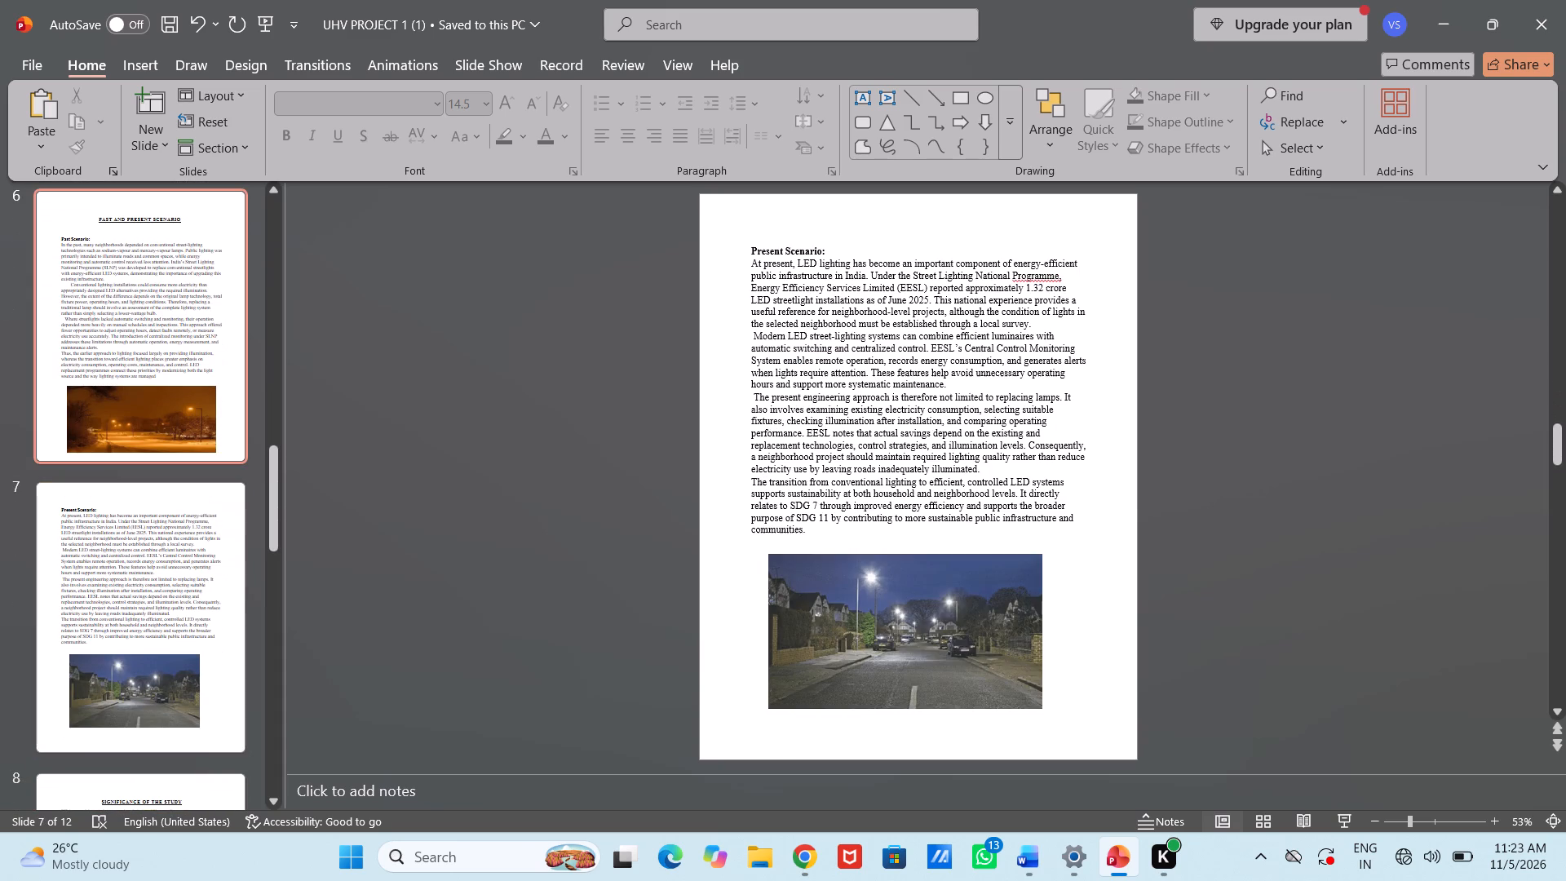
{"action": "key", "text": "Down"}
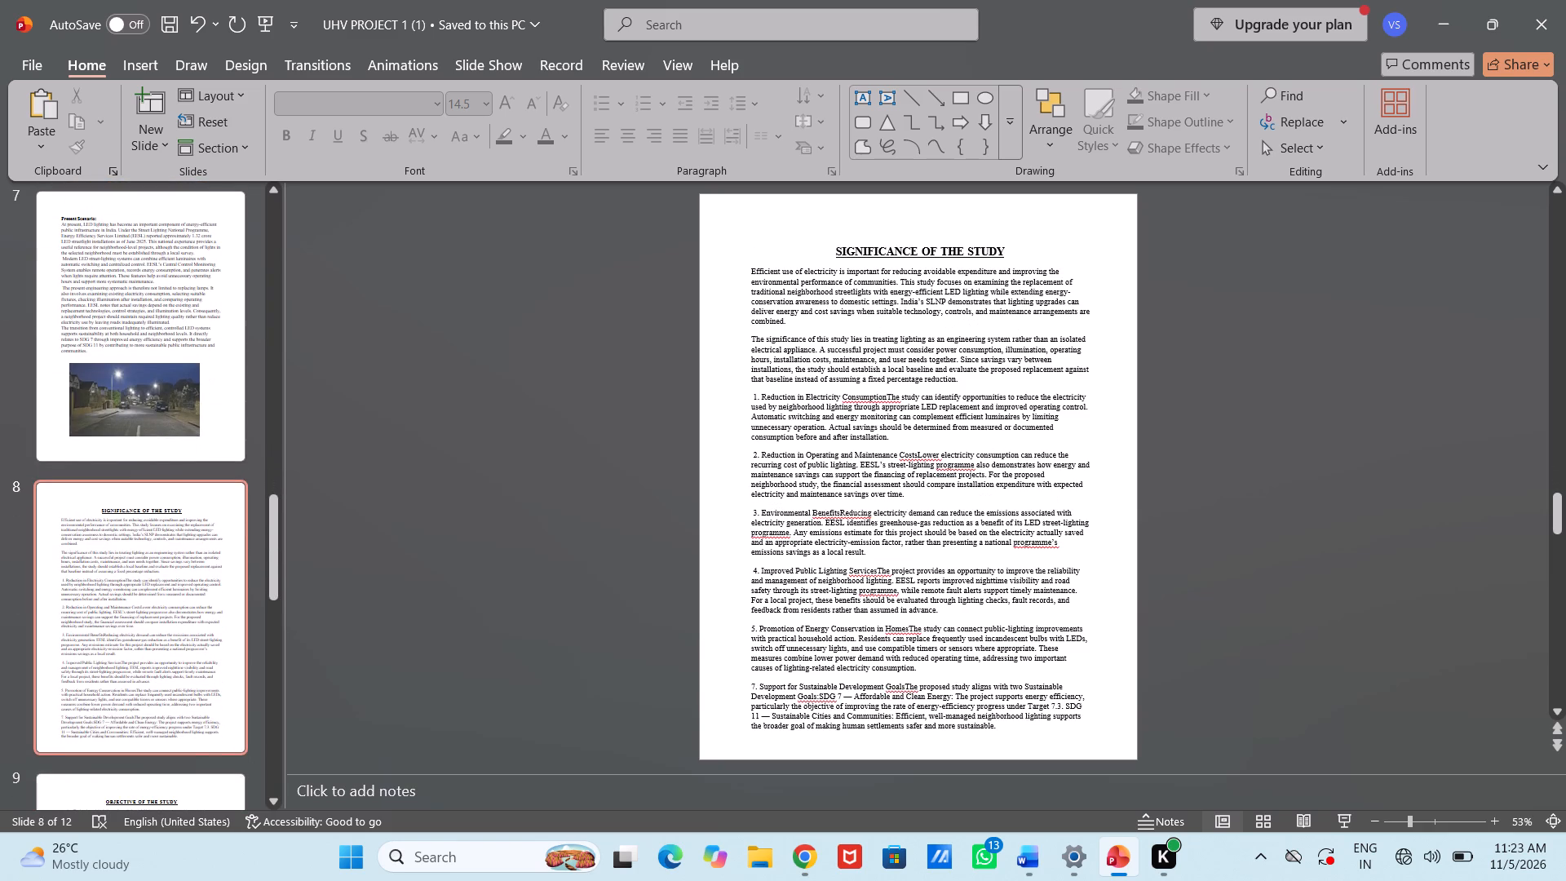
On the Tools of the Study slide, remove "to ensure that" from the end of the introductory paragraph and close it with a period.
{"action": "key", "text": "Down"}
{"action": "key", "text": "Down"}
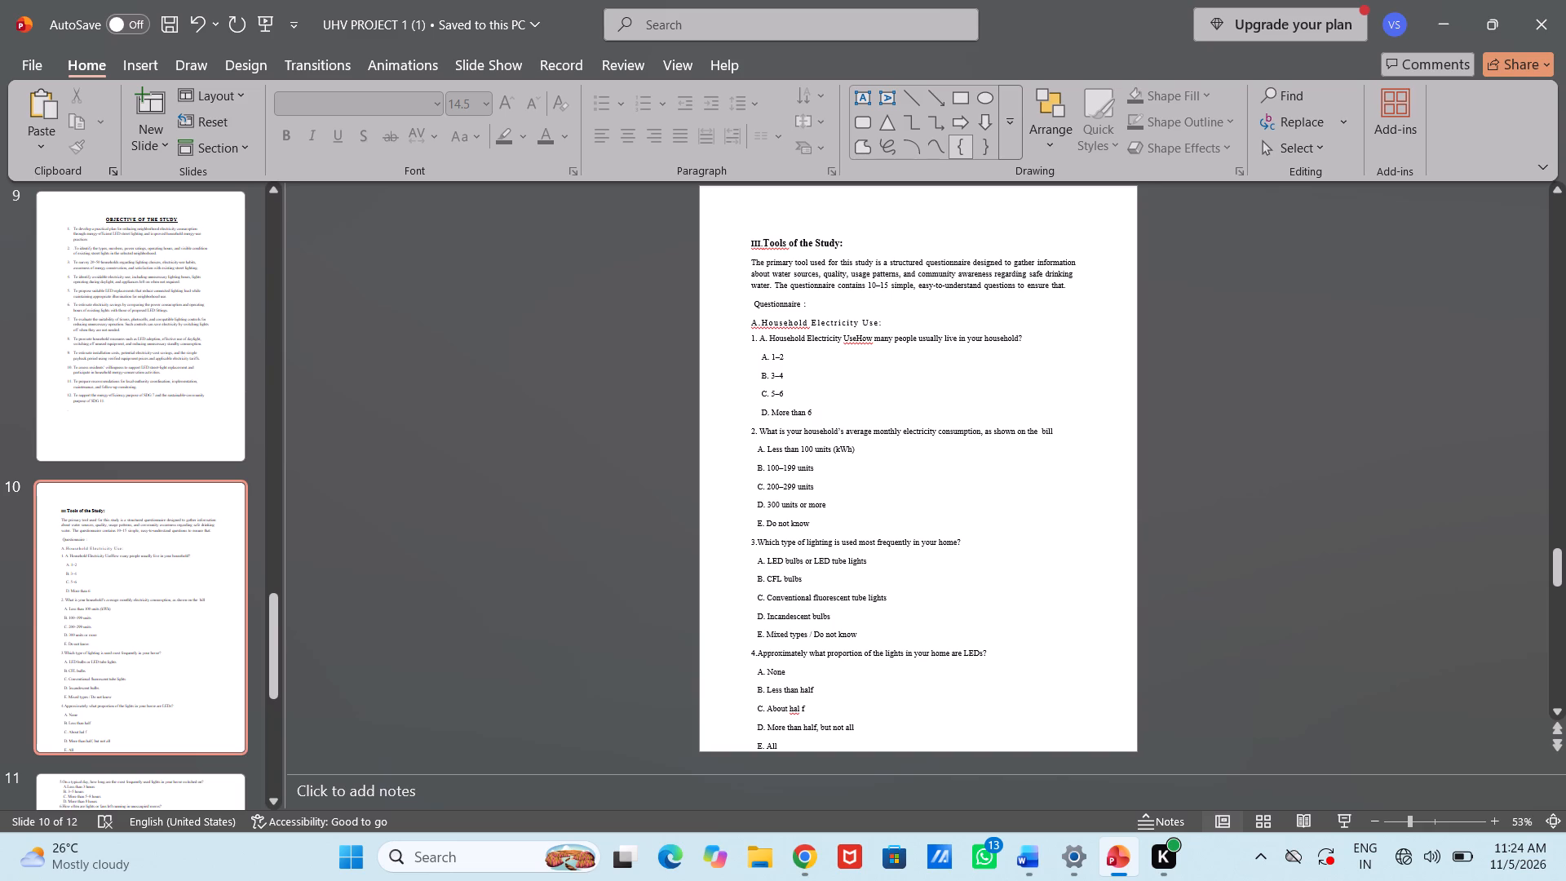
{"action": "left_click", "coordinate": [1068, 283]}
{"action": "key", "text": "BackSpace"}
{"action": "key", "text": "BackSpace"}
{"action": "key", "text": "BackSpace"}
{"action": "key", "text": "BackSpace"}
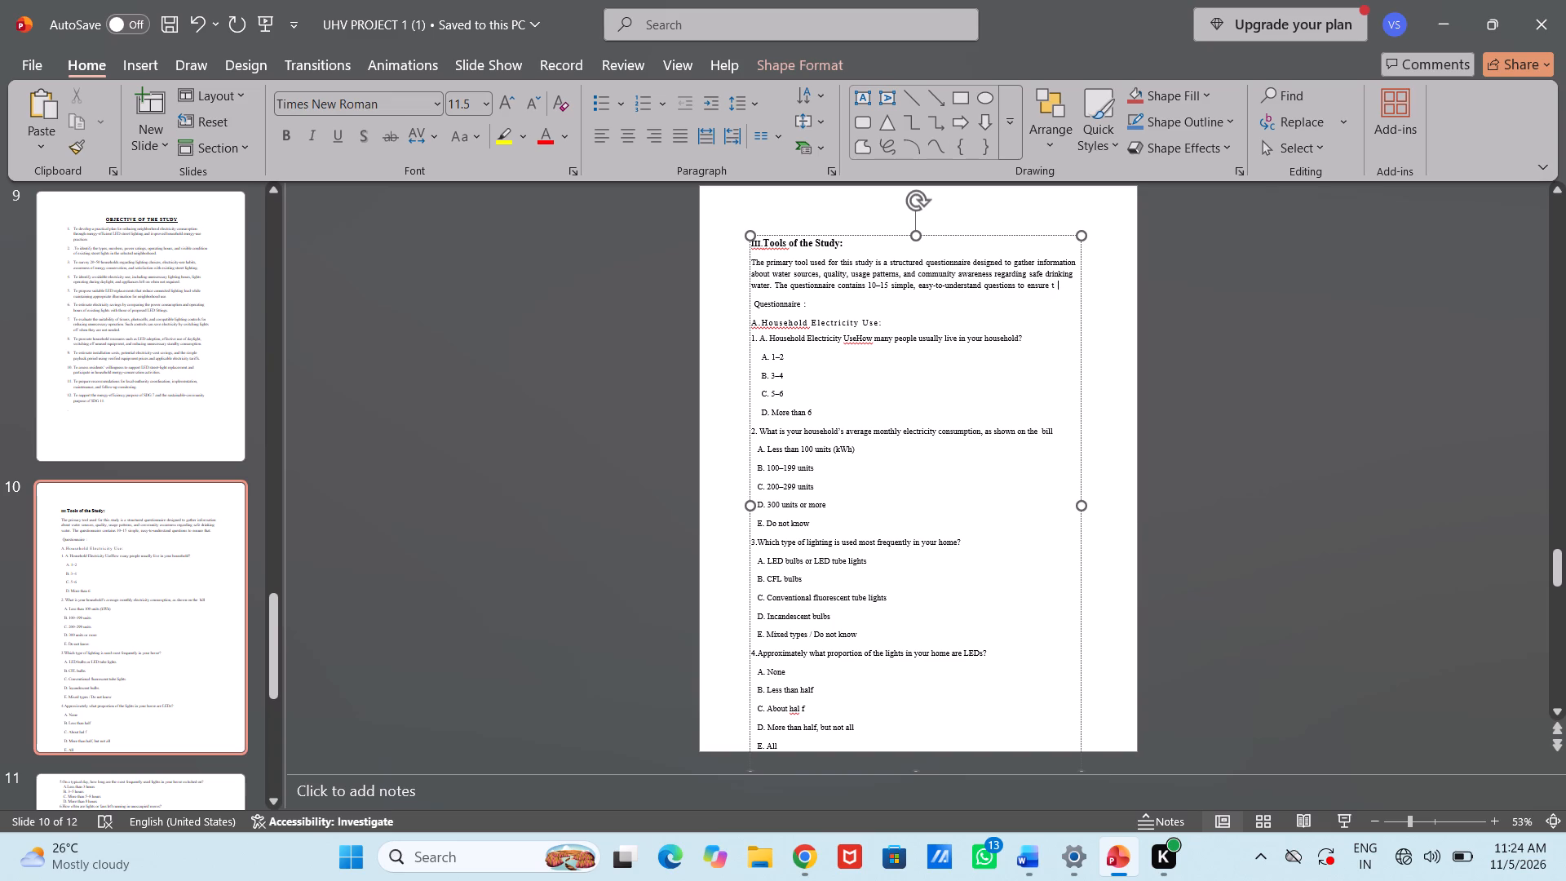
{"action": "key", "text": "BackSpace"}
{"action": "key", "text": "BackSpace"}
{"action": "key", "text": "BackSpace"}
{"action": "key", "text": "BackSpace"}
{"action": "key", "text": "BackSpace"}
{"action": "key", "text": "BackSpace"}
{"action": "key", "text": "BackSpace"}
{"action": "key", "text": "BackSpace"}
{"action": "key", "text": "BackSpace"}
{"action": "key", "text": "BackSpace"}
{"action": "key", "text": "BackSpace"}
{"action": "key", "text": "period"}
In the same paragraph, shorten the number of questionnaire questions to 10, keeping a space before "simple".
{"action": "left_click", "coordinate": [890, 280]}
{"action": "key", "text": "BackSpace"}
{"action": "key", "text": "BackSpace"}
{"action": "key", "text": "BackSpace"}
{"action": "key", "text": "BackSpace"}
{"action": "key", "text": "space"}
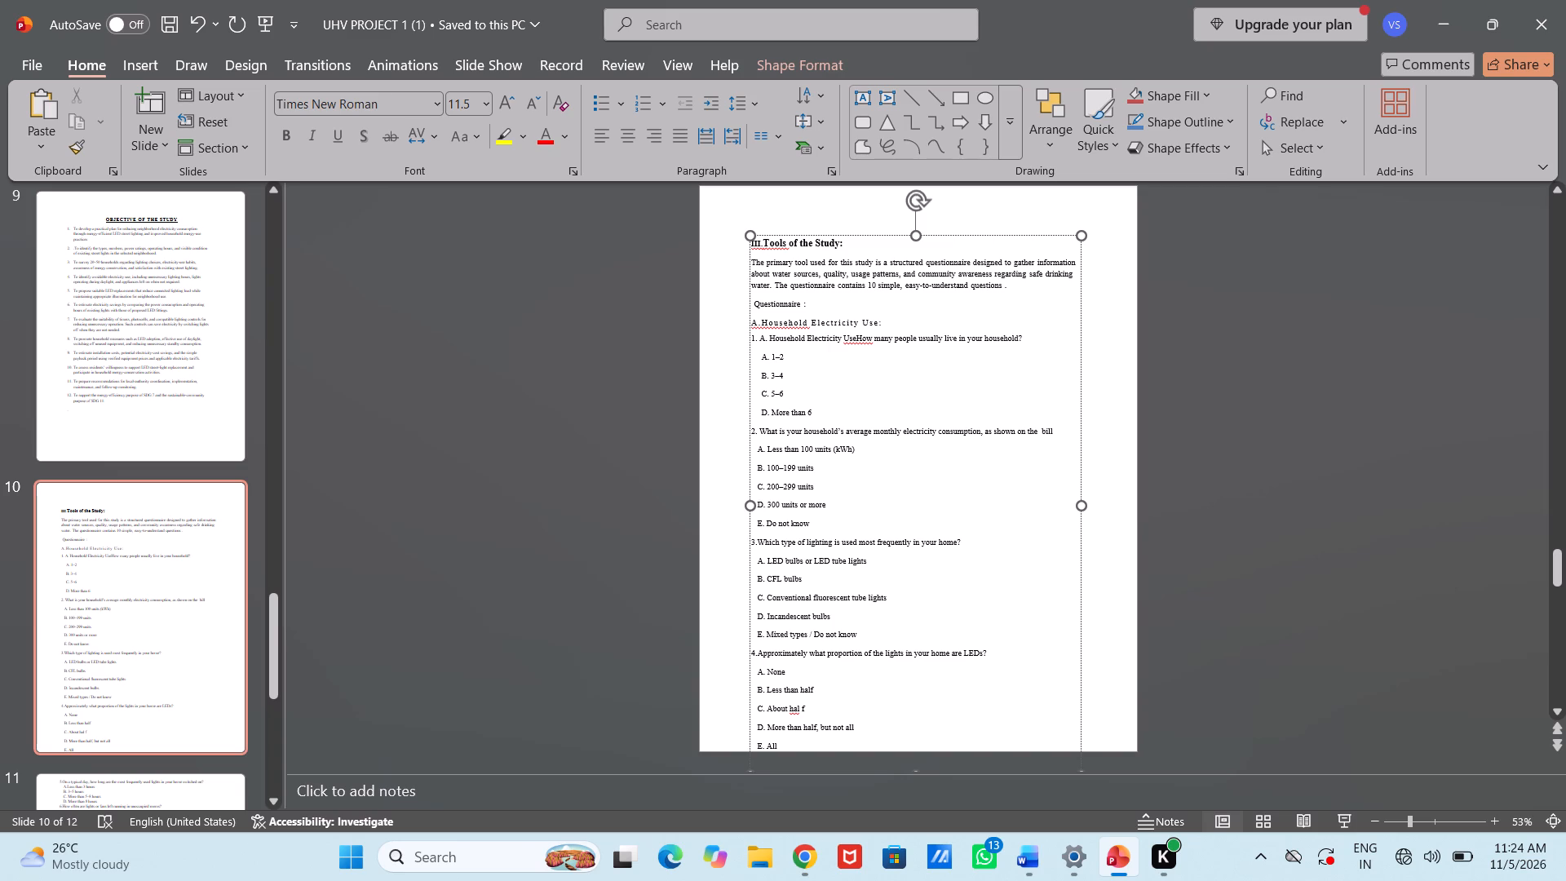
Replace "safe drinking water" in the Tools of the Study paragraph with "led street lighting", ending the sentence with a period.
{"action": "left_click", "coordinate": [772, 289]}
{"action": "key", "text": "BackSpace"}
{"action": "key", "text": "BackSpace"}
{"action": "key", "text": "BackSpace"}
{"action": "key", "text": "BackSpace"}
{"action": "key", "text": "BackSpace"}
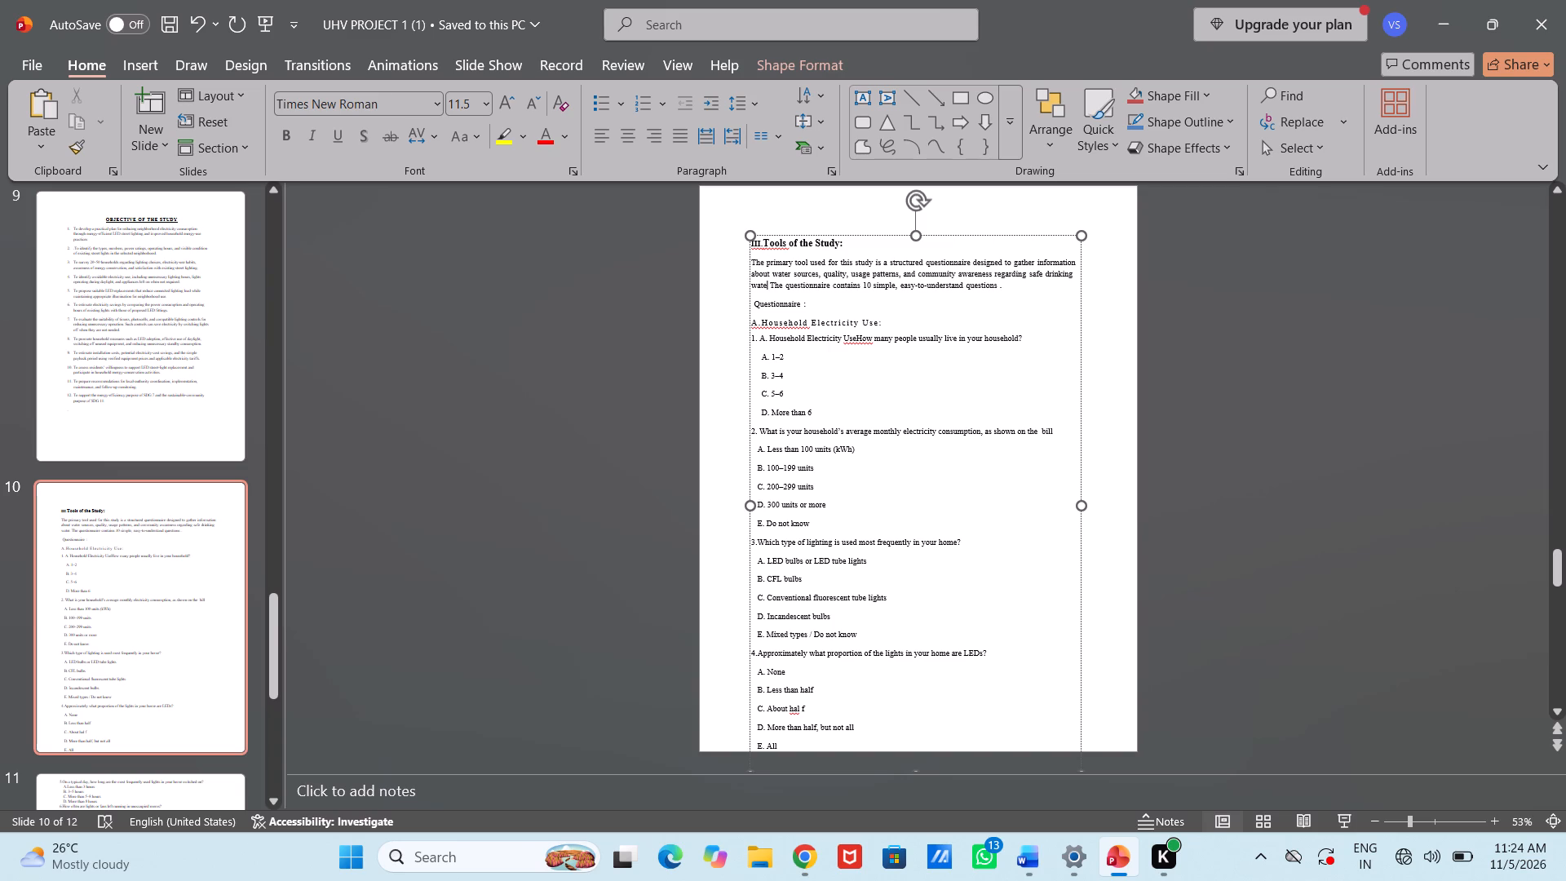
{"action": "key", "text": "BackSpace"}
{"action": "key", "text": "BackSpace"}
{"action": "key", "text": "BackSpace"}
{"action": "key", "text": "BackSpace"}
{"action": "key", "text": "BackSpace"}
{"action": "key", "text": "BackSpace"}
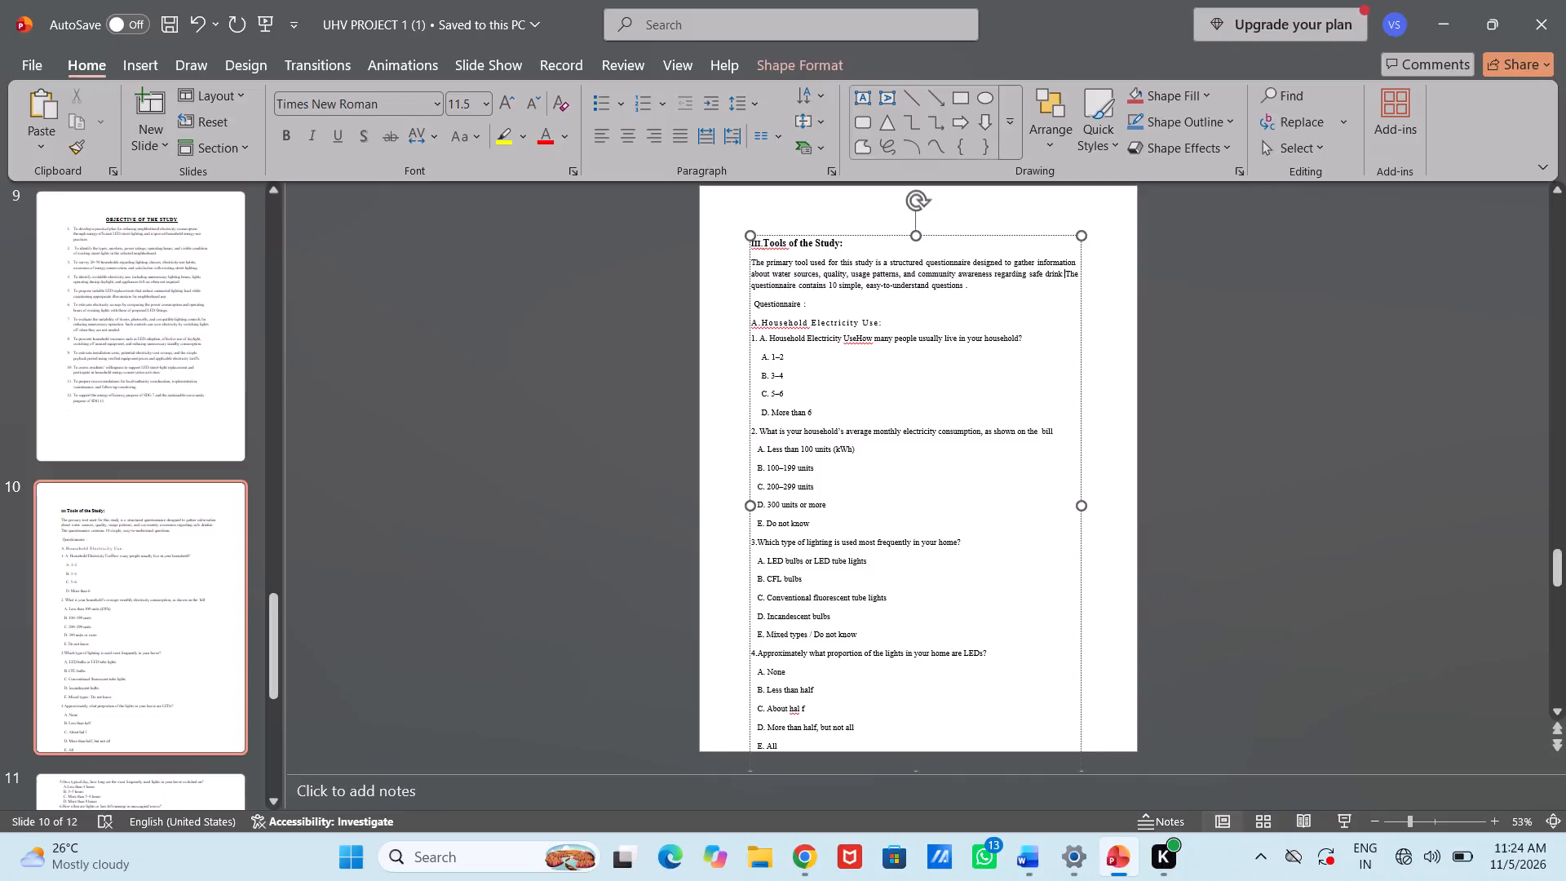
{"action": "key", "text": "BackSpace"}
{"action": "key", "text": "BackSpace"}
{"action": "key", "text": "BackSpace"}
{"action": "key", "text": "BackSpace"}
{"action": "key", "text": "BackSpace"}
{"action": "key", "text": "BackSpace"}
{"action": "key", "text": "BackSpace"}
{"action": "key", "text": "BackSpace"}
{"action": "key", "text": "BackSpace"}
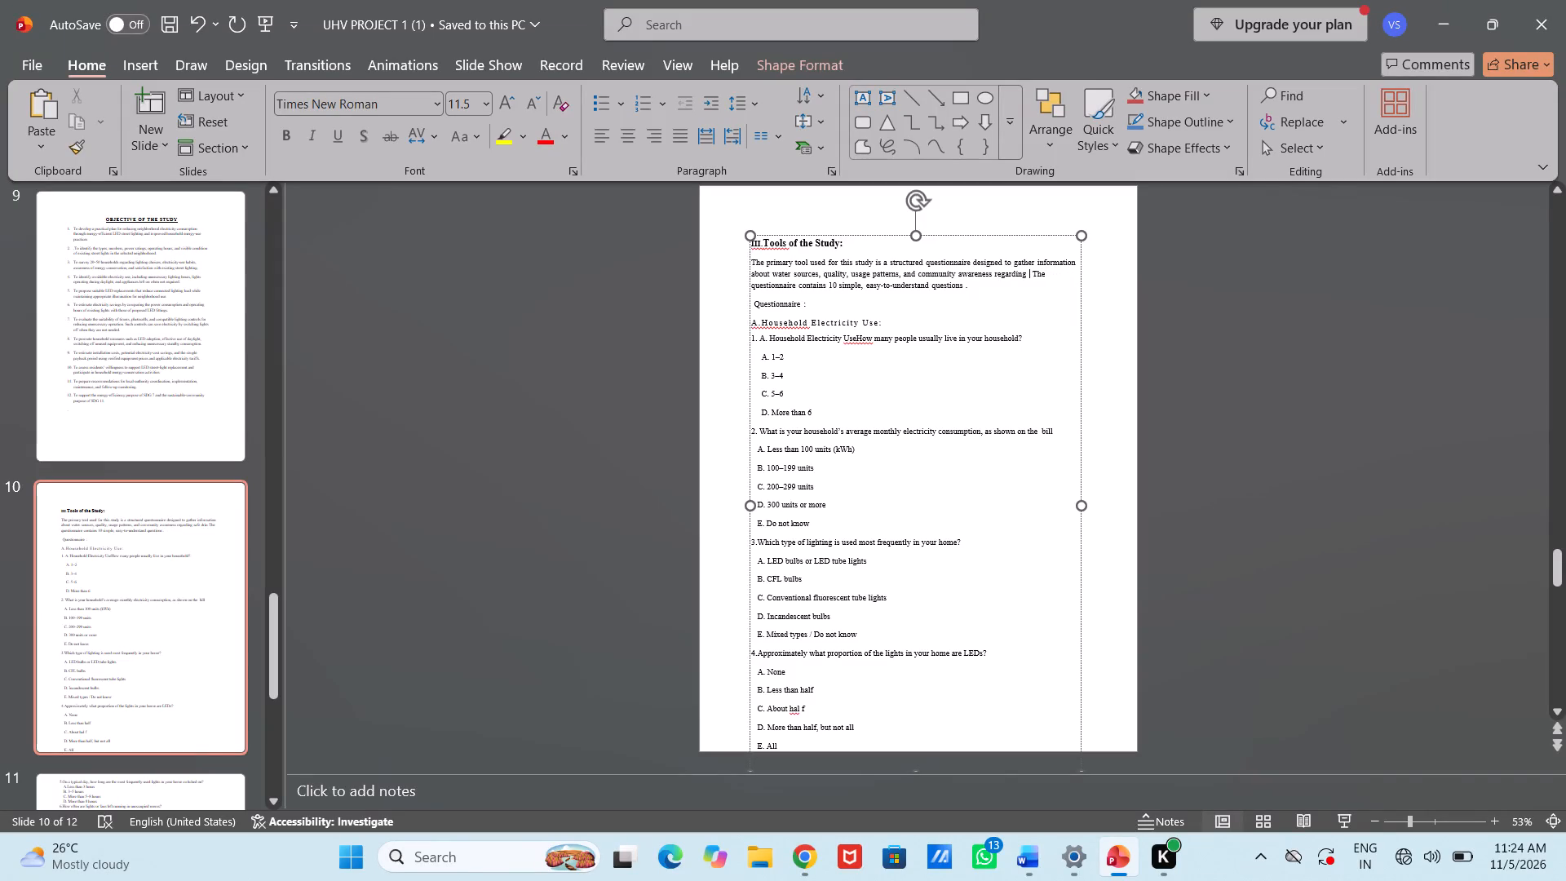
{"action": "type", "text": "led street"}
{"action": "key", "text": "space"}
{"action": "type", "text": "lighting"}
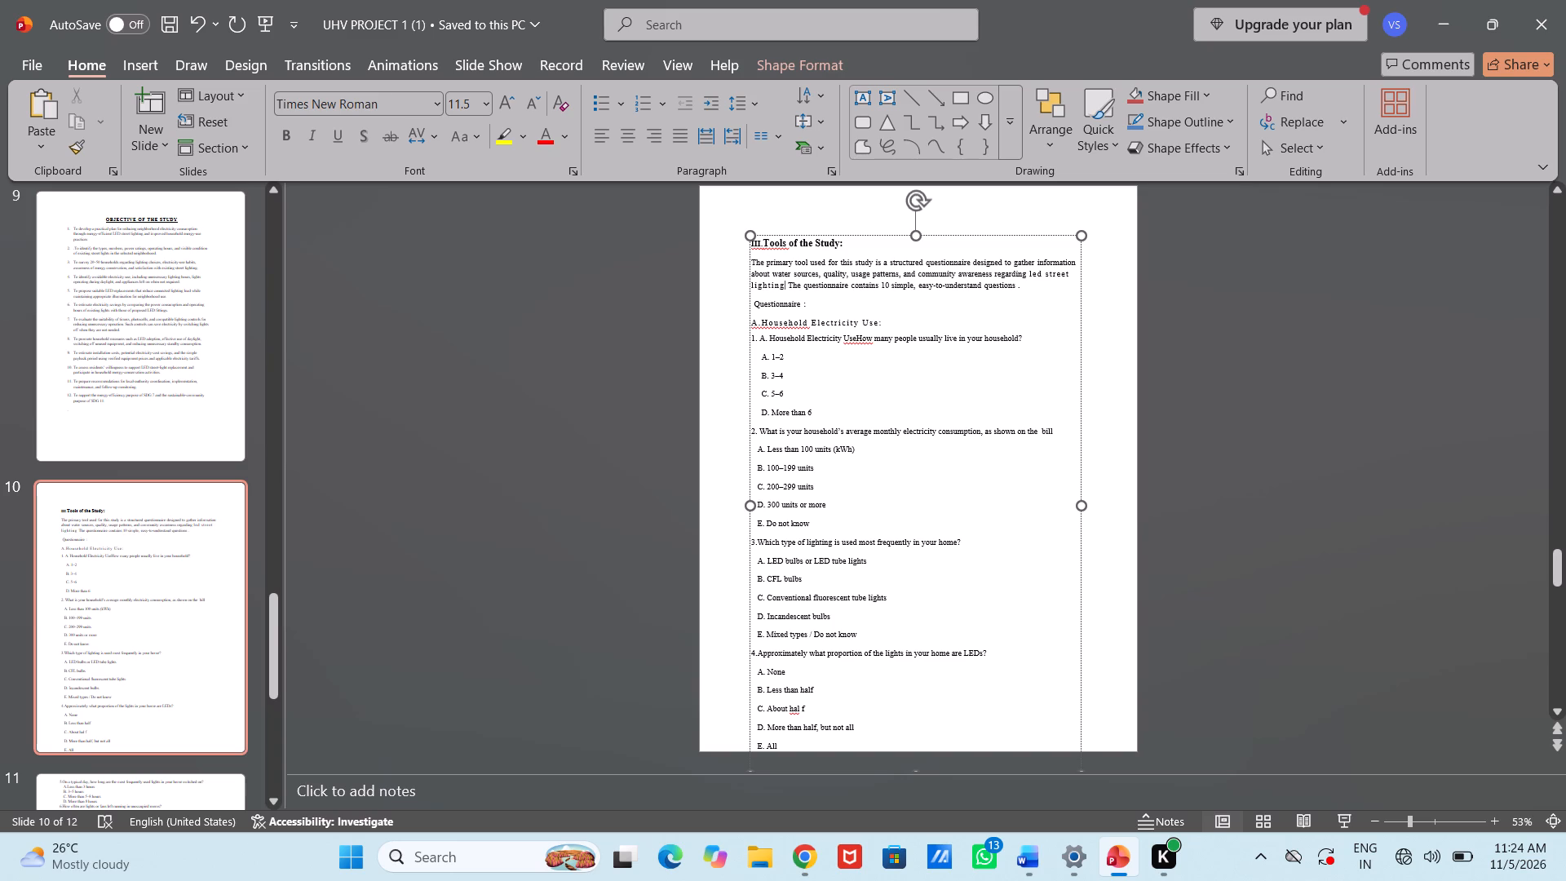
{"action": "key", "text": "period"}
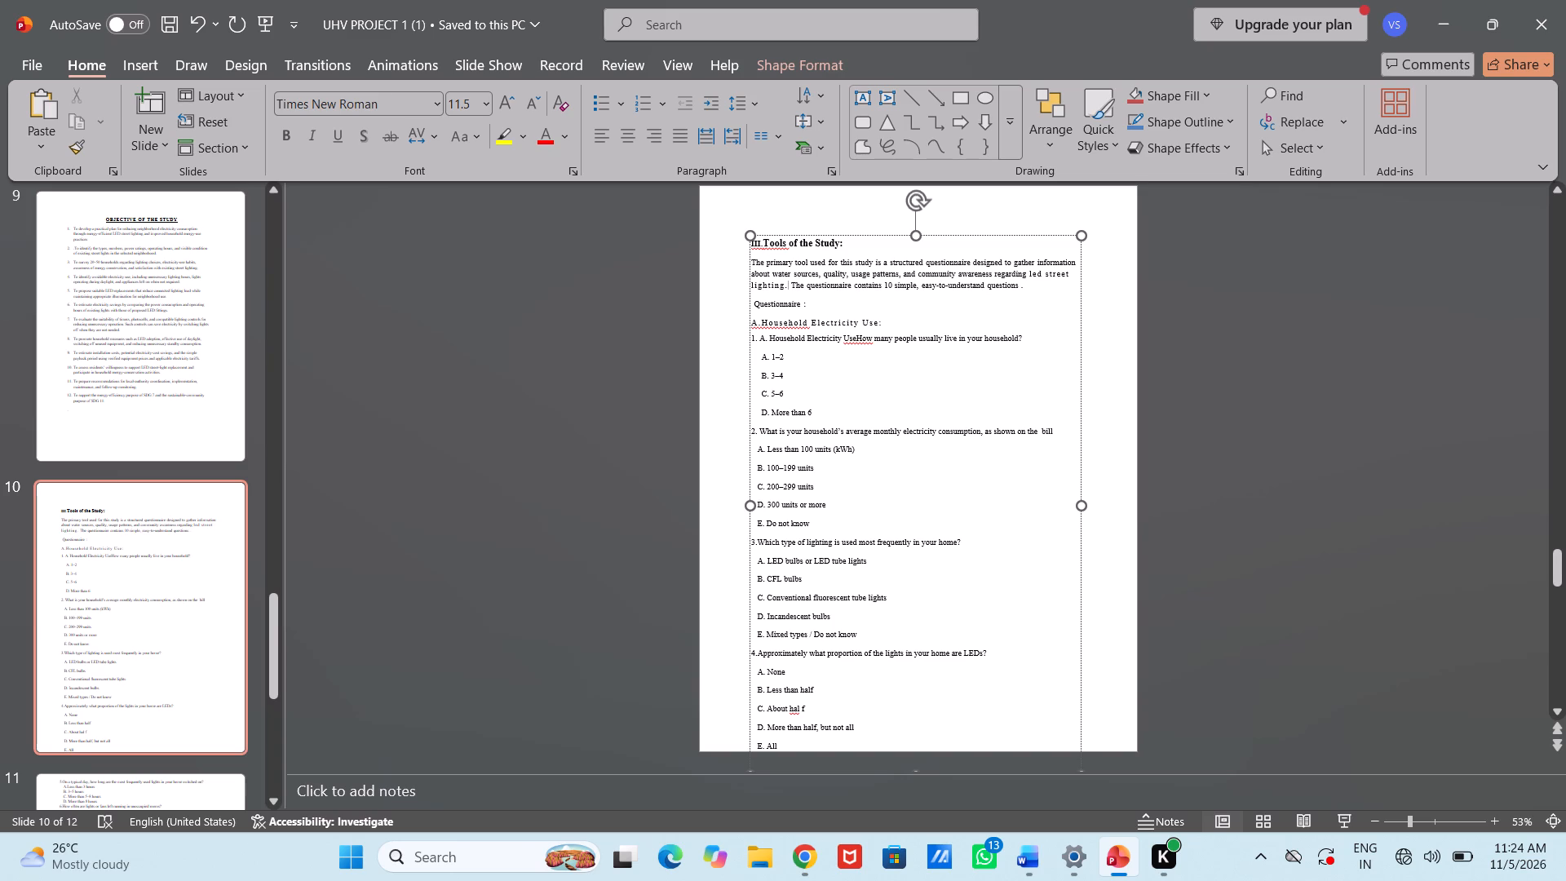
Review the questionnaire across slides 10 to 12, comparing the text formatting of its sections.
{"action": "scroll", "coordinate": [911, 433], "scroll_direction": "down", "scroll_amount": 1}
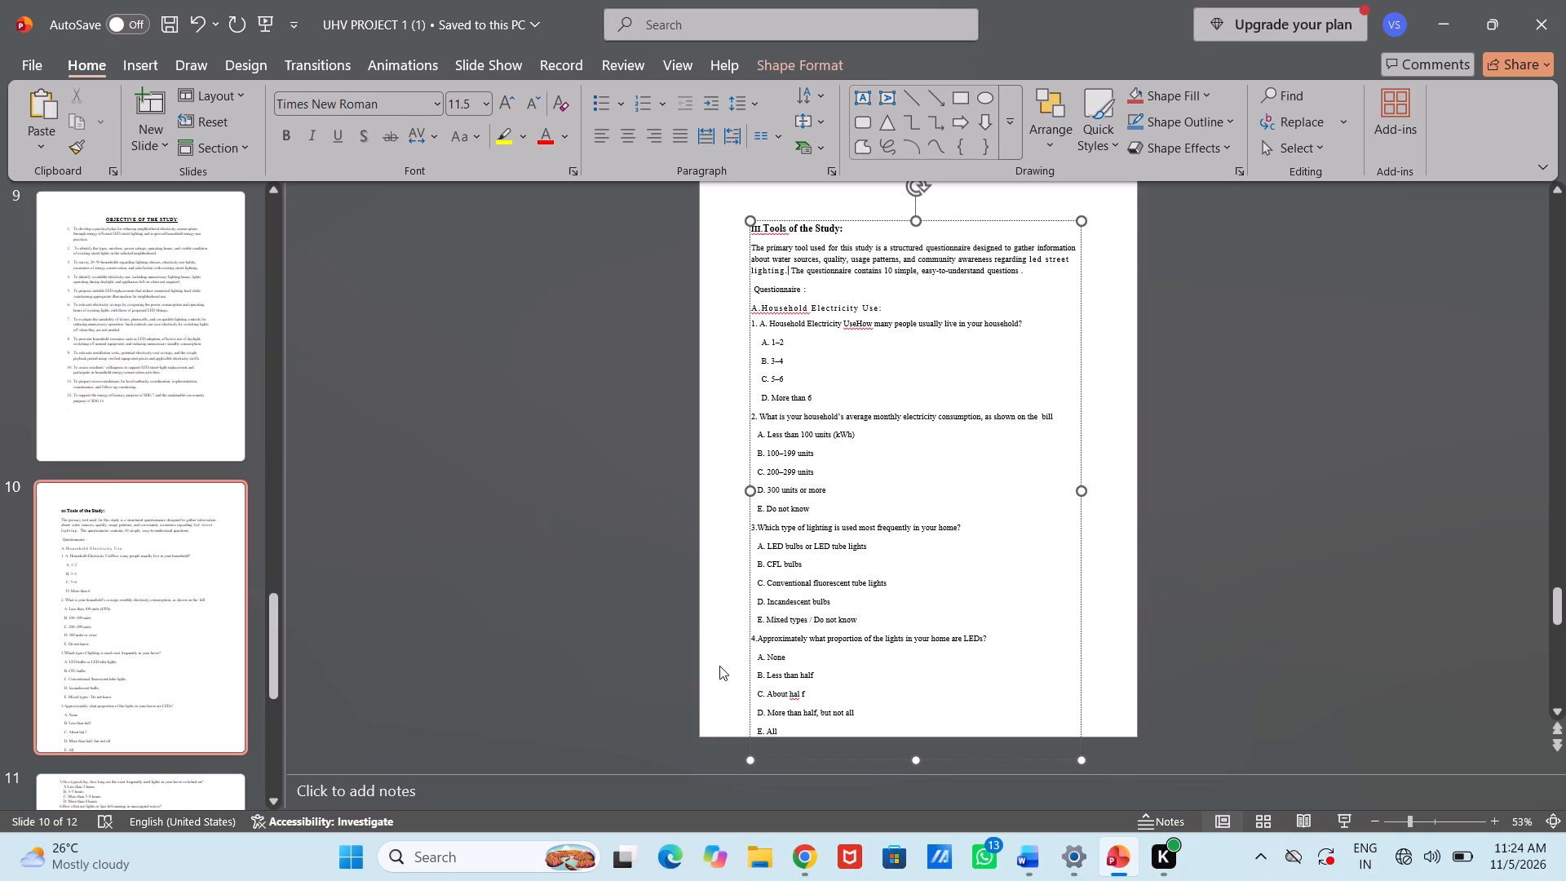
{"action": "left_click", "coordinate": [719, 666]}
{"action": "scroll", "coordinate": [861, 649], "scroll_direction": "down", "scroll_amount": 1}
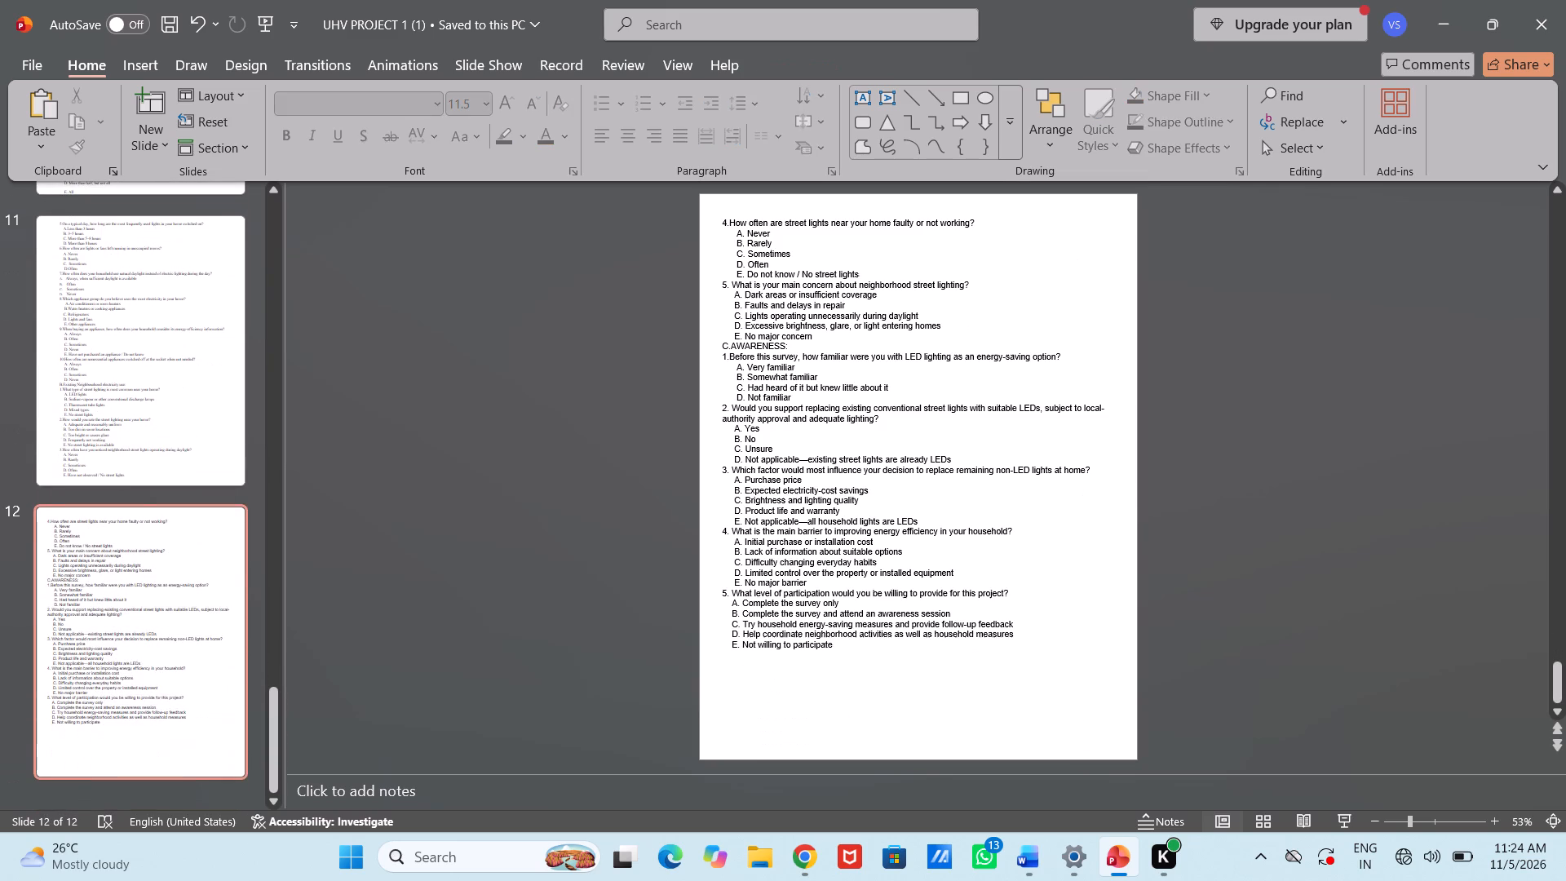
{"action": "scroll", "coordinate": [861, 649], "scroll_direction": "up", "scroll_amount": 2}
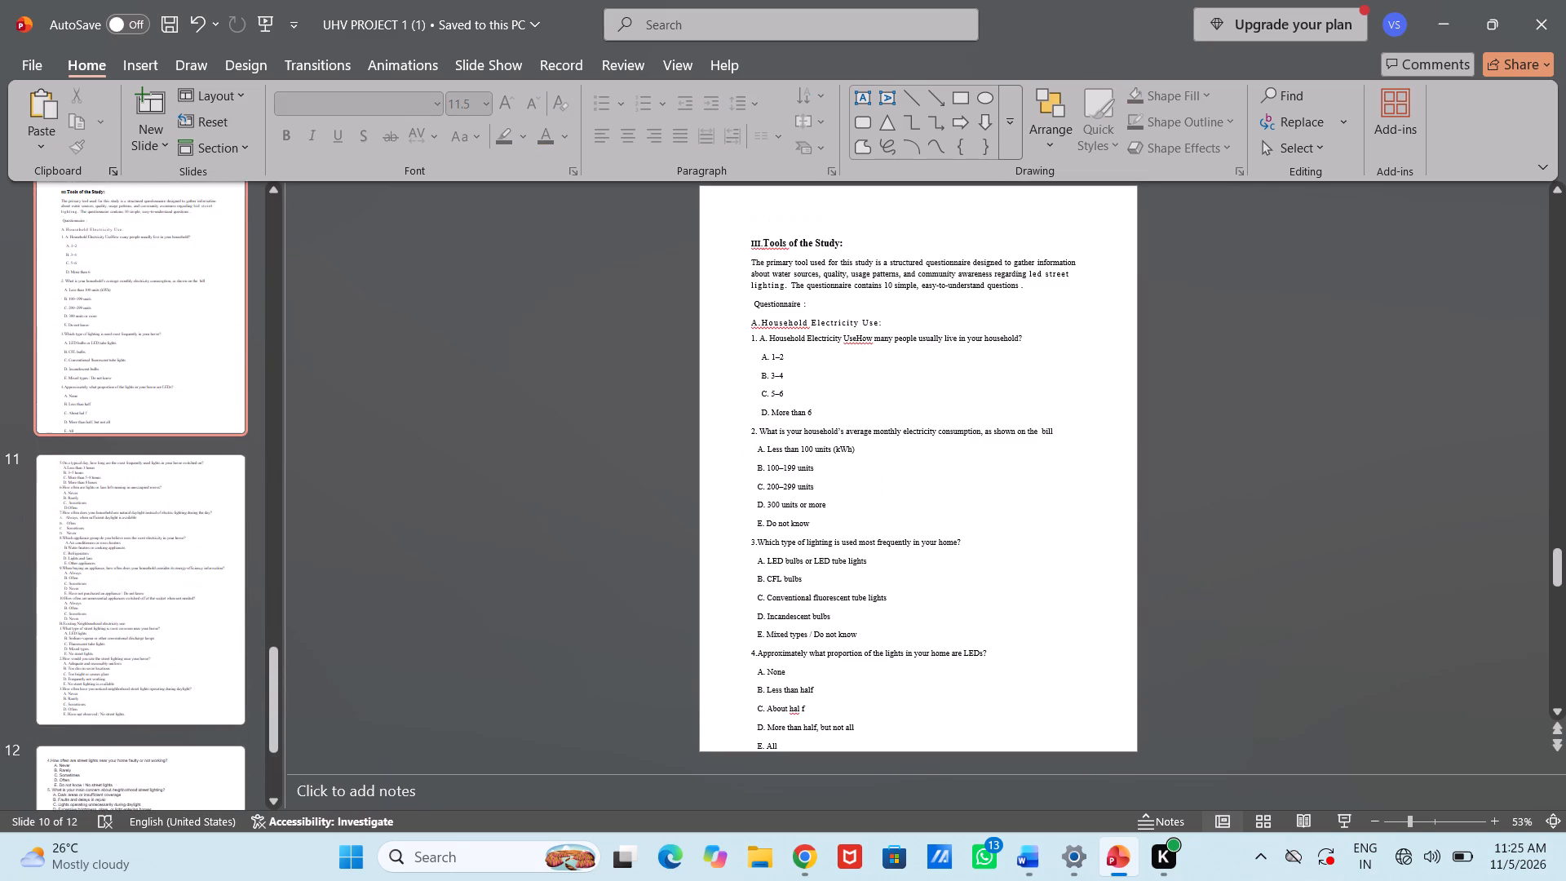
{"action": "scroll", "coordinate": [861, 649], "scroll_direction": "down", "scroll_amount": 2}
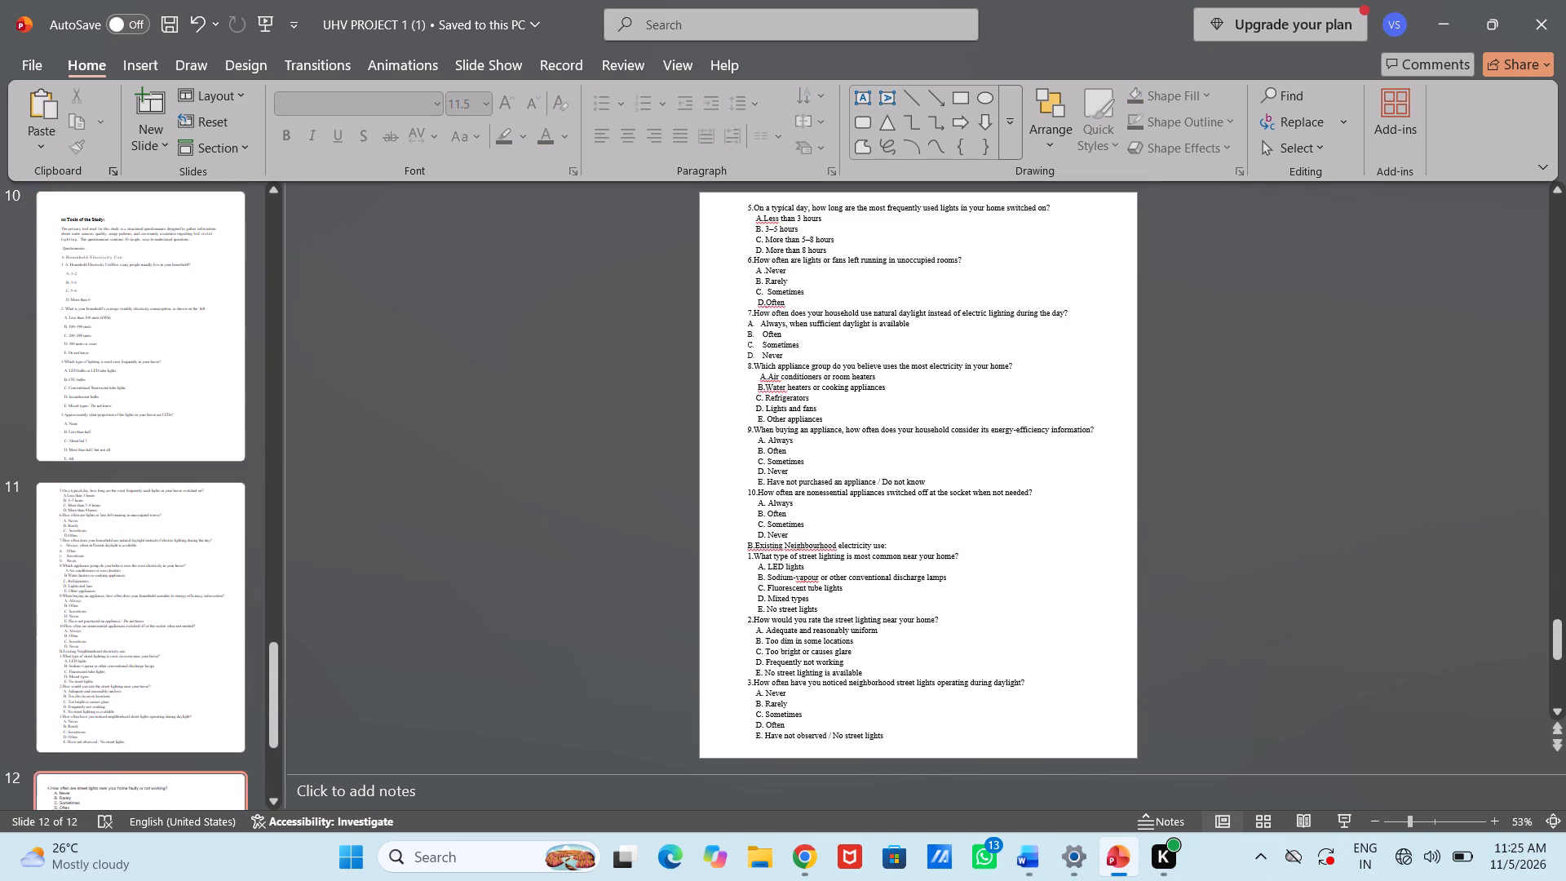
{"action": "scroll", "coordinate": [861, 649], "scroll_direction": "down", "scroll_amount": 1}
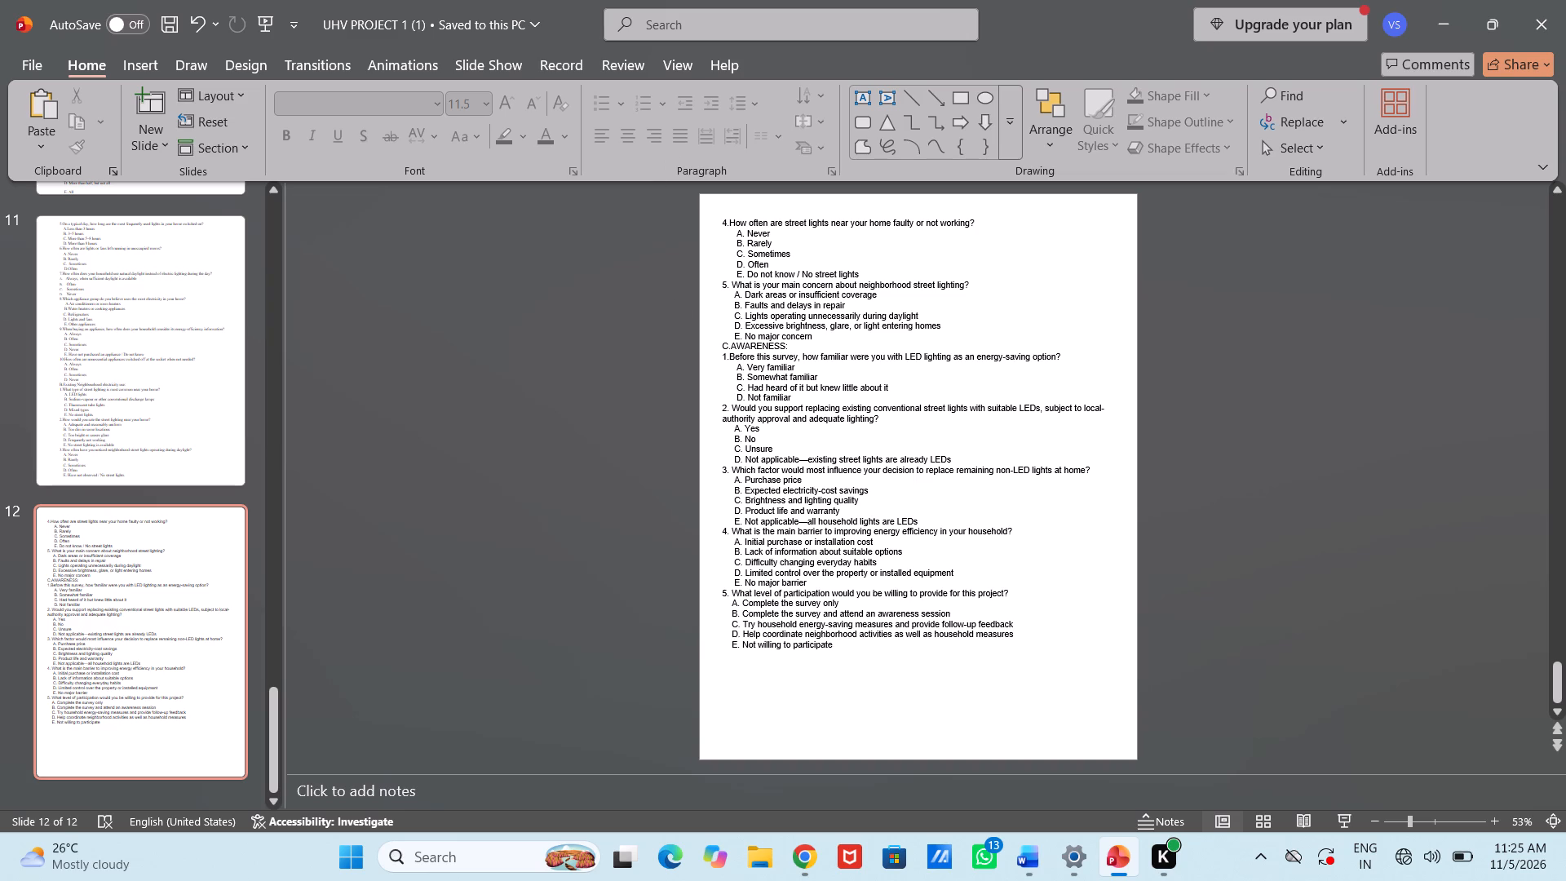
Set the font of all the questionnaire text on slide 12 to Calibri (Body).
{"action": "left_click_drag", "start_coordinate": [723, 223], "coordinate": [886, 675]}
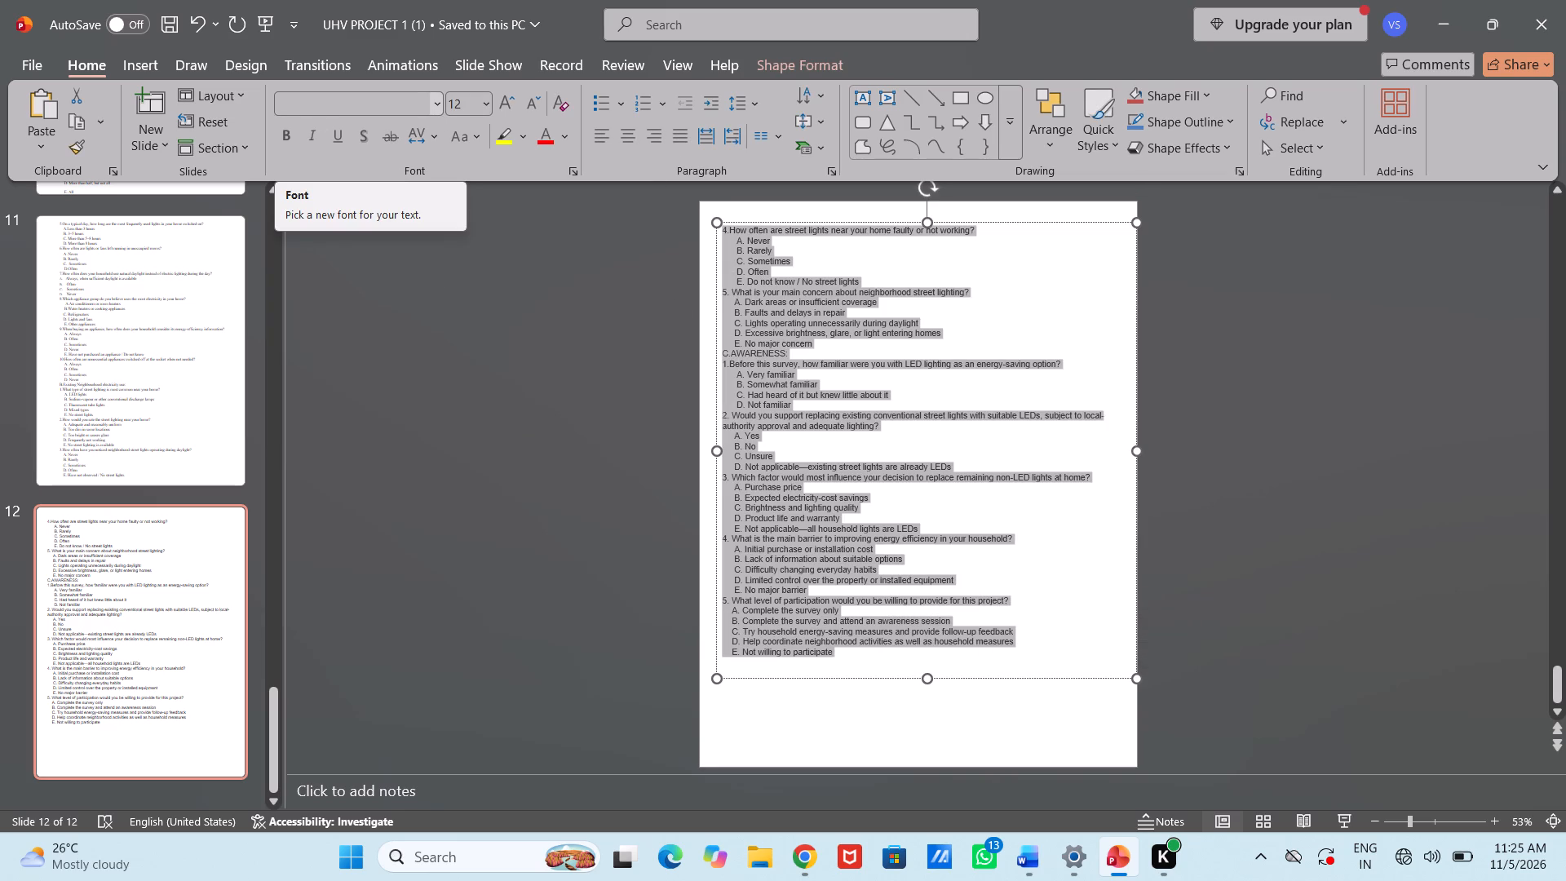
{"action": "left_click", "coordinate": [438, 105]}
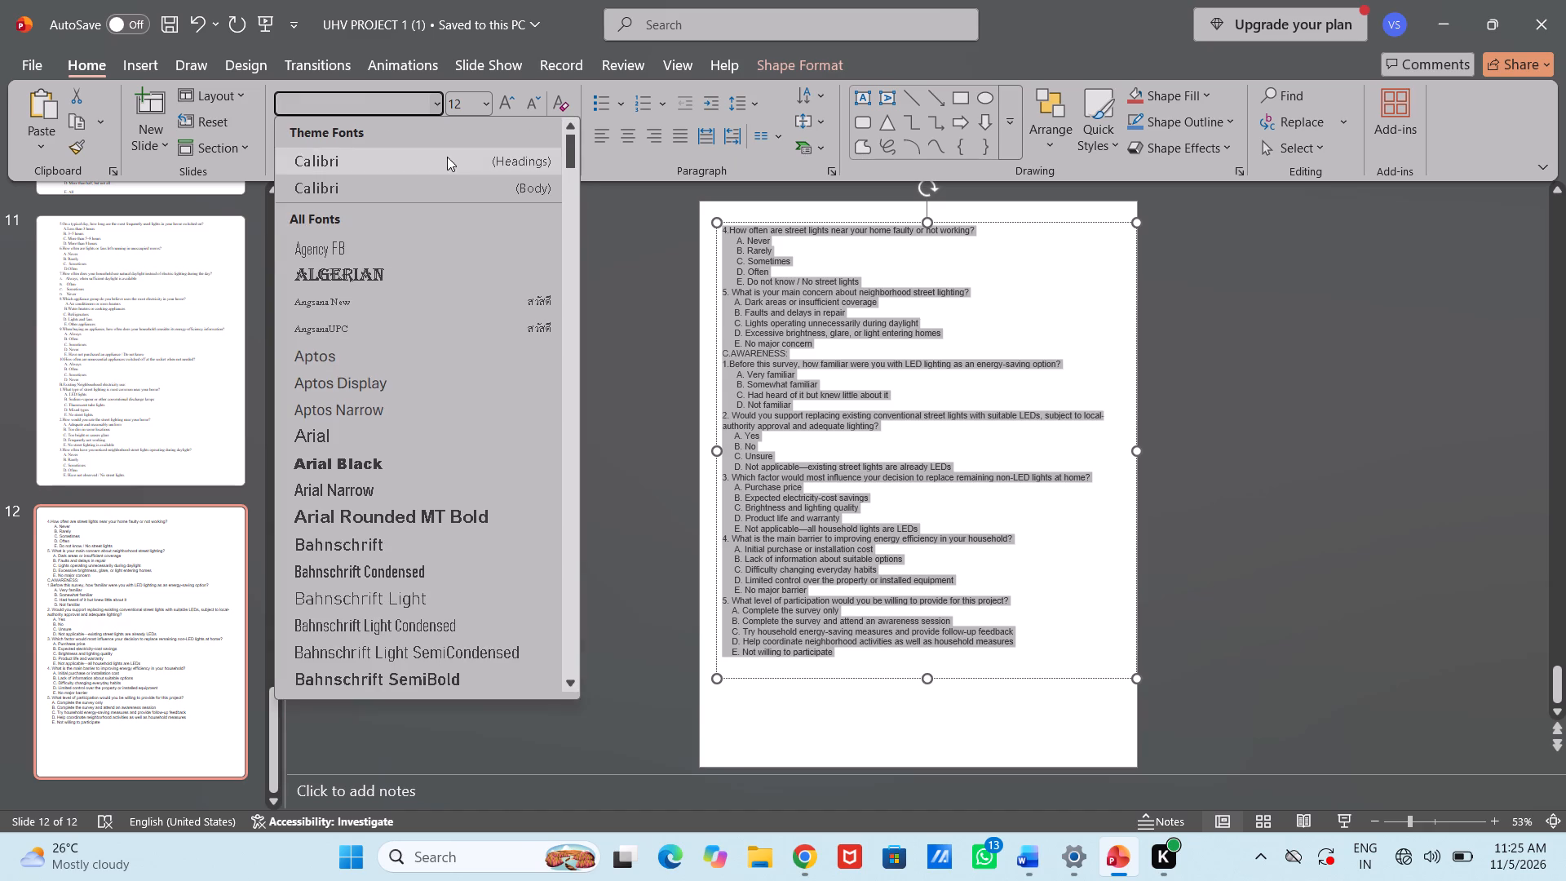
{"action": "left_click", "coordinate": [417, 195]}
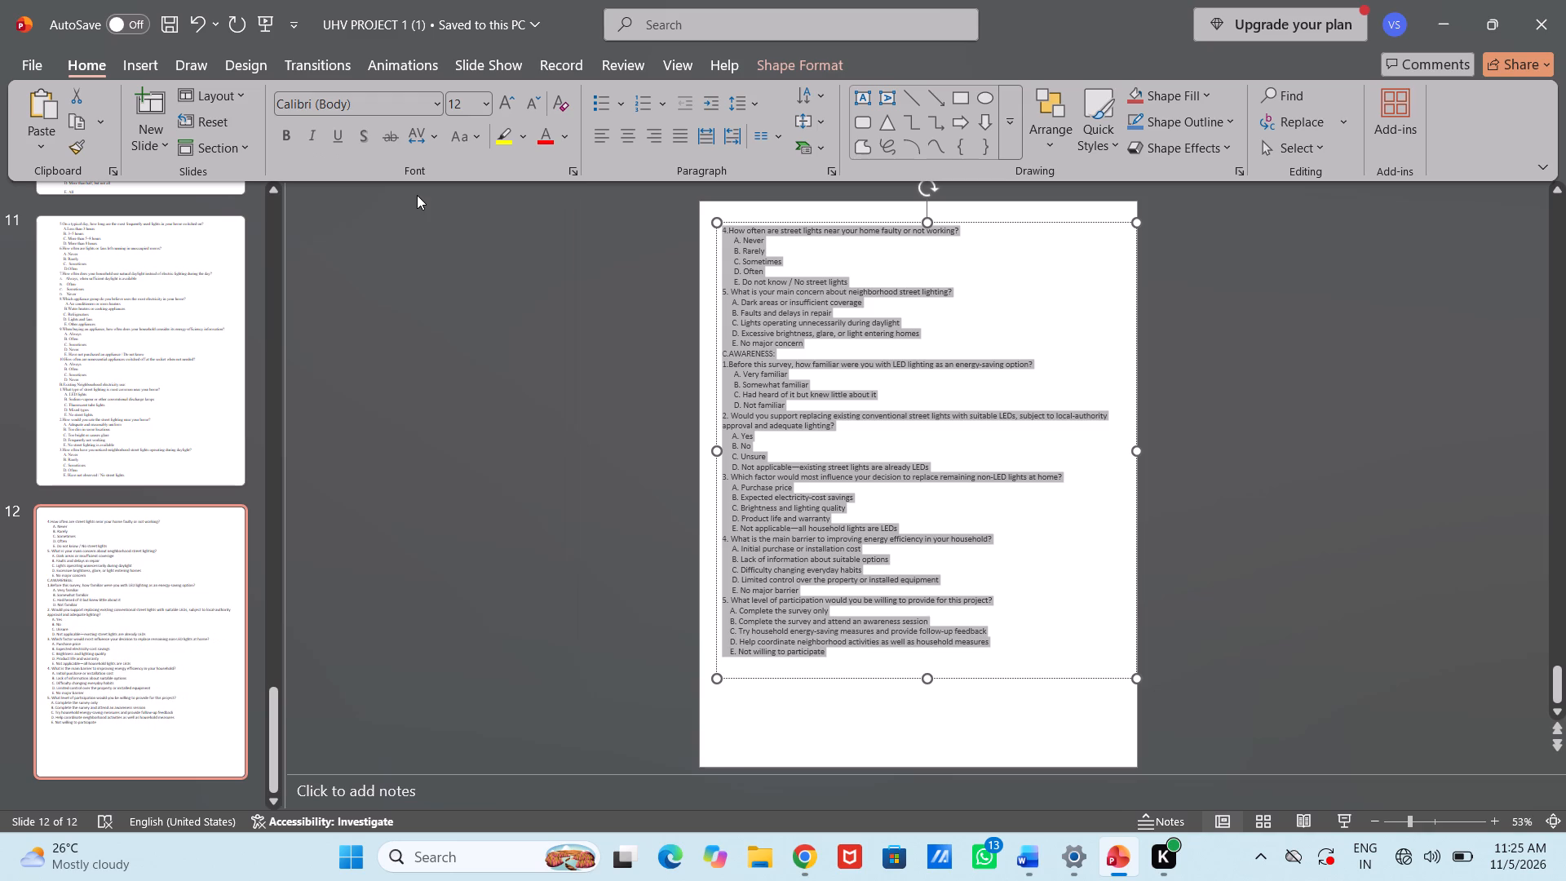
{"action": "left_click", "coordinate": [854, 700]}
Look back through the earlier slides and the questionnaire slides to compare their text with slide 12.
{"action": "scroll", "coordinate": [963, 536], "scroll_direction": "up", "scroll_amount": 1}
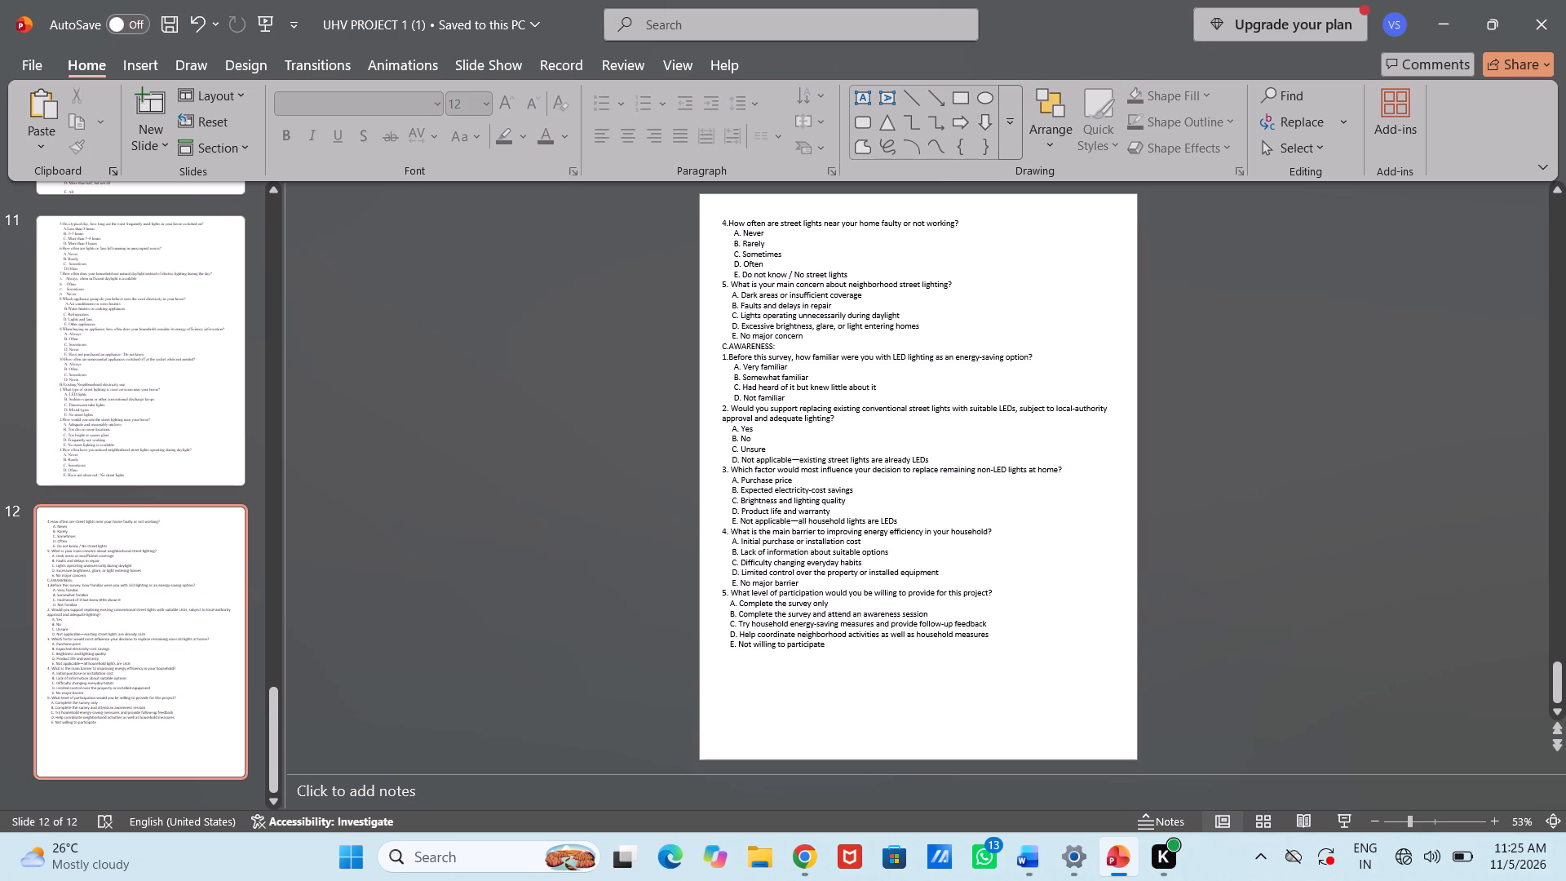
{"action": "scroll", "coordinate": [963, 536], "scroll_direction": "up", "scroll_amount": 1}
{"action": "scroll", "coordinate": [963, 536], "scroll_direction": "down", "scroll_amount": 3}
{"action": "scroll", "coordinate": [1064, 447], "scroll_direction": "up", "scroll_amount": 15}
{"action": "scroll", "coordinate": [1064, 447], "scroll_direction": "down", "scroll_amount": 2}
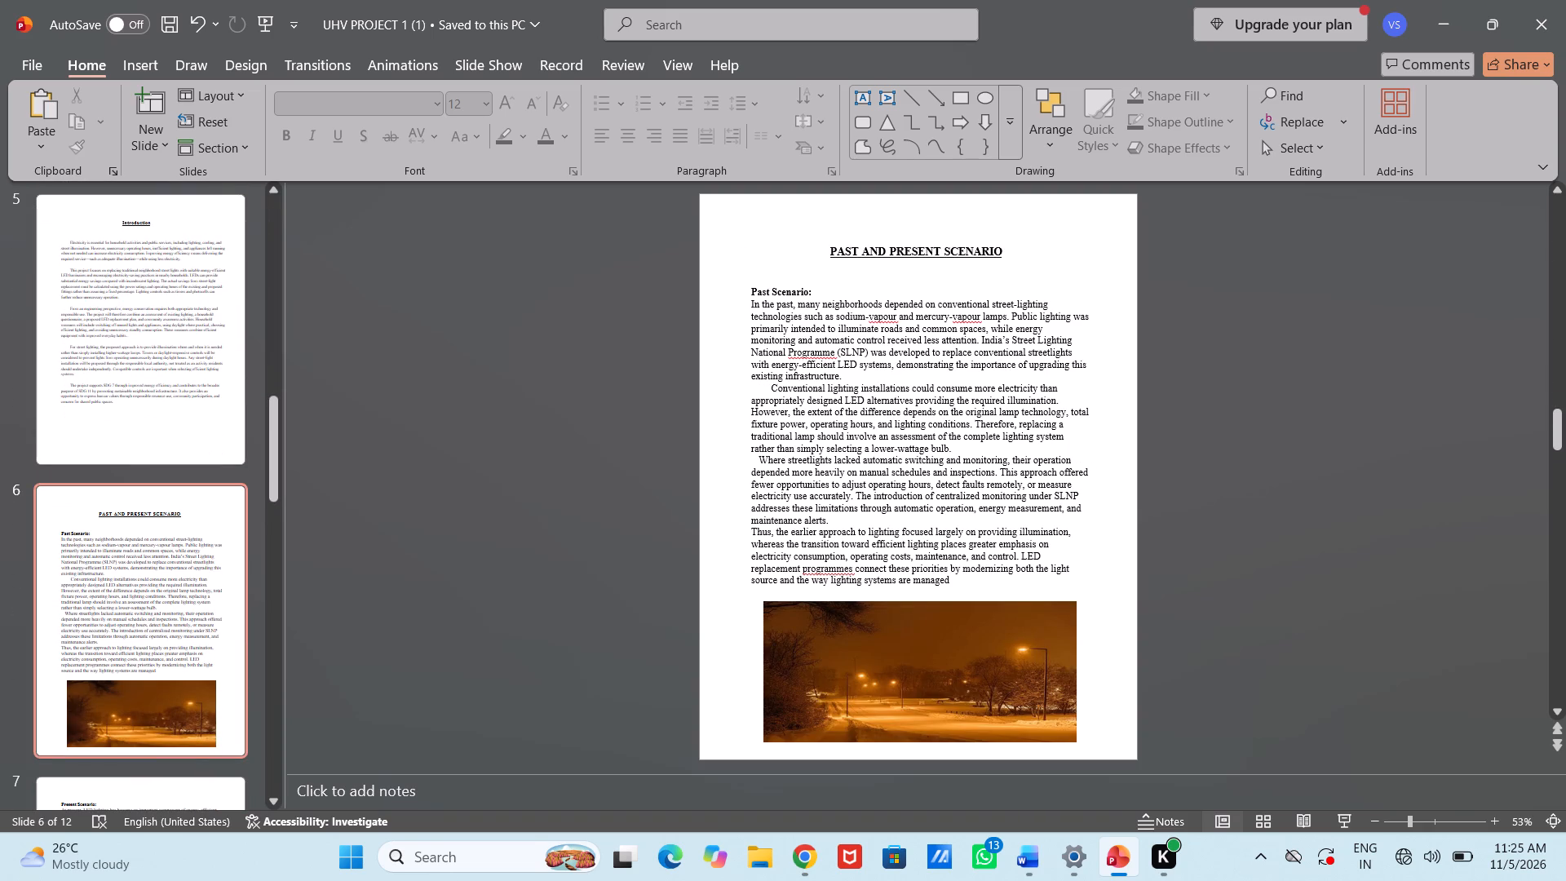
{"action": "scroll", "coordinate": [821, 457], "scroll_direction": "down", "scroll_amount": 20}
{"action": "scroll", "coordinate": [821, 457], "scroll_direction": "down", "scroll_amount": 4}
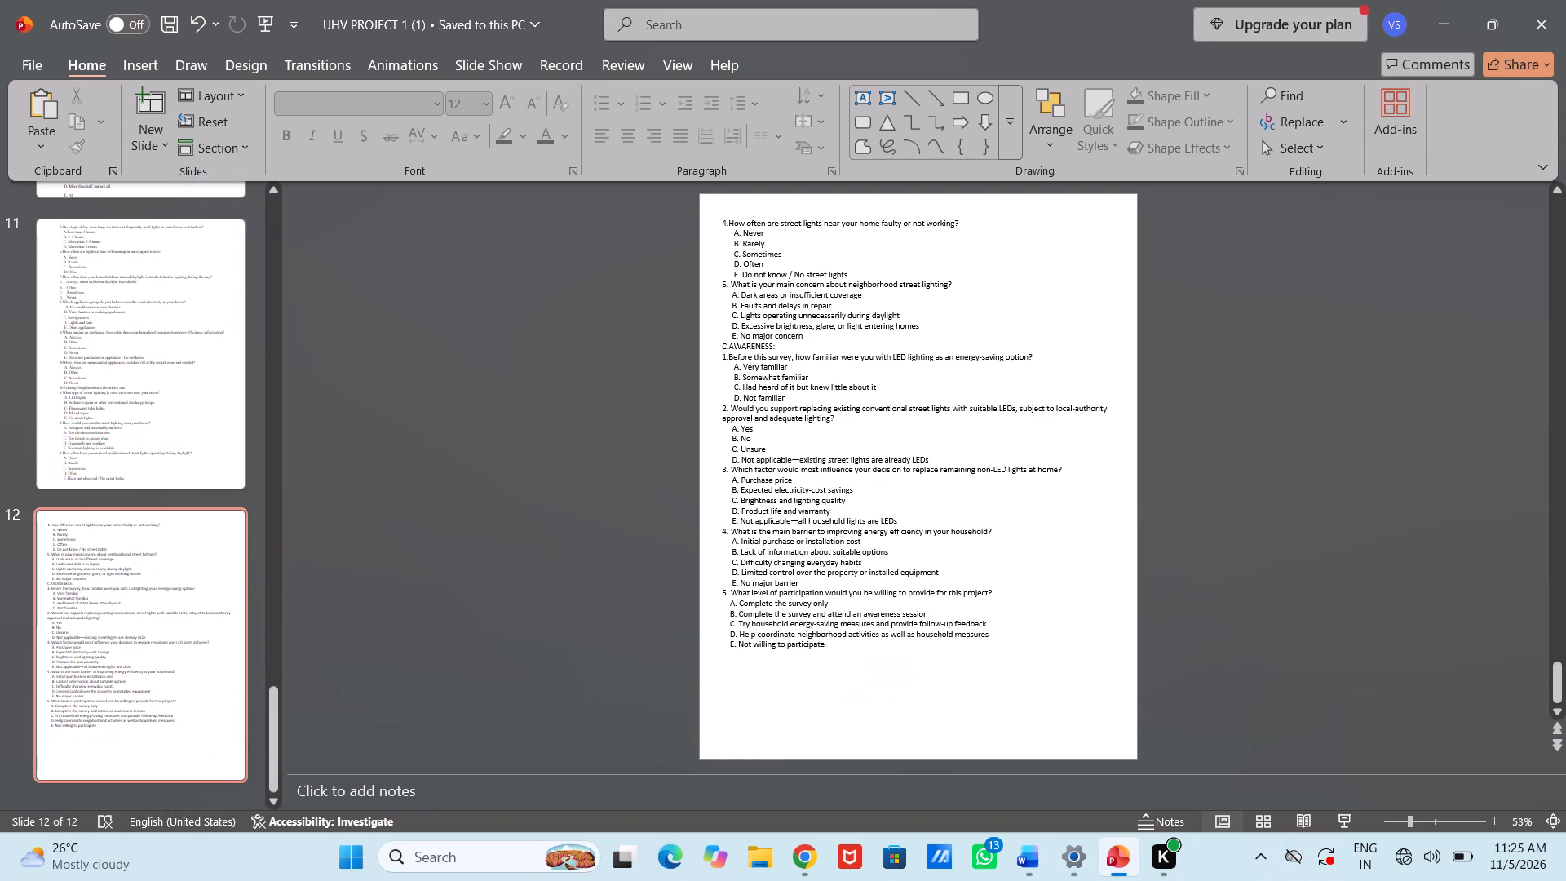
On the Tools of the Study slide, set the "A.Household Electricity Use" heading's font to Calibri (Body).
{"action": "left_click", "coordinate": [210, 404]}
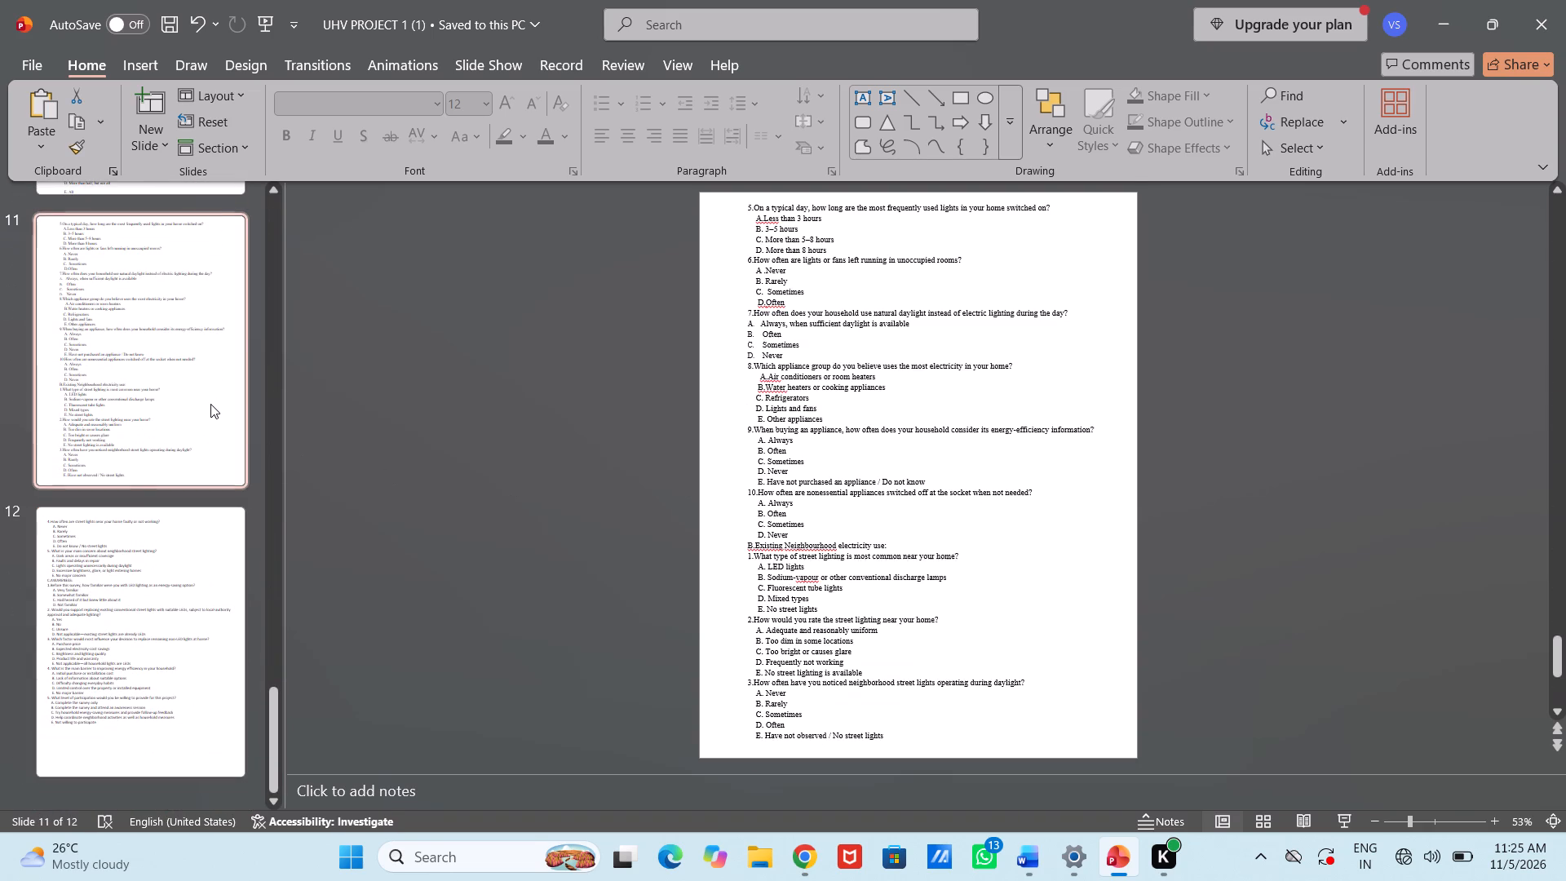
{"action": "scroll", "coordinate": [210, 404], "scroll_direction": "up", "scroll_amount": 1}
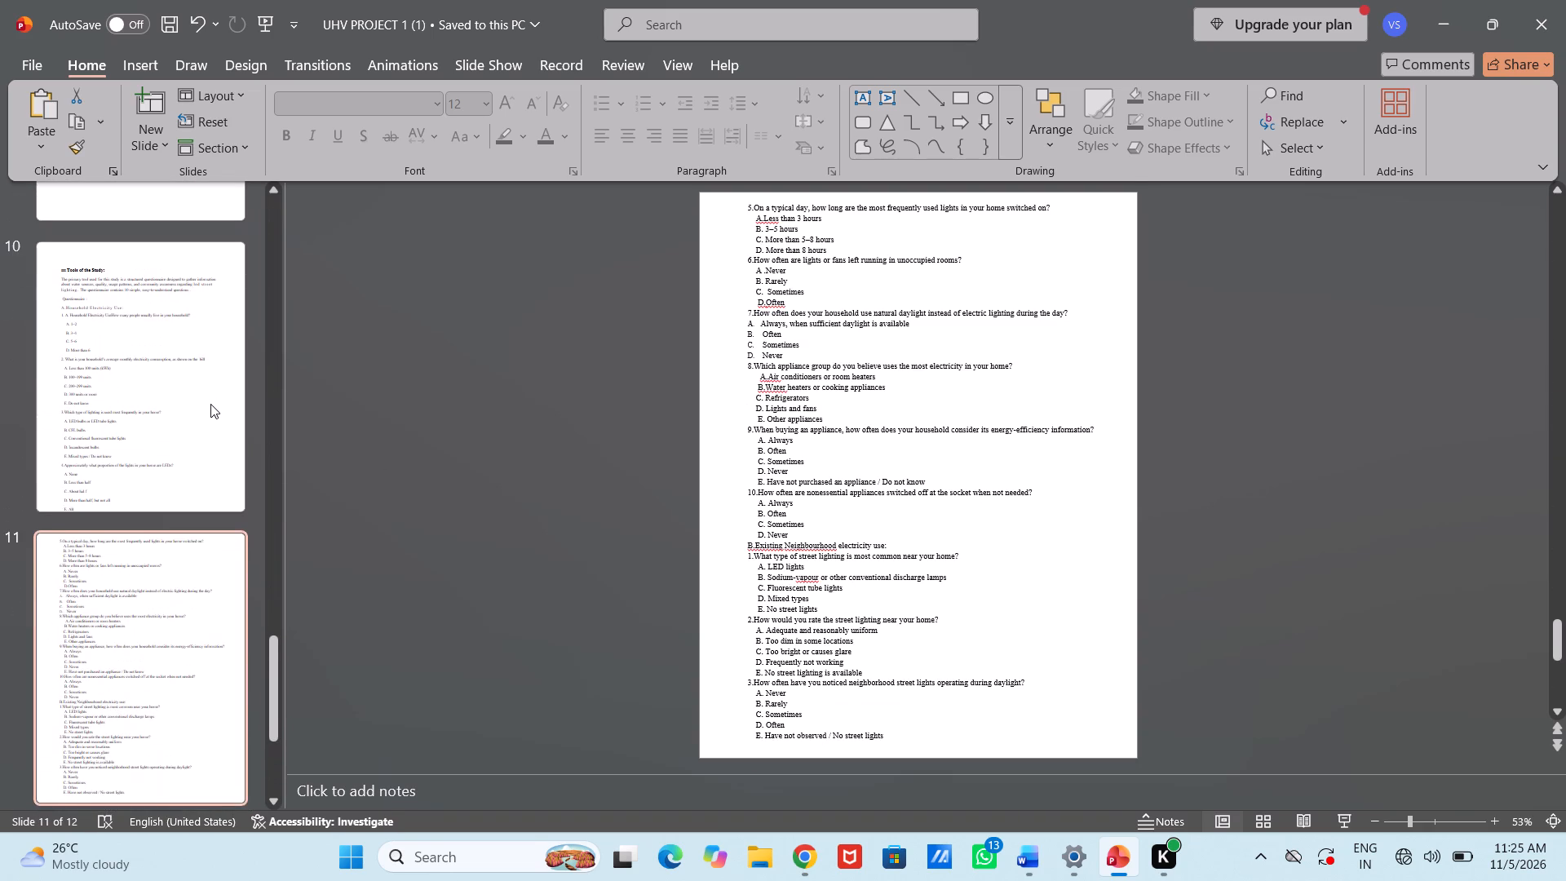
{"action": "left_click", "coordinate": [210, 404]}
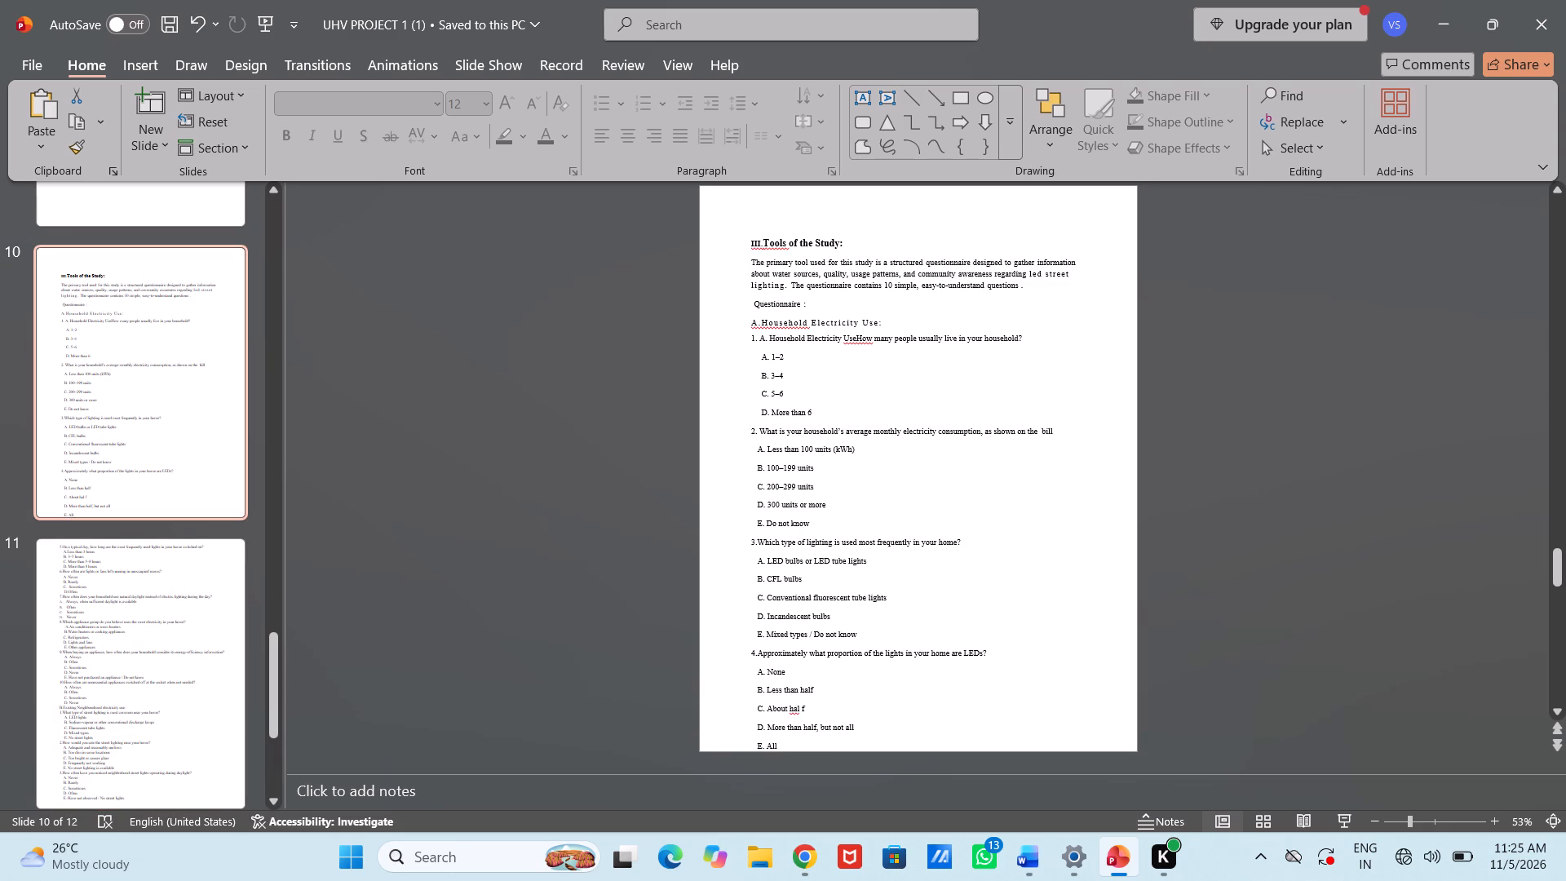
{"action": "left_click_drag", "start_coordinate": [753, 319], "coordinate": [878, 319]}
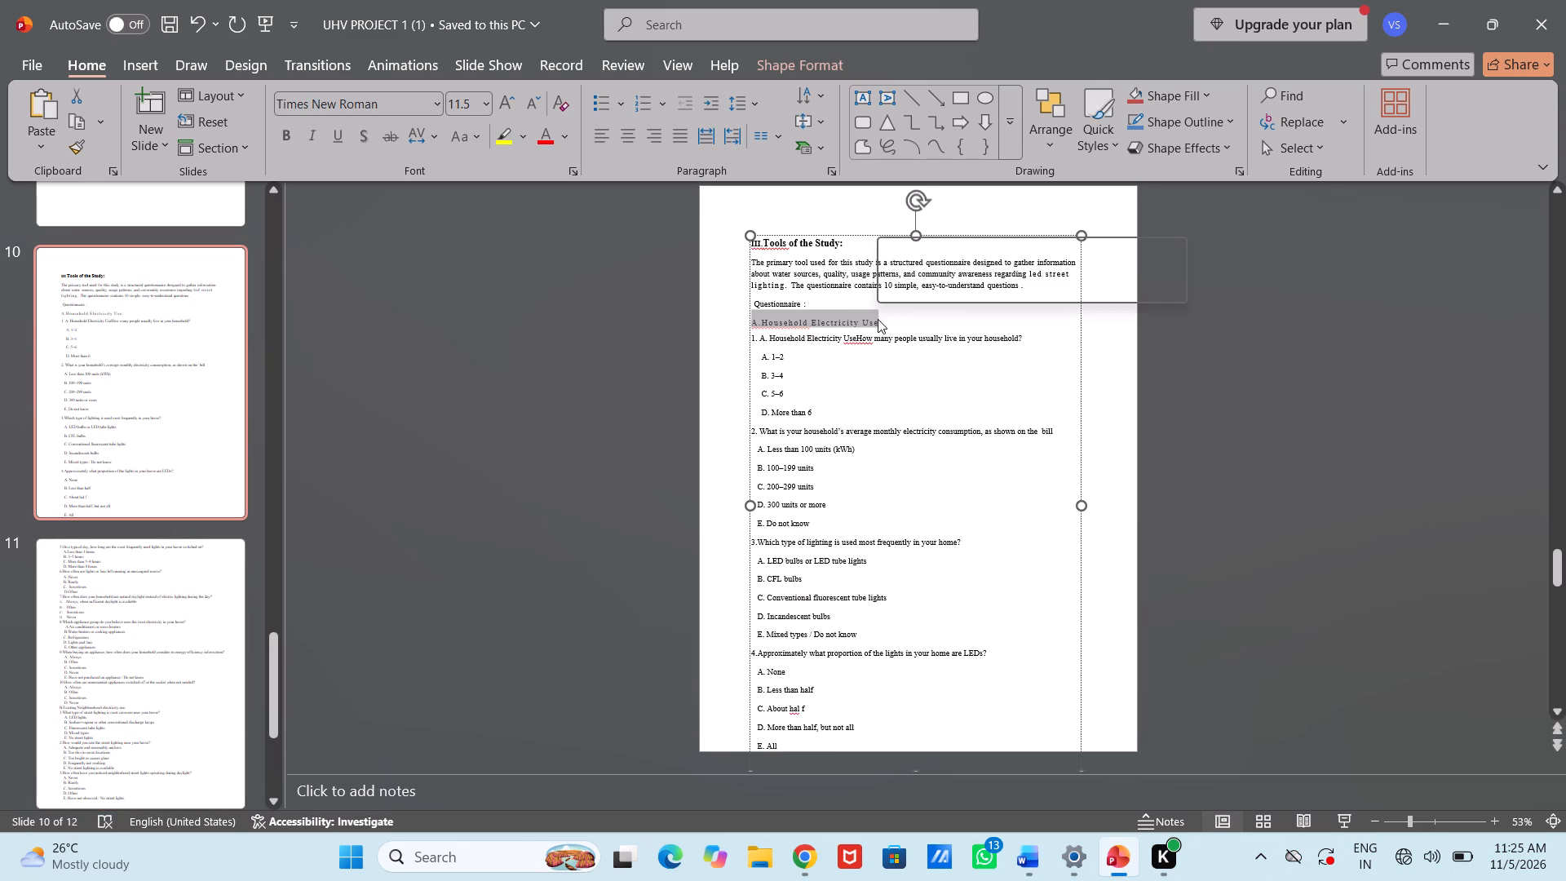
{"action": "left_click", "coordinate": [440, 97]}
{"action": "scroll", "coordinate": [391, 283], "scroll_direction": "up", "scroll_amount": 4}
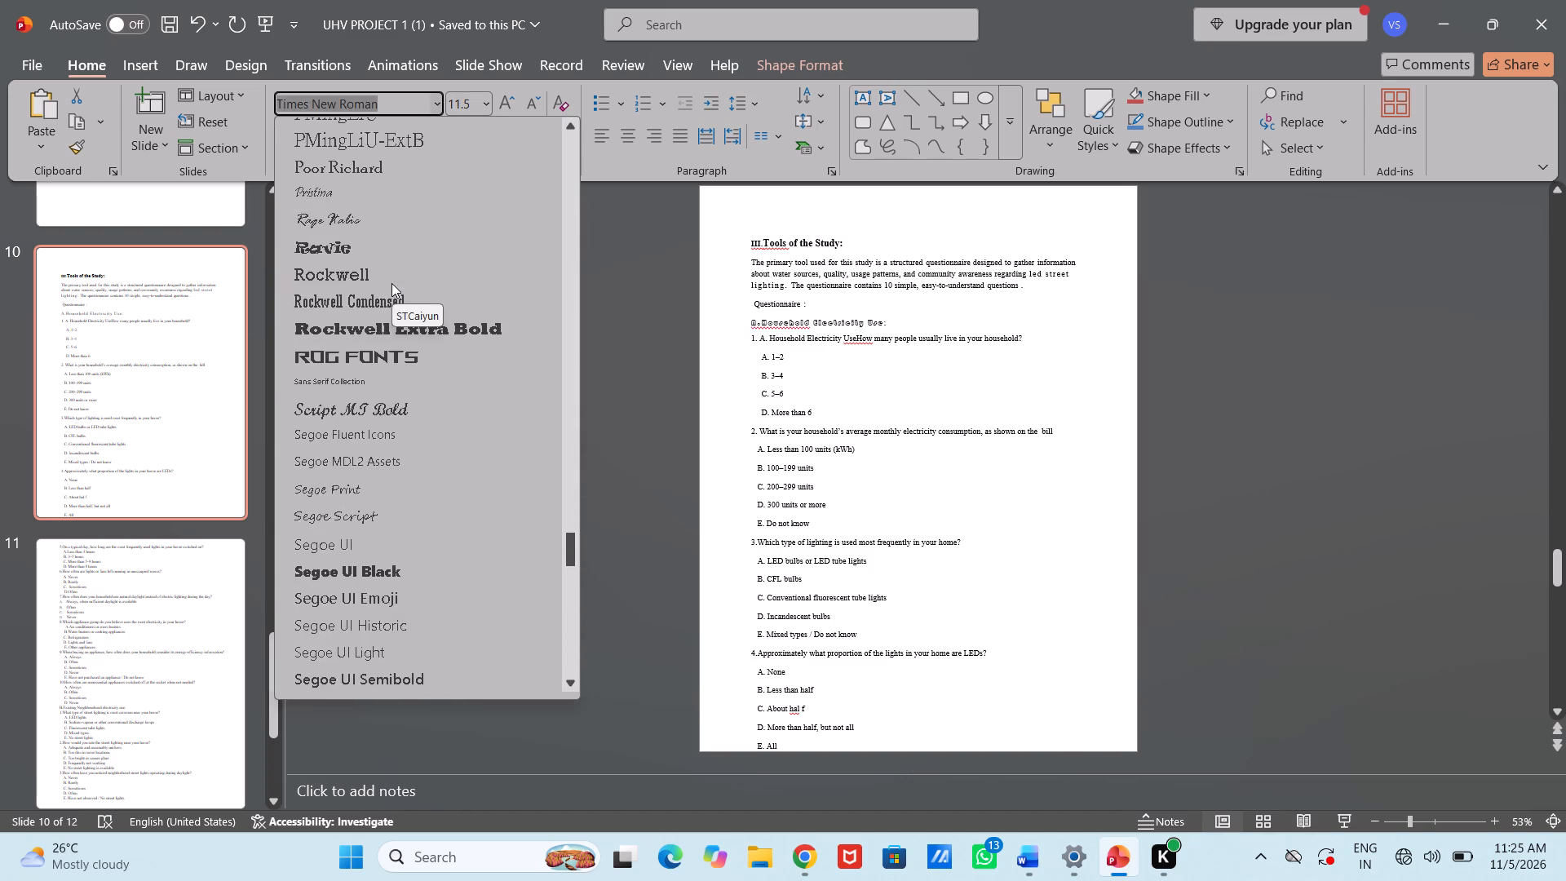
{"action": "scroll", "coordinate": [391, 283], "scroll_direction": "up", "scroll_amount": 7}
{"action": "scroll", "coordinate": [391, 283], "scroll_direction": "up", "scroll_amount": 15}
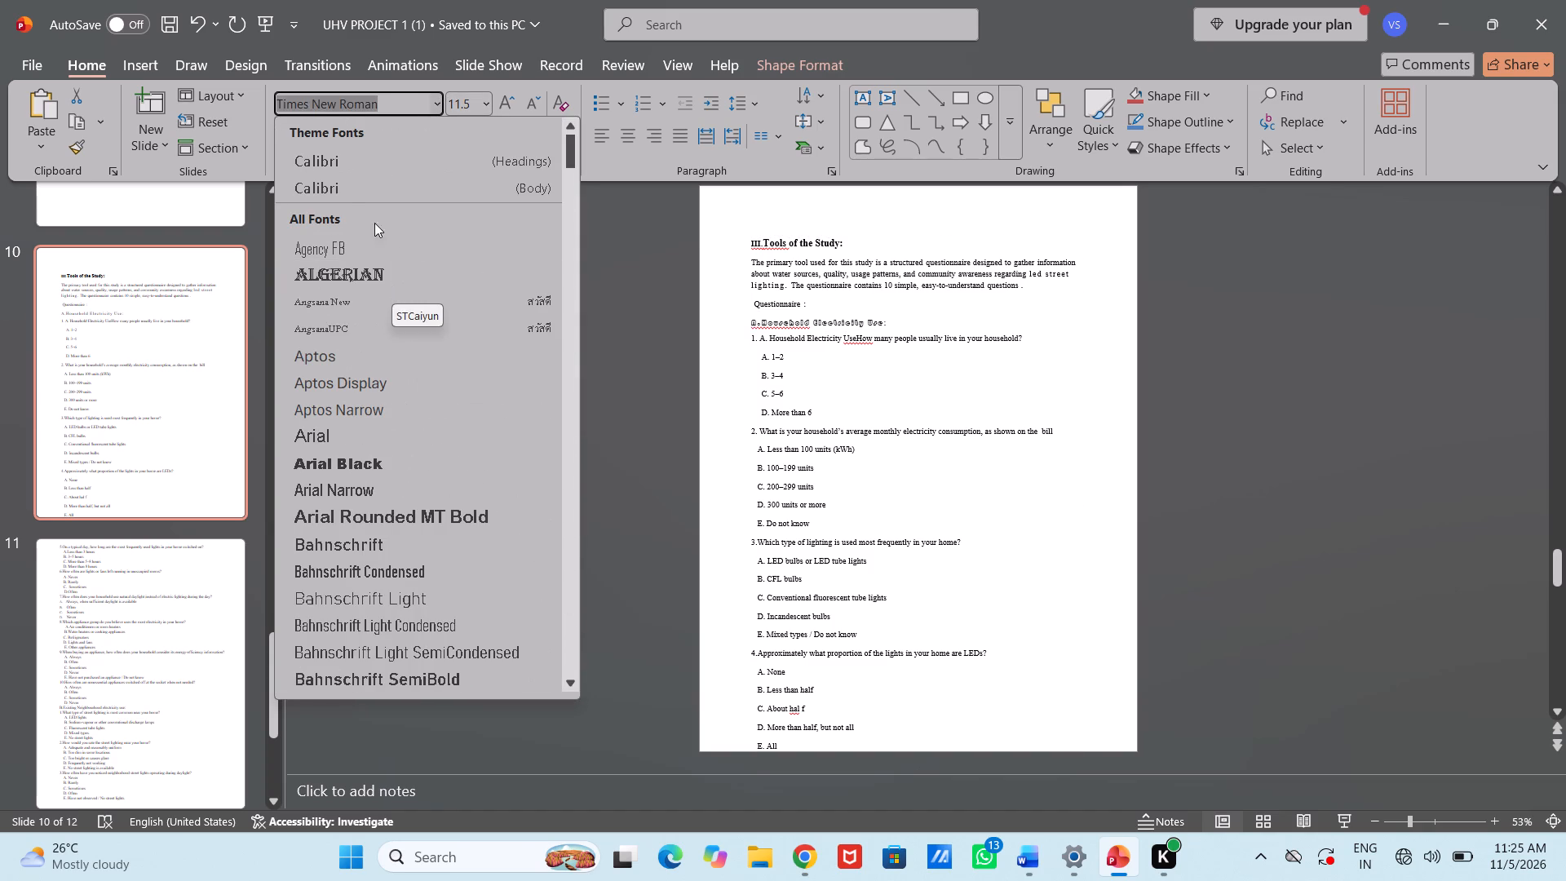
{"action": "left_click", "coordinate": [343, 190]}
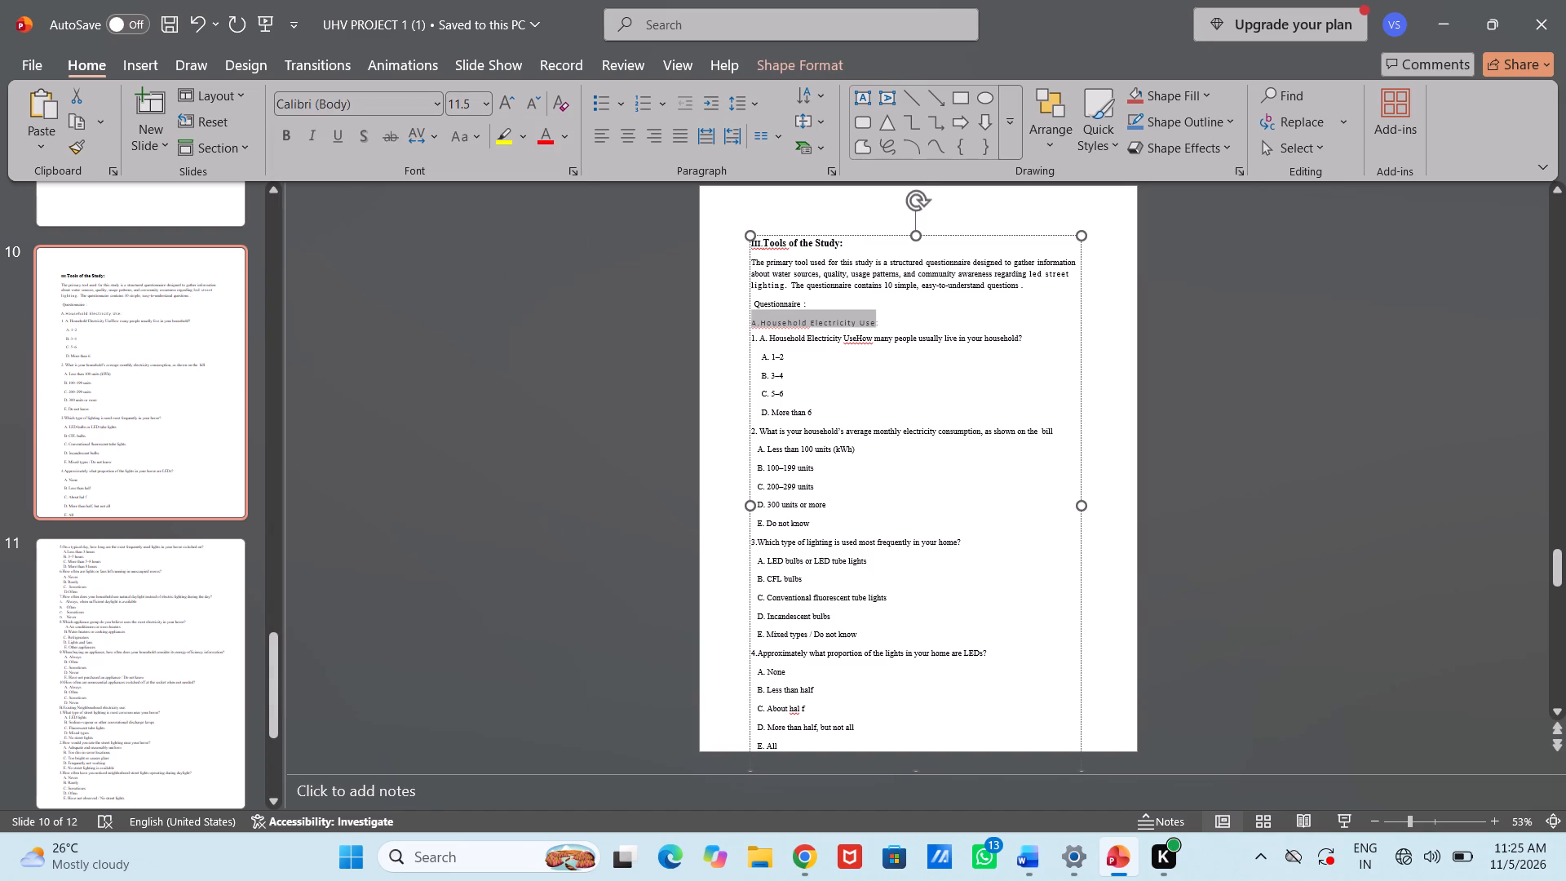
{"action": "left_click", "coordinate": [898, 405]}
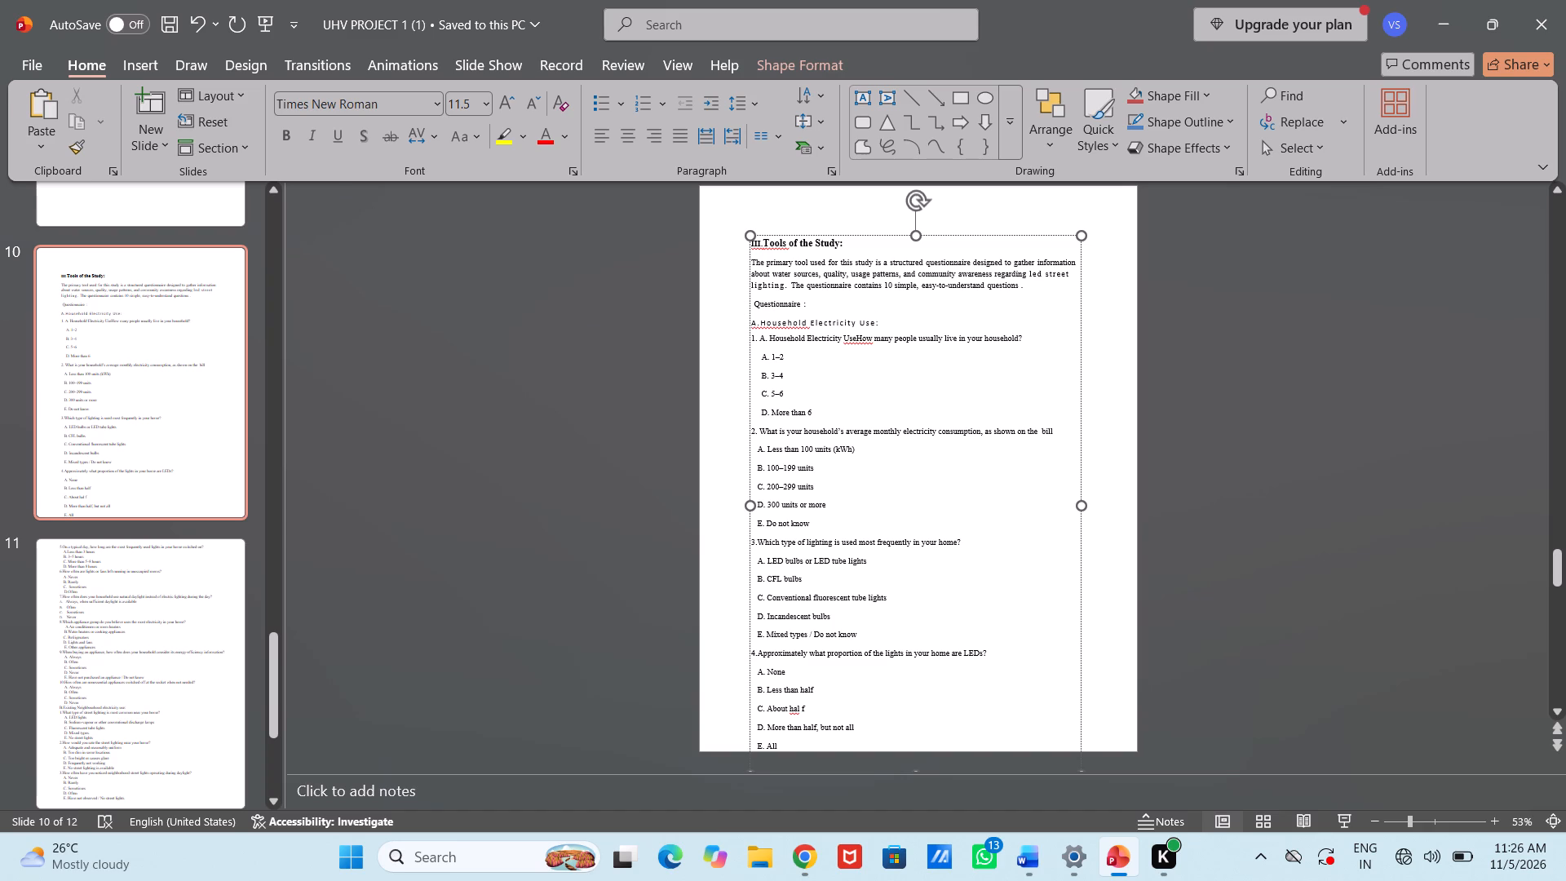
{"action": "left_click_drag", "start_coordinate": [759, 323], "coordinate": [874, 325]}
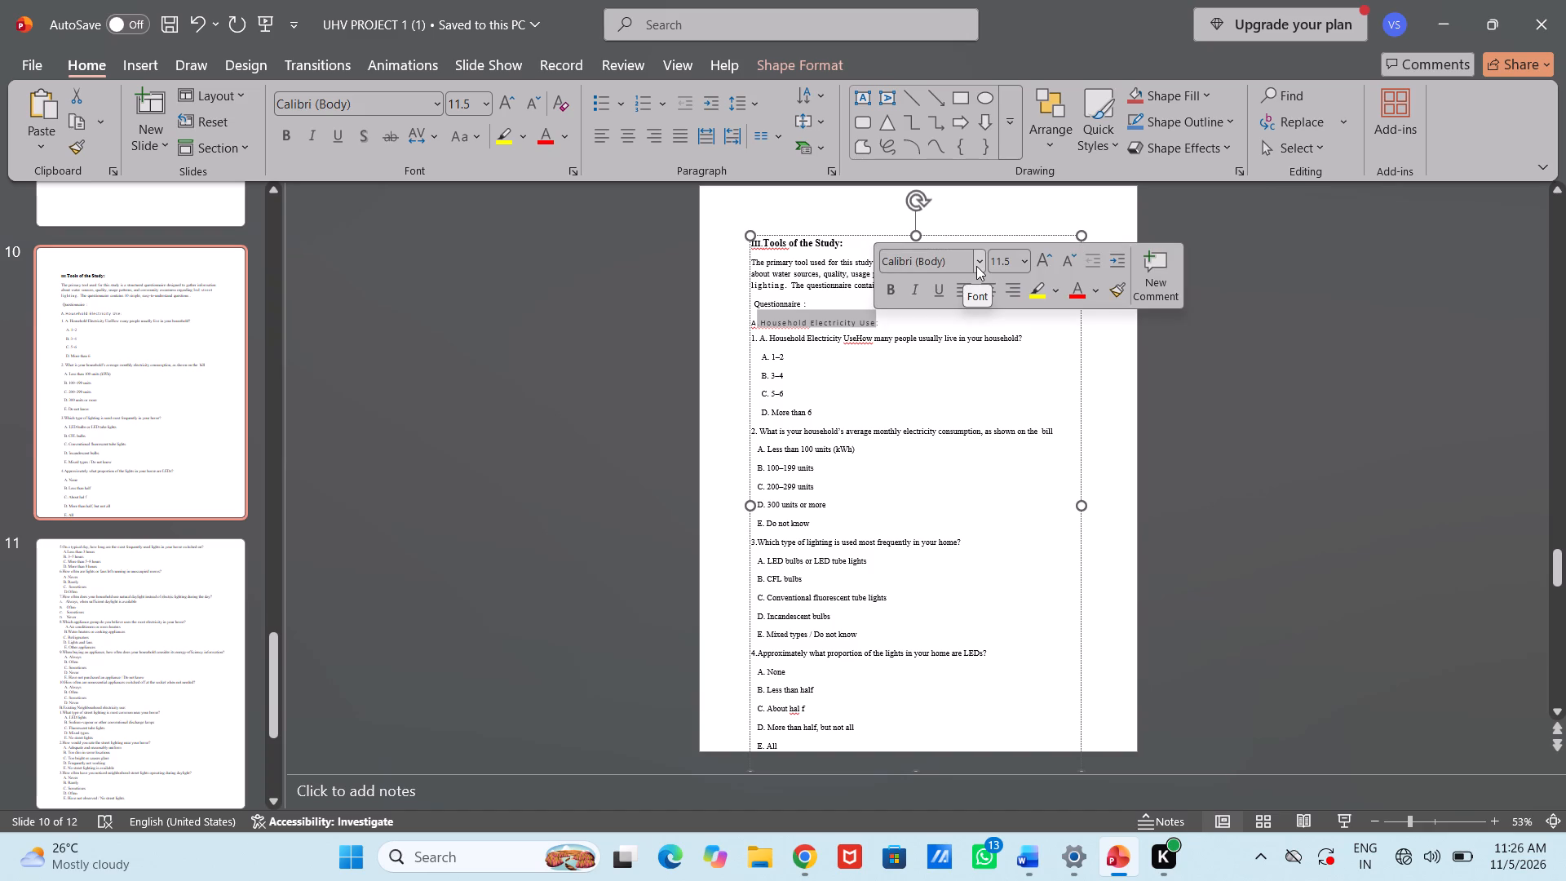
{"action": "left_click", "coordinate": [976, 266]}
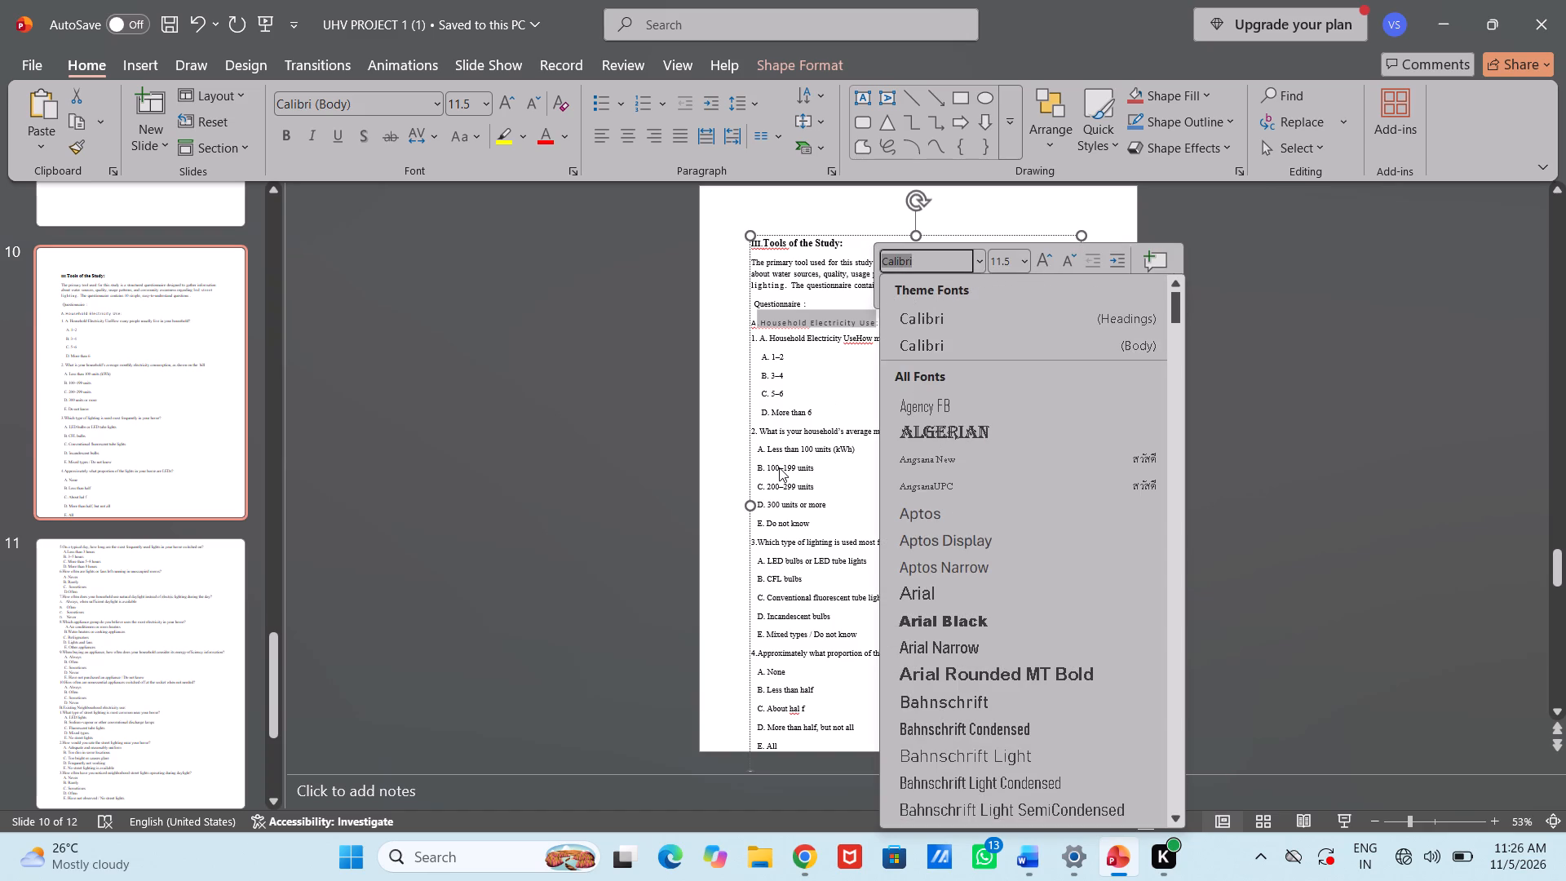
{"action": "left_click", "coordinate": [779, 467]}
On the Tools of the Study slide, set the "Household Electricity Use:" heading's font to Times New Roman, matching the questions below it.
{"action": "left_click_drag", "start_coordinate": [763, 431], "coordinate": [840, 487]}
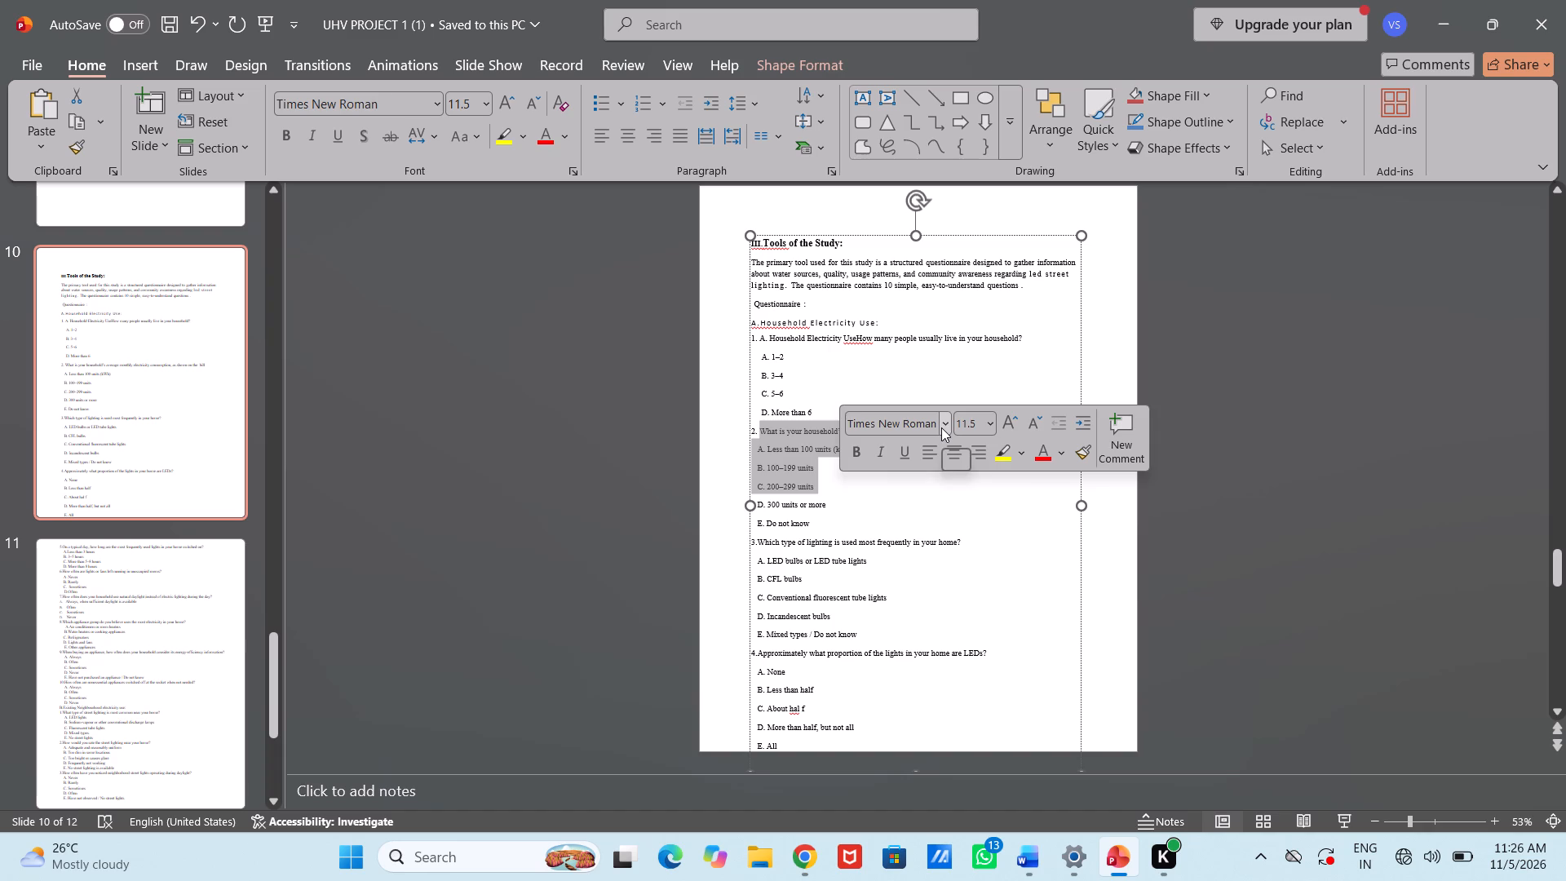
{"action": "left_click", "coordinate": [832, 635]}
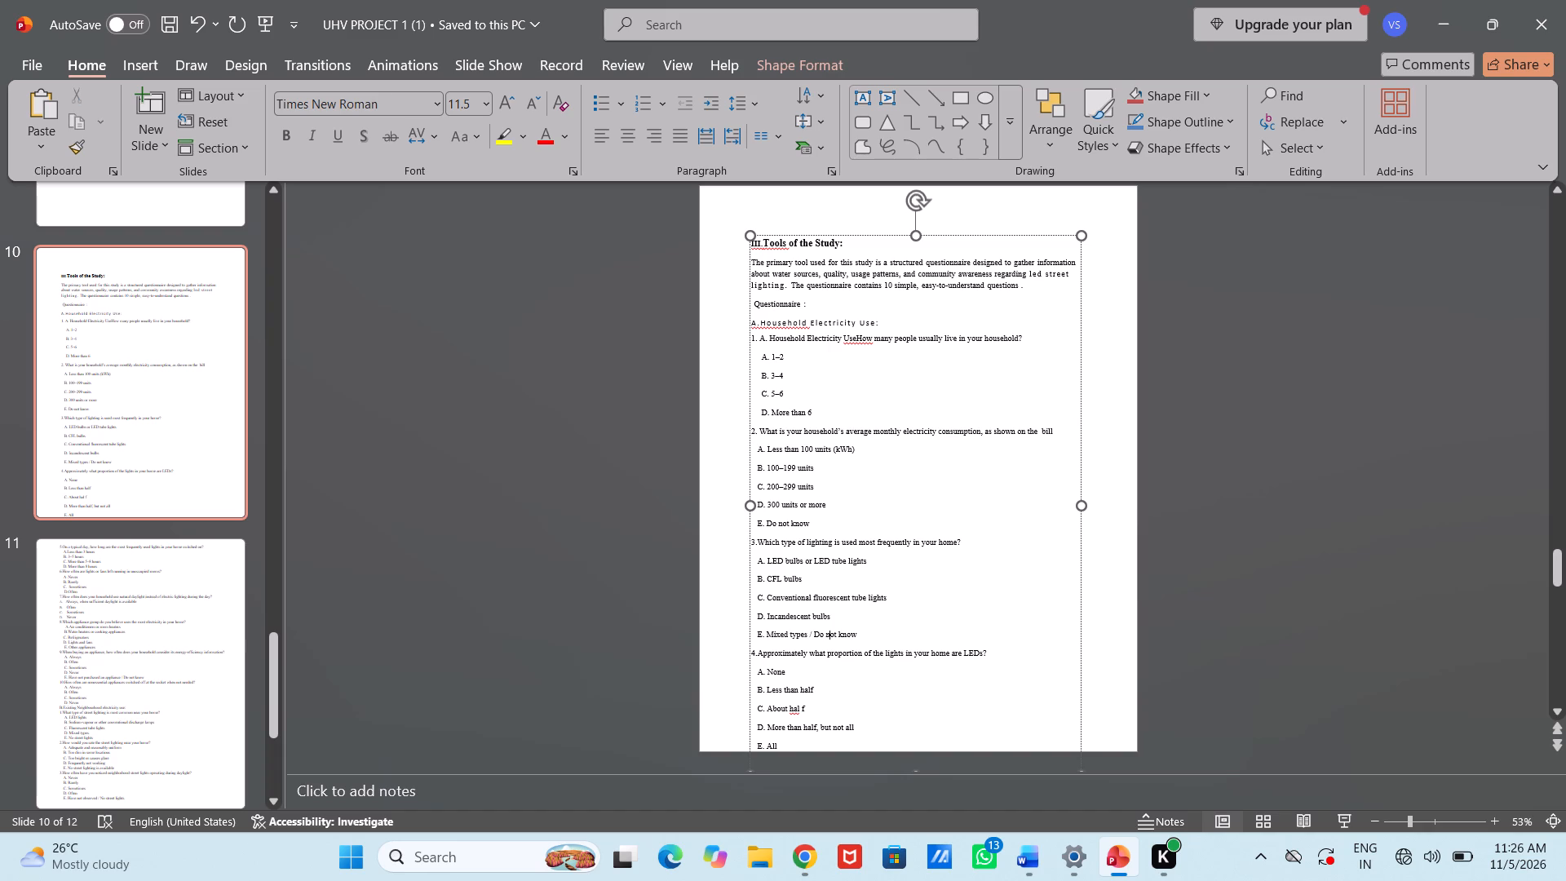
{"action": "left_click_drag", "start_coordinate": [761, 319], "coordinate": [879, 321]}
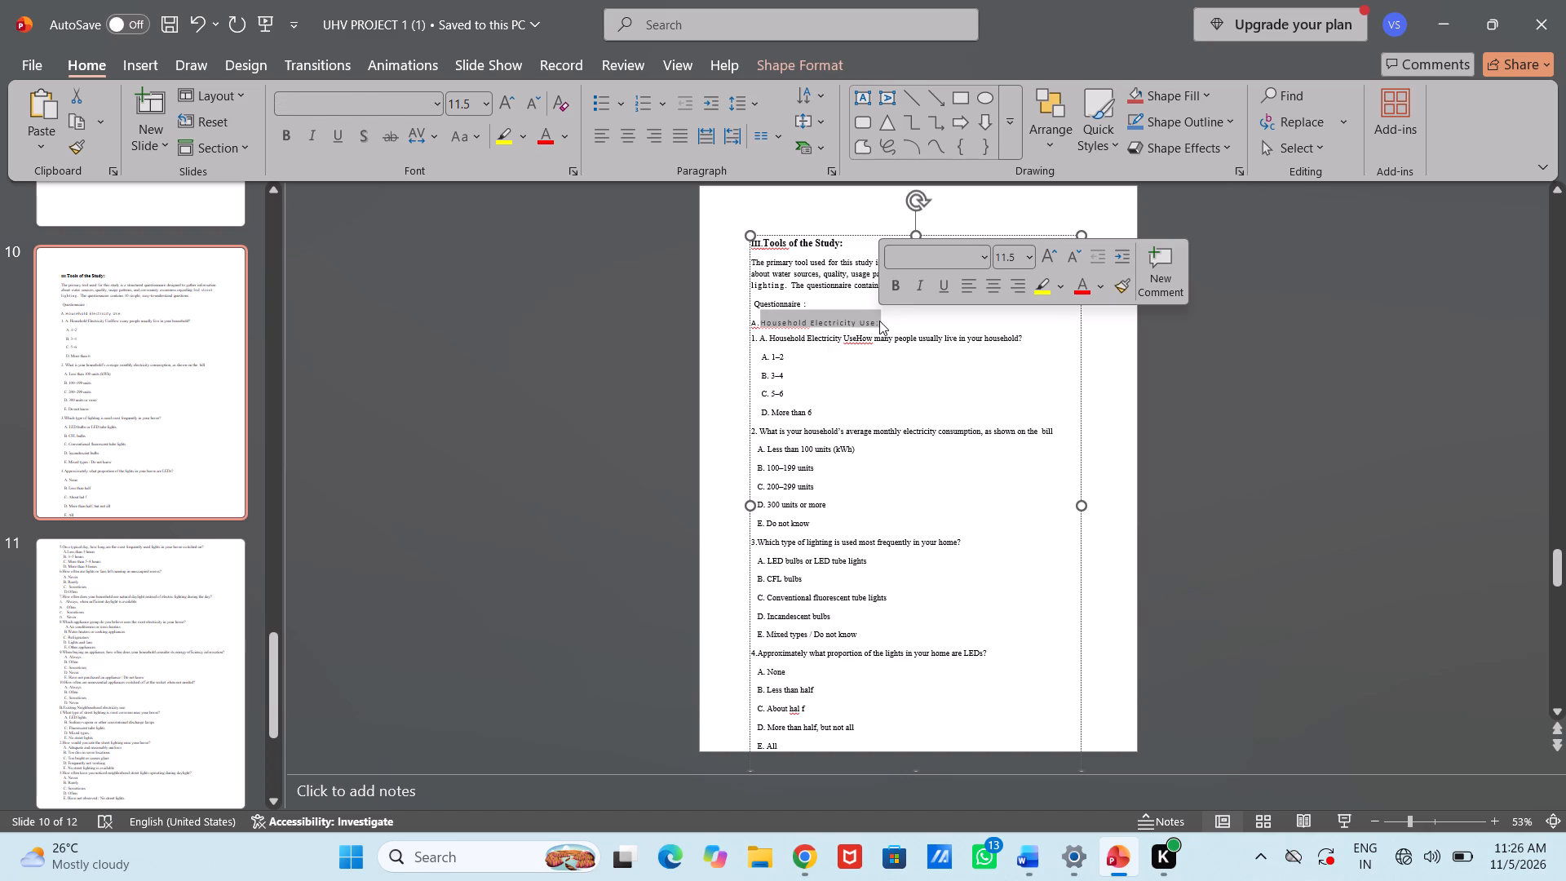
{"action": "left_click", "coordinate": [983, 261]}
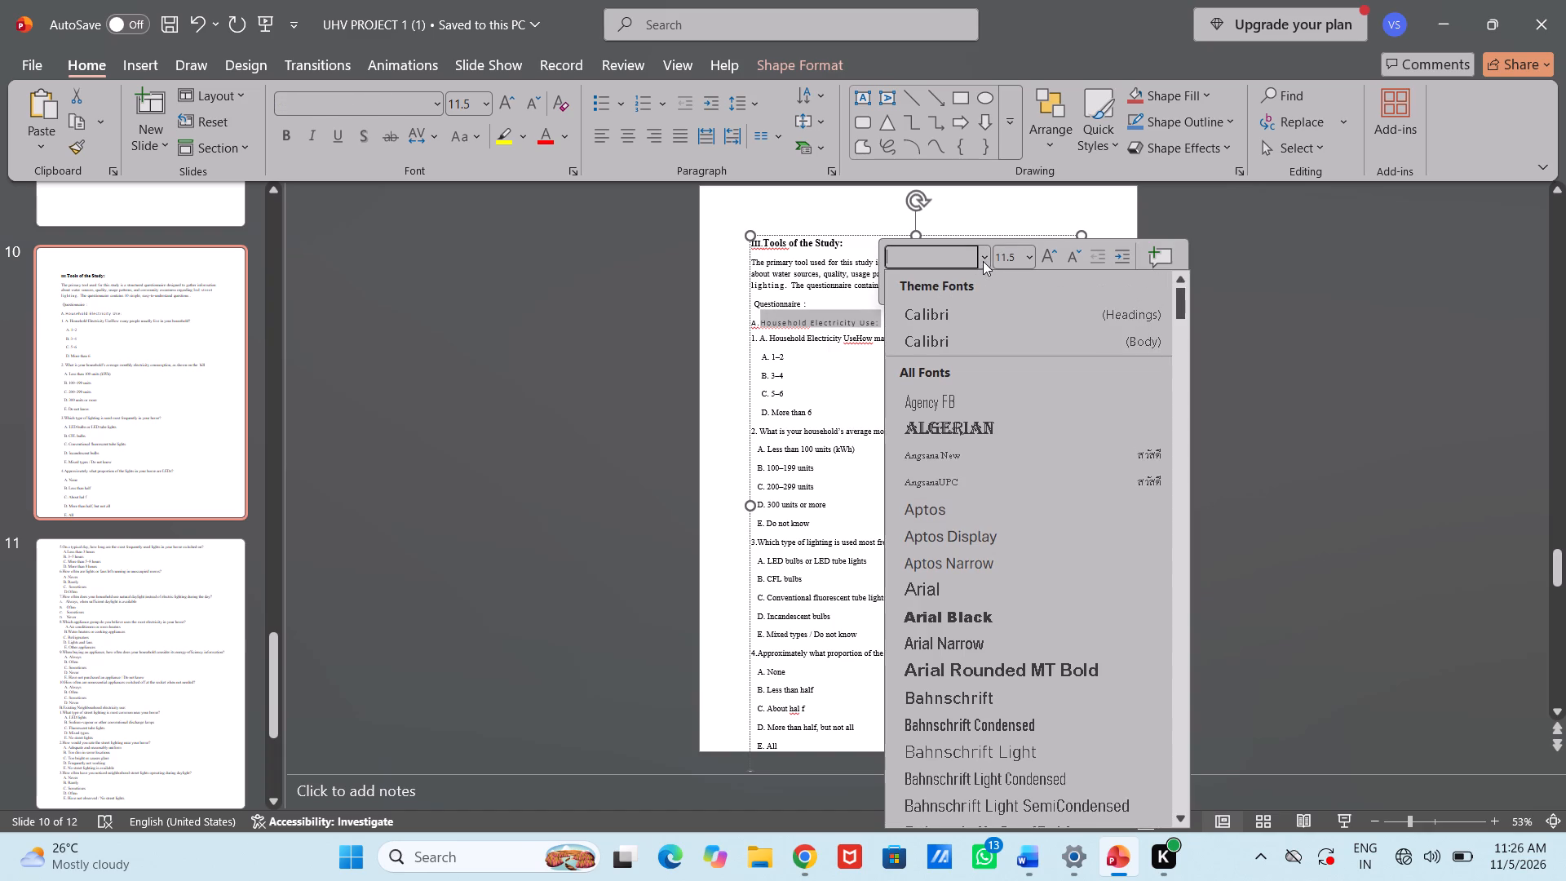
{"action": "scroll", "coordinate": [970, 621], "scroll_direction": "down", "scroll_amount": 1}
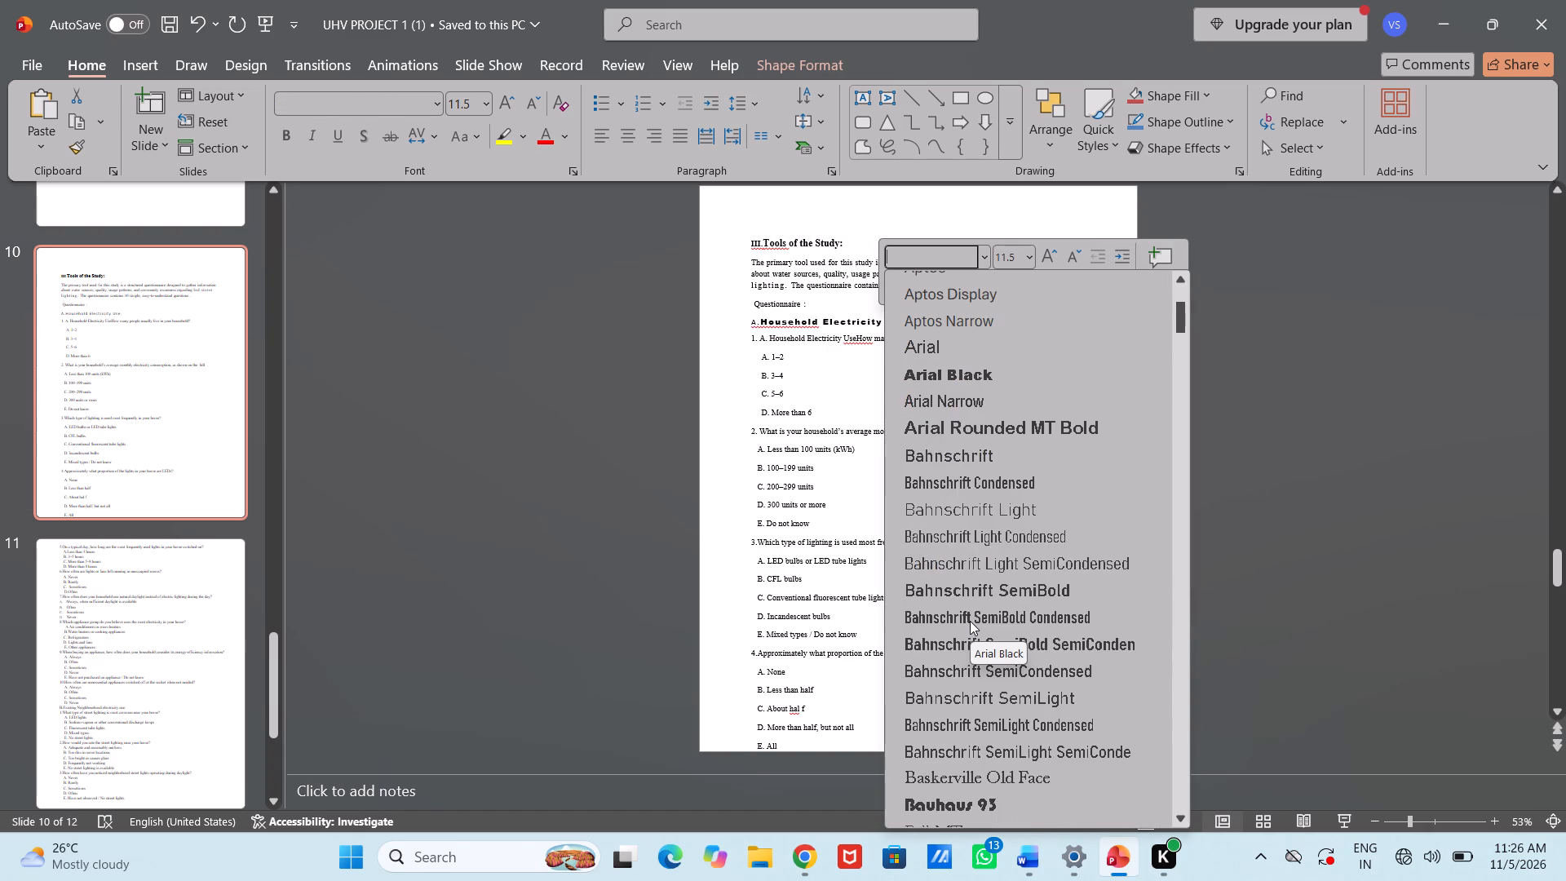
{"action": "scroll", "coordinate": [970, 621], "scroll_direction": "down", "scroll_amount": 3}
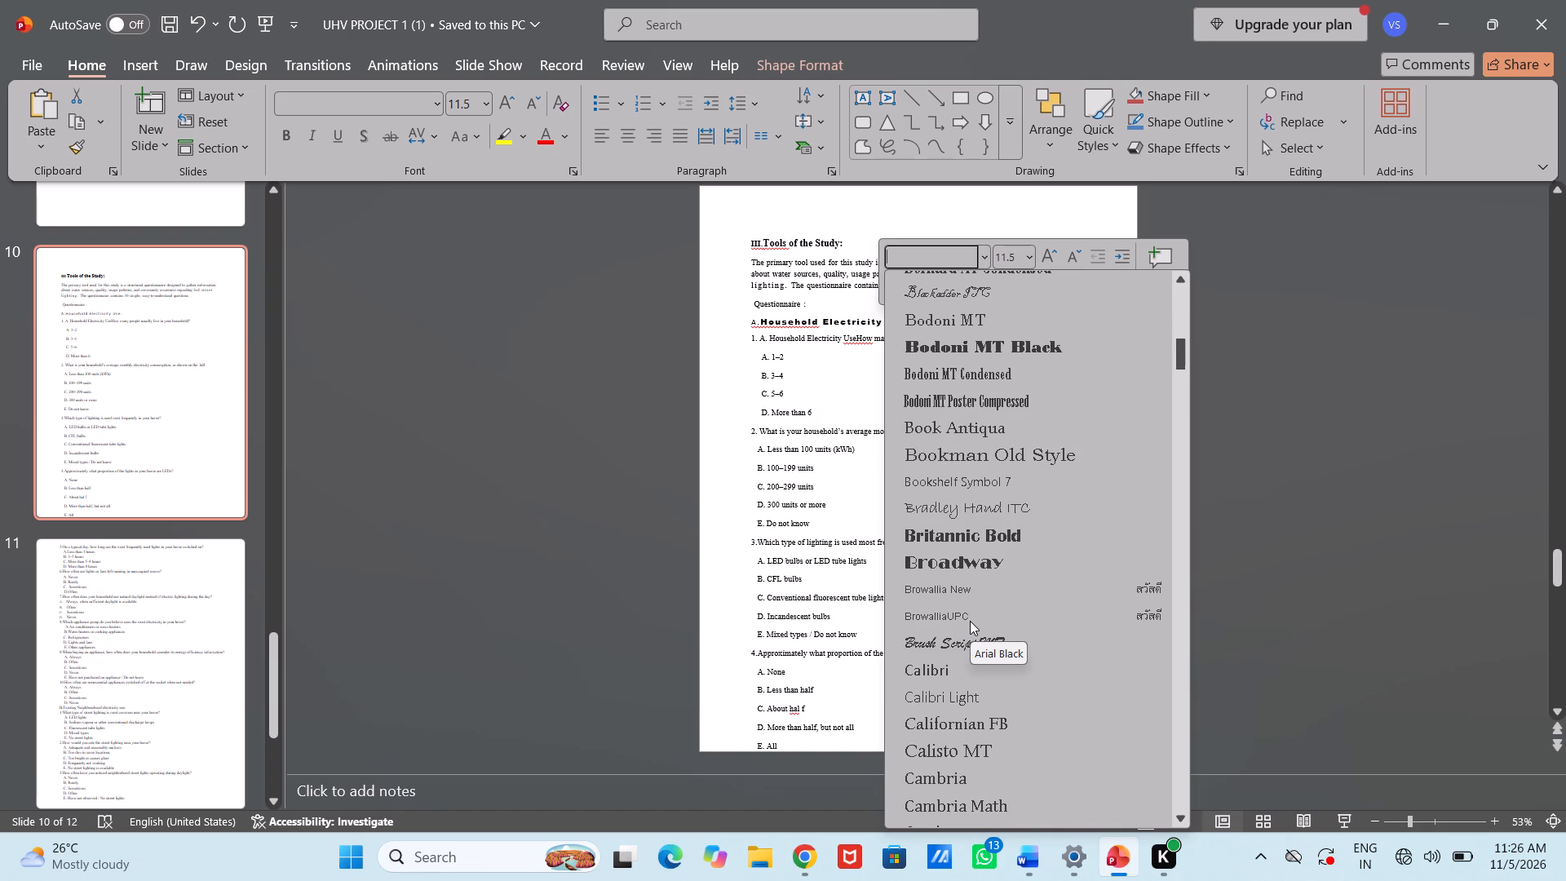
{"action": "scroll", "coordinate": [970, 621], "scroll_direction": "down", "scroll_amount": 2}
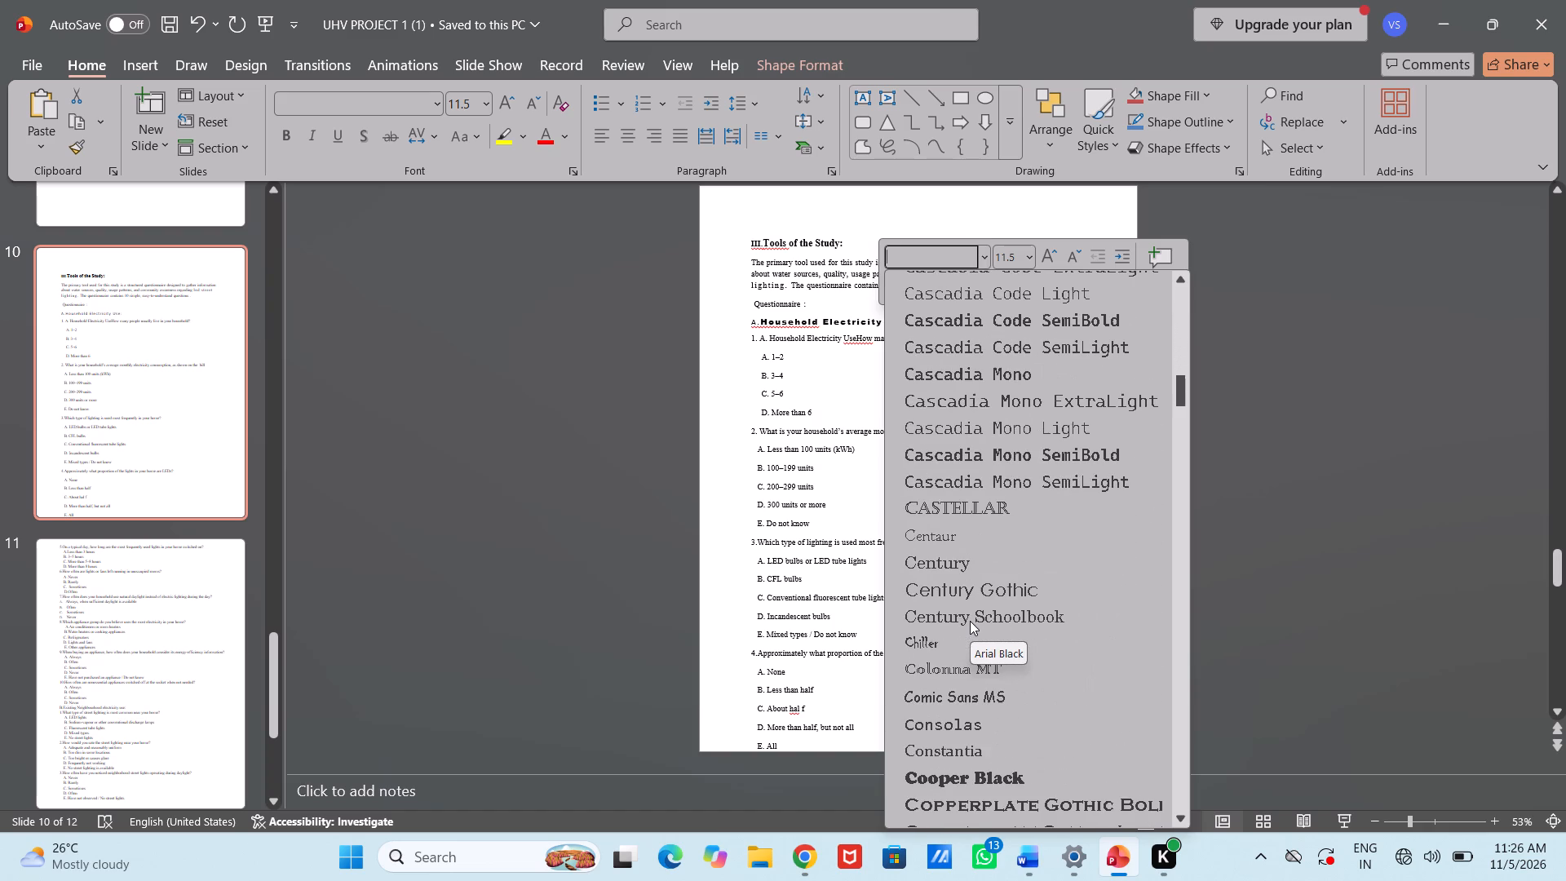
{"action": "scroll", "coordinate": [970, 621], "scroll_direction": "down", "scroll_amount": 2}
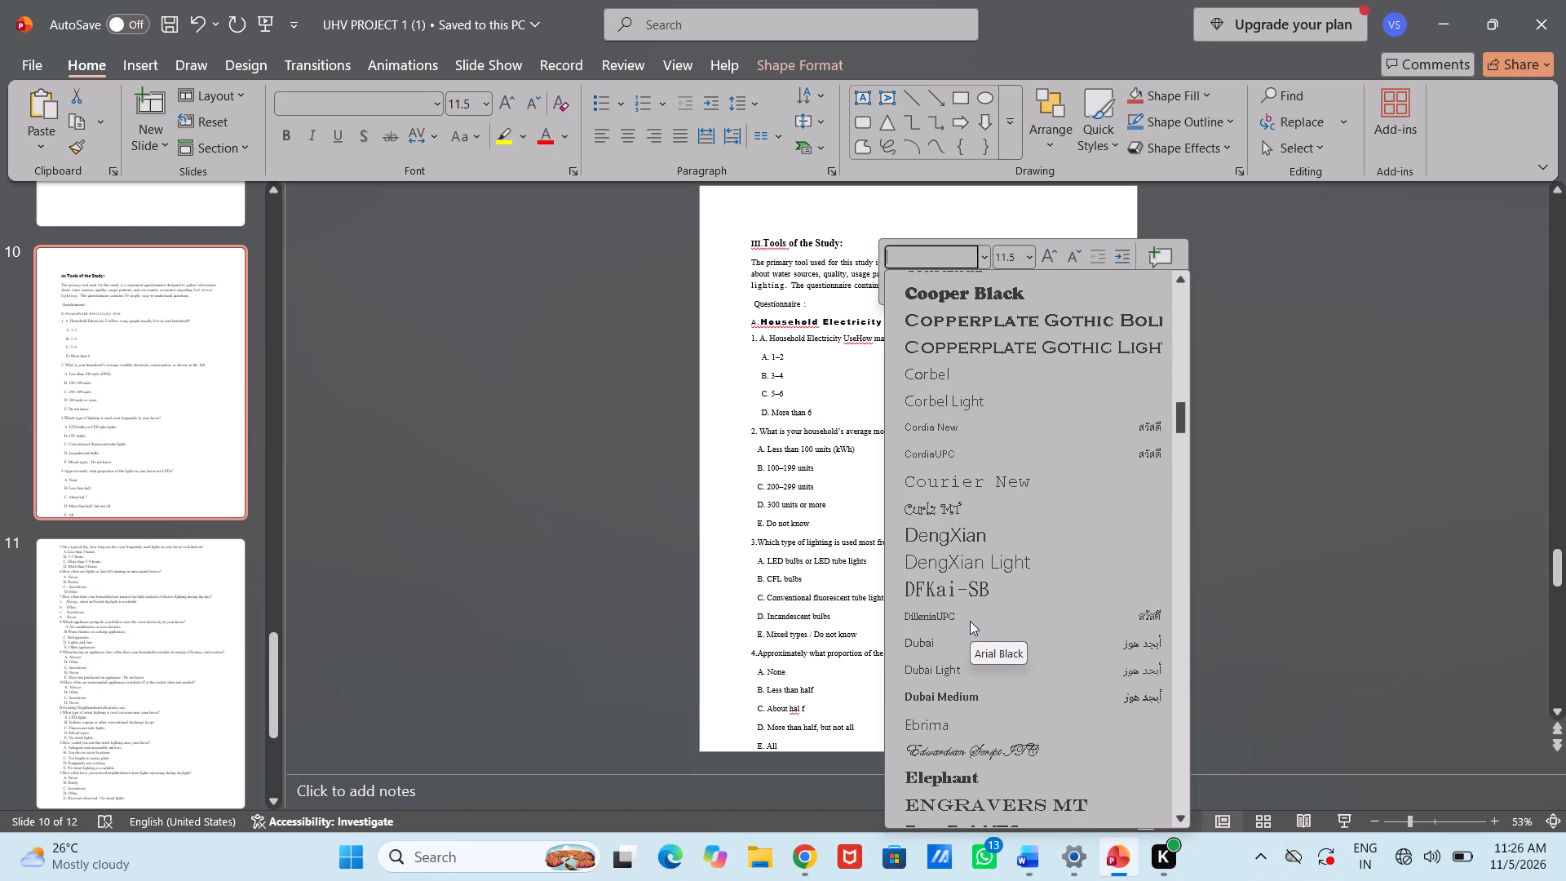
{"action": "scroll", "coordinate": [970, 621], "scroll_direction": "down", "scroll_amount": 3}
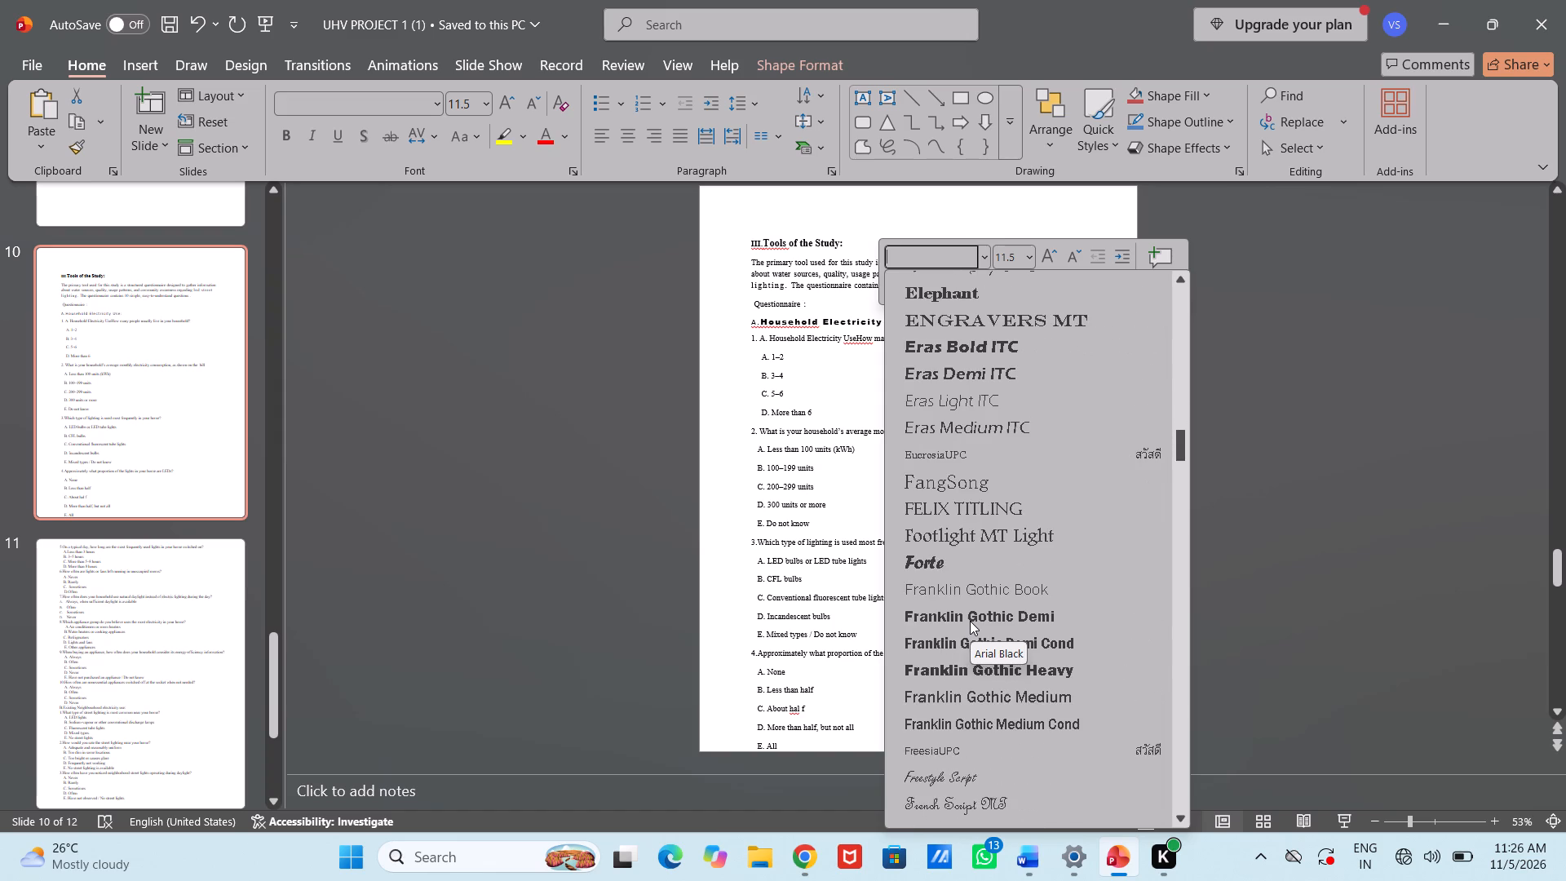
{"action": "scroll", "coordinate": [970, 621], "scroll_direction": "down", "scroll_amount": 2}
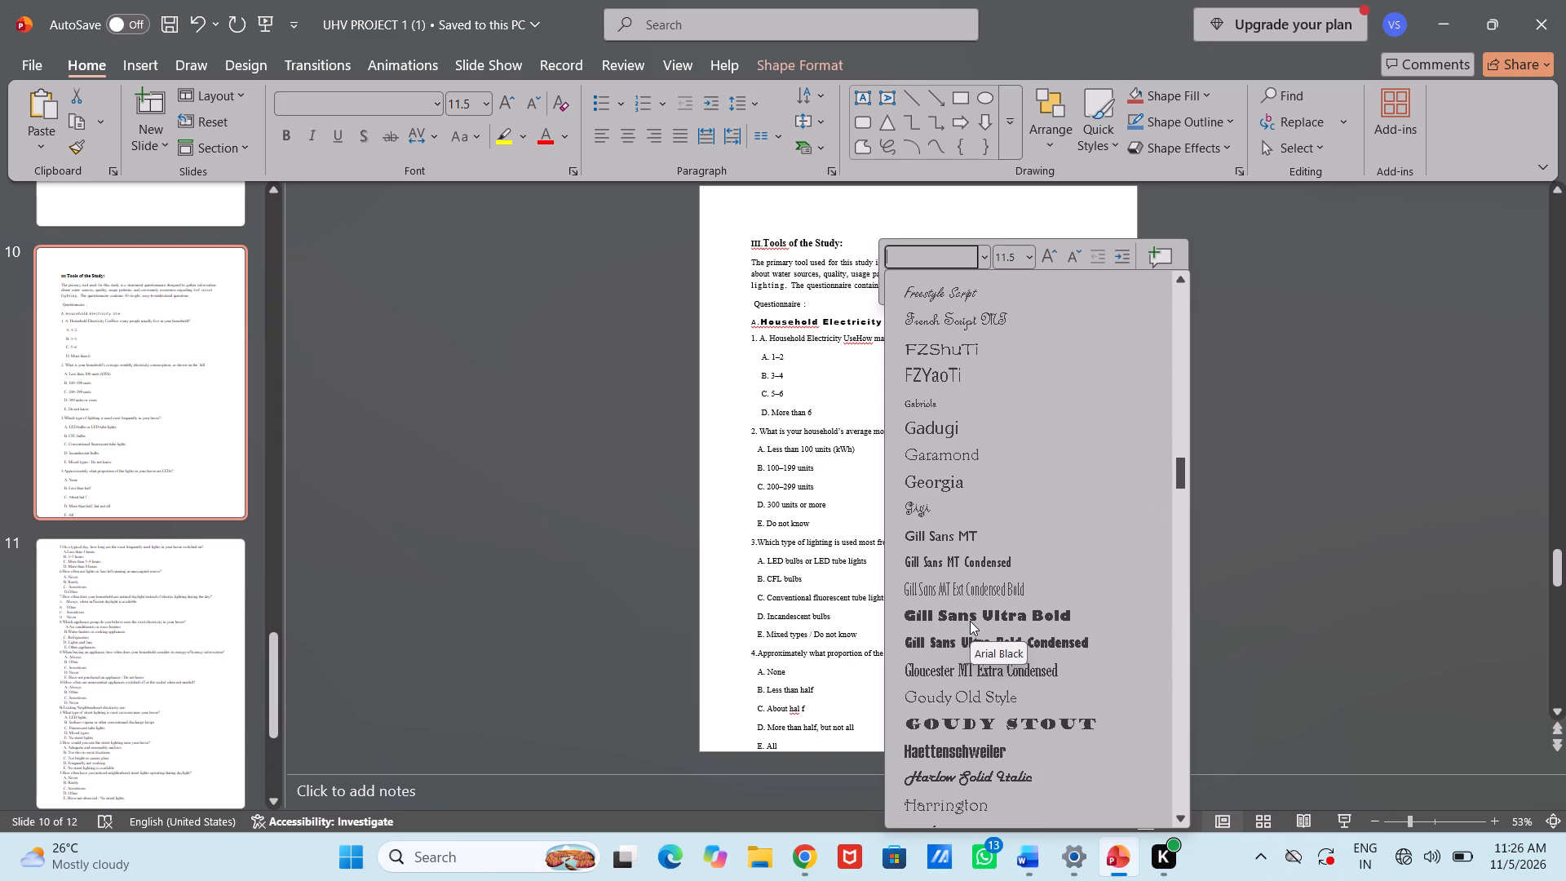
{"action": "scroll", "coordinate": [970, 621], "scroll_direction": "down", "scroll_amount": 1}
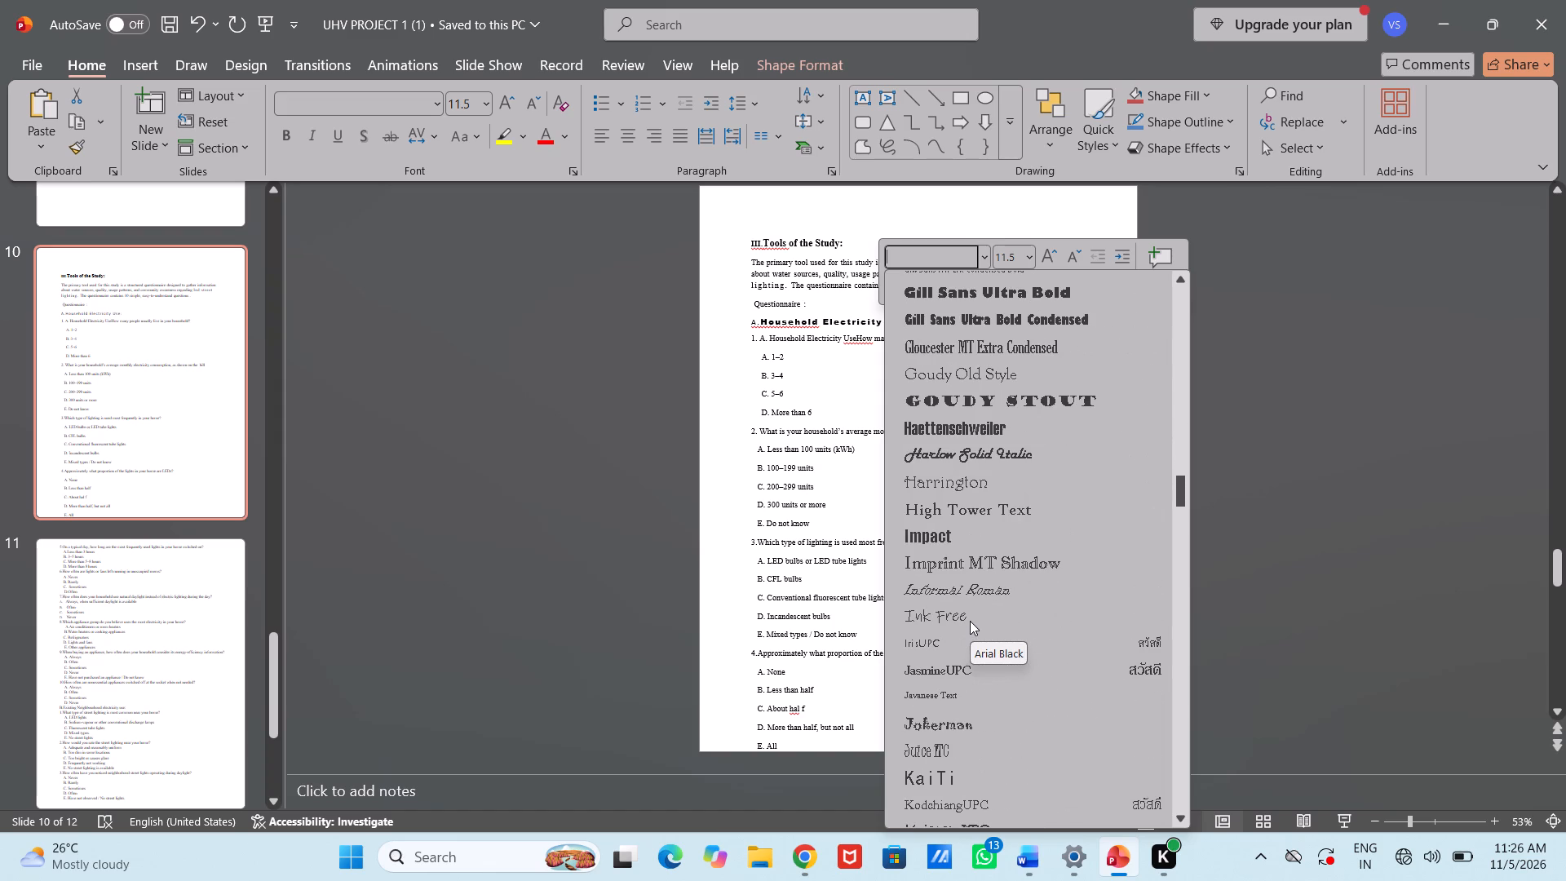
{"action": "scroll", "coordinate": [970, 621], "scroll_direction": "down", "scroll_amount": 1}
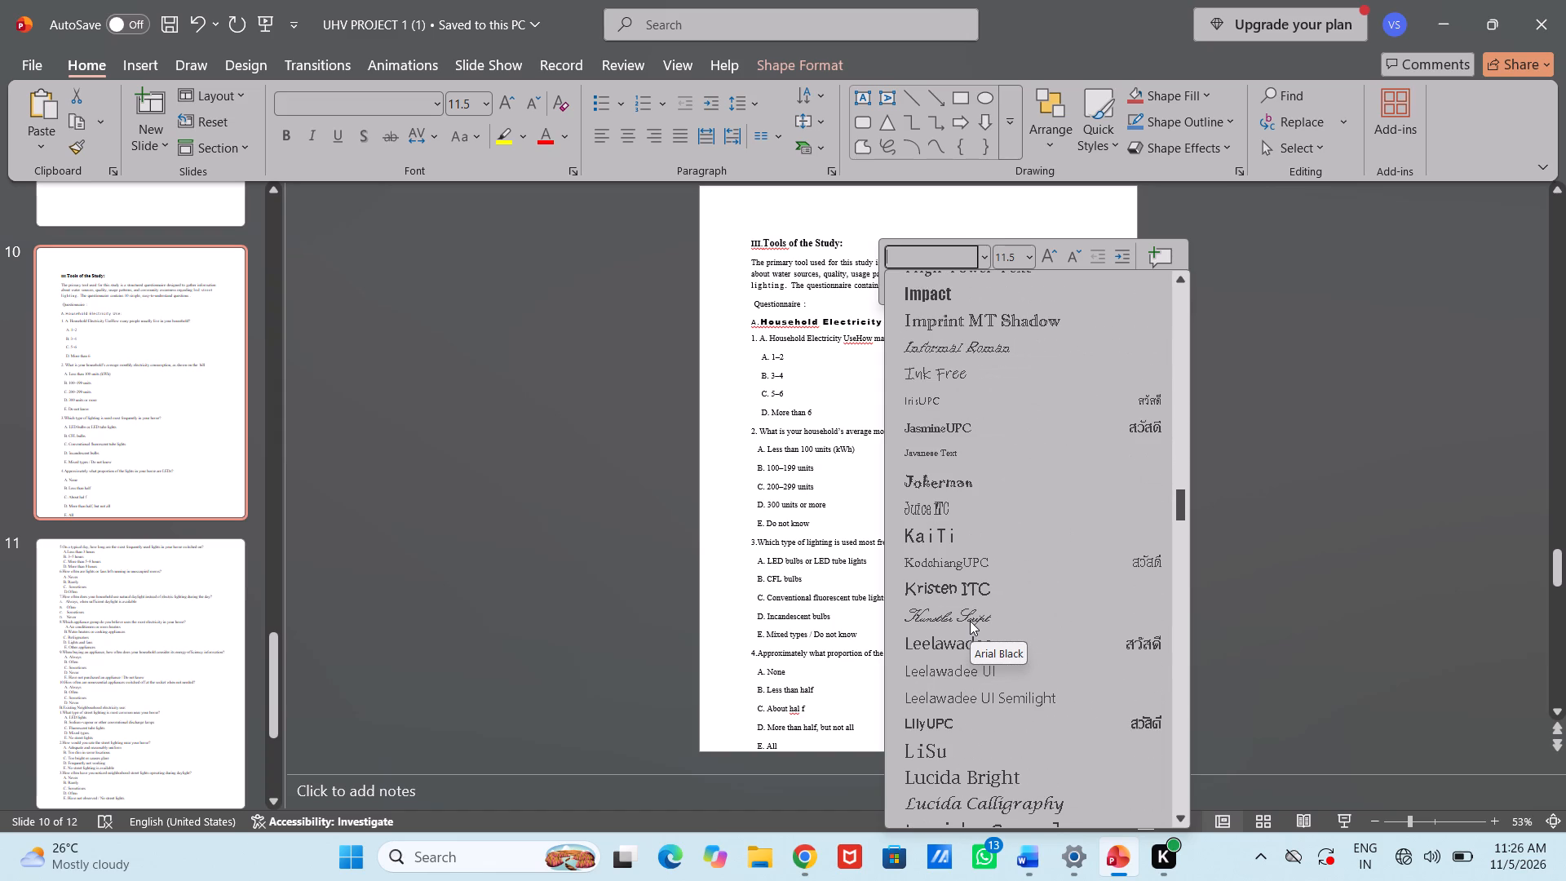
{"action": "scroll", "coordinate": [970, 621], "scroll_direction": "down", "scroll_amount": 2}
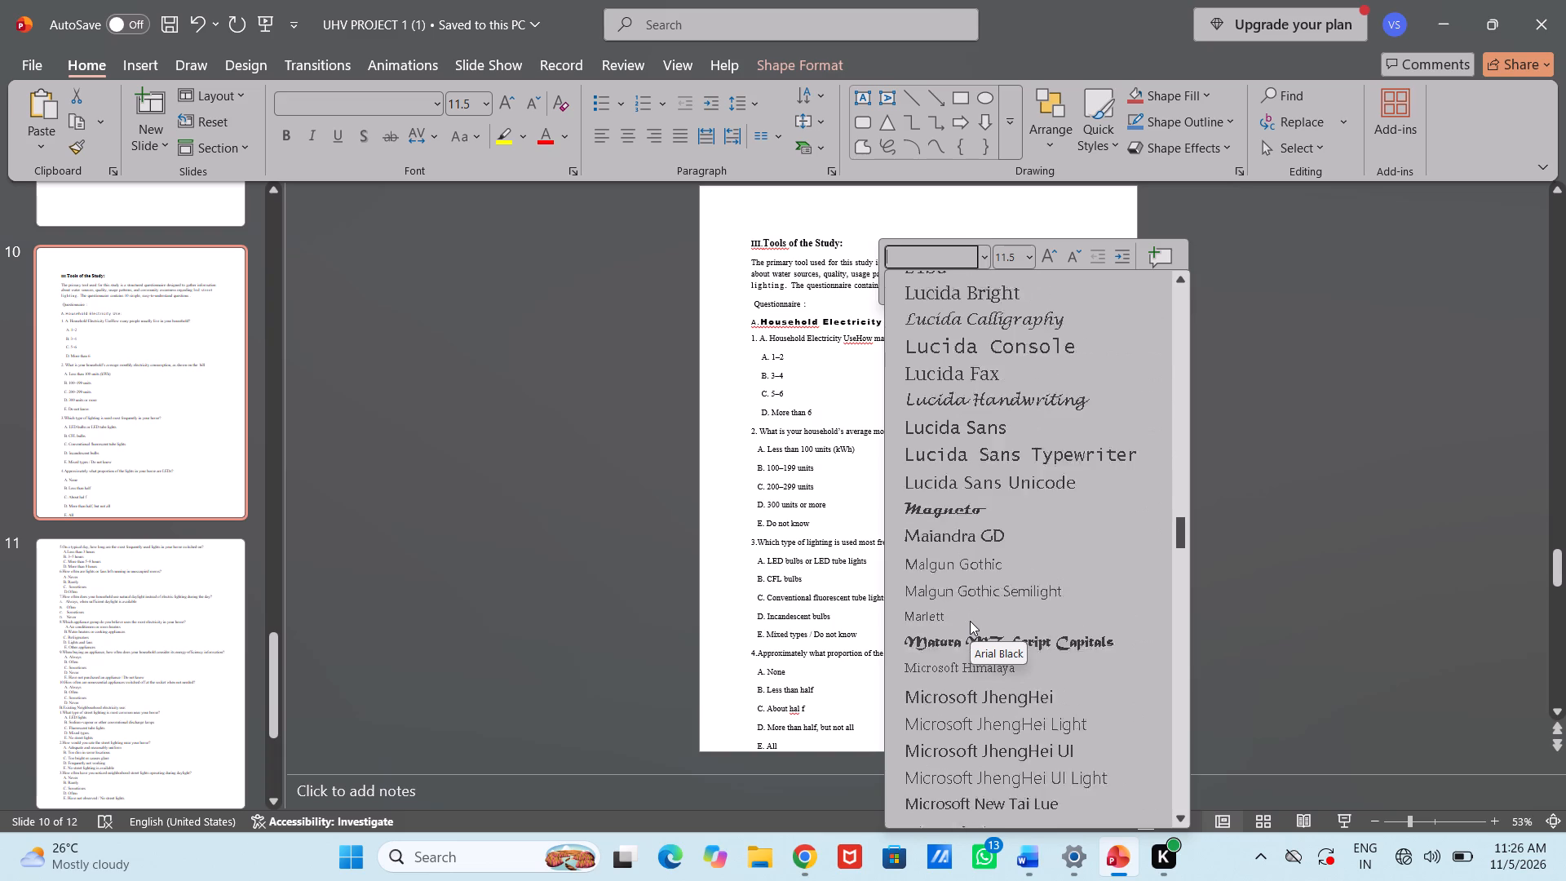
{"action": "scroll", "coordinate": [970, 621], "scroll_direction": "down", "scroll_amount": 2}
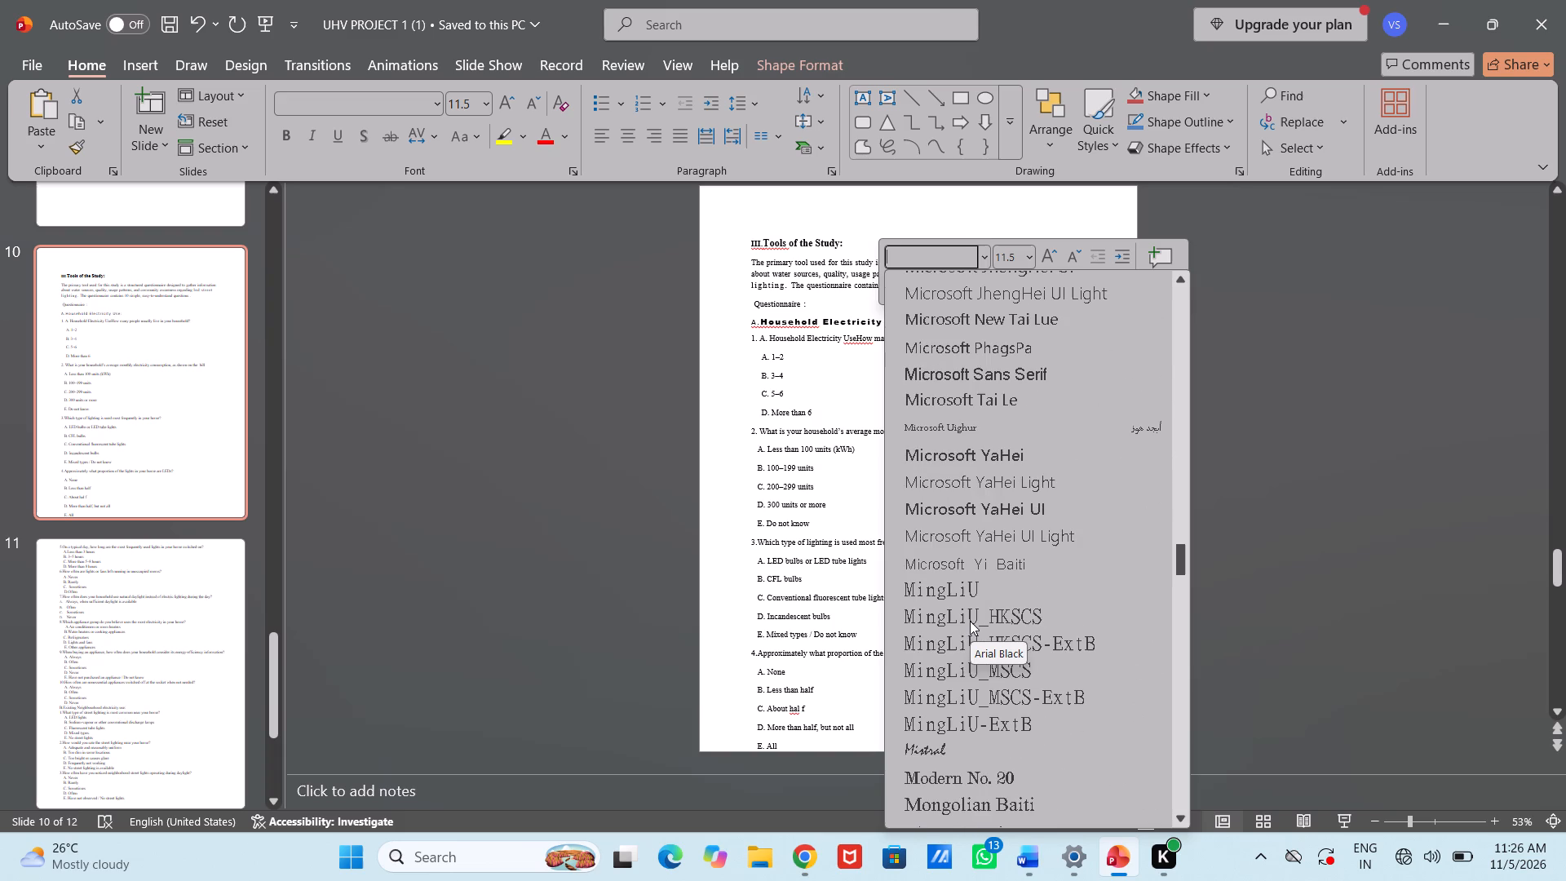
{"action": "scroll", "coordinate": [970, 621], "scroll_direction": "down", "scroll_amount": 4}
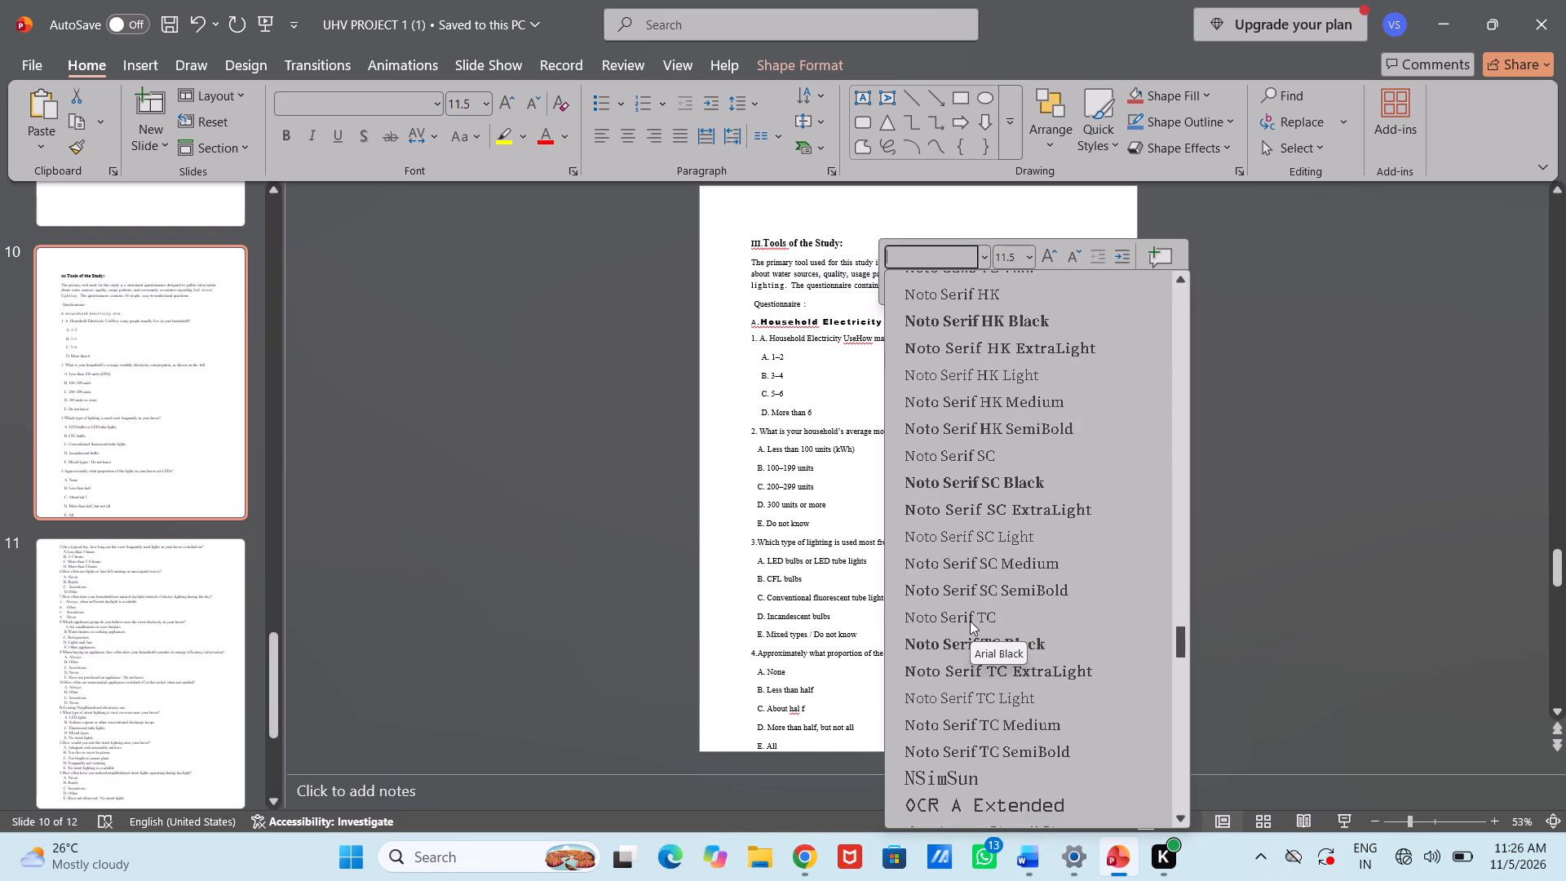
{"action": "scroll", "coordinate": [970, 621], "scroll_direction": "down", "scroll_amount": 3}
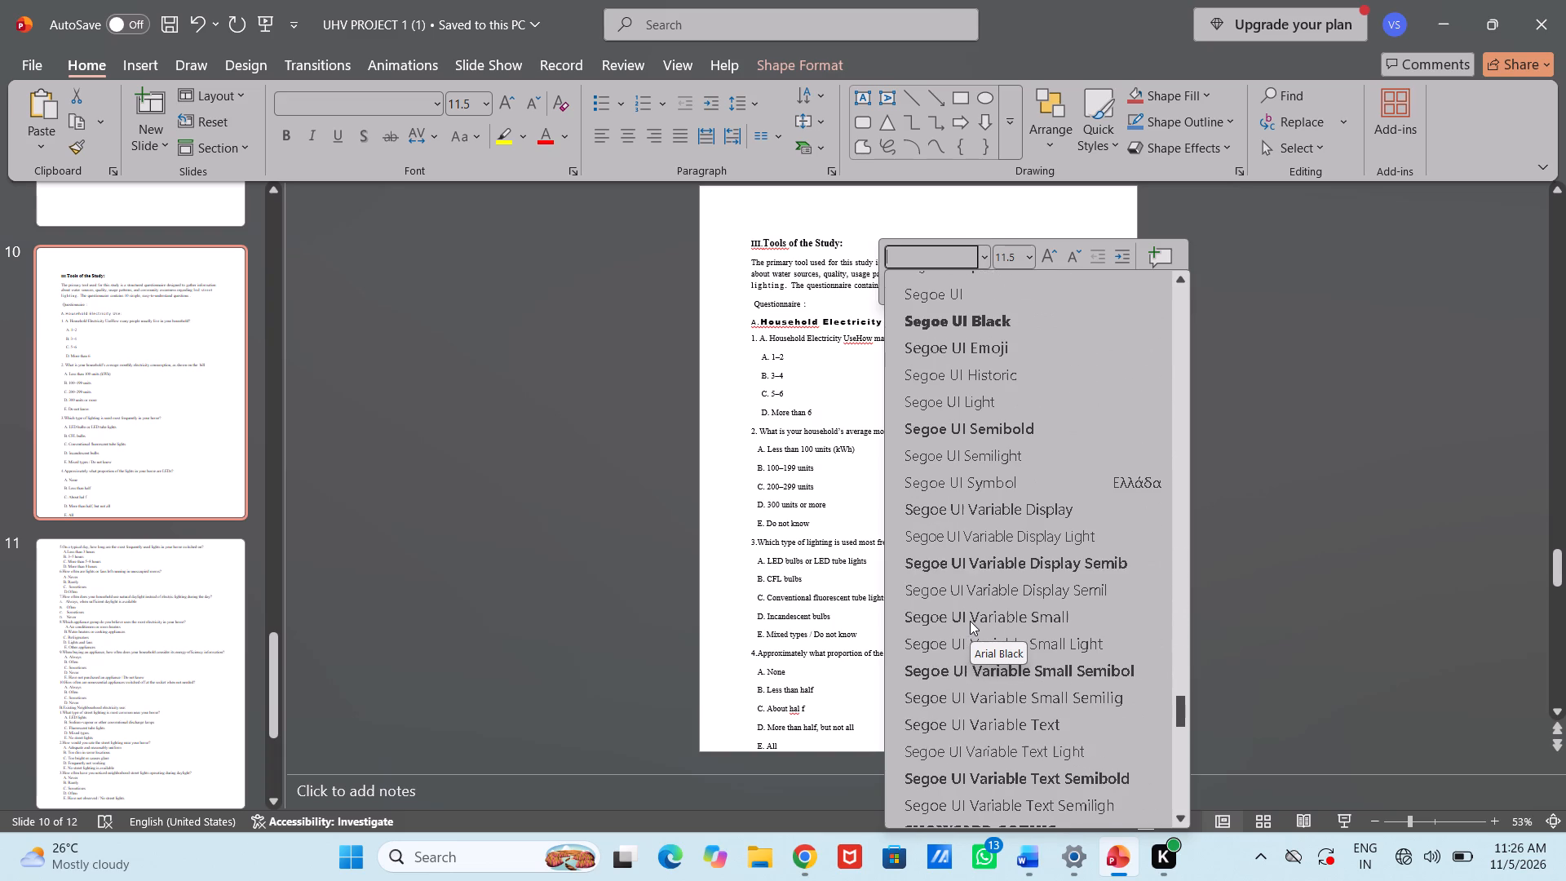
{"action": "scroll", "coordinate": [970, 621], "scroll_direction": "down", "scroll_amount": 5}
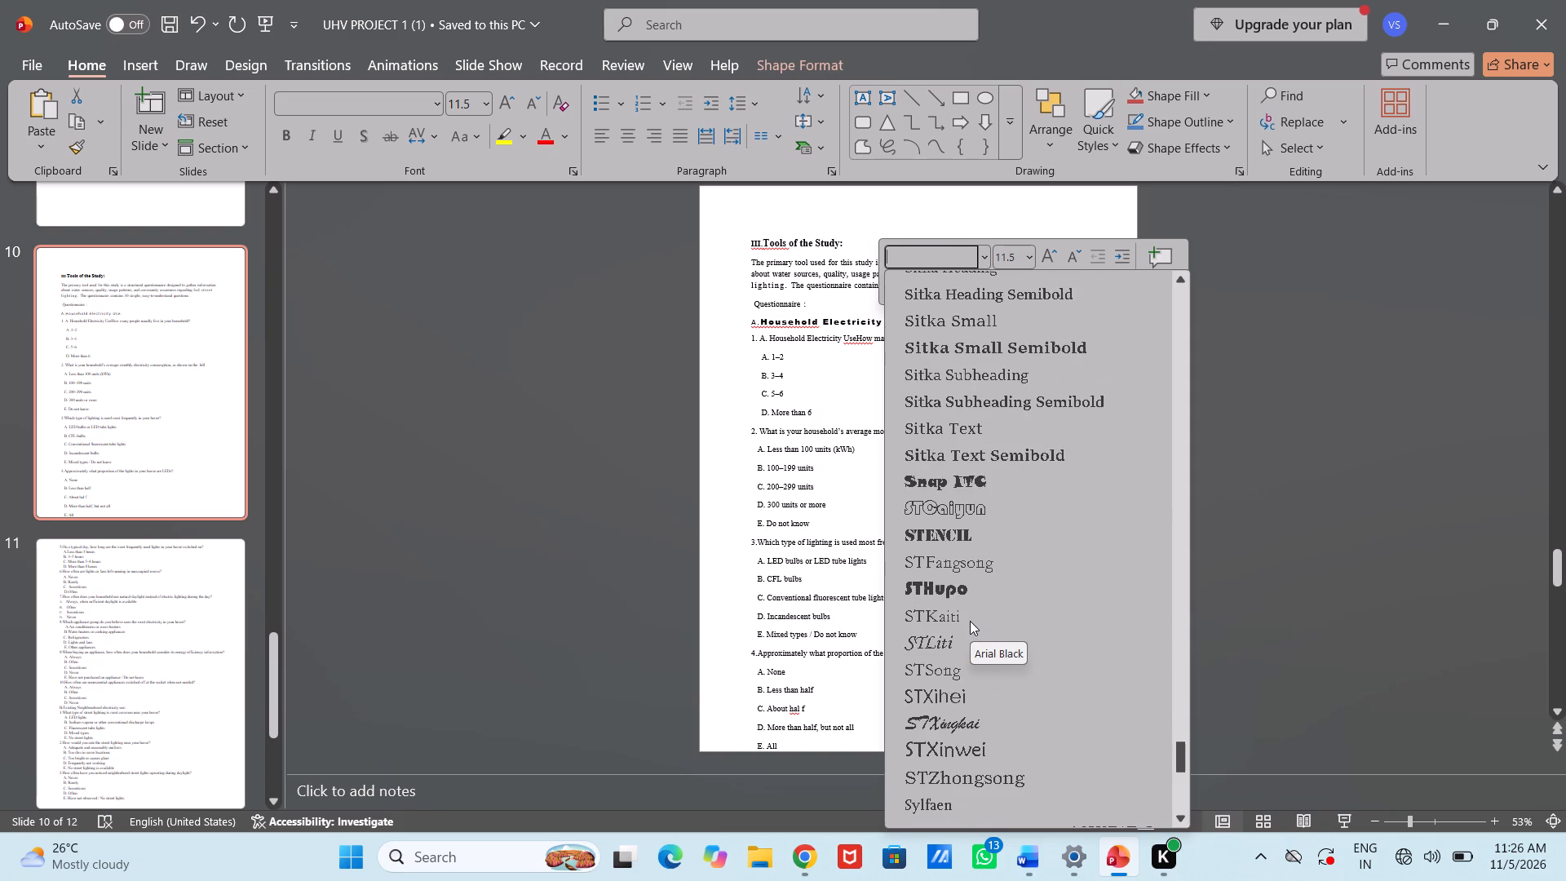
{"action": "scroll", "coordinate": [970, 621], "scroll_direction": "down", "scroll_amount": 2}
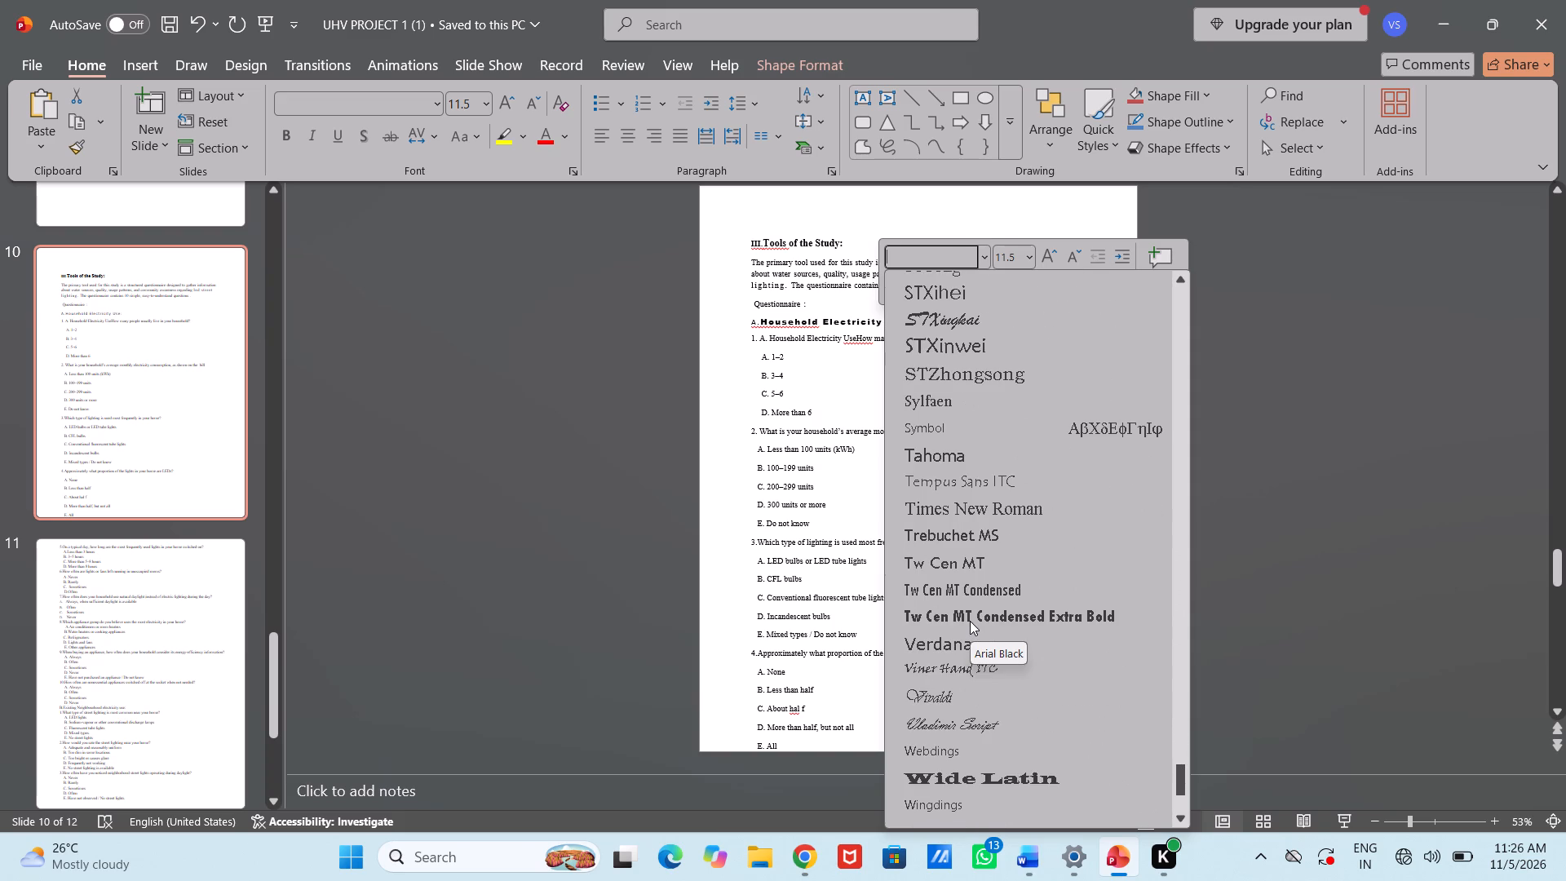
{"action": "scroll", "coordinate": [980, 696], "scroll_direction": "down", "scroll_amount": 1}
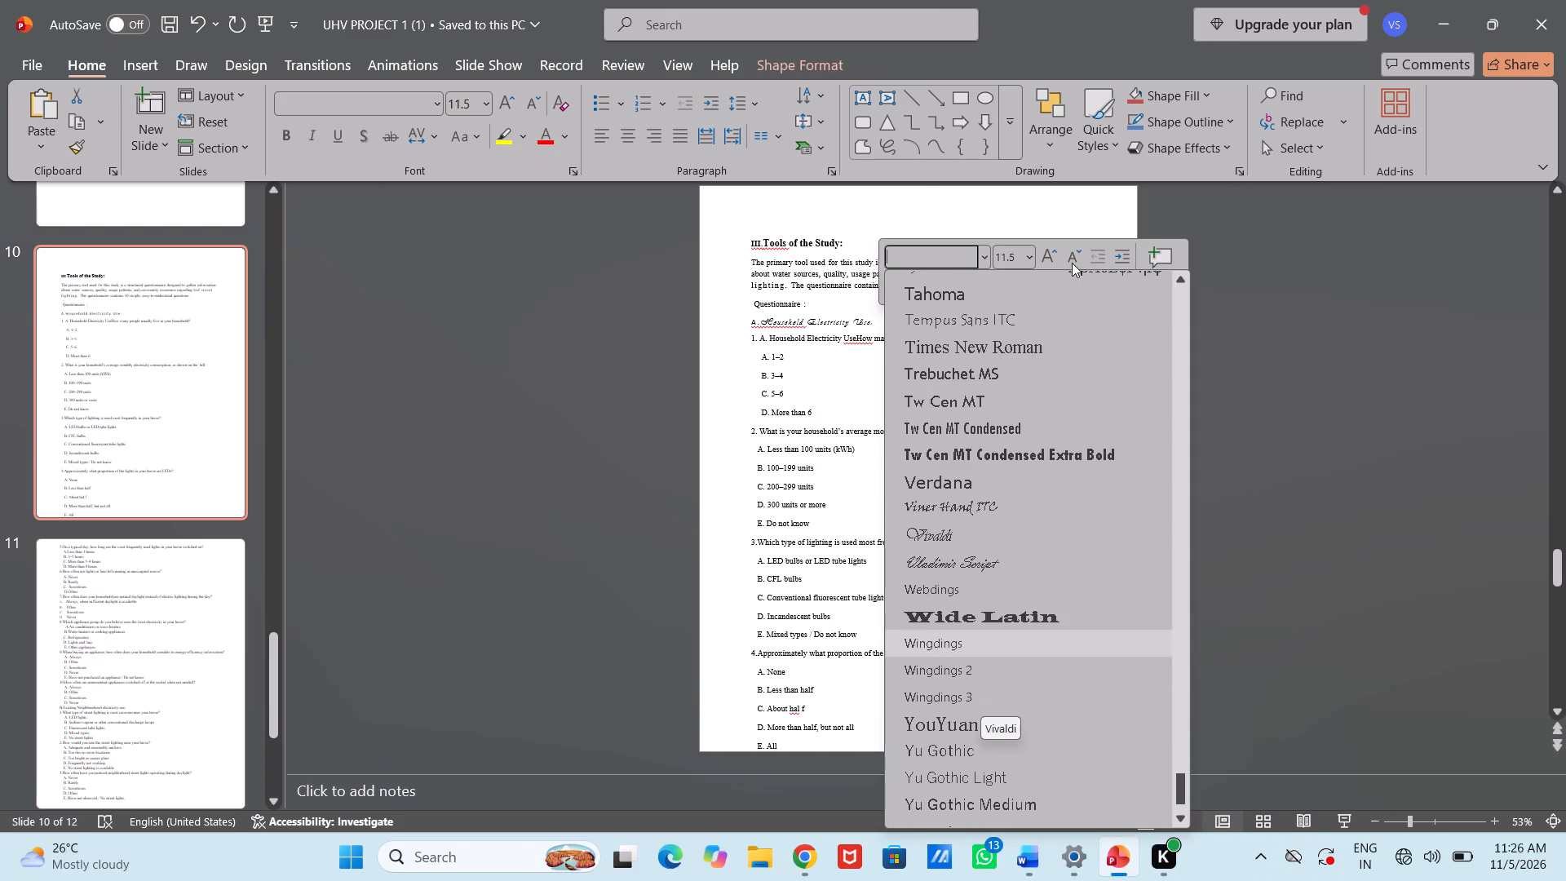
{"action": "left_click", "coordinate": [1031, 340]}
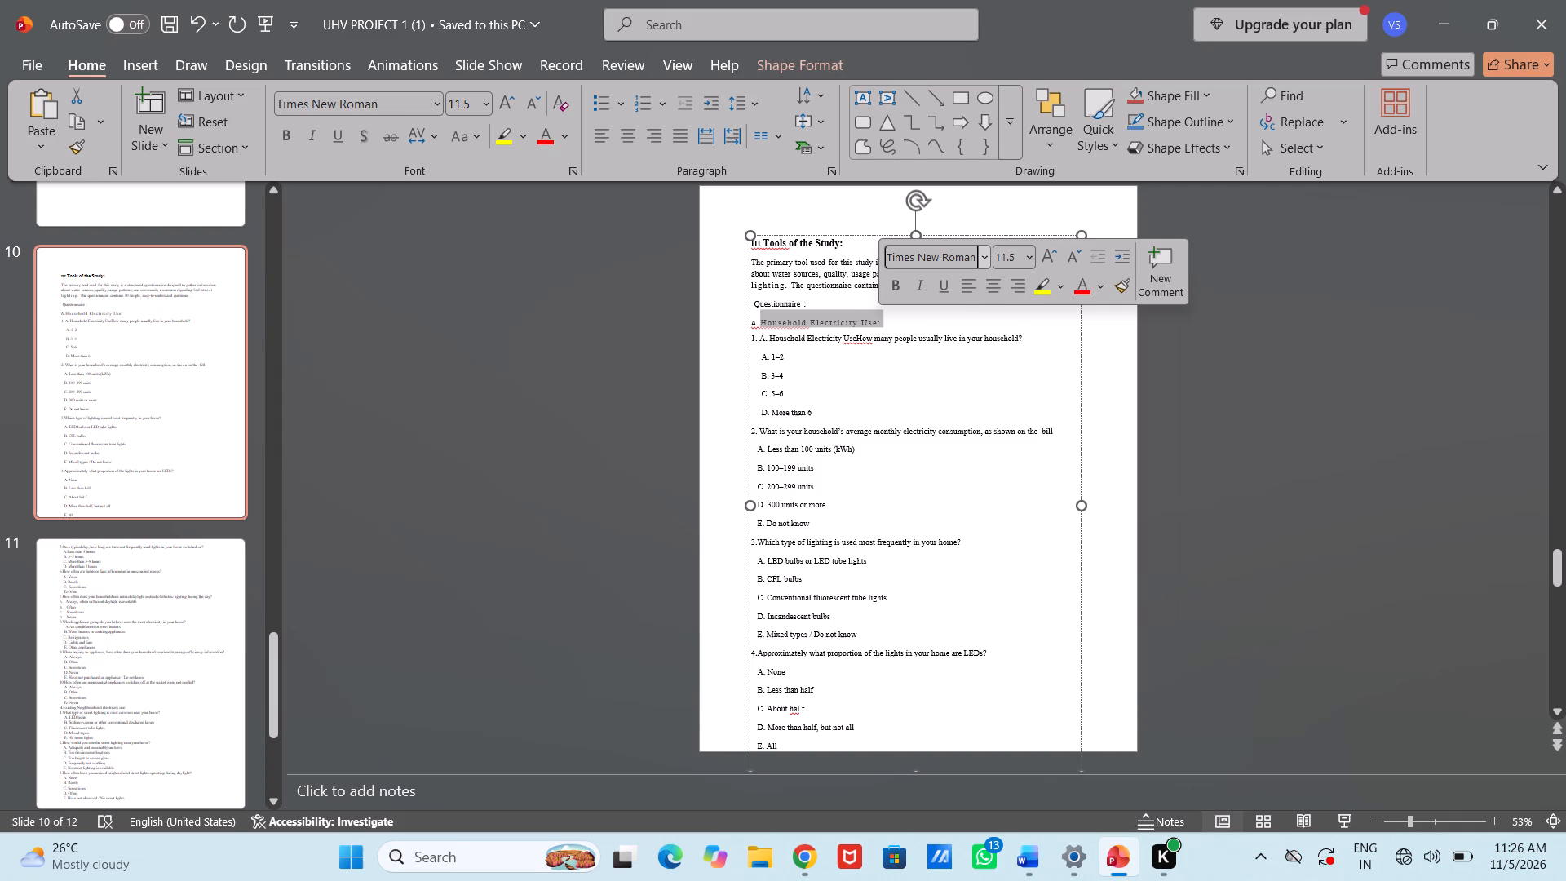
{"action": "left_click", "coordinate": [833, 392]}
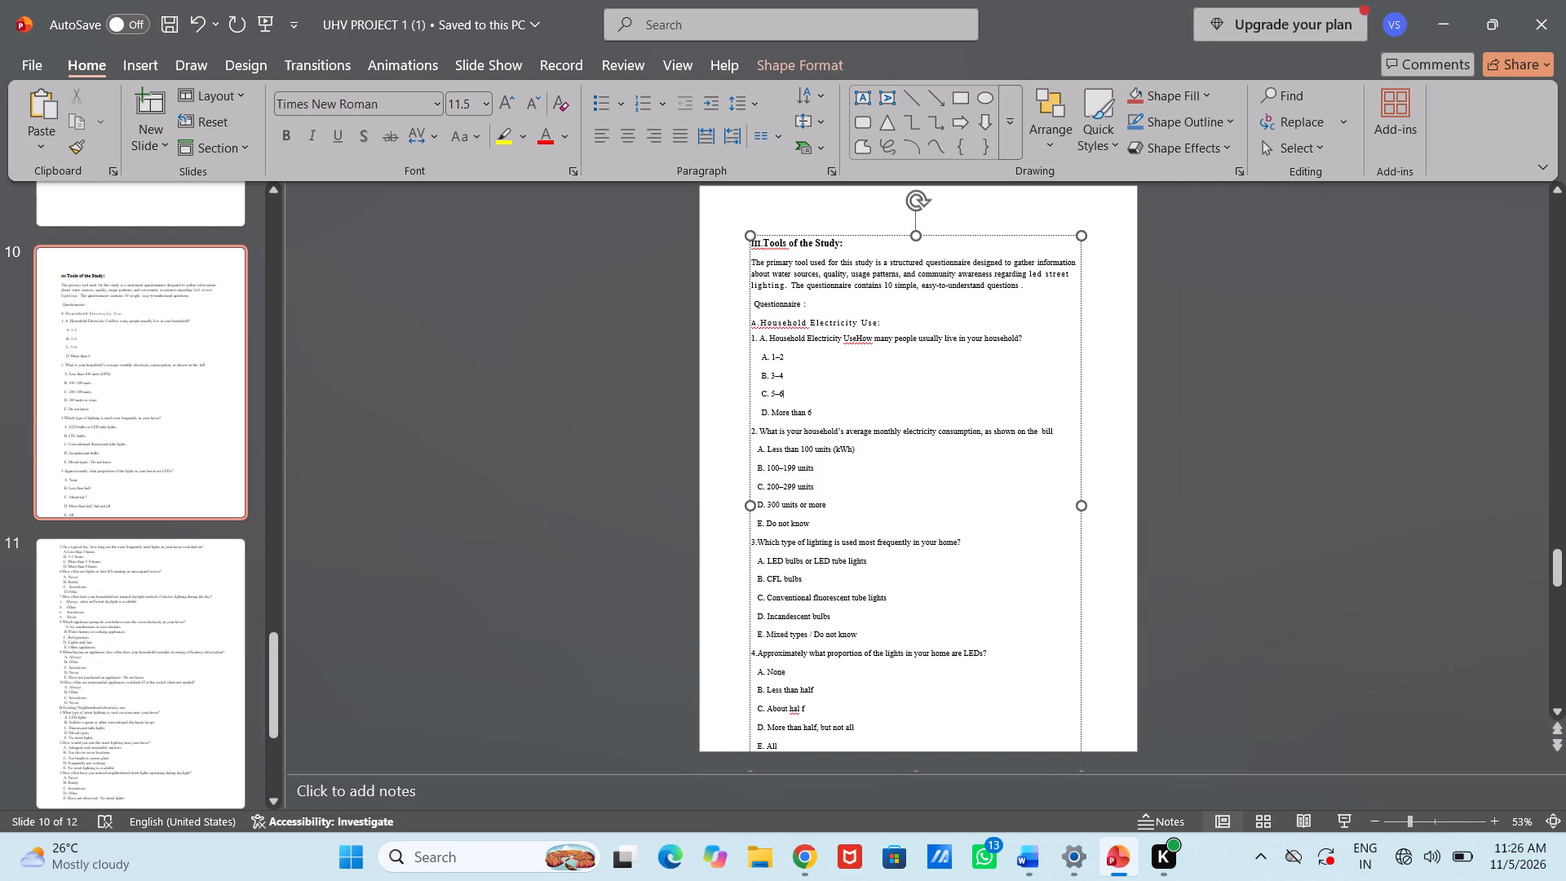
Set the font of all the questionnaire text on slide 12 to Times New Roman.
{"action": "scroll", "coordinate": [116, 674], "scroll_direction": "down", "scroll_amount": 10}
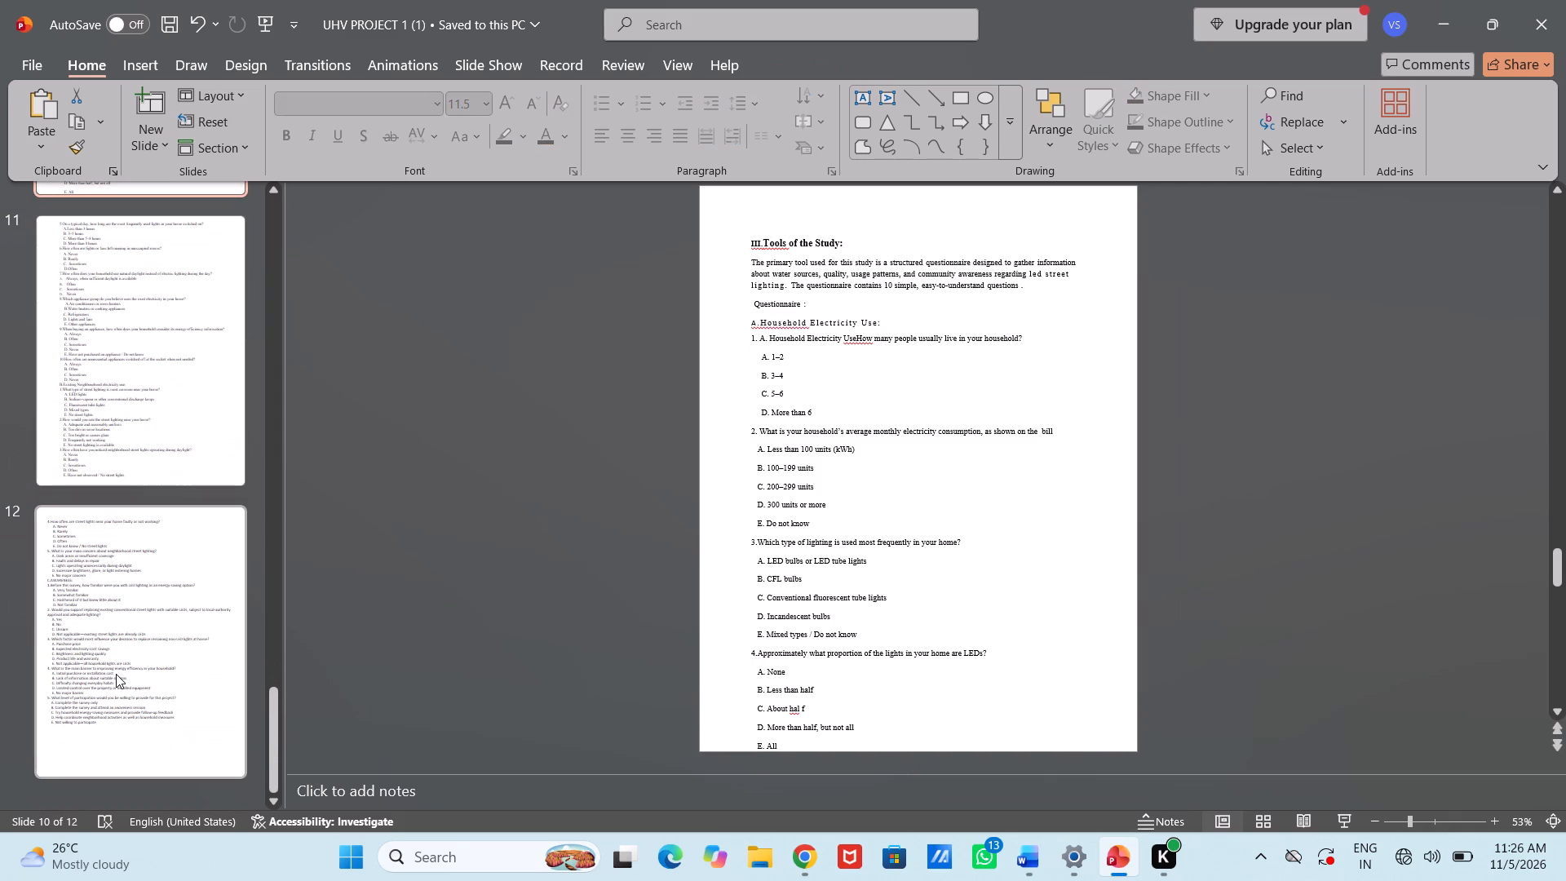
{"action": "left_click", "coordinate": [116, 674]}
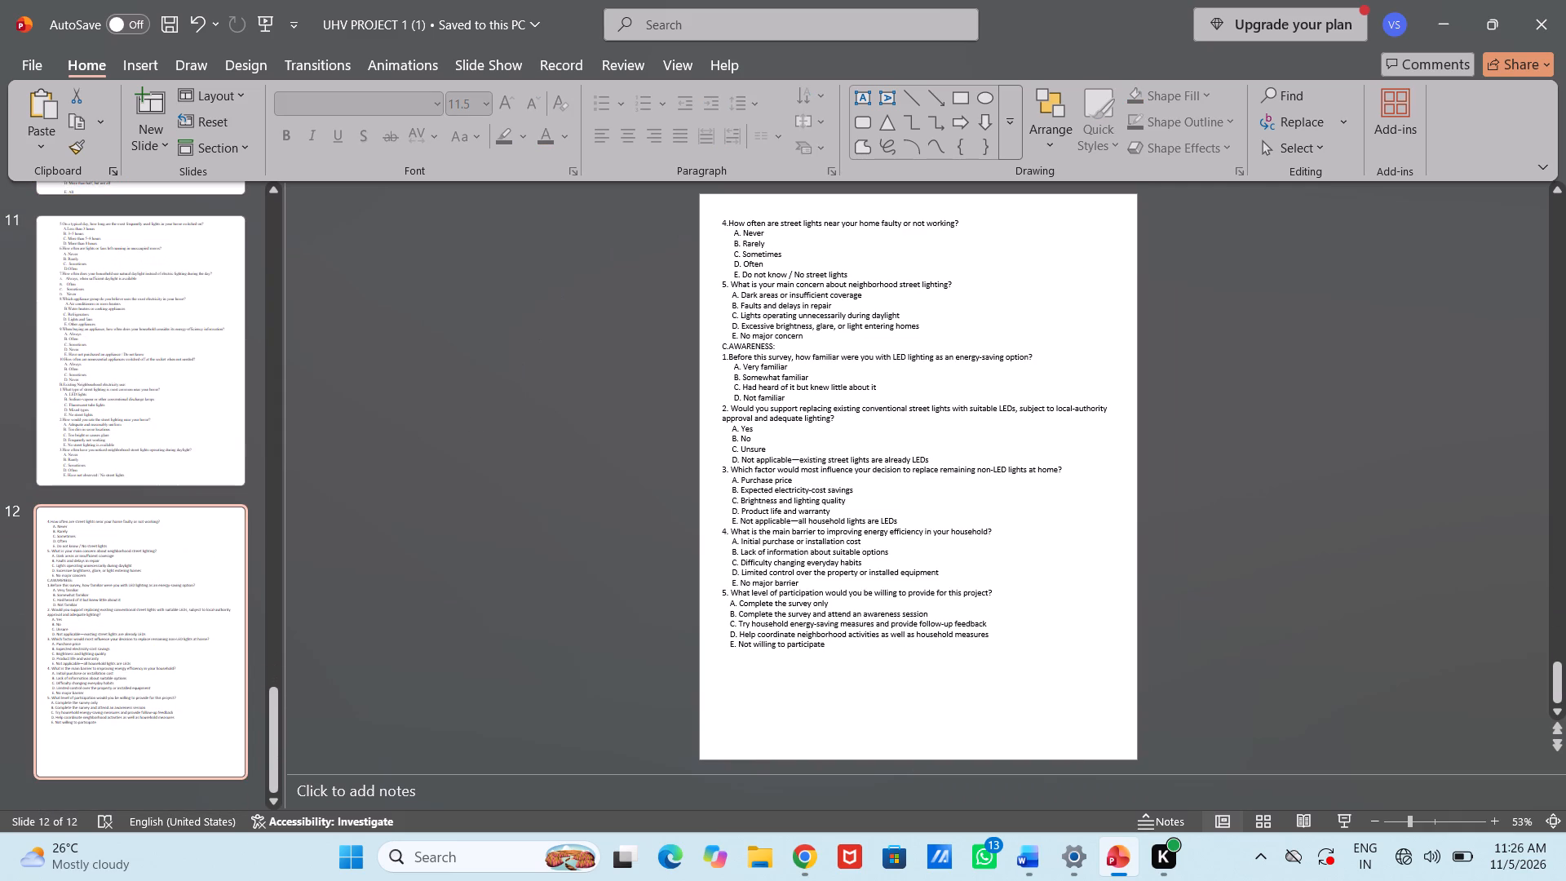
{"action": "left_click_drag", "start_coordinate": [723, 223], "coordinate": [823, 626]}
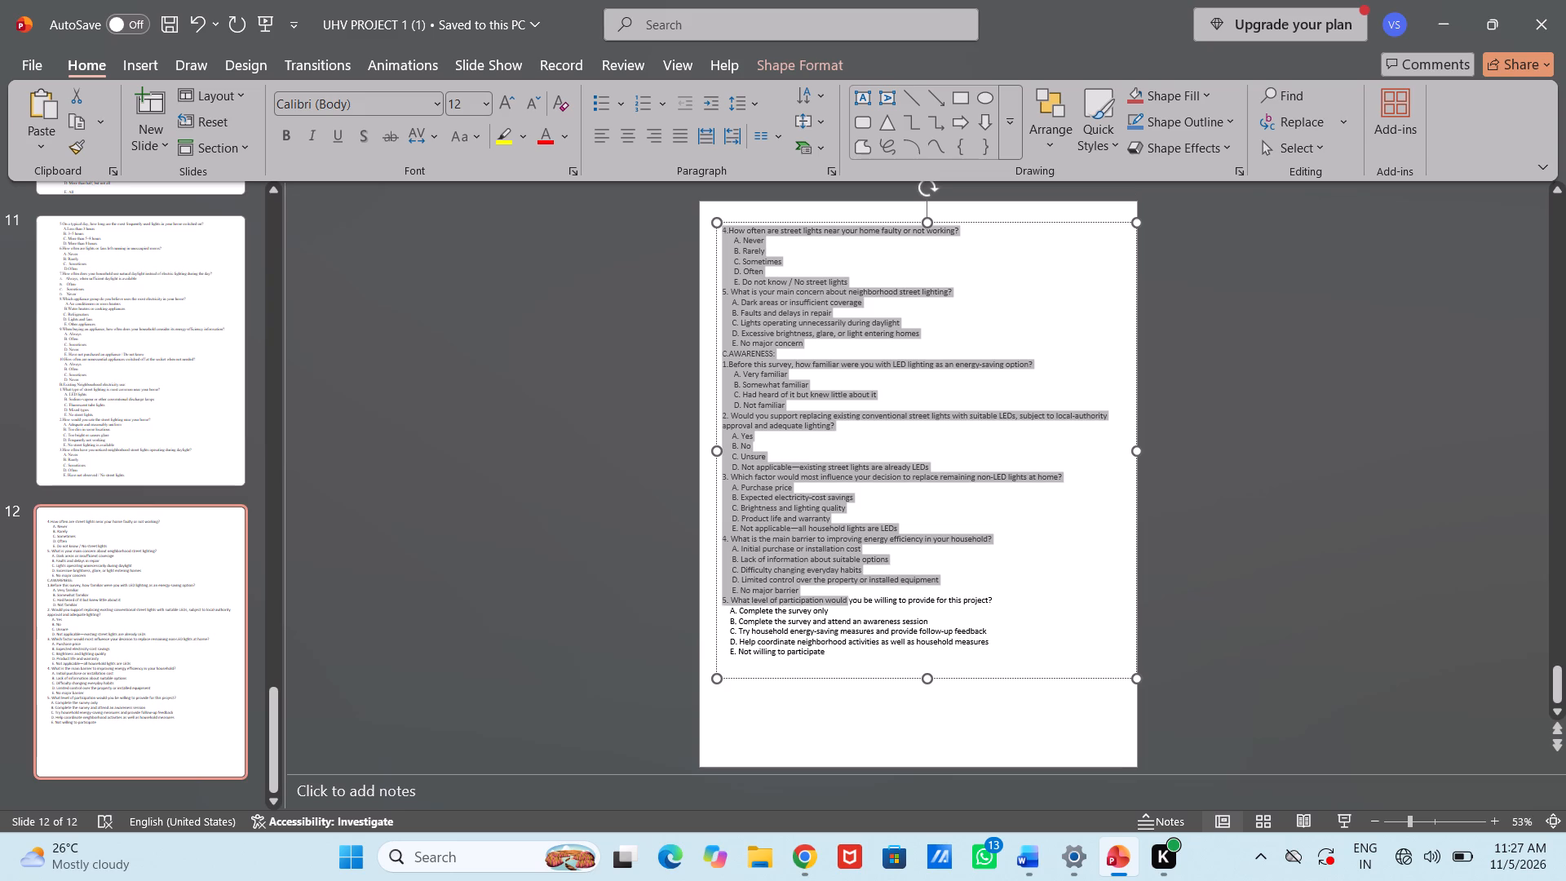
{"action": "left_click_drag", "start_coordinate": [823, 626], "coordinate": [843, 649]}
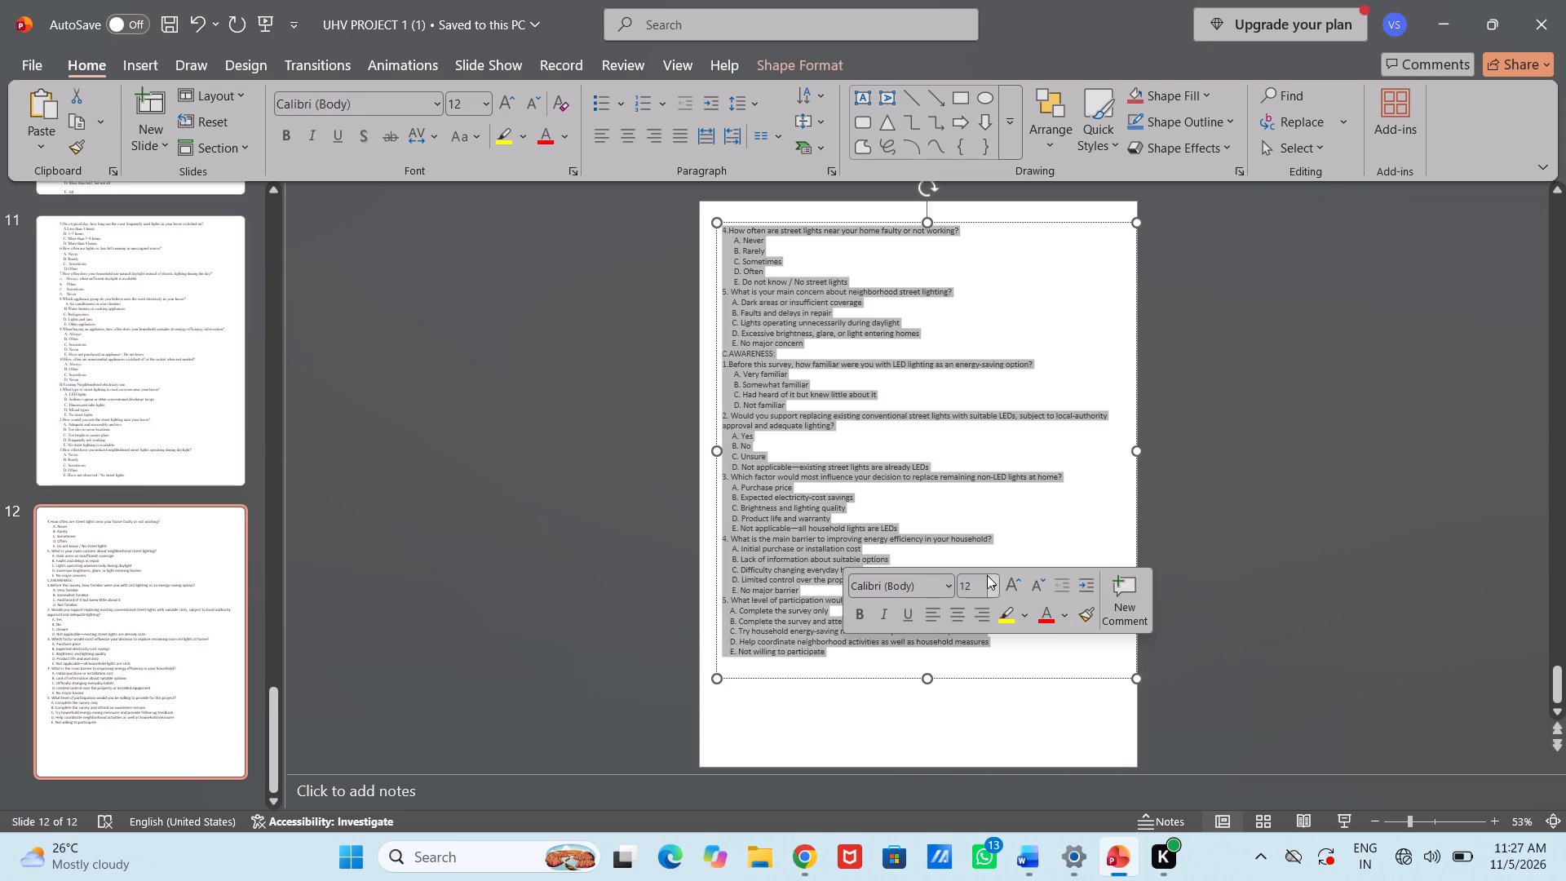
{"action": "left_click", "coordinate": [945, 584]}
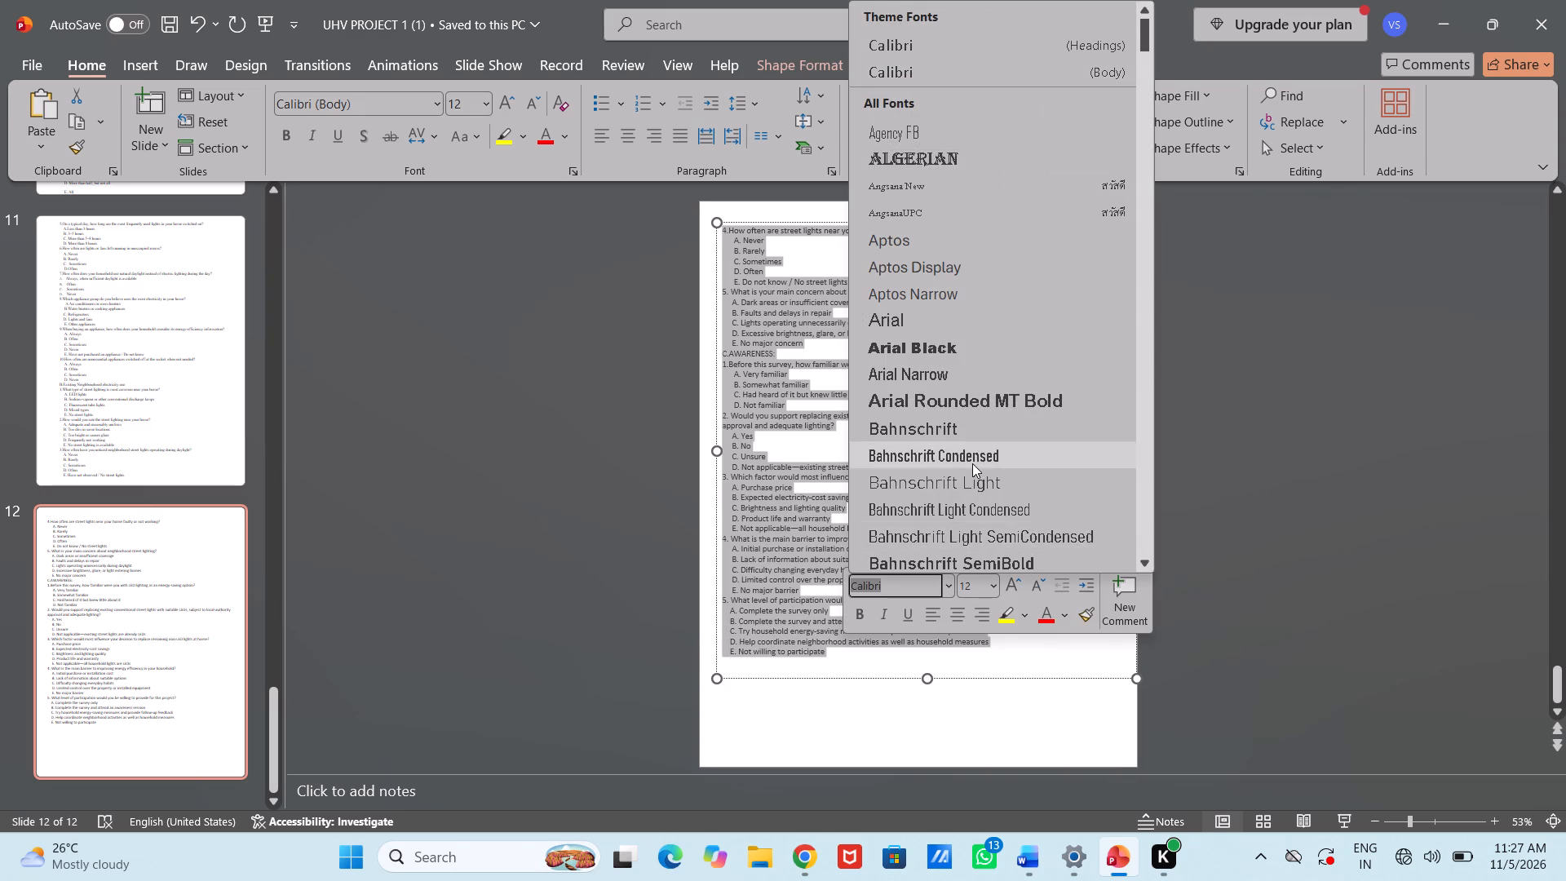
{"action": "scroll", "coordinate": [972, 463], "scroll_direction": "down", "scroll_amount": 17}
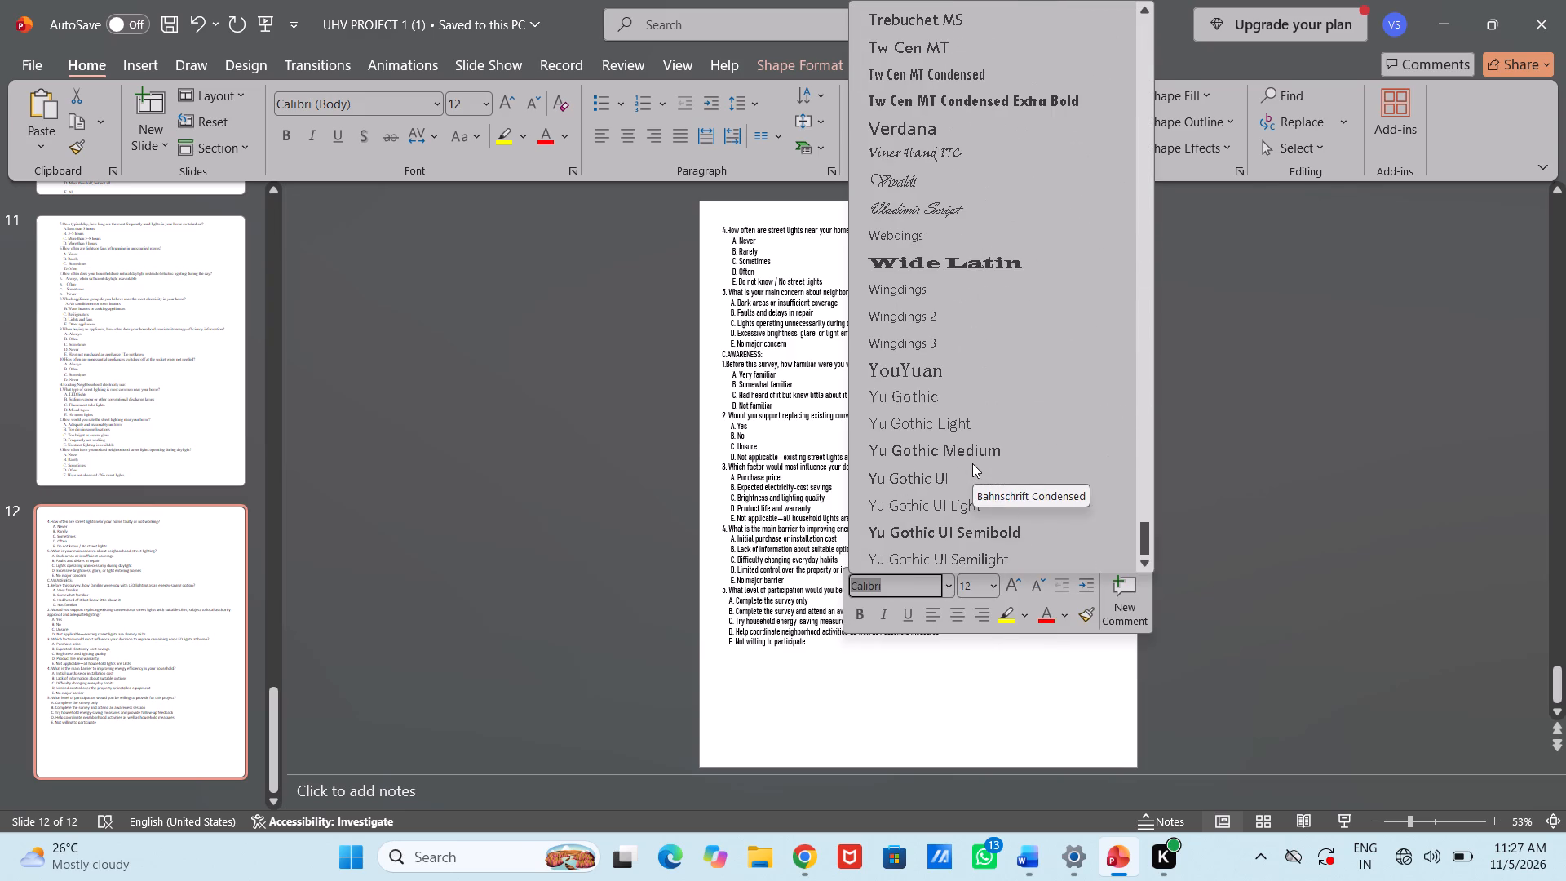
{"action": "scroll", "coordinate": [972, 463], "scroll_direction": "up", "scroll_amount": 1}
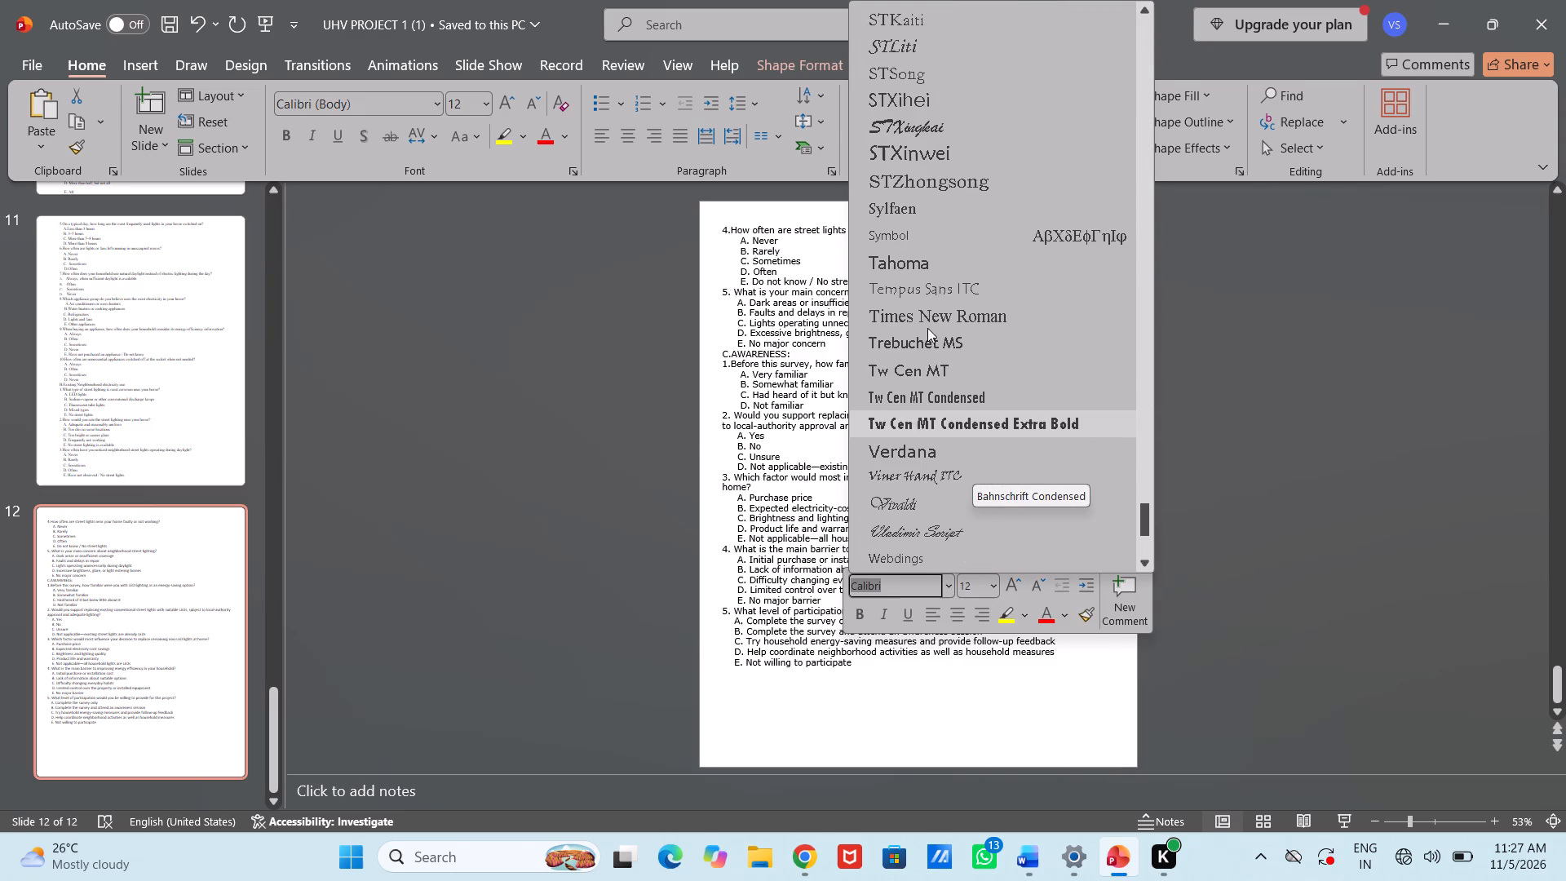
{"action": "left_click", "coordinate": [933, 308]}
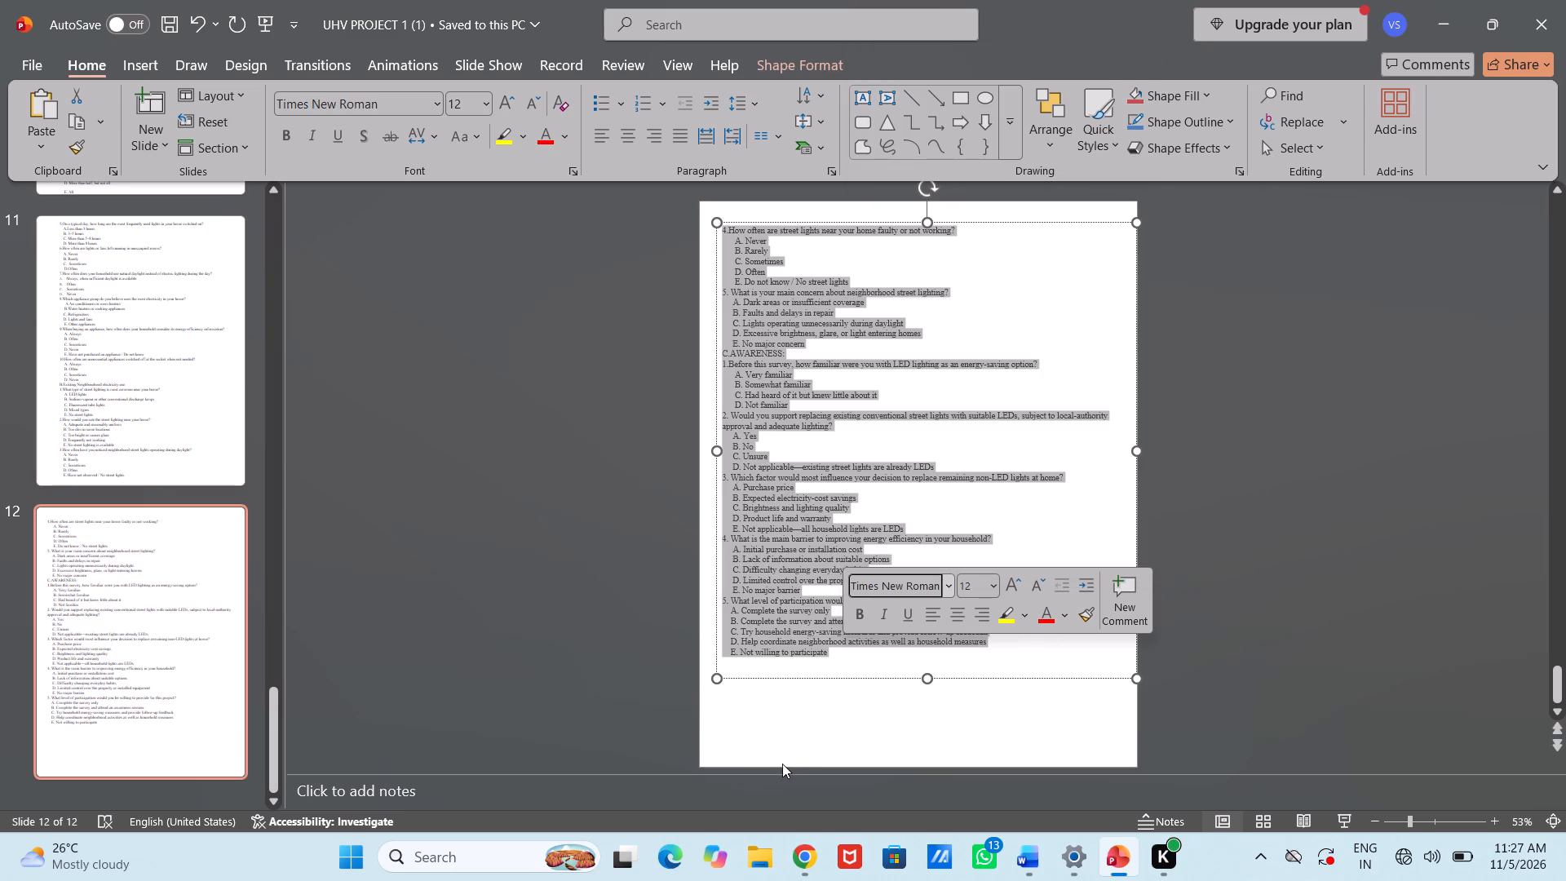
{"action": "left_click", "coordinate": [822, 698]}
Check the font of the questionnaire text on slide 11 and of the body text on the Significance of the Study slide.
{"action": "scroll", "coordinate": [917, 511], "scroll_direction": "up", "scroll_amount": 1}
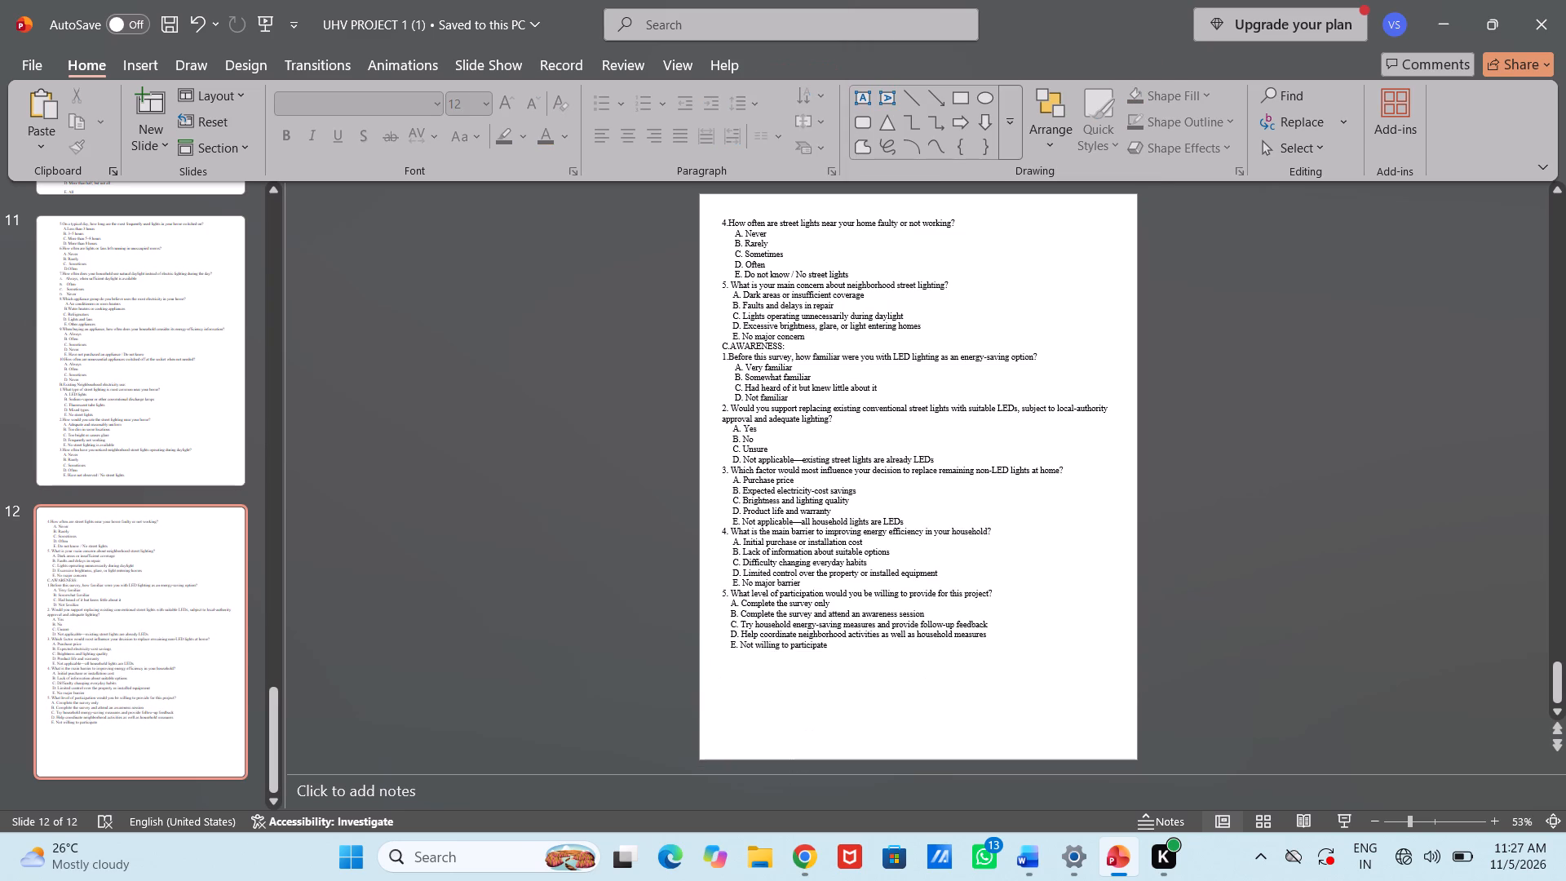
{"action": "scroll", "coordinate": [917, 511], "scroll_direction": "up", "scroll_amount": 1}
{"action": "left_click_drag", "start_coordinate": [802, 333], "coordinate": [907, 490]}
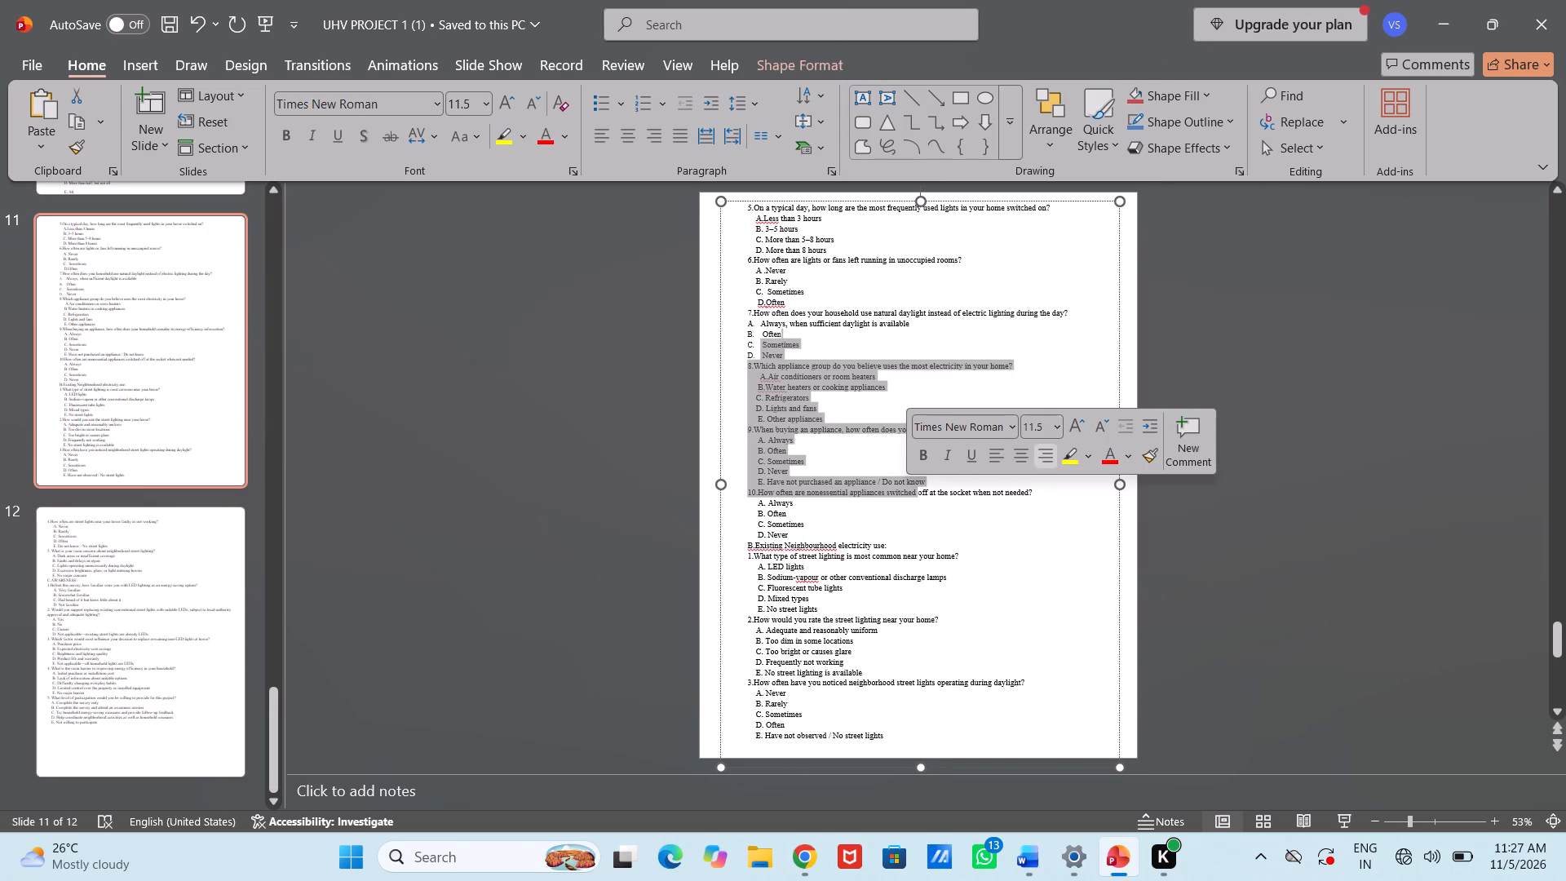
{"action": "left_click", "coordinate": [1011, 613]}
{"action": "scroll", "coordinate": [1011, 613], "scroll_direction": "up", "scroll_amount": 1}
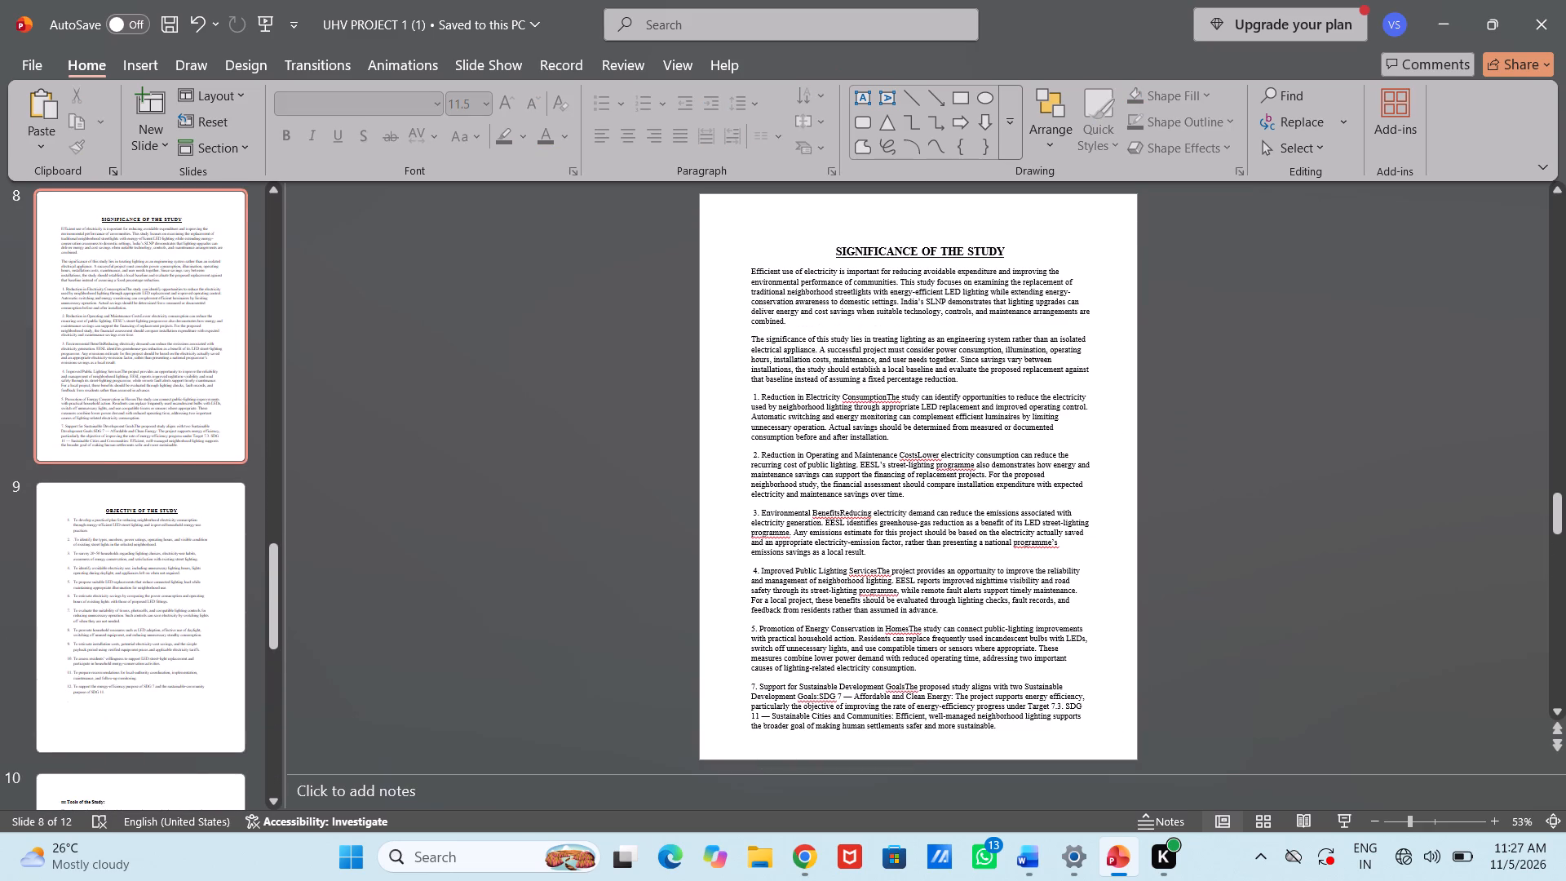
{"action": "left_click_drag", "start_coordinate": [884, 500], "coordinate": [1002, 578]}
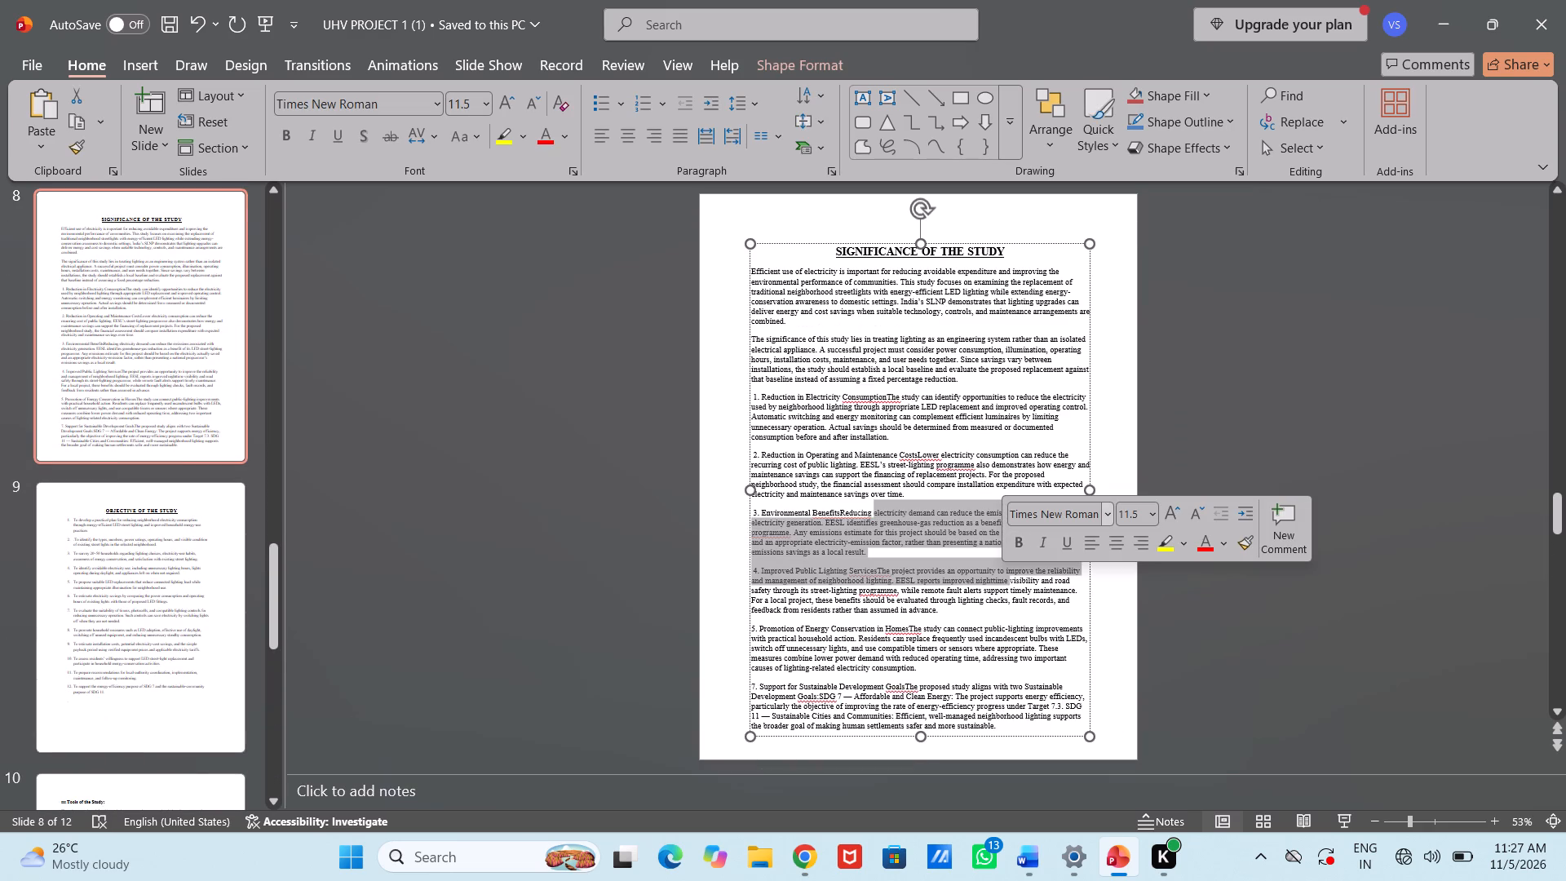
{"action": "left_click", "coordinate": [887, 498]}
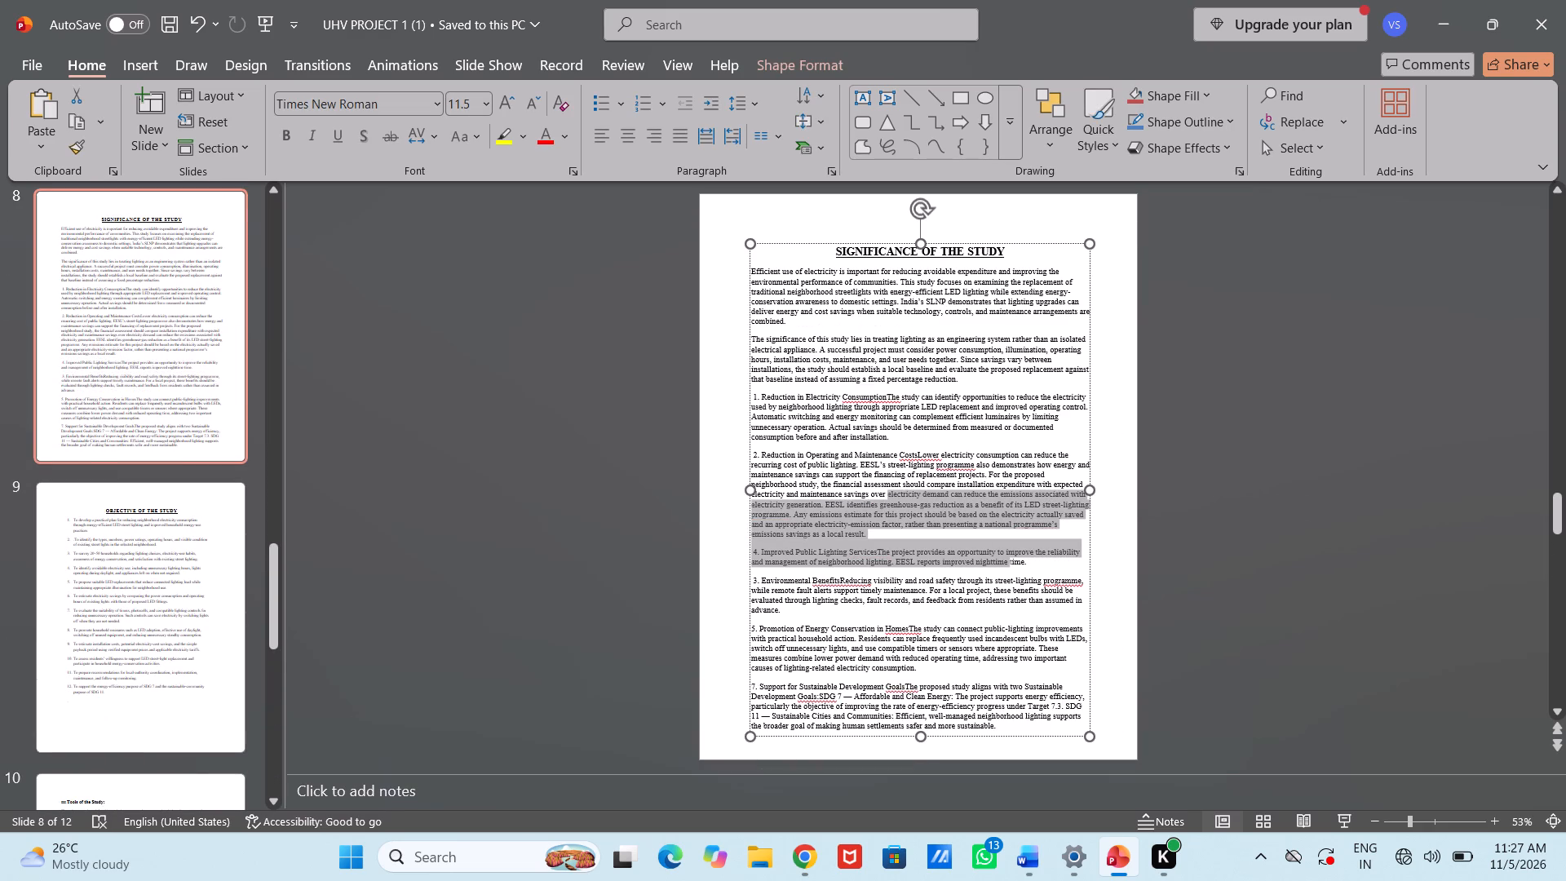
{"action": "left_click", "coordinate": [881, 626]}
{"action": "scroll", "coordinate": [101, 698], "scroll_direction": "down", "scroll_amount": 5}
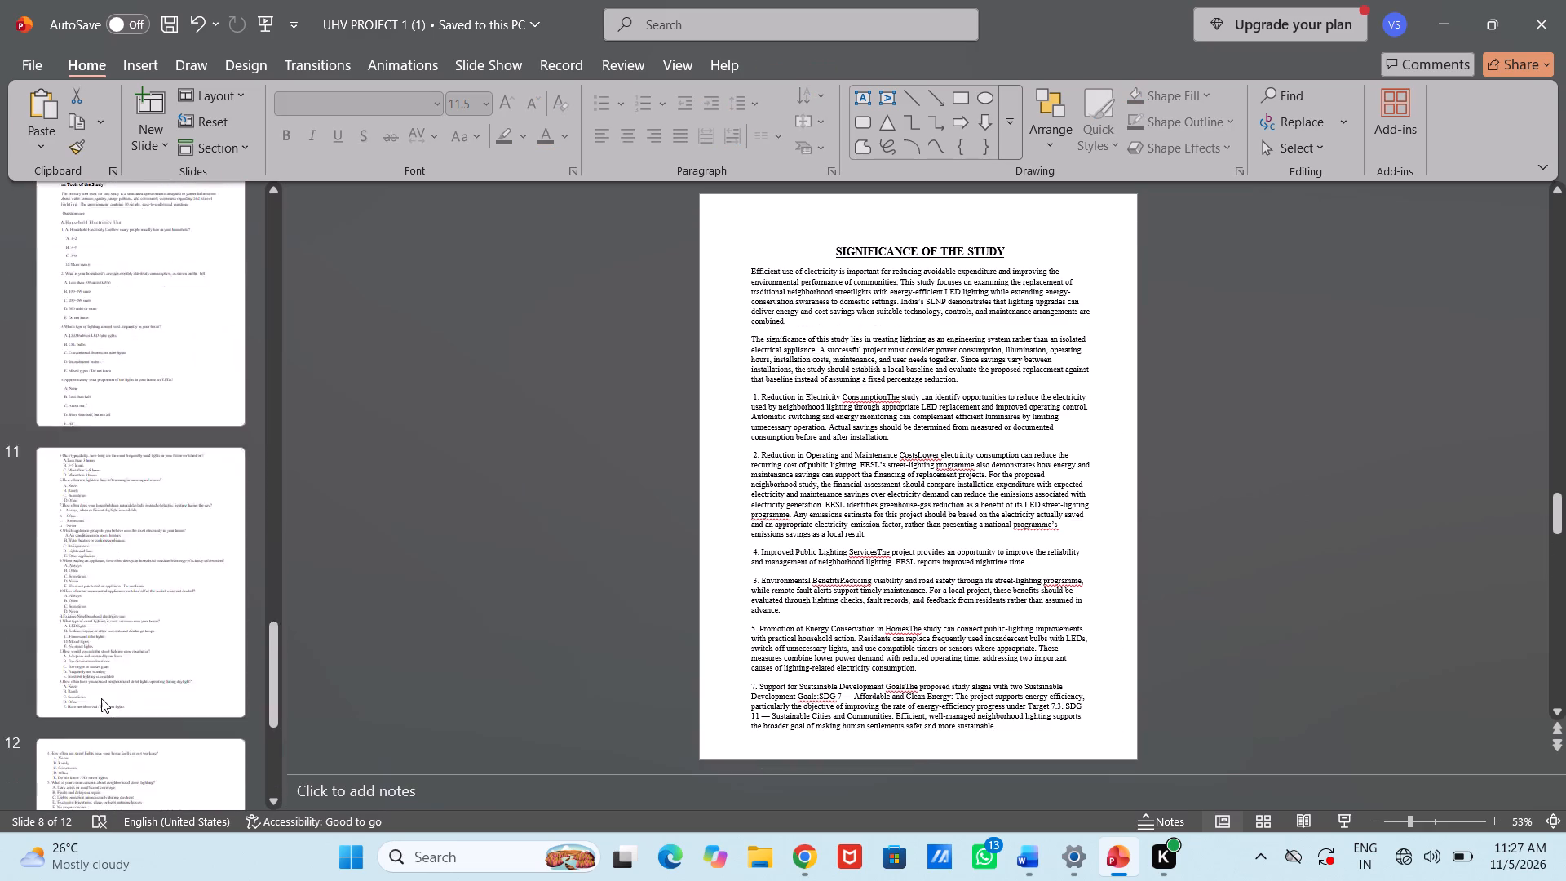
Review the last questionnaire slide, slide 12, and look through the slides of the presentation from first to last.
{"action": "scroll", "coordinate": [101, 698], "scroll_direction": "down", "scroll_amount": 5}
{"action": "left_click", "coordinate": [157, 642]}
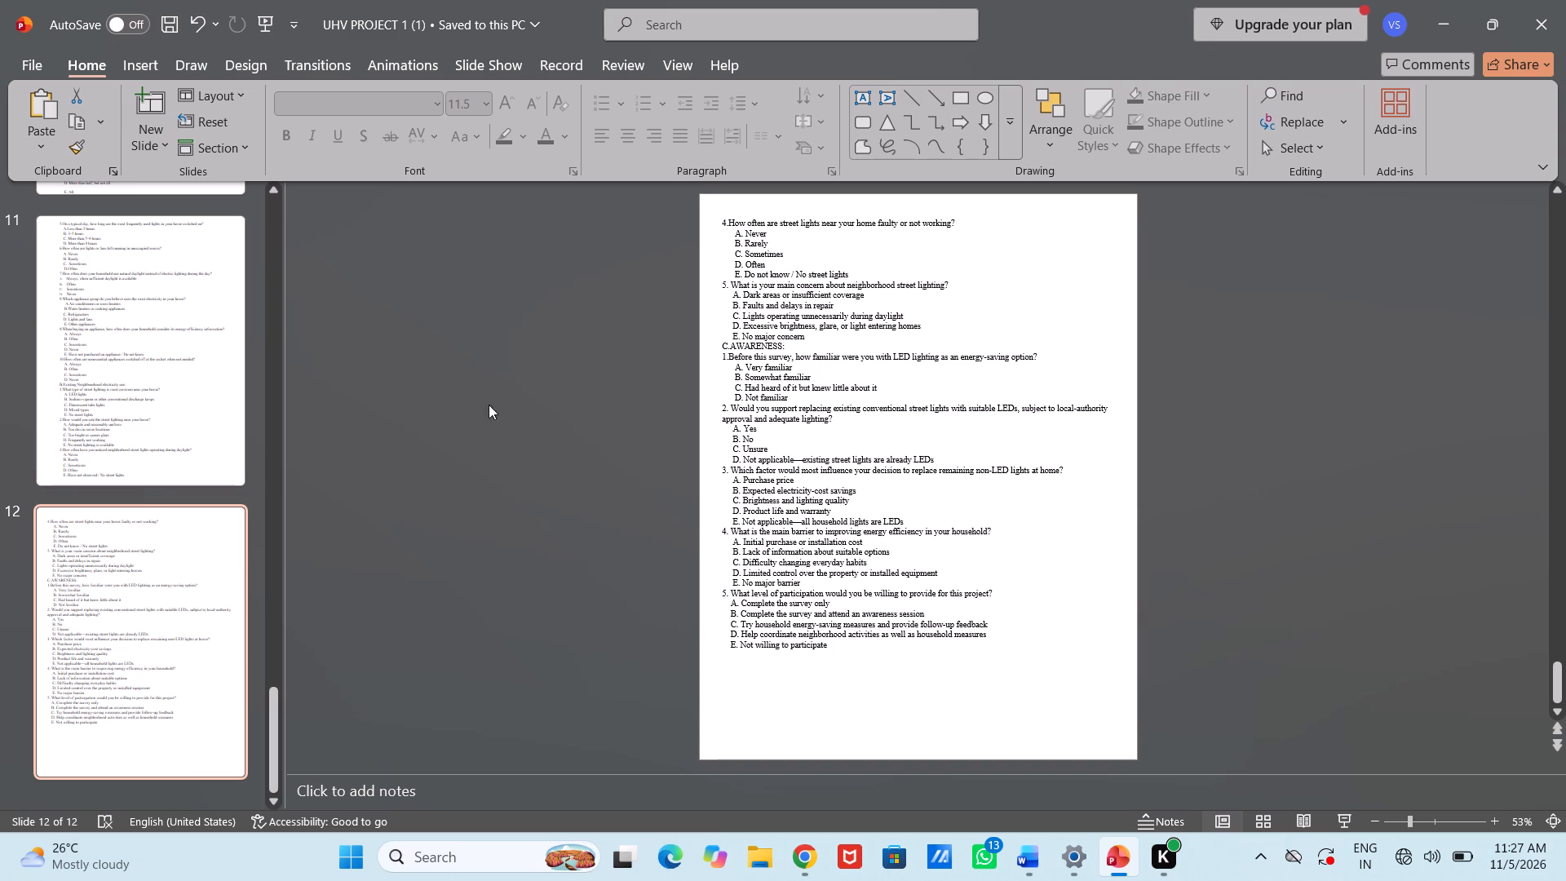
{"action": "scroll", "coordinate": [122, 471], "scroll_direction": "up", "scroll_amount": 9}
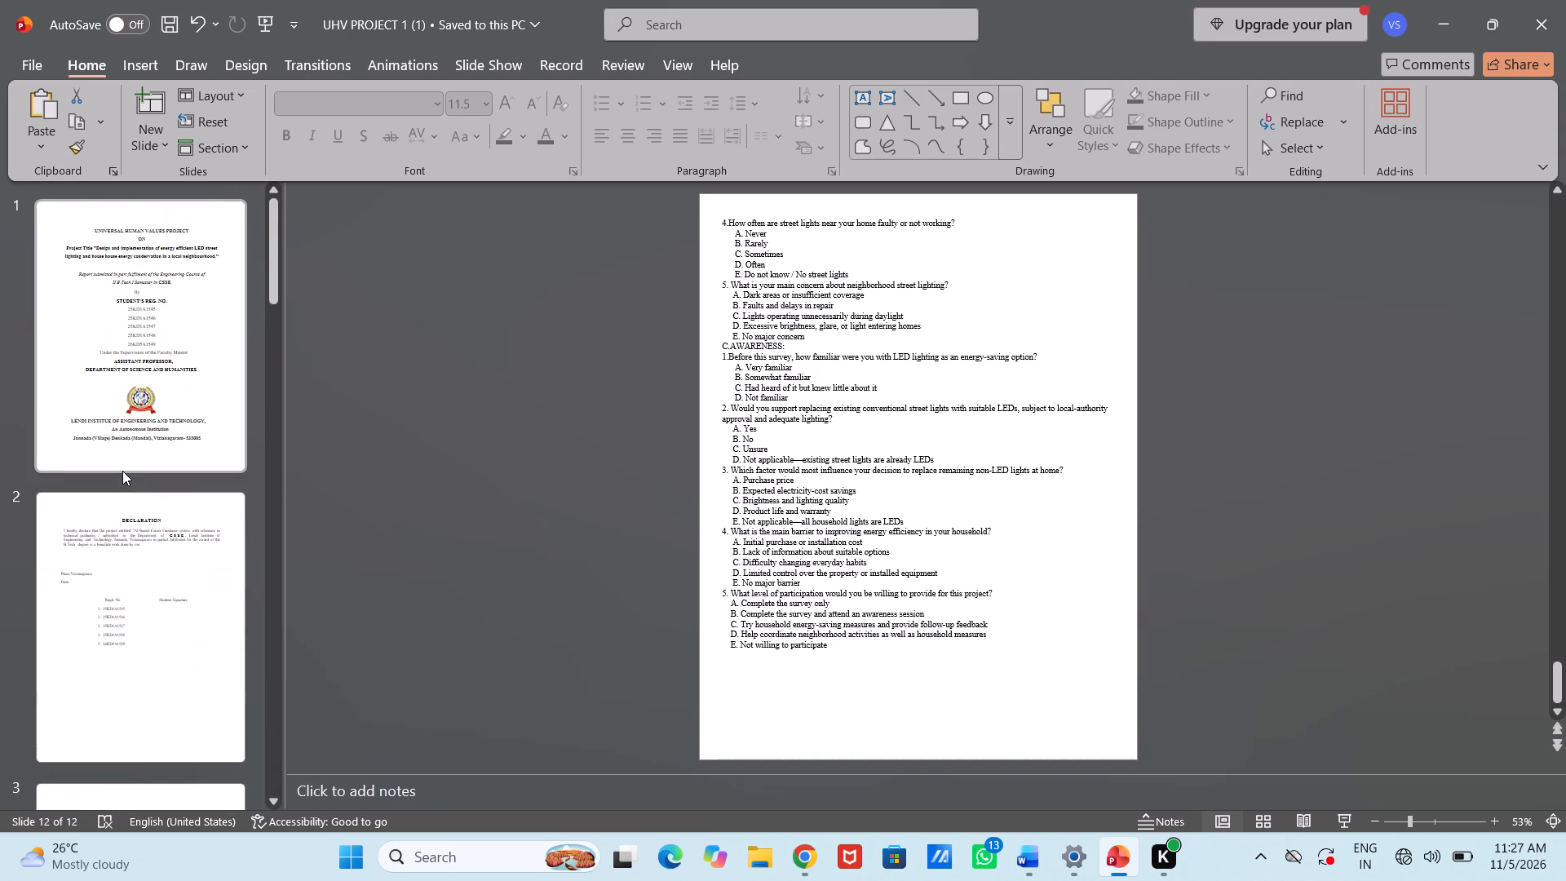
{"action": "scroll", "coordinate": [122, 471], "scroll_direction": "down", "scroll_amount": 9}
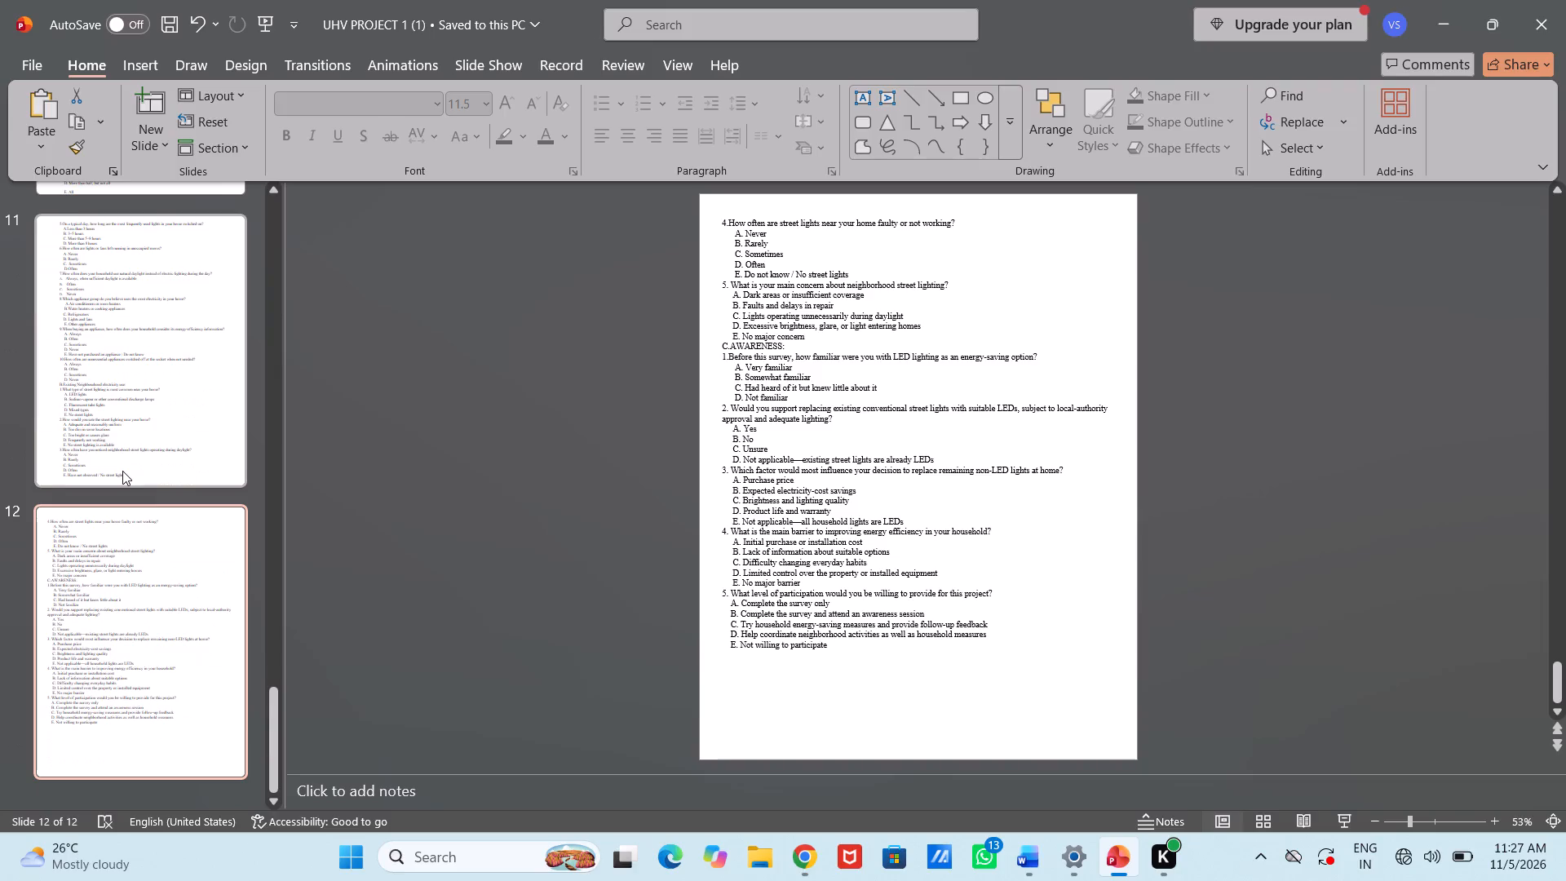
{"action": "key", "text": "s"}
{"action": "scroll", "coordinate": [122, 471], "scroll_direction": "down", "scroll_amount": 1}
Save a copy of the presentation in the Documents folder on this PC.
{"action": "left_click", "coordinate": [24, 60]}
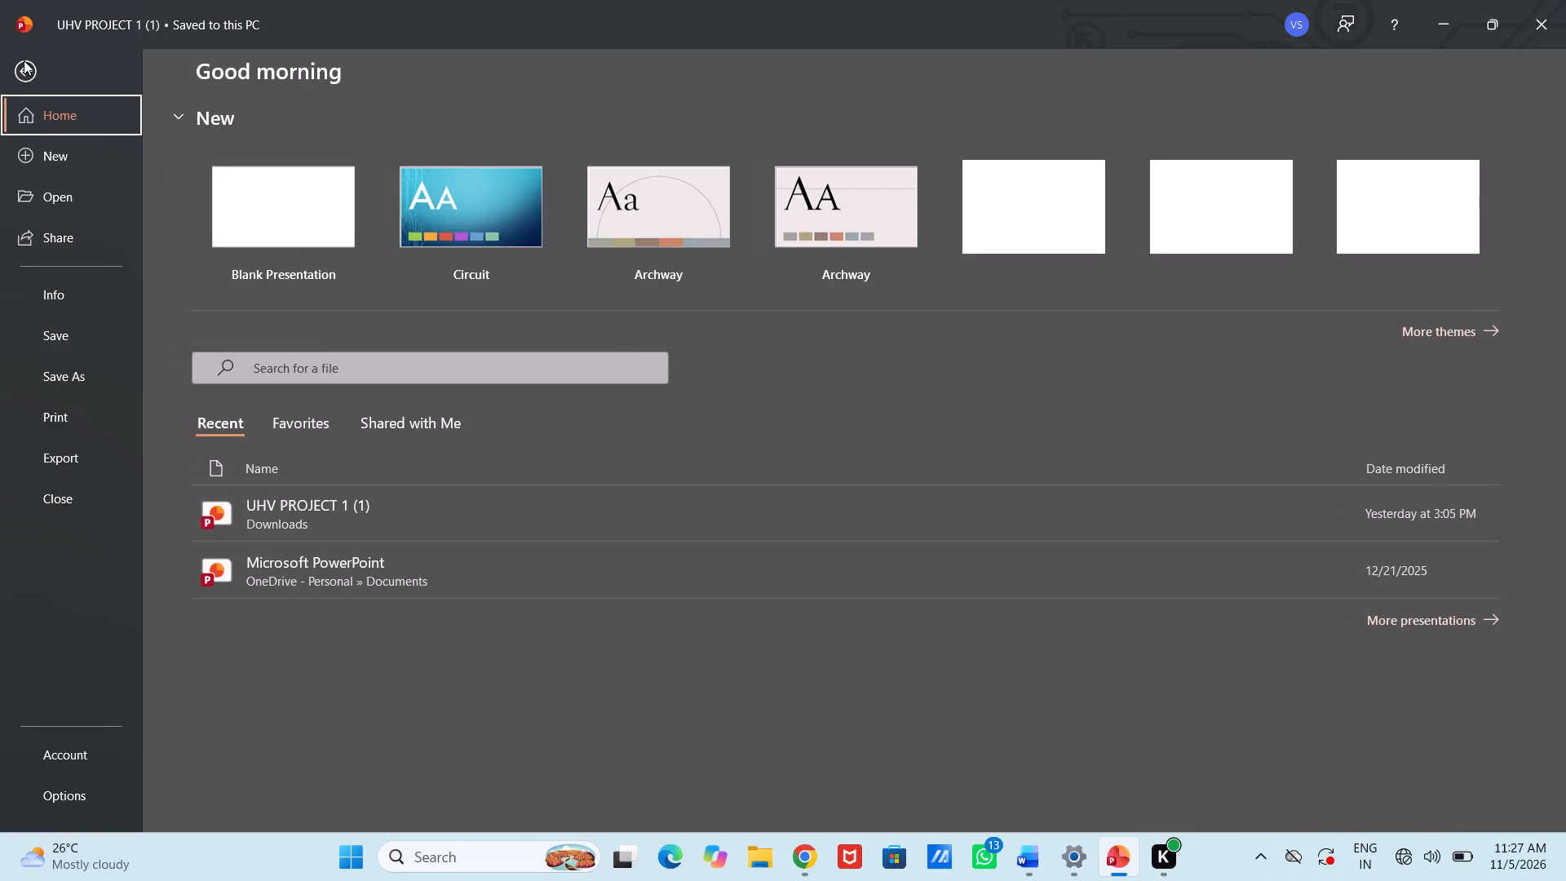
{"action": "left_click", "coordinate": [78, 372]}
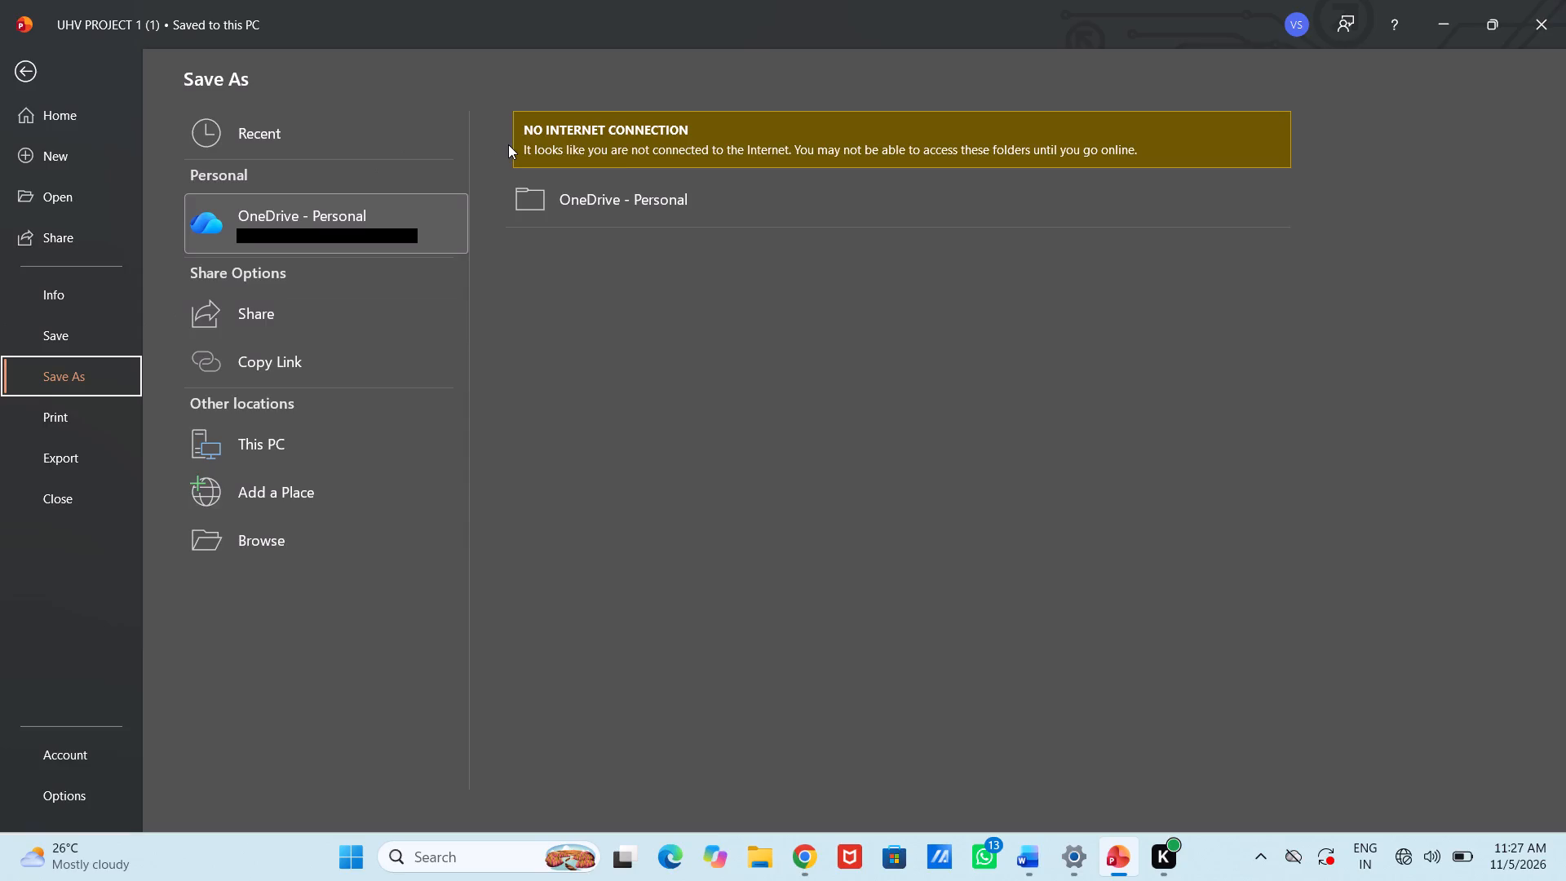
{"action": "left_click", "coordinate": [362, 453]}
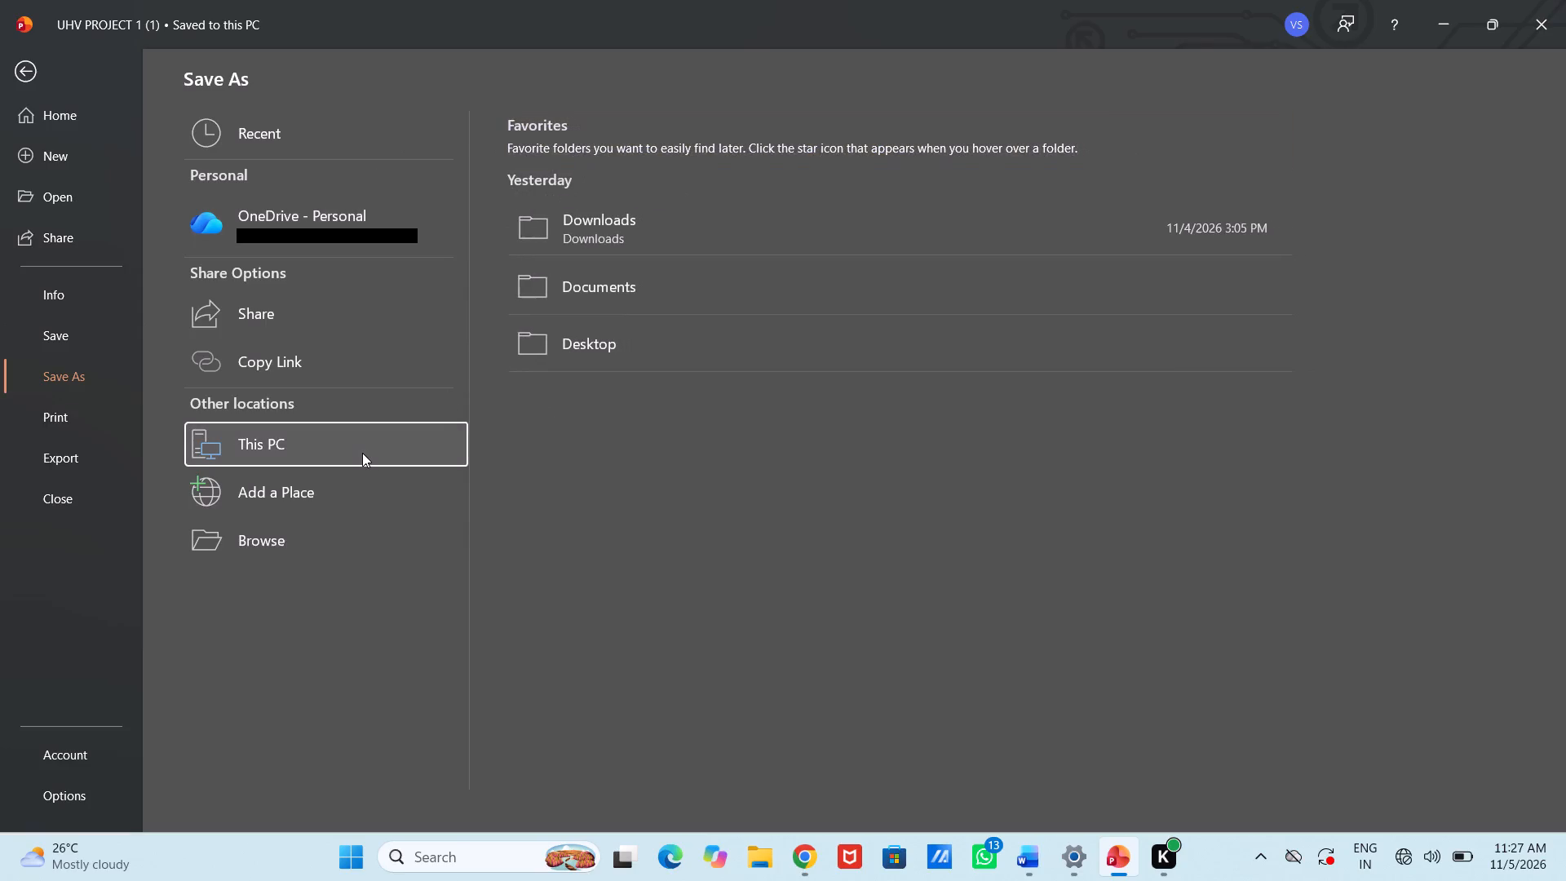
{"action": "left_click", "coordinate": [613, 293]}
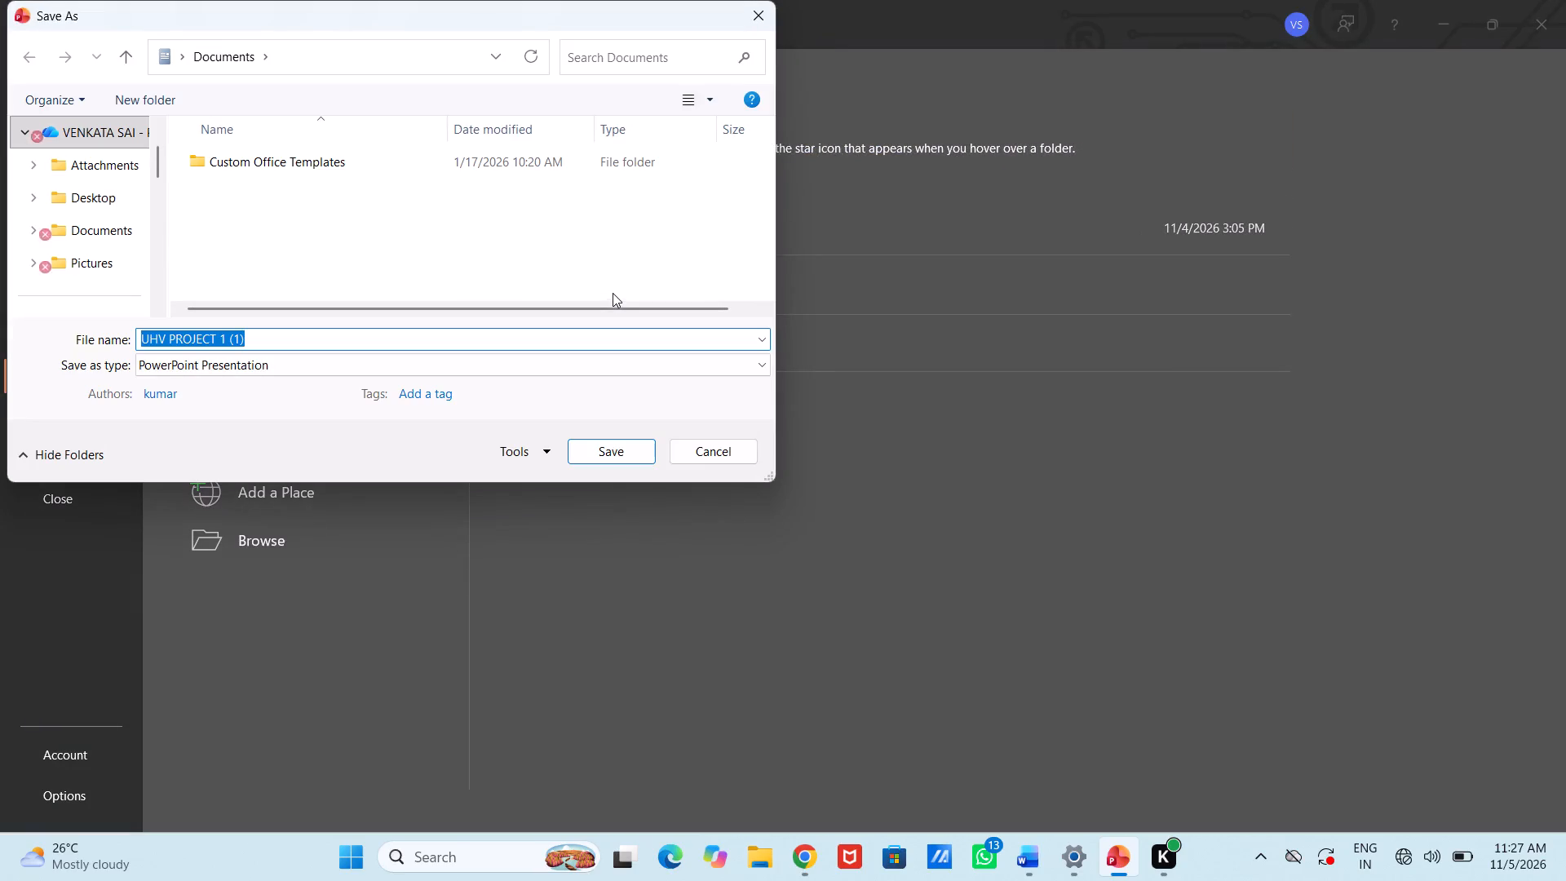
Save the presentation in the Documents folder as a PowerPoint Presentation named UHV PROJECT 1 (1).
{"action": "left_click", "coordinate": [627, 447]}
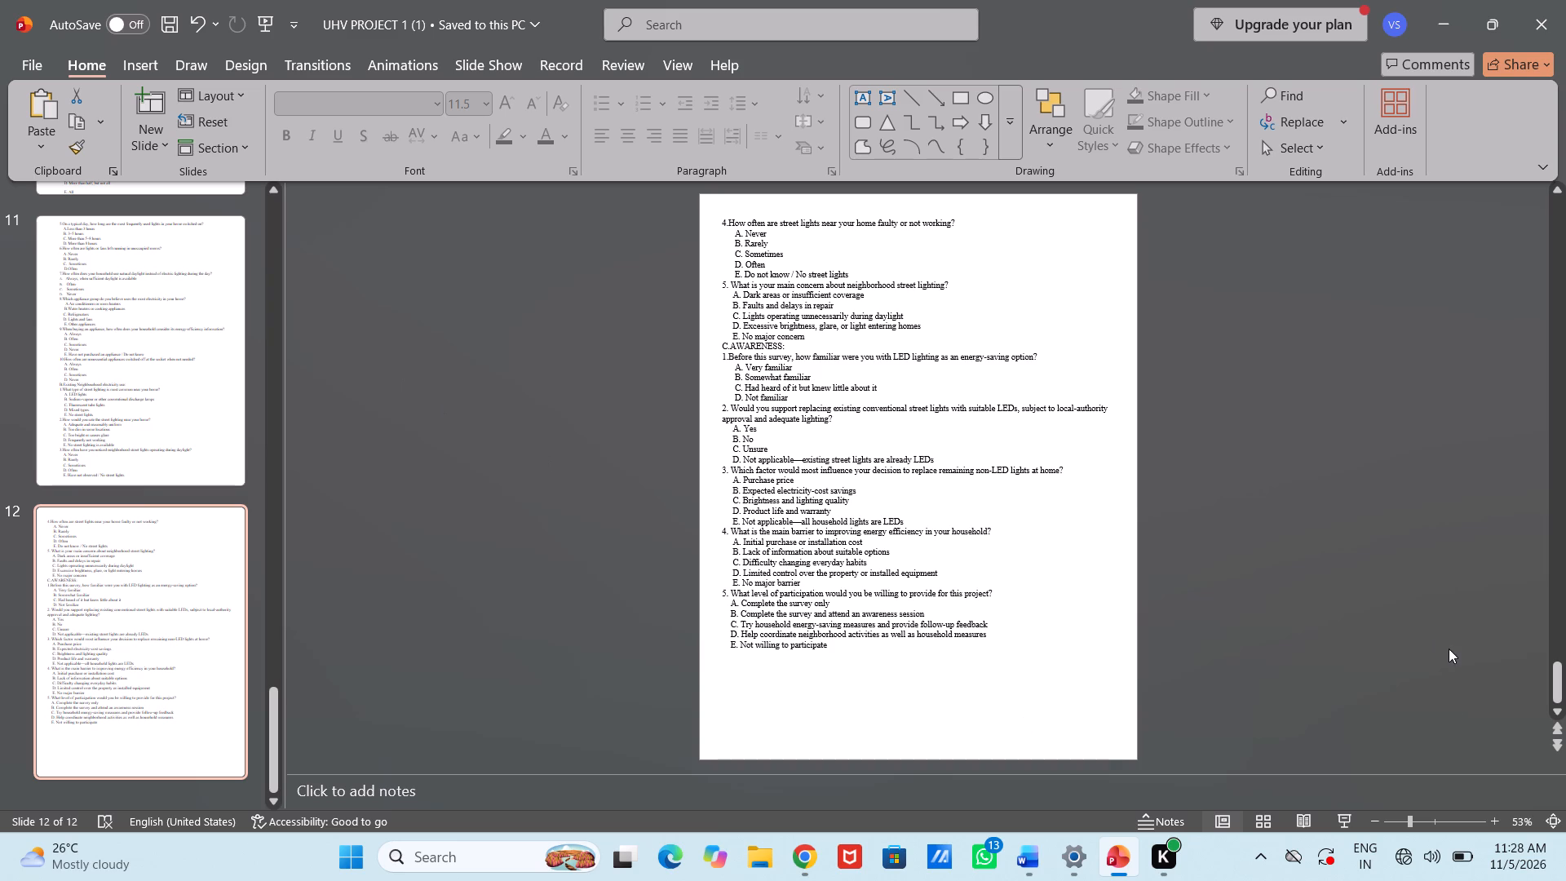
Restart the computer's Wi-Fi and connect to the iPhone hotspot, with automatic connection enabled.
{"action": "left_click", "coordinate": [1431, 860]}
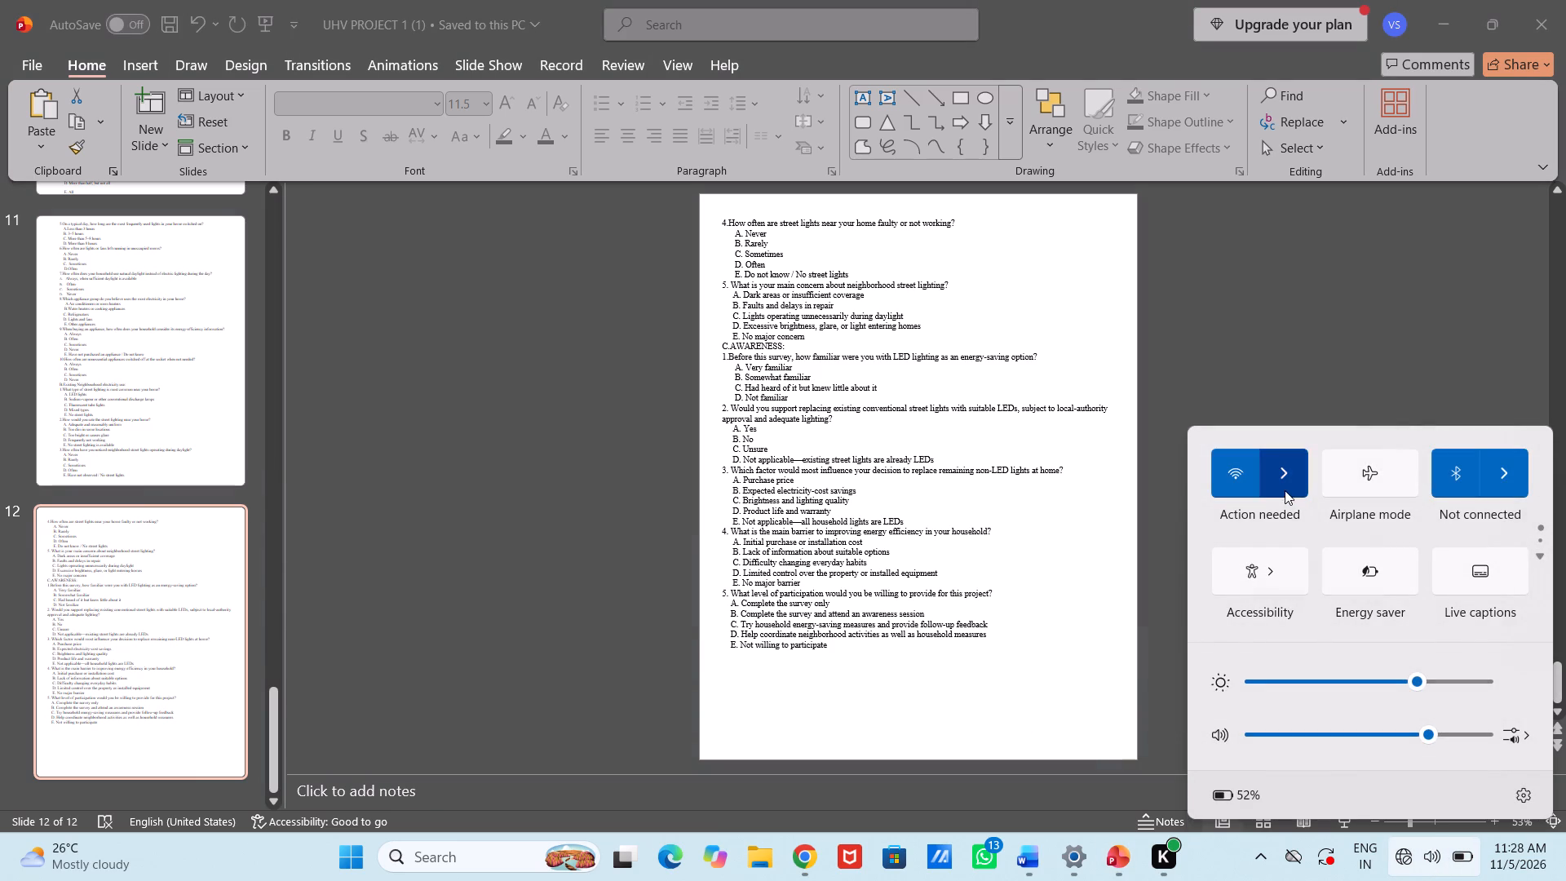
{"action": "left_click", "coordinate": [1280, 487]}
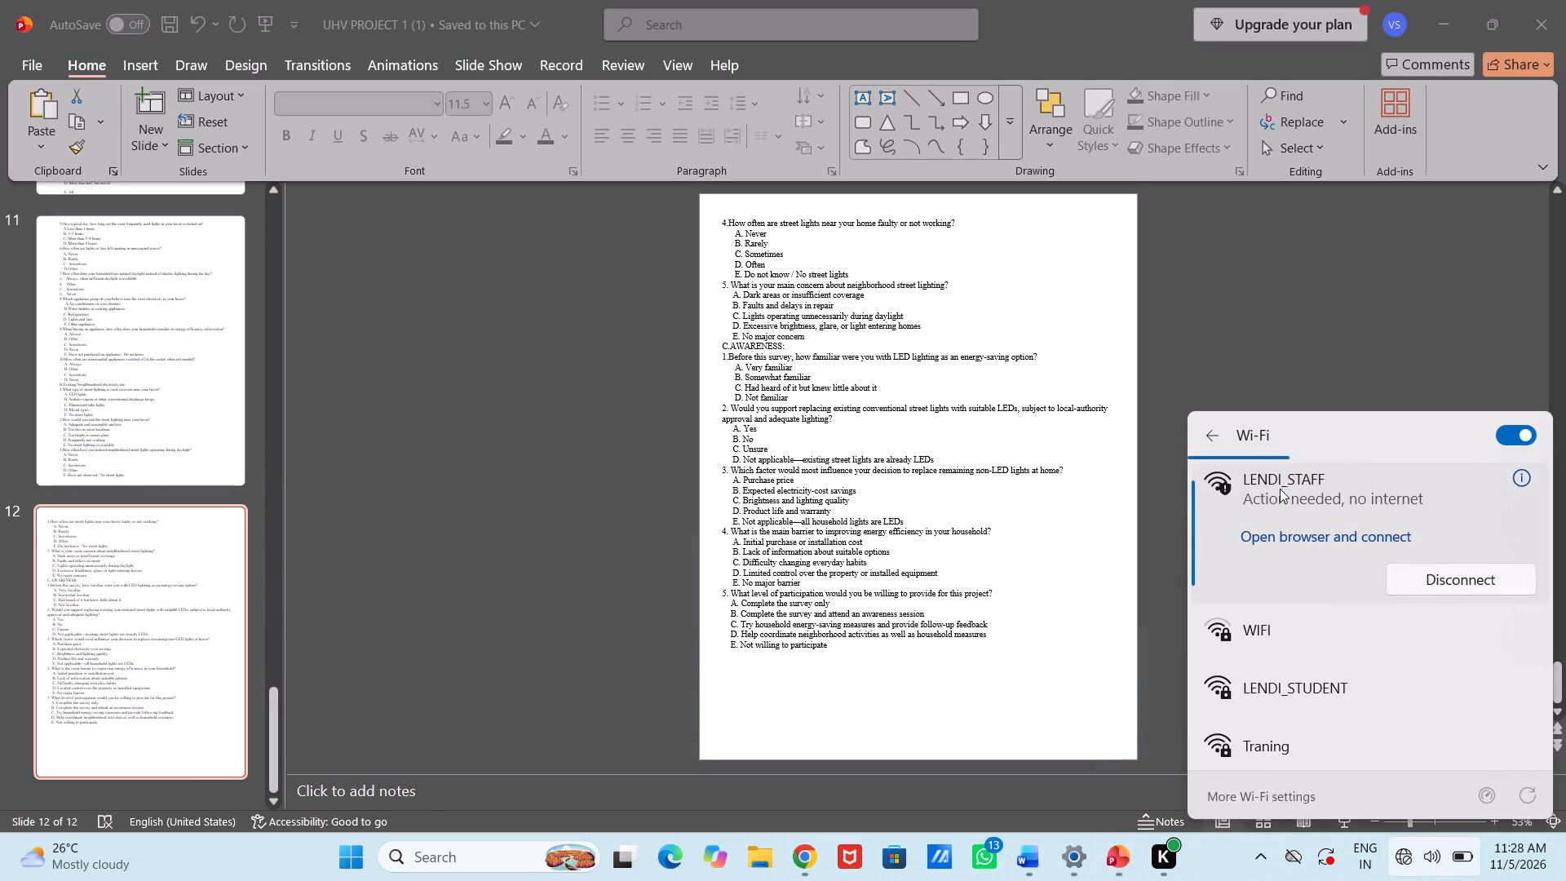
{"action": "scroll", "coordinate": [1262, 702], "scroll_direction": "down", "scroll_amount": 4}
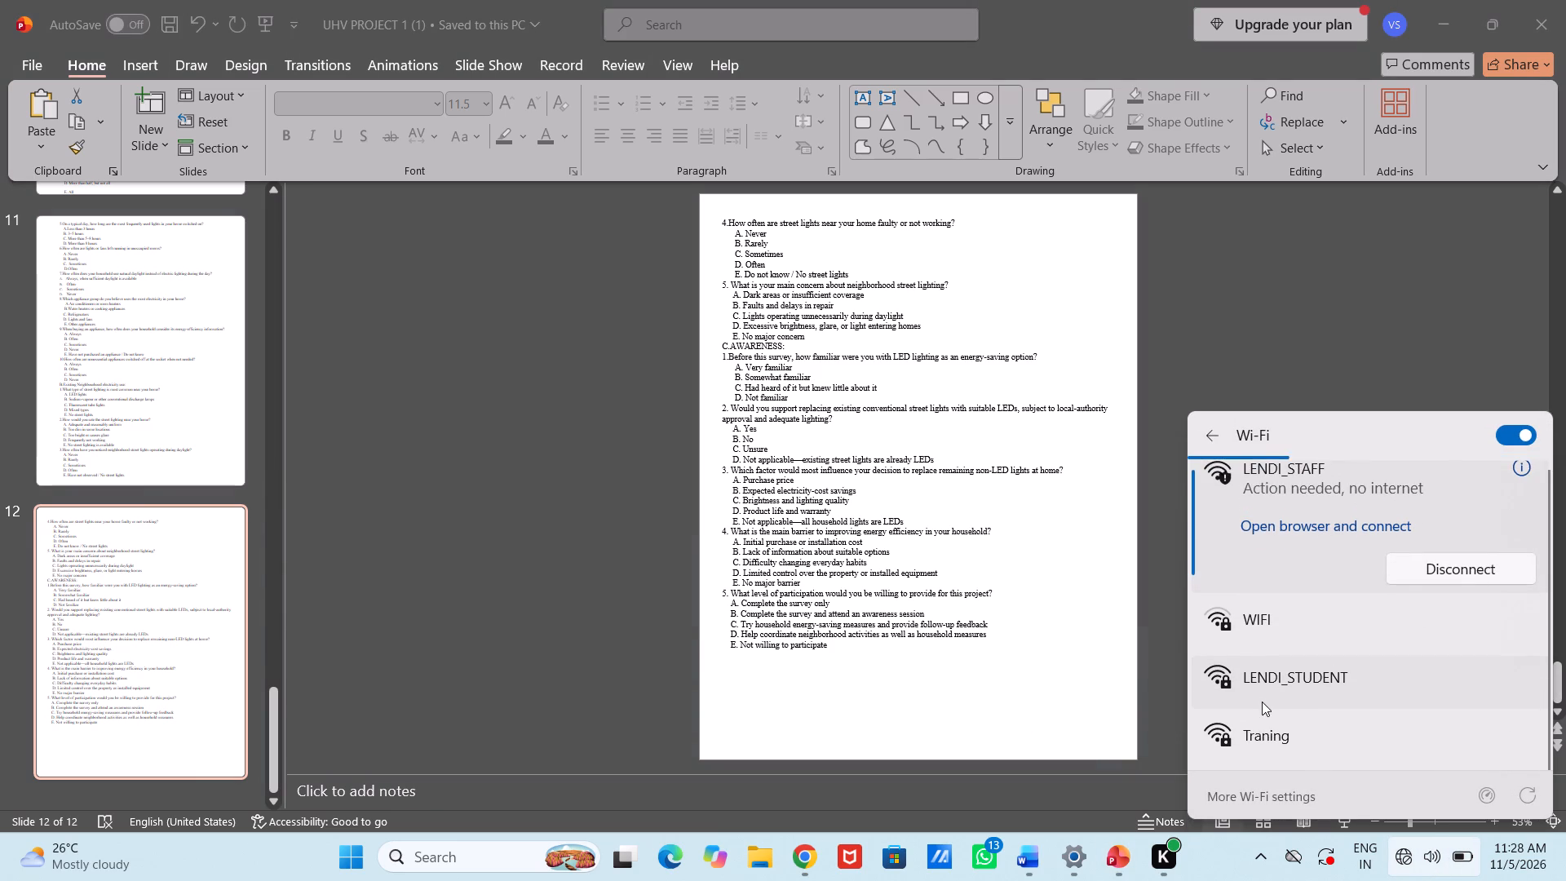
{"action": "left_click", "coordinate": [1517, 430]}
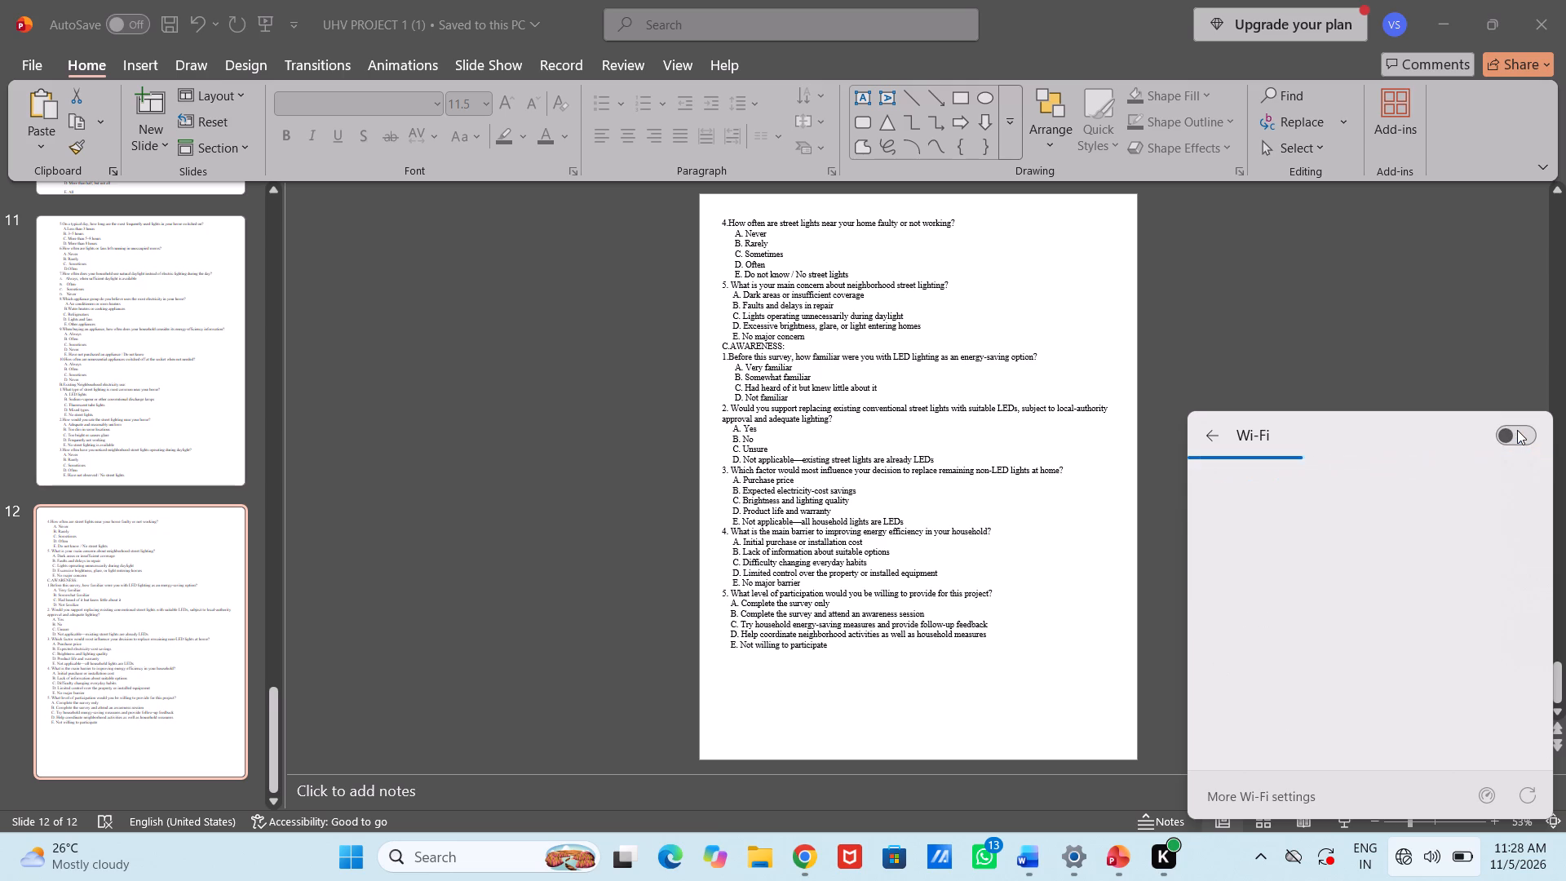
{"action": "left_click", "coordinate": [1517, 430]}
{"action": "left_click", "coordinate": [1517, 430]}
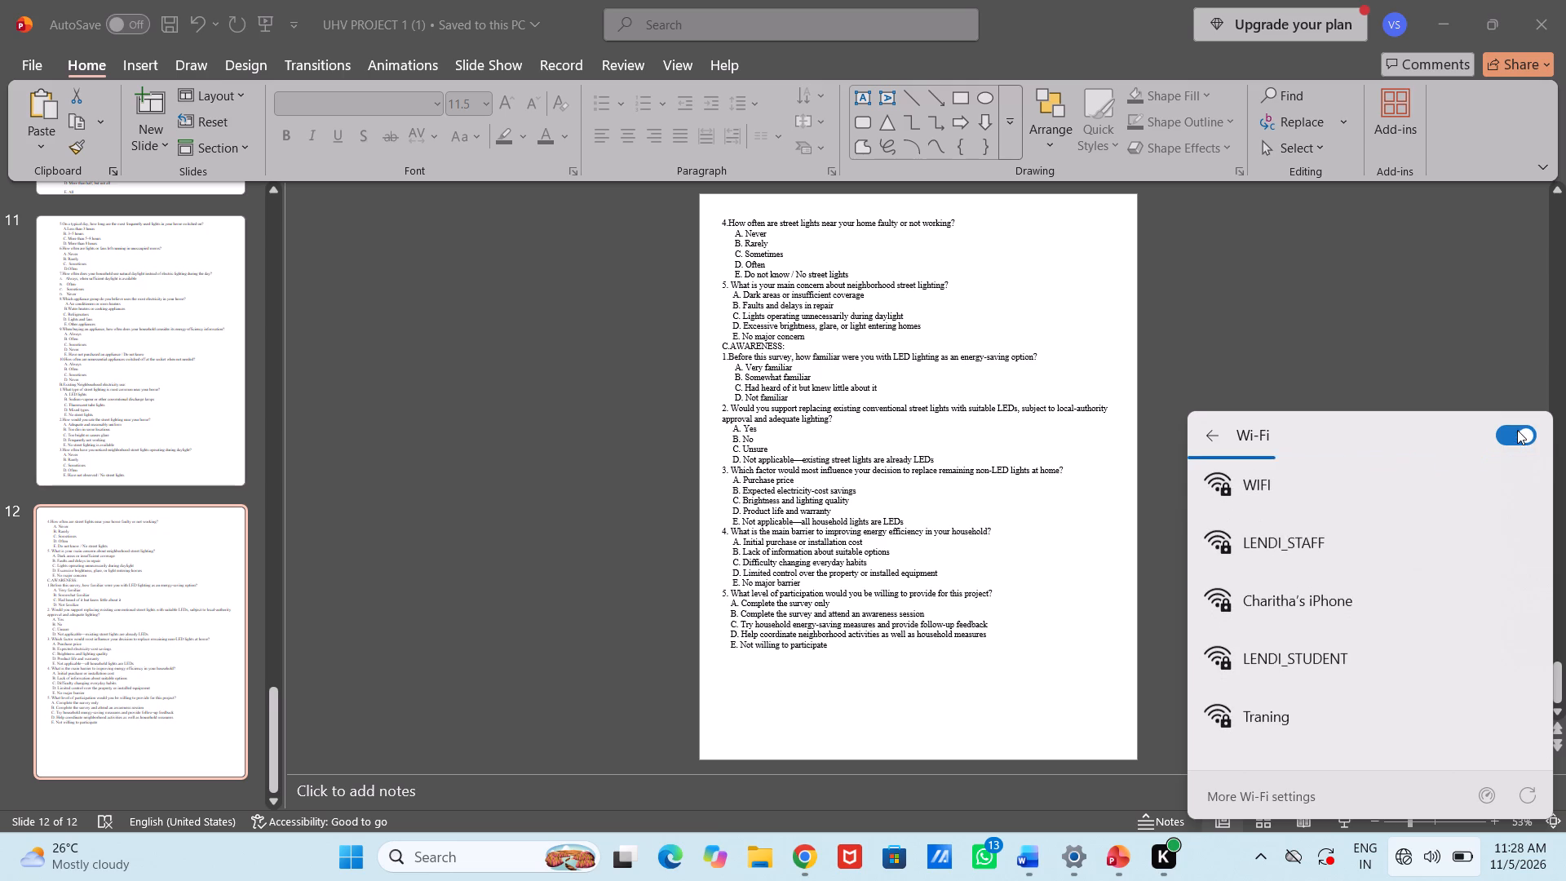
{"action": "left_click", "coordinate": [1318, 604]}
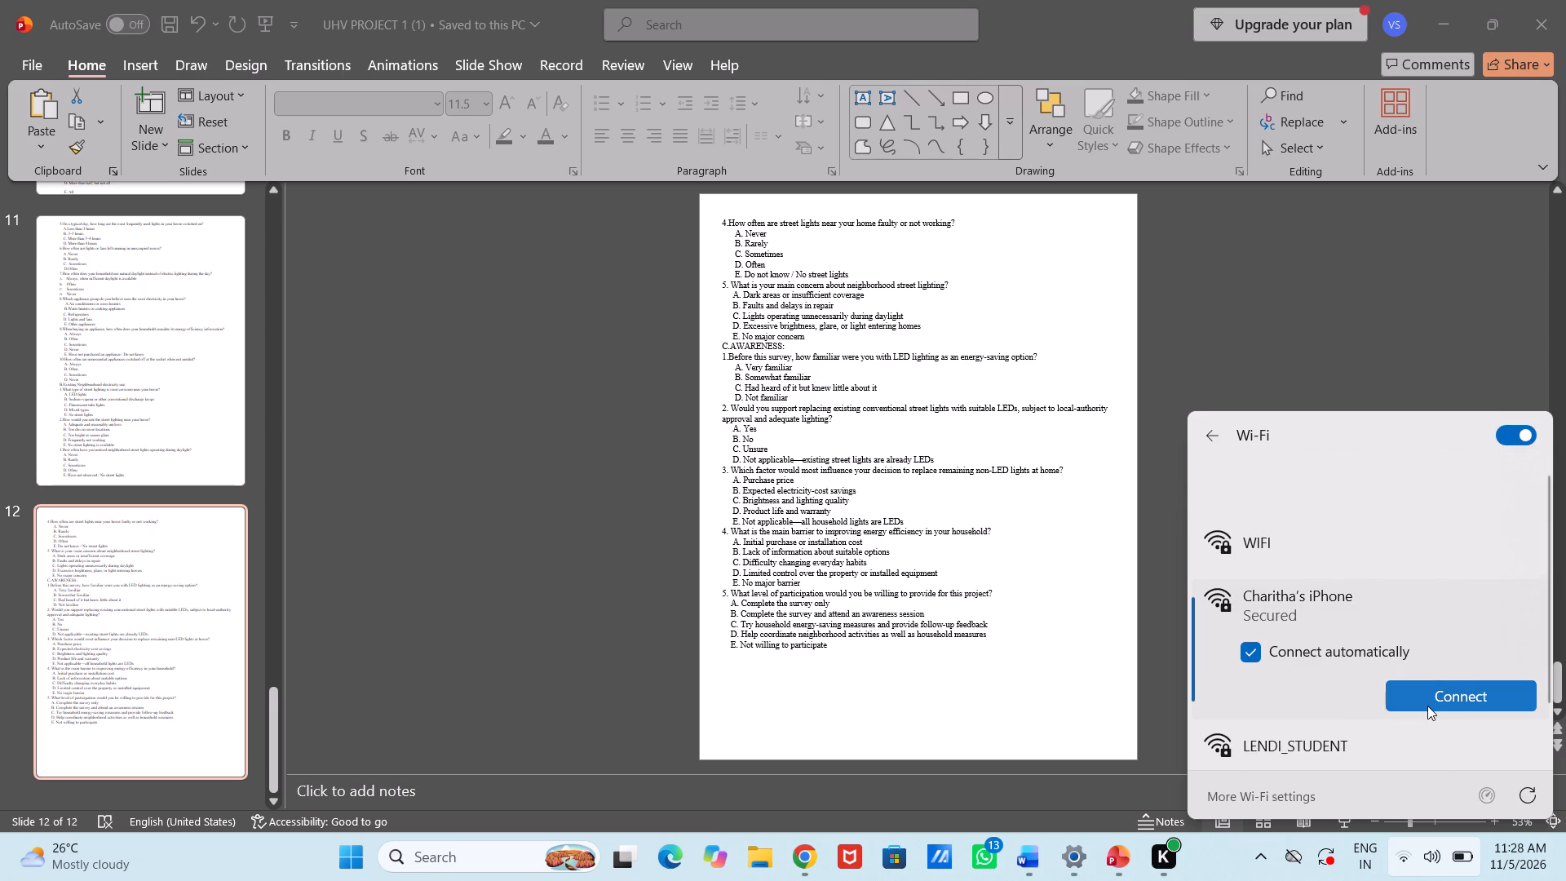
{"action": "left_click", "coordinate": [1427, 706]}
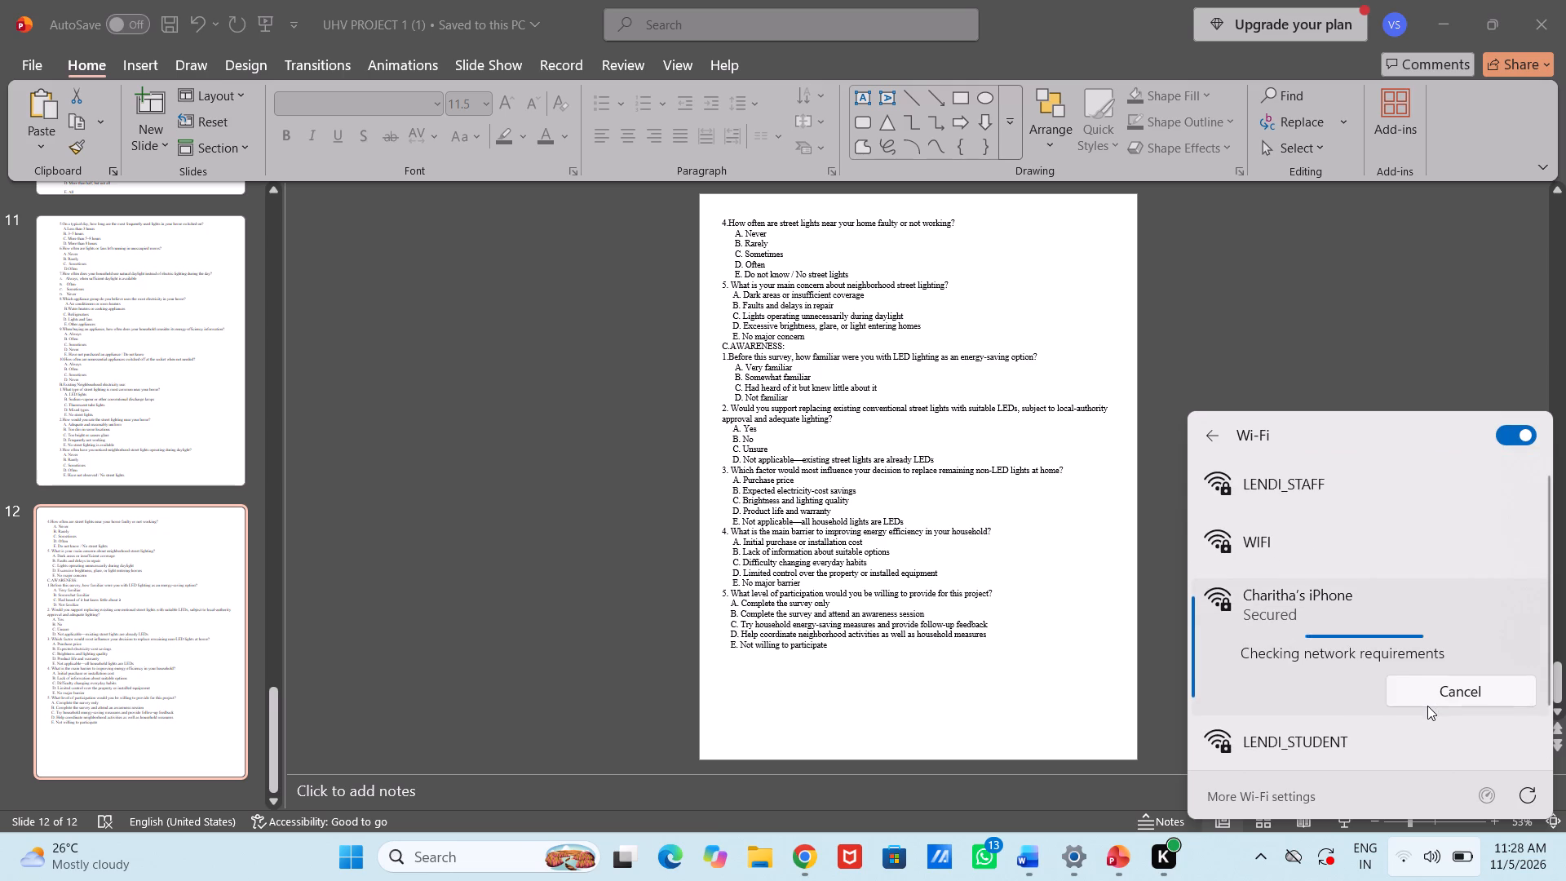
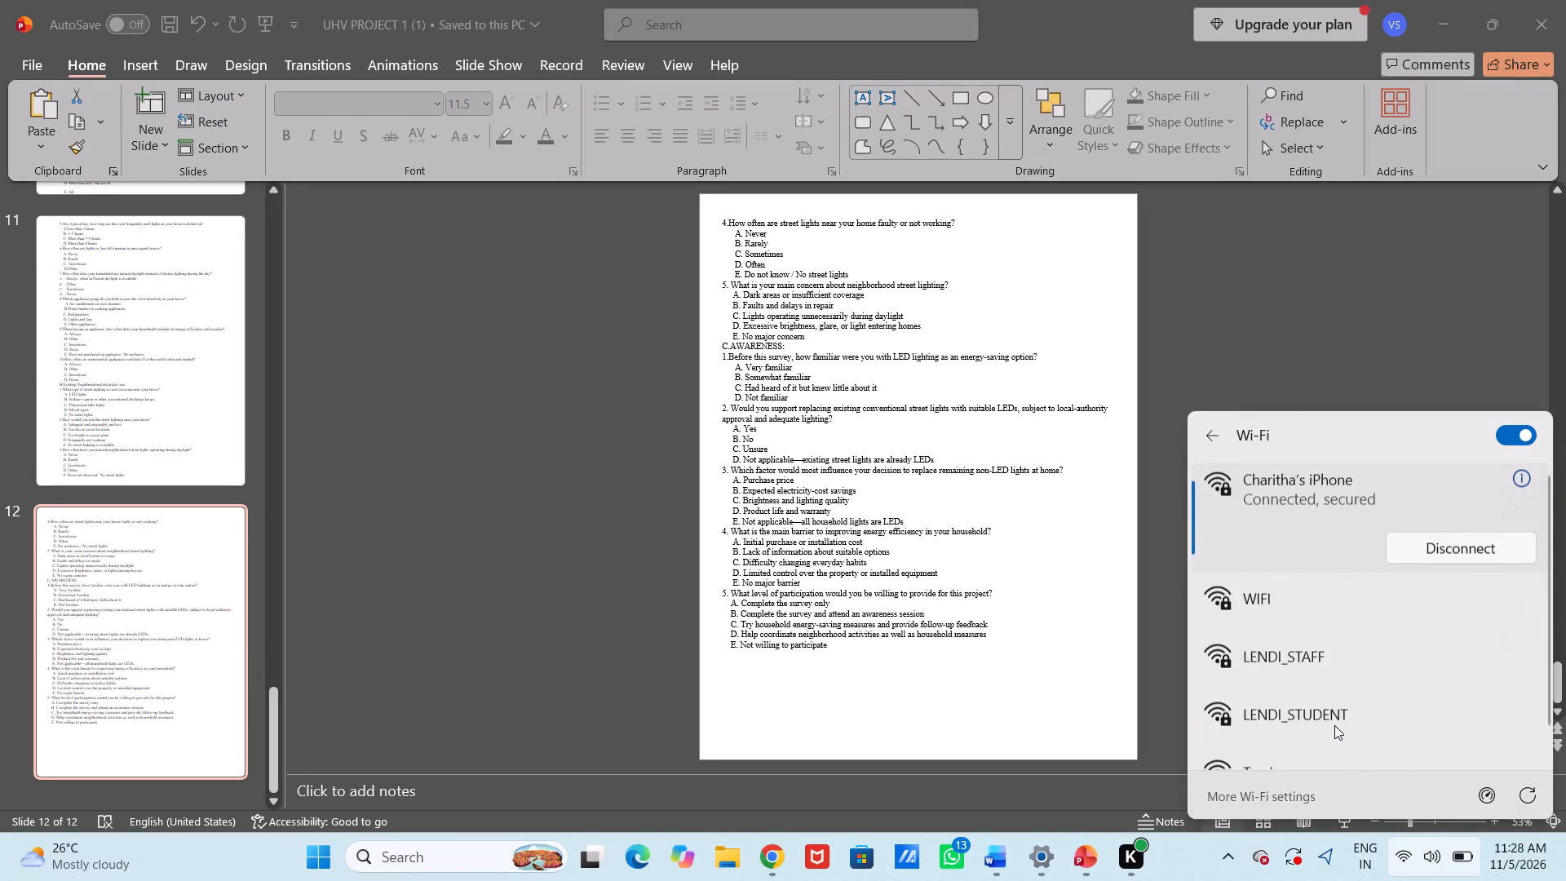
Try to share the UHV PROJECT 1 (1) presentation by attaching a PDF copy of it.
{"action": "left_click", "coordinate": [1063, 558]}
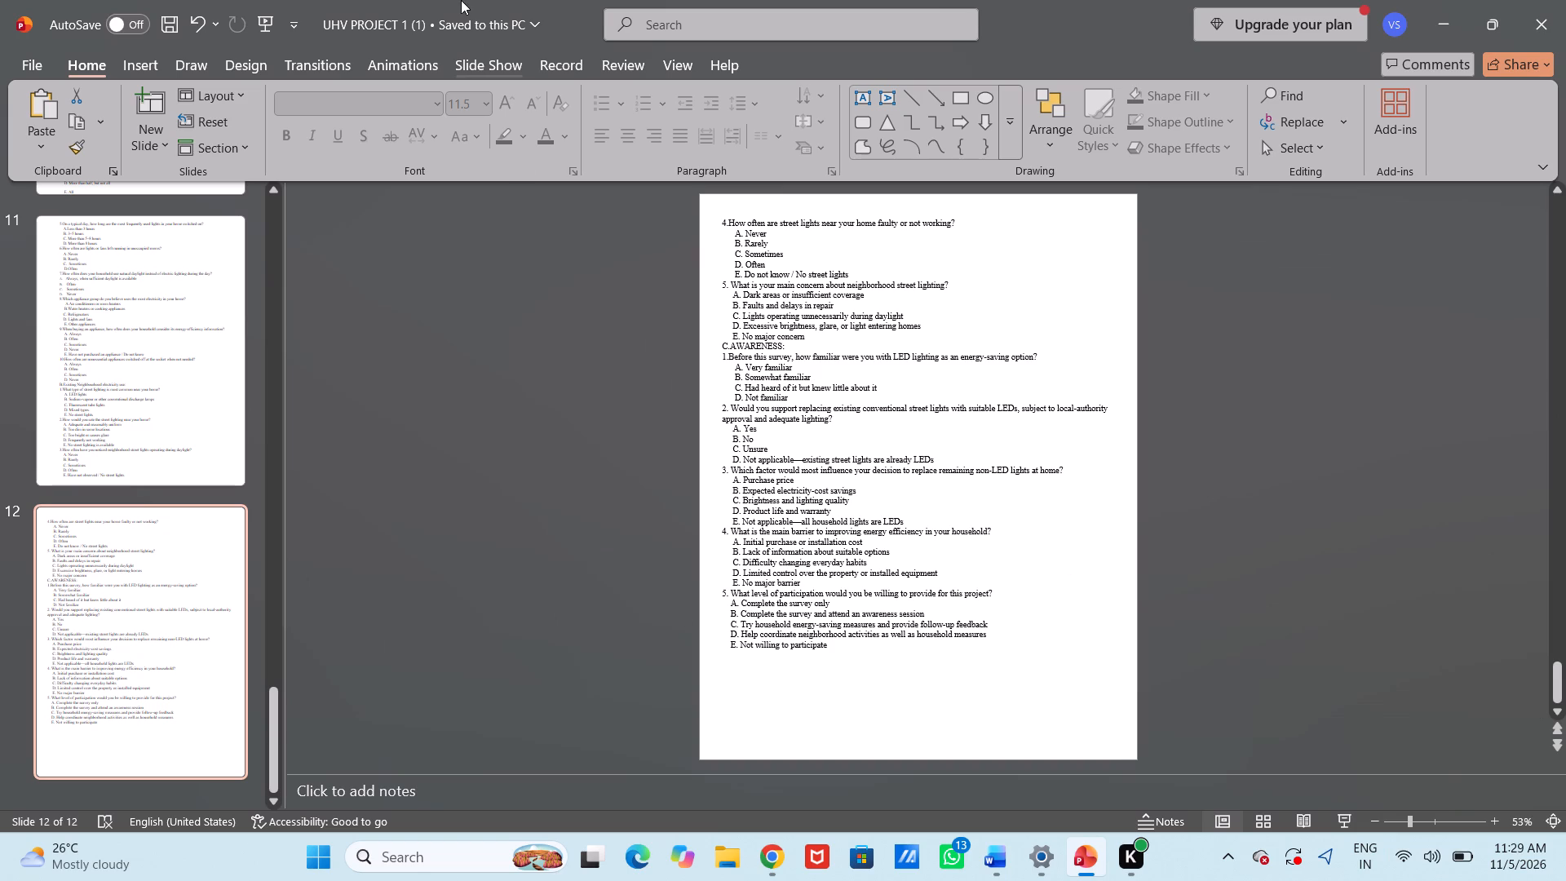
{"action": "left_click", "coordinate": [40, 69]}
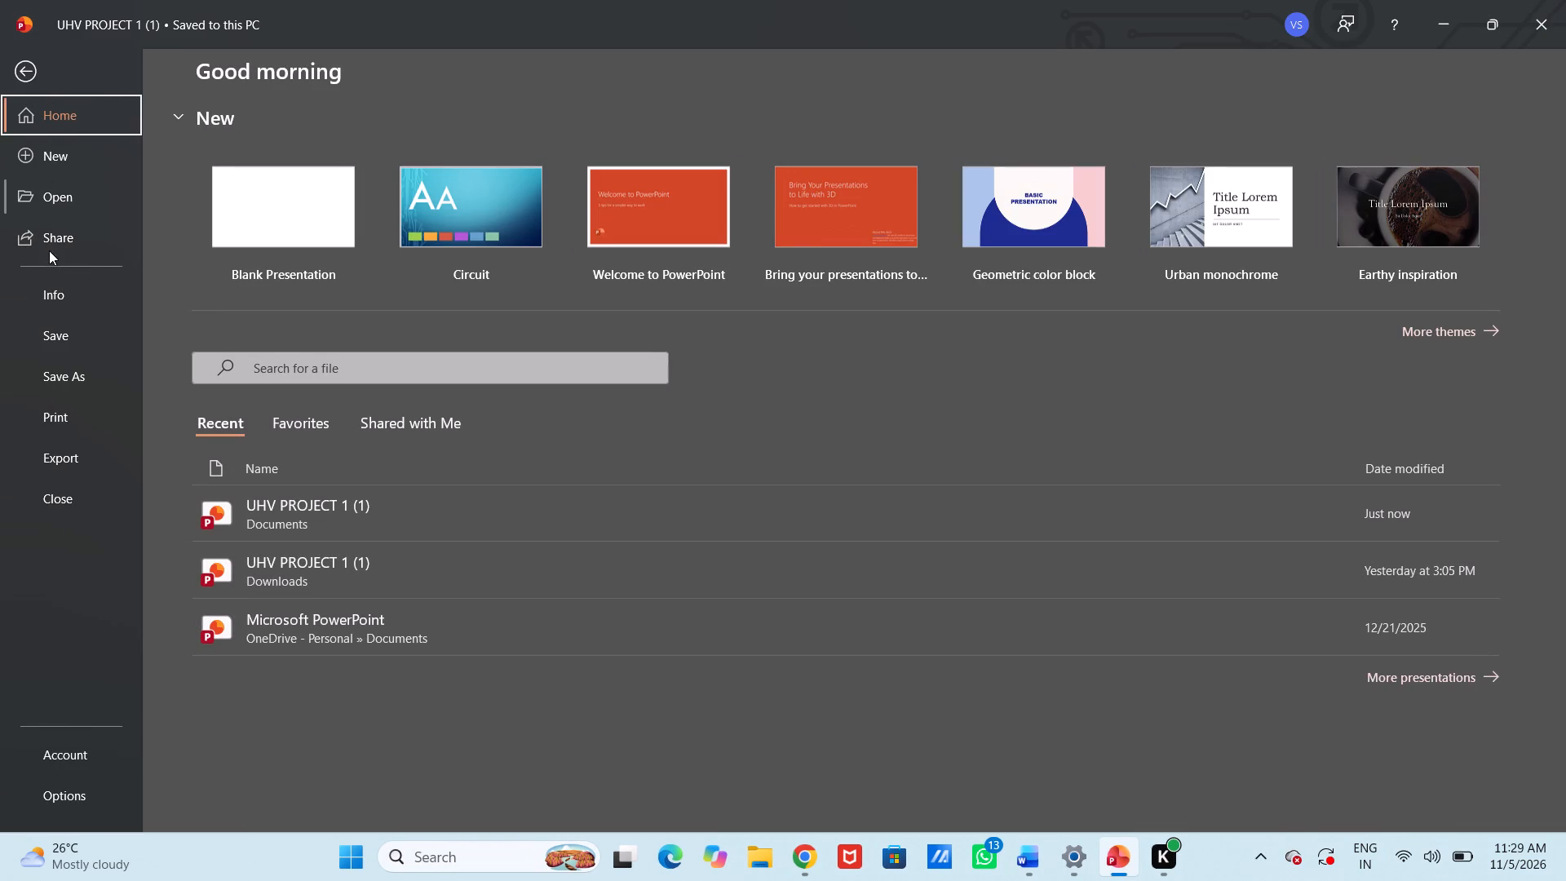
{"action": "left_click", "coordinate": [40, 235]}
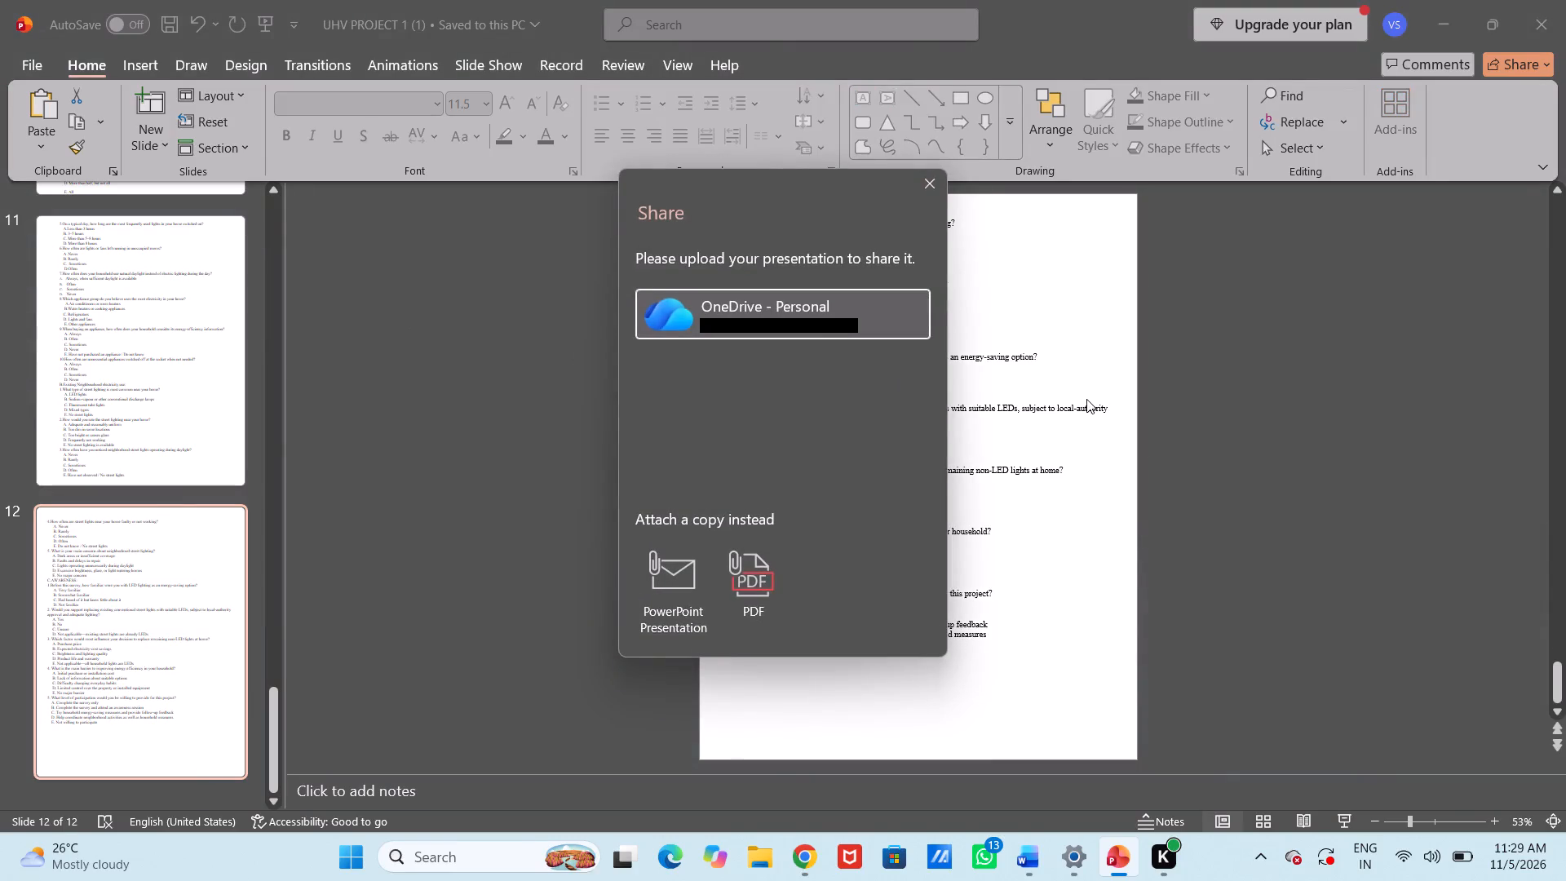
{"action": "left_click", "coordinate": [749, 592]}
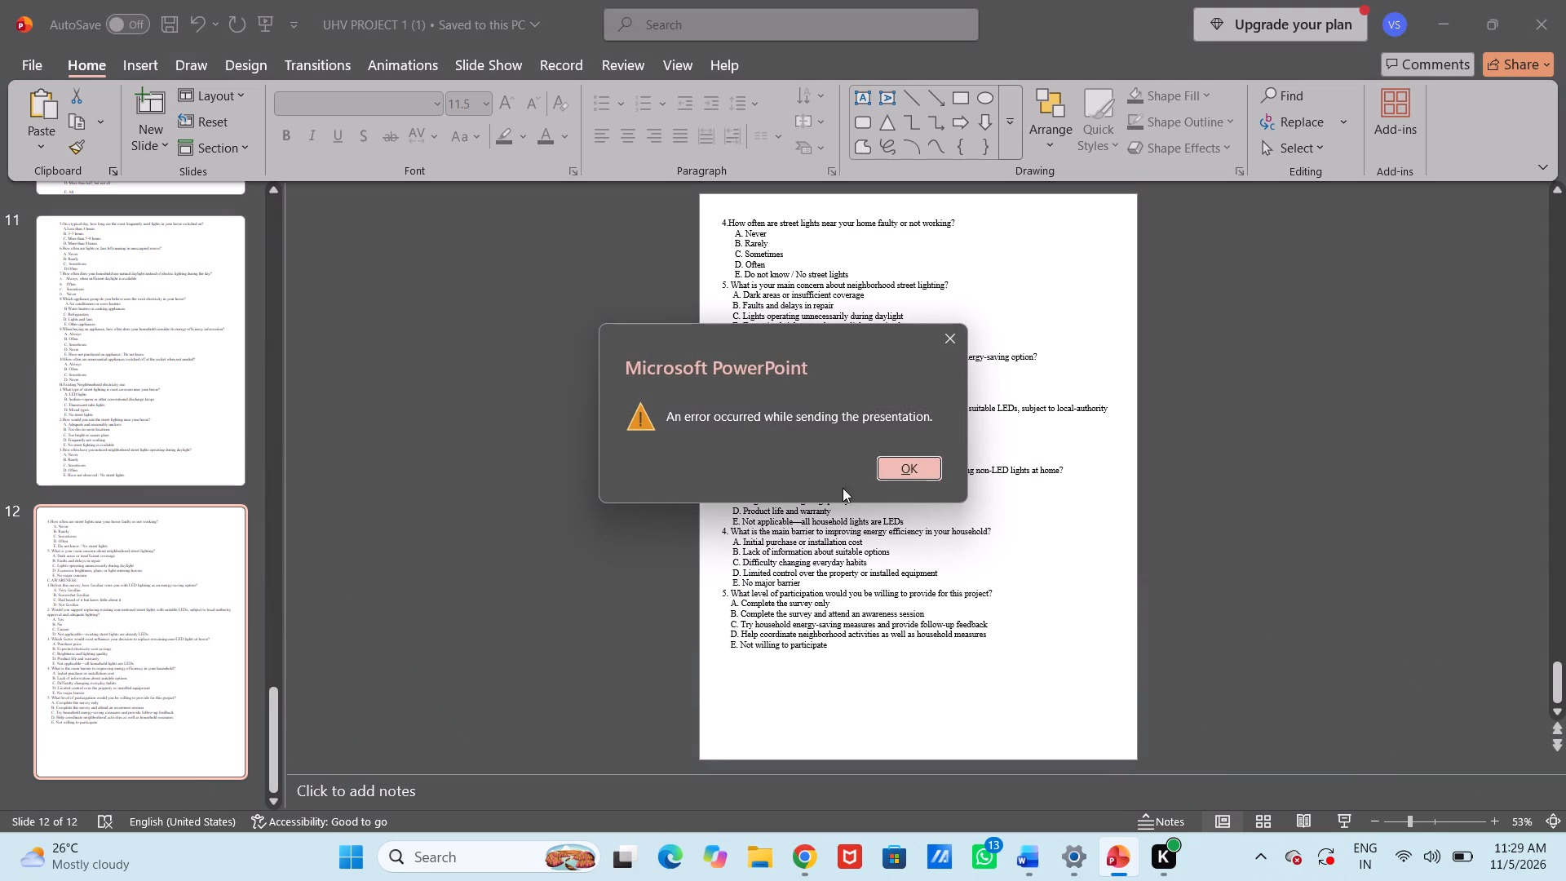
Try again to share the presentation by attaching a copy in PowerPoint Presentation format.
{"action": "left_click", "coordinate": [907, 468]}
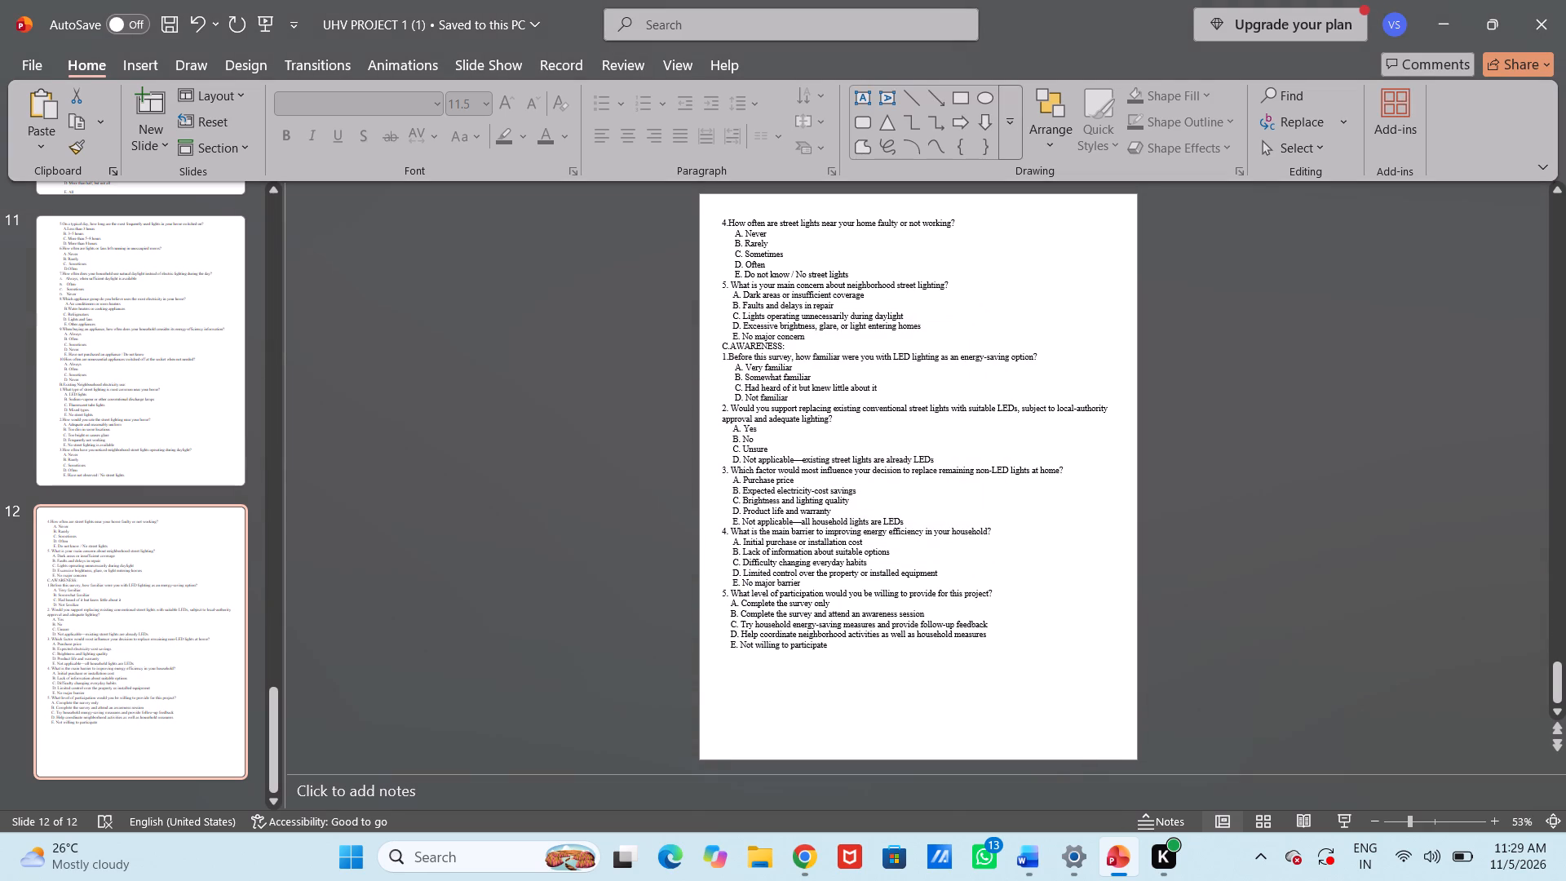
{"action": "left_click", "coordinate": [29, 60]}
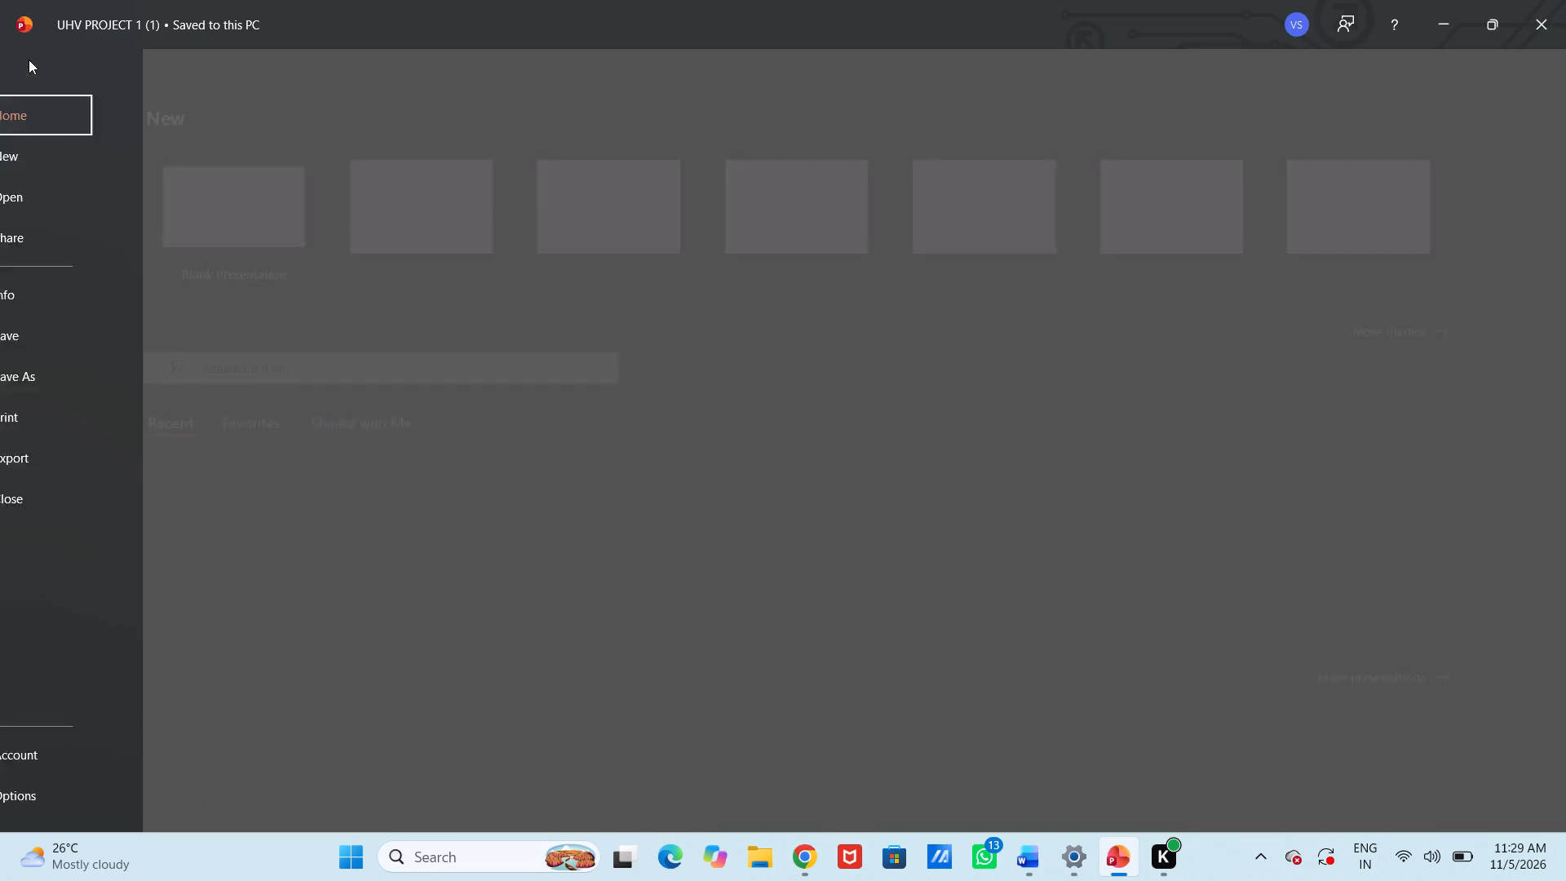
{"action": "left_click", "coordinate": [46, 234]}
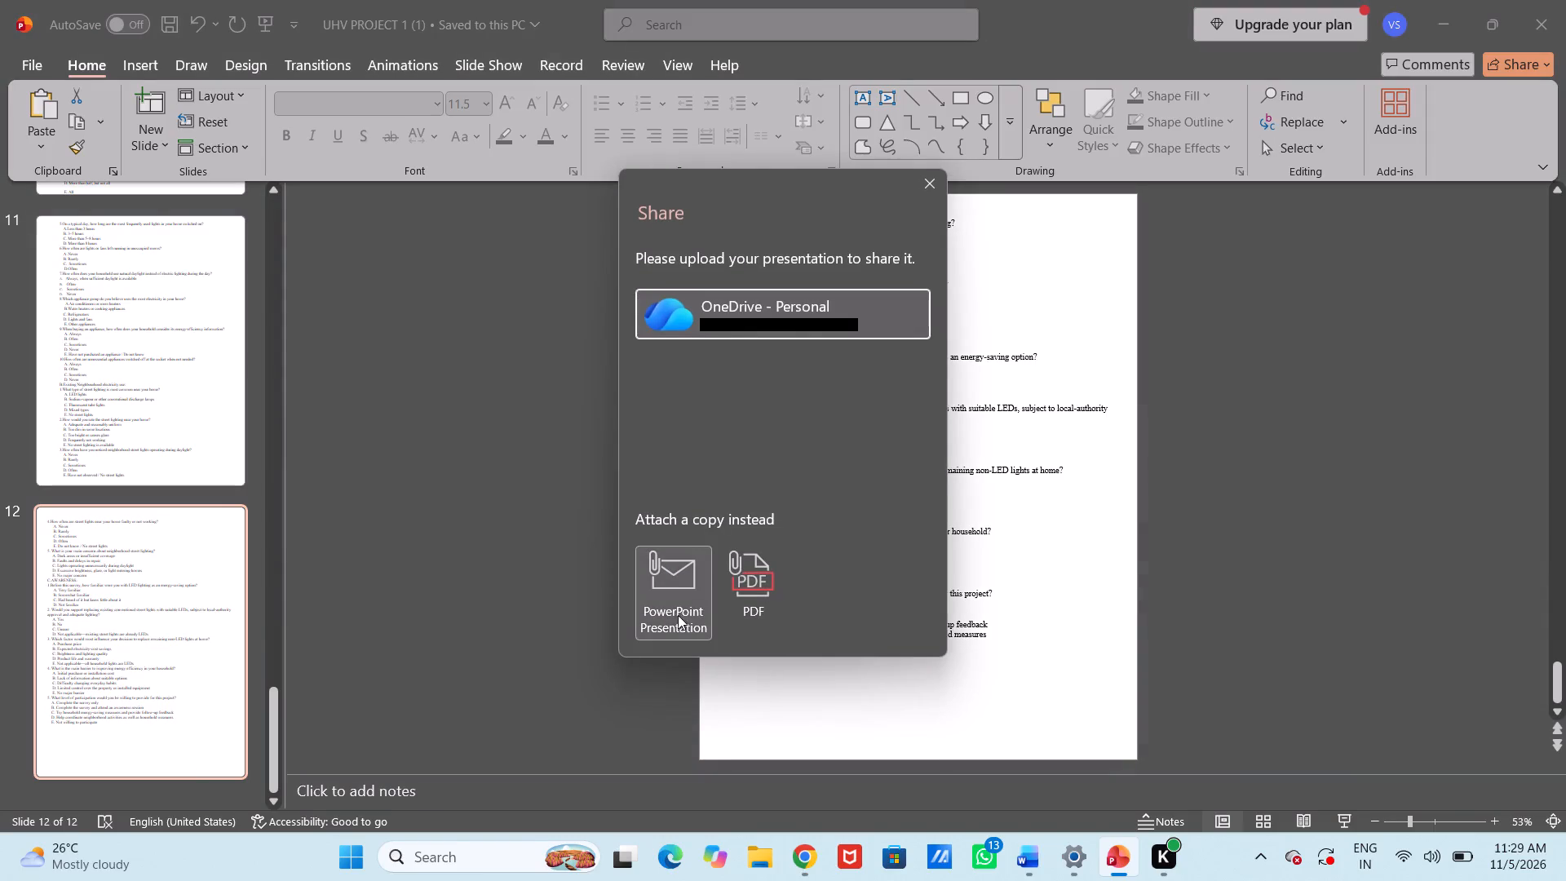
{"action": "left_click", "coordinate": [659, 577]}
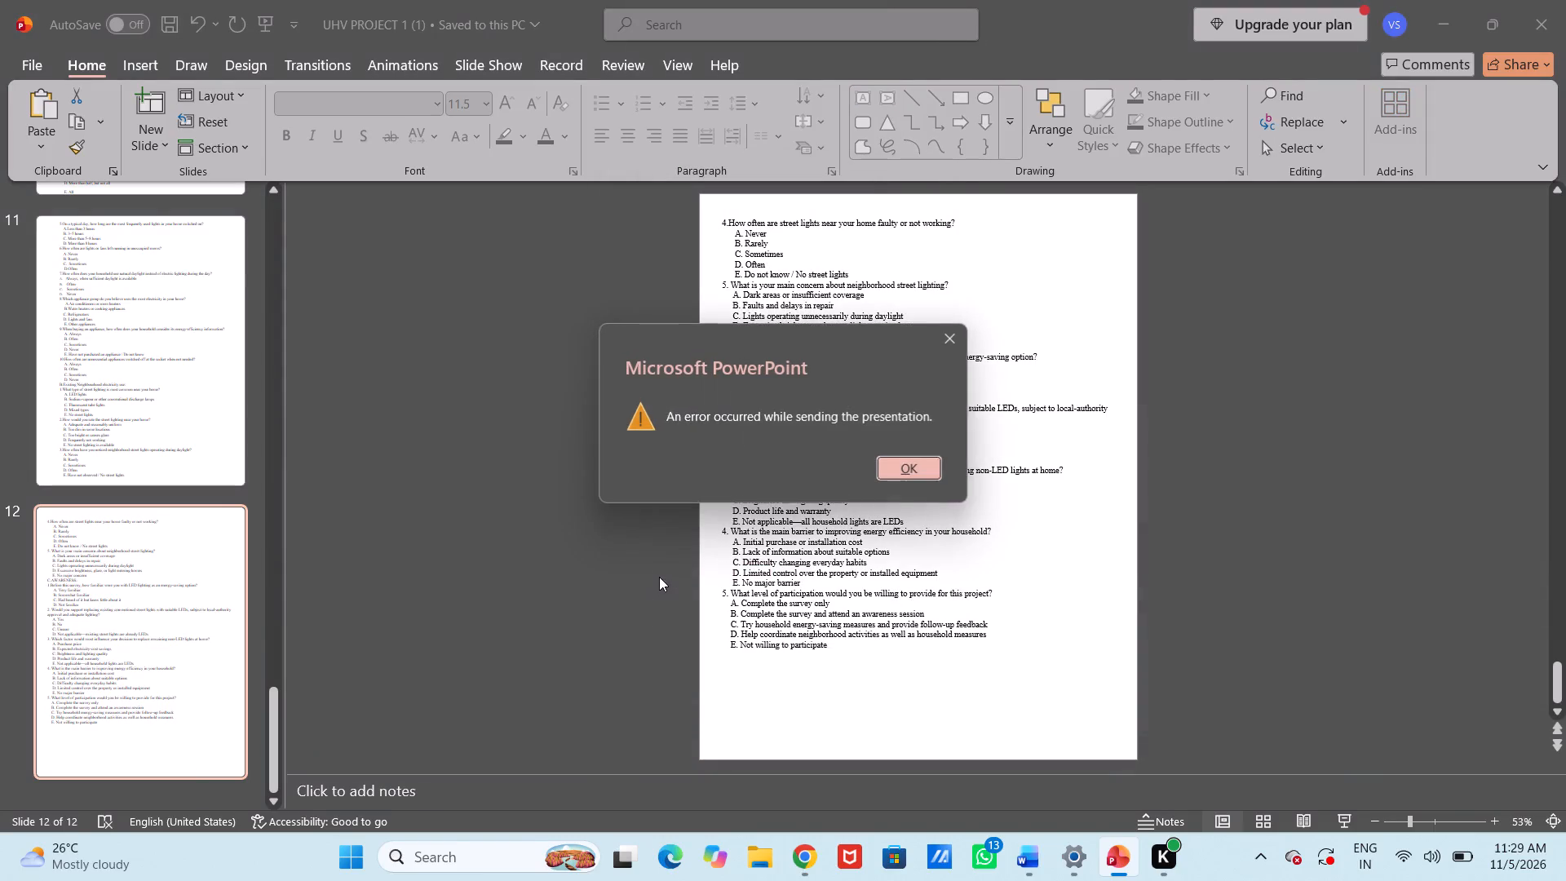
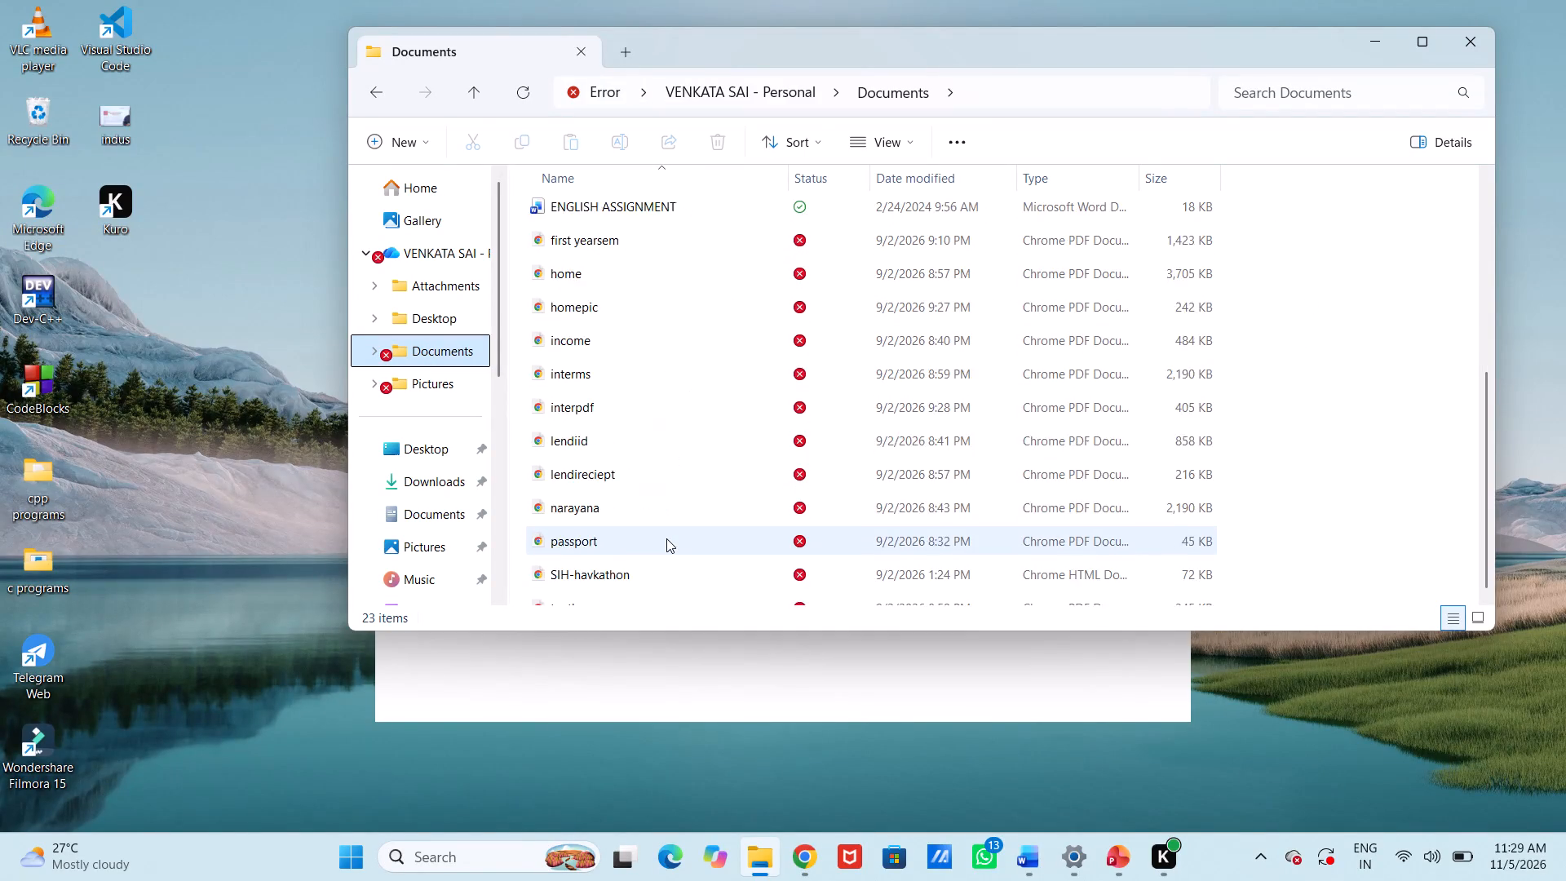
Look through the OneDrive Documents folder and the New Volume D: and E: drives for the saved presentation.
{"action": "scroll", "coordinate": [666, 538], "scroll_direction": "down", "scroll_amount": 10}
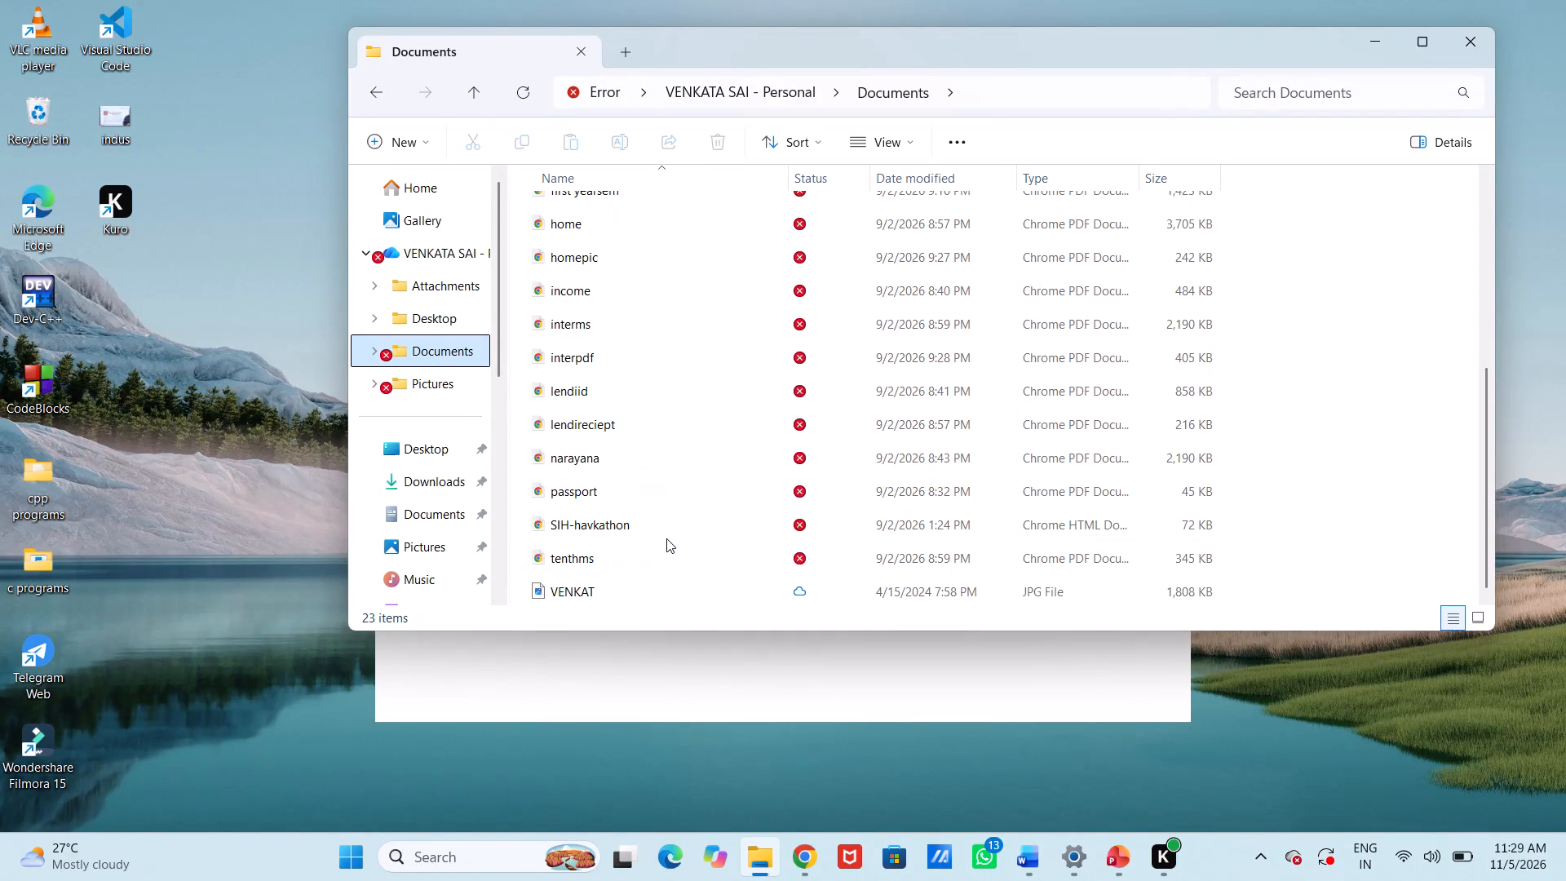
{"action": "scroll", "coordinate": [666, 538], "scroll_direction": "up", "scroll_amount": 6}
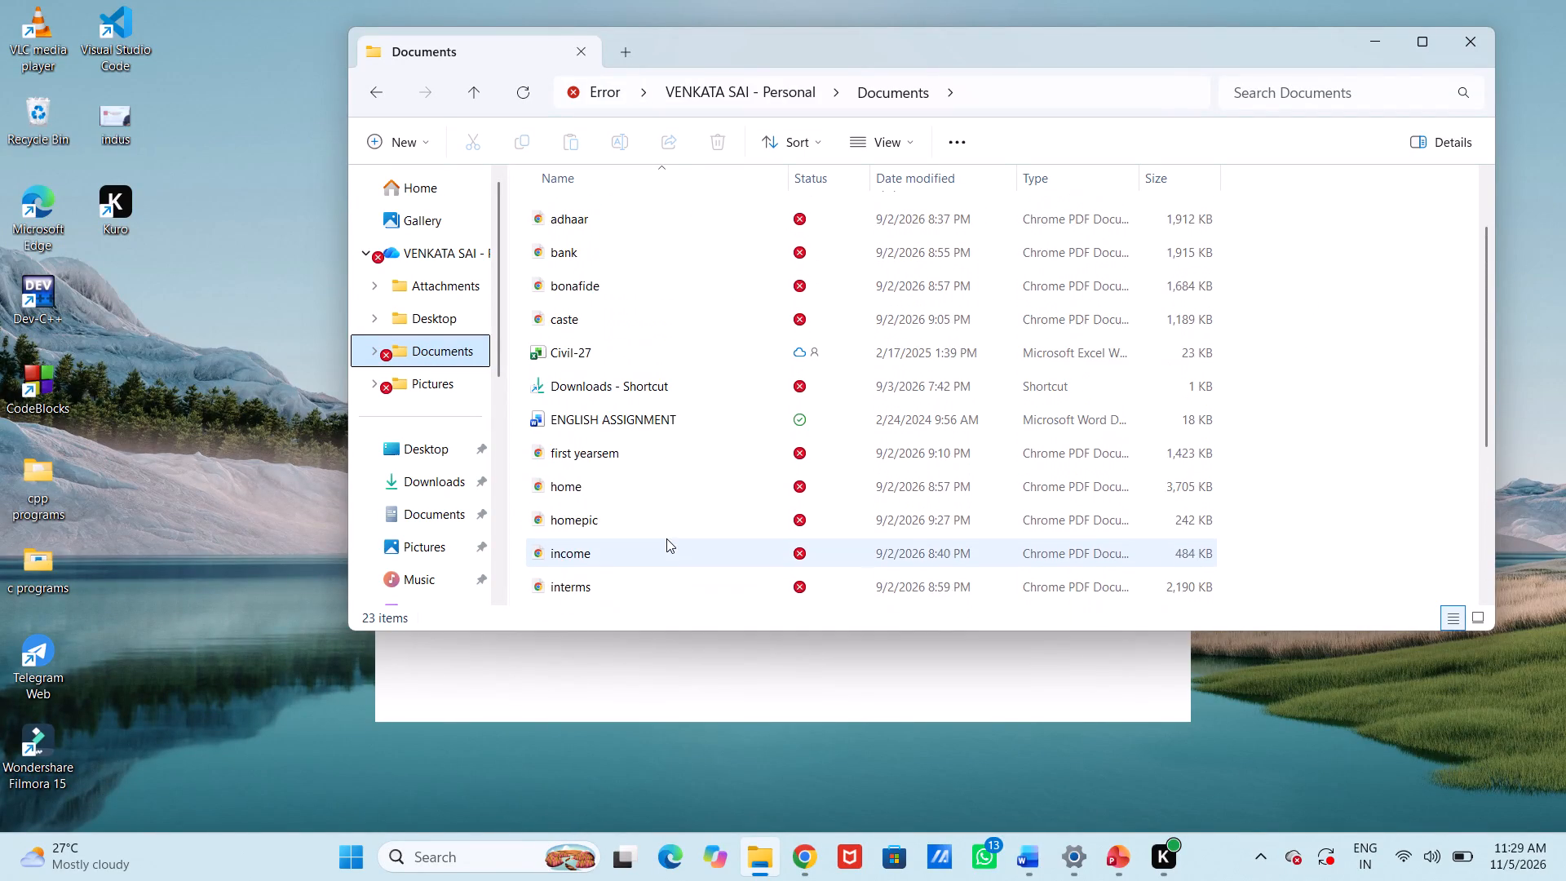
{"action": "scroll", "coordinate": [666, 538], "scroll_direction": "up", "scroll_amount": 5}
{"action": "scroll", "coordinate": [666, 538], "scroll_direction": "down", "scroll_amount": 4}
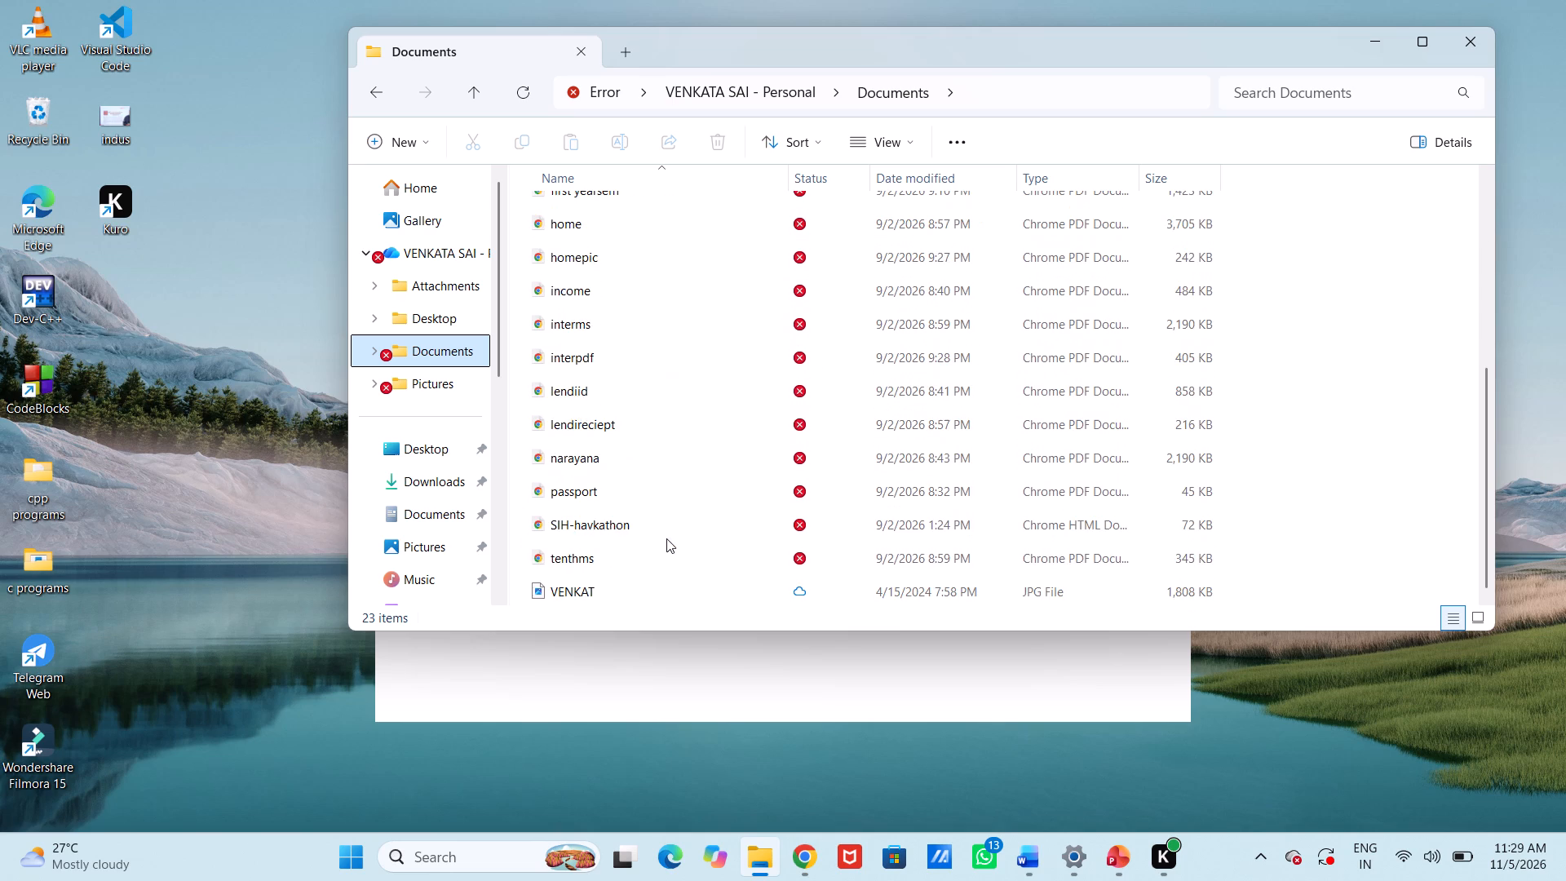
{"action": "scroll", "coordinate": [409, 529], "scroll_direction": "down", "scroll_amount": 4}
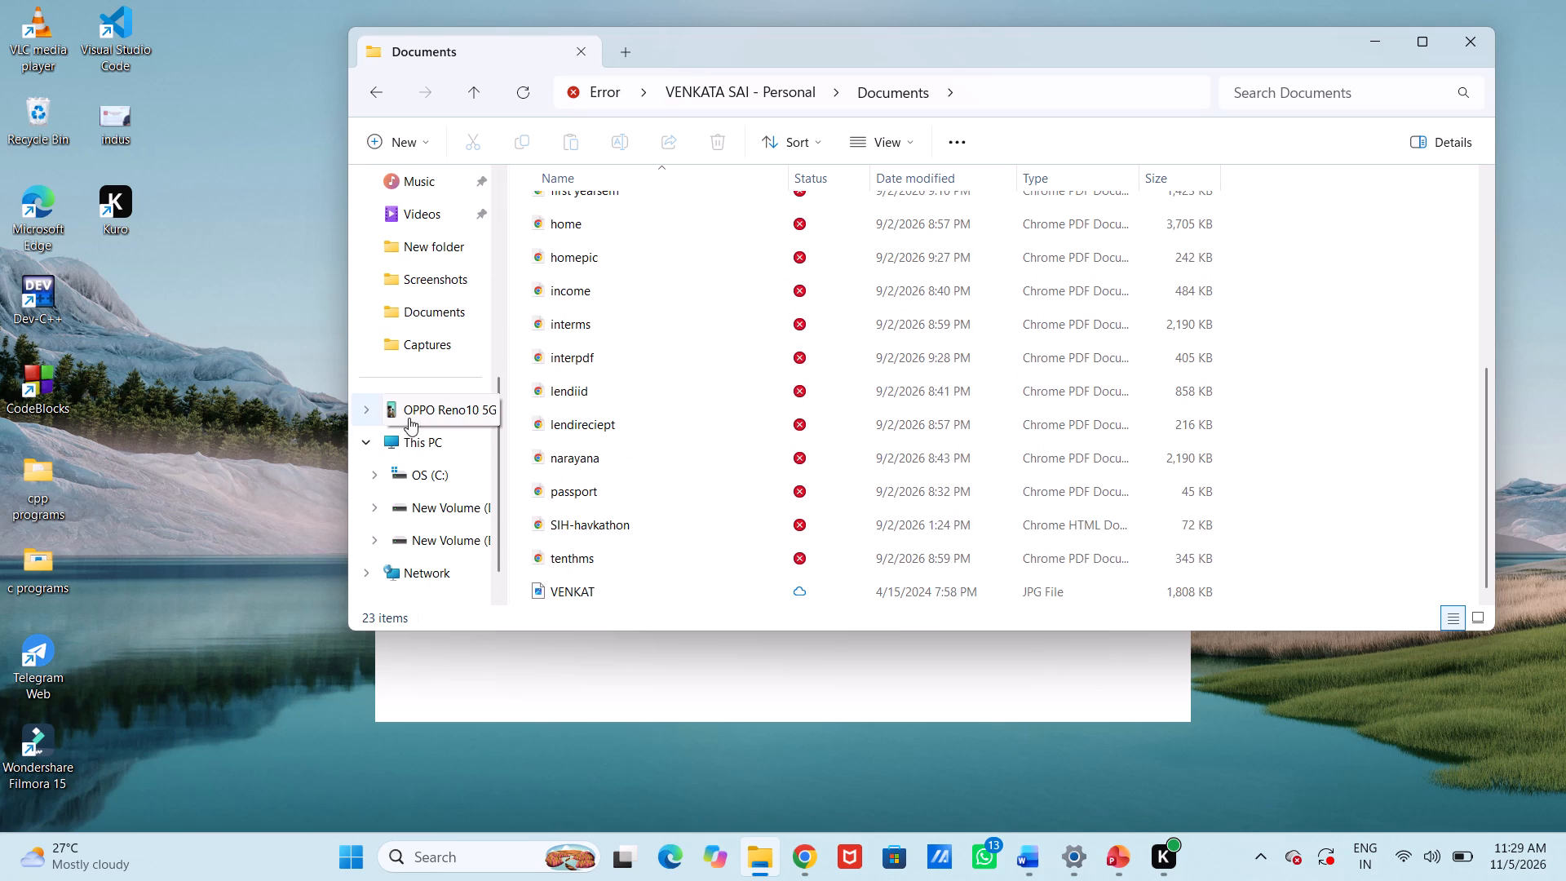
{"action": "left_click", "coordinate": [411, 433]}
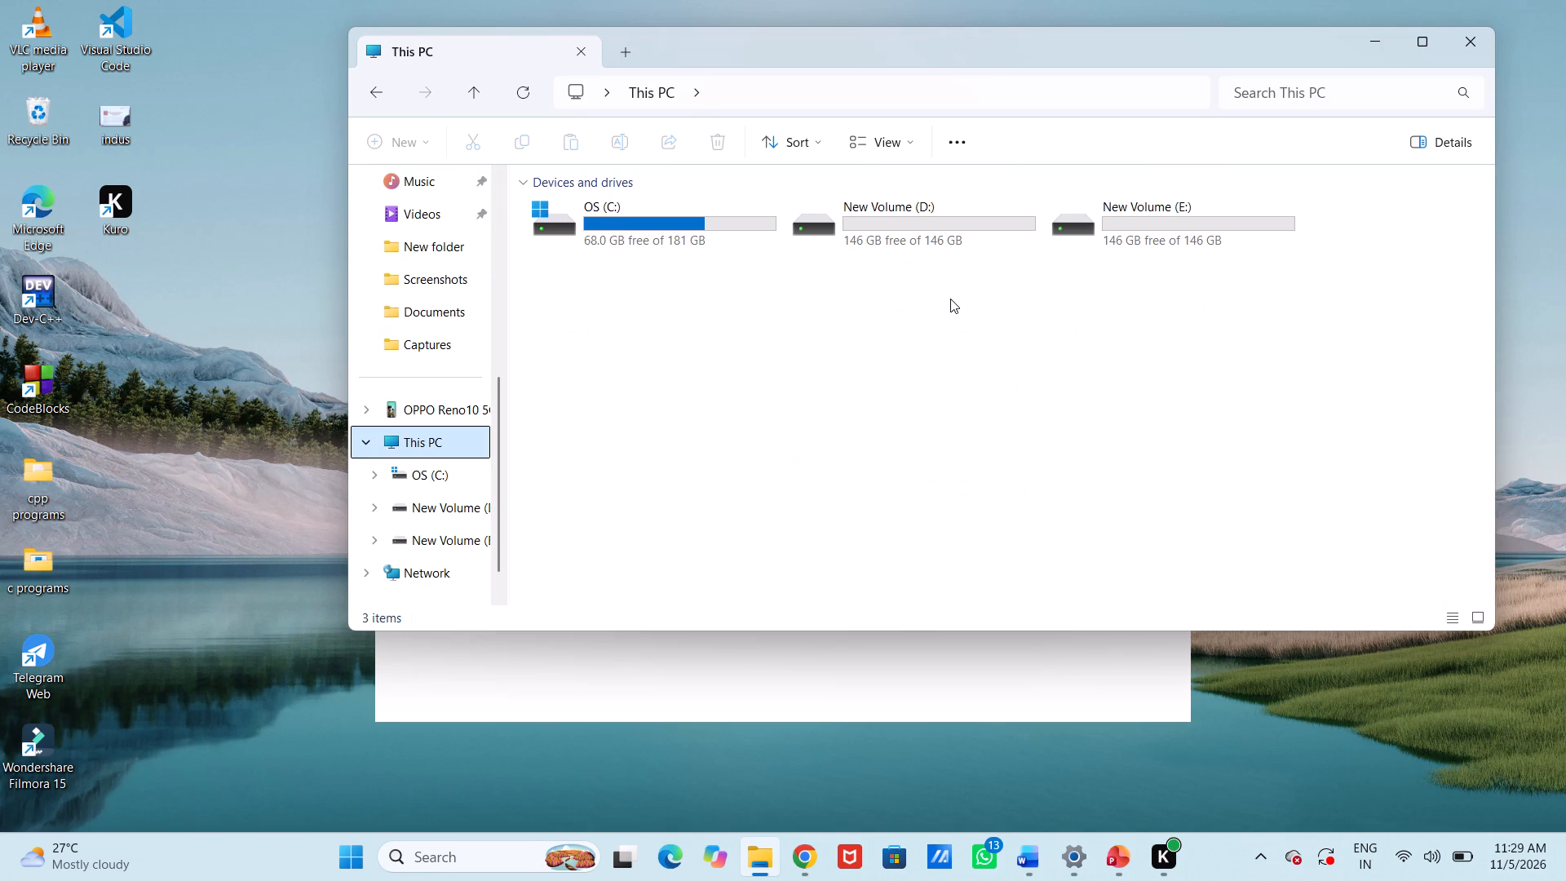
{"action": "left_click", "coordinate": [900, 228]}
{"action": "double_click", "coordinate": [900, 228]}
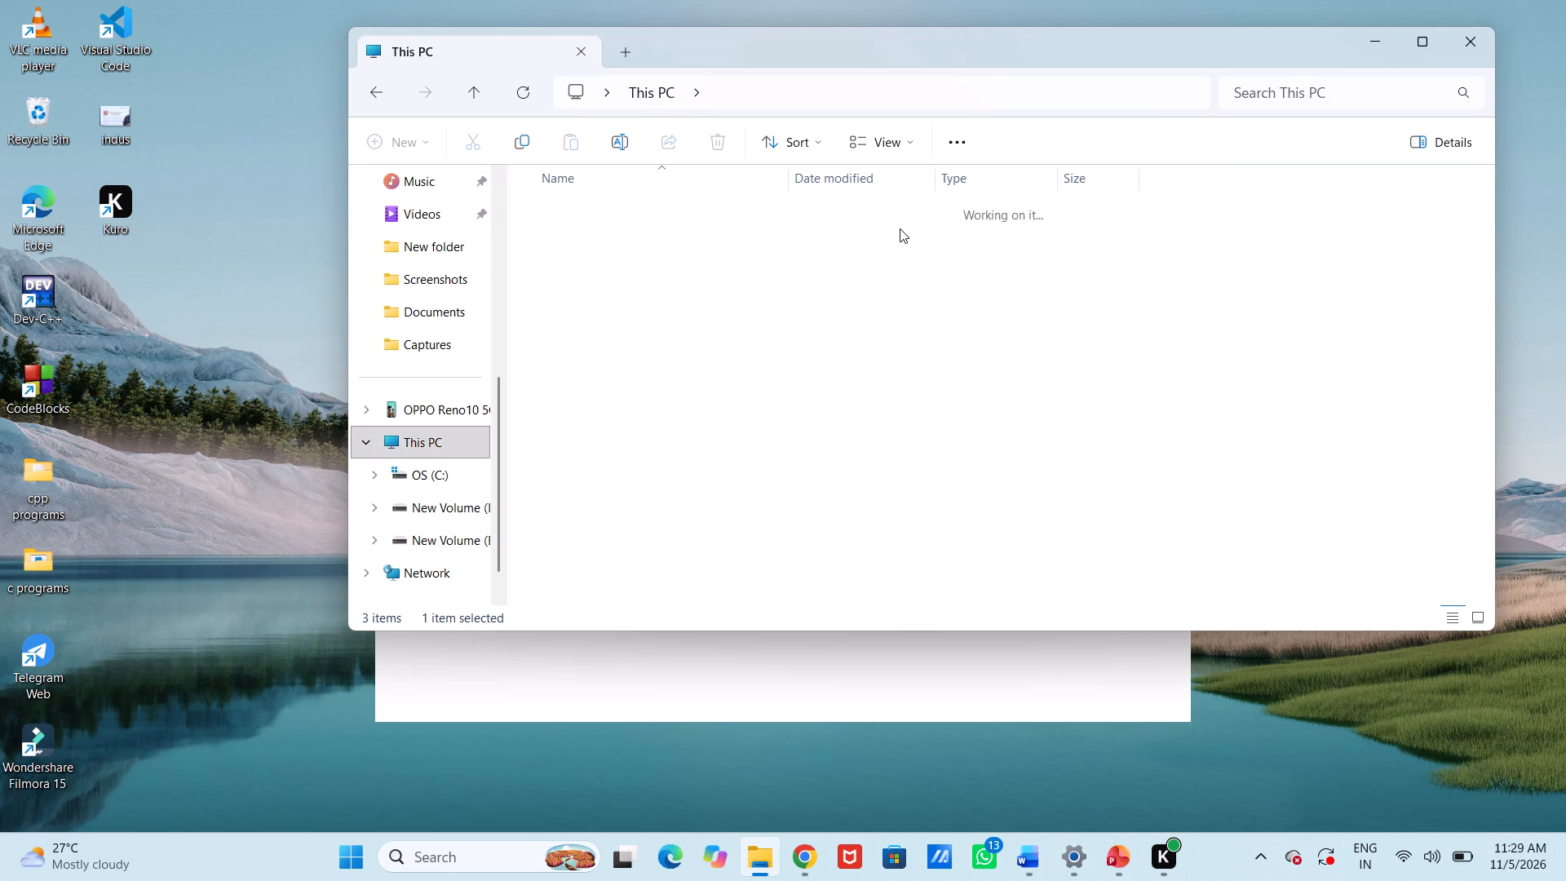
{"action": "scroll", "coordinate": [568, 532], "scroll_direction": "down", "scroll_amount": 7}
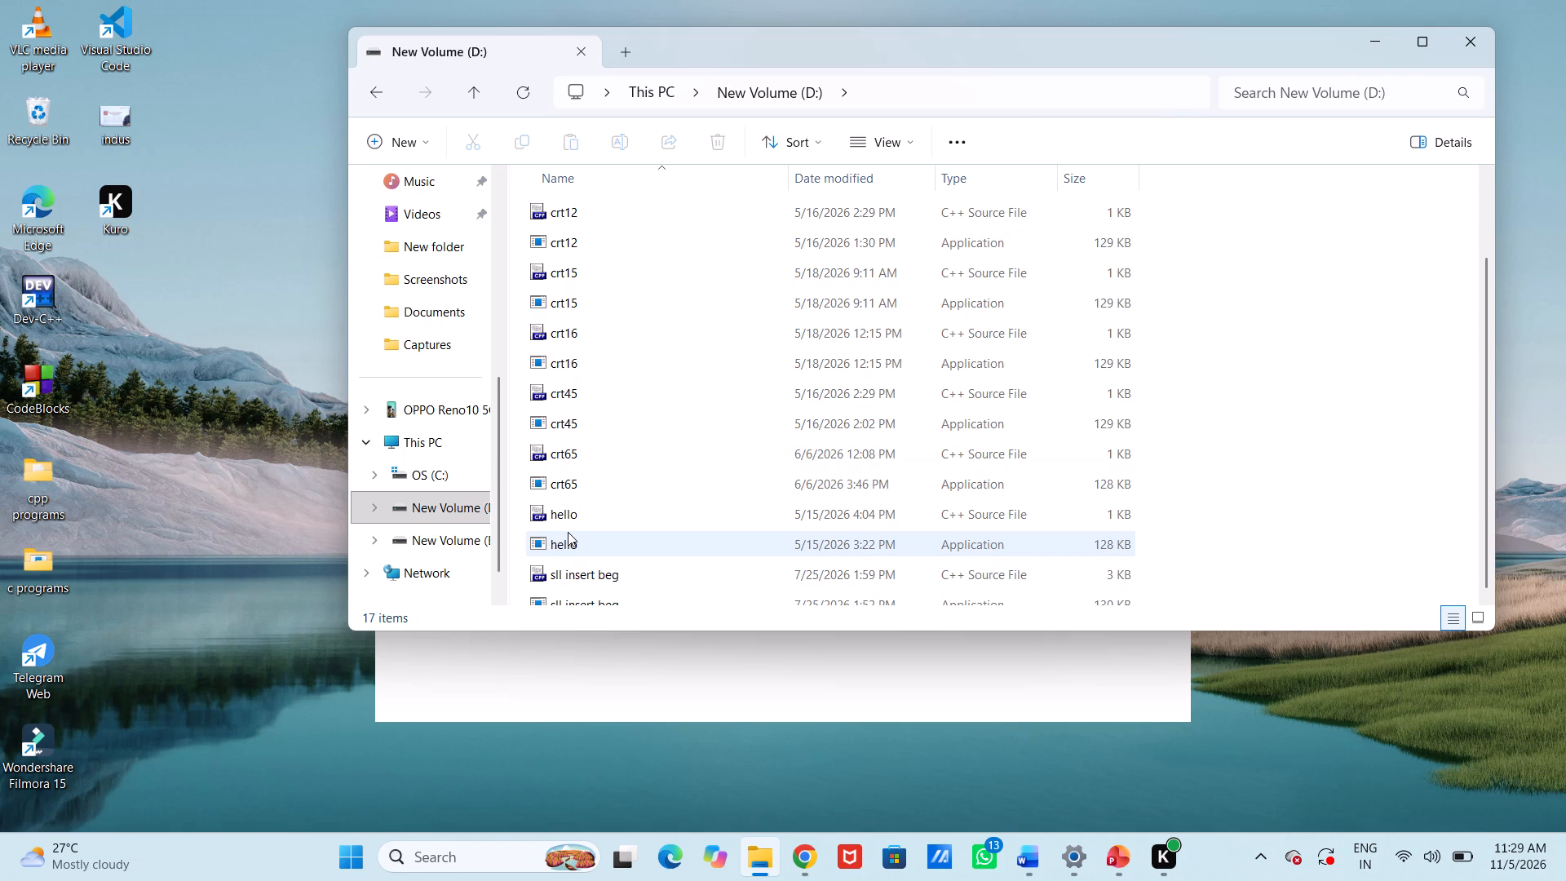
{"action": "scroll", "coordinate": [568, 532], "scroll_direction": "down", "scroll_amount": 5}
{"action": "left_click", "coordinate": [401, 511]}
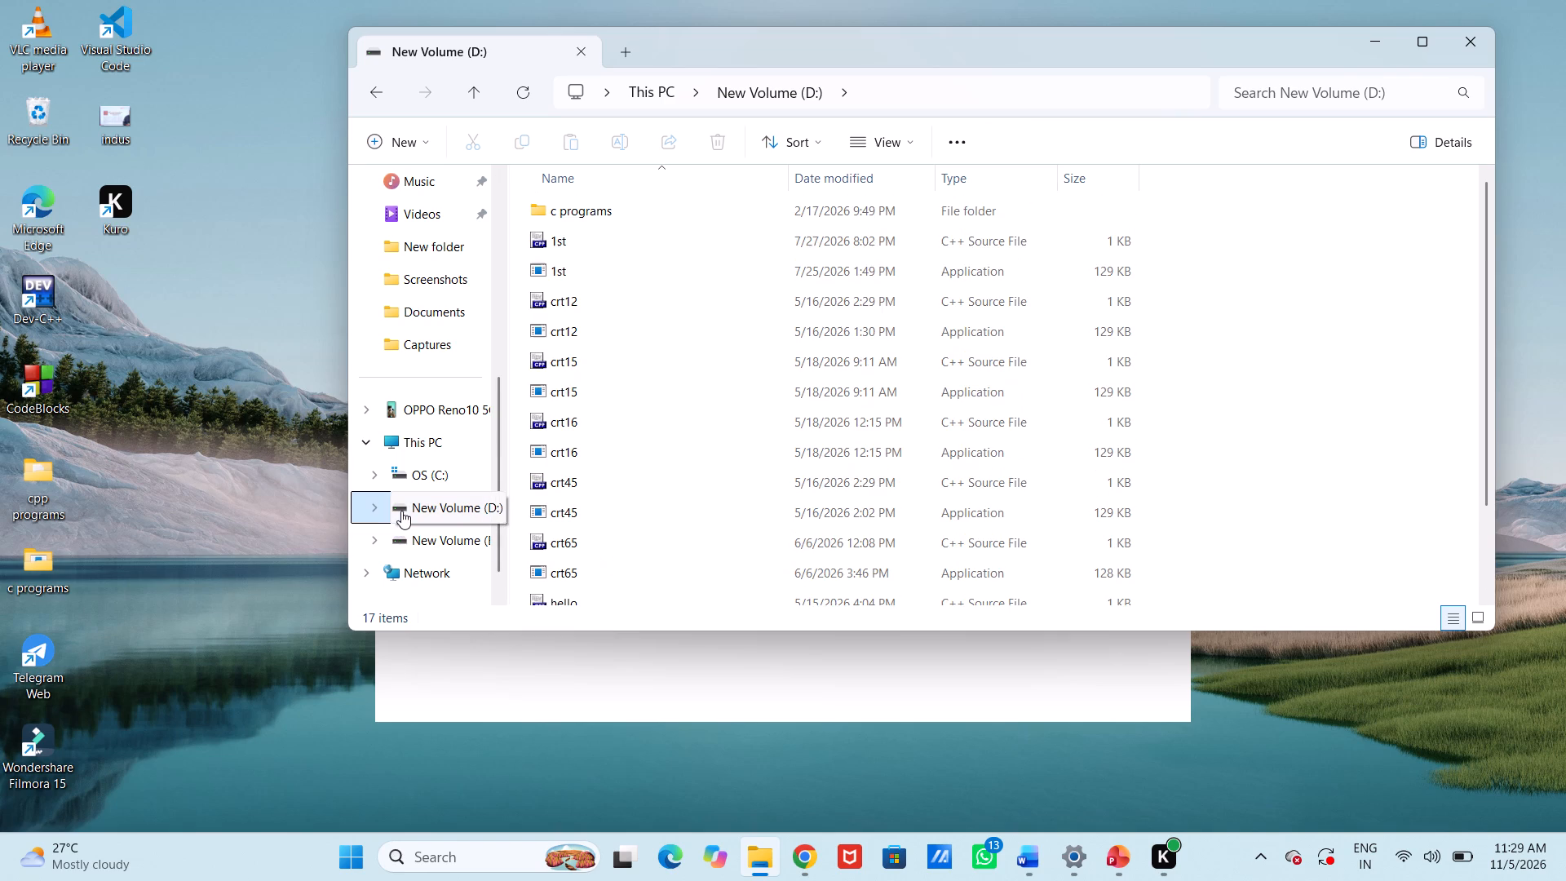
{"action": "left_click", "coordinate": [409, 449]}
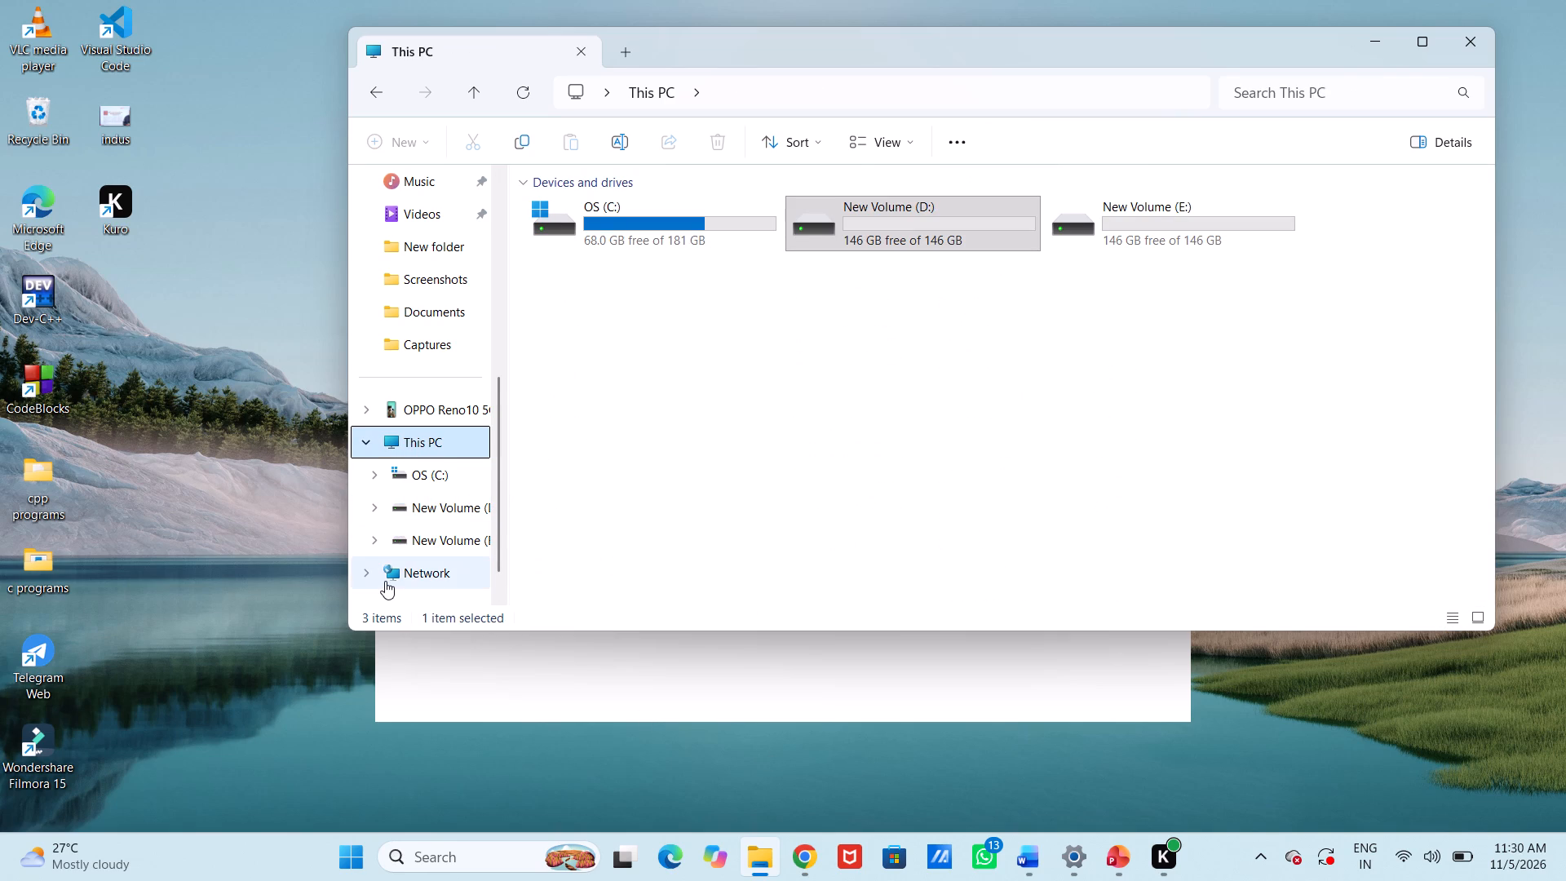
{"action": "scroll", "coordinate": [385, 581], "scroll_direction": "down", "scroll_amount": 4}
{"action": "left_click", "coordinate": [423, 504]}
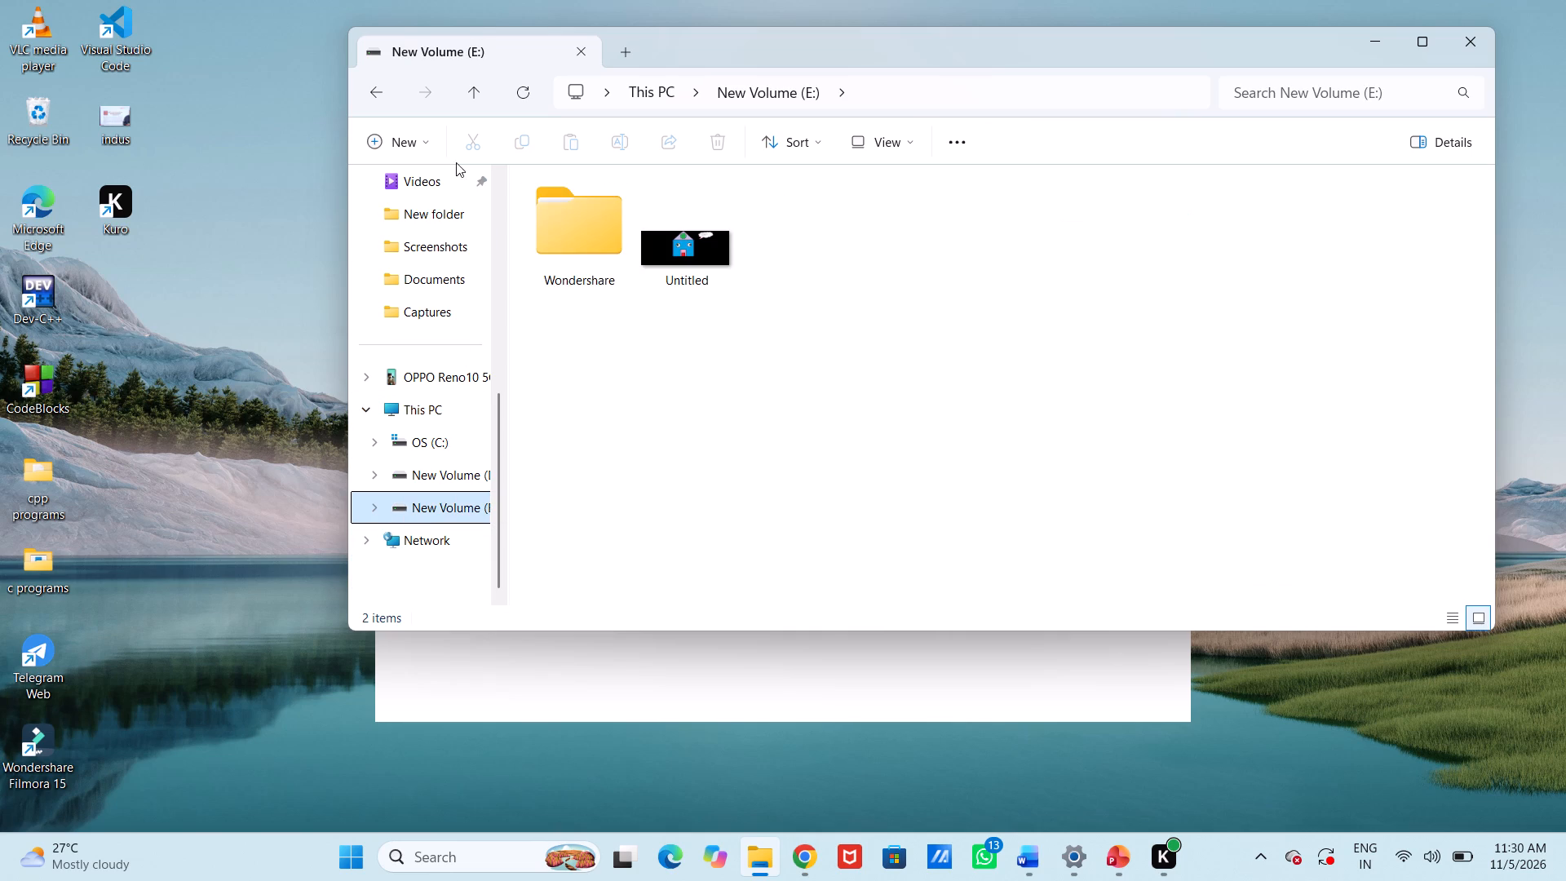
Check the OneDrive Documents, Screenshots and New folder locations for the saved presentation.
{"action": "left_click", "coordinate": [427, 277]}
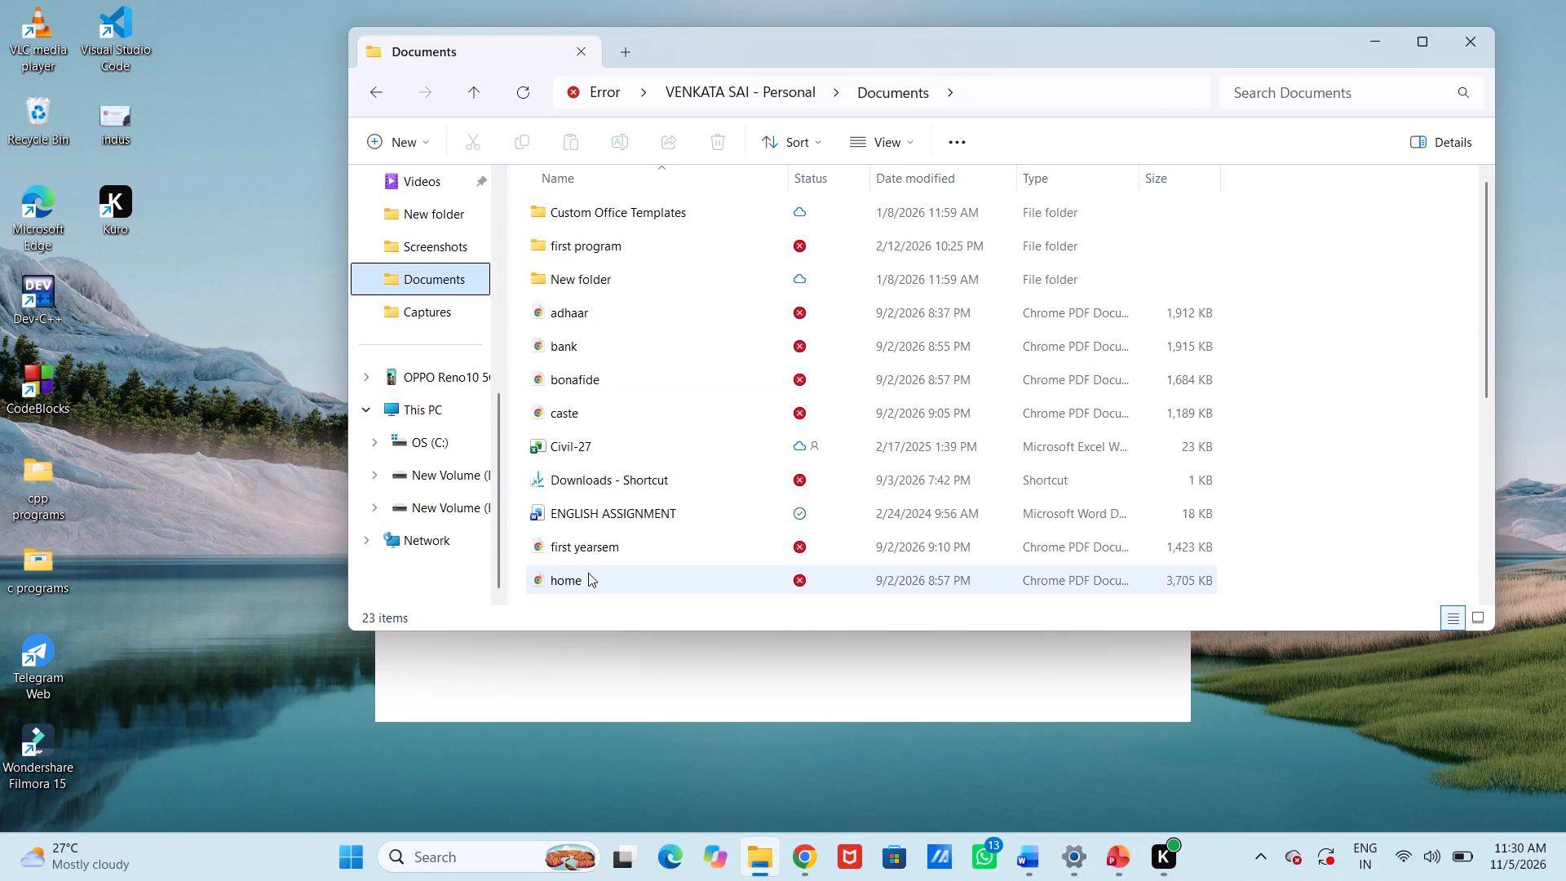
{"action": "scroll", "coordinate": [588, 573], "scroll_direction": "down", "scroll_amount": 4}
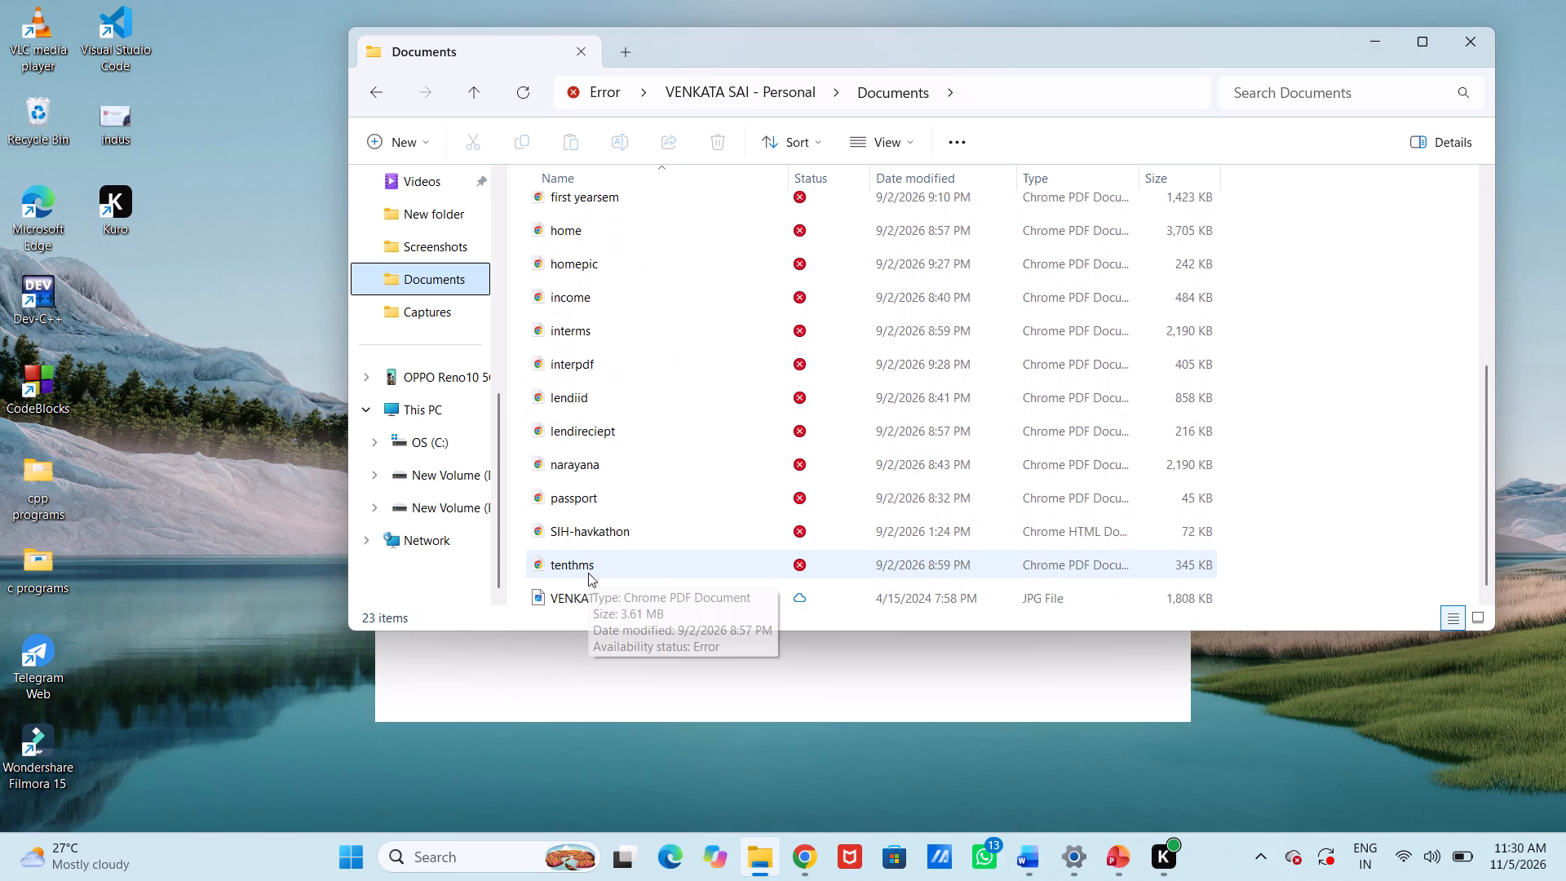
{"action": "scroll", "coordinate": [588, 573], "scroll_direction": "down", "scroll_amount": 4}
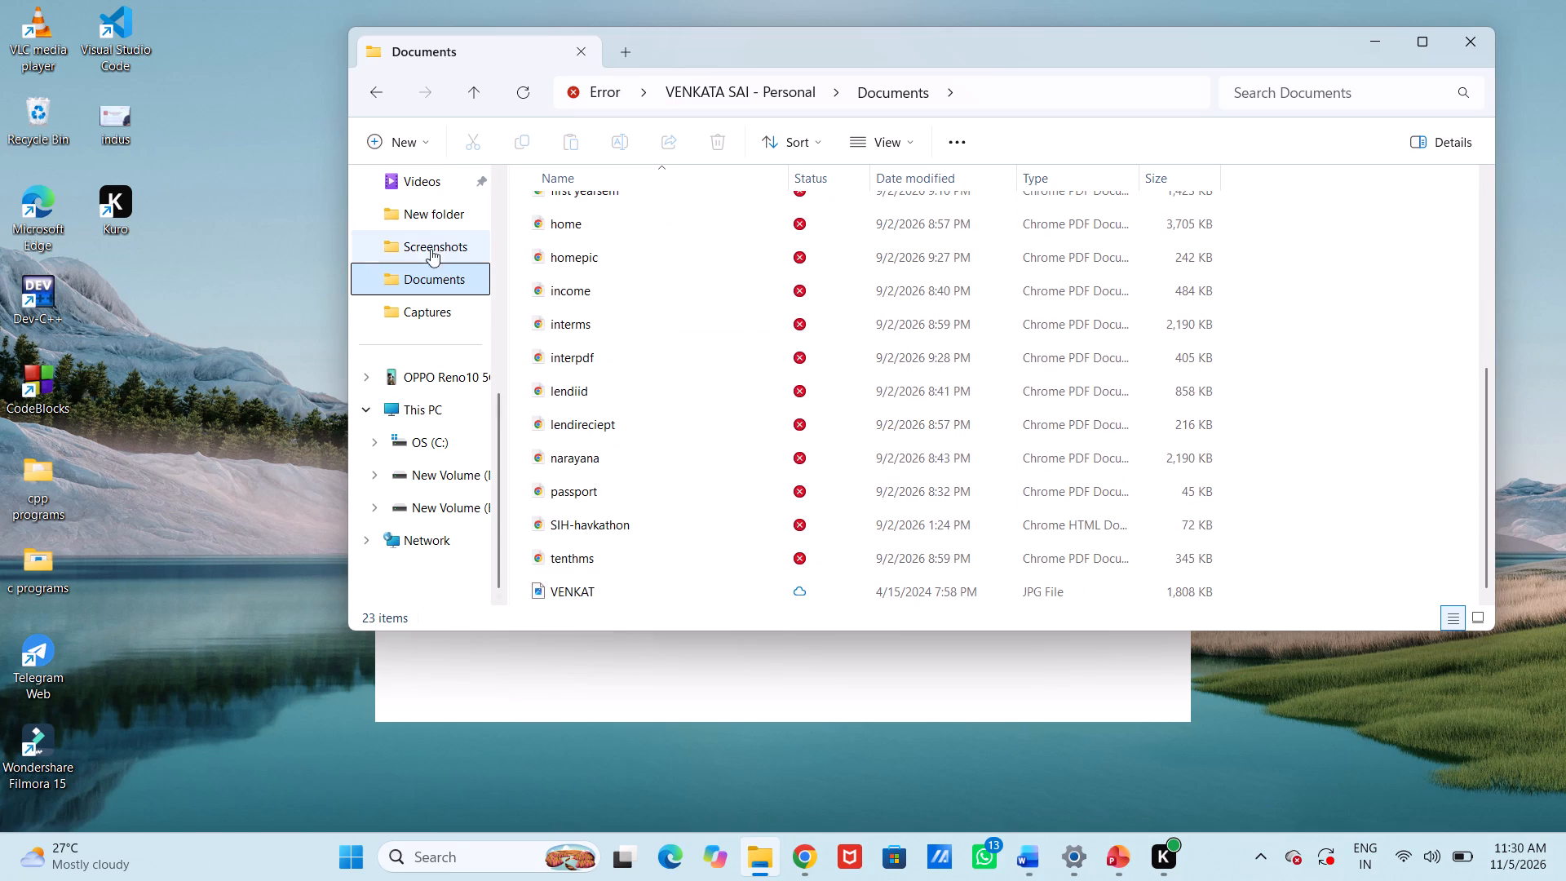
{"action": "left_click", "coordinate": [427, 246]}
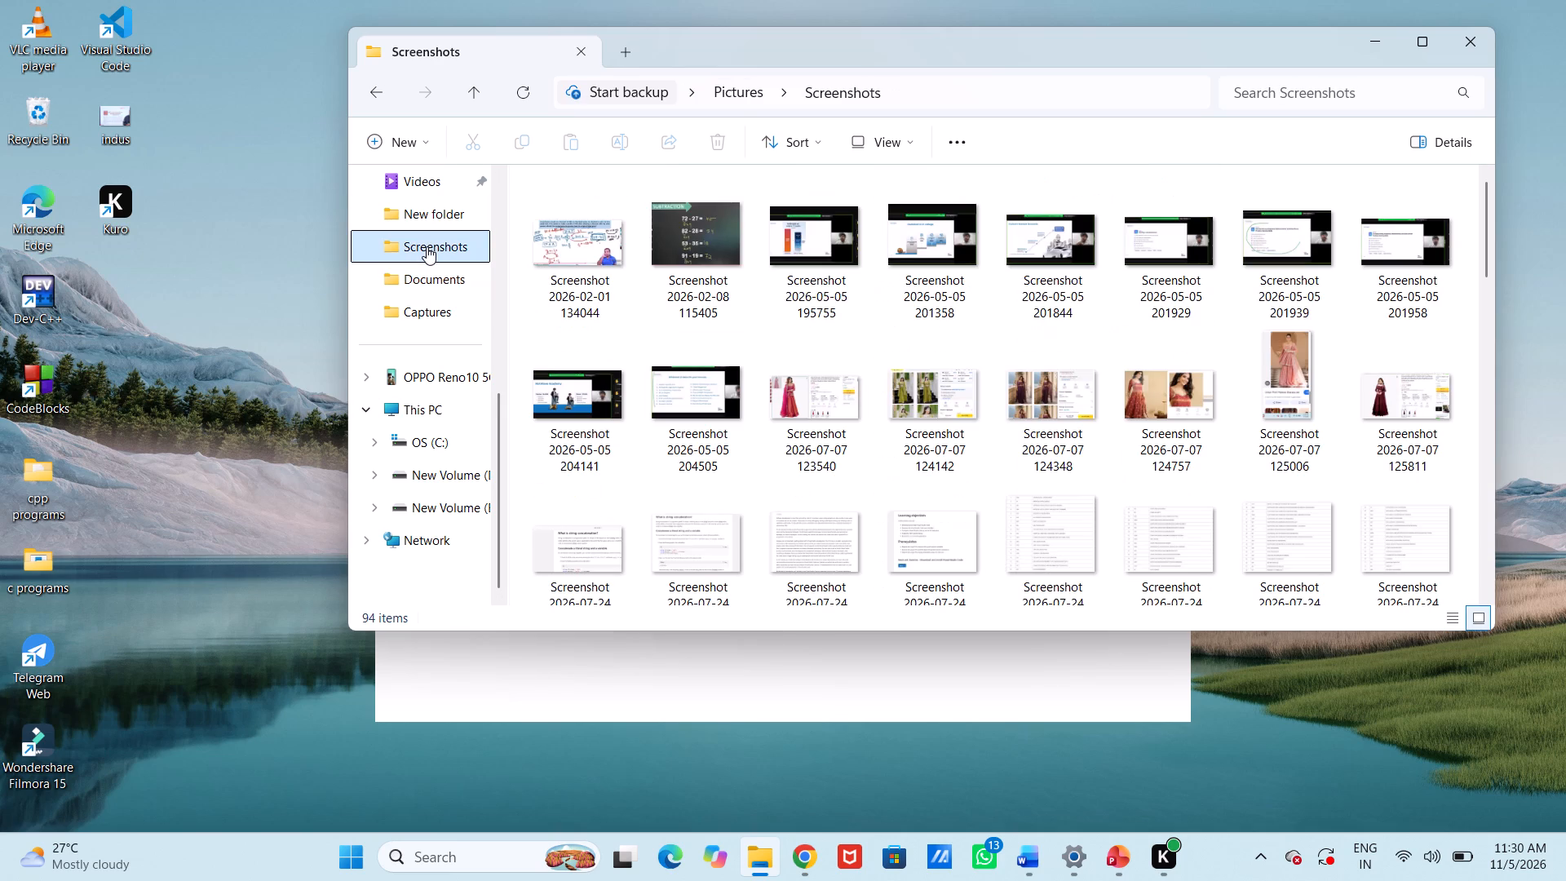
{"action": "left_click", "coordinate": [427, 215]}
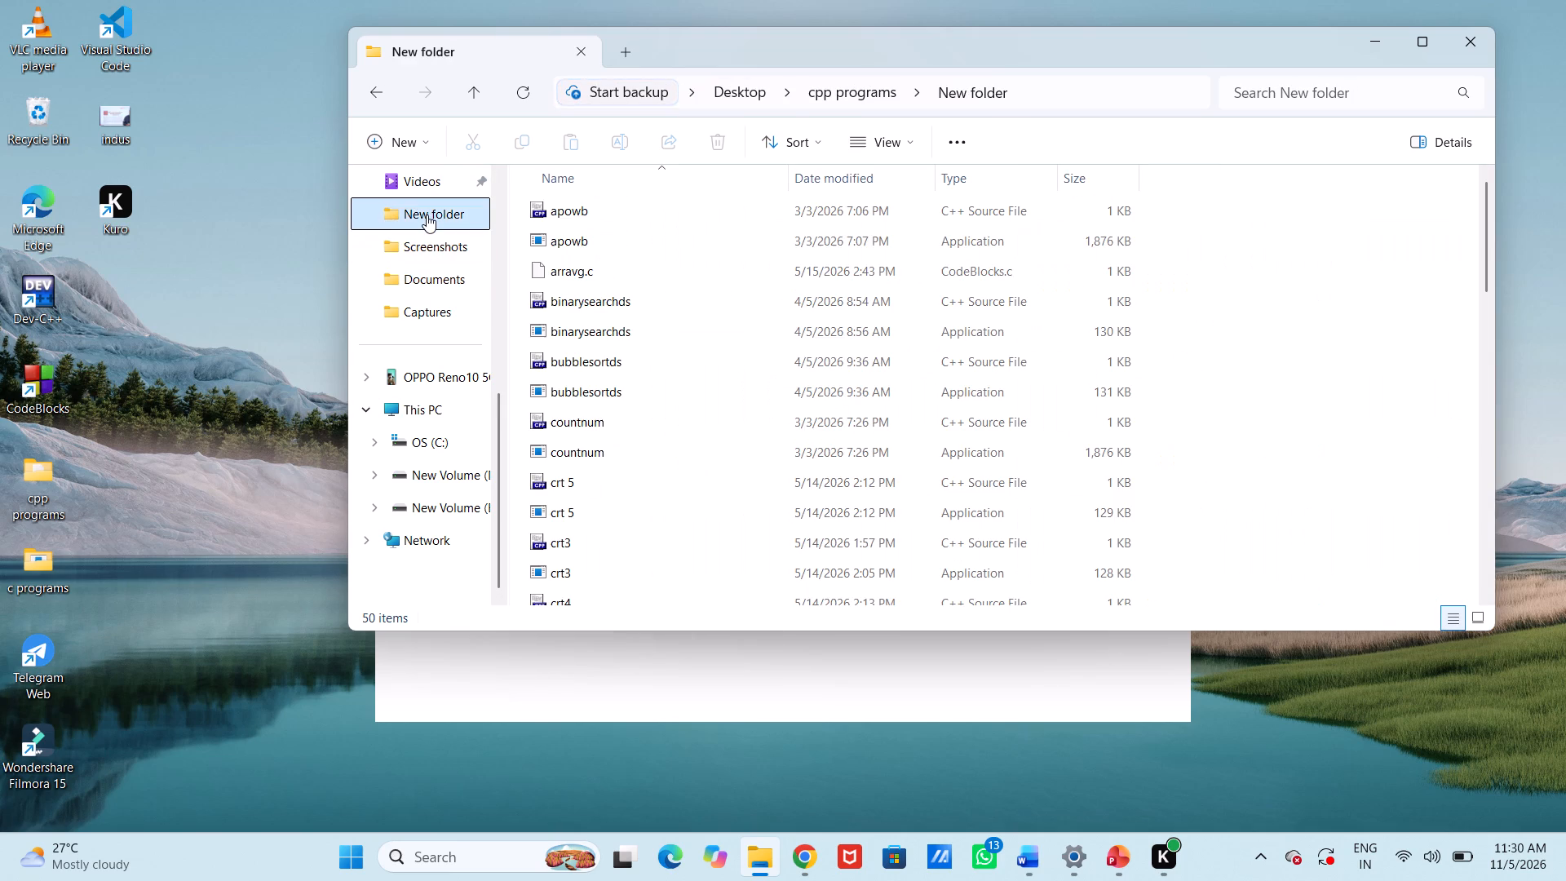
{"action": "scroll", "coordinate": [427, 215], "scroll_direction": "up", "scroll_amount": 4}
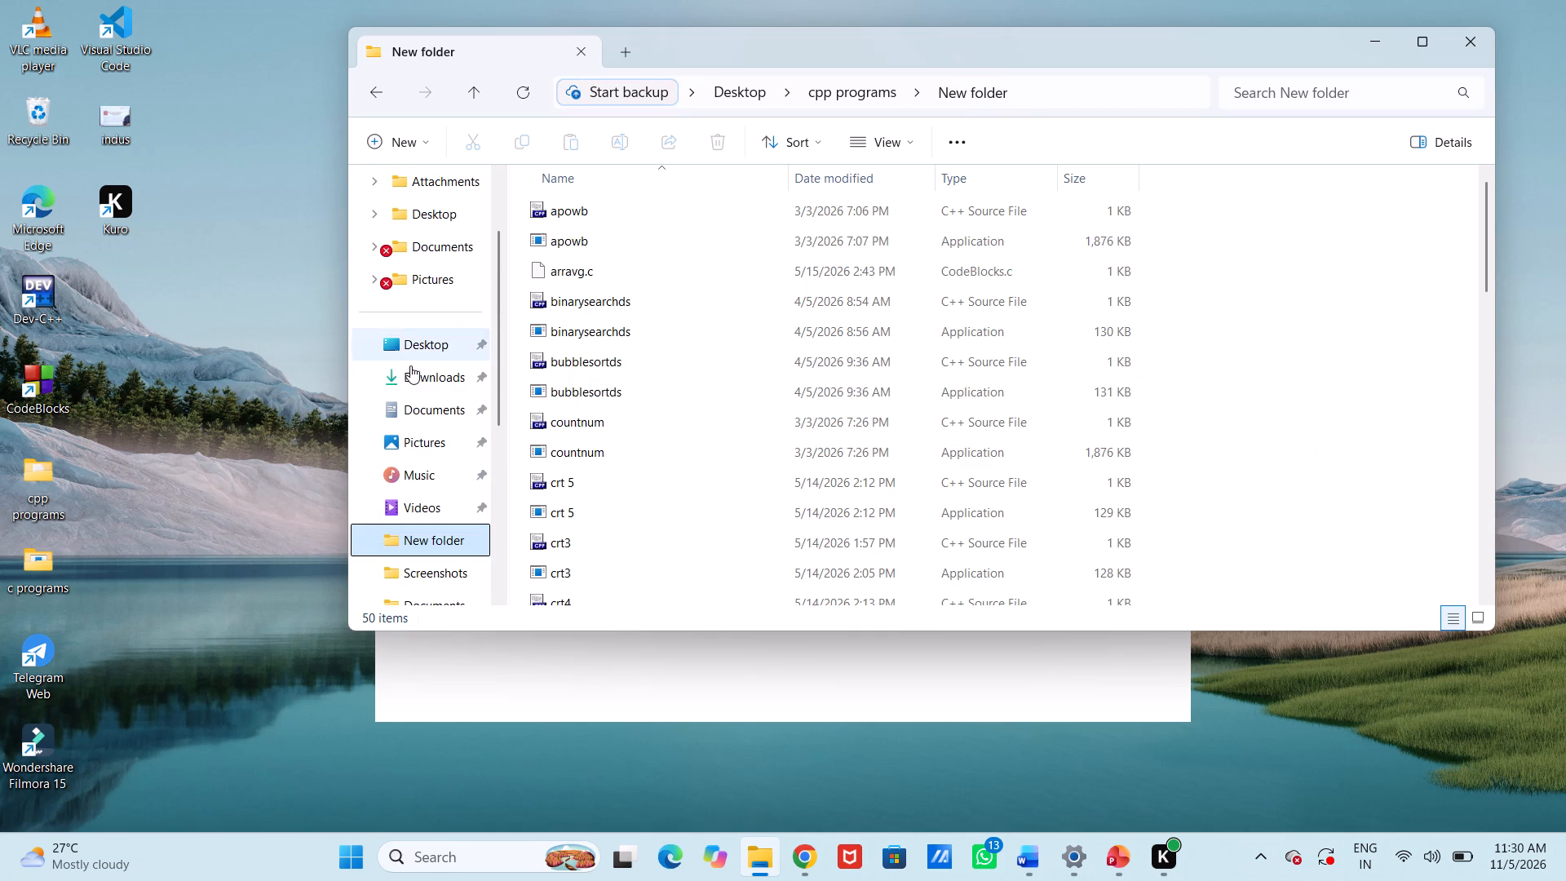
Share the UHV PROJECT 1 (1) presentation from the local Documents folder through WhatsApp.
{"action": "left_click", "coordinate": [405, 406]}
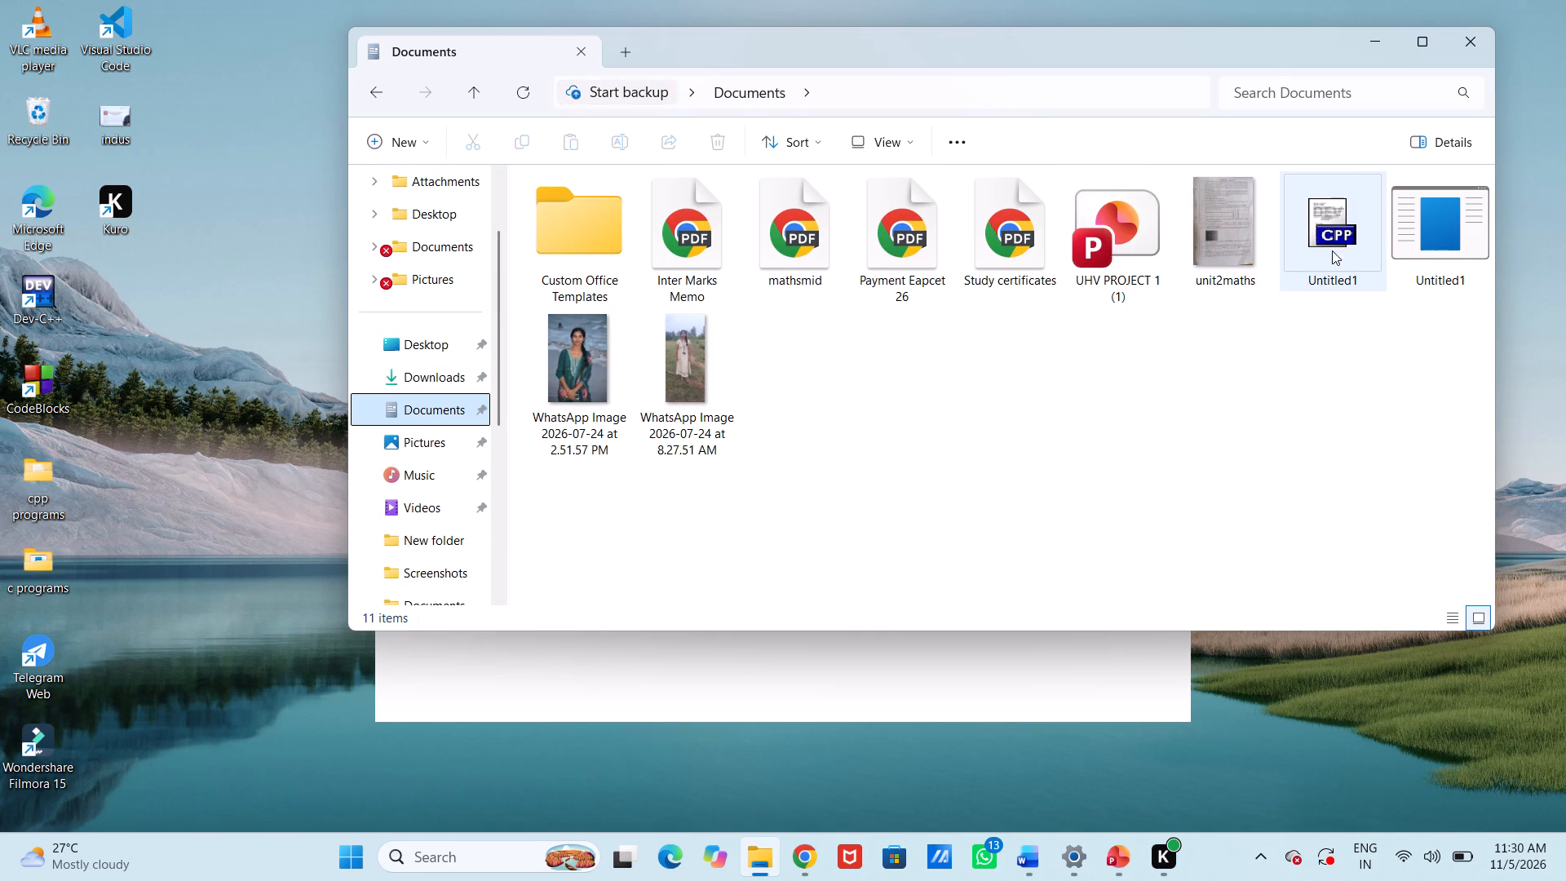
{"action": "left_click", "coordinate": [1117, 220]}
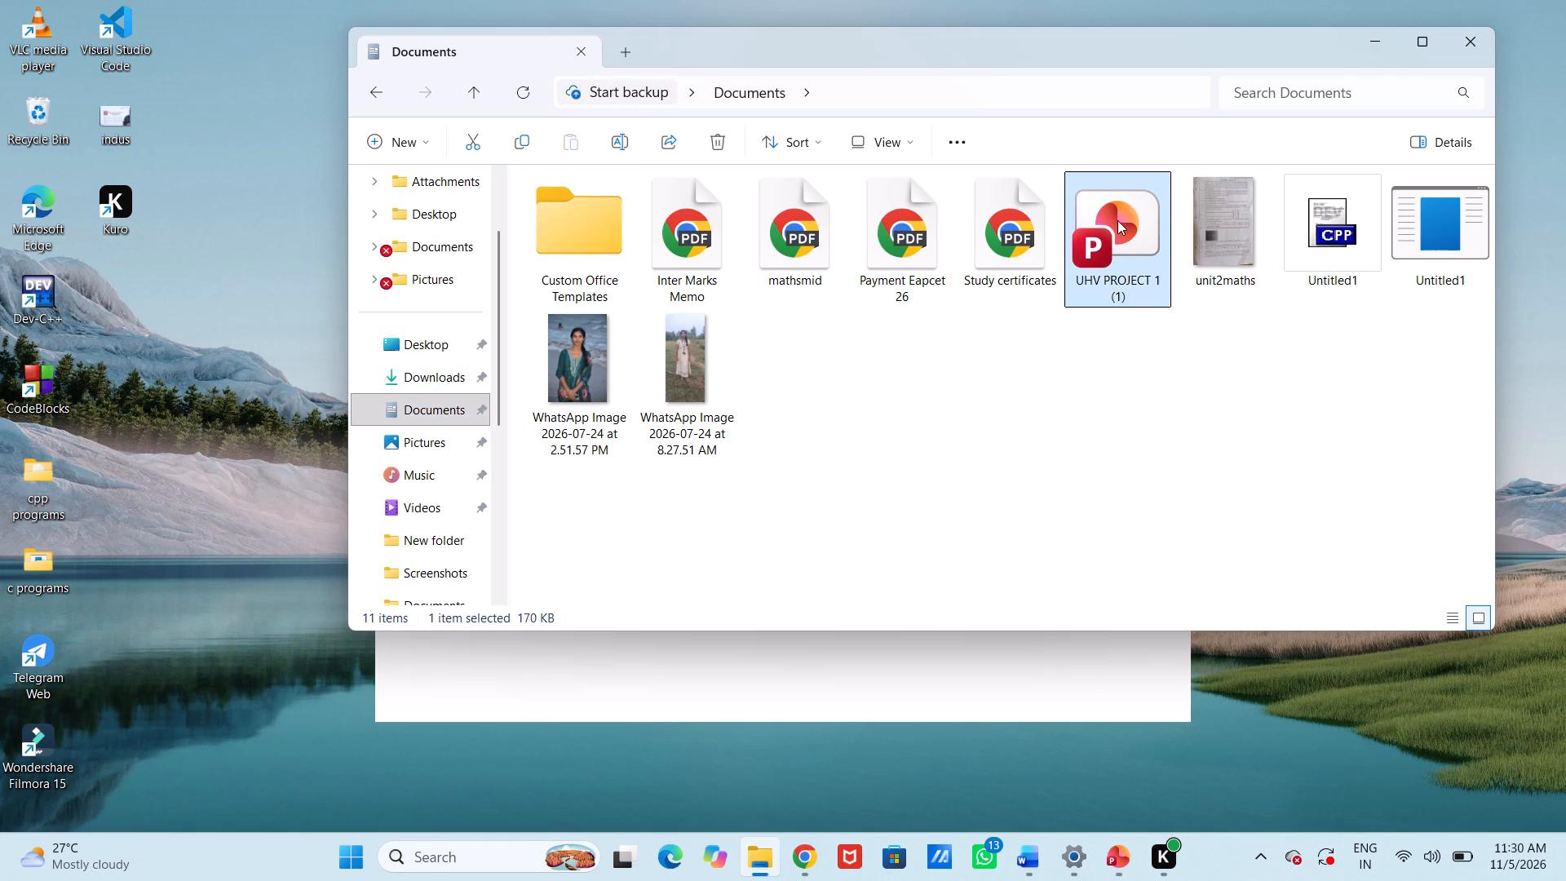
{"action": "right_click", "coordinate": [1117, 220]}
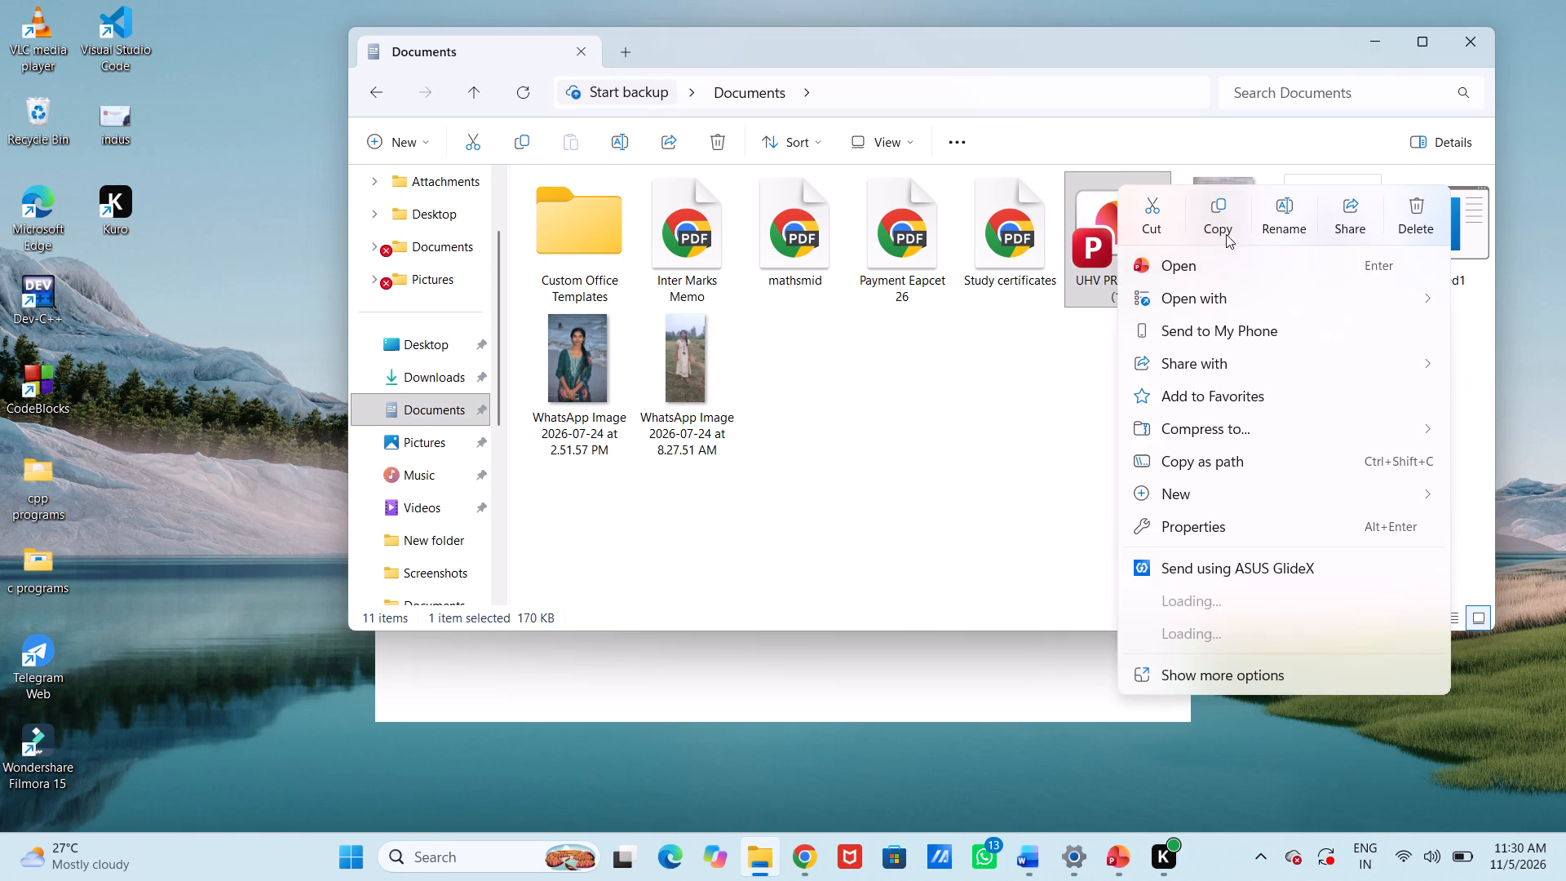
{"action": "left_click", "coordinate": [1347, 204]}
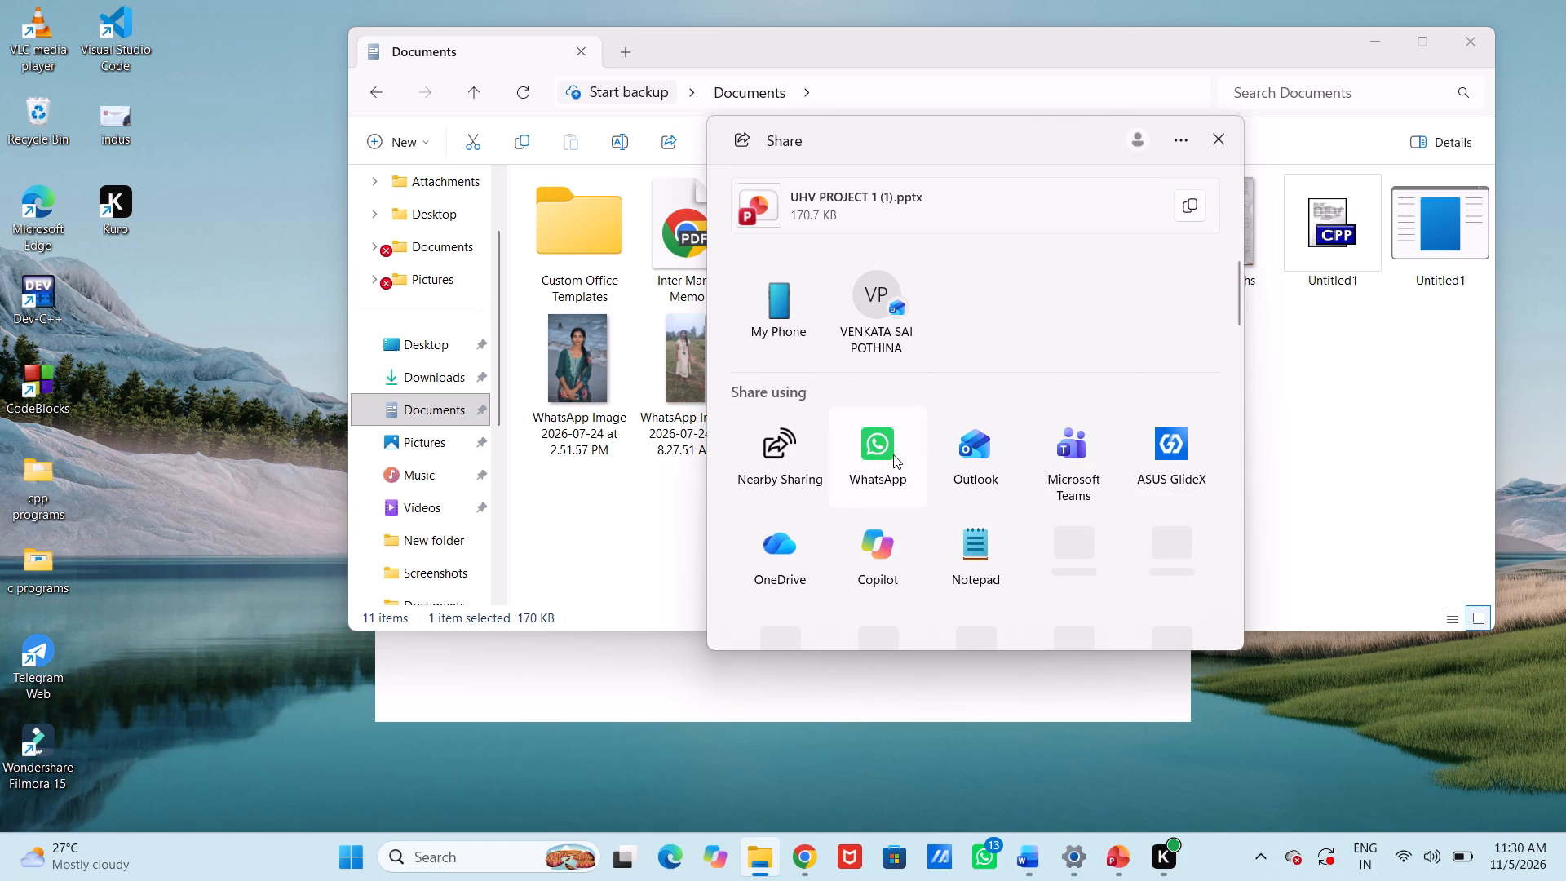
{"action": "left_click", "coordinate": [880, 451]}
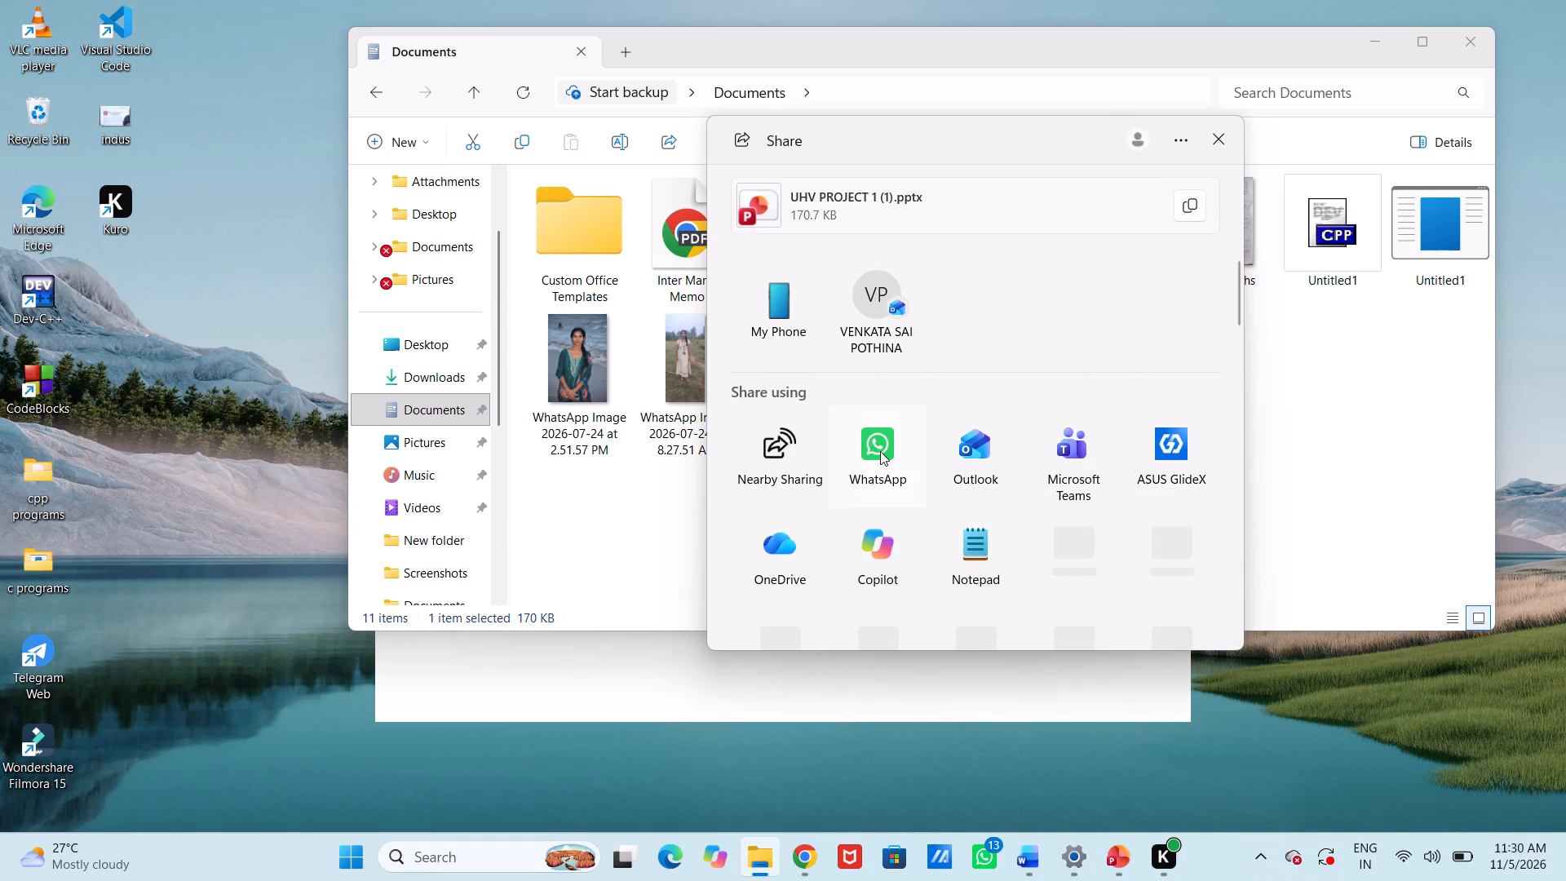
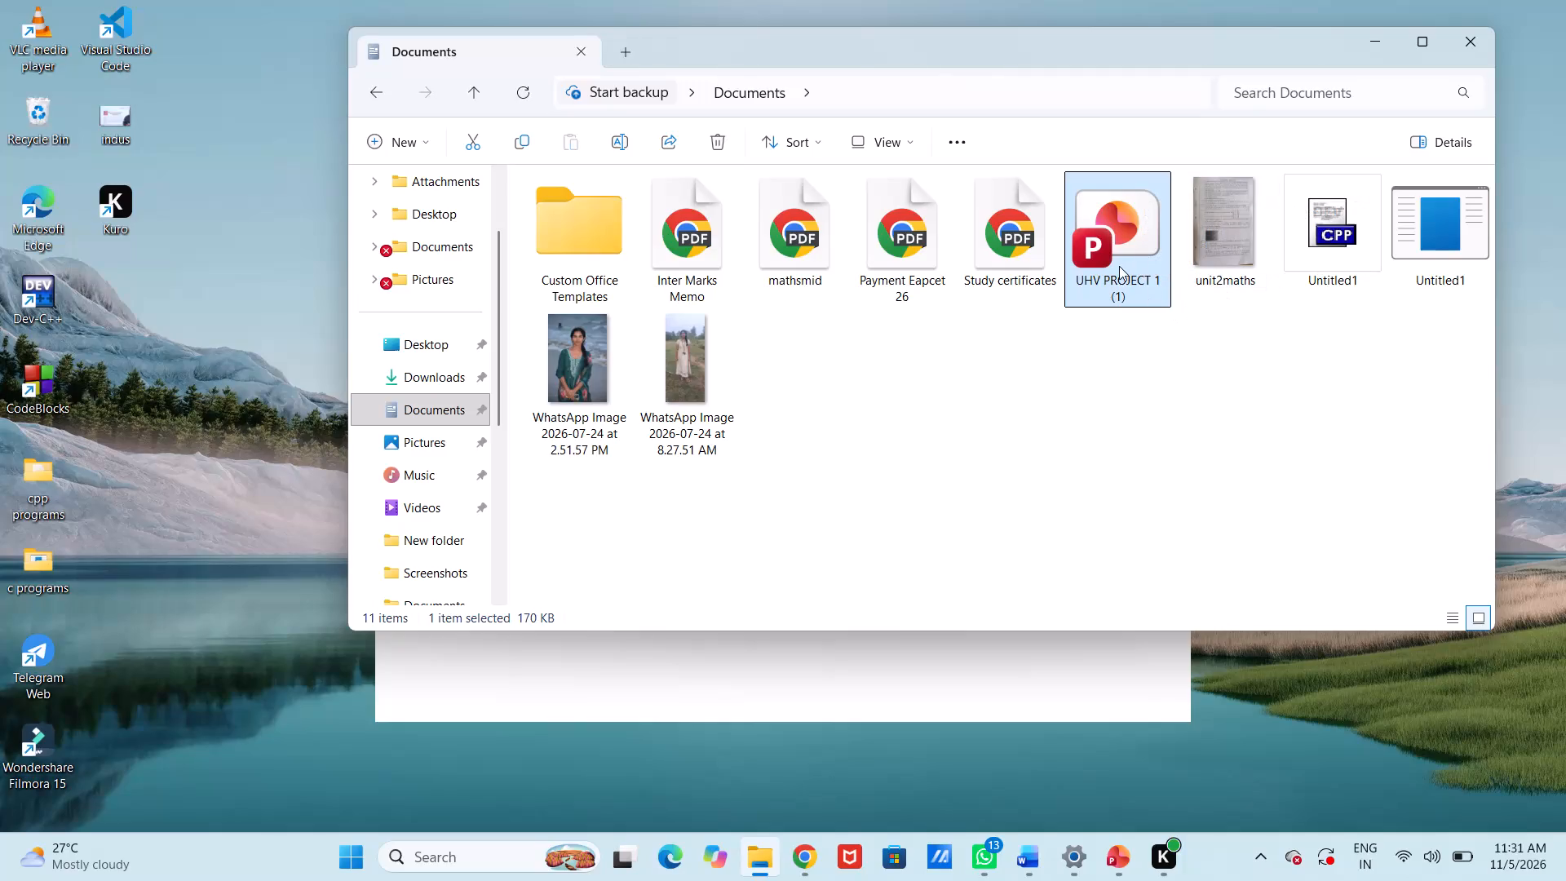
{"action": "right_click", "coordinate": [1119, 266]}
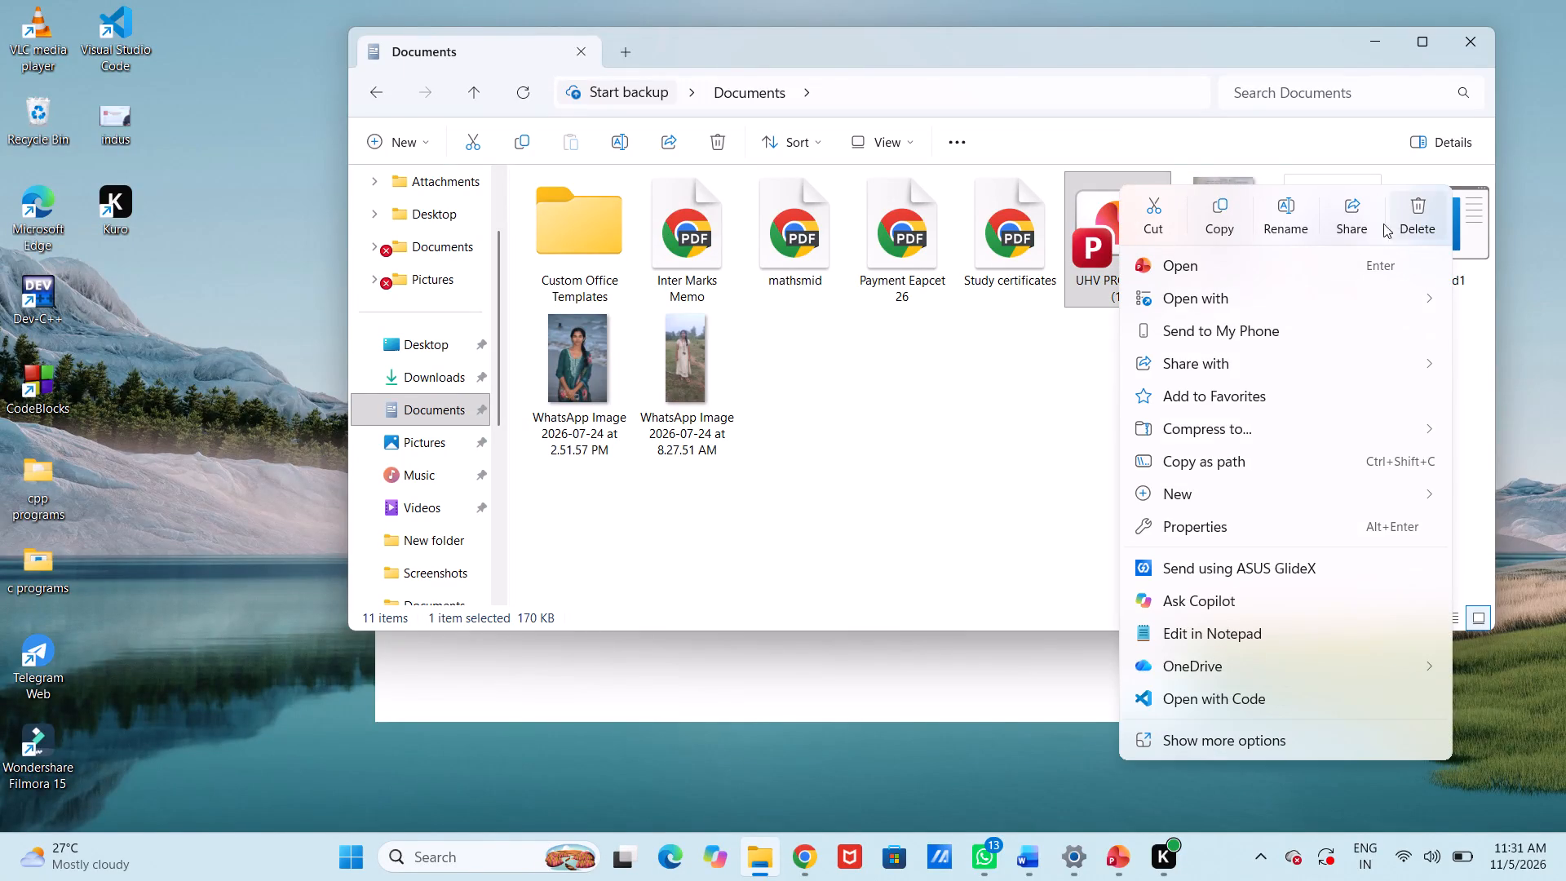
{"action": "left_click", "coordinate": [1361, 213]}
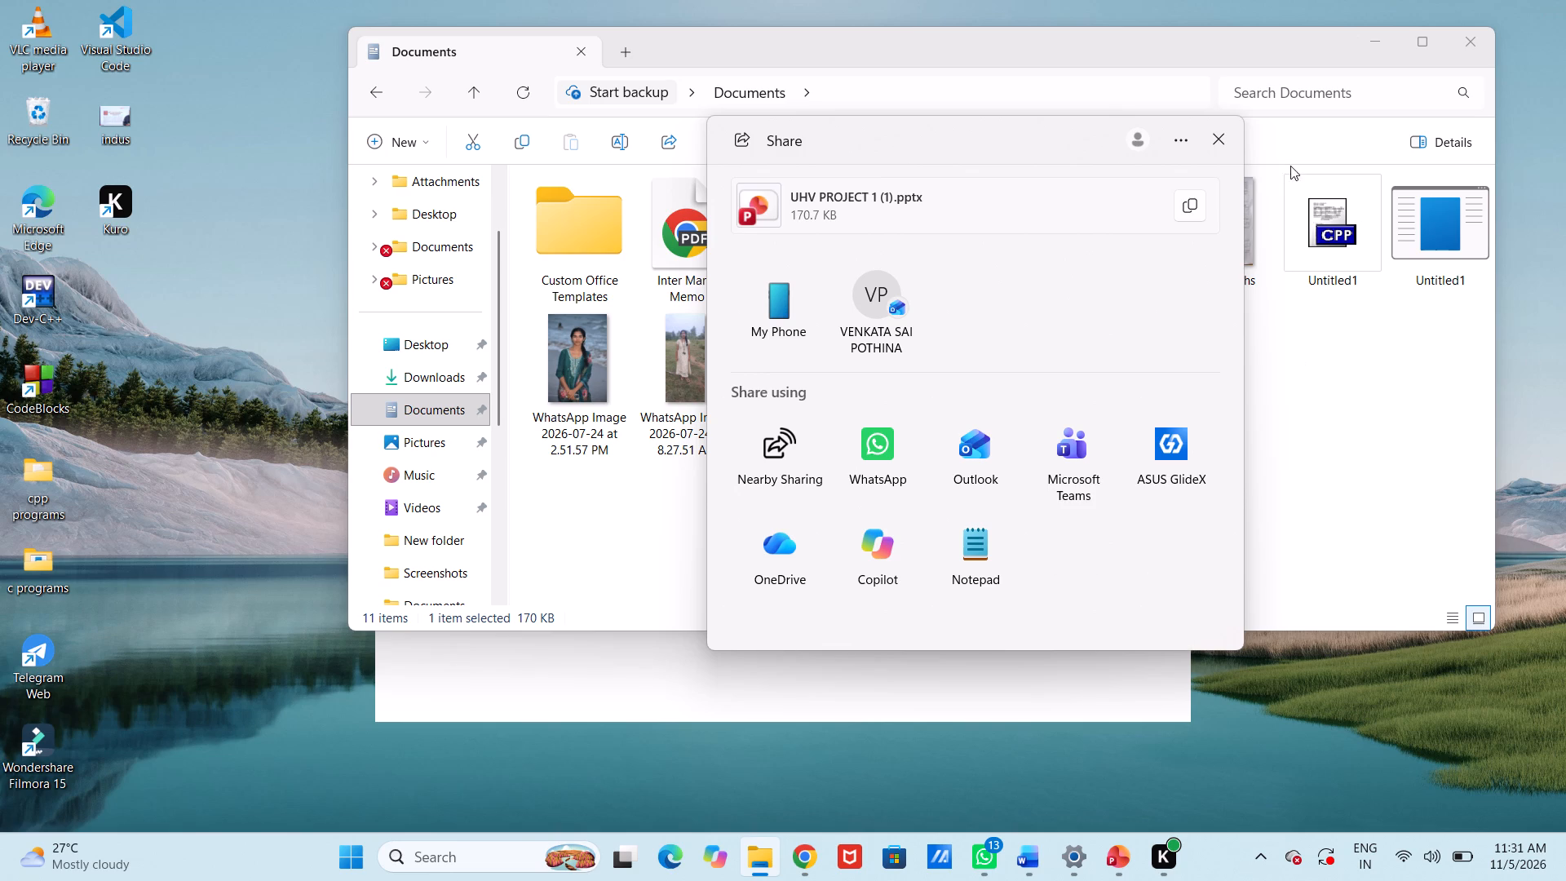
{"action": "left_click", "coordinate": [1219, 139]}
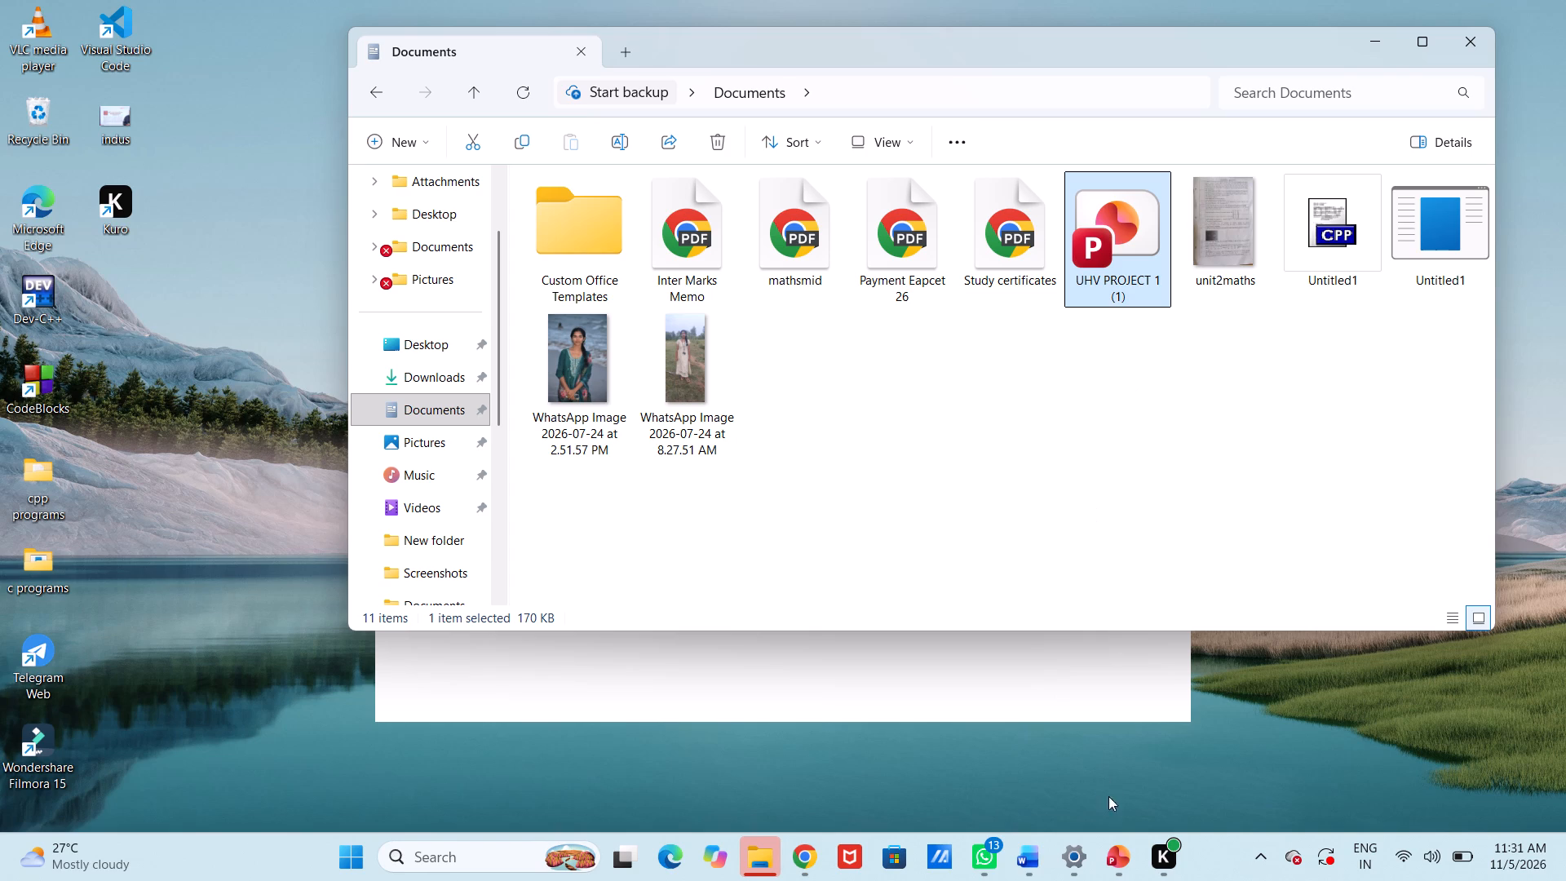
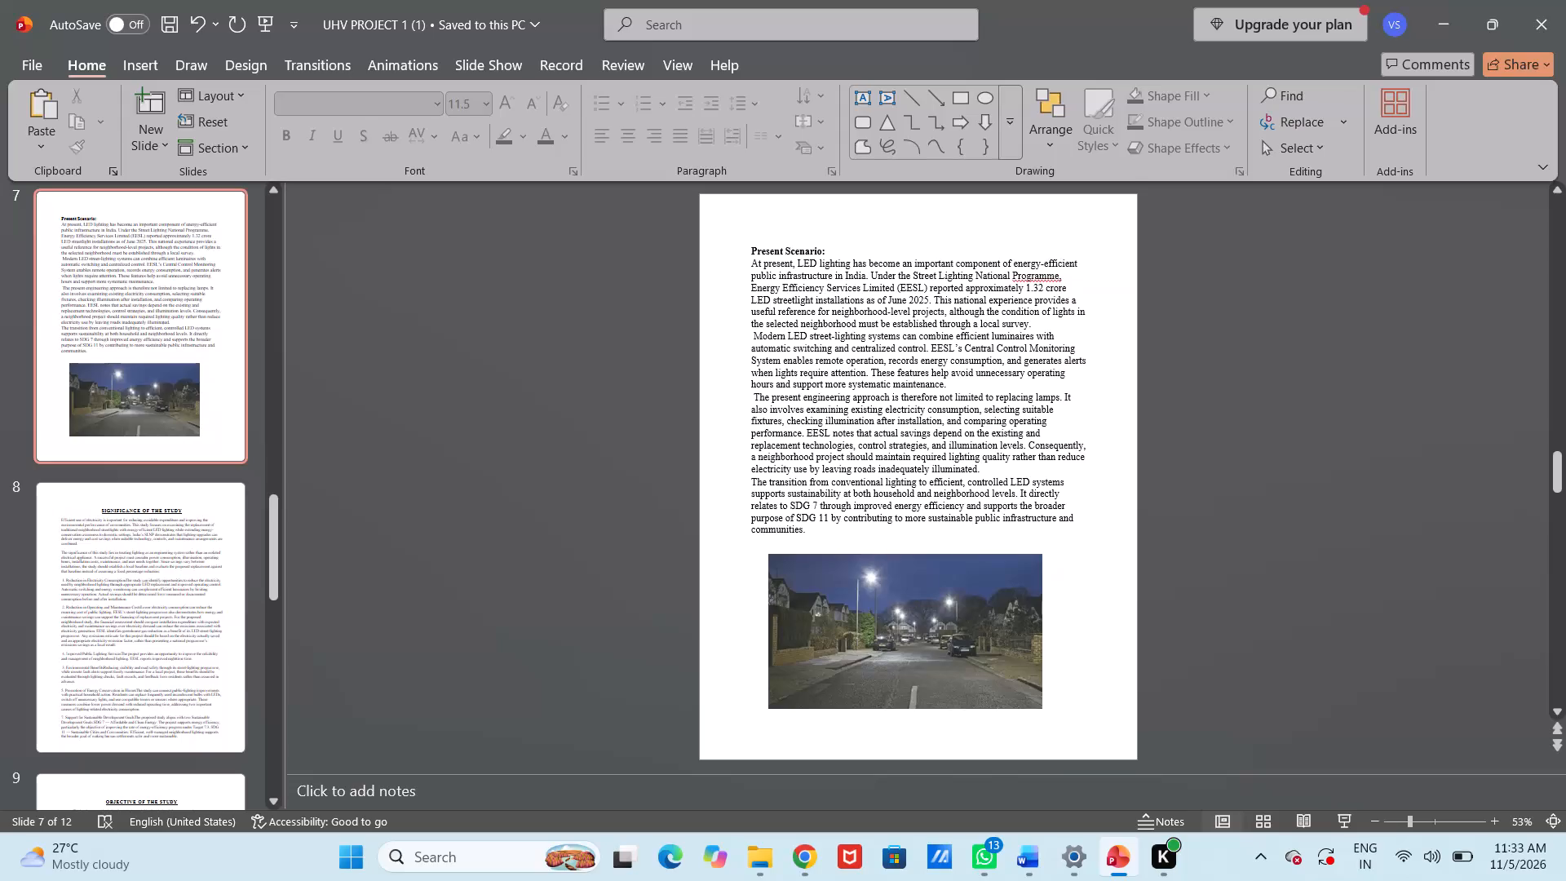
Review the slides from slide 7 through slide 12 and check the font of the survey questions on slide 12.
{"action": "scroll", "coordinate": [991, 478], "scroll_direction": "down", "scroll_amount": 11}
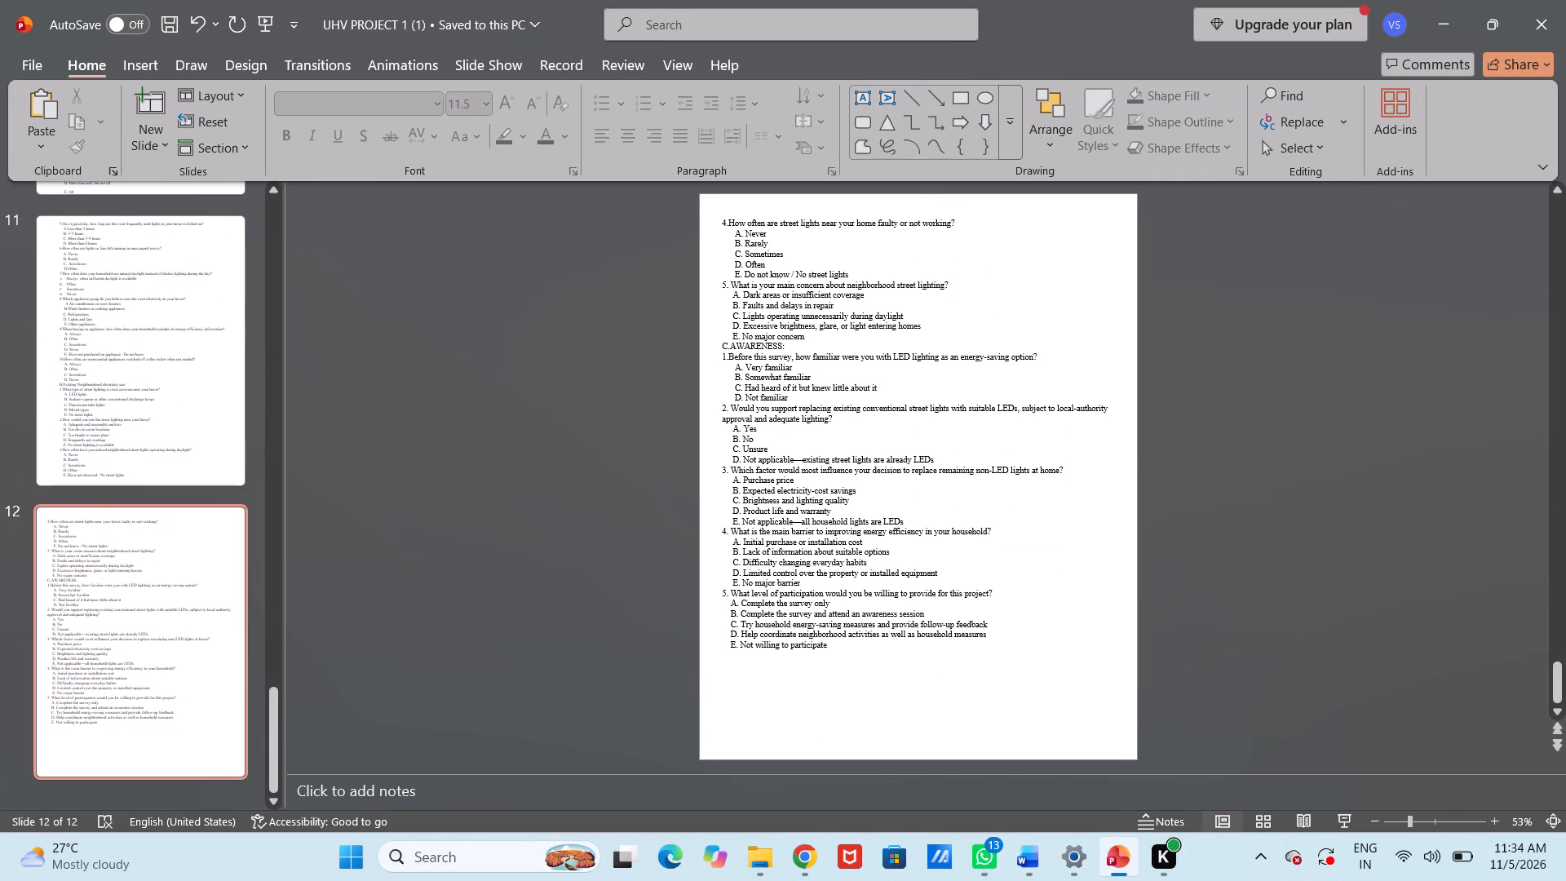
{"action": "left_click_drag", "start_coordinate": [732, 332], "coordinate": [883, 667]}
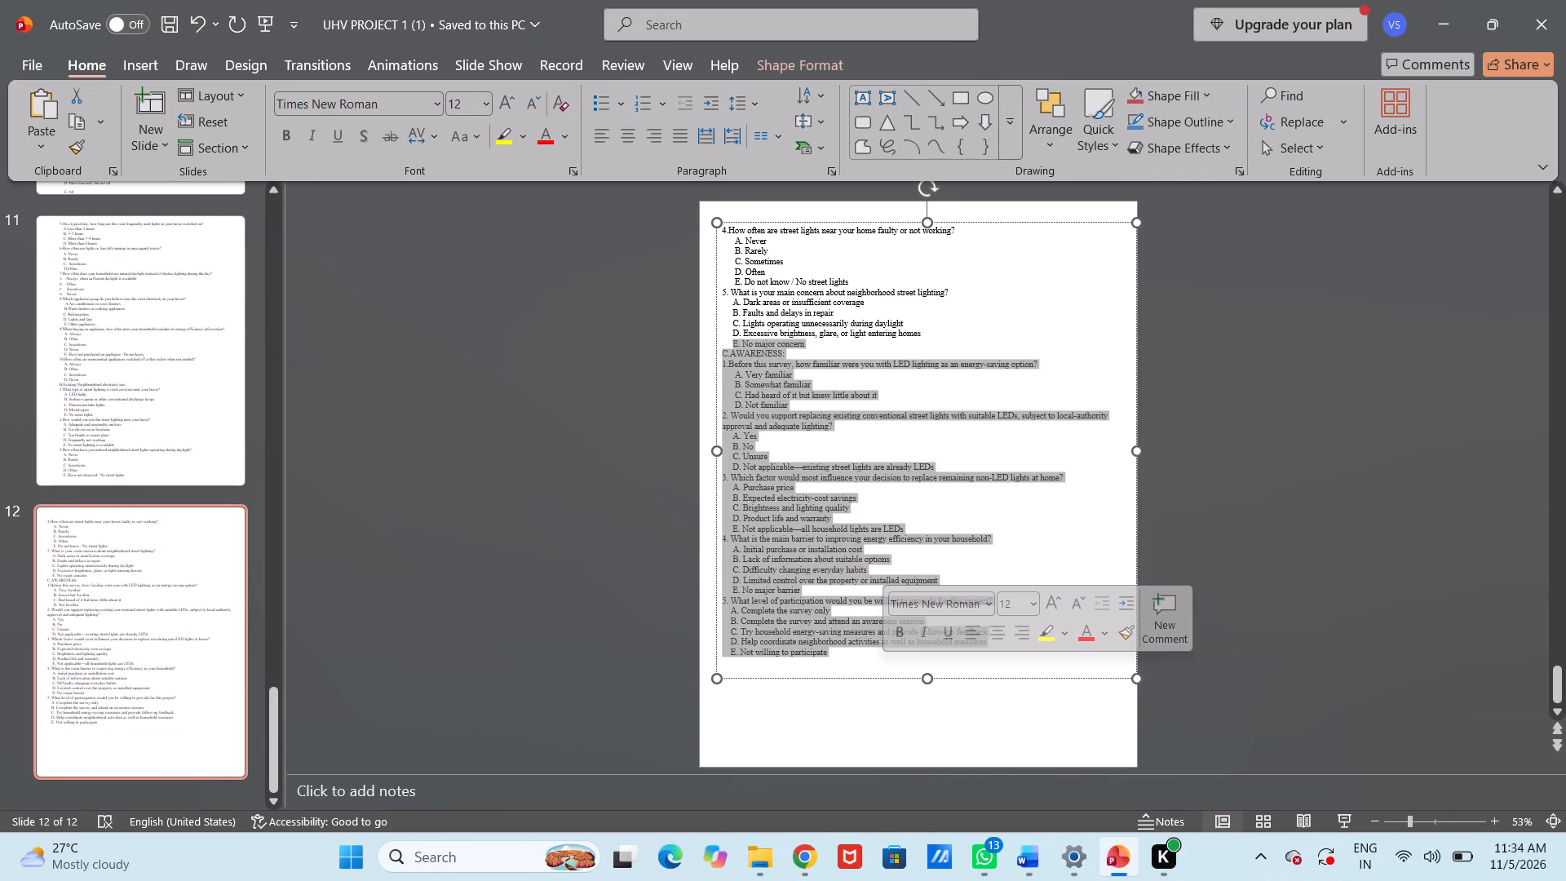
{"action": "left_click", "coordinate": [983, 392]}
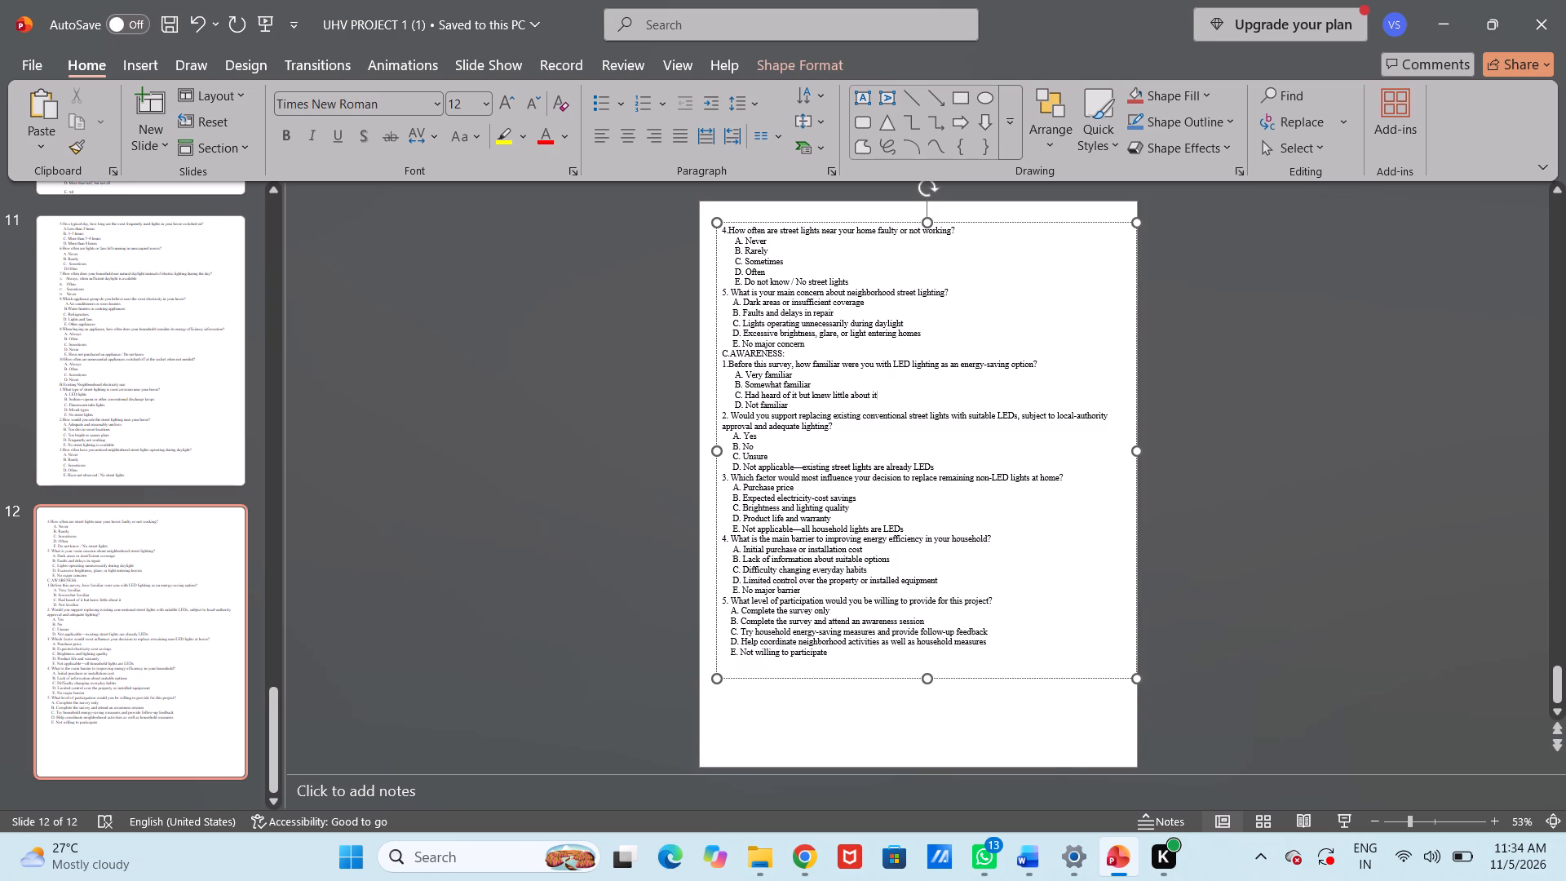
{"action": "left_click", "coordinate": [871, 448]}
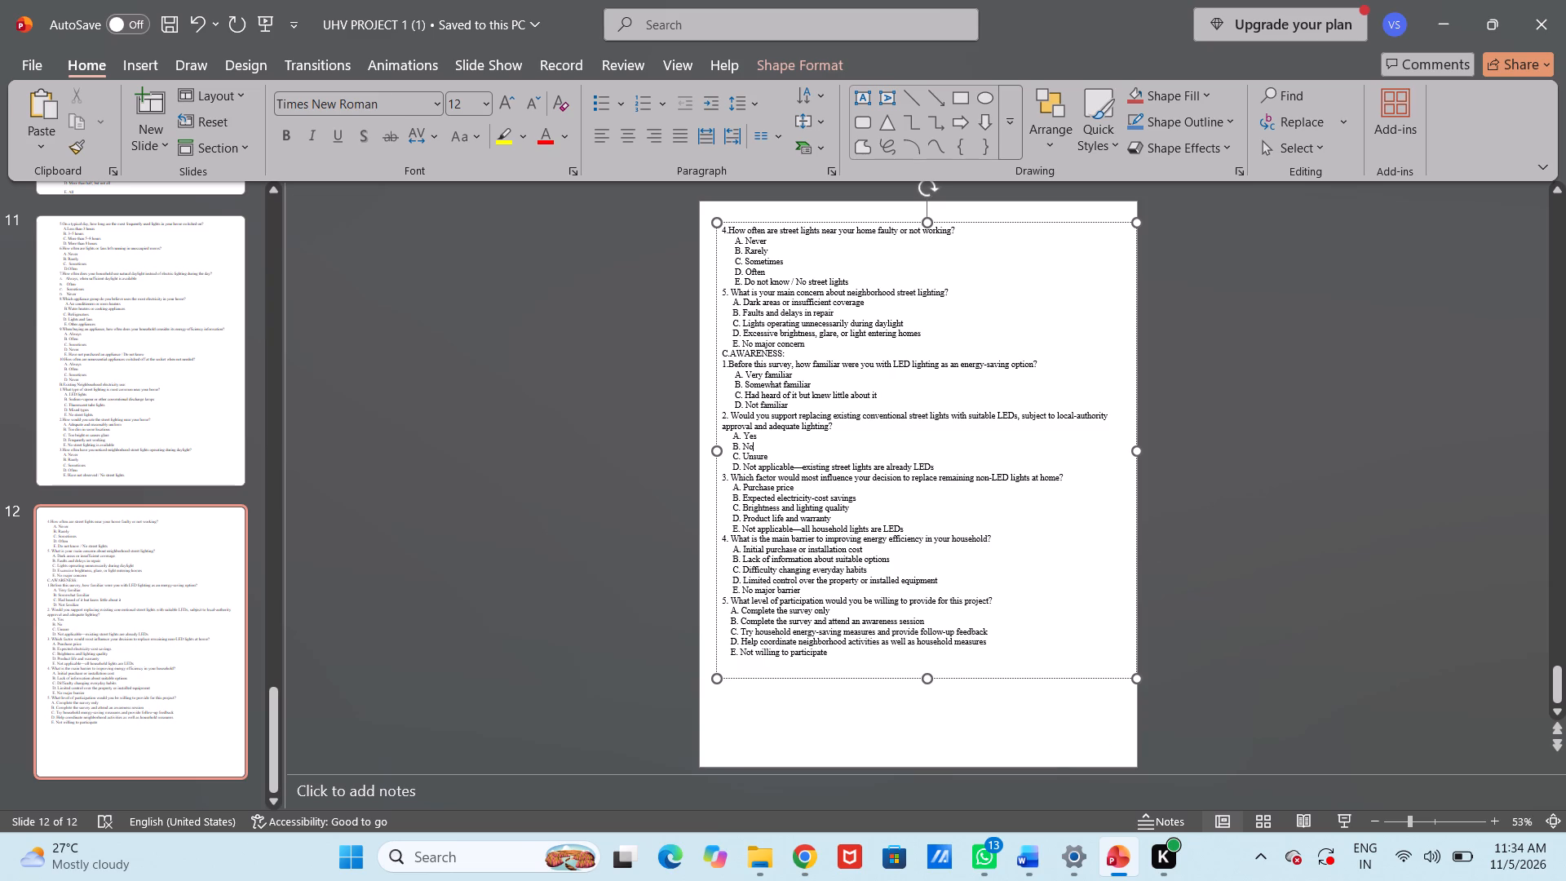